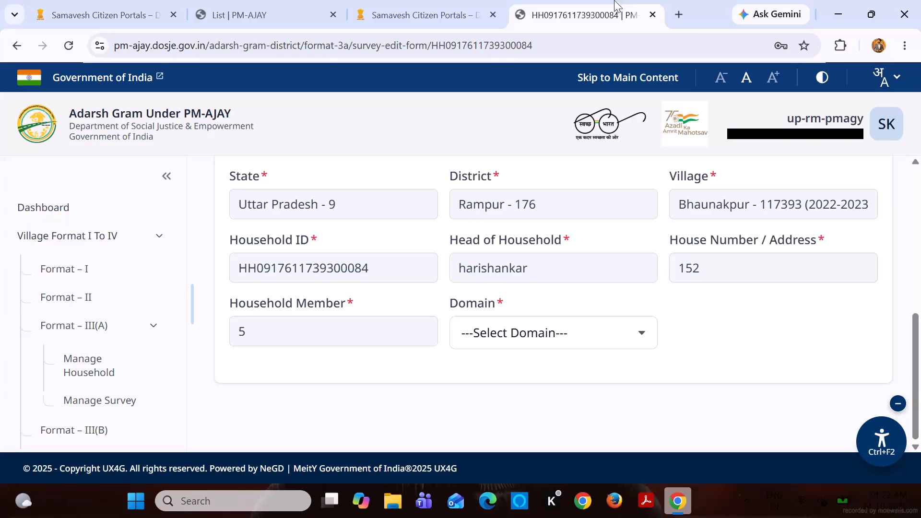
# Return to the Manage Survey list and open the survey of the household at S.No. 3 for editing.
pyautogui.scroll(5, 746, 214)
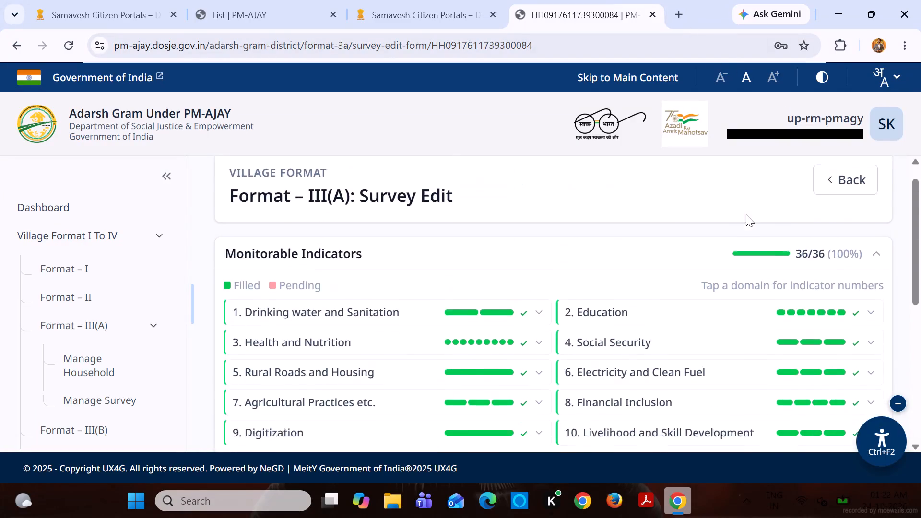
pyautogui.click(834, 197)
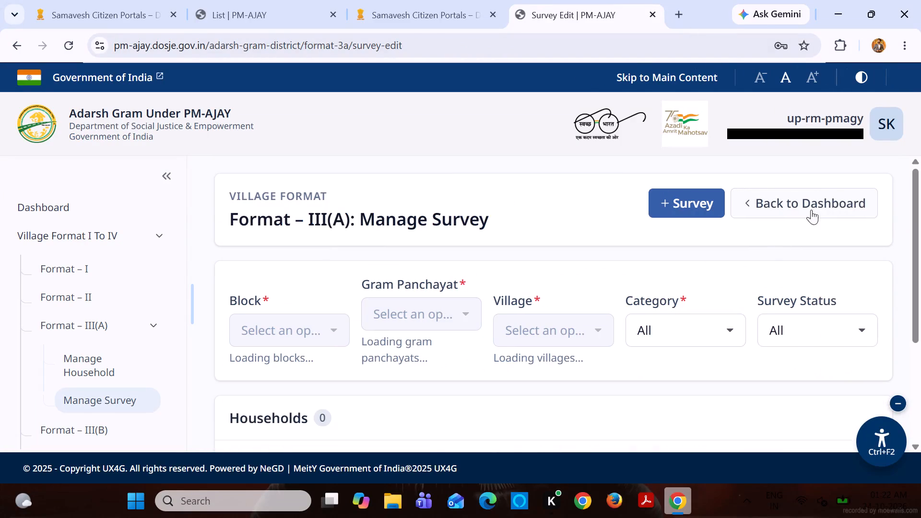
pyautogui.scroll(-5, 753, 311)
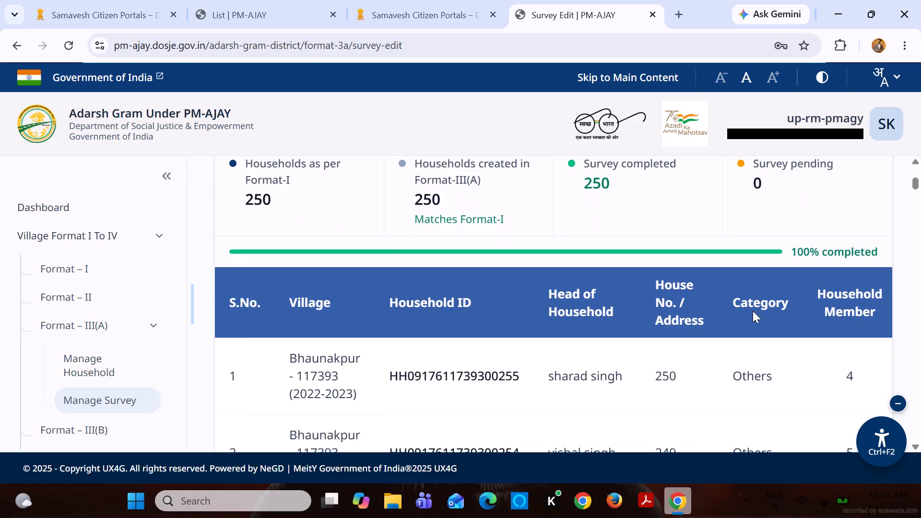
pyautogui.scroll(-4, 753, 311)
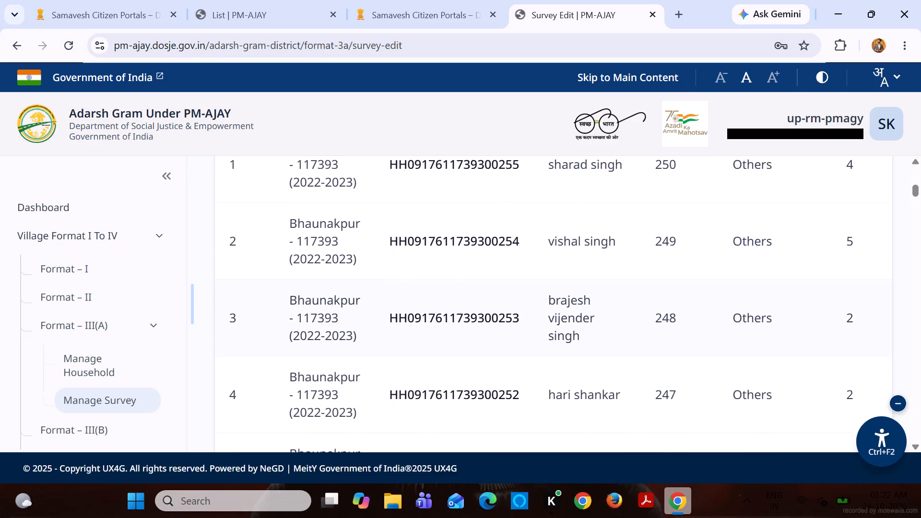
pyautogui.scroll(-1, 753, 311)
pyautogui.scroll(1, 753, 311)
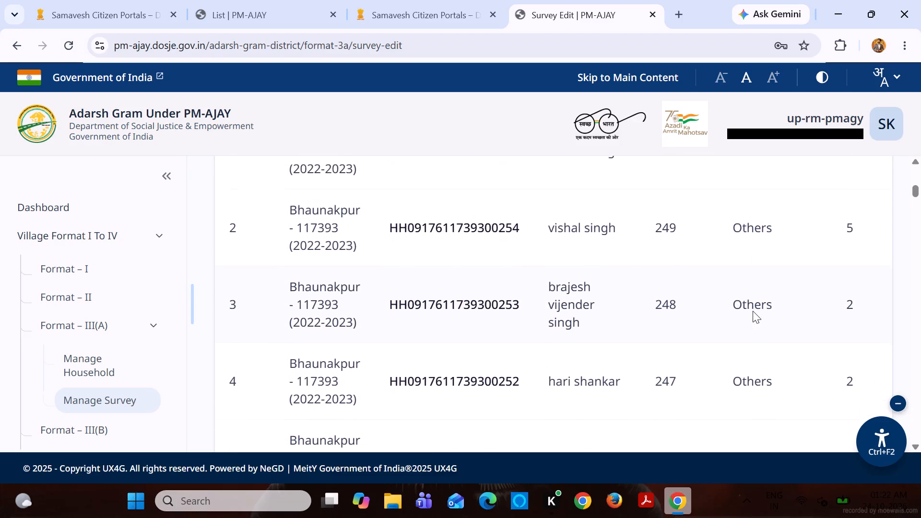
pyautogui.scroll(1, 753, 311)
pyautogui.hscroll(-8, 753, 311)
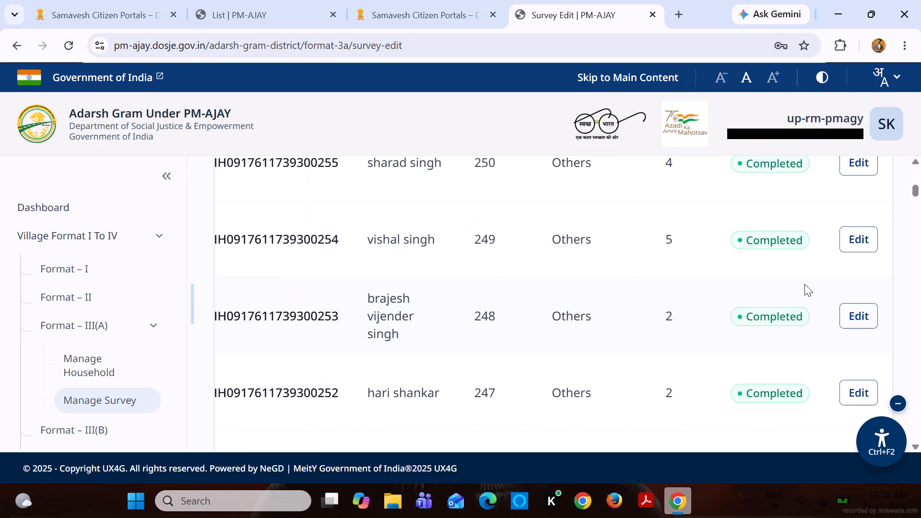
pyautogui.click(851, 306)
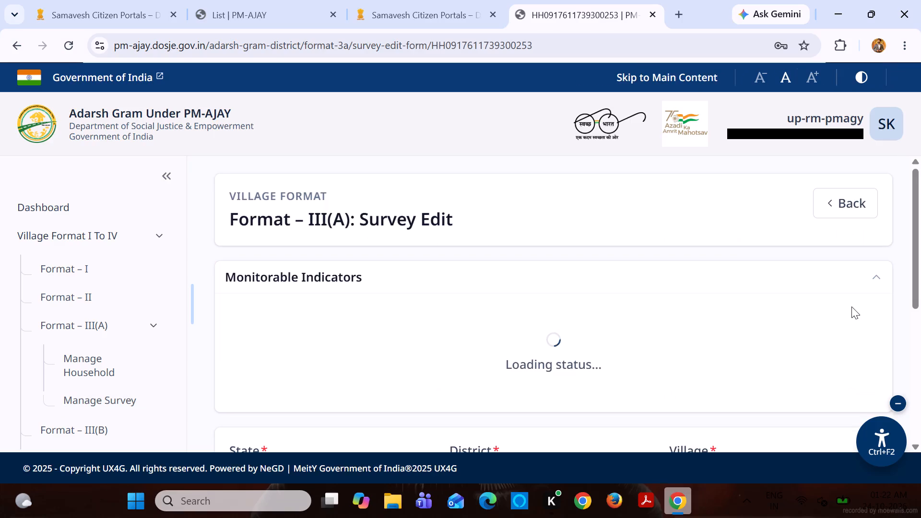
# Choose 3 – Health and Nutrition as the survey domain for this household.
pyautogui.scroll(-6, 851, 306)
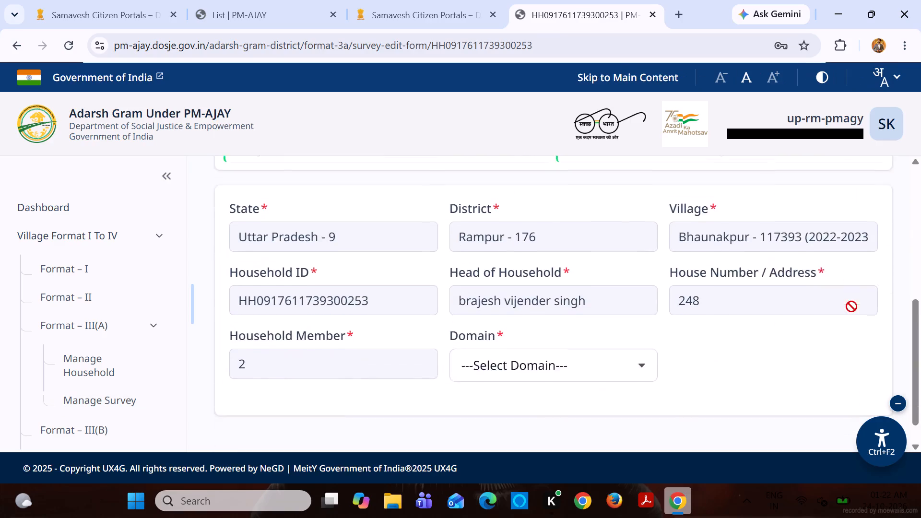
pyautogui.click(659, 320)
pyautogui.click(635, 328)
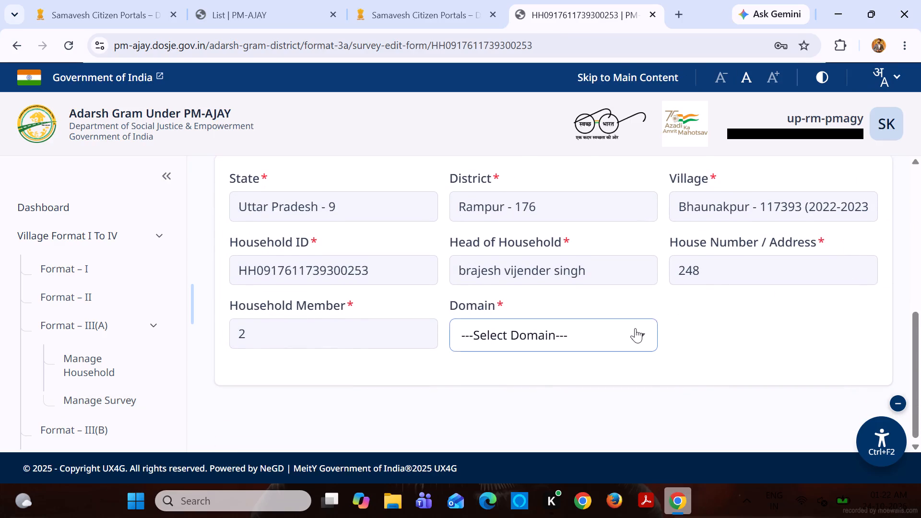
pyautogui.click(584, 177)
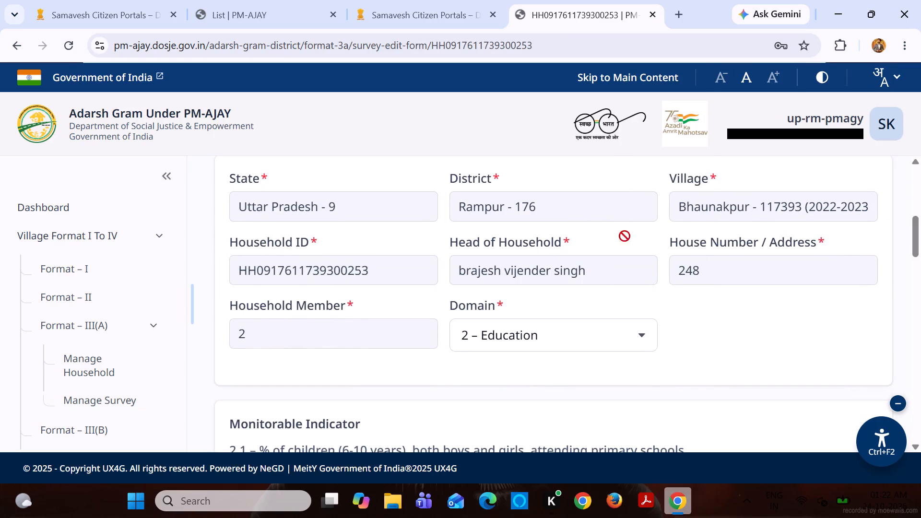
pyautogui.click(609, 326)
pyautogui.click(554, 208)
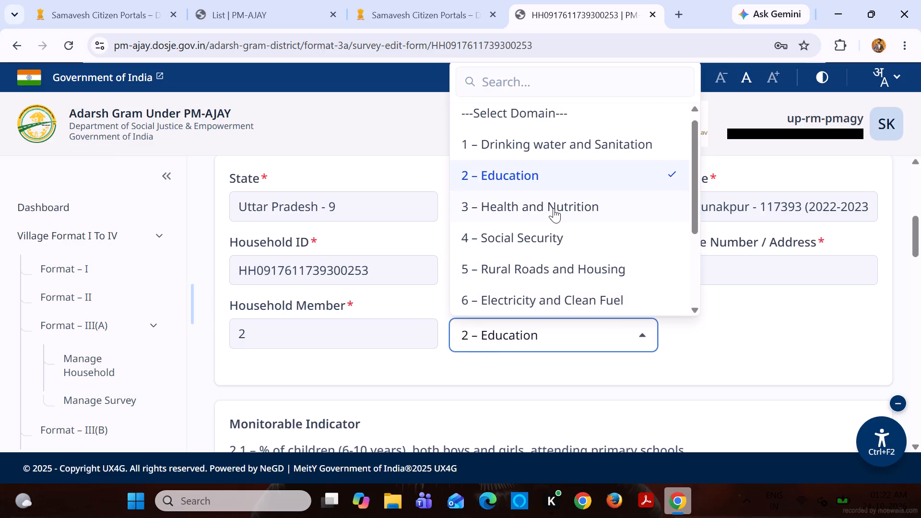
# Under indicator 3.1, set household coverage under any Health Protection Scheme to Yes.
pyautogui.scroll(-4, 671, 294)
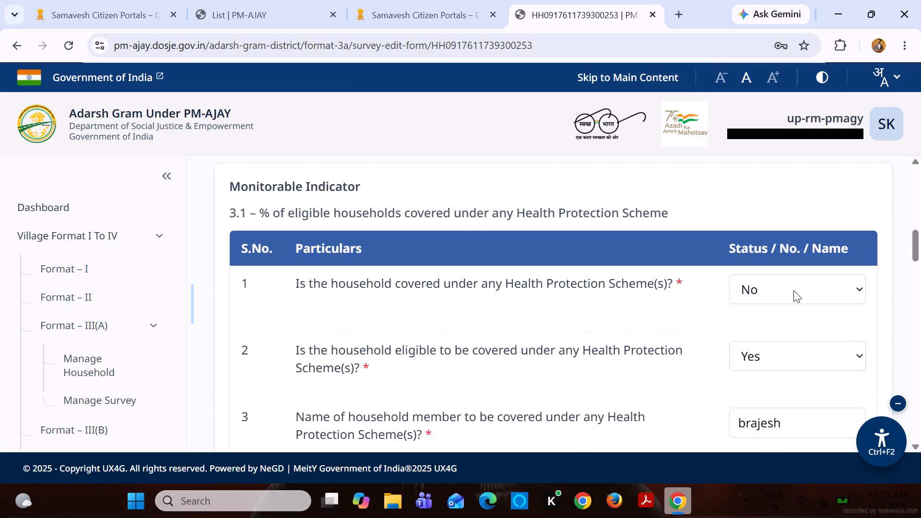
pyautogui.click(800, 290)
pyautogui.click(783, 331)
# Under indicator 3.3, set the number of severely anaemic pregnant women to 0 and save the survey answers.
pyautogui.scroll(-2, 783, 331)
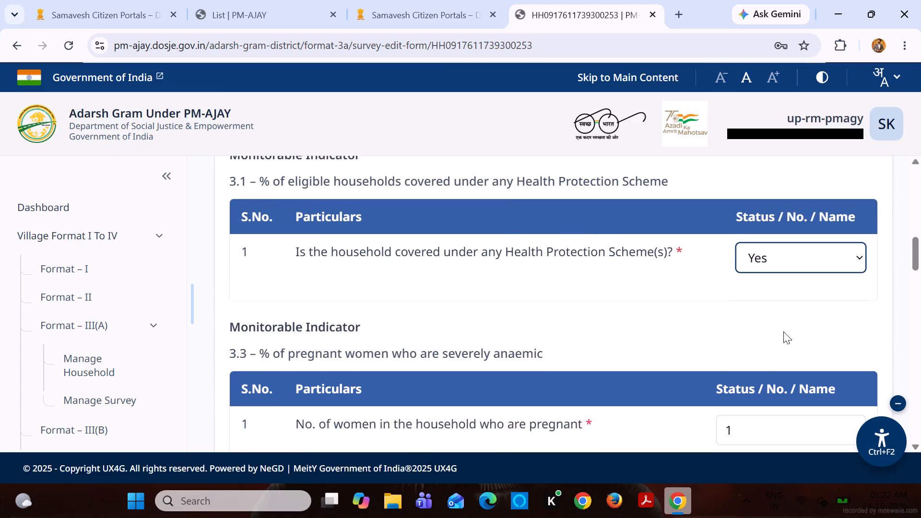
pyautogui.scroll(-3, 783, 331)
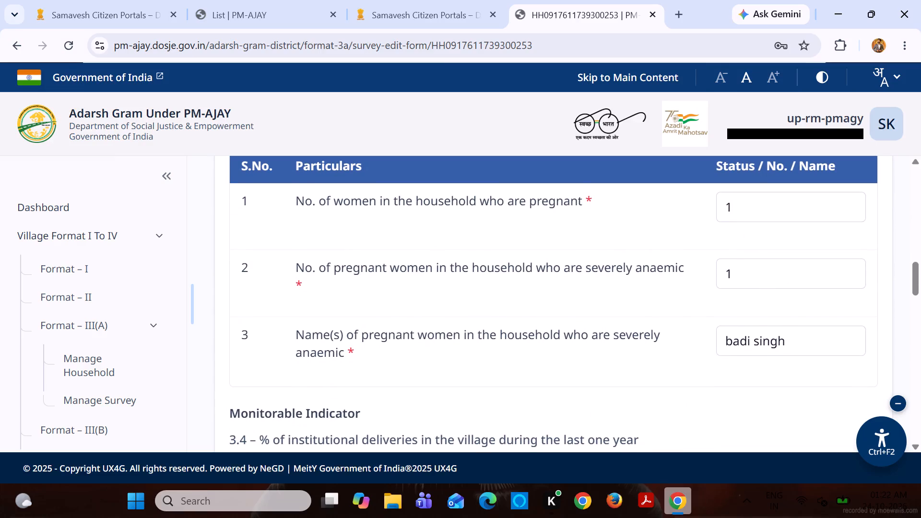
pyautogui.click(786, 276)
pyautogui.press('BackSpace')
pyautogui.press('0')
pyautogui.scroll(-13, 786, 276)
pyautogui.scroll(1, 786, 276)
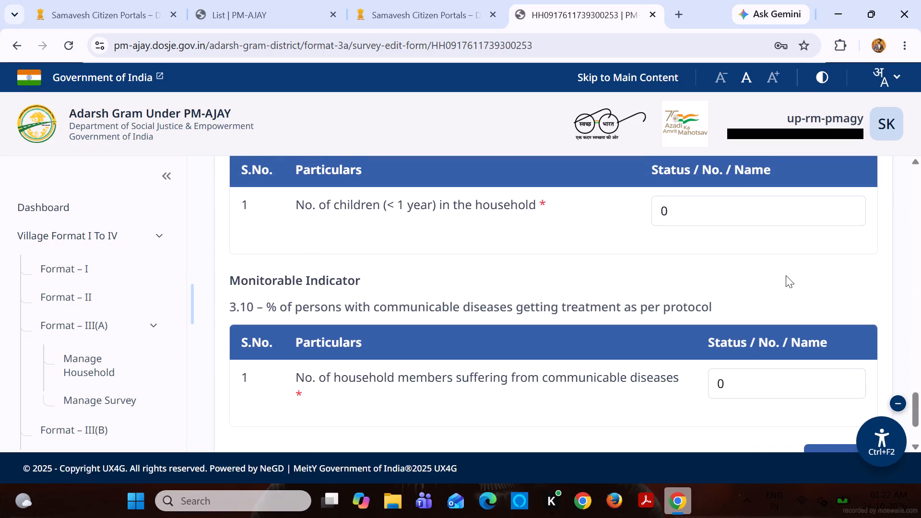
pyautogui.scroll(-3, 786, 275)
pyautogui.click(837, 343)
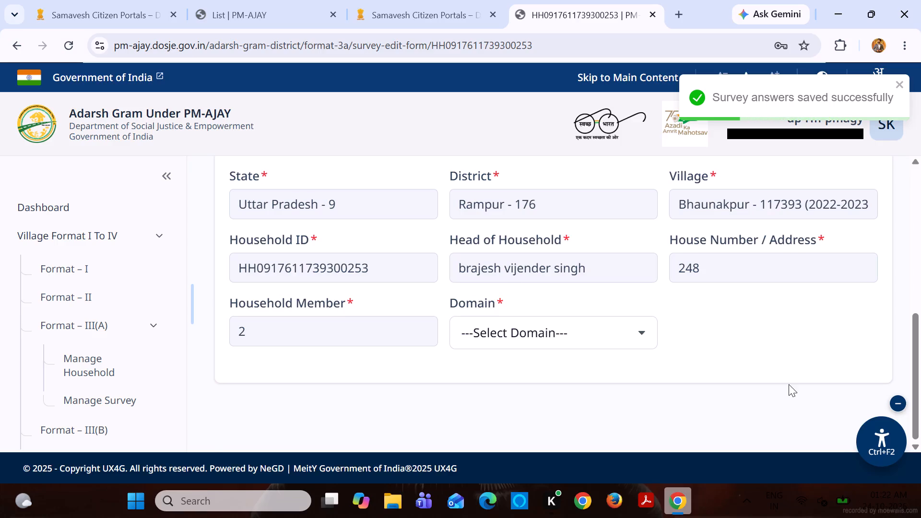
# Return to the Manage Survey list and open the survey of the household at S.No. 5 for editing.
pyautogui.scroll(6, 789, 384)
pyautogui.click(842, 209)
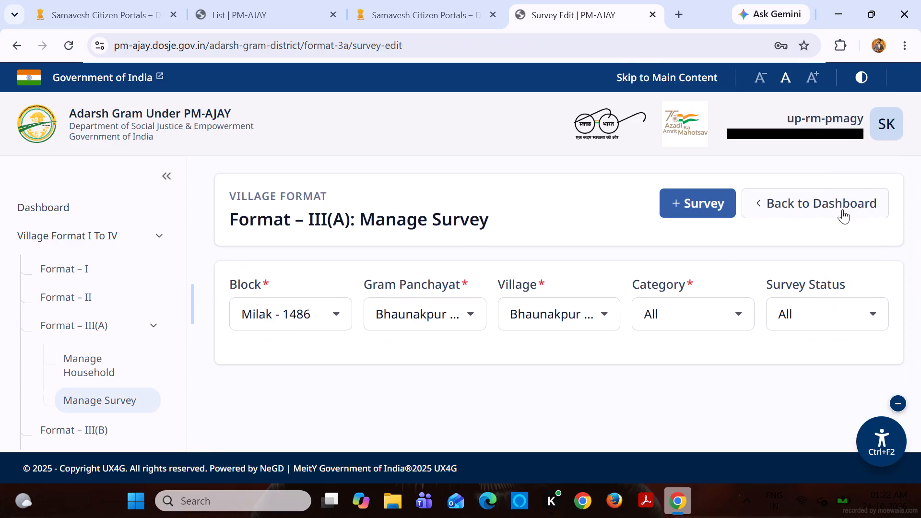
pyautogui.scroll(-6, 791, 286)
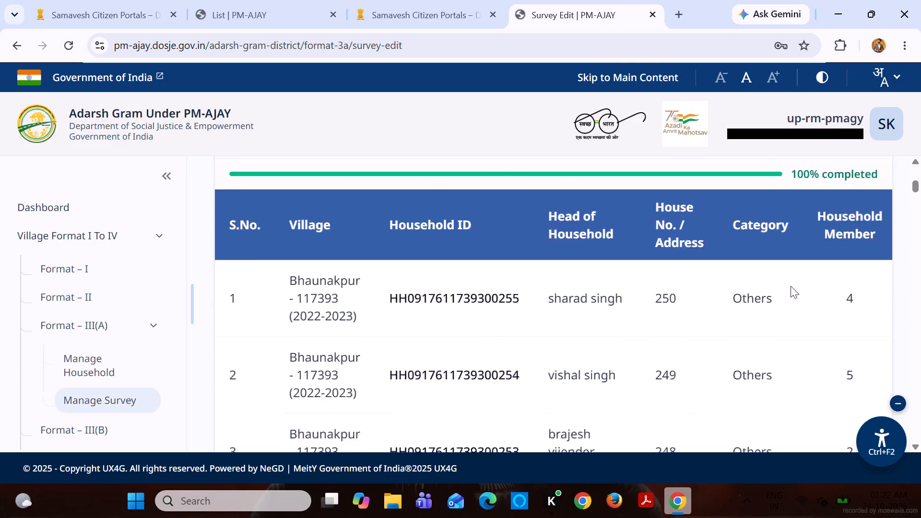
pyautogui.scroll(-3, 791, 286)
pyautogui.hscroll(-5, 791, 286)
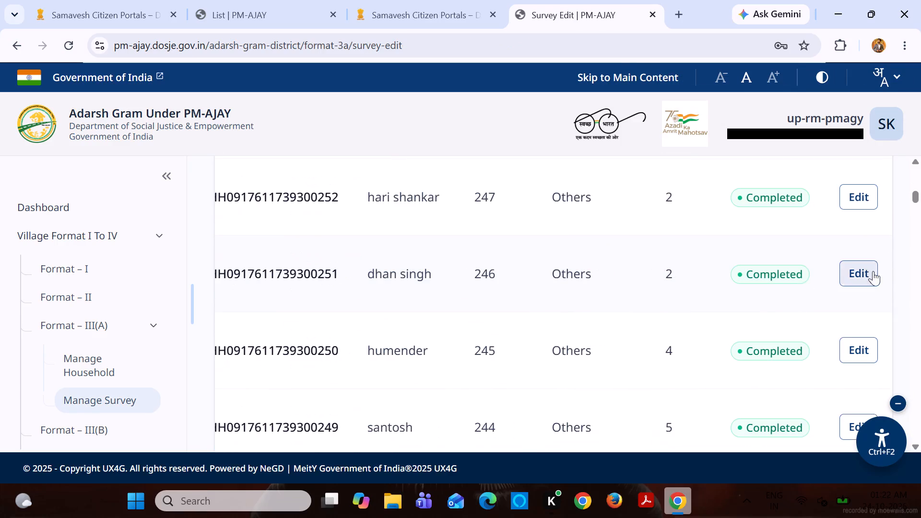
pyautogui.click(871, 271)
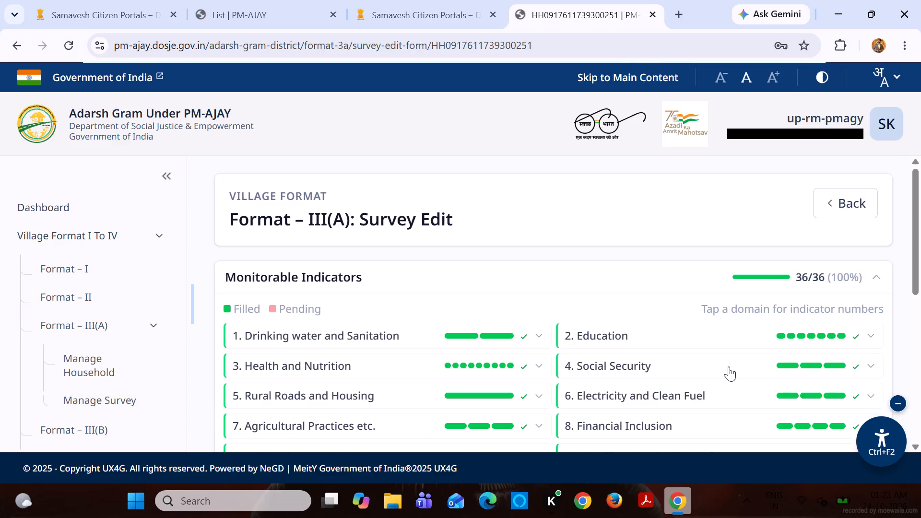
# Choose 3 – Health and Nutrition as the survey domain for this household.
pyautogui.scroll(-5, 729, 366)
pyautogui.click(635, 337)
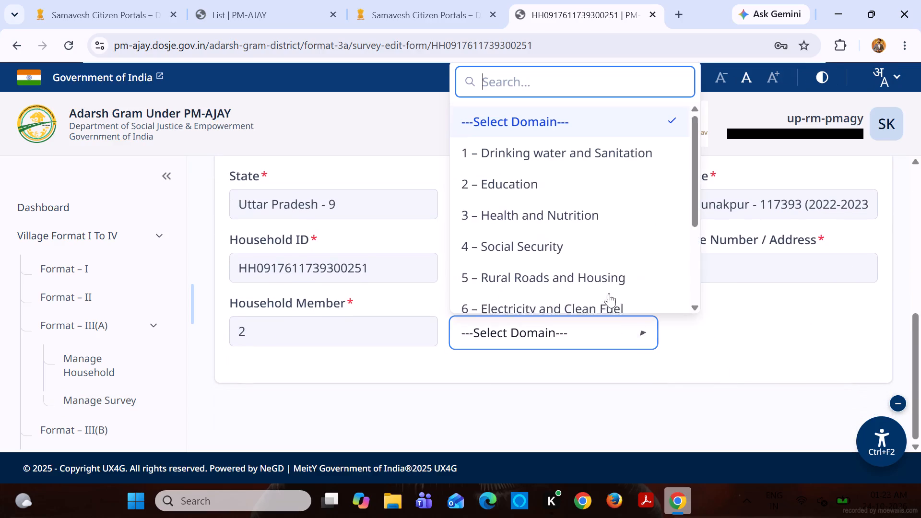
pyautogui.click(530, 208)
# Under indicator 3.1, set household coverage under any Health Protection Scheme to Yes.
pyautogui.scroll(-4, 650, 314)
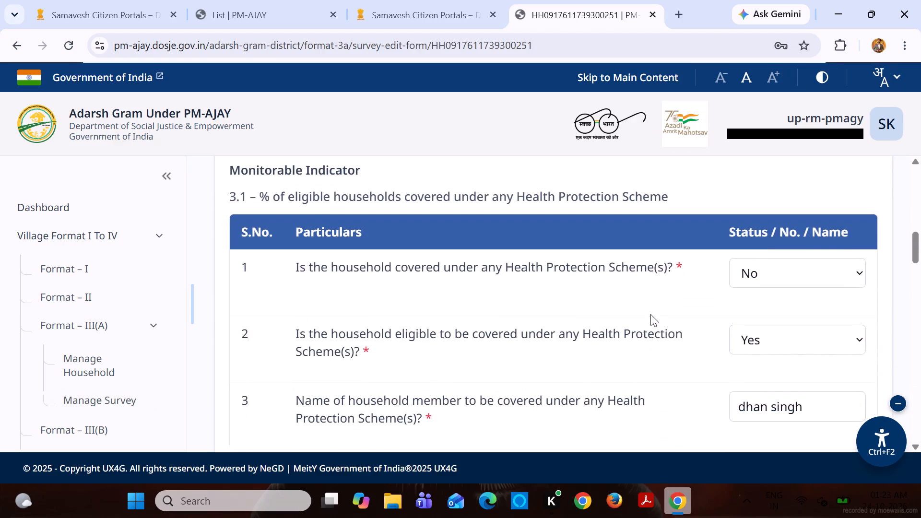
pyautogui.moveTo(789, 269); pyautogui.dragTo(780, 315)
pyautogui.click(780, 315)
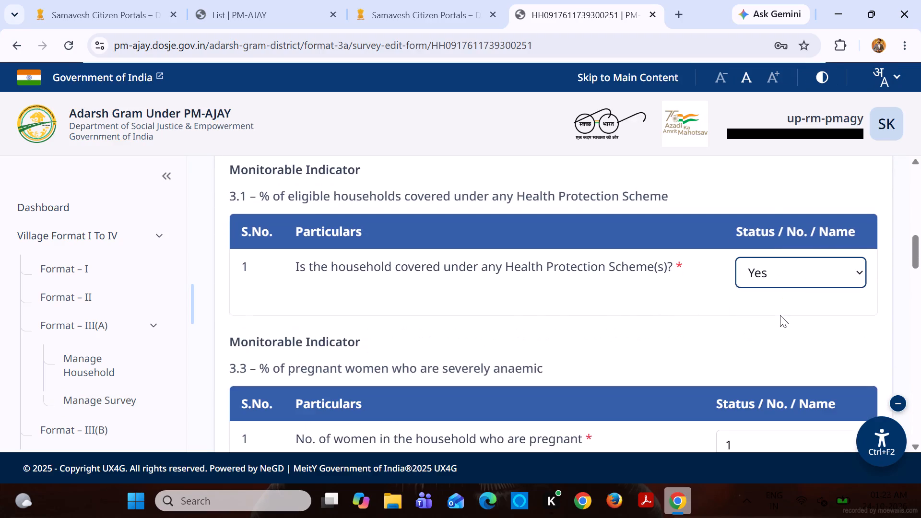
# Under indicator 3.3, set the number of severely anaemic pregnant women to 0 and save the survey answers.
pyautogui.scroll(-3, 780, 315)
pyautogui.click(785, 293)
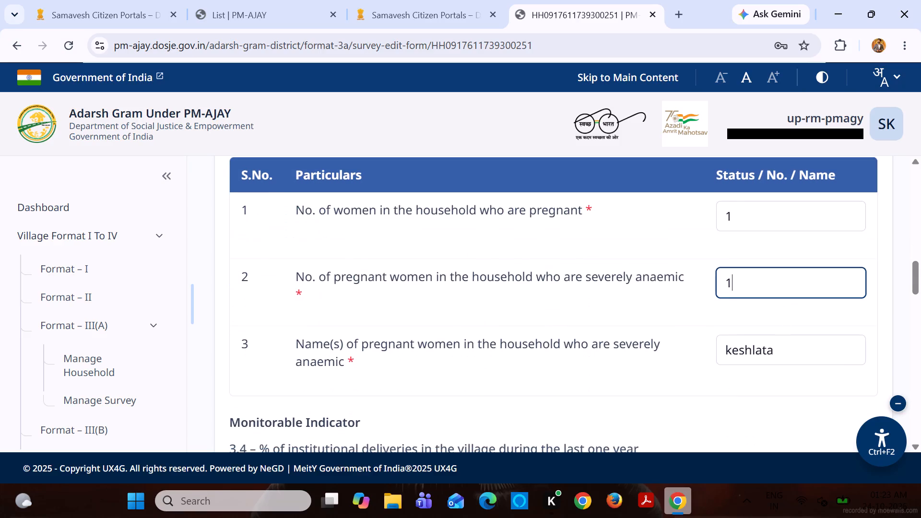
pyautogui.press('BackSpace')
pyautogui.press('0')
pyautogui.scroll(-13, 785, 293)
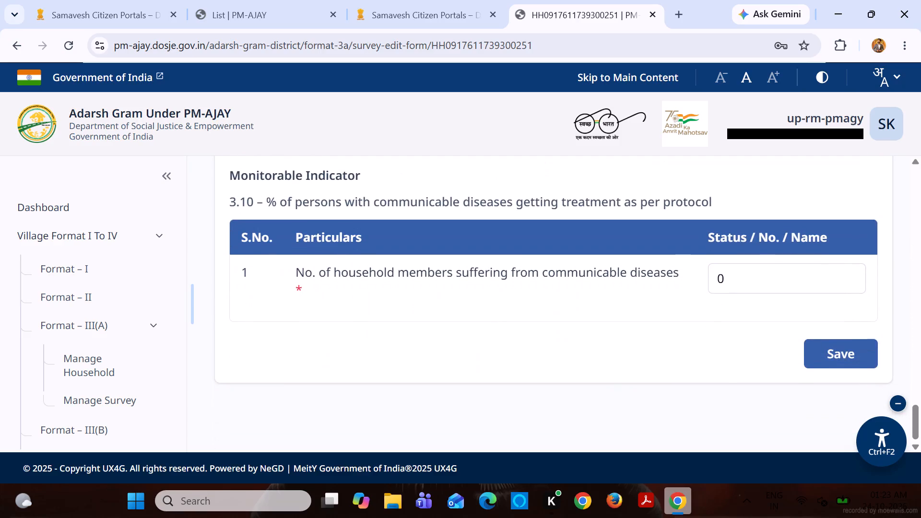
pyautogui.moveTo(854, 369); pyautogui.dragTo(843, 349)
pyautogui.click(843, 349)
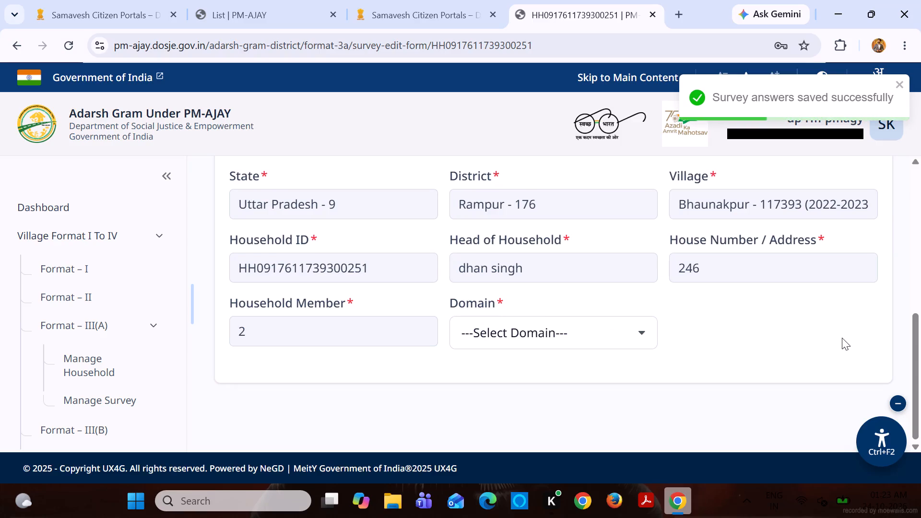
# Return to the Manage Survey list of households.
pyautogui.scroll(1, 762, 270)
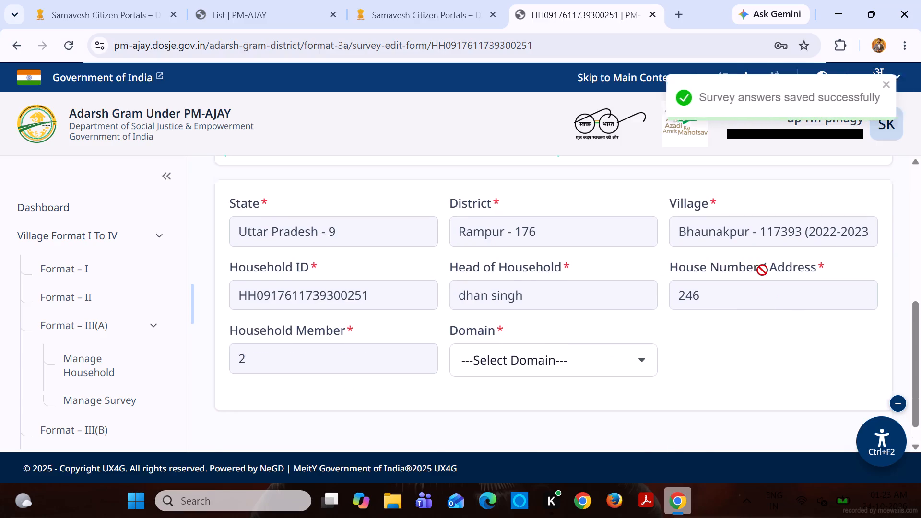
pyautogui.scroll(6, 762, 270)
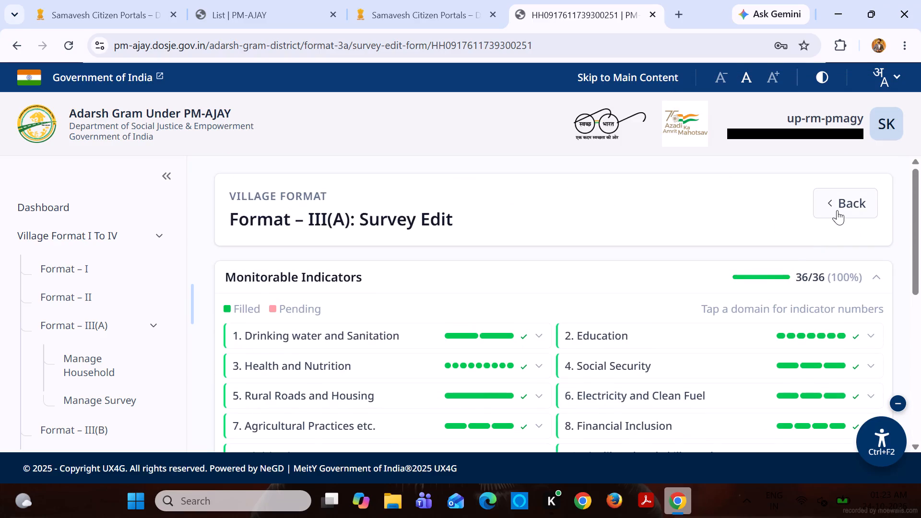
pyautogui.click(837, 210)
# Open the completed survey of the household at house number 71 for editing.
pyautogui.scroll(-4, 787, 275)
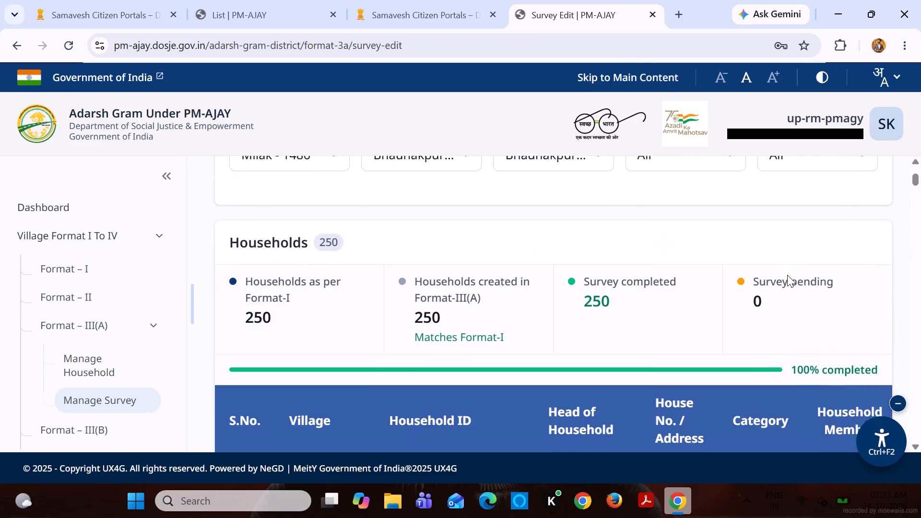
pyautogui.scroll(-7, 787, 275)
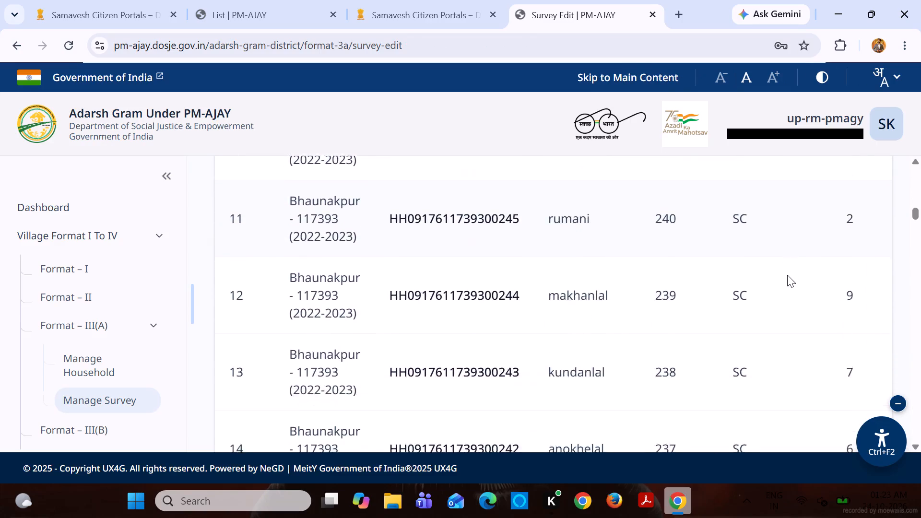
pyautogui.scroll(-8, 787, 275)
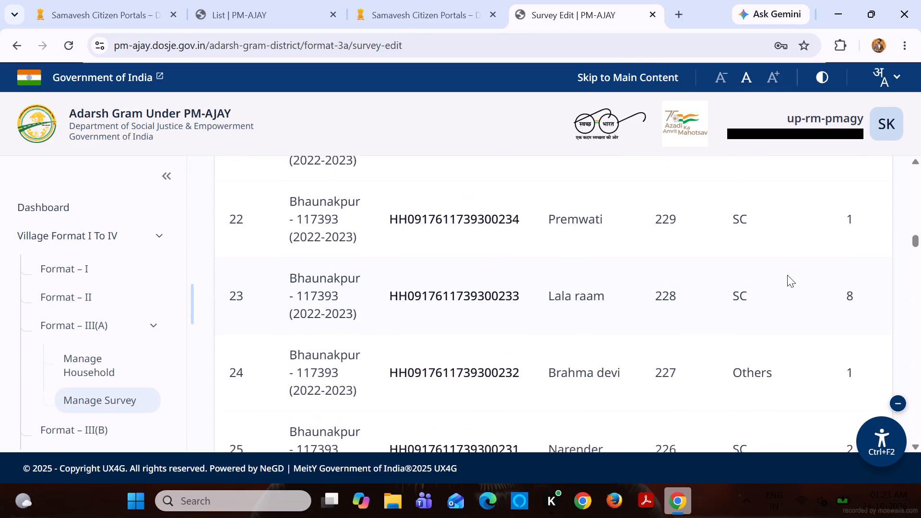
pyautogui.scroll(-1, 787, 275)
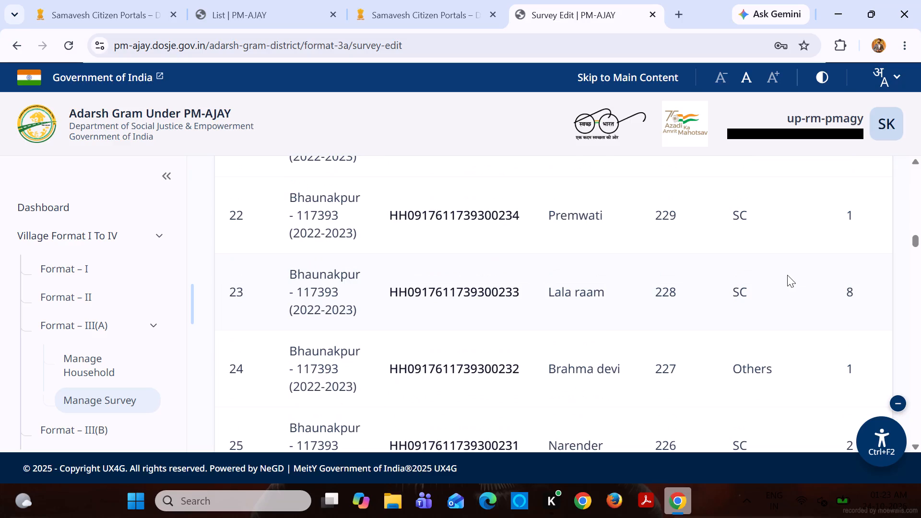
pyautogui.scroll(1, 787, 275)
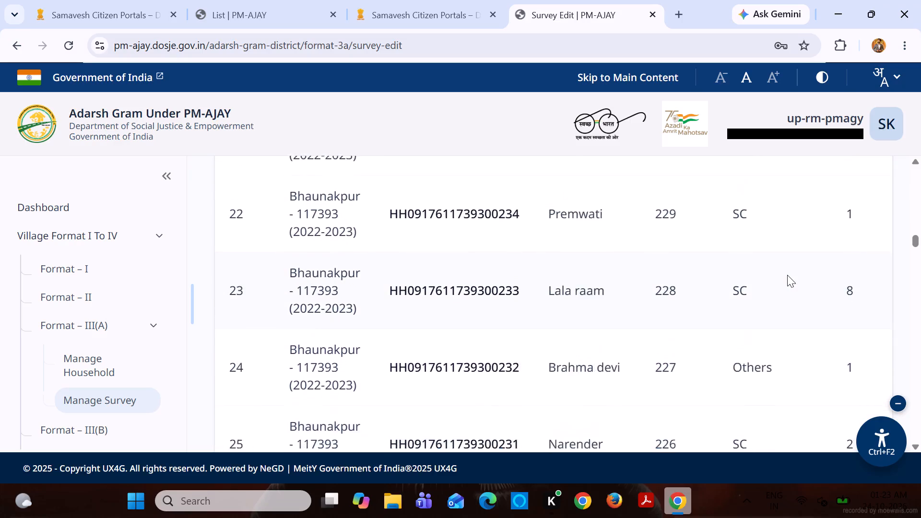
pyautogui.scroll(-7, 787, 275)
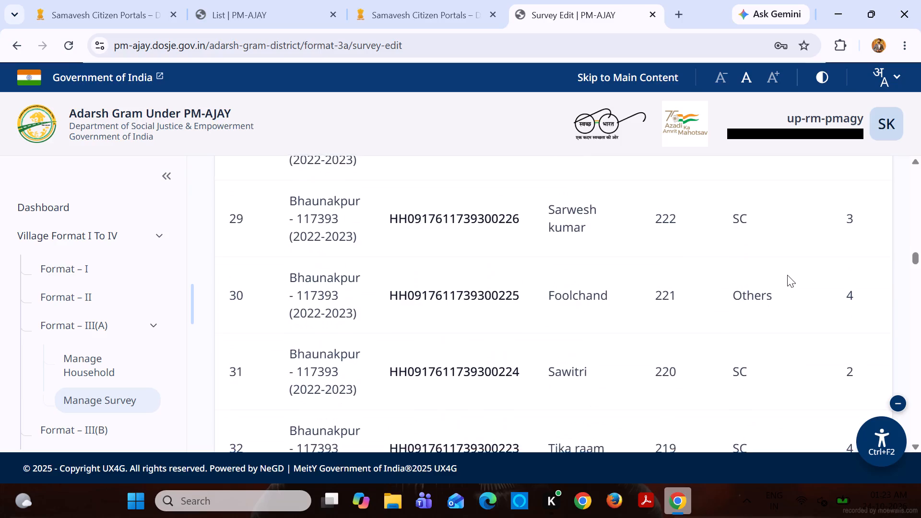
pyautogui.scroll(-8, 787, 275)
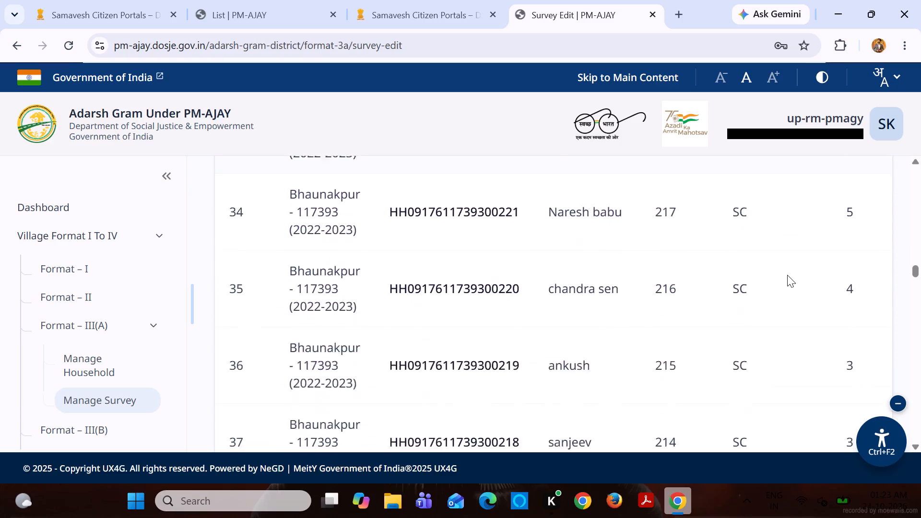
pyautogui.scroll(-8, 787, 275)
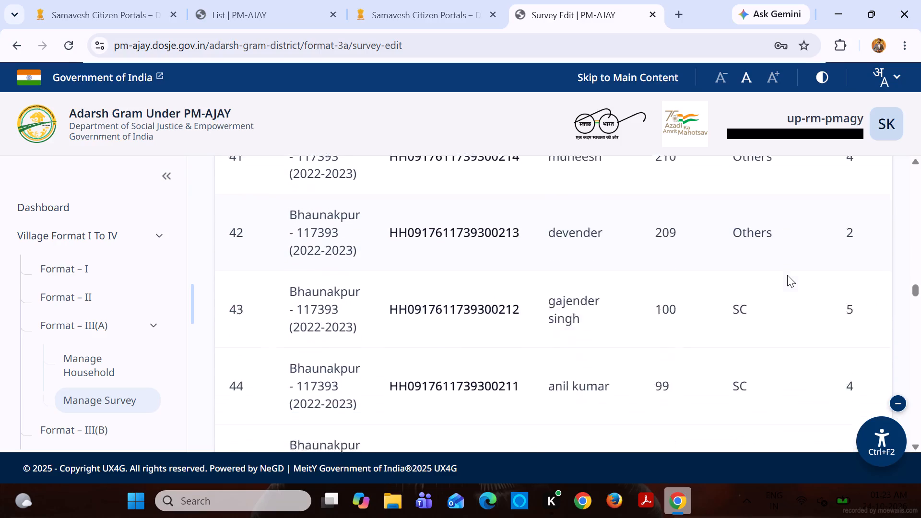
pyautogui.scroll(-1, 787, 275)
pyautogui.scroll(1, 787, 275)
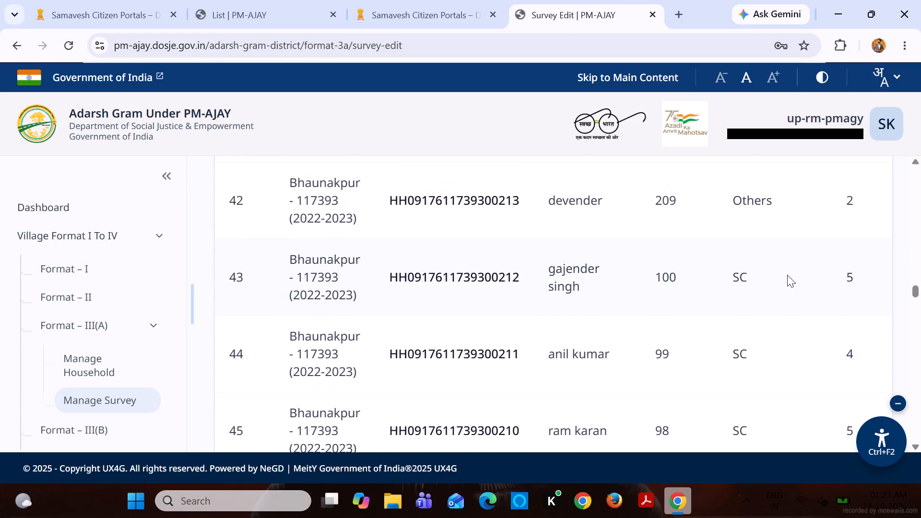
pyautogui.scroll(-2, 787, 275)
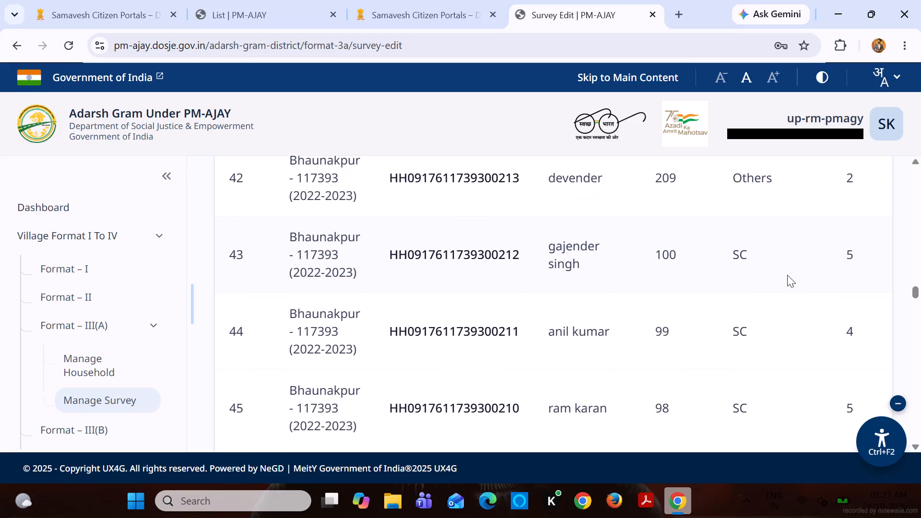
pyautogui.scroll(-9, 787, 275)
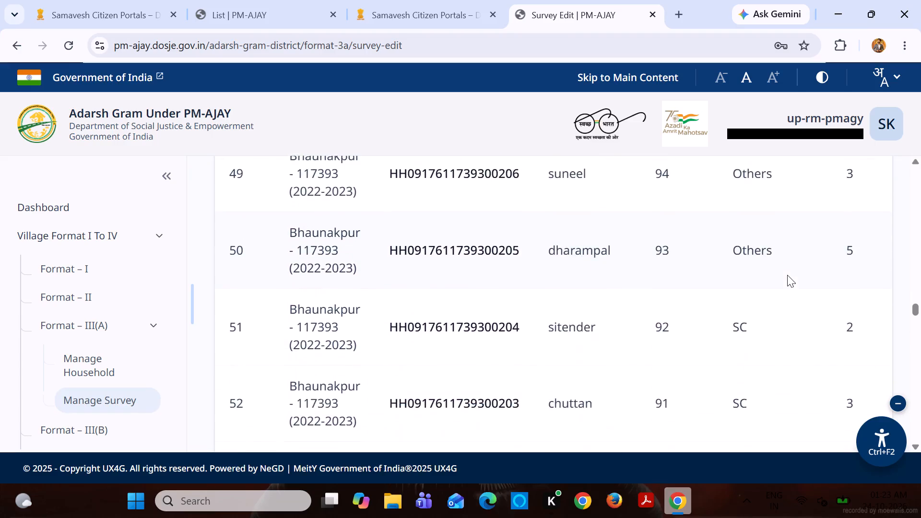
pyautogui.scroll(-8, 787, 275)
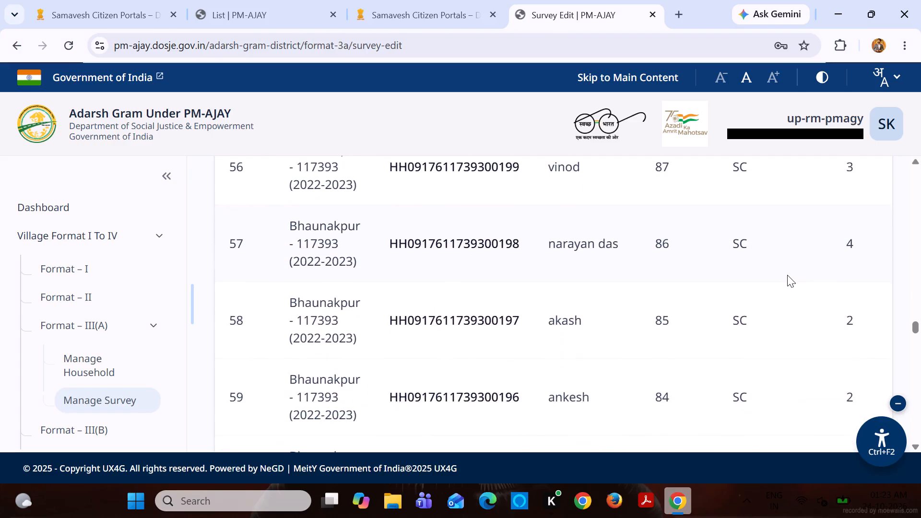
pyautogui.scroll(-6, 787, 275)
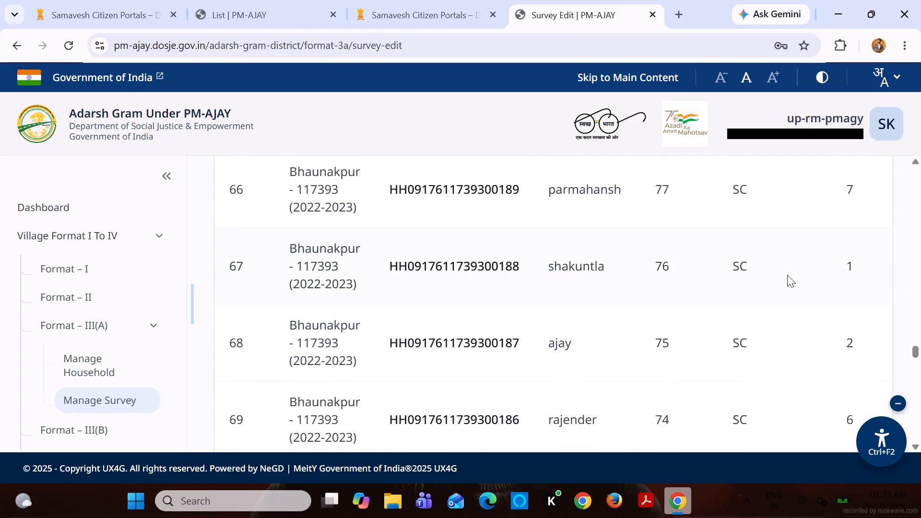
pyautogui.scroll(-5, 787, 275)
pyautogui.hscroll(-6, 787, 275)
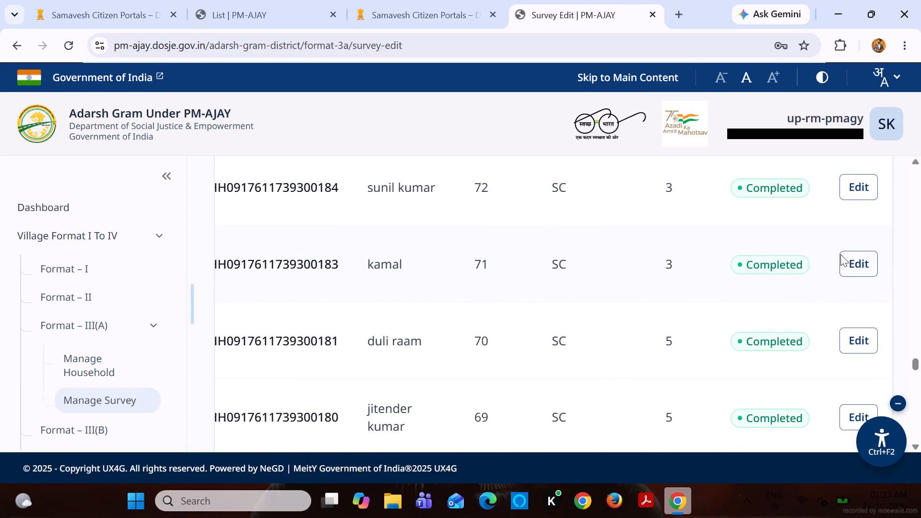
pyautogui.click(855, 257)
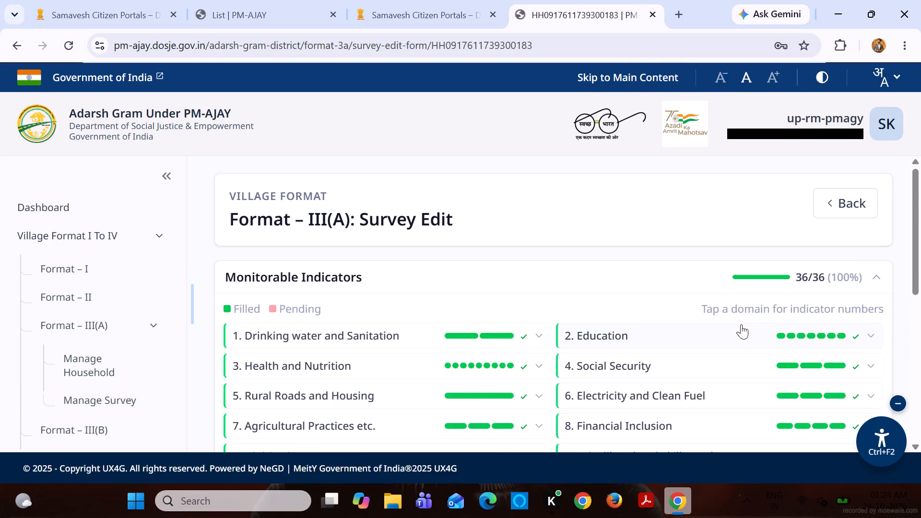
# Choose 3 – Health and Nutrition as the survey domain for this household.
pyautogui.scroll(-7, 741, 324)
pyautogui.click(602, 328)
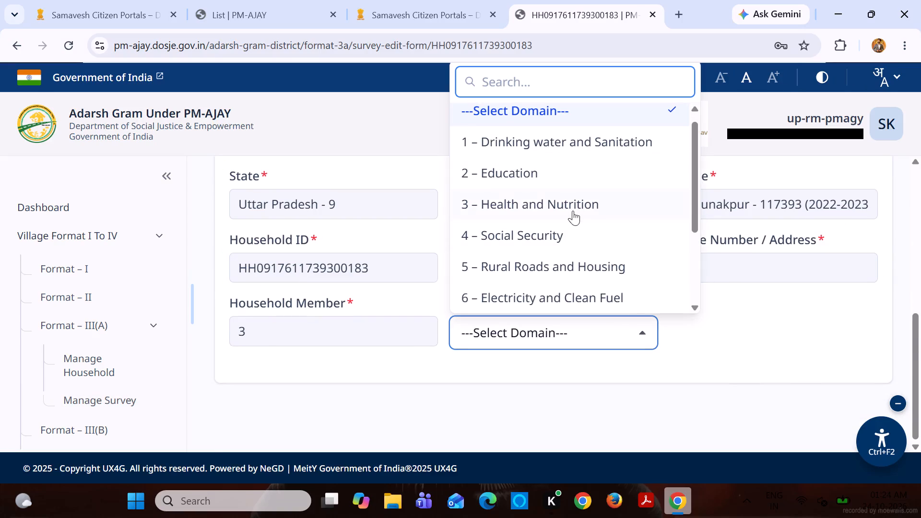
pyautogui.click(573, 211)
# Under indicator 3.1, update the answer on household coverage under any Health Protection Scheme and save the survey answers.
pyautogui.scroll(-2, 693, 357)
pyautogui.moveTo(786, 326); pyautogui.dragTo(758, 382)
pyautogui.click(758, 382)
pyautogui.scroll(-4, 758, 382)
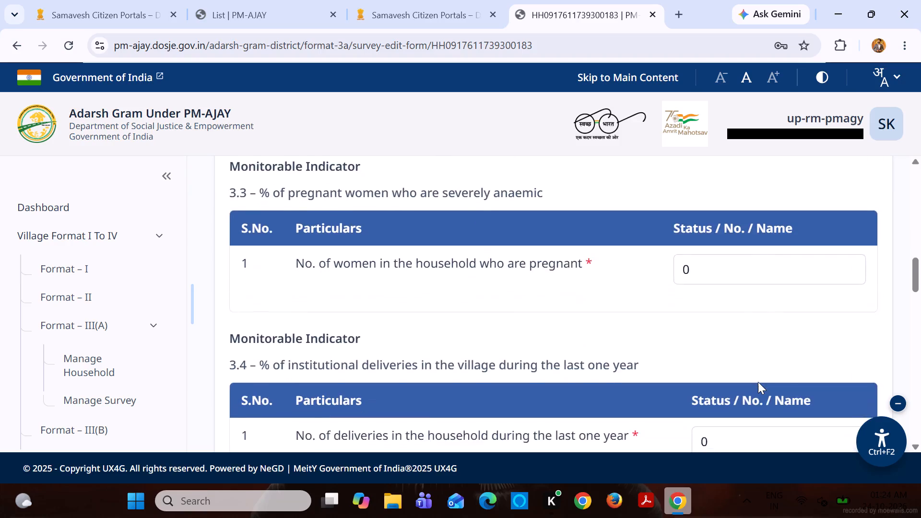
pyautogui.scroll(-5, 758, 382)
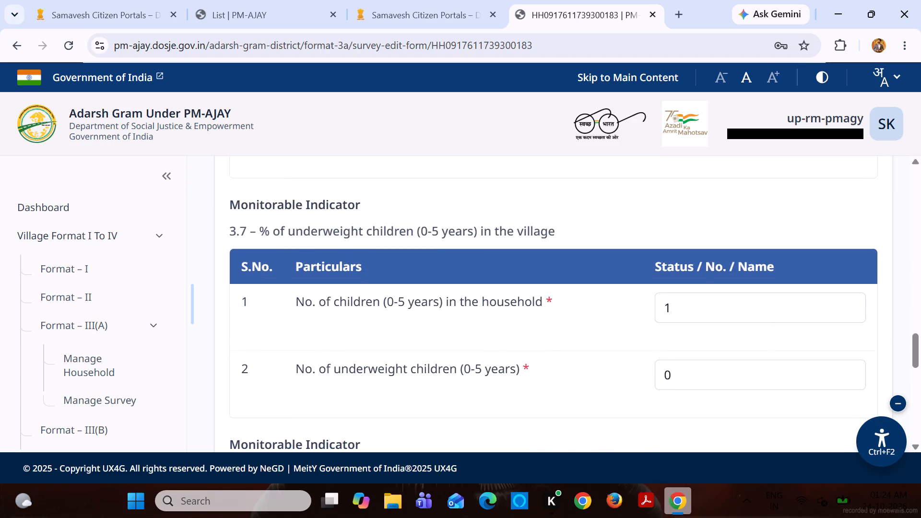
pyautogui.scroll(-6, 758, 382)
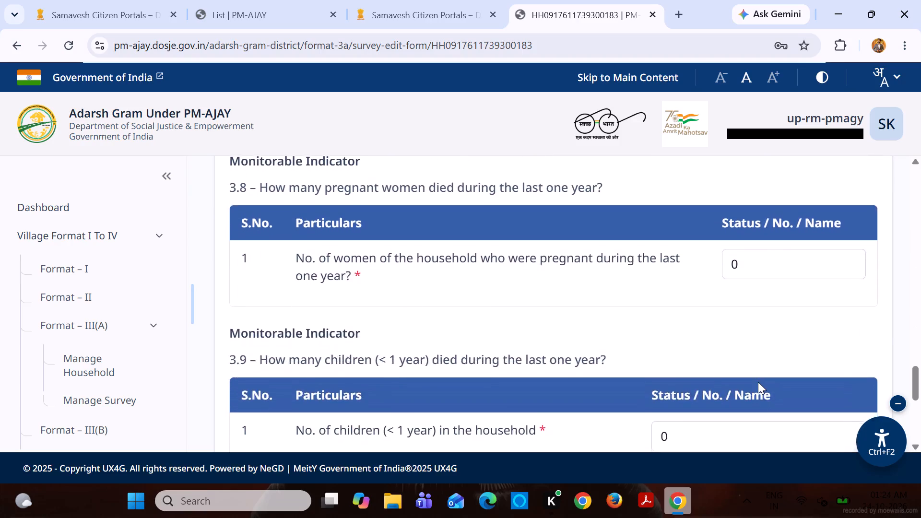
pyautogui.scroll(-5, 758, 382)
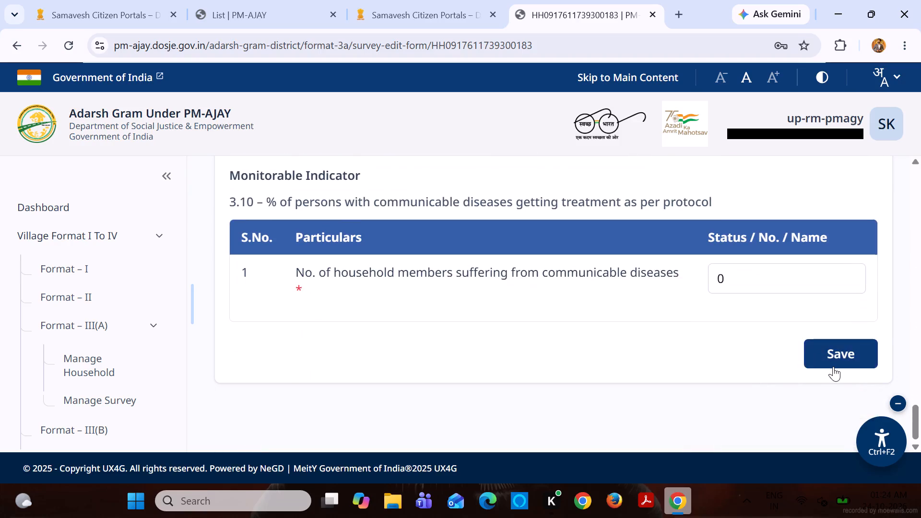
pyautogui.click(833, 366)
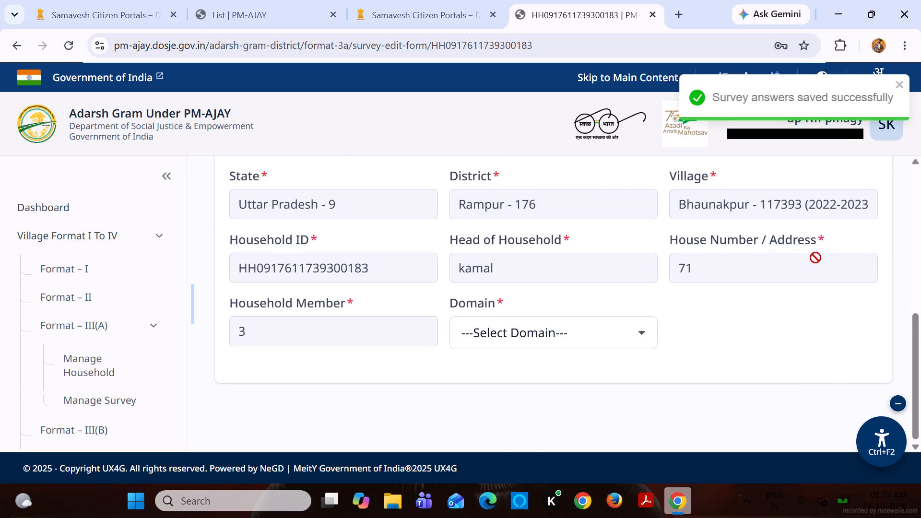
# Return to the Manage Survey list and open the survey of the household at house number 70 for editing.
pyautogui.scroll(5, 815, 258)
pyautogui.click(834, 189)
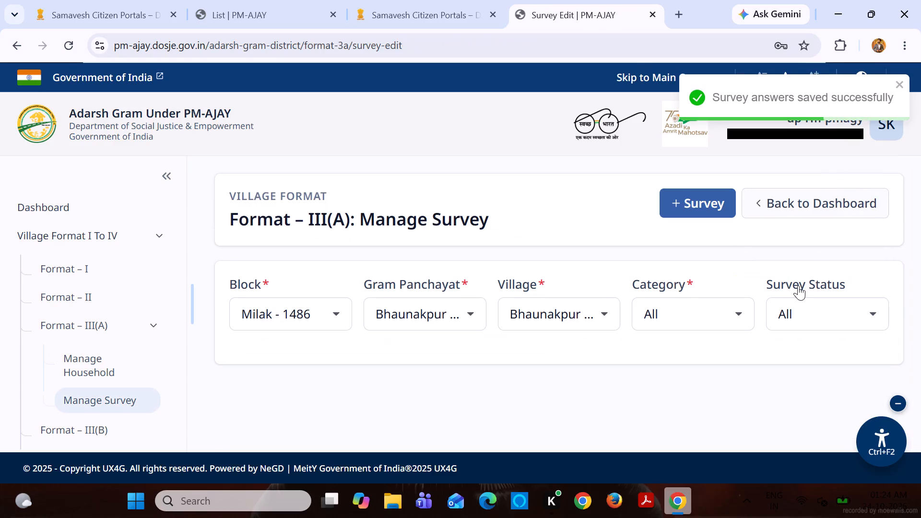
pyautogui.scroll(-9, 798, 285)
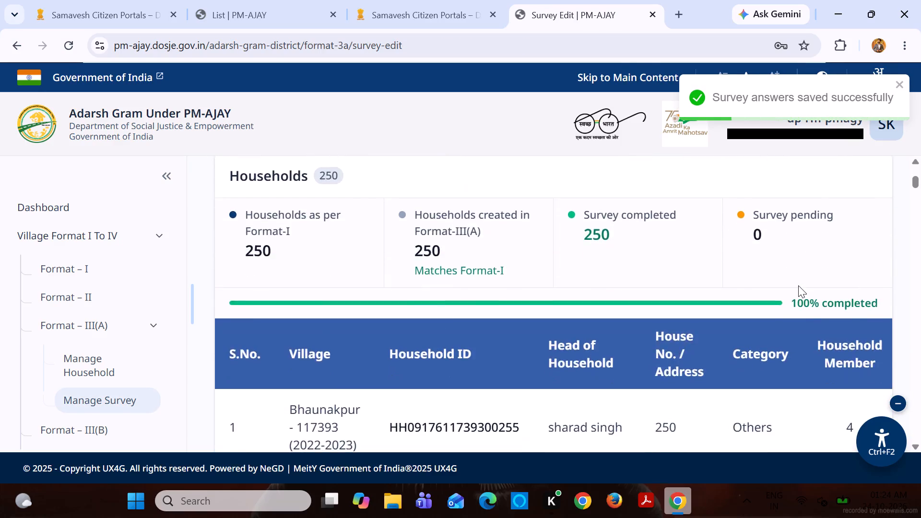
pyautogui.scroll(-11, 798, 285)
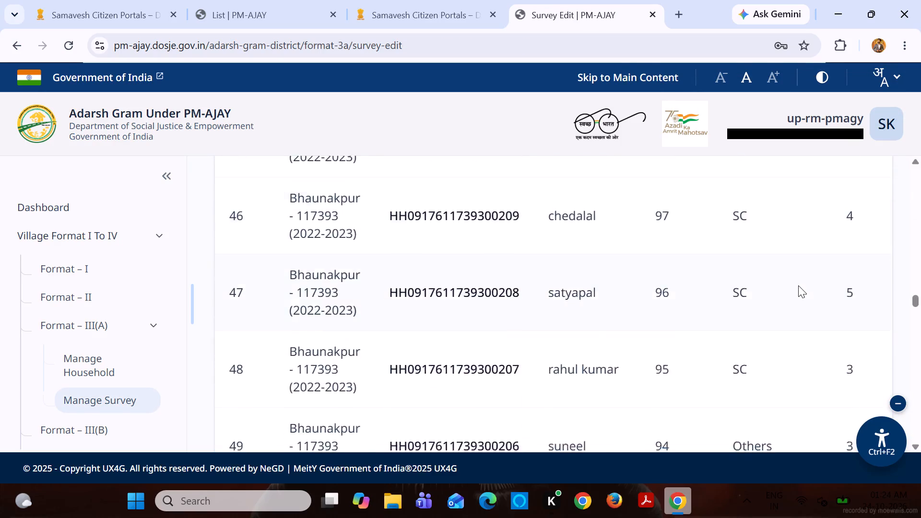
pyautogui.scroll(-5, 798, 285)
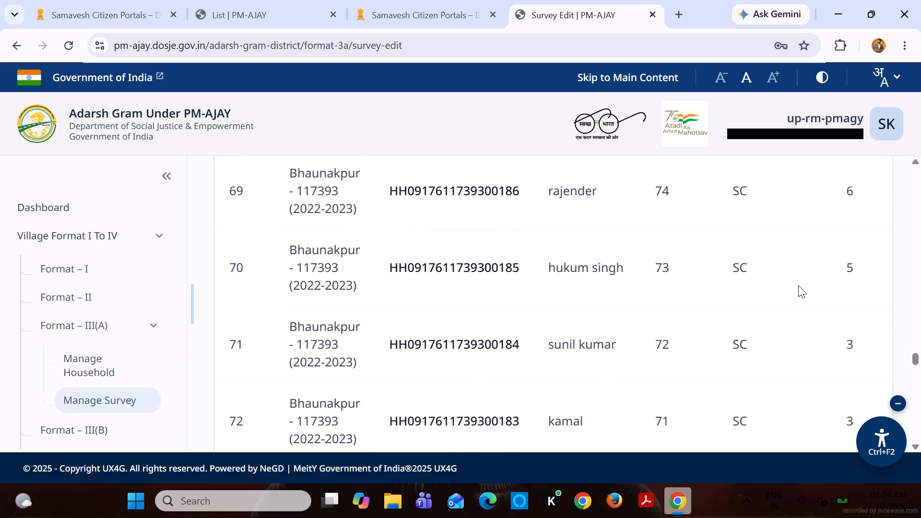
pyautogui.scroll(-4, 798, 285)
pyautogui.hscroll(-5, 798, 285)
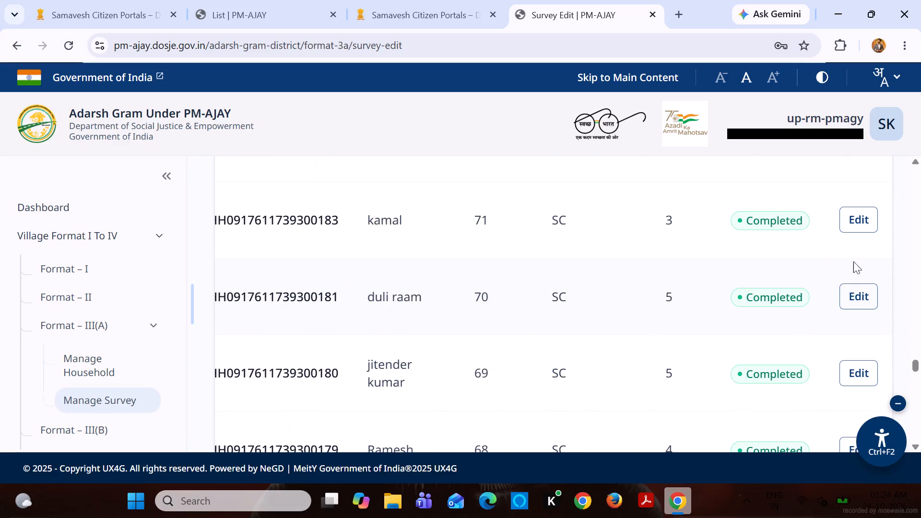
pyautogui.click(859, 285)
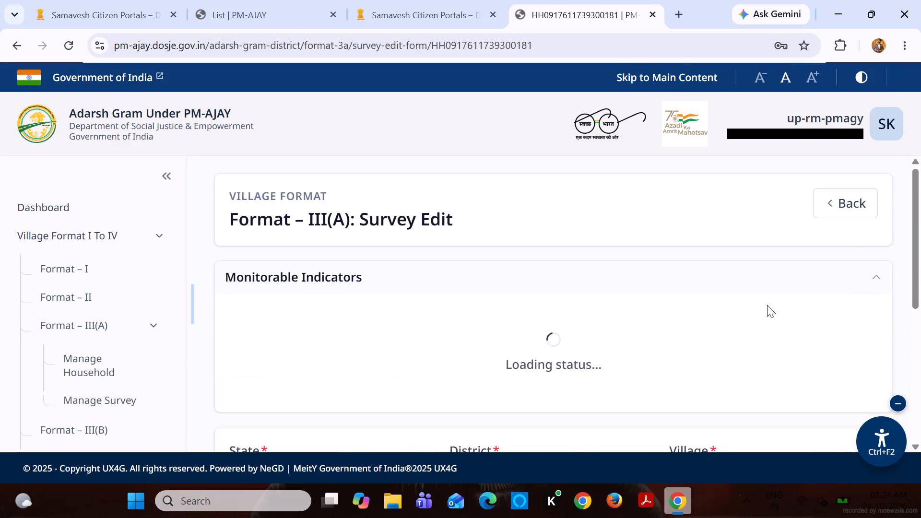
# Choose 3 – Health and Nutrition as the survey domain for the household at house number 70.
pyautogui.scroll(-3, 767, 305)
pyautogui.scroll(-5, 718, 331)
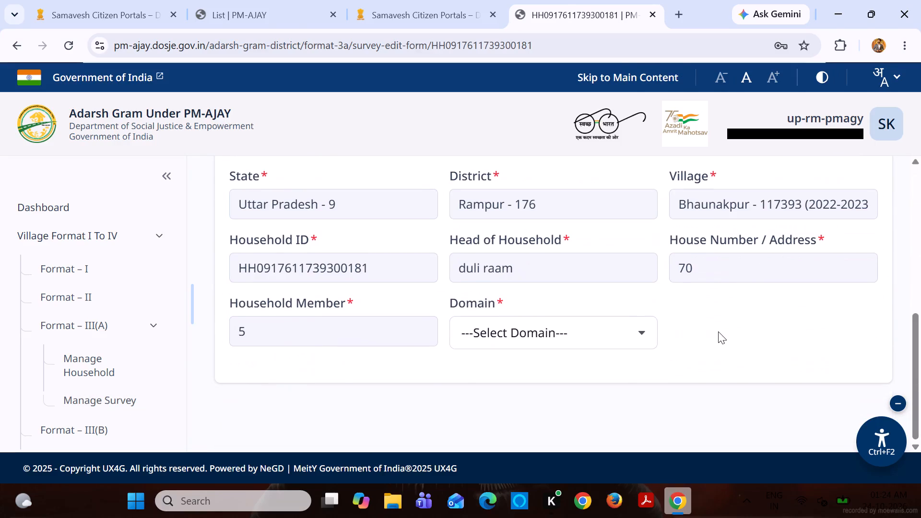
pyautogui.click(647, 326)
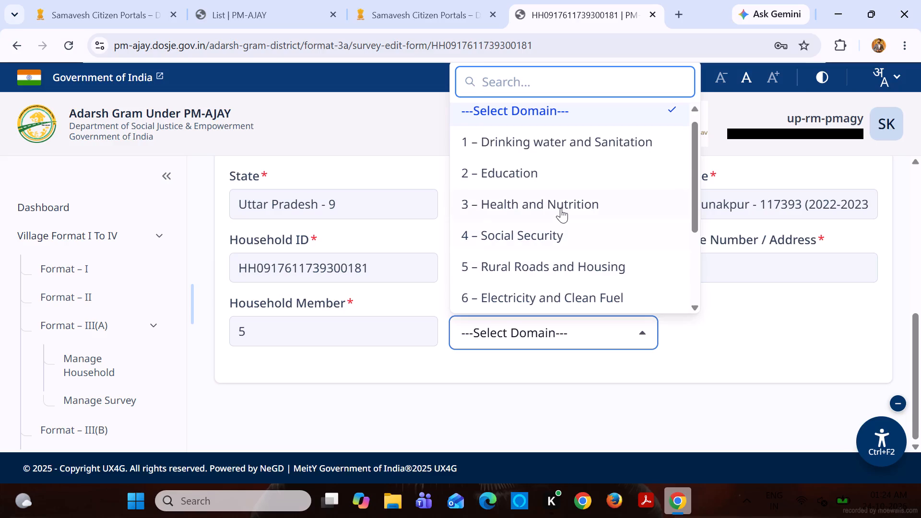
pyautogui.click(561, 207)
# Under indicator 3.1, set household coverage under any Health Protection Scheme to Yes and save the survey answers.
pyautogui.scroll(-5, 683, 306)
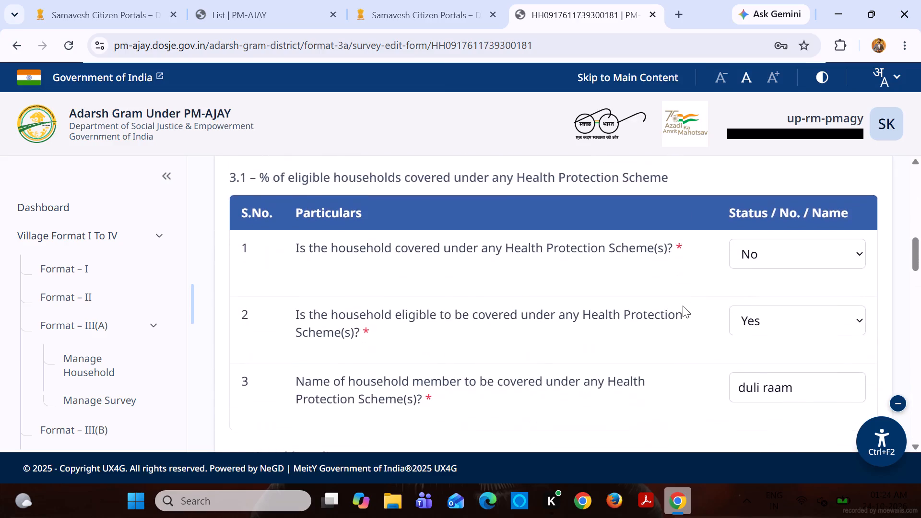
pyautogui.click(827, 264)
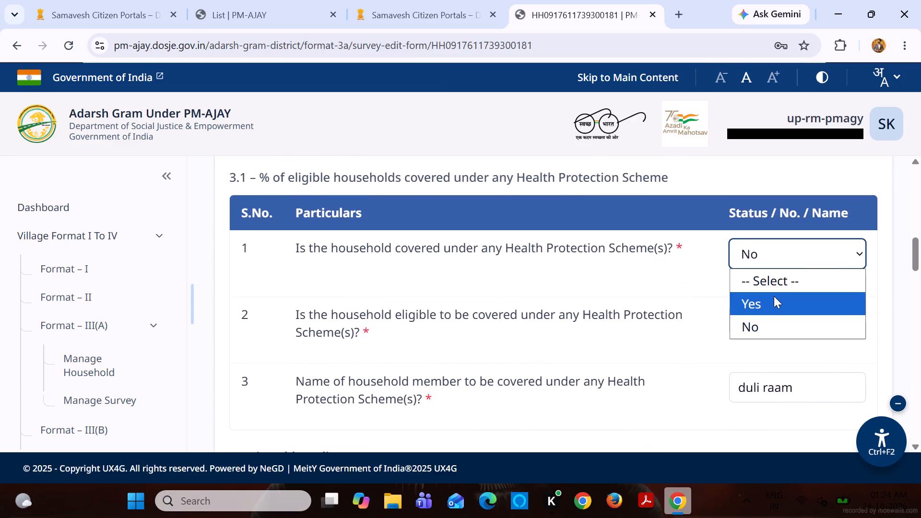
pyautogui.click(774, 296)
pyautogui.scroll(-7, 774, 296)
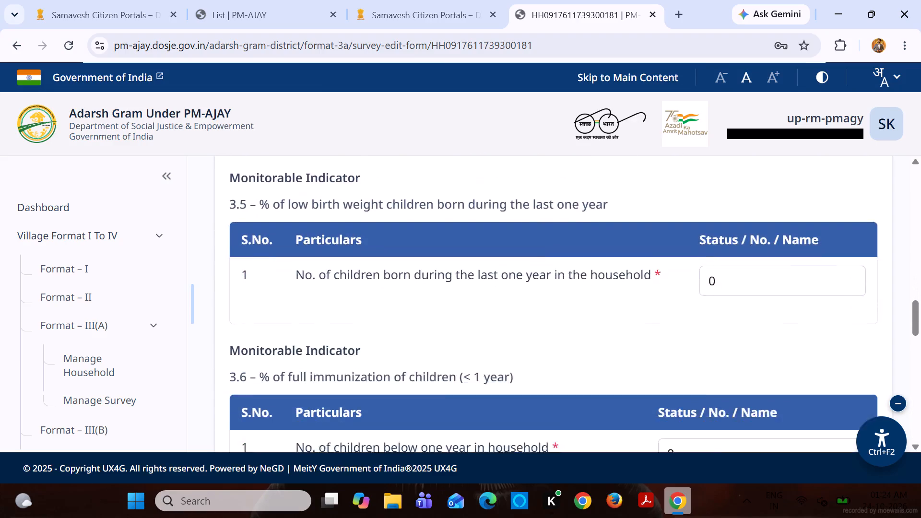
pyautogui.scroll(-7, 774, 296)
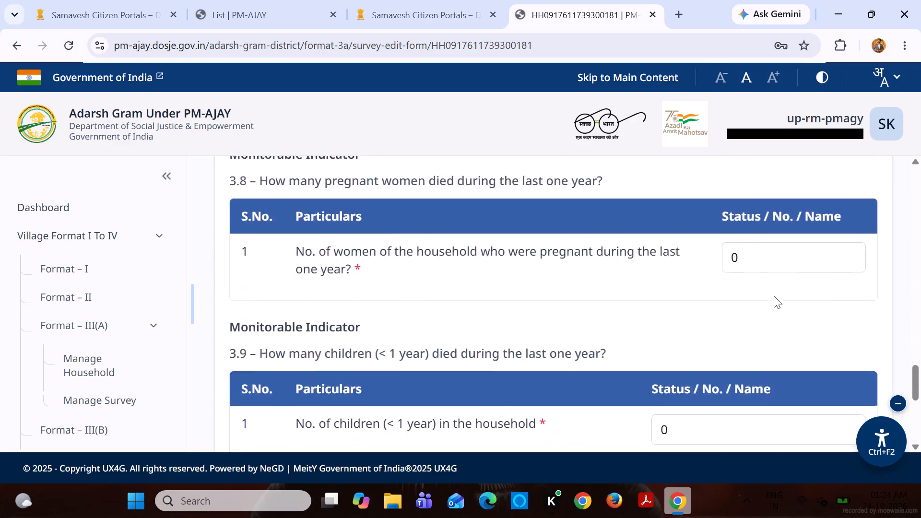
pyautogui.scroll(-4, 774, 296)
pyautogui.click(825, 352)
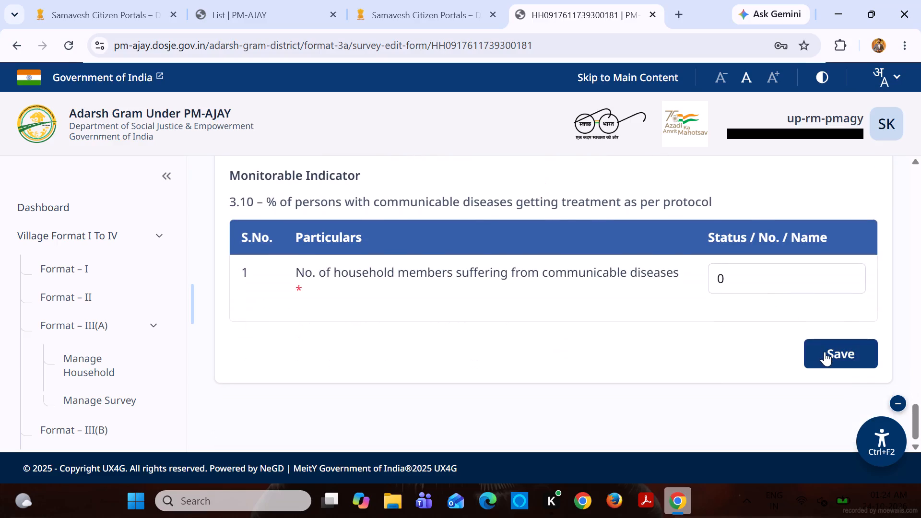
# Return to the Manage Survey list and open the survey of the household at house number 69 for editing.
pyautogui.scroll(7, 782, 236)
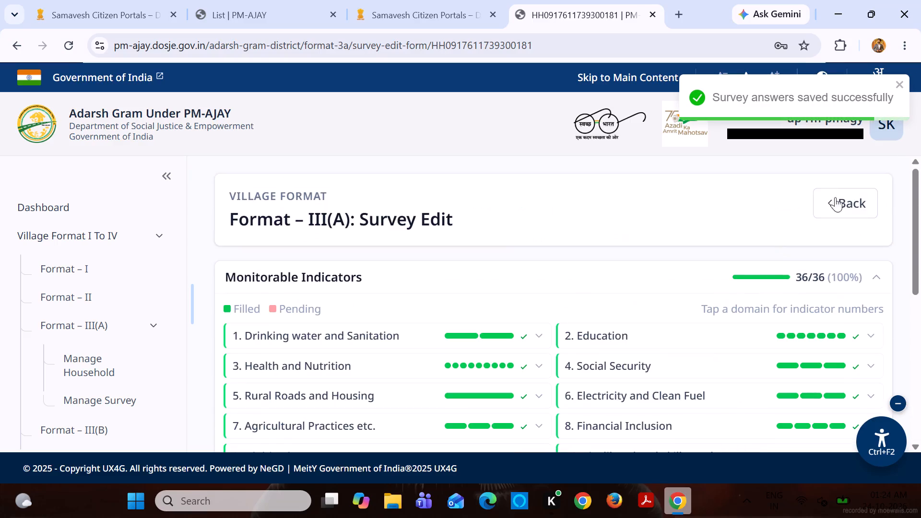
pyautogui.click(844, 199)
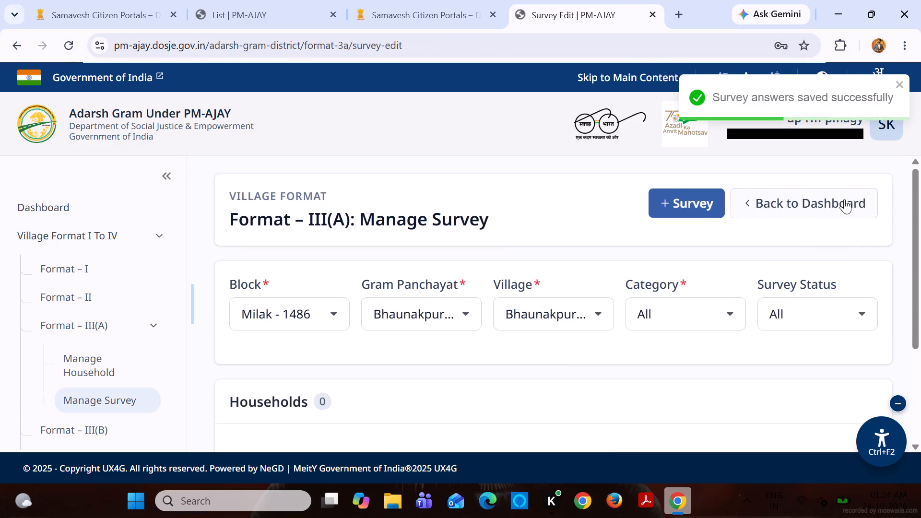
pyautogui.scroll(-9, 753, 317)
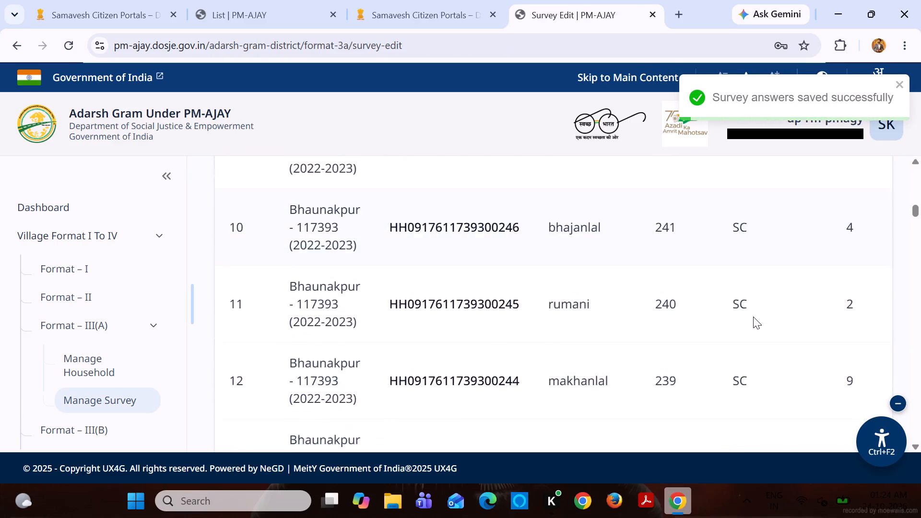
pyautogui.scroll(-12, 753, 317)
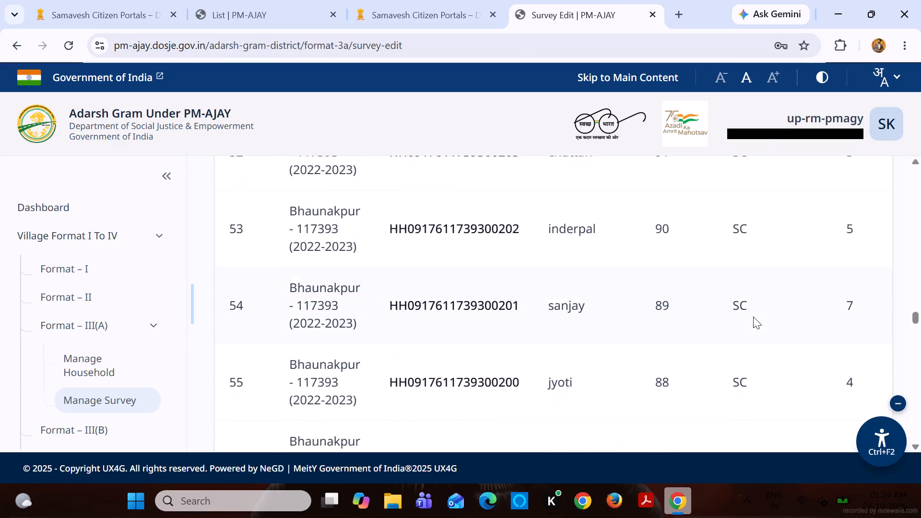
pyautogui.scroll(-7, 753, 317)
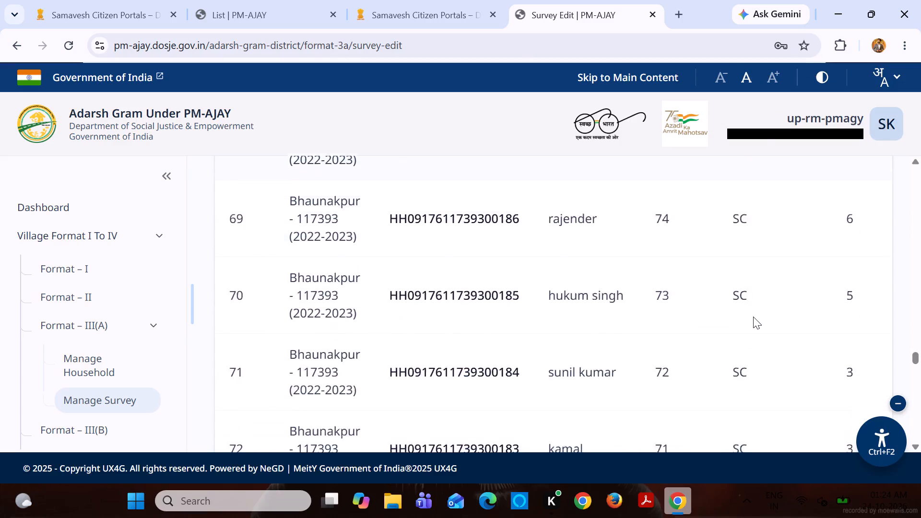
pyautogui.scroll(-3, 753, 317)
pyautogui.hscroll(-5, 753, 317)
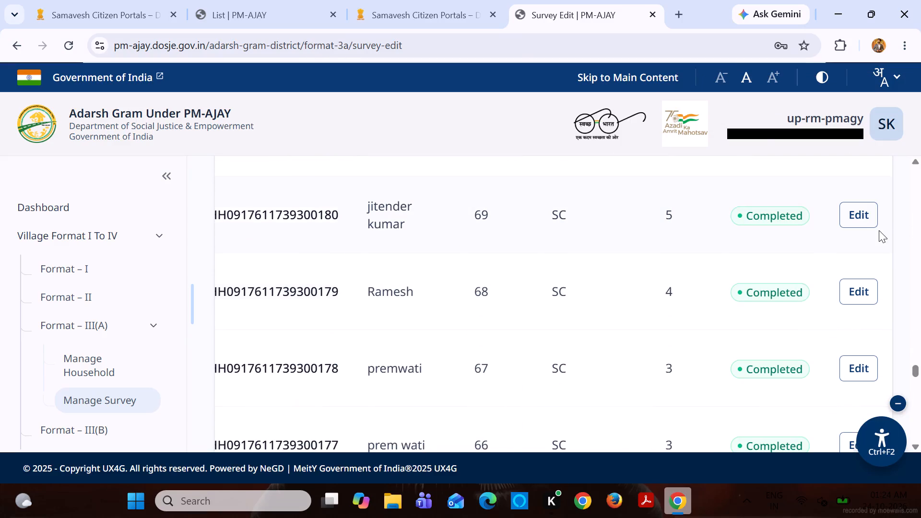
pyautogui.click(874, 217)
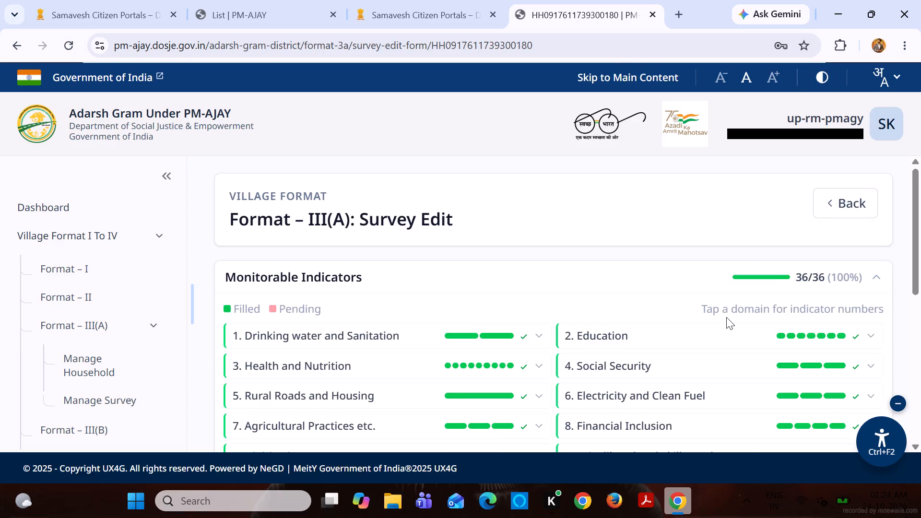
# Choose 3 – Health and Nutrition as the survey domain for the household at house number 69.
pyautogui.scroll(-9, 726, 317)
pyautogui.click(594, 327)
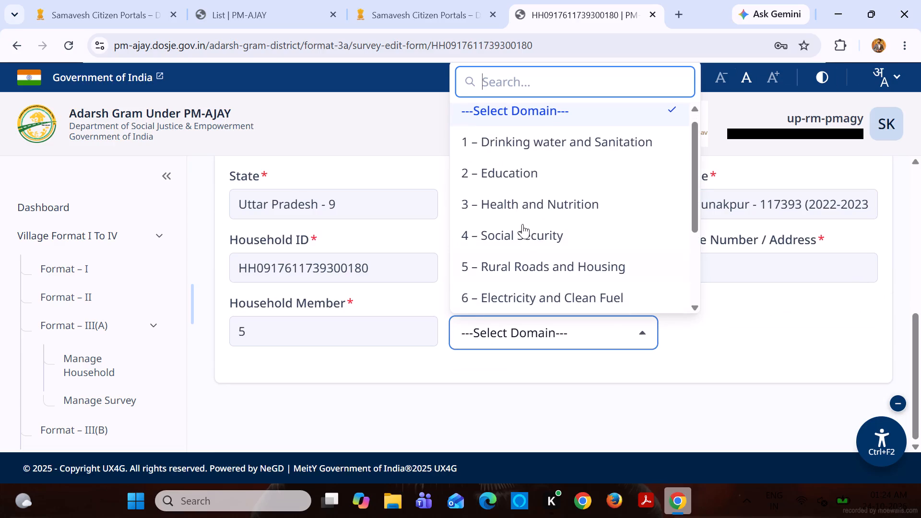
pyautogui.click(520, 209)
# Under indicator 3.1, update the answer on household coverage under any Health Protection Scheme and save the survey answers.
pyautogui.scroll(-5, 632, 342)
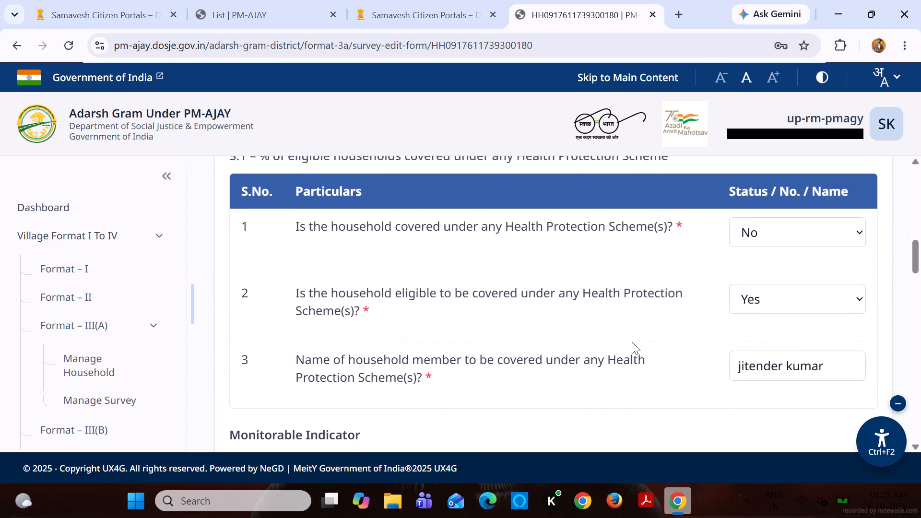
pyautogui.moveTo(819, 231); pyautogui.dragTo(756, 273)
pyautogui.click(756, 273)
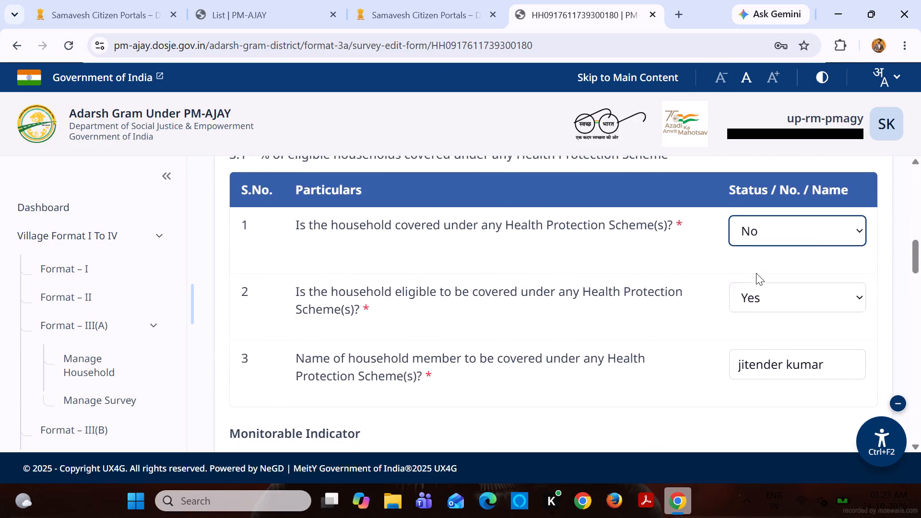
pyautogui.scroll(-8, 756, 273)
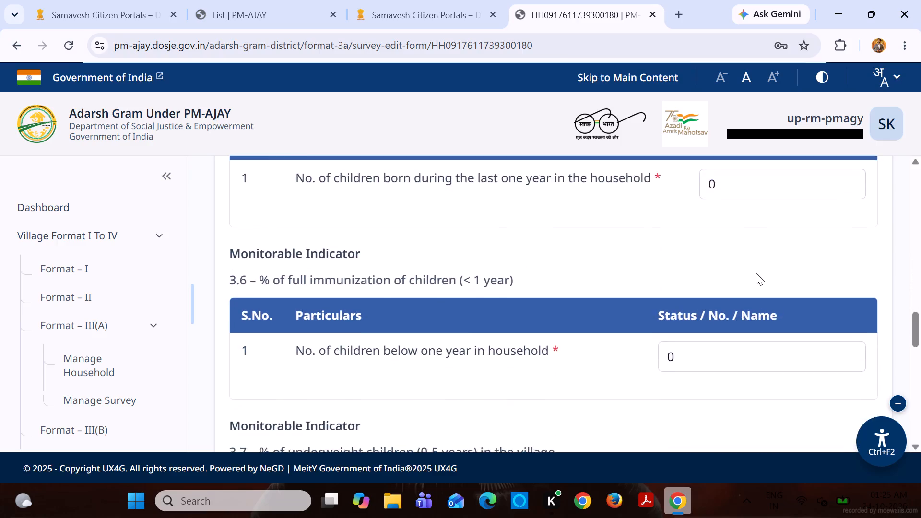
pyautogui.scroll(-9, 756, 273)
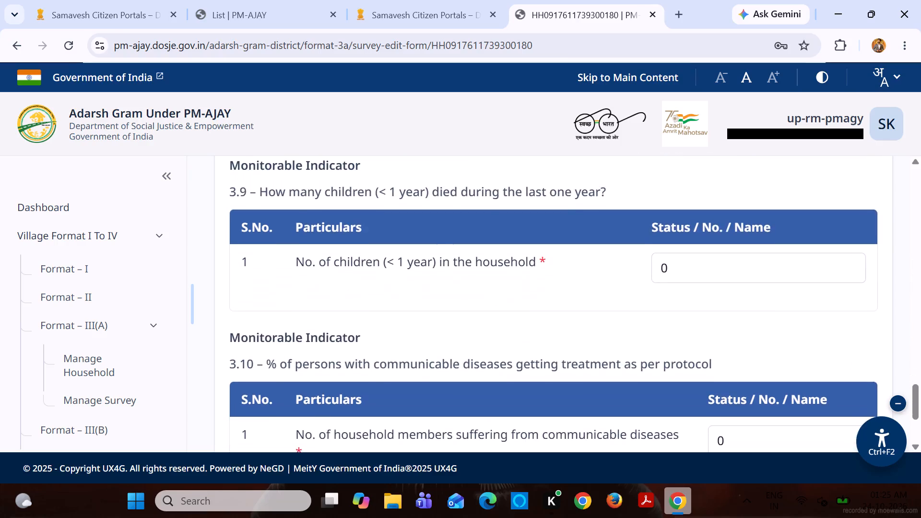
pyautogui.scroll(-5, 756, 273)
pyautogui.click(832, 348)
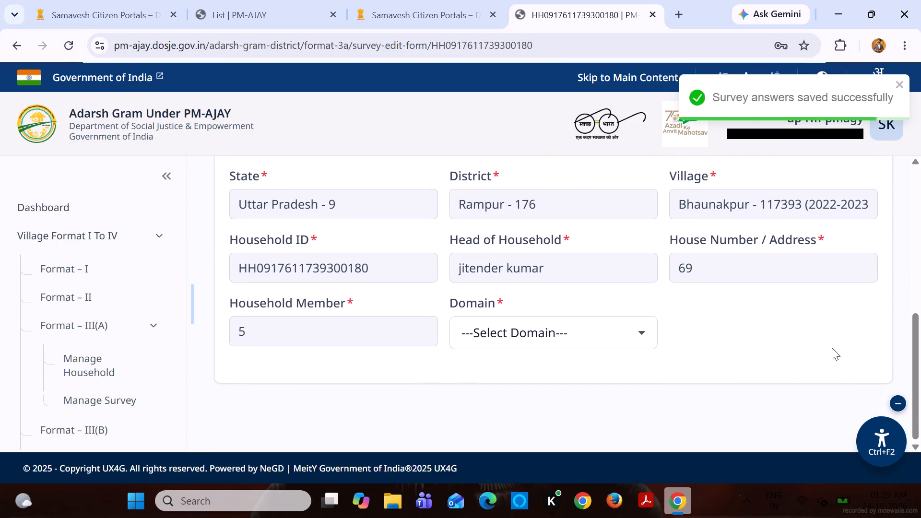
# Return to the Manage Survey list and open the survey of the household at house number 65 for editing.
pyautogui.scroll(8, 763, 250)
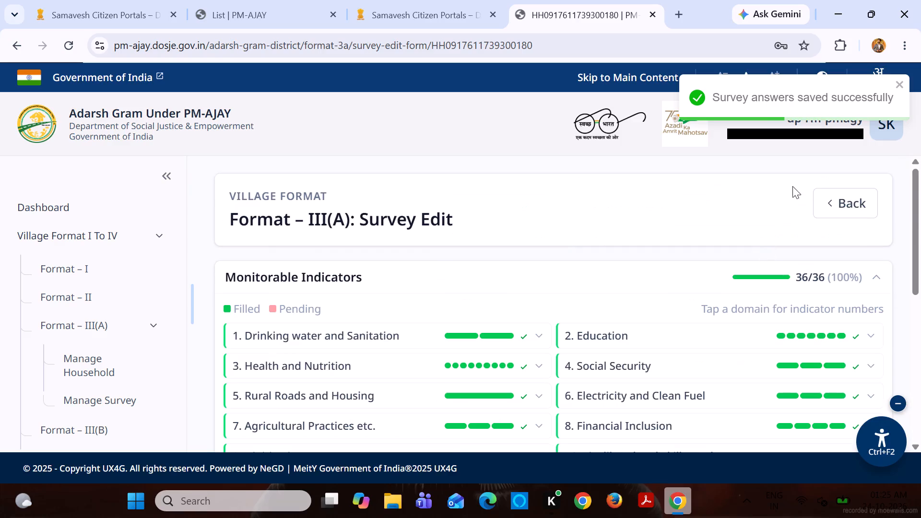
pyautogui.click(838, 194)
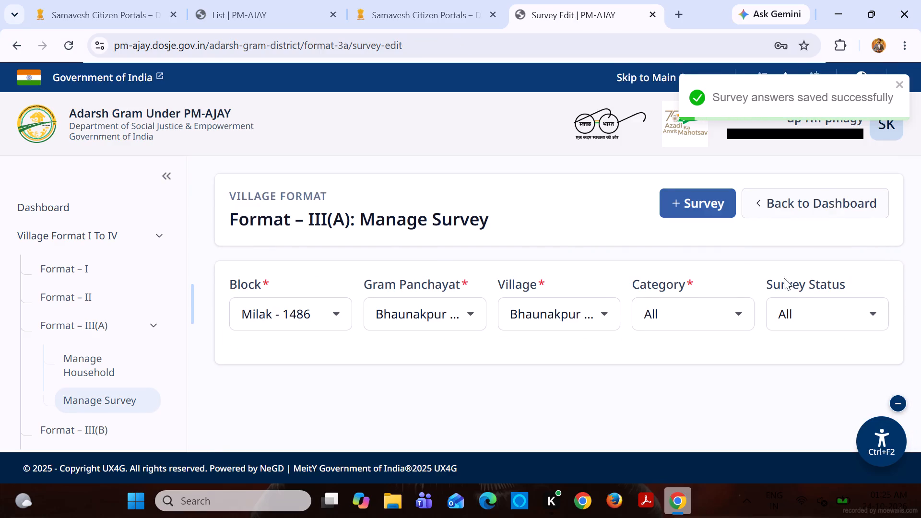
pyautogui.scroll(-18, 779, 322)
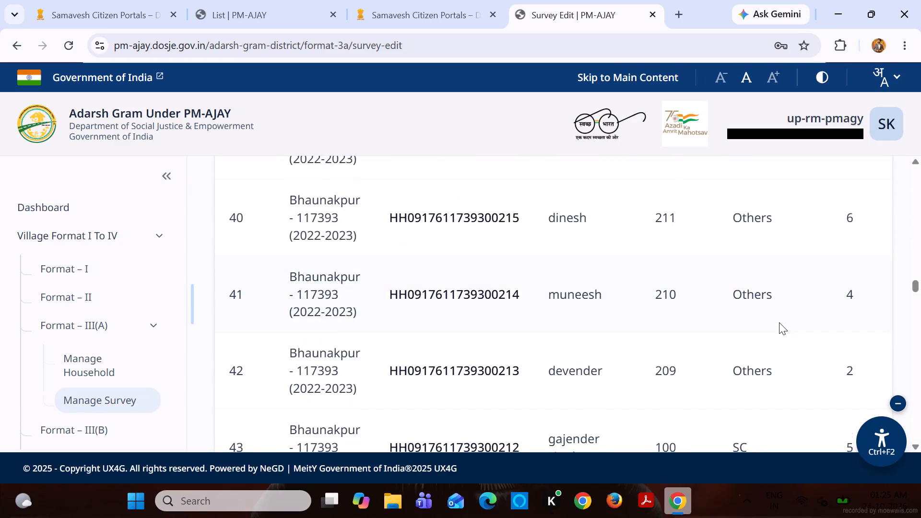
pyautogui.scroll(-11, 779, 322)
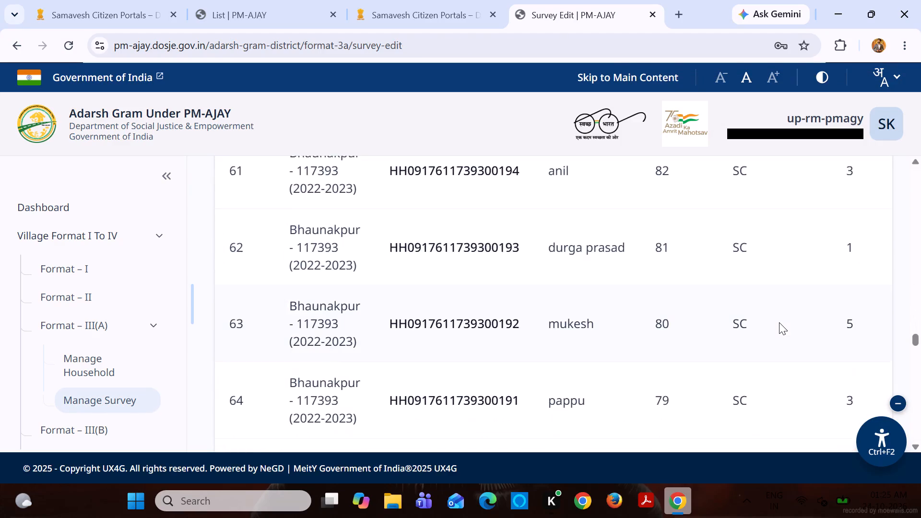
pyautogui.scroll(-10, 779, 322)
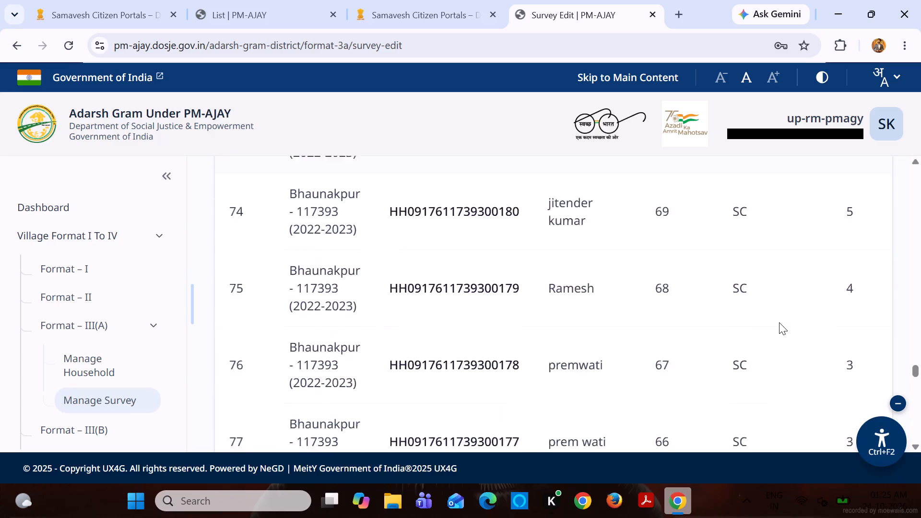
pyautogui.scroll(-1, 779, 322)
pyautogui.hscroll(-6, 779, 322)
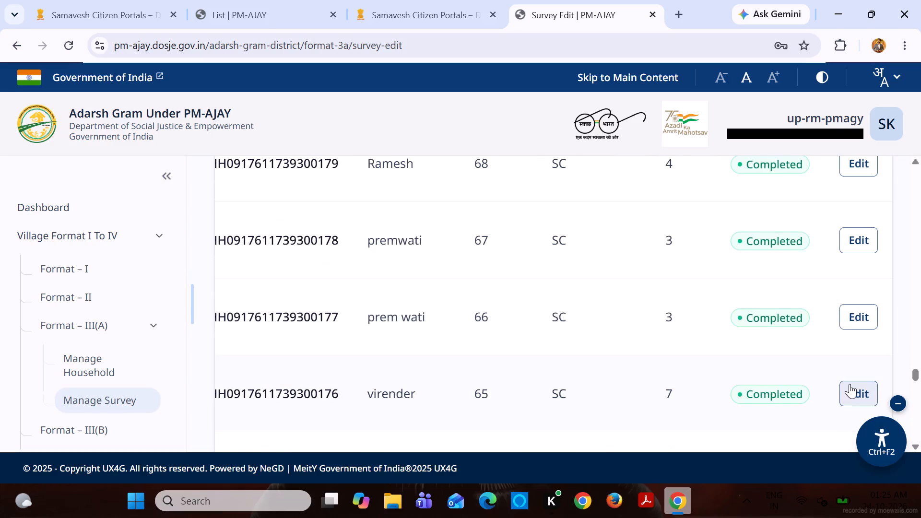
pyautogui.click(853, 390)
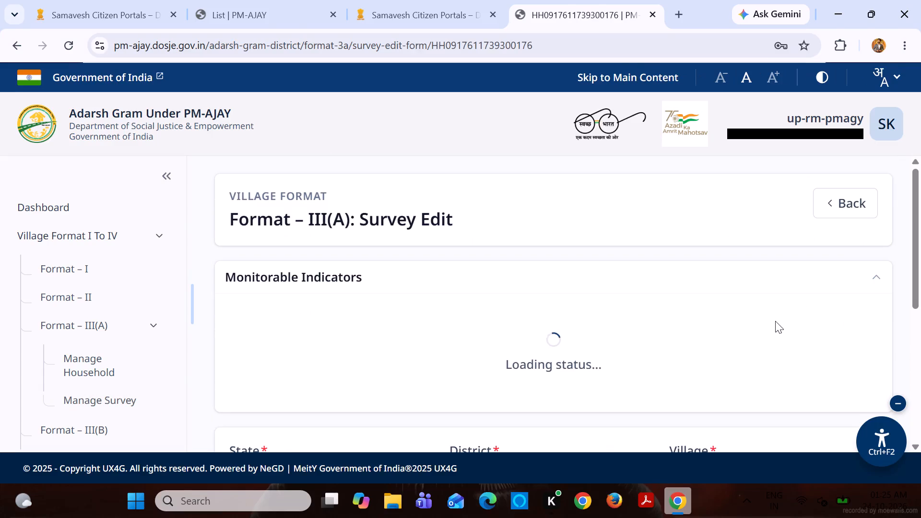
# Choose 3 – Health and Nutrition as the survey domain for the household at house number 65.
pyautogui.scroll(-6, 775, 321)
pyautogui.click(644, 325)
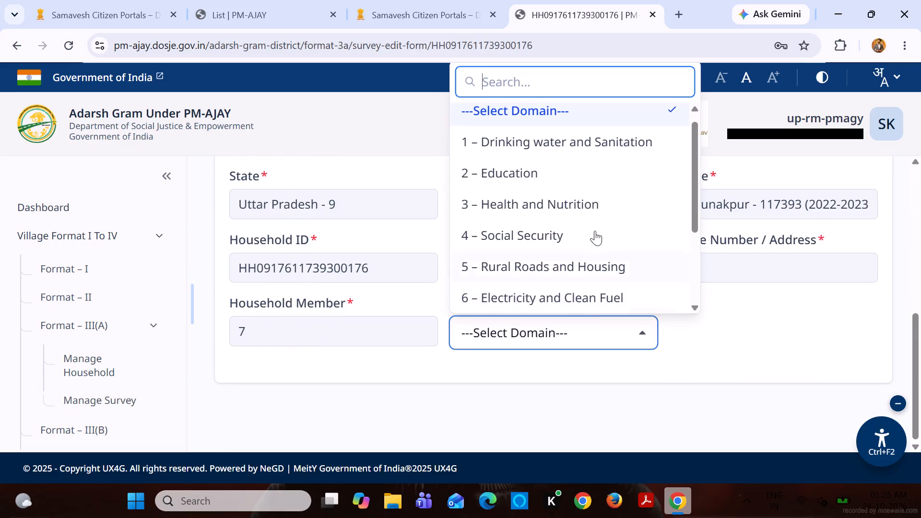
pyautogui.click(590, 203)
# Under indicator 3.1, update house number 65's answer on coverage under any Health Protection Scheme and save the survey answers.
pyautogui.scroll(-4, 723, 323)
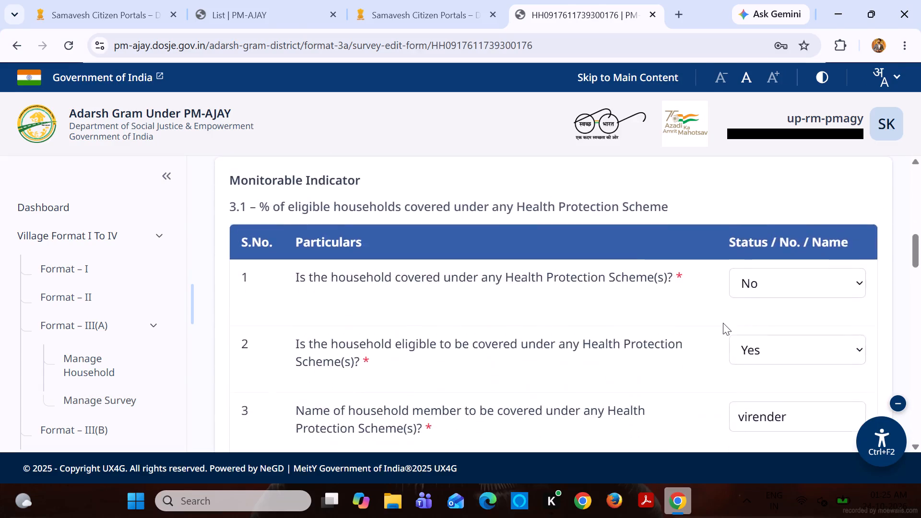
pyautogui.moveTo(798, 288); pyautogui.dragTo(768, 330)
pyautogui.click(768, 330)
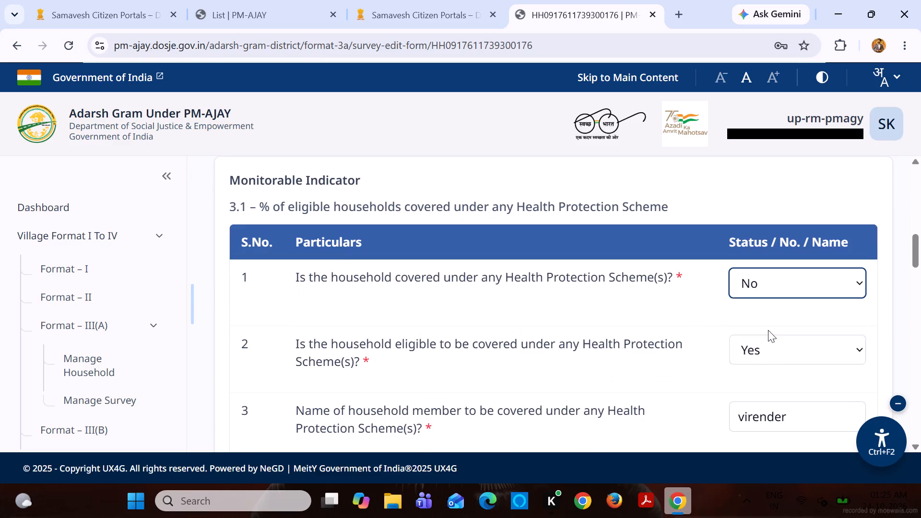
pyautogui.scroll(-8, 768, 330)
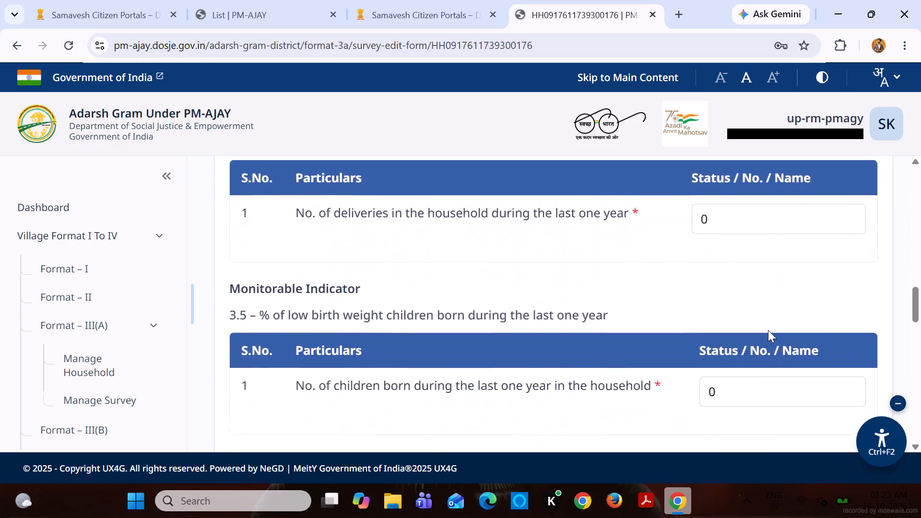
pyautogui.scroll(-8, 768, 330)
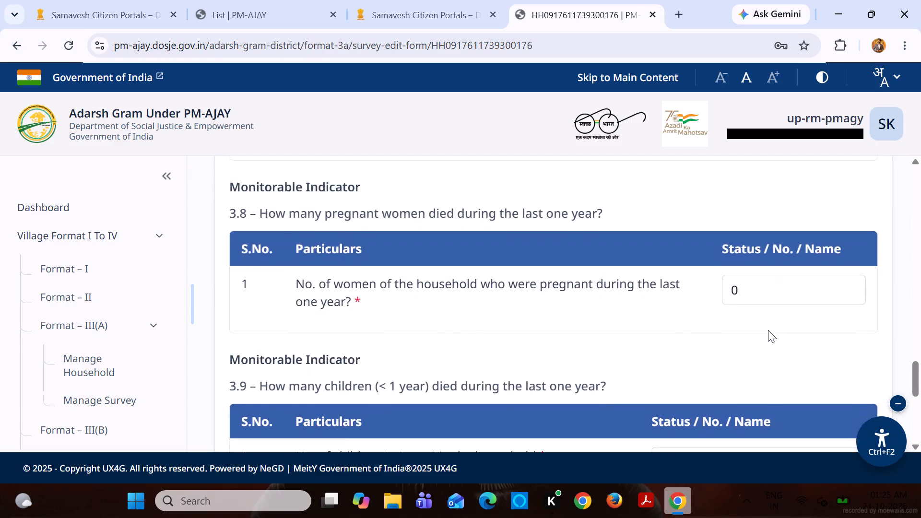
pyautogui.scroll(-8, 768, 330)
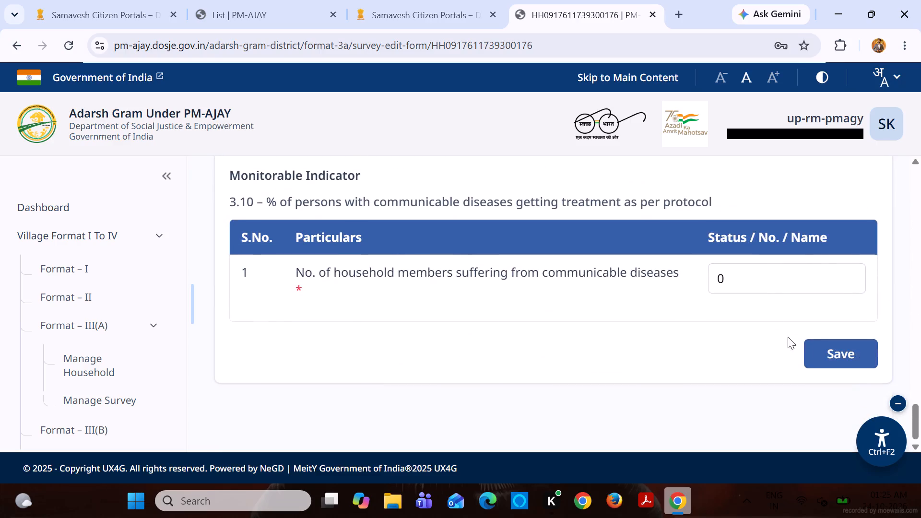
pyautogui.click(828, 349)
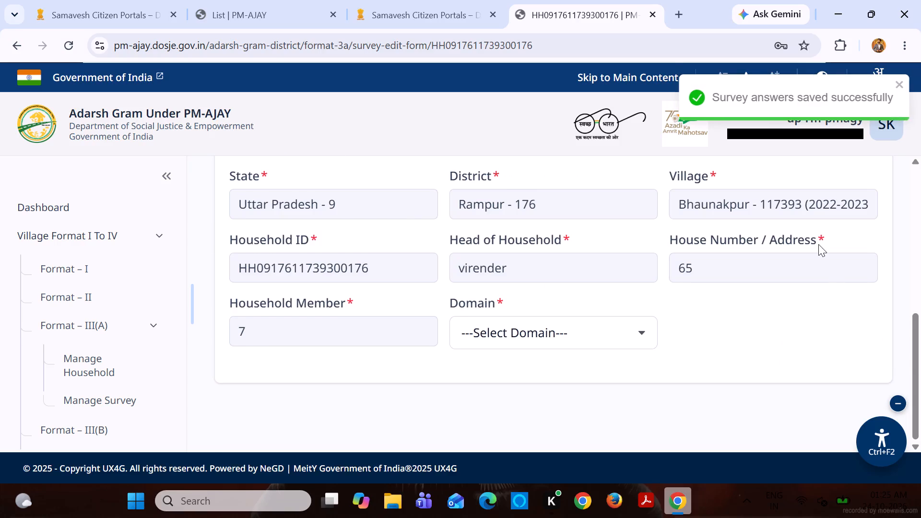
# Return to the Manage Survey list and open the survey of the household at house number 64 for editing.
pyautogui.scroll(6, 818, 244)
pyautogui.click(859, 195)
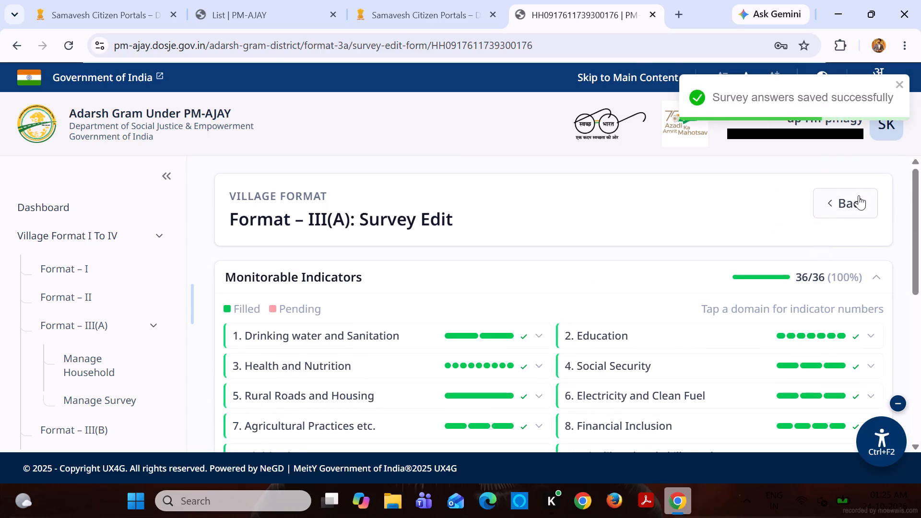
pyautogui.scroll(-2, 759, 280)
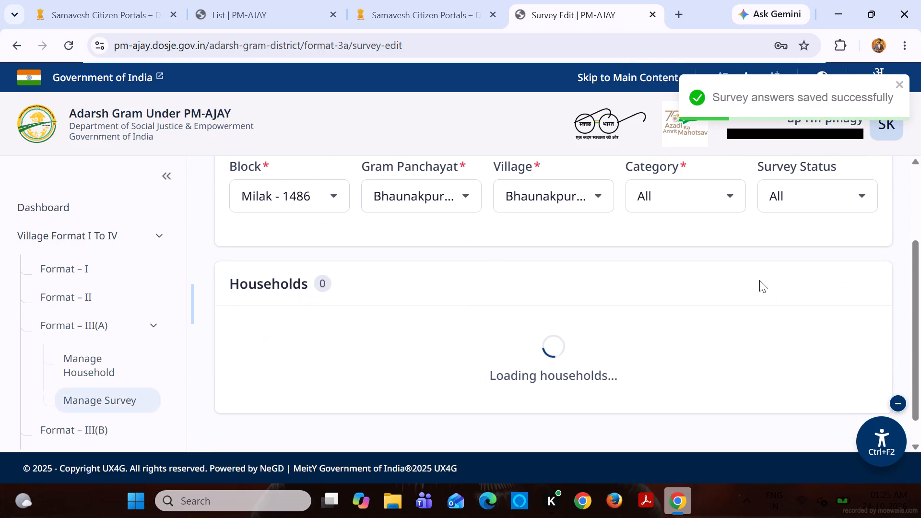
pyautogui.scroll(-11, 759, 280)
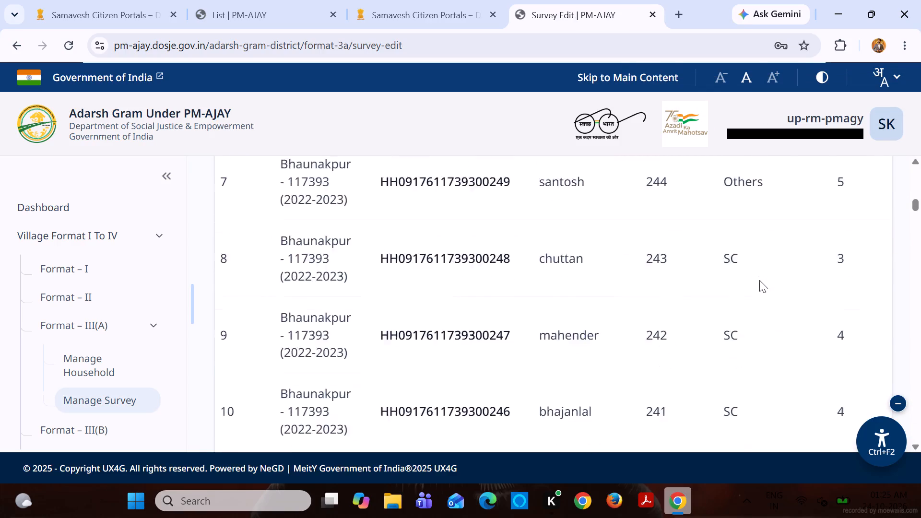
pyautogui.scroll(-13, 759, 280)
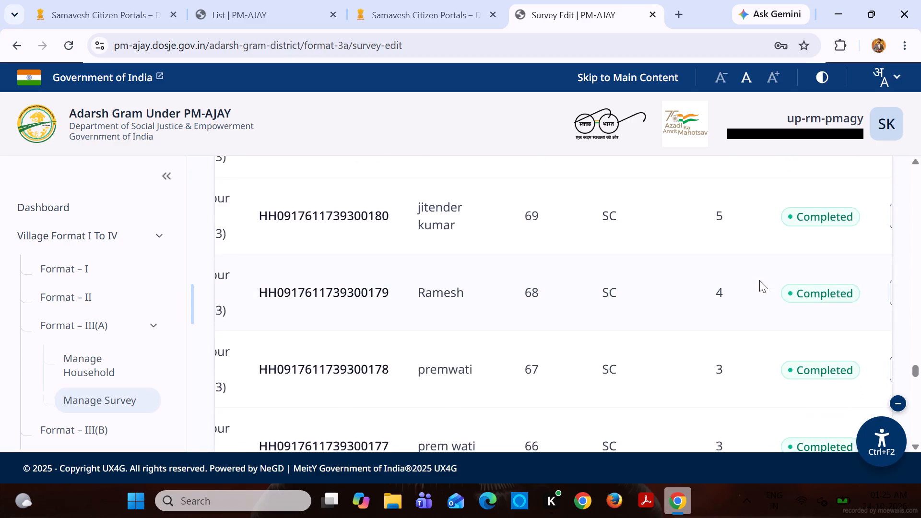
pyautogui.hscroll(-5, 759, 280)
pyautogui.scroll(-3, 759, 280)
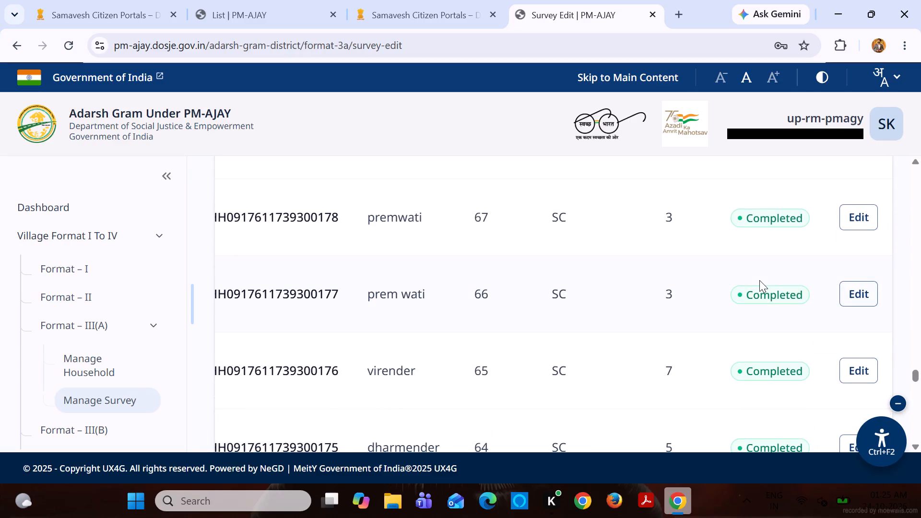
pyautogui.scroll(-3, 759, 280)
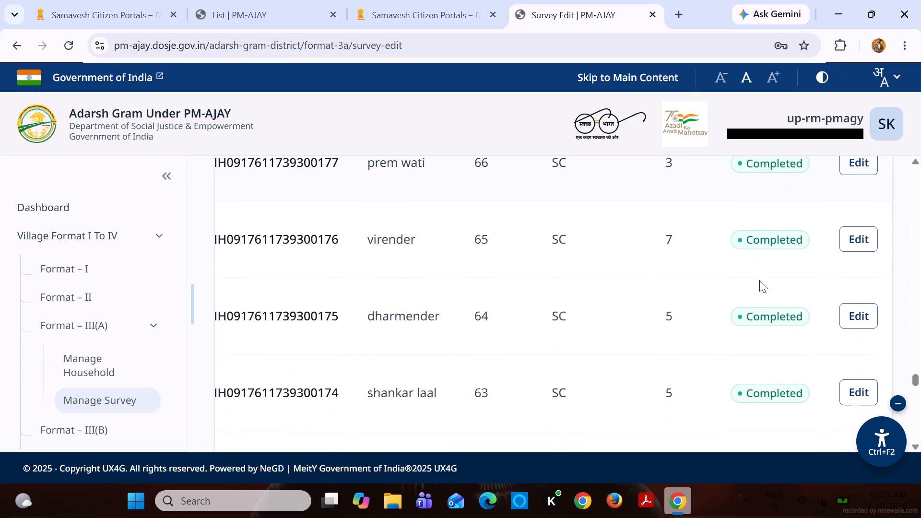
pyautogui.scroll(-1, 759, 280)
pyautogui.hscroll(-5, 759, 280)
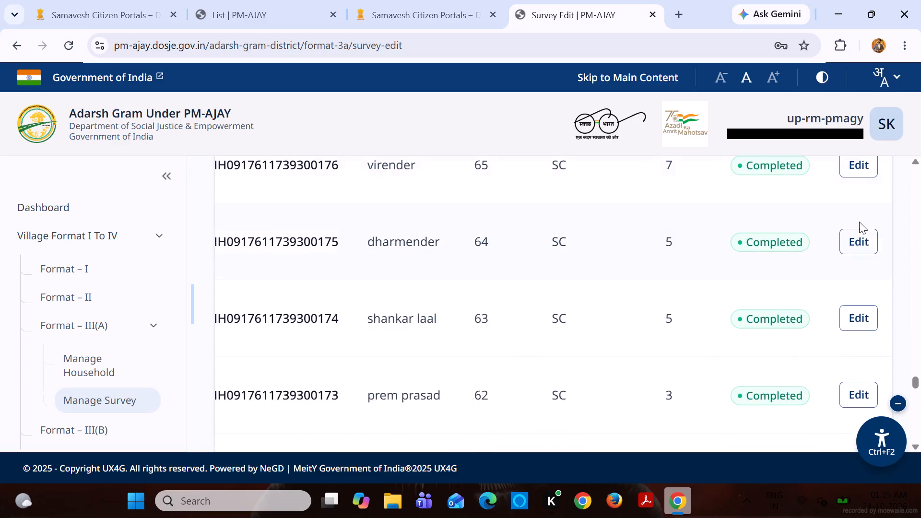
pyautogui.click(862, 234)
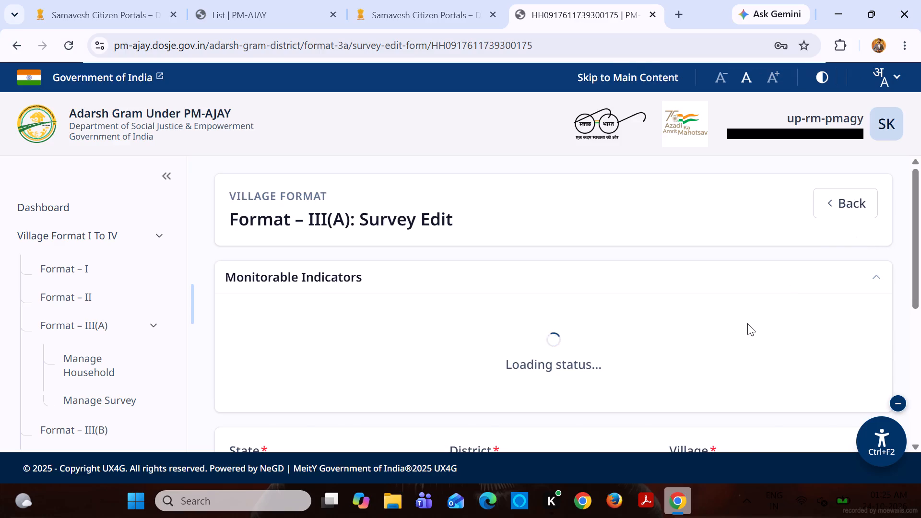
# Choose 3 – Health and Nutrition as the survey domain for the household at house number 64.
pyautogui.scroll(-6, 747, 323)
pyautogui.click(643, 329)
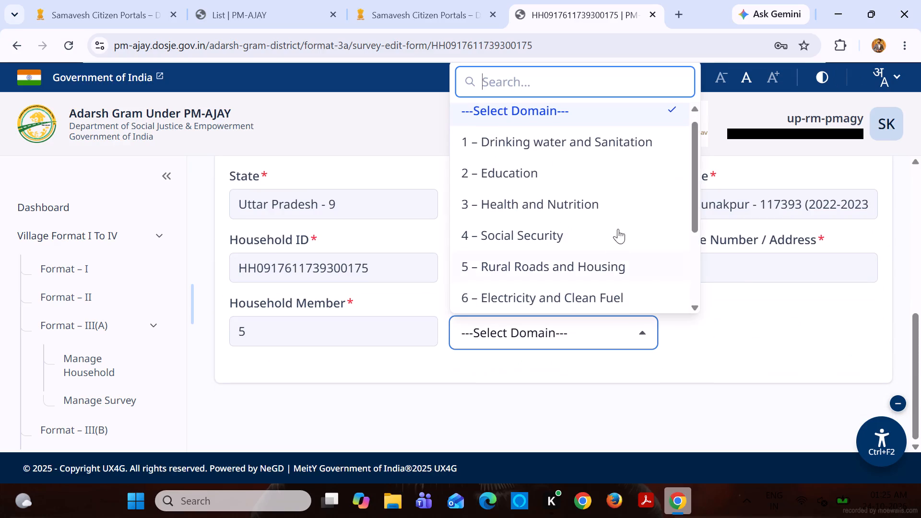
pyautogui.click(594, 200)
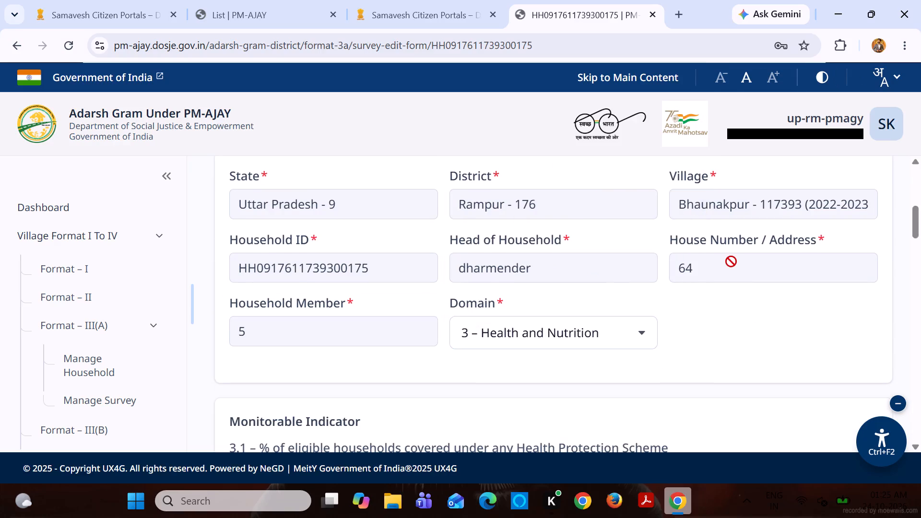
# Under indicator 3.1, update house number 64's answer on coverage under any Health Protection Scheme and save the survey answers.
pyautogui.scroll(-4, 731, 261)
pyautogui.moveTo(810, 193); pyautogui.dragTo(778, 245)
pyautogui.click(778, 245)
pyautogui.scroll(-5, 778, 245)
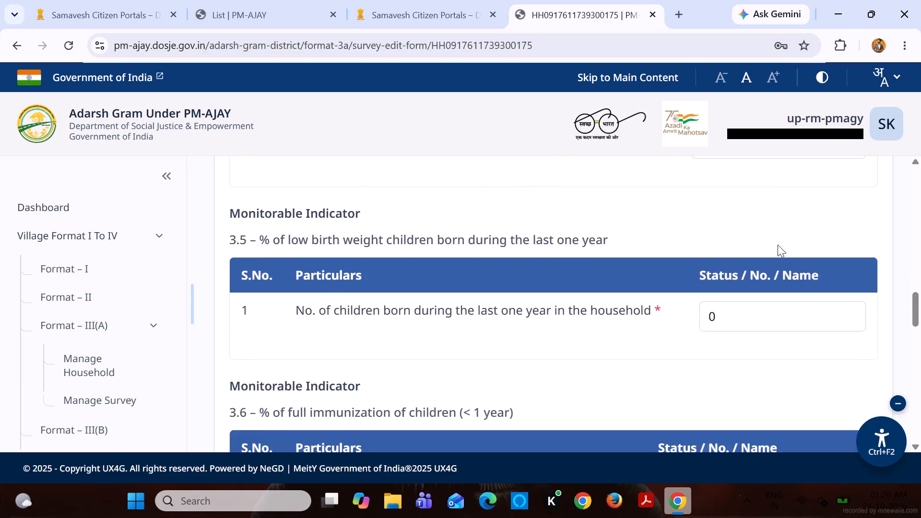
pyautogui.scroll(-6, 778, 245)
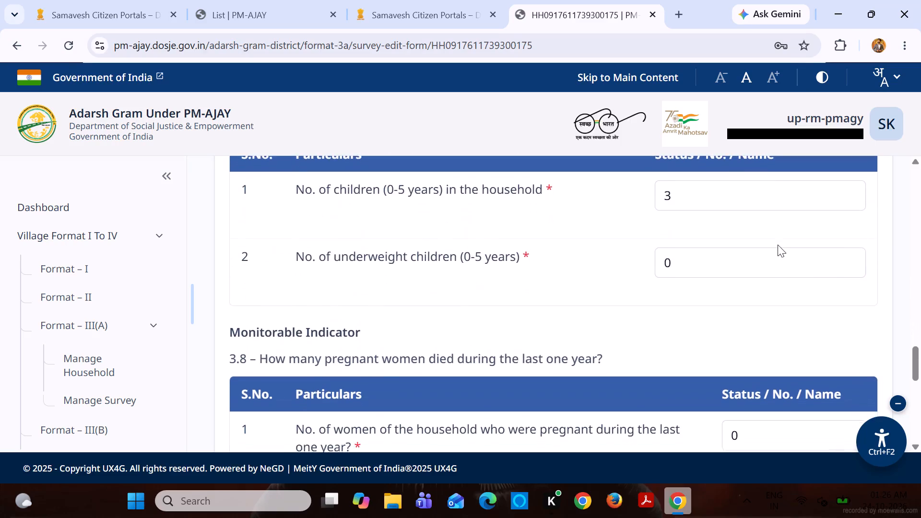
pyautogui.scroll(-8, 778, 245)
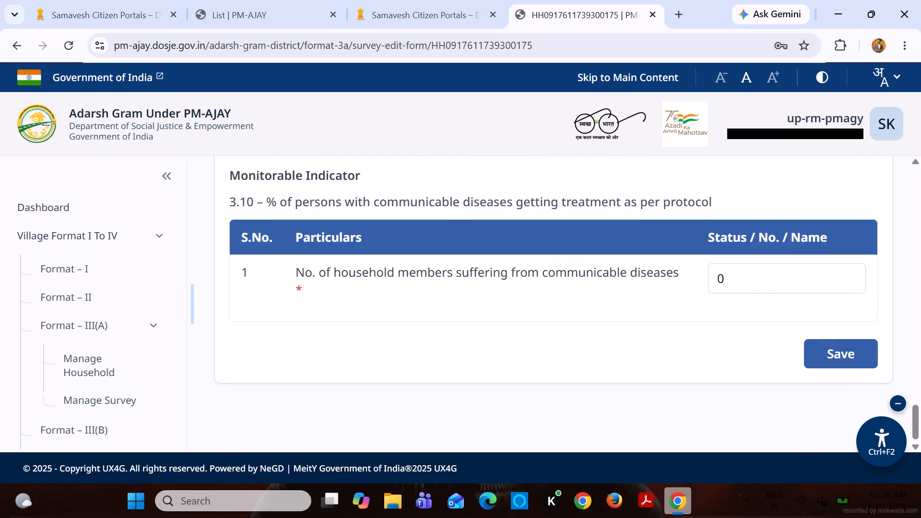
pyautogui.scroll(-2, 778, 245)
pyautogui.click(826, 350)
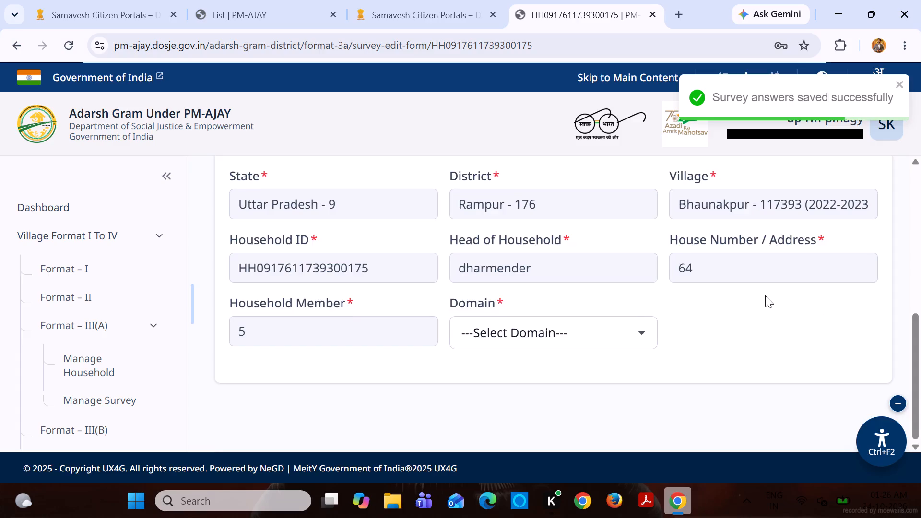
# Return to the Manage Survey list and open the survey of the household at house number 62 for editing.
pyautogui.scroll(14, 765, 295)
pyautogui.click(836, 208)
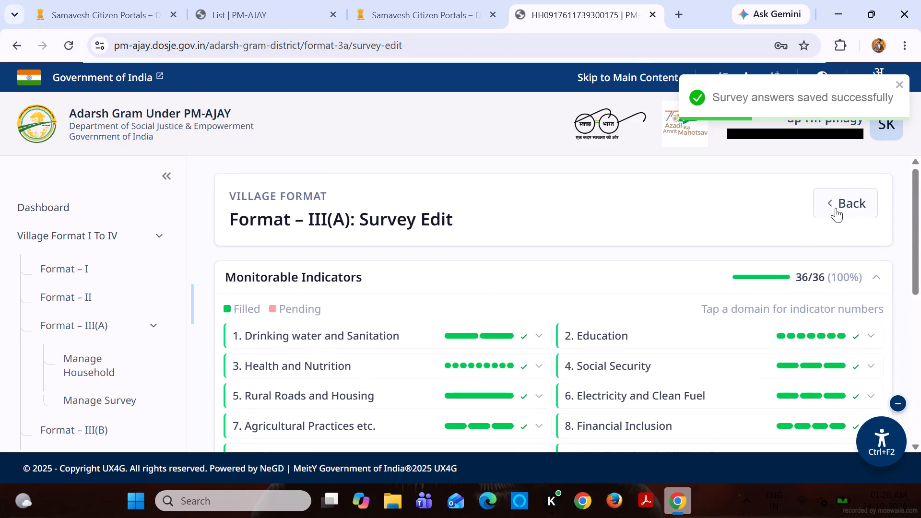
pyautogui.scroll(-10, 795, 285)
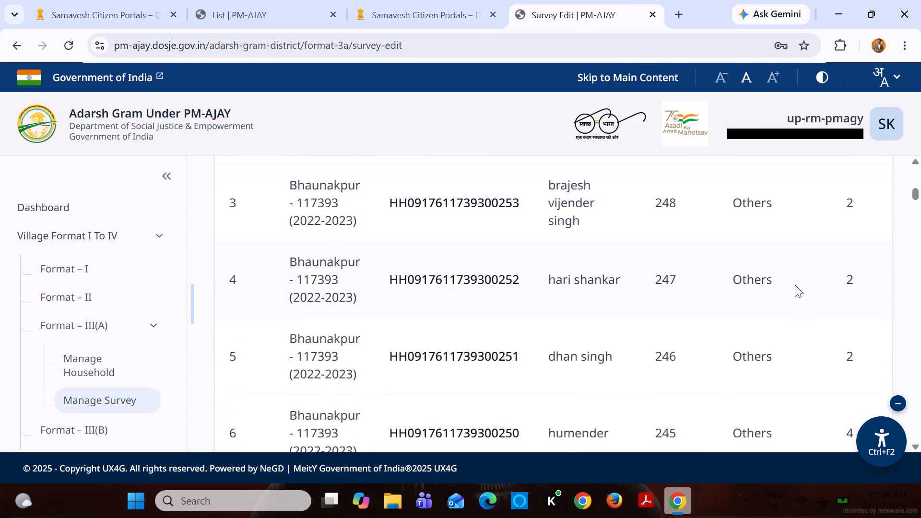
pyautogui.scroll(-10, 795, 285)
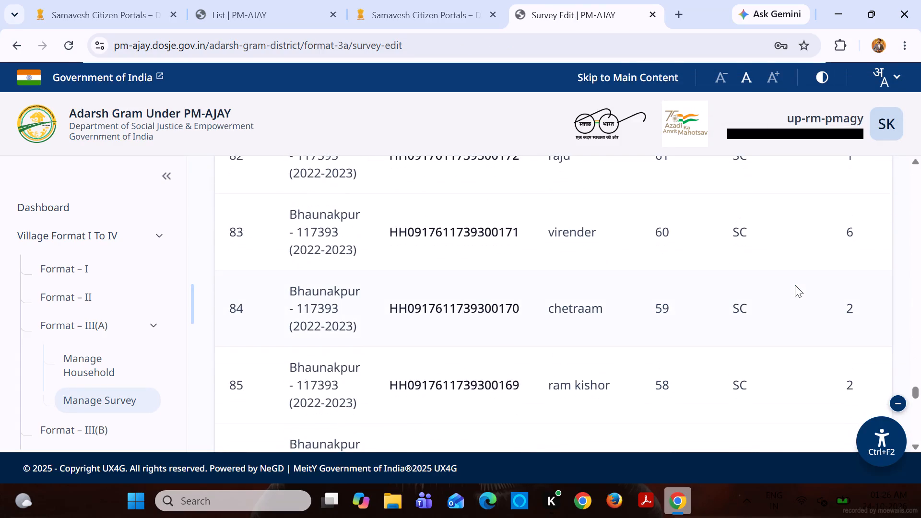
pyautogui.scroll(3, 795, 285)
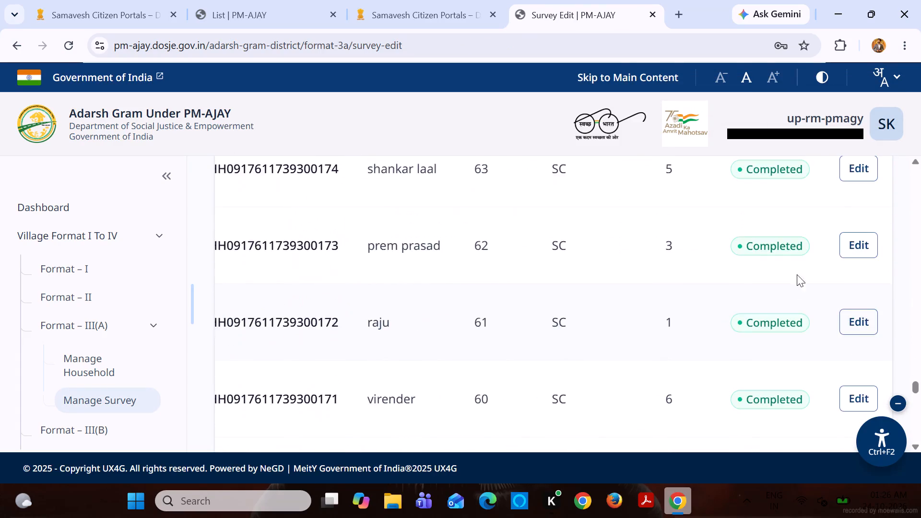
pyautogui.click(869, 247)
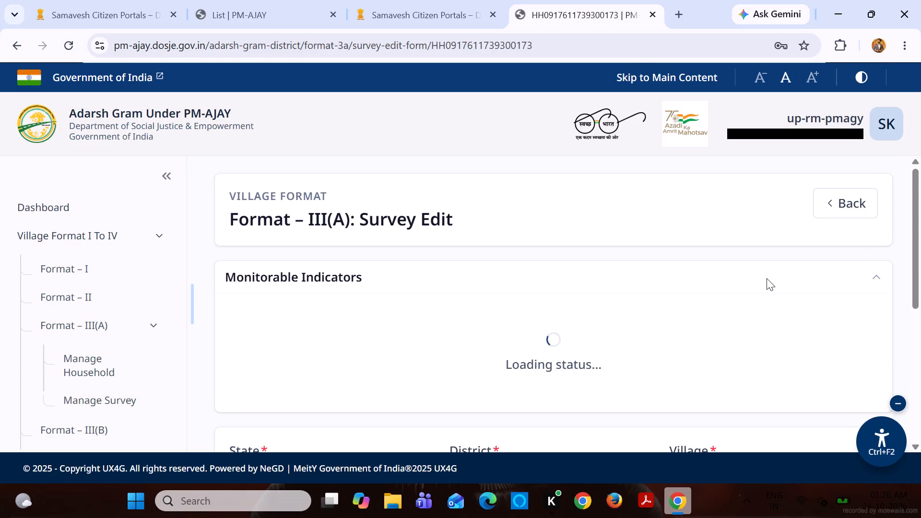
# Choose 3 – Health and Nutrition as the survey domain for the household at house number 62.
pyautogui.scroll(-2, 767, 278)
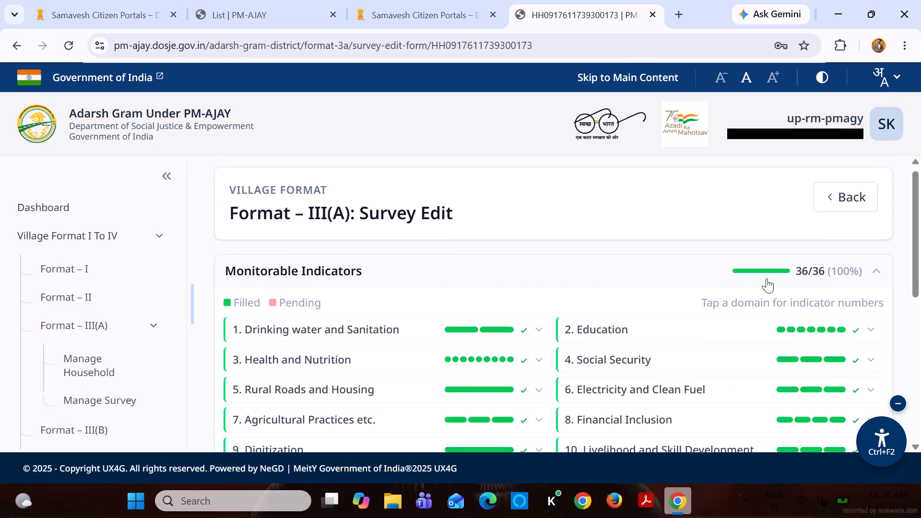
pyautogui.scroll(-4, 767, 278)
pyautogui.click(623, 330)
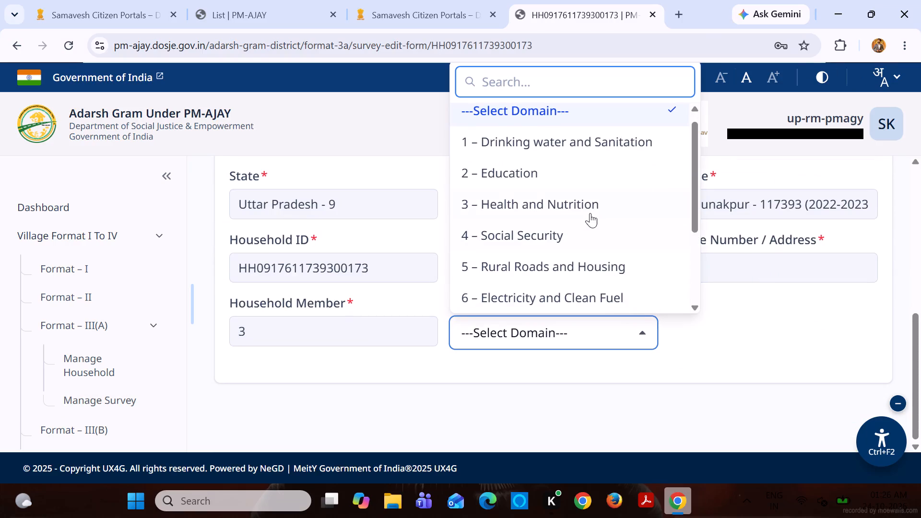
pyautogui.click(590, 213)
# Under indicator 3.1, set house number 62's coverage under any Health Protection Scheme to Yes and save the survey answers.
pyautogui.scroll(-4, 708, 330)
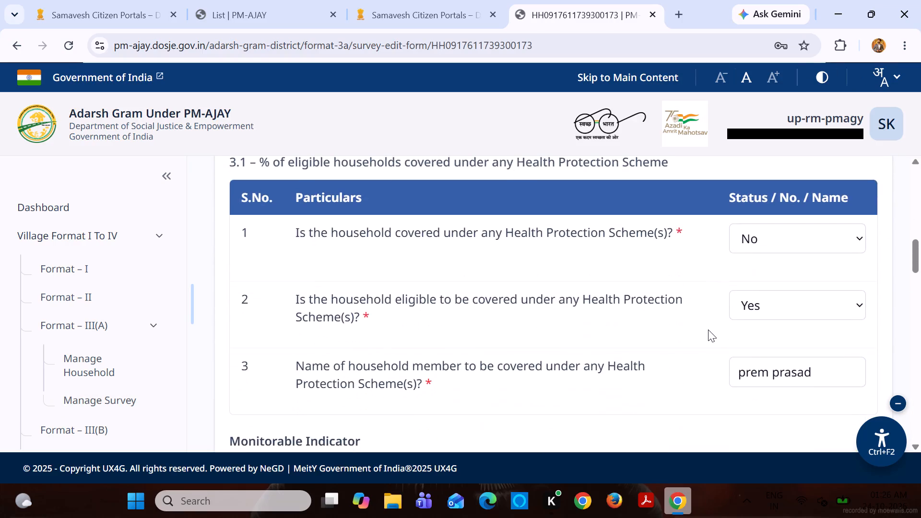
pyautogui.moveTo(826, 239); pyautogui.dragTo(774, 281)
pyautogui.click(774, 281)
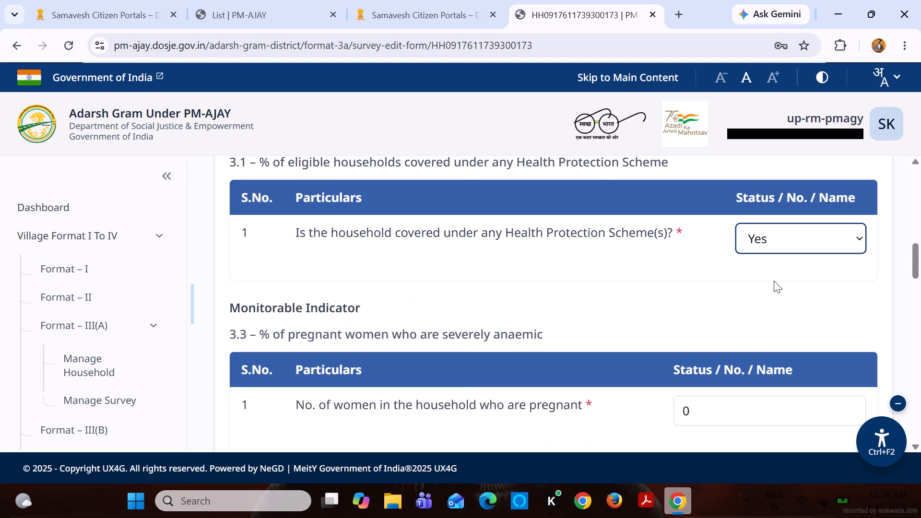
pyautogui.scroll(-9, 774, 281)
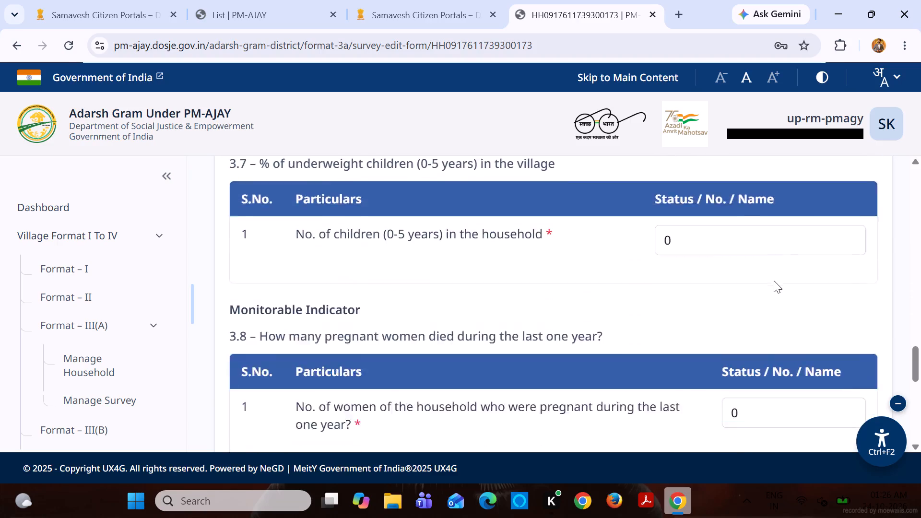
pyautogui.scroll(-5, 774, 281)
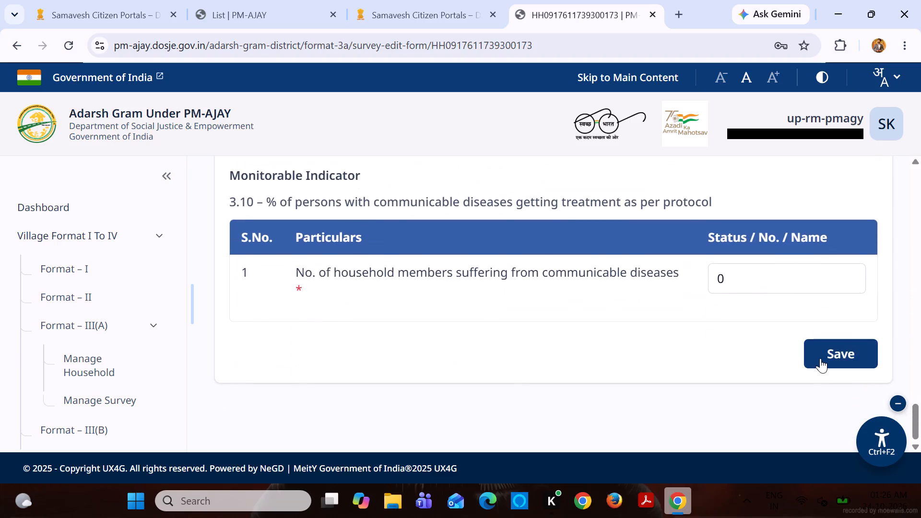
pyautogui.click(820, 358)
# Return to the Manage Survey list and open the survey of the household at house number 61 for editing.
pyautogui.scroll(7, 779, 269)
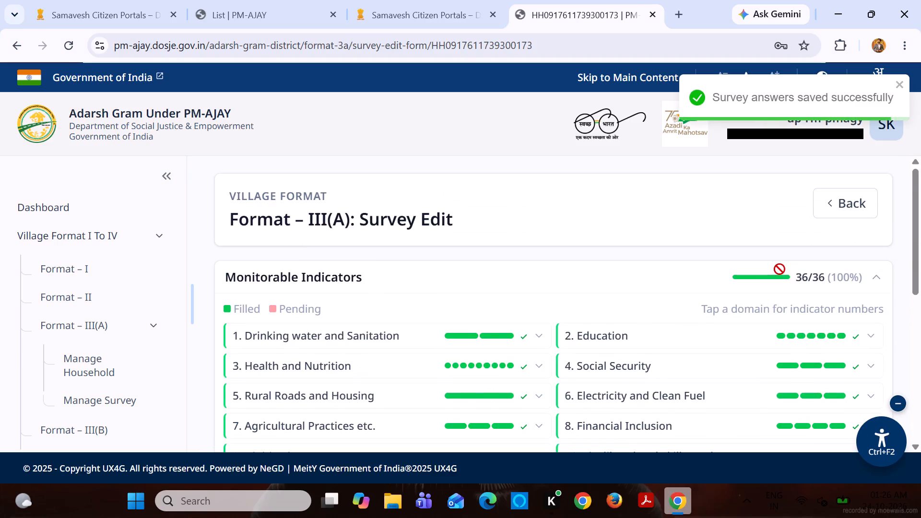
pyautogui.click(835, 194)
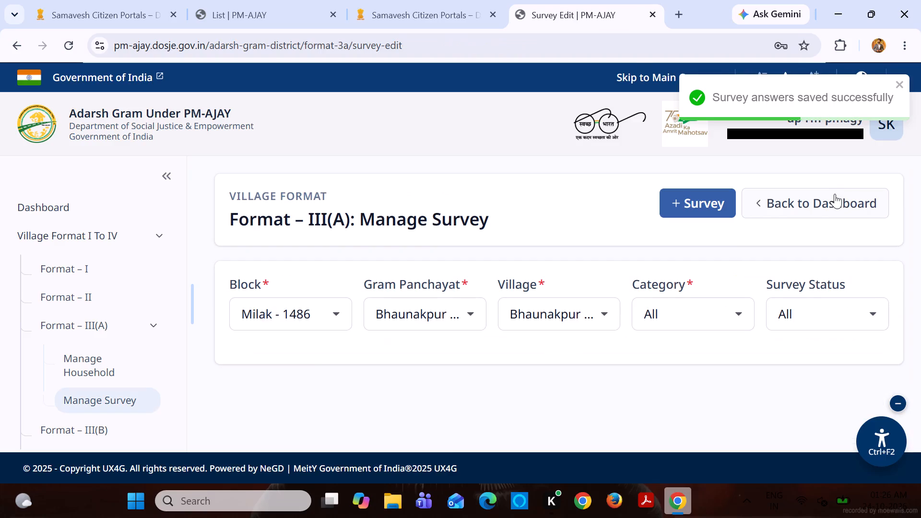
pyautogui.scroll(-18, 787, 311)
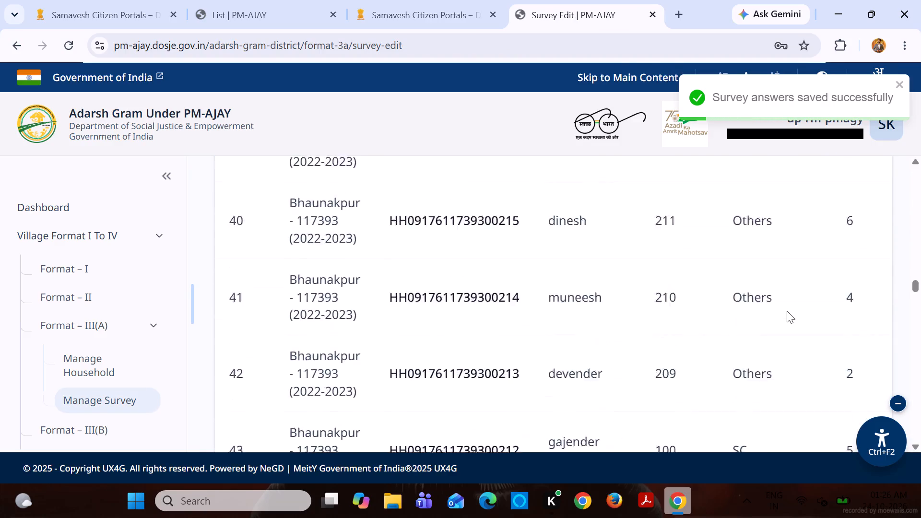
pyautogui.scroll(-3, 787, 311)
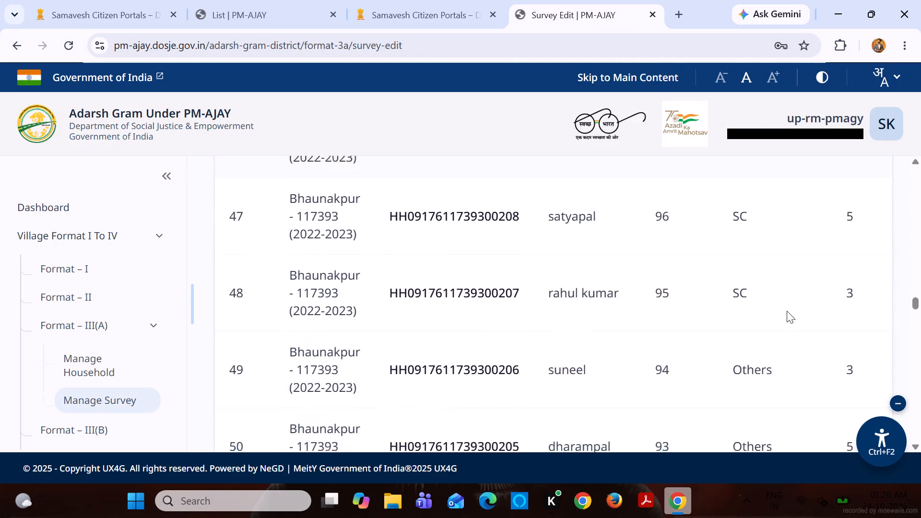
pyautogui.scroll(-11, 787, 311)
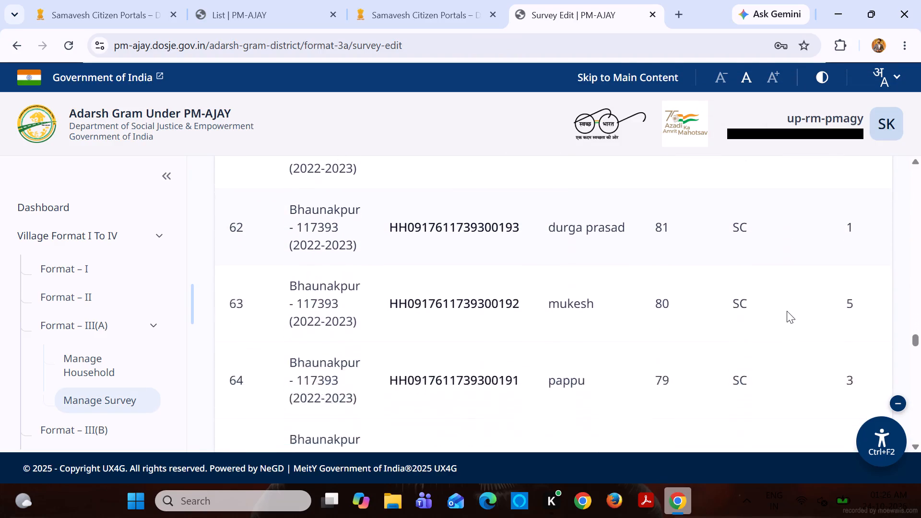
pyautogui.scroll(-9, 787, 311)
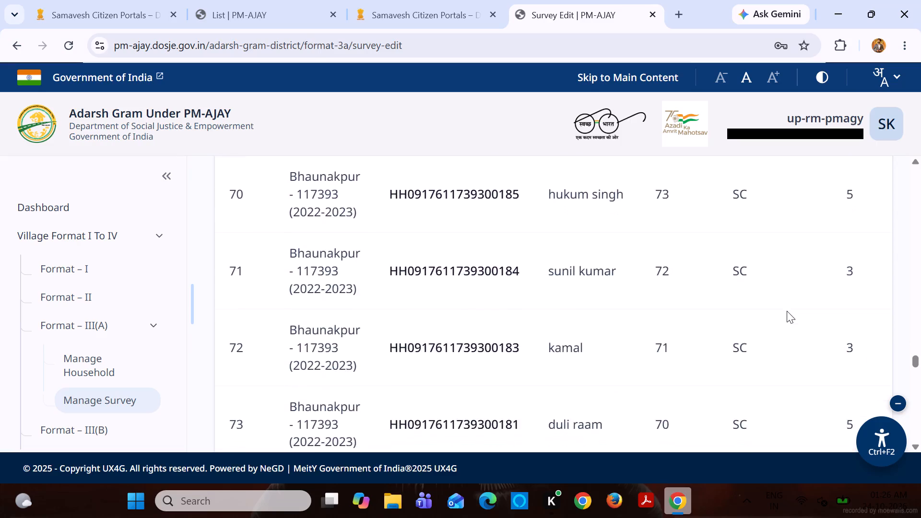
pyautogui.scroll(-8, 787, 311)
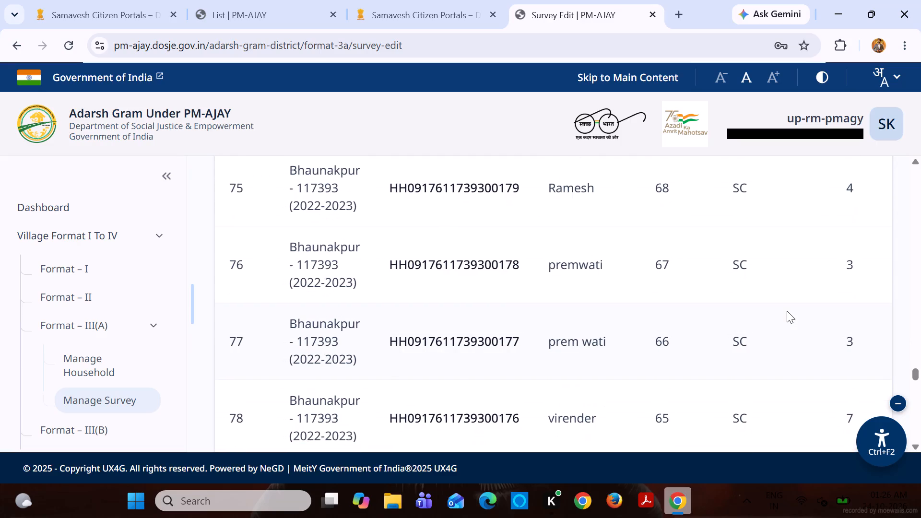
pyautogui.scroll(-4, 787, 311)
pyautogui.hscroll(-4, 787, 311)
pyautogui.scroll(-3, 787, 311)
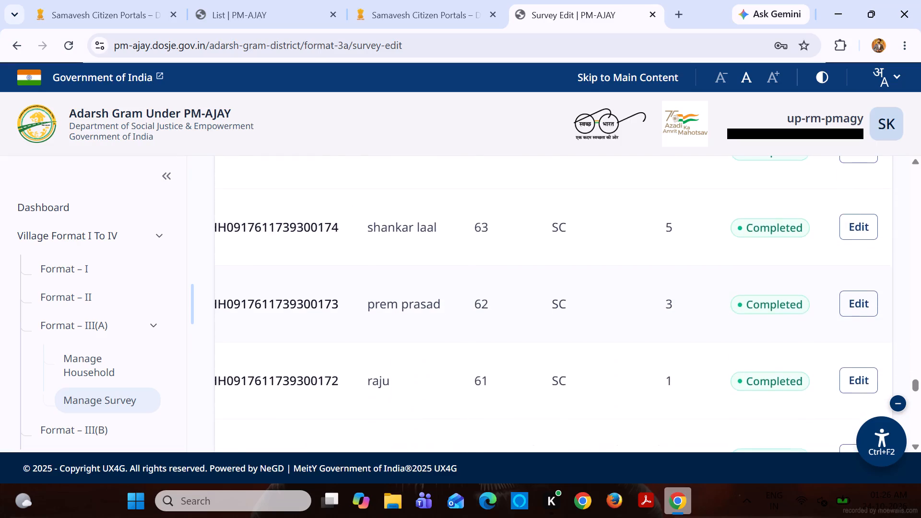
pyautogui.scroll(-1, 787, 311)
pyautogui.click(856, 330)
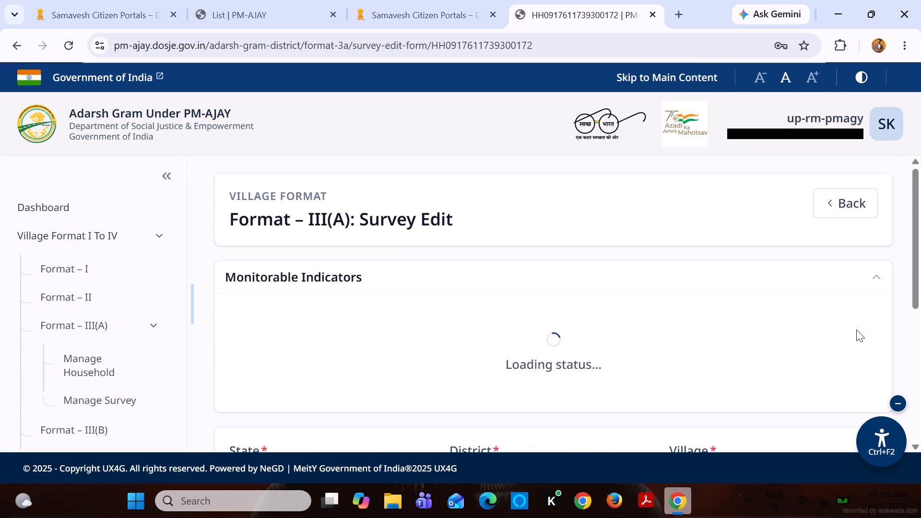
# Choose 3 – Health and Nutrition as the survey domain for the household at house number 61.
pyautogui.scroll(-8, 742, 285)
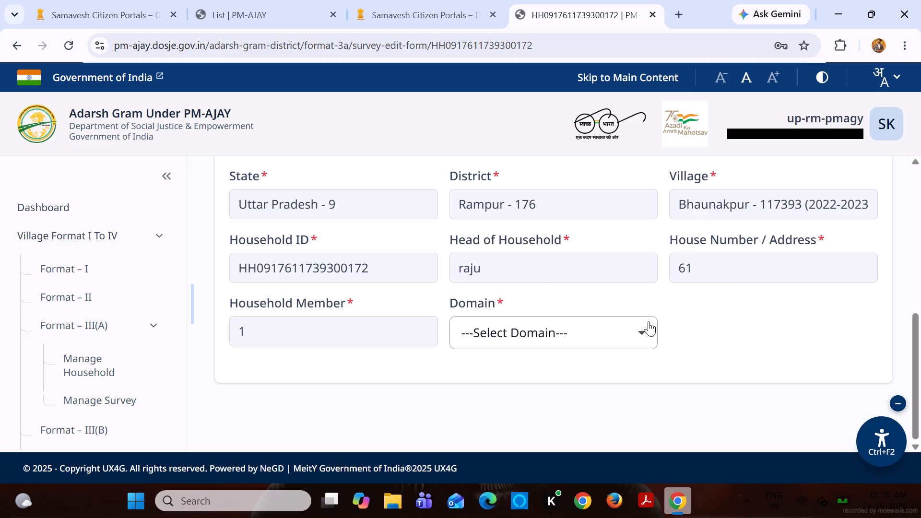
pyautogui.click(649, 321)
pyautogui.click(598, 210)
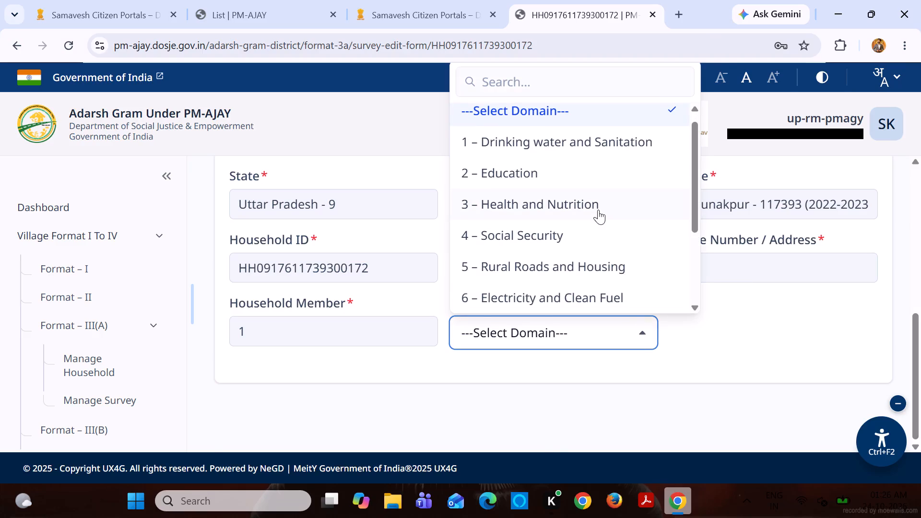
# Under indicator 3.1, set house number 61's coverage under any Health Protection Scheme to Yes and save the survey answers.
pyautogui.scroll(-3, 745, 321)
pyautogui.moveTo(802, 312); pyautogui.dragTo(783, 347)
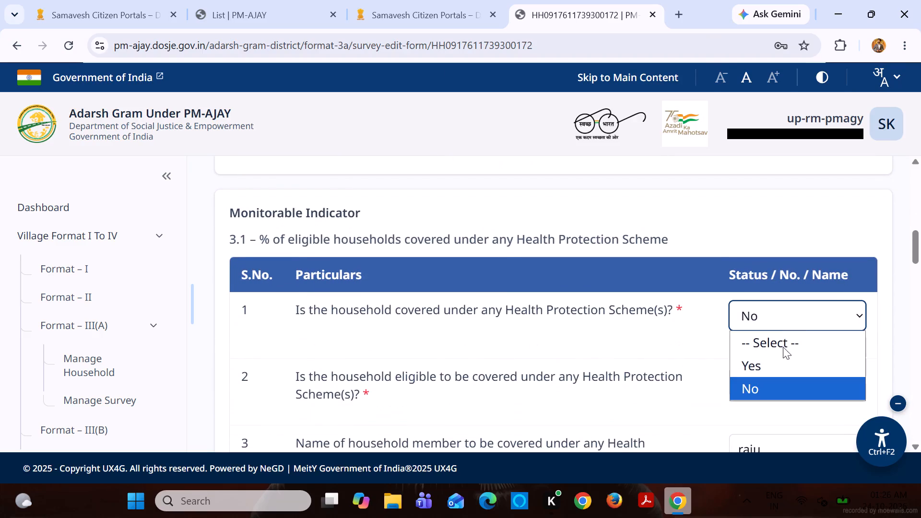
pyautogui.moveTo(783, 347); pyautogui.dragTo(775, 362)
pyautogui.click(775, 362)
pyautogui.scroll(-5, 775, 362)
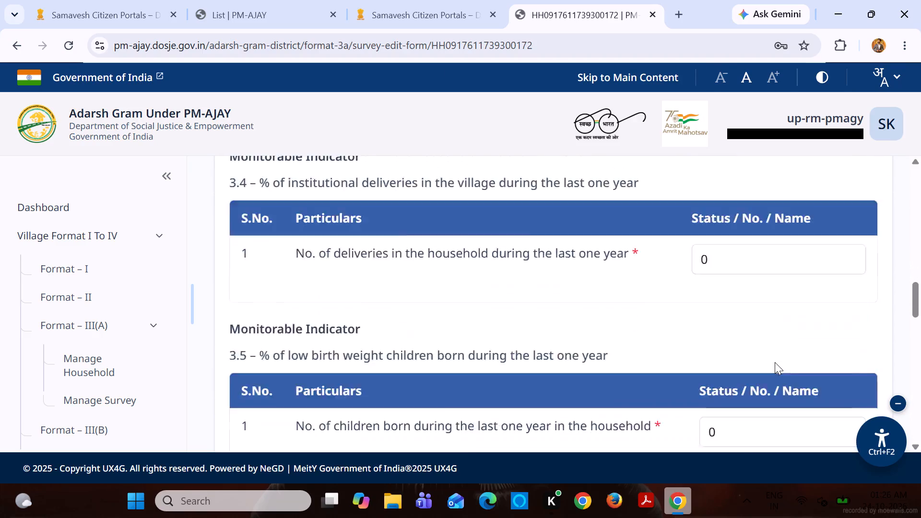
pyautogui.scroll(-7, 775, 362)
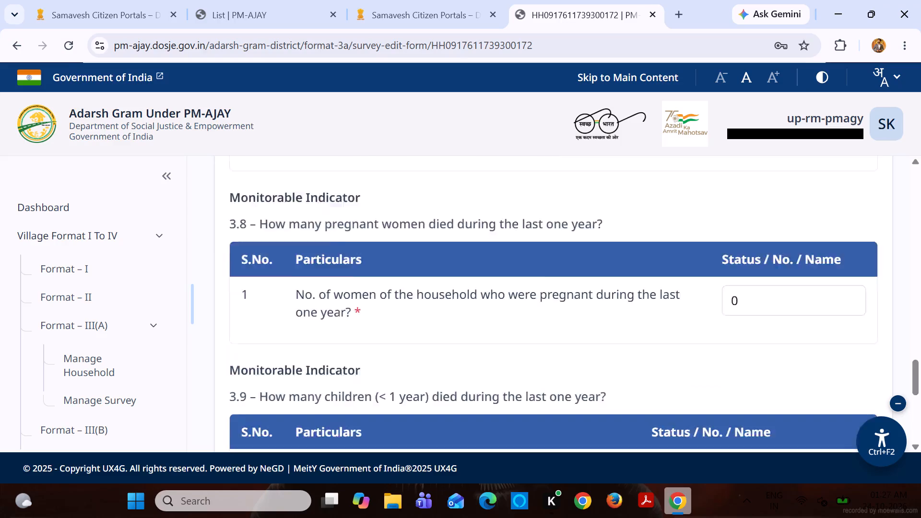
pyautogui.scroll(-5, 775, 362)
pyautogui.click(838, 362)
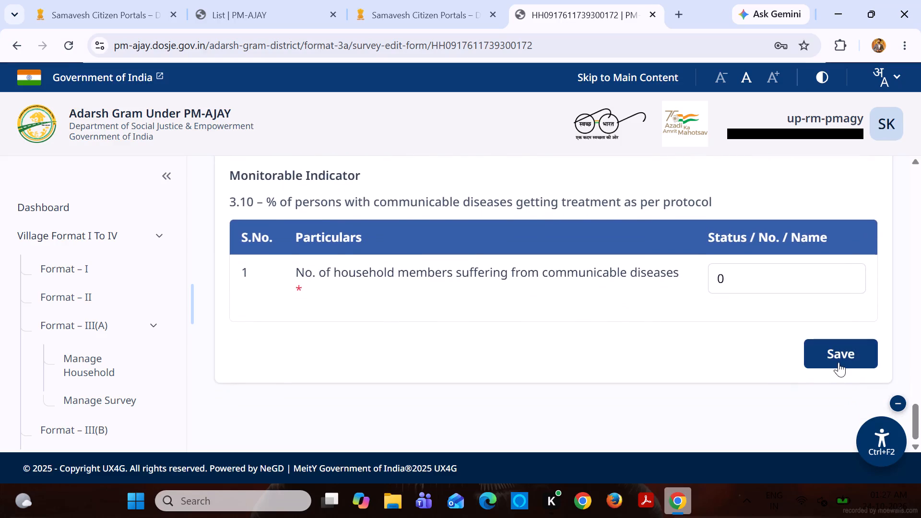
# Return to the Manage Survey list and open the survey of the household at house number 60 for editing.
pyautogui.scroll(8, 791, 222)
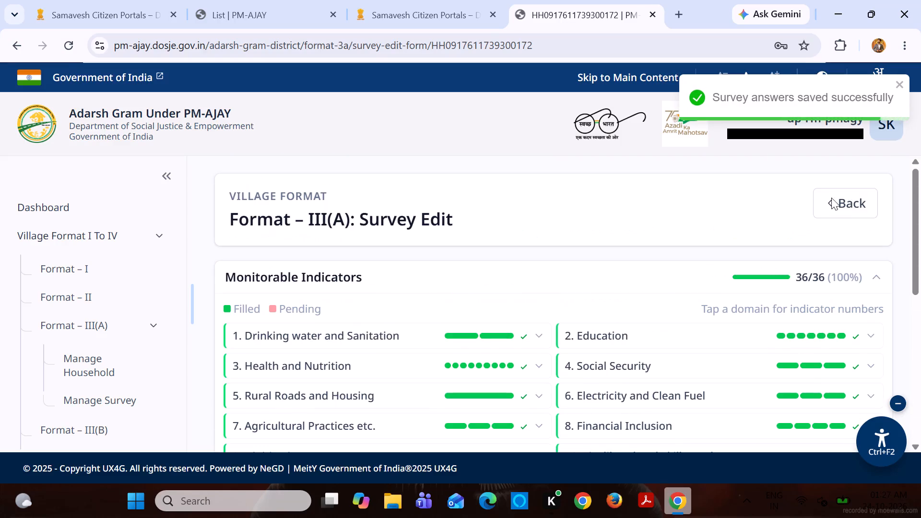
pyautogui.click(845, 195)
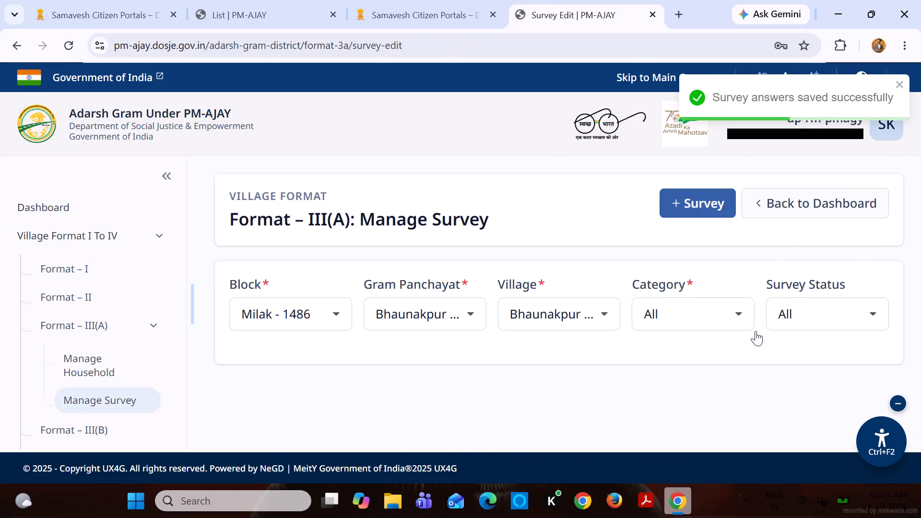
pyautogui.scroll(-18, 752, 339)
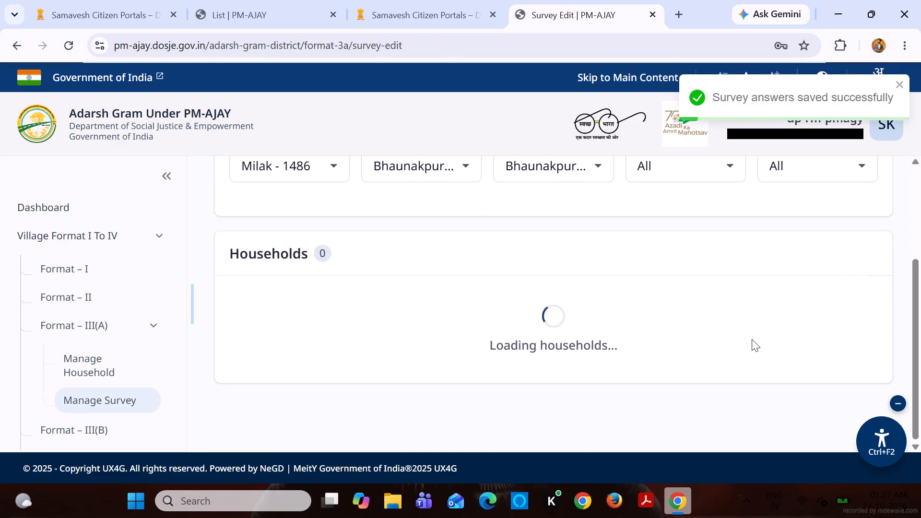
pyautogui.scroll(-4, 752, 339)
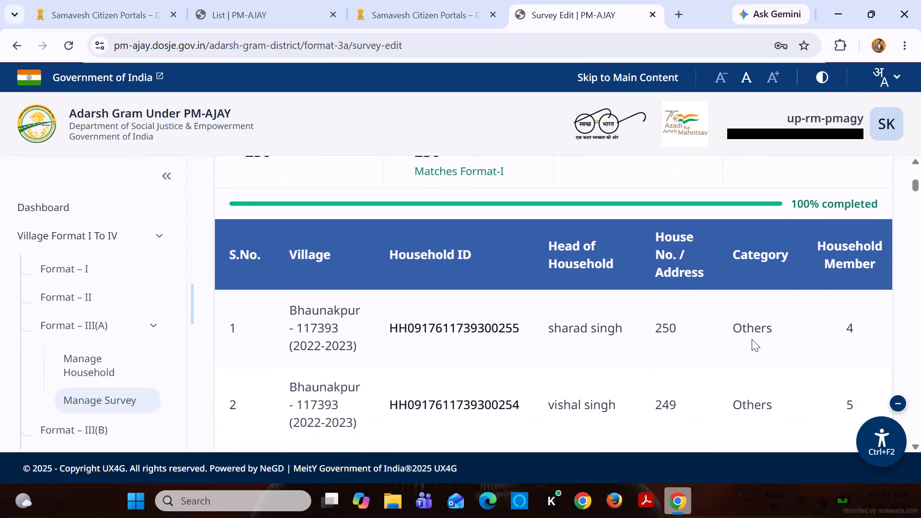
pyautogui.scroll(-12, 752, 339)
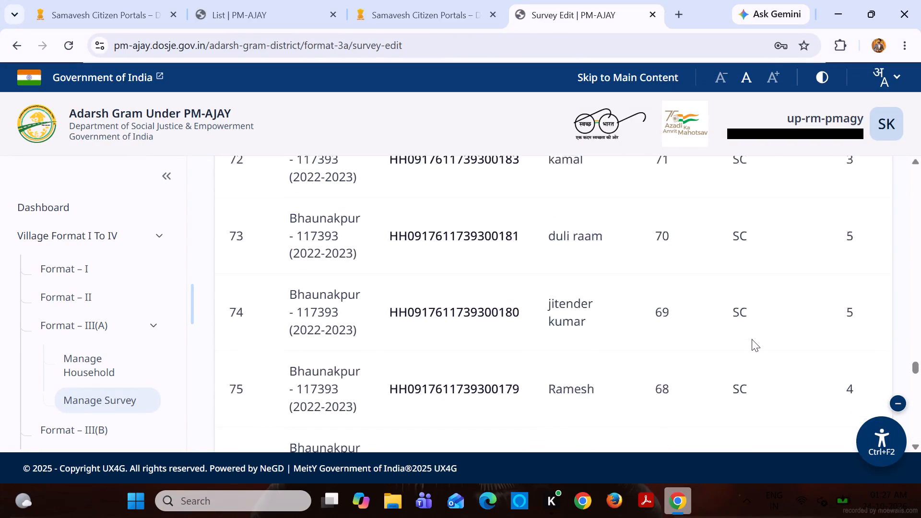
pyautogui.scroll(-4, 752, 339)
pyautogui.hscroll(-3, 752, 339)
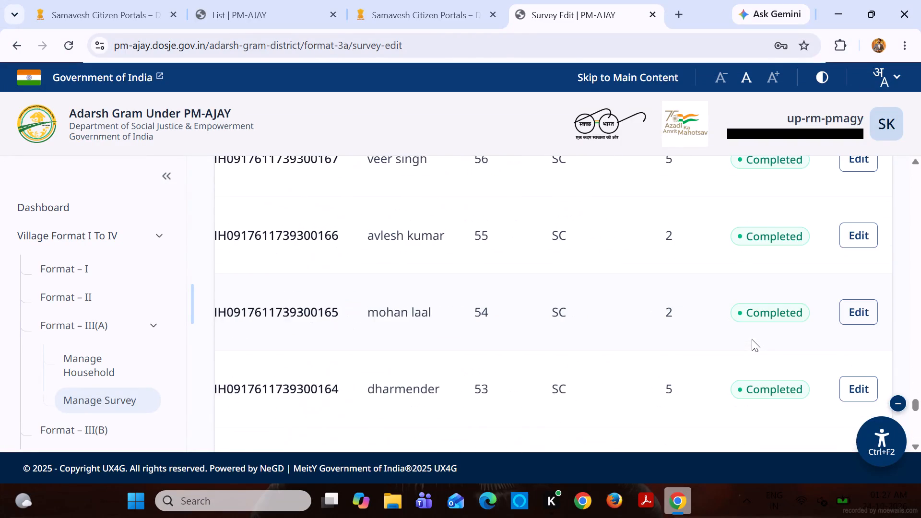
pyautogui.scroll(8, 752, 339)
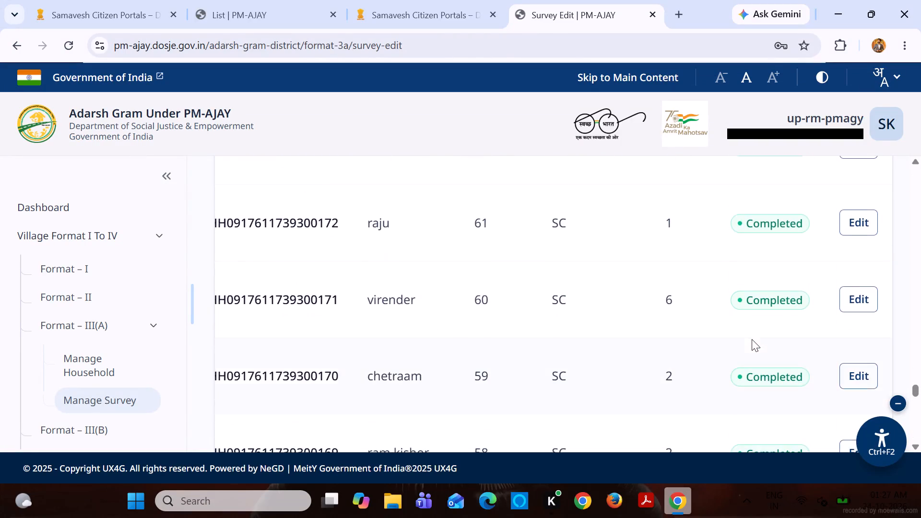
pyautogui.click(854, 301)
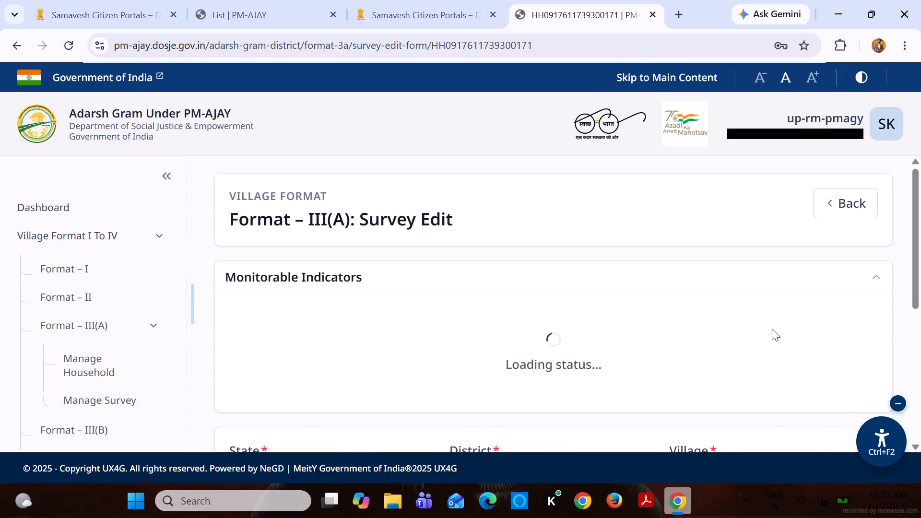
# Choose 3 – Health and Nutrition as the survey domain for the household at house number 60.
pyautogui.scroll(-7, 772, 329)
pyautogui.click(635, 345)
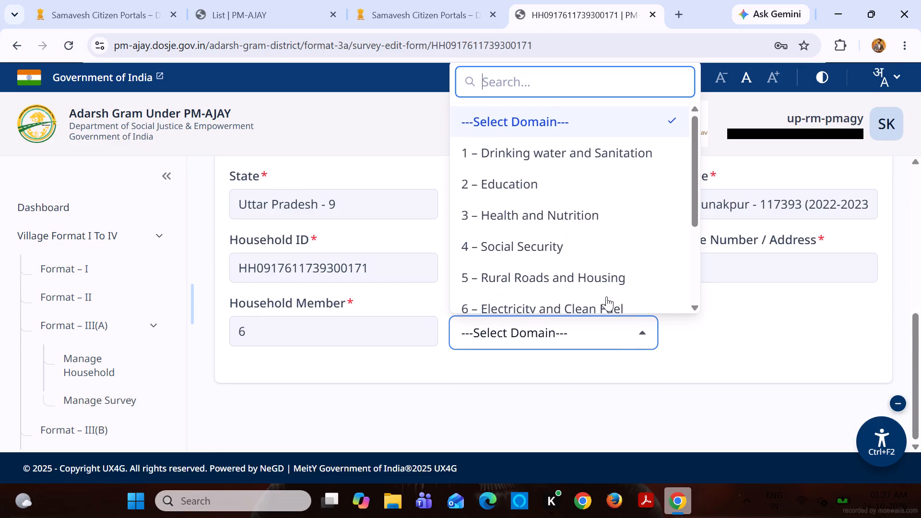
pyautogui.click(568, 204)
# Under indicator 3.1, set house number 60's coverage under any Health Protection Scheme to Yes and save the survey answers.
pyautogui.scroll(-2, 705, 328)
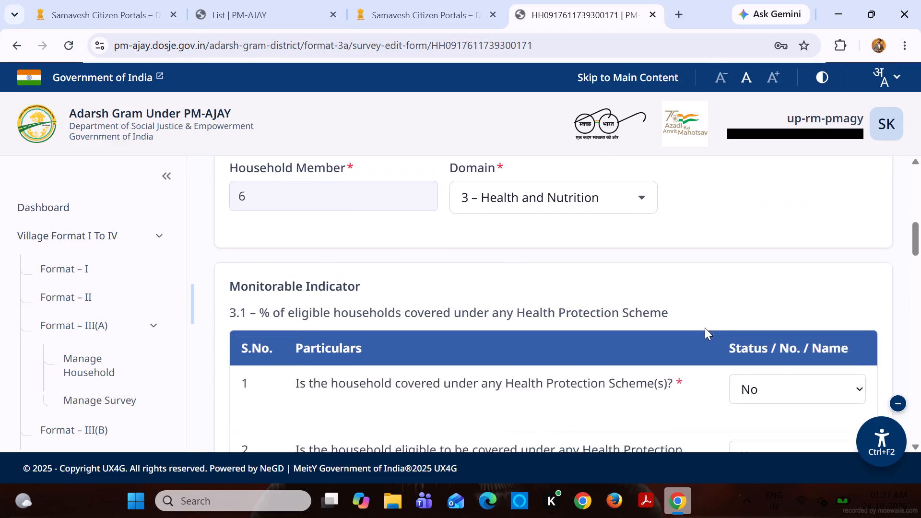
pyautogui.scroll(-1, 705, 328)
pyautogui.moveTo(780, 333); pyautogui.dragTo(763, 395)
pyautogui.click(763, 395)
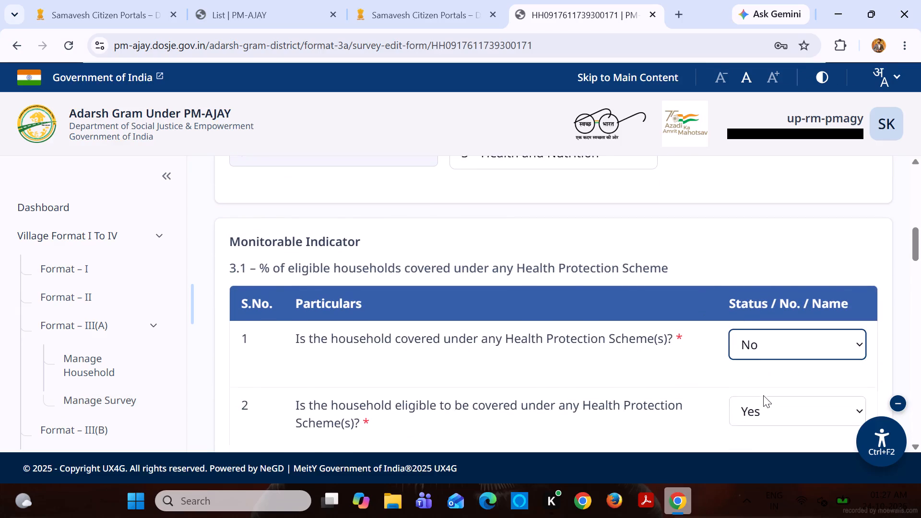
pyautogui.scroll(-7, 763, 395)
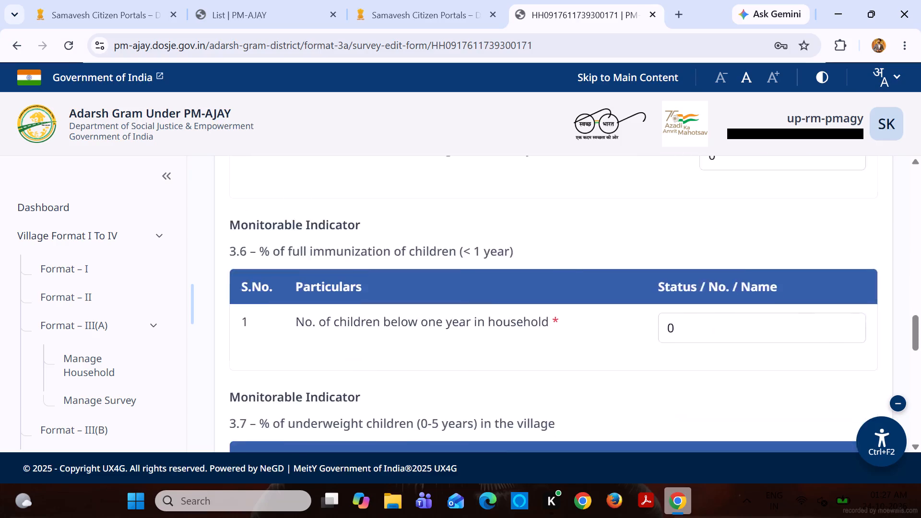
pyautogui.scroll(-9, 763, 395)
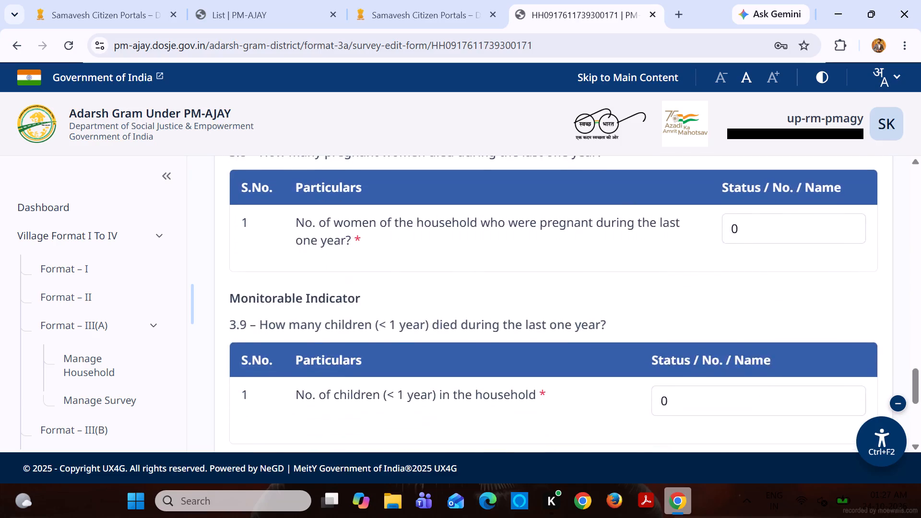
pyautogui.scroll(-4, 763, 395)
pyautogui.click(851, 339)
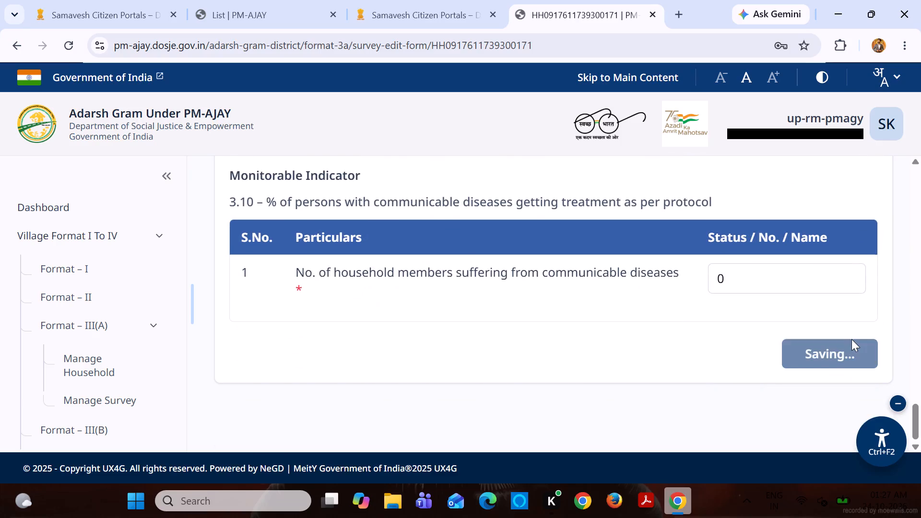
# Return to the Manage Survey list and open the survey of the household at house number 59 for editing.
pyautogui.scroll(11, 776, 246)
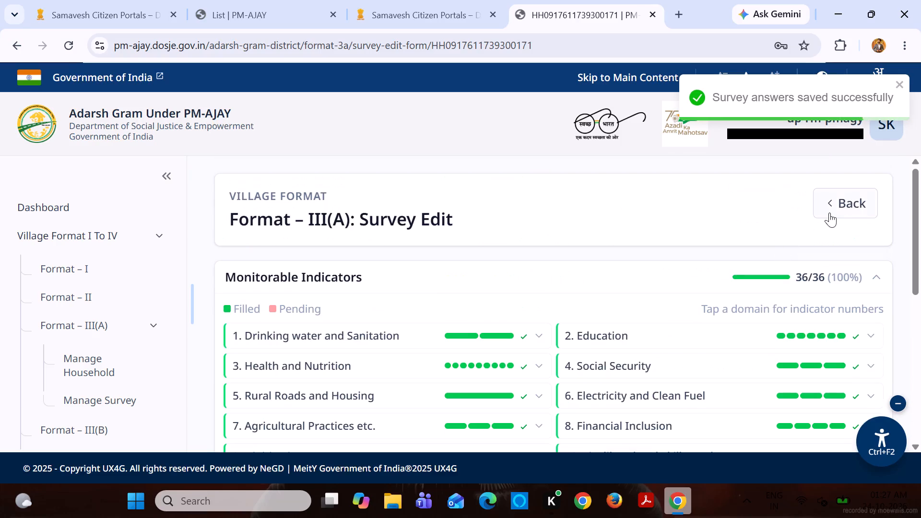
pyautogui.click(831, 211)
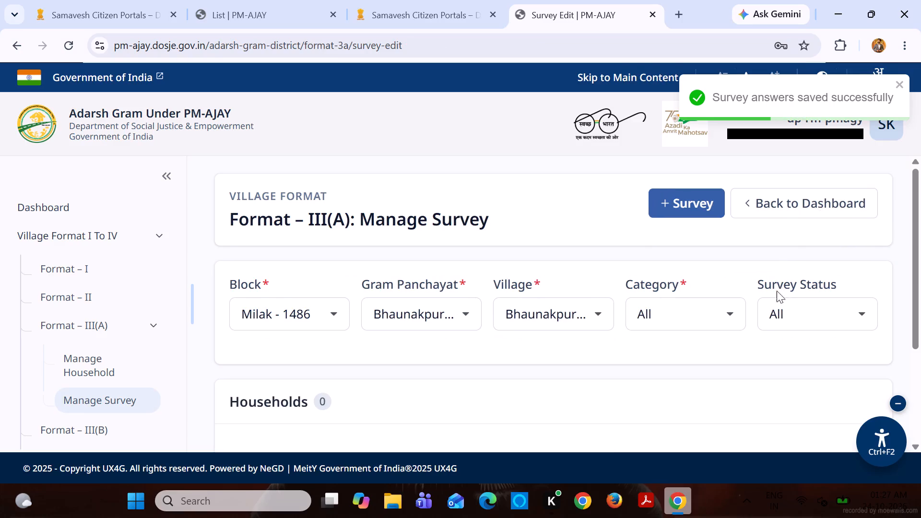
pyautogui.scroll(-18, 764, 318)
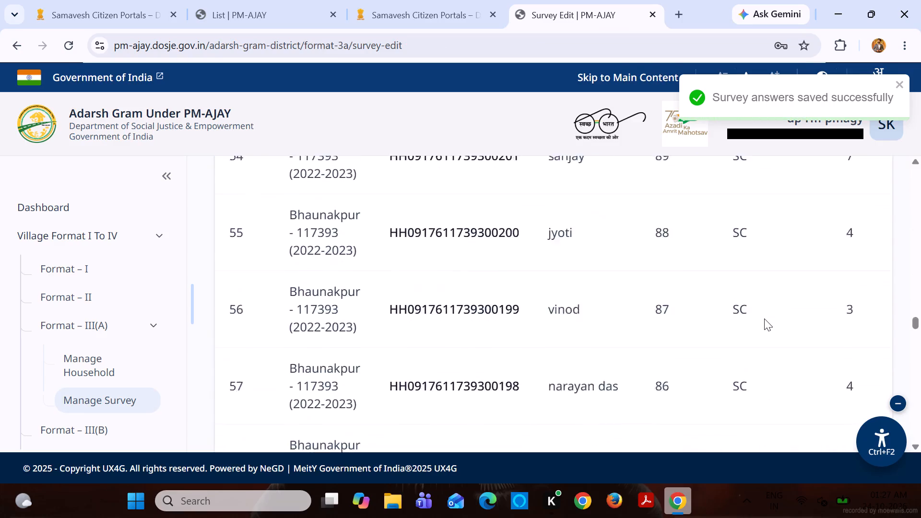
pyautogui.scroll(-9, 764, 318)
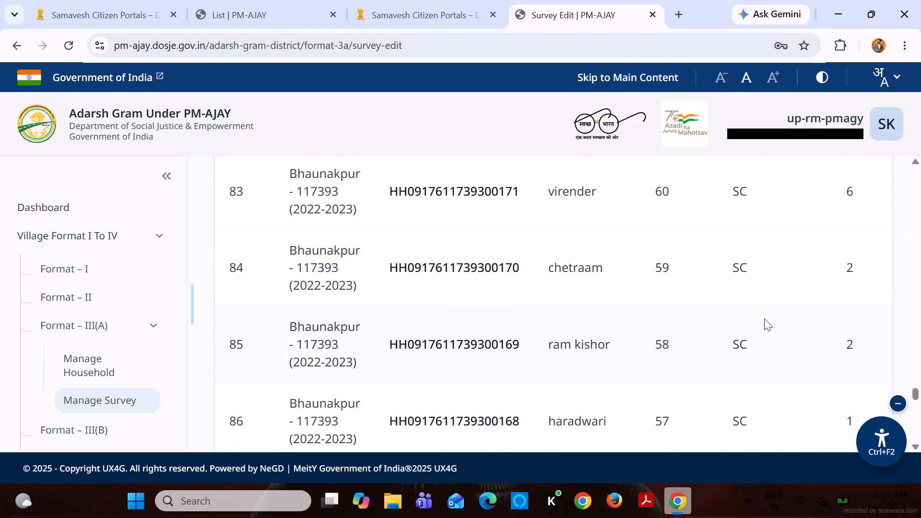
pyautogui.hscroll(-6, 764, 318)
pyautogui.click(867, 264)
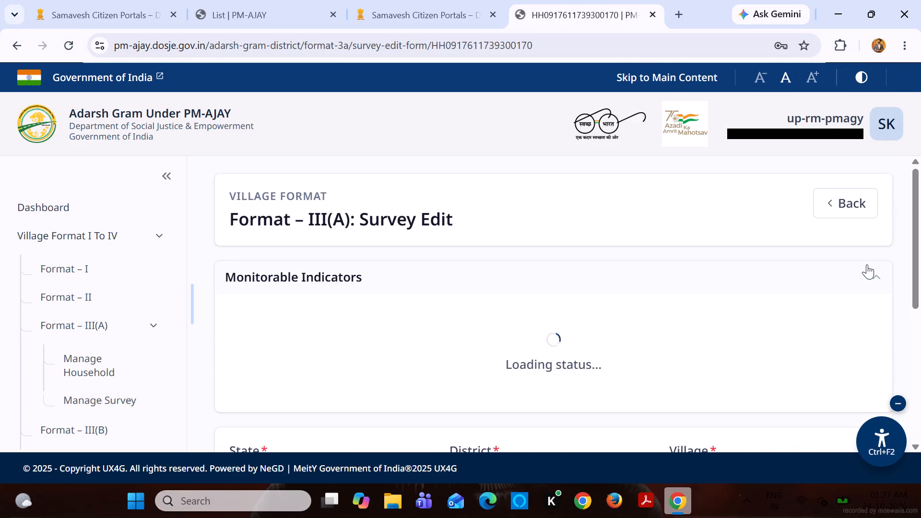
# Choose 3 – Health and Nutrition as the survey domain for the household at house number 59.
pyautogui.scroll(-7, 772, 309)
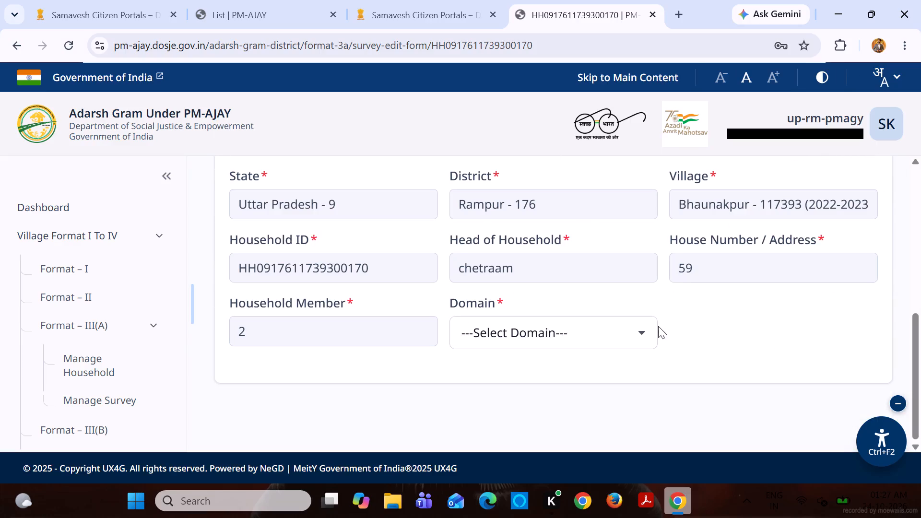
pyautogui.click(635, 330)
pyautogui.click(558, 198)
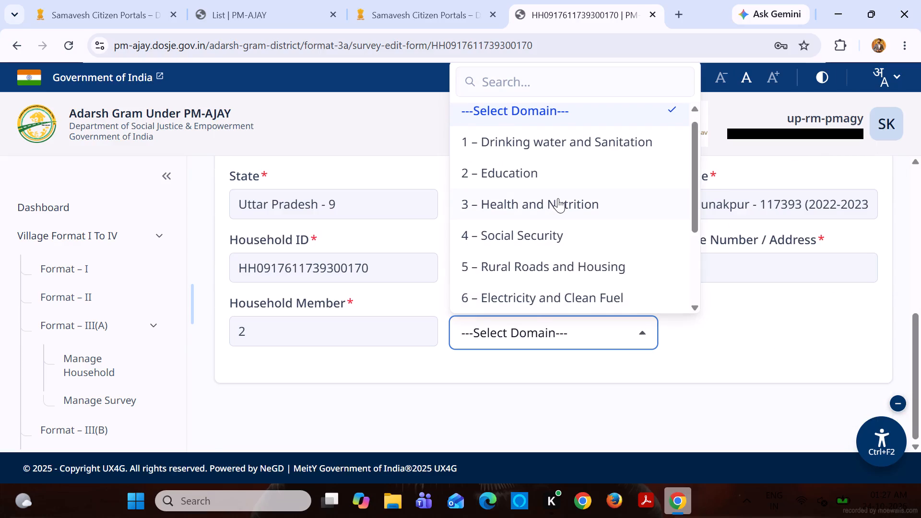
# Under indicator 3.1, set house number 59's coverage under any Health Protection Scheme to Yes and save the survey answers.
pyautogui.scroll(-4, 717, 292)
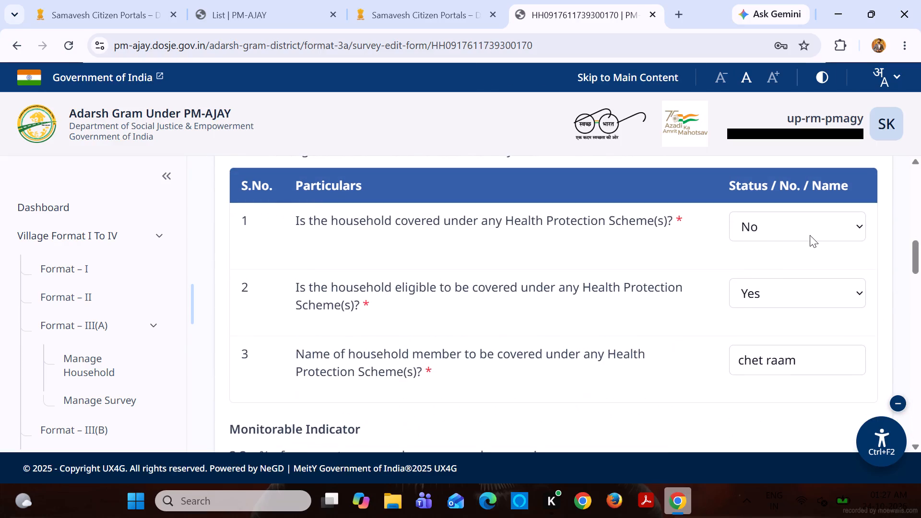
pyautogui.moveTo(811, 234); pyautogui.dragTo(772, 288)
pyautogui.click(772, 288)
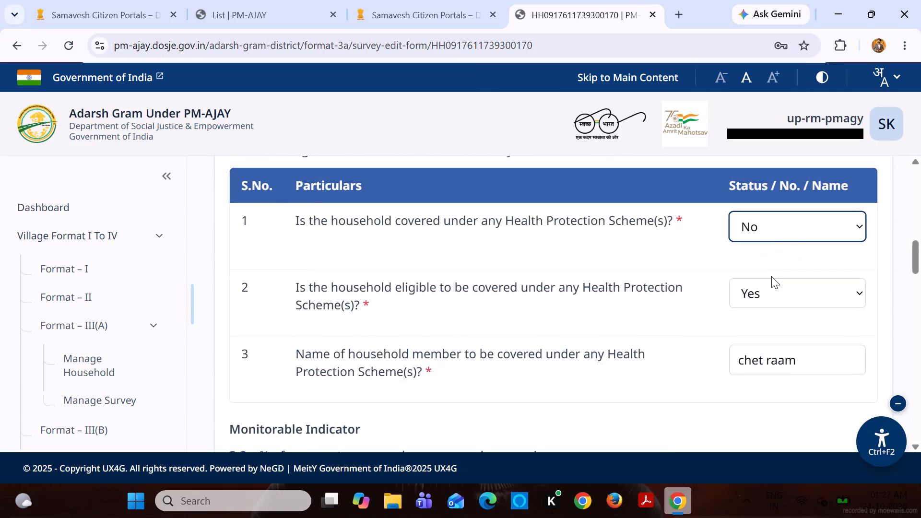
pyautogui.moveTo(791, 224); pyautogui.dragTo(768, 272)
pyautogui.click(768, 272)
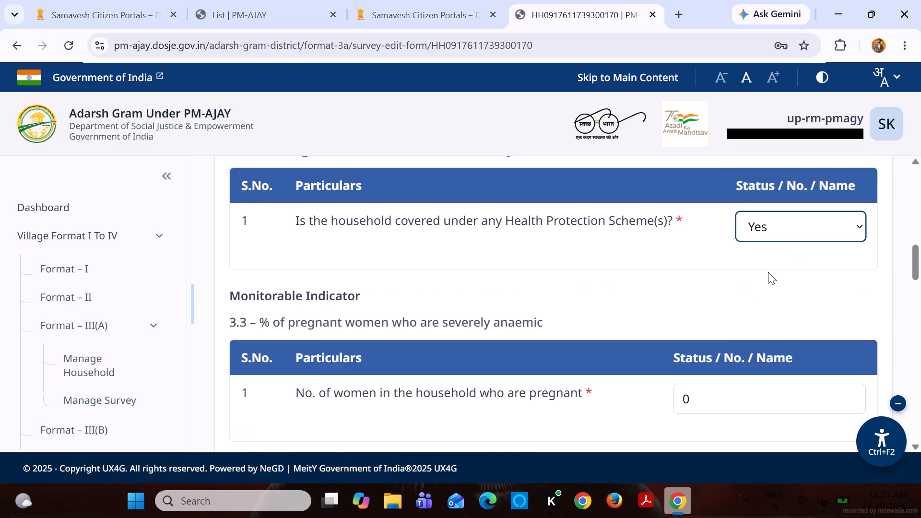
pyautogui.scroll(-9, 768, 272)
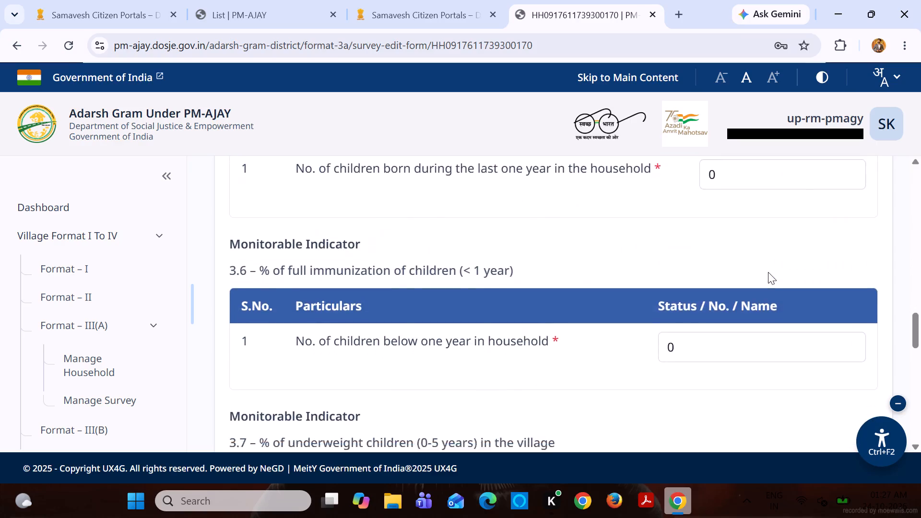
pyautogui.scroll(-9, 768, 272)
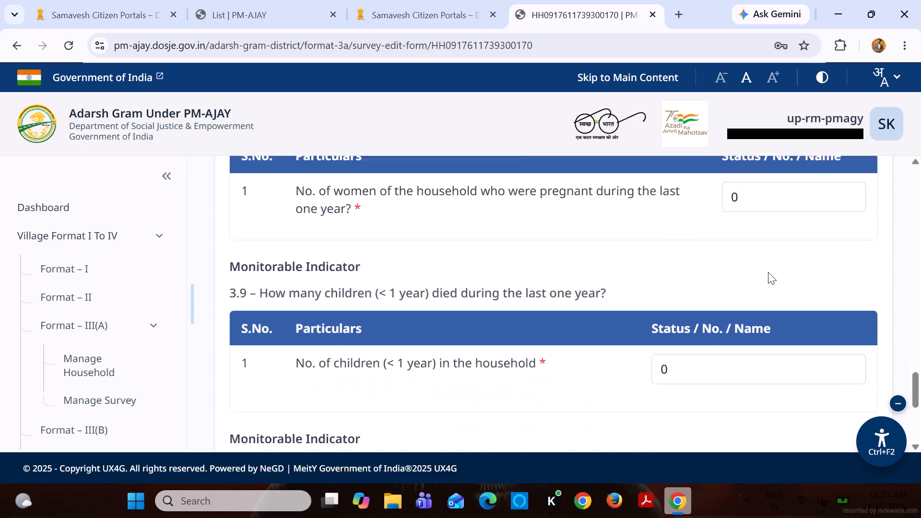
pyautogui.scroll(-5, 768, 272)
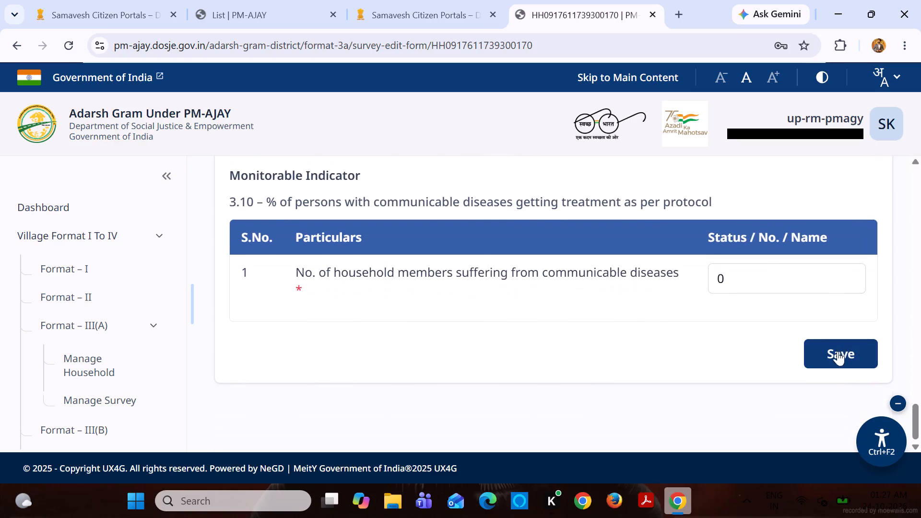
pyautogui.click(838, 353)
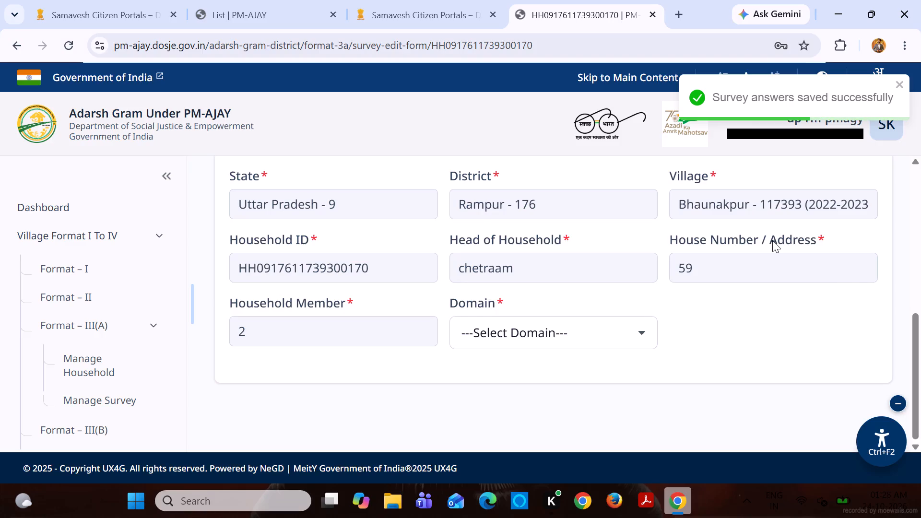
# Return to the Manage Survey list and open the survey of the household at house number 56 for editing.
pyautogui.scroll(13, 772, 240)
pyautogui.click(851, 198)
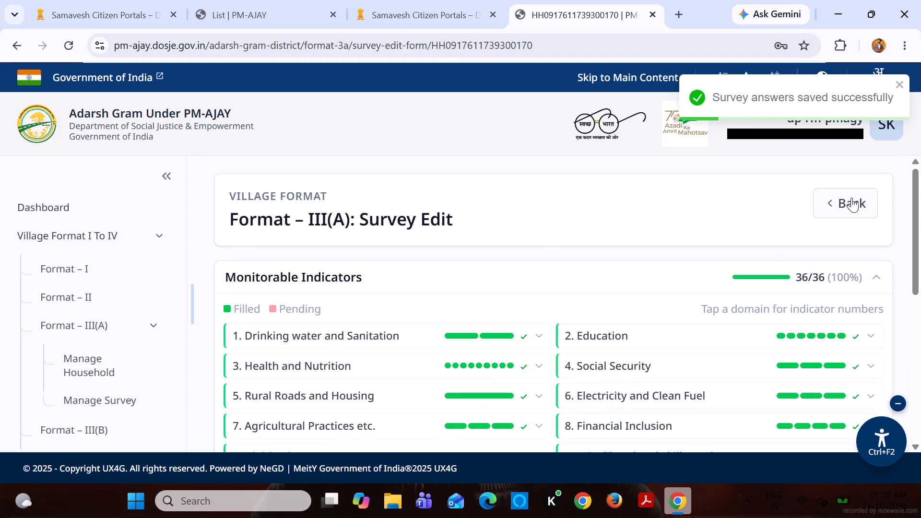
pyautogui.scroll(-10, 752, 265)
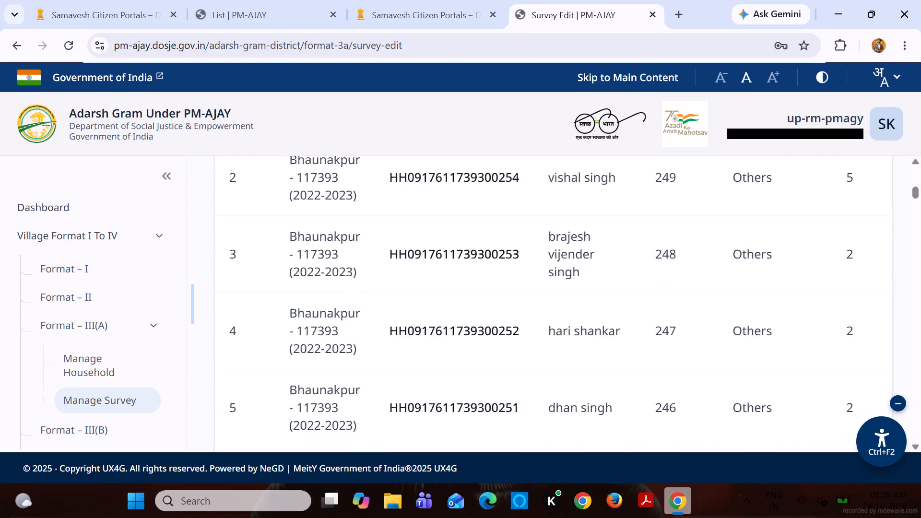
pyautogui.scroll(-14, 752, 265)
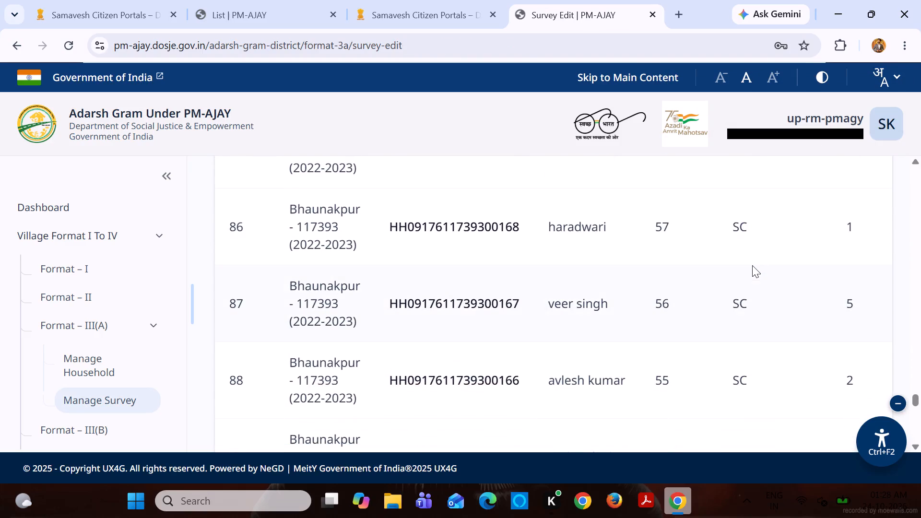
pyautogui.scroll(-1, 752, 265)
pyautogui.hscroll(-4, 752, 265)
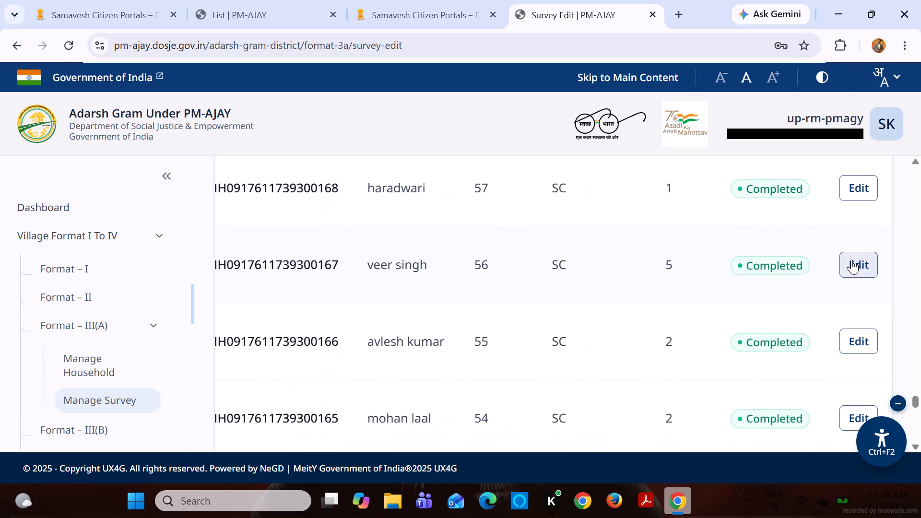
pyautogui.click(852, 259)
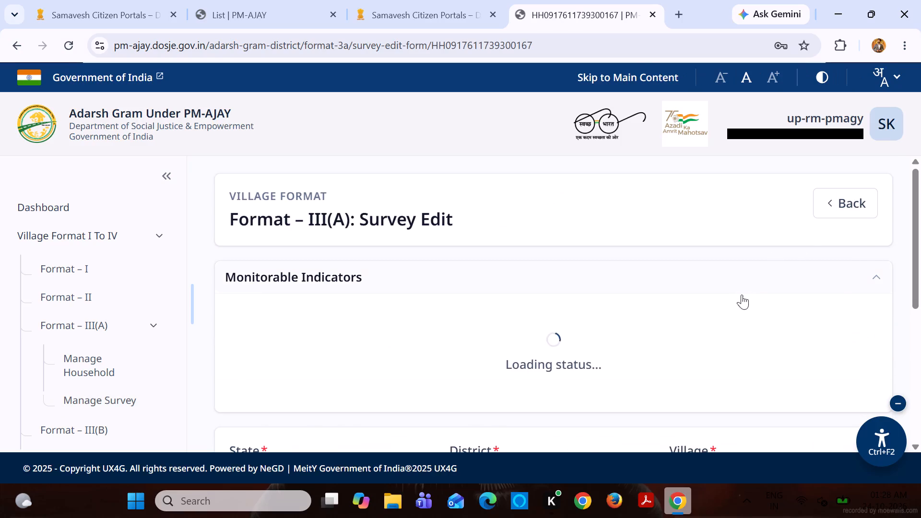
# Choose 3 – Health and Nutrition as the survey domain for the household at house number 56.
pyautogui.scroll(-7, 741, 297)
pyautogui.click(628, 321)
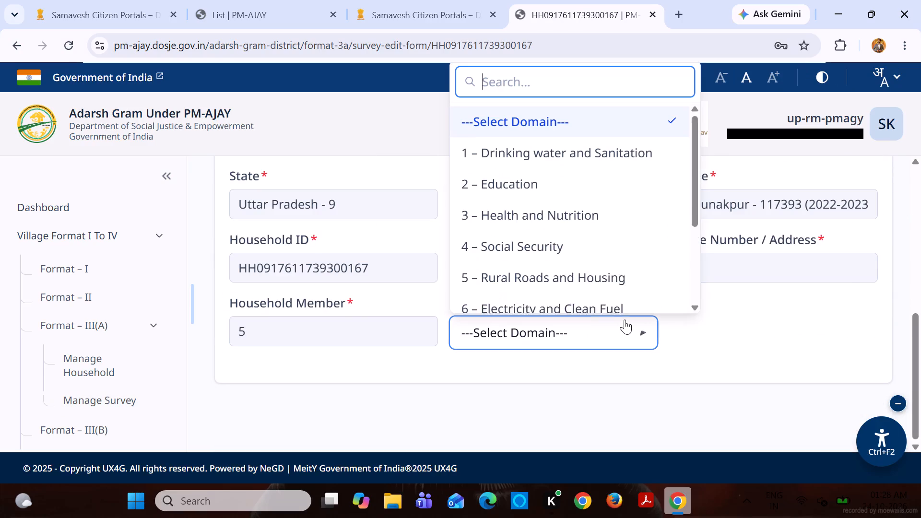
pyautogui.click(561, 210)
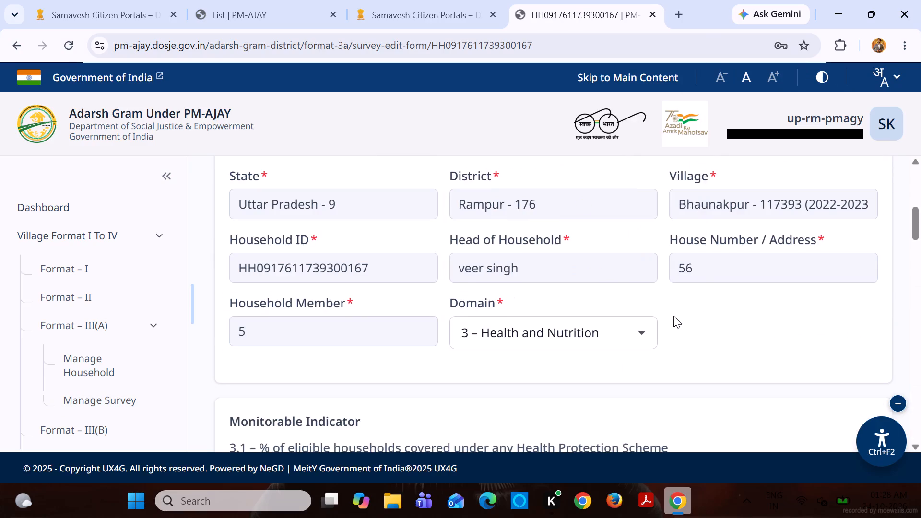
# Under indicator 3.1, set house number 56's coverage under any Health Protection Scheme to Yes and save the survey answers.
pyautogui.scroll(-5, 673, 316)
pyautogui.moveTo(826, 223); pyautogui.dragTo(767, 270)
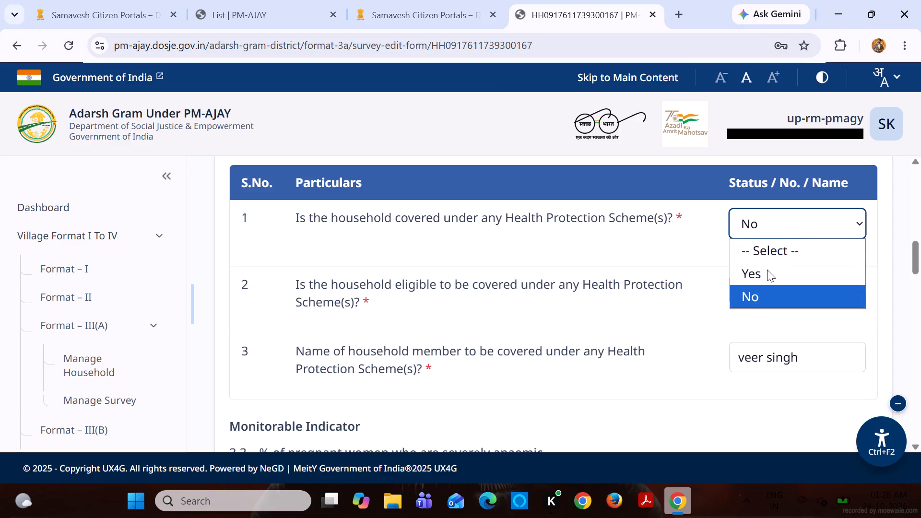
pyautogui.click(767, 270)
pyautogui.scroll(-7, 767, 270)
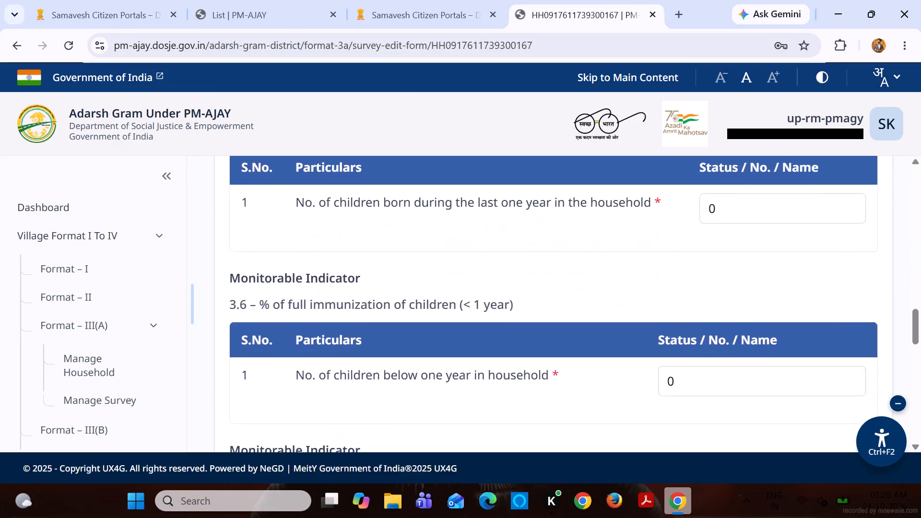
pyautogui.scroll(-8, 767, 270)
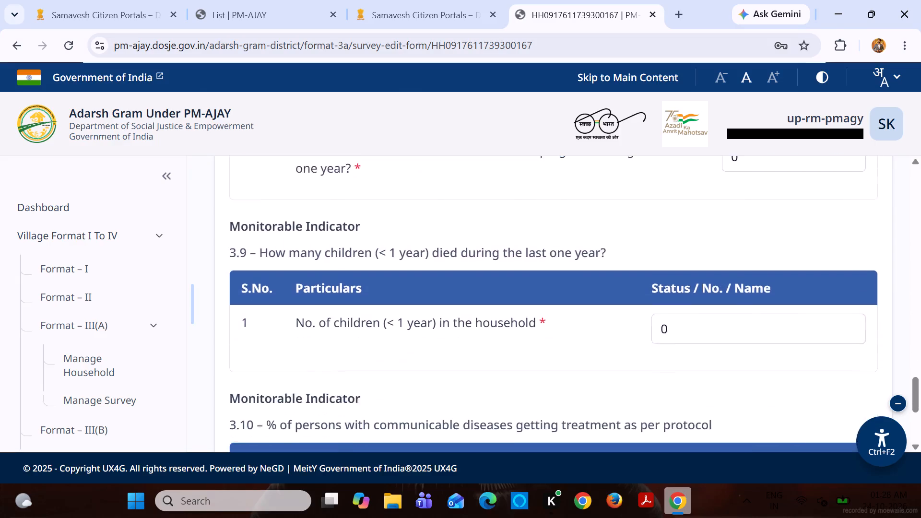
pyautogui.scroll(-8, 767, 270)
pyautogui.click(825, 343)
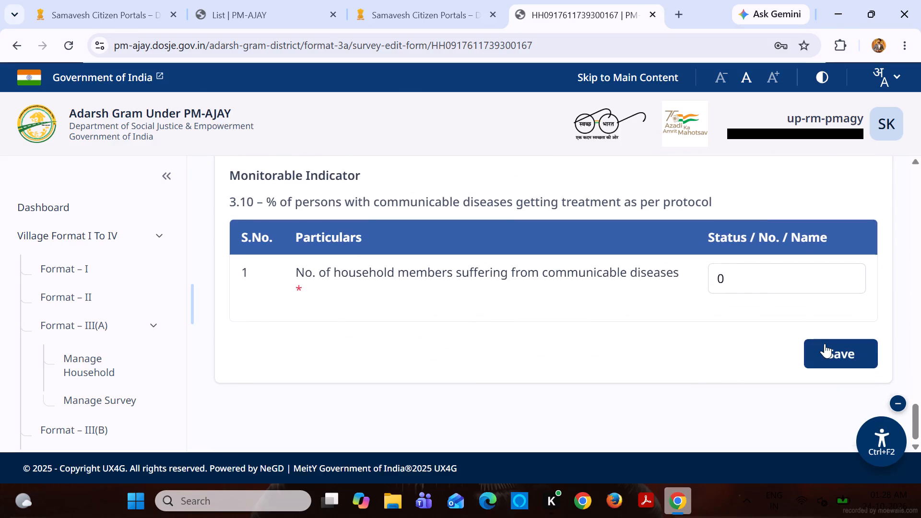
pyautogui.scroll(5, 766, 229)
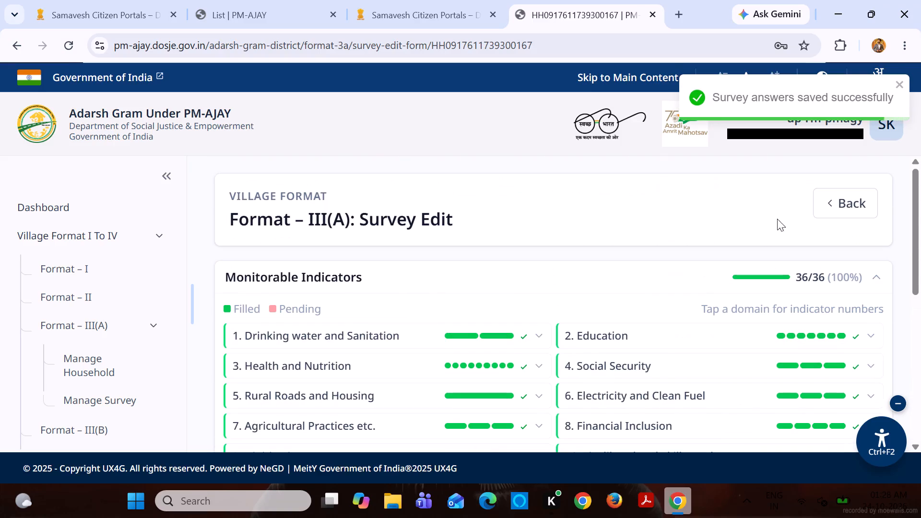
pyautogui.click(846, 207)
pyautogui.scroll(-3, 815, 310)
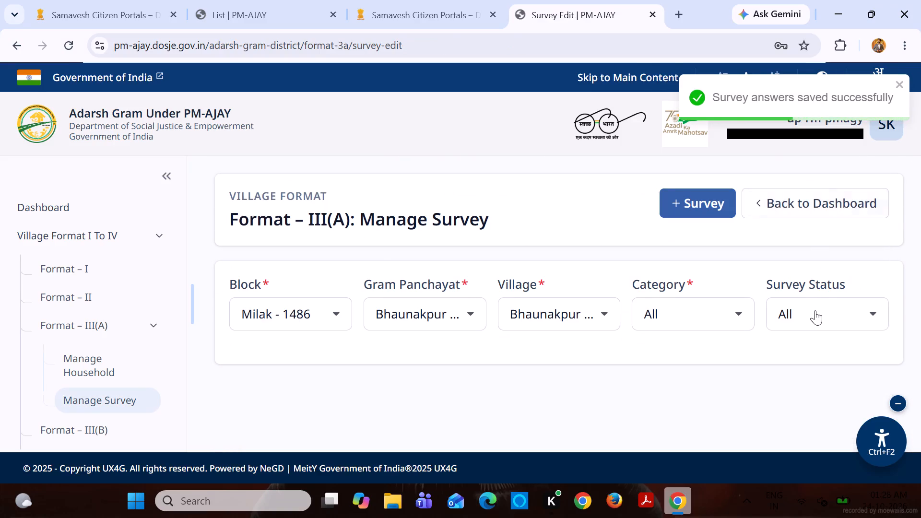
pyautogui.scroll(-19, 815, 310)
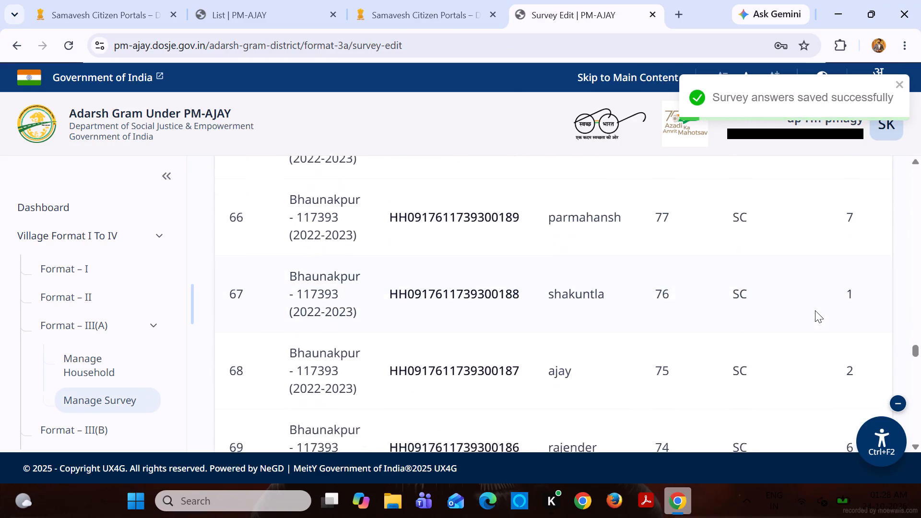
pyautogui.scroll(-8, 815, 310)
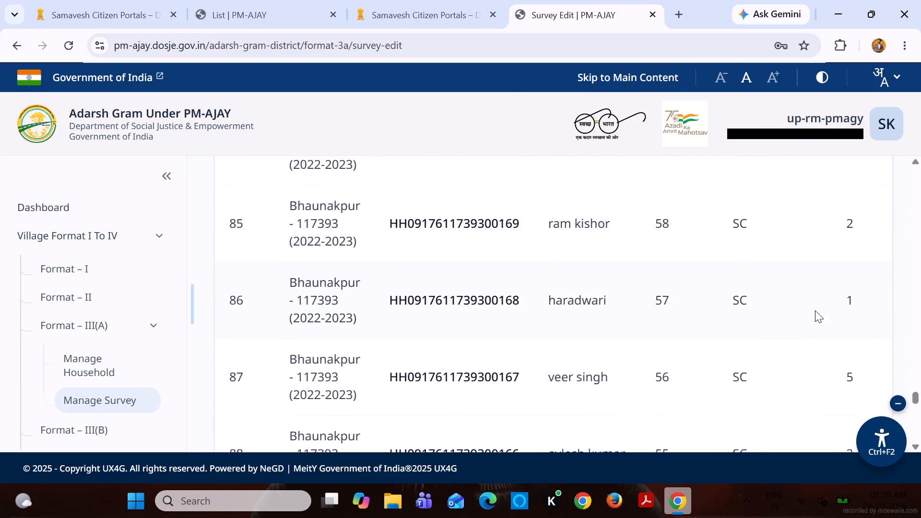
pyautogui.scroll(-1, 815, 310)
pyautogui.hscroll(-4, 815, 310)
pyautogui.scroll(-1, 815, 310)
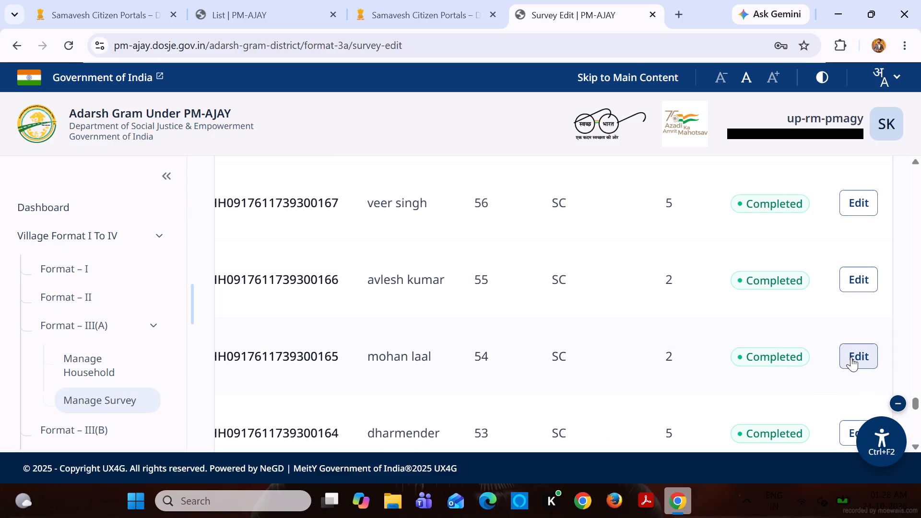
pyautogui.click(851, 357)
# Choose 3 – Health and Nutrition as the survey domain for the household at house number 54.
pyautogui.scroll(-5, 718, 303)
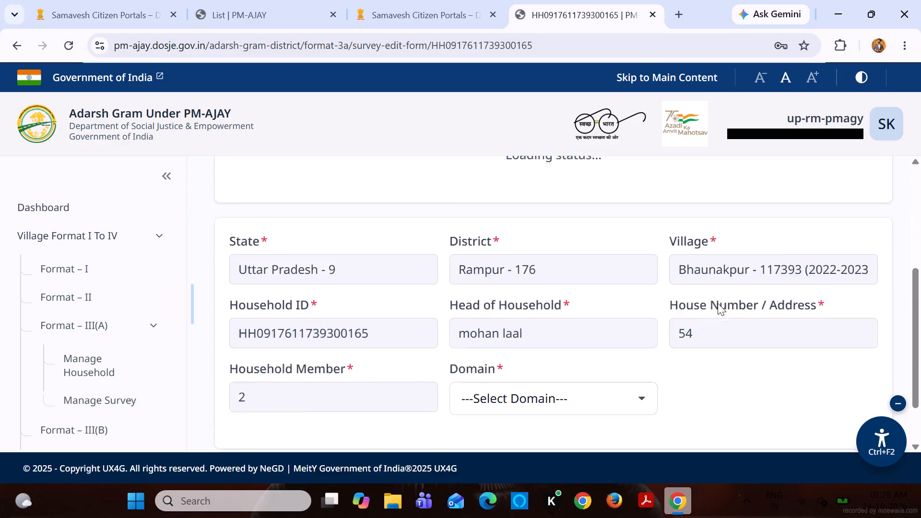
pyautogui.scroll(-2, 718, 303)
pyautogui.click(624, 322)
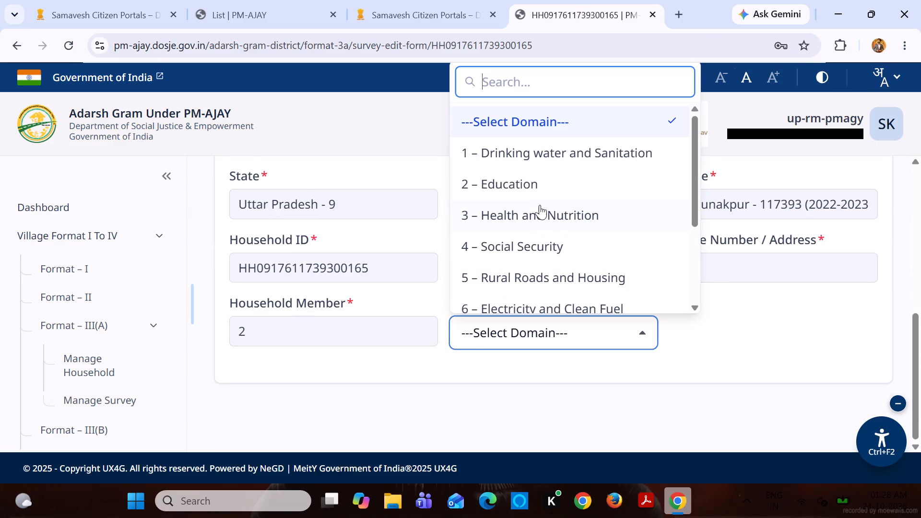
pyautogui.click(540, 206)
# Under indicator 3.1, set house number 54's coverage under any Health Protection Scheme to Yes and save the survey answers.
pyautogui.scroll(-4, 700, 280)
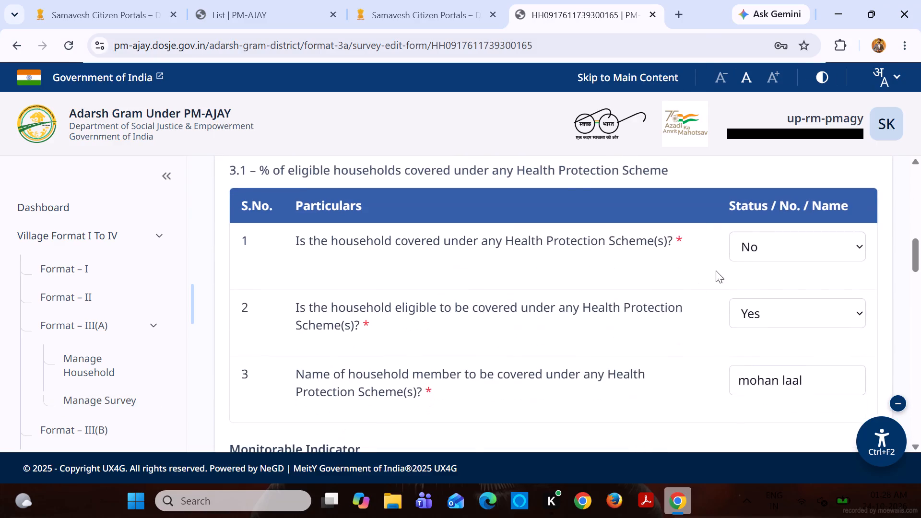
pyautogui.moveTo(794, 243); pyautogui.dragTo(780, 293)
pyautogui.click(780, 293)
pyautogui.scroll(-8, 780, 293)
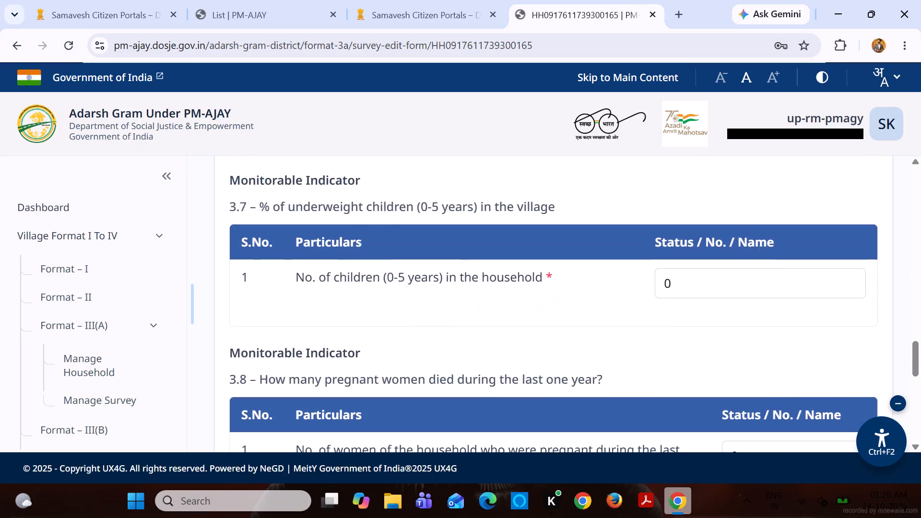
pyautogui.scroll(-9, 780, 293)
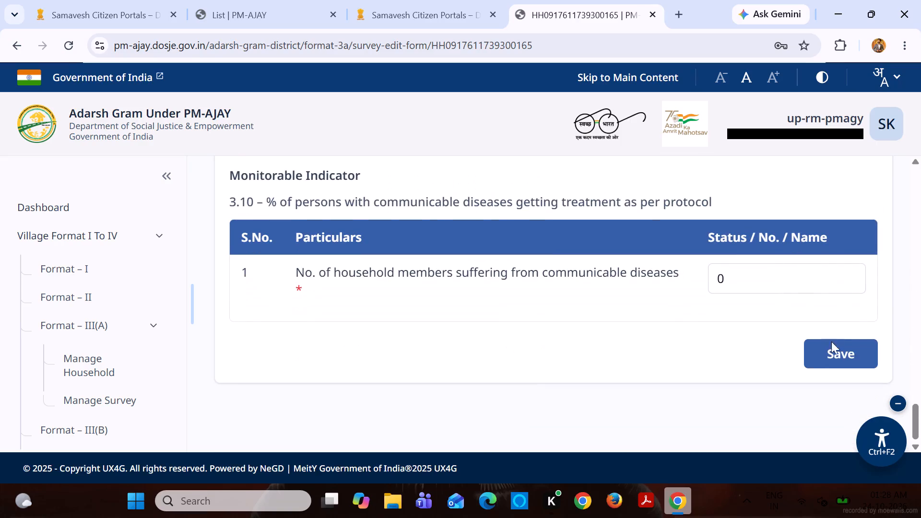
pyautogui.click(836, 350)
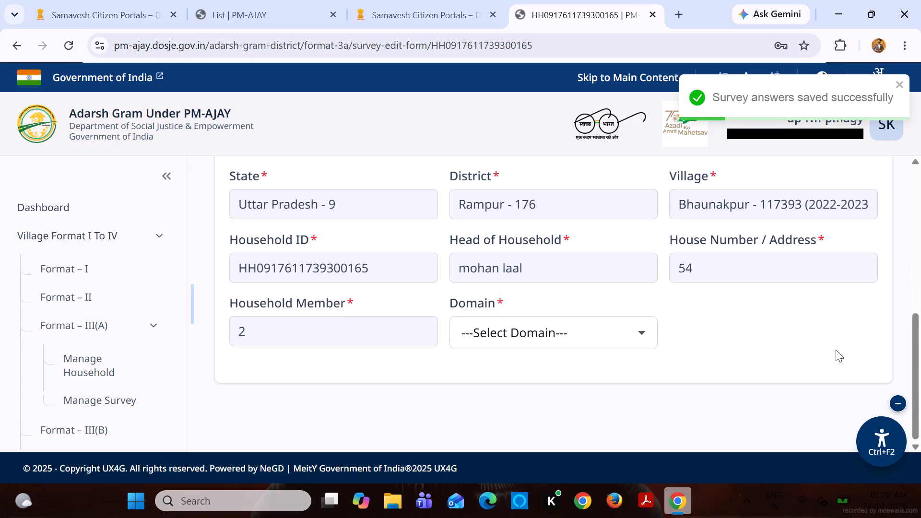
# Return to the Manage Survey list and open the survey of the household at house number 51 for editing.
pyautogui.scroll(9, 757, 241)
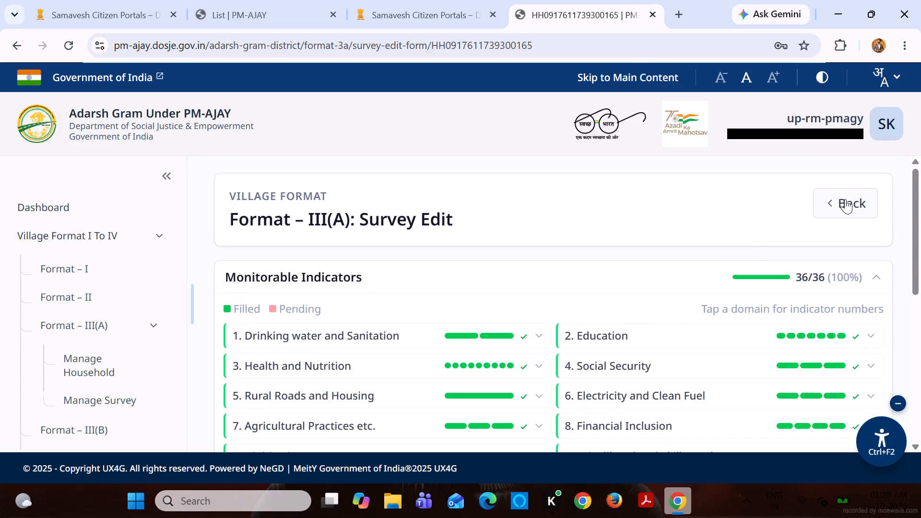
pyautogui.click(845, 199)
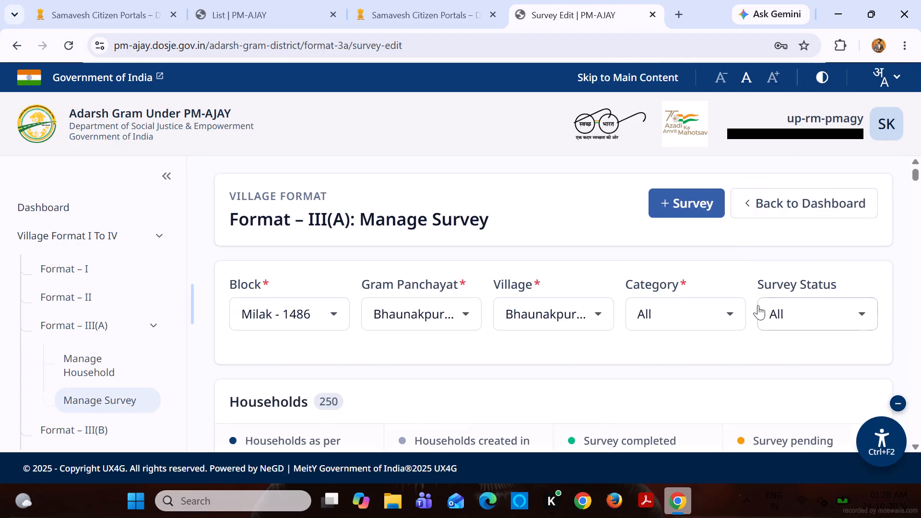
pyautogui.scroll(-17, 758, 305)
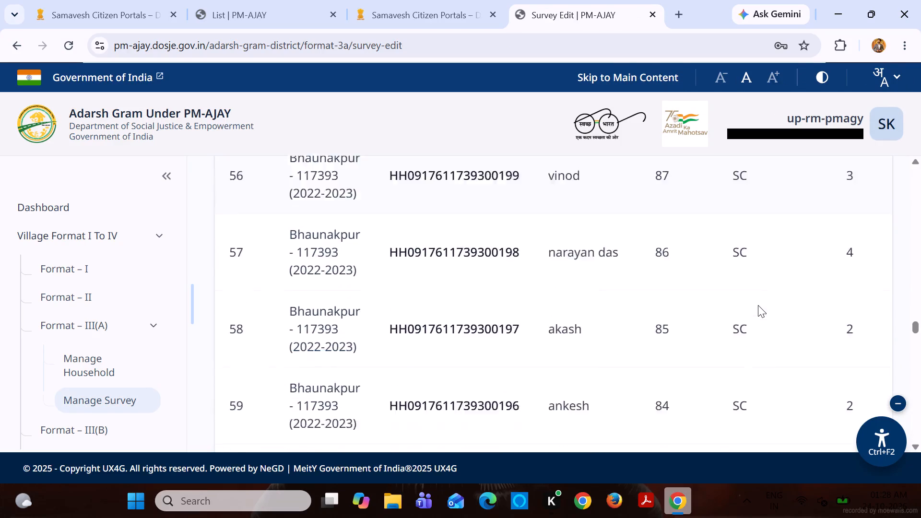
pyautogui.scroll(-12, 758, 305)
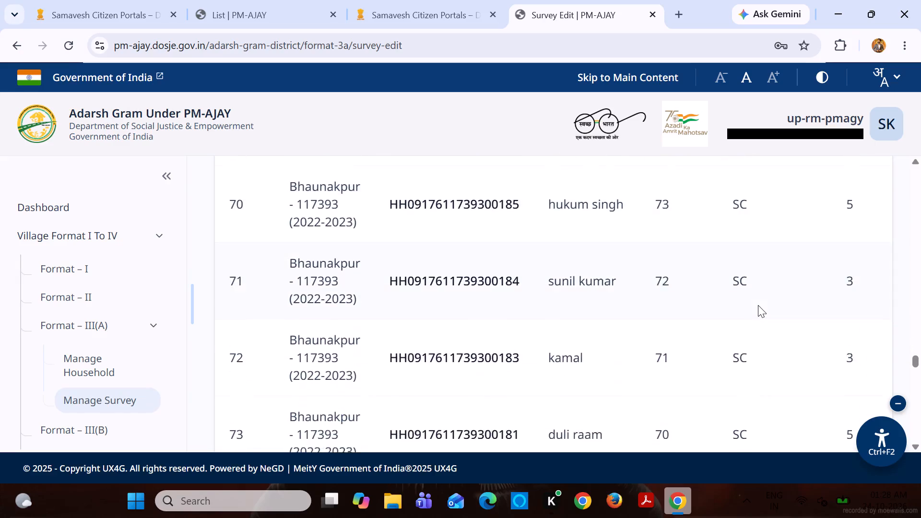
pyautogui.scroll(-7, 758, 305)
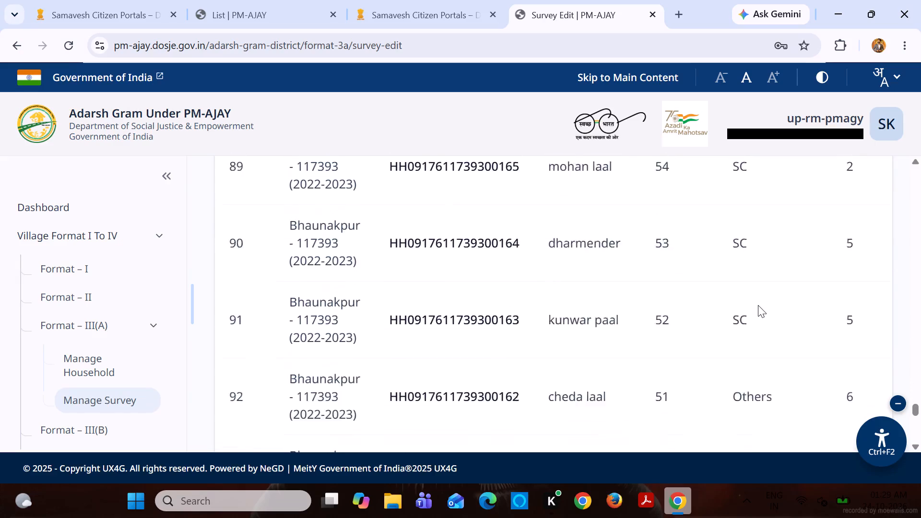
pyautogui.scroll(-1, 758, 305)
pyautogui.scroll(3, 758, 305)
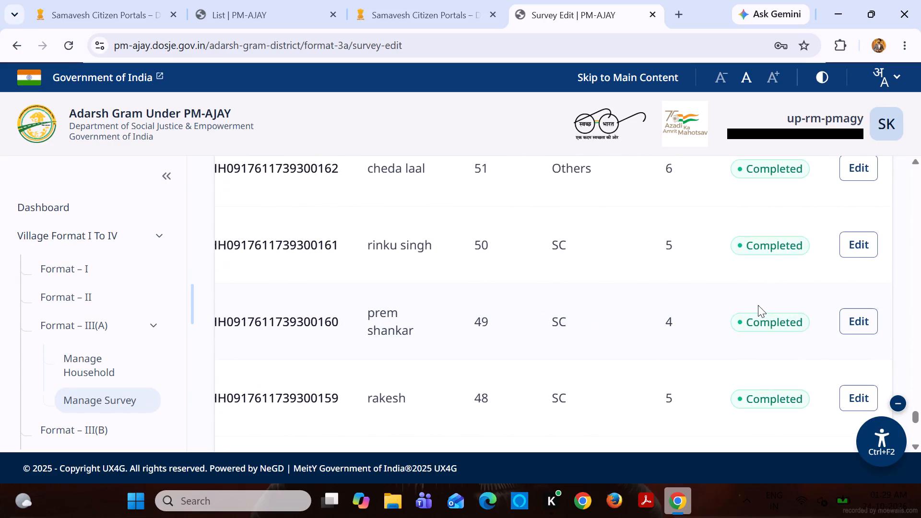
pyautogui.click(857, 172)
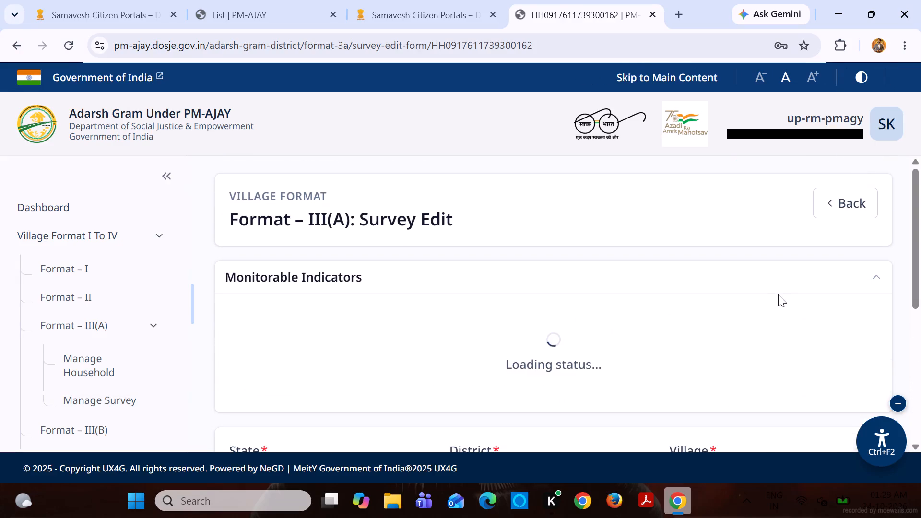
# Choose 3 – Health and Nutrition as the survey domain for the household at house number 51.
pyautogui.scroll(-6, 778, 294)
pyautogui.click(650, 330)
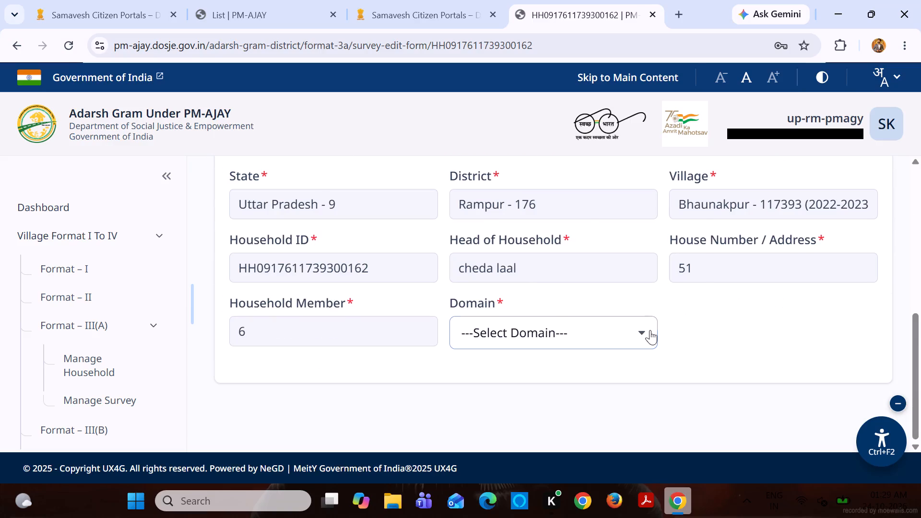
pyautogui.click(563, 197)
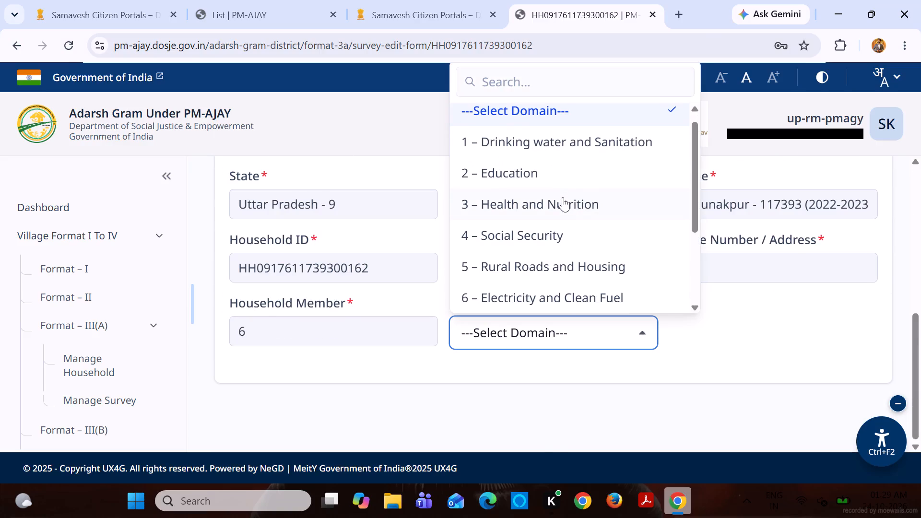
# Under indicator 3.1, set house number 51's coverage under any Health Protection Scheme to Yes and save the survey answers.
pyautogui.scroll(-4, 749, 295)
pyautogui.moveTo(794, 295); pyautogui.dragTo(773, 343)
pyautogui.click(773, 343)
pyautogui.scroll(-4, 773, 343)
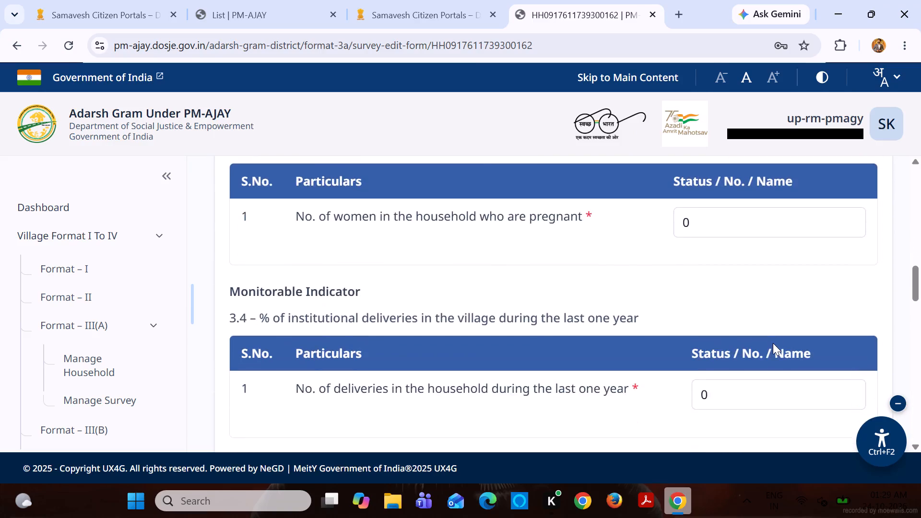
pyautogui.scroll(-9, 773, 343)
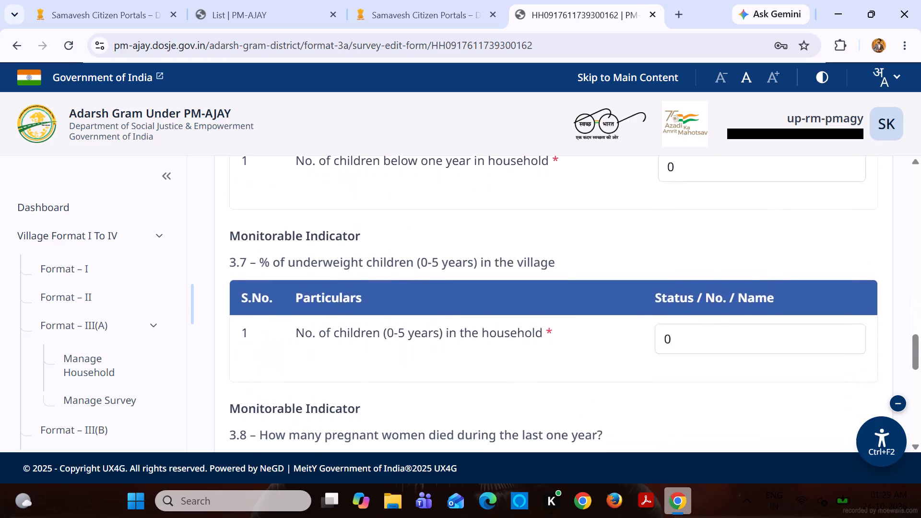
pyautogui.scroll(-8, 773, 343)
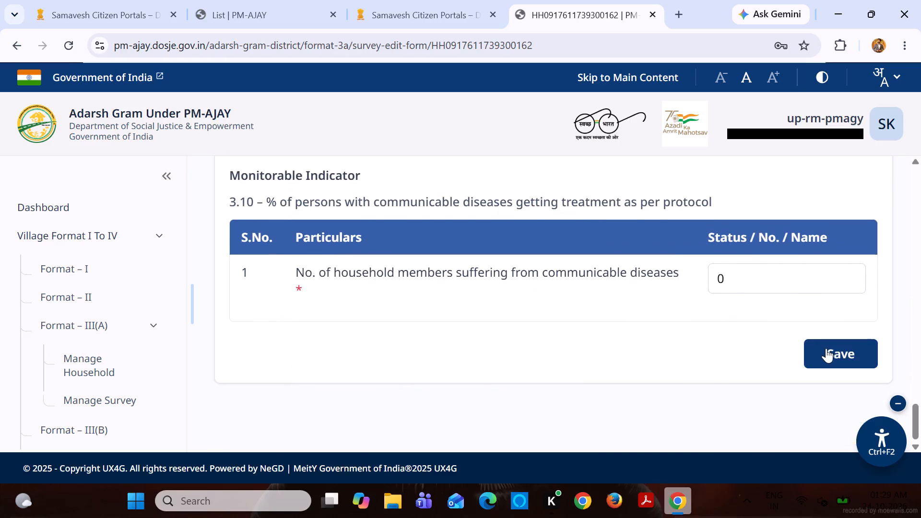
pyautogui.click(827, 348)
# Return to the Manage Survey list and open the survey of the household at house number 50 for editing.
pyautogui.scroll(6, 790, 269)
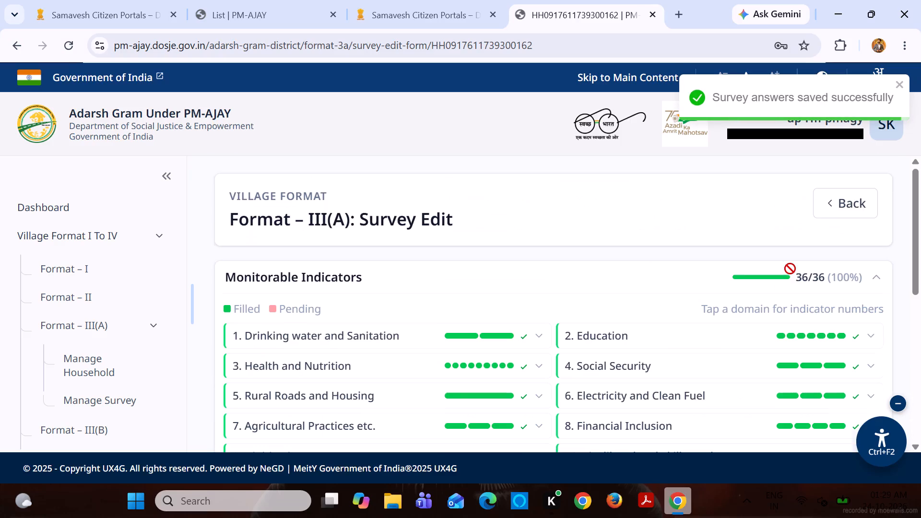
pyautogui.click(845, 198)
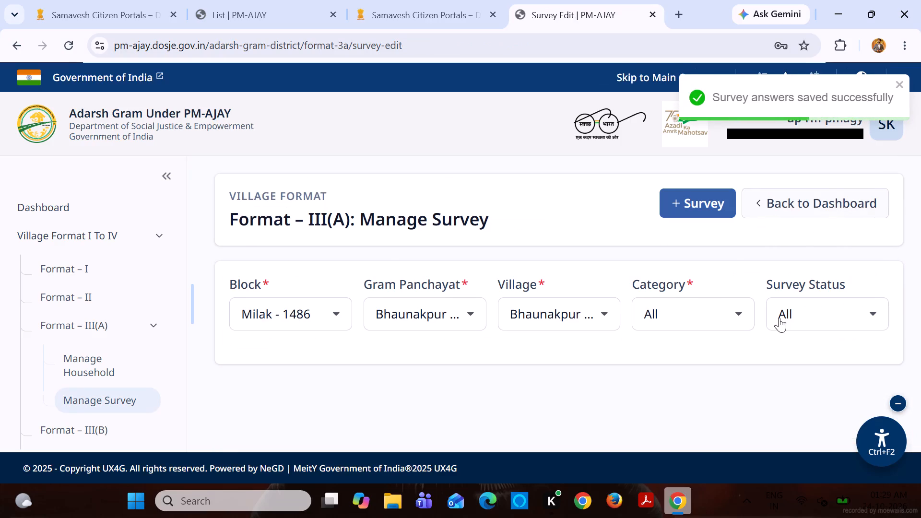
pyautogui.scroll(-20, 779, 318)
pyautogui.scroll(-1, 779, 318)
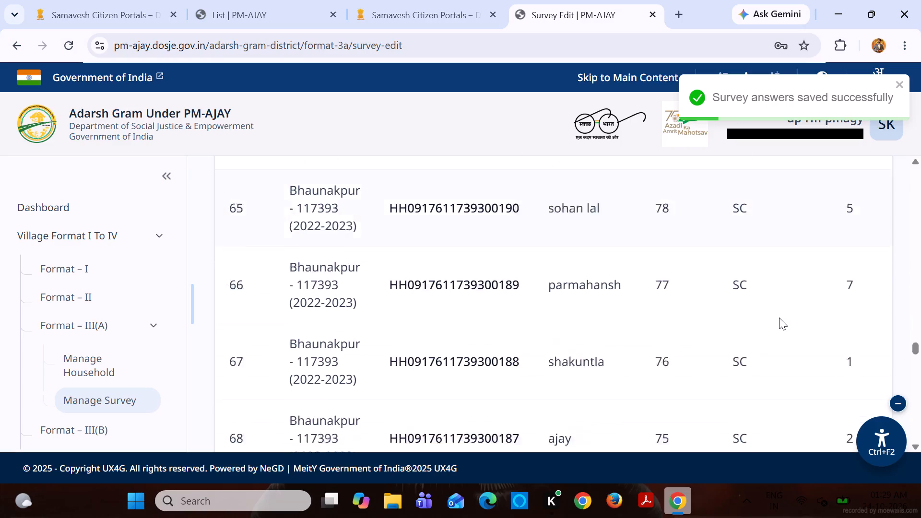
pyautogui.scroll(-4, 779, 318)
pyautogui.hscroll(-3, 779, 318)
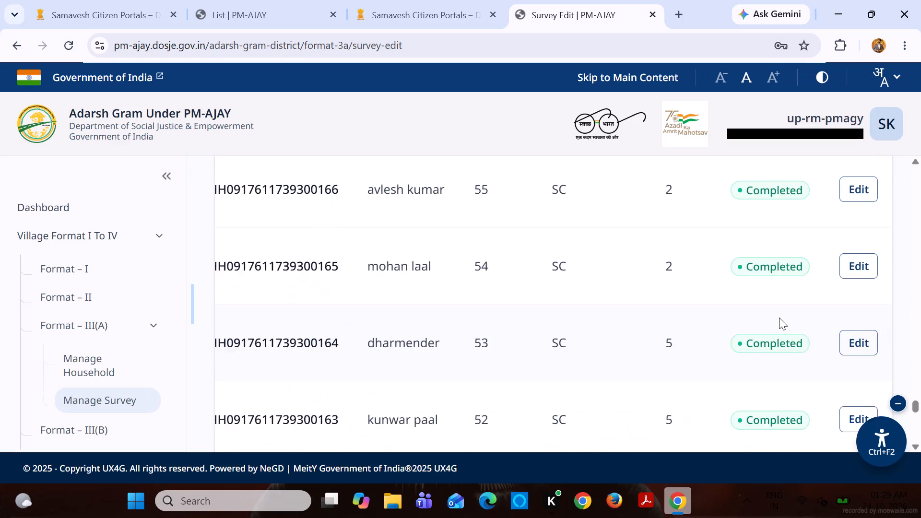
pyautogui.scroll(-4, 779, 318)
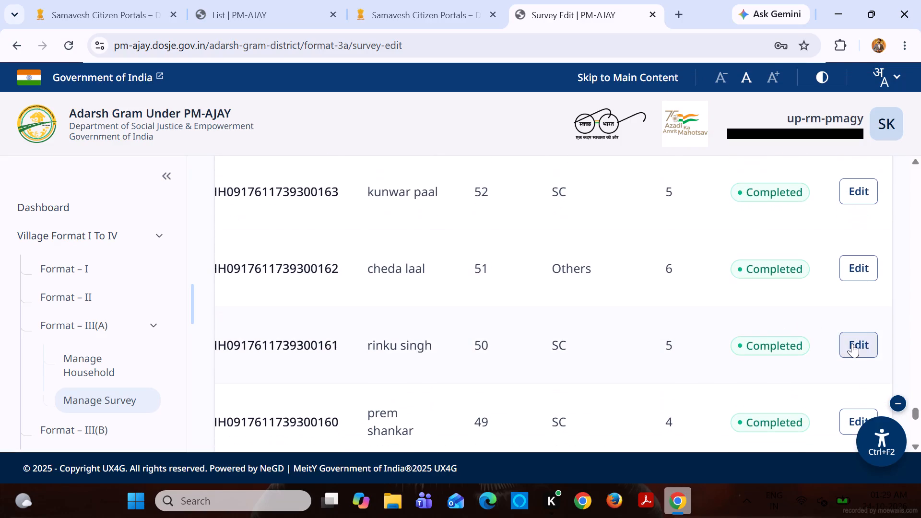
pyautogui.click(852, 343)
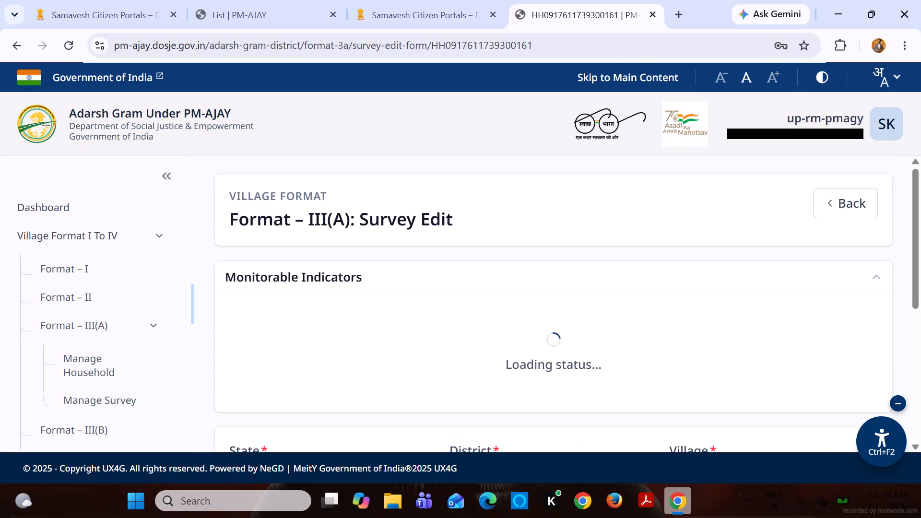
# Choose 3 – Health and Nutrition as the survey domain for the household at house number 50.
pyautogui.scroll(-8, 756, 307)
pyautogui.click(635, 339)
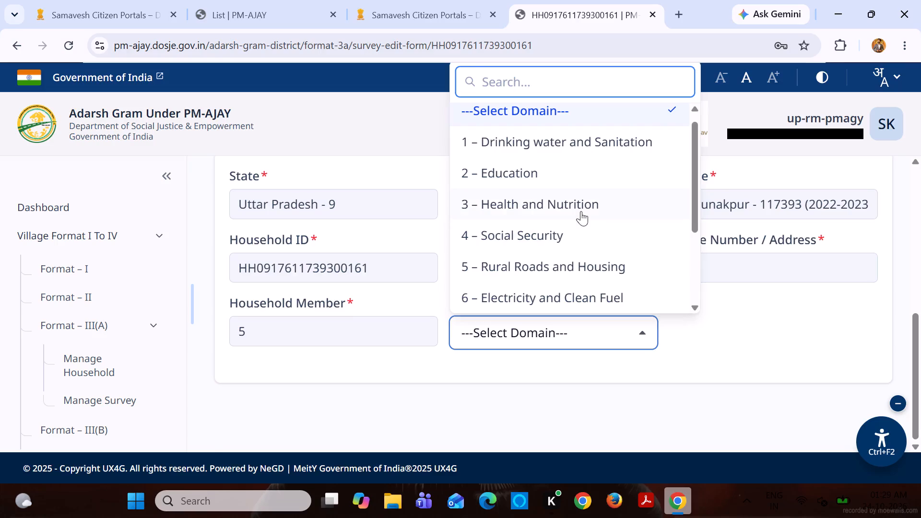
pyautogui.click(581, 211)
# Under indicator 3.1, set house number 50's coverage under any Health Protection Scheme to Yes and save the survey answers.
pyautogui.scroll(-3, 679, 326)
pyautogui.moveTo(777, 325); pyautogui.dragTo(767, 367)
pyautogui.click(767, 367)
pyautogui.scroll(-2, 767, 367)
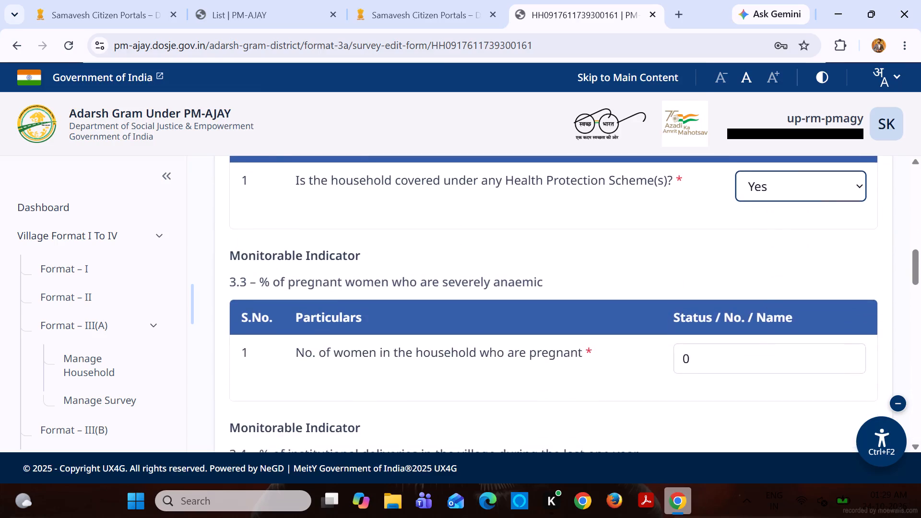
pyautogui.scroll(-8, 767, 367)
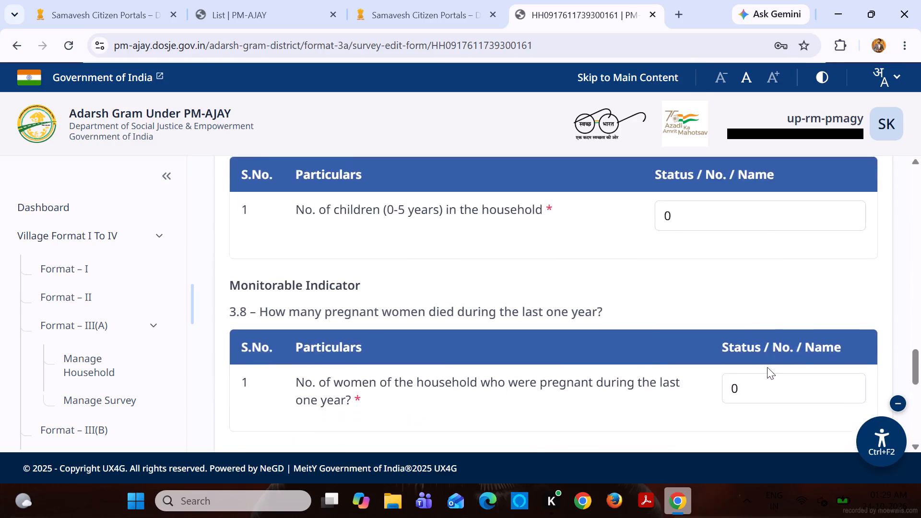
pyautogui.scroll(-10, 767, 367)
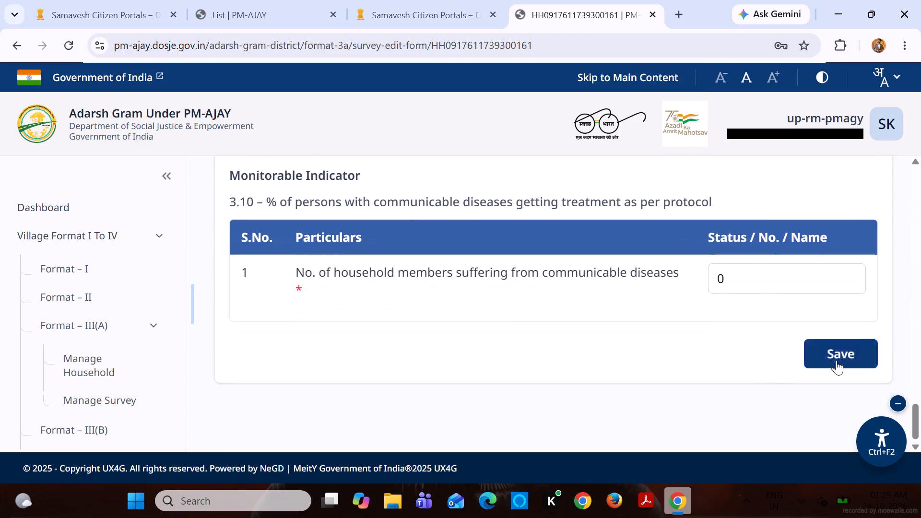
pyautogui.click(844, 359)
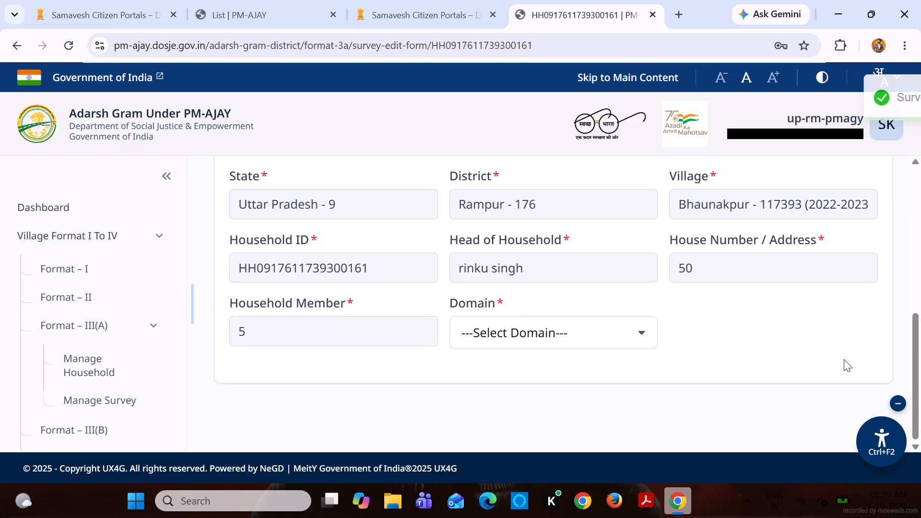
# Return to the Manage Survey list and open the survey of the household at house number 47 for editing.
pyautogui.scroll(7, 851, 280)
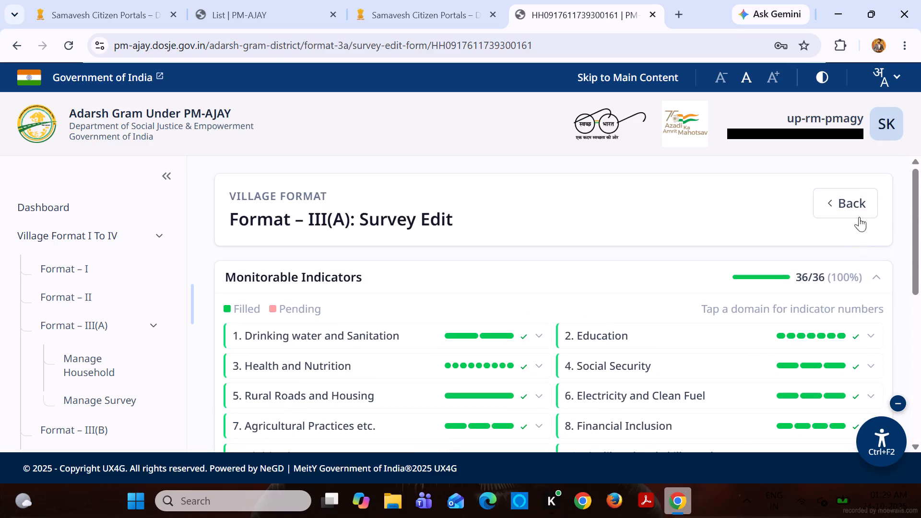
pyautogui.click(852, 209)
pyautogui.scroll(-6, 733, 353)
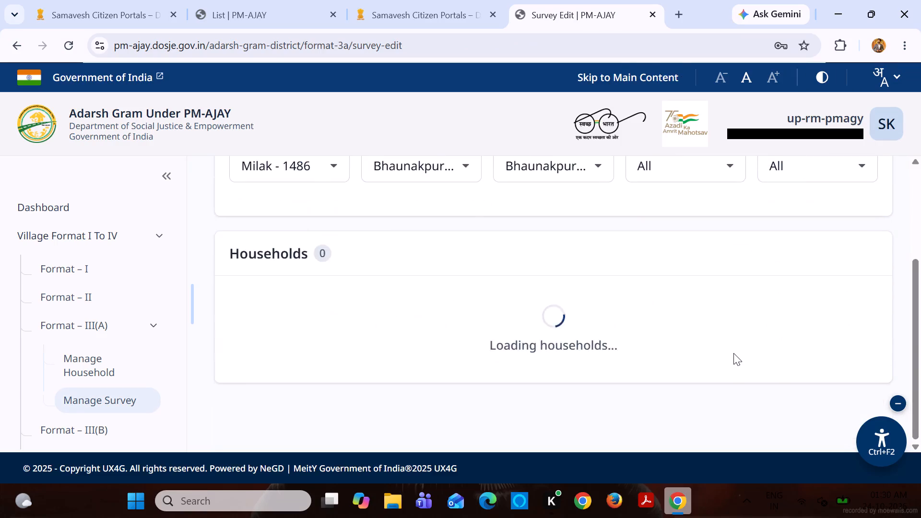
pyautogui.scroll(-19, 733, 353)
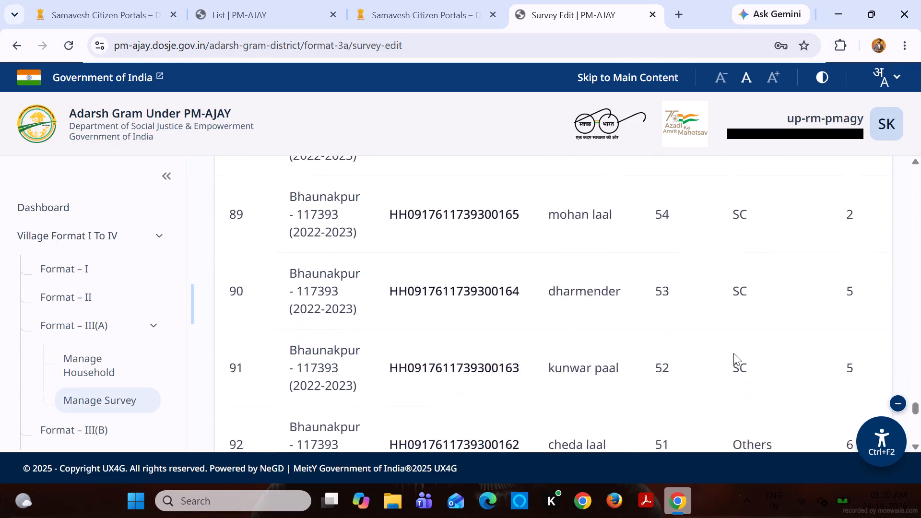
pyautogui.scroll(-3, 733, 353)
pyautogui.scroll(2, 732, 251)
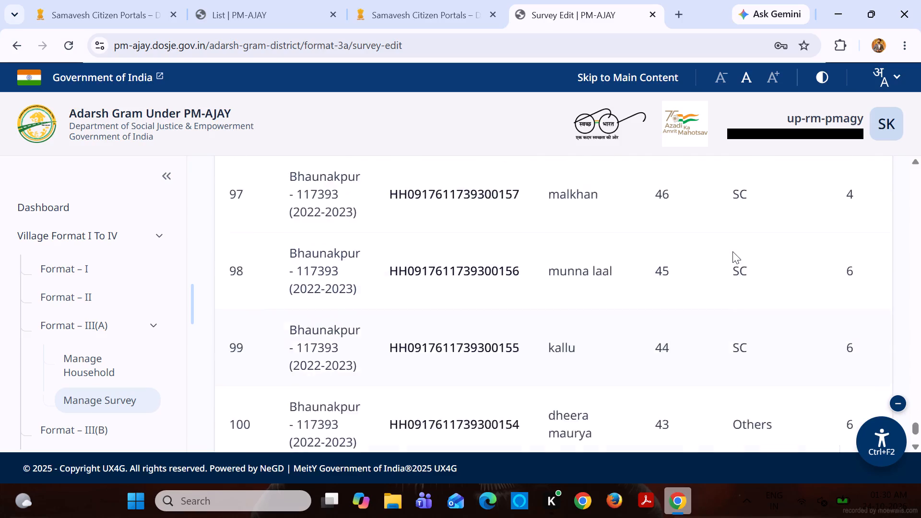
pyautogui.scroll(3, 732, 251)
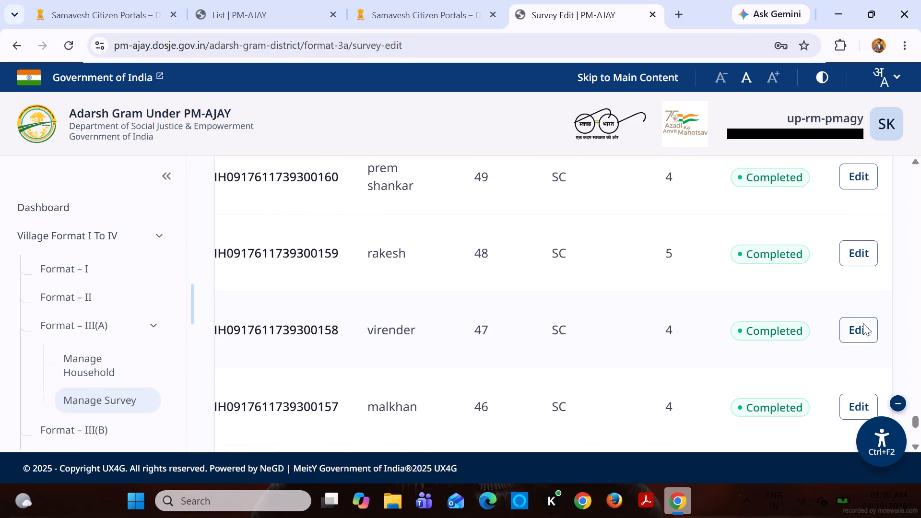
pyautogui.click(864, 328)
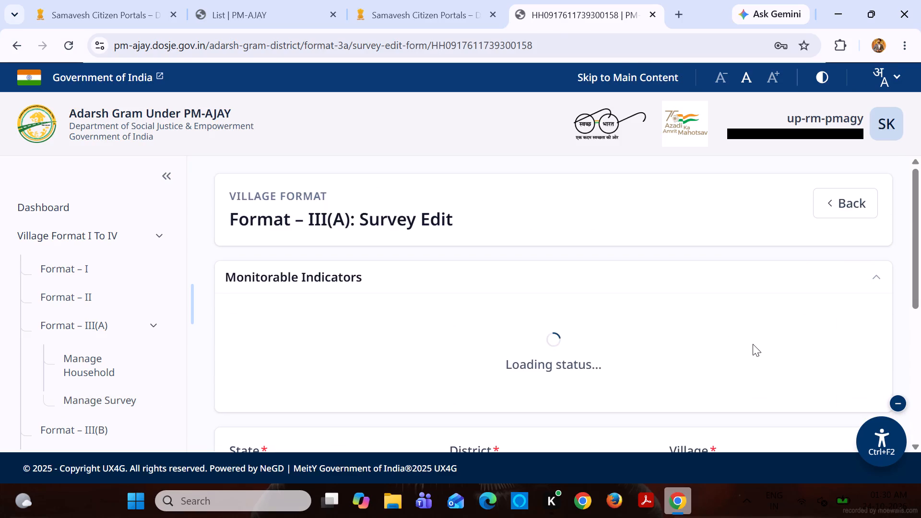
# Choose 3 – Health and Nutrition as the survey domain for the household at house number 47.
pyautogui.scroll(-7, 753, 344)
pyautogui.click(648, 342)
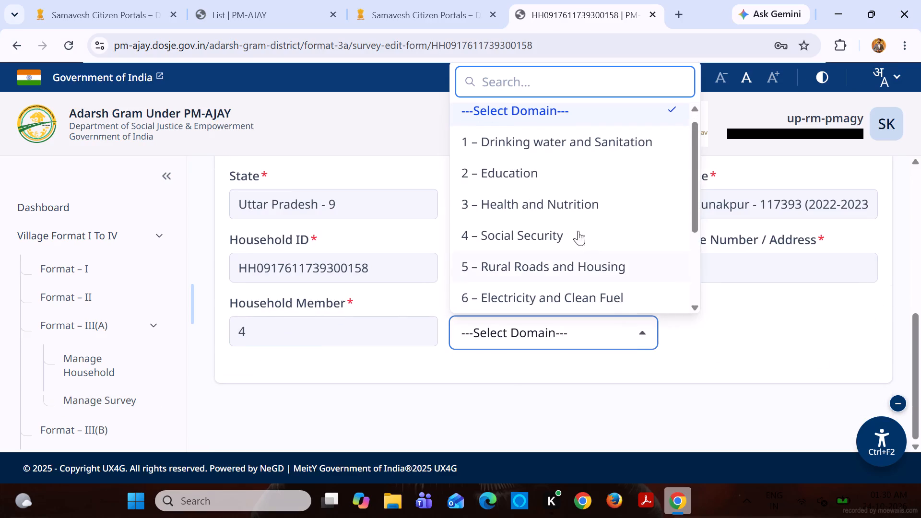
pyautogui.click(573, 210)
# Under indicator 3.1, set house number 47's coverage under any Health Protection Scheme to Yes and save the survey answers.
pyautogui.scroll(-3, 653, 303)
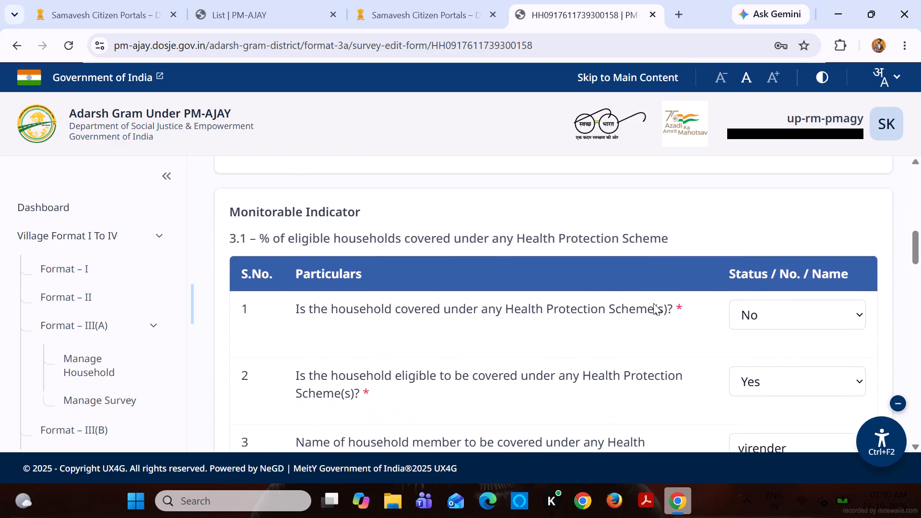
pyautogui.click(790, 318)
pyautogui.click(767, 365)
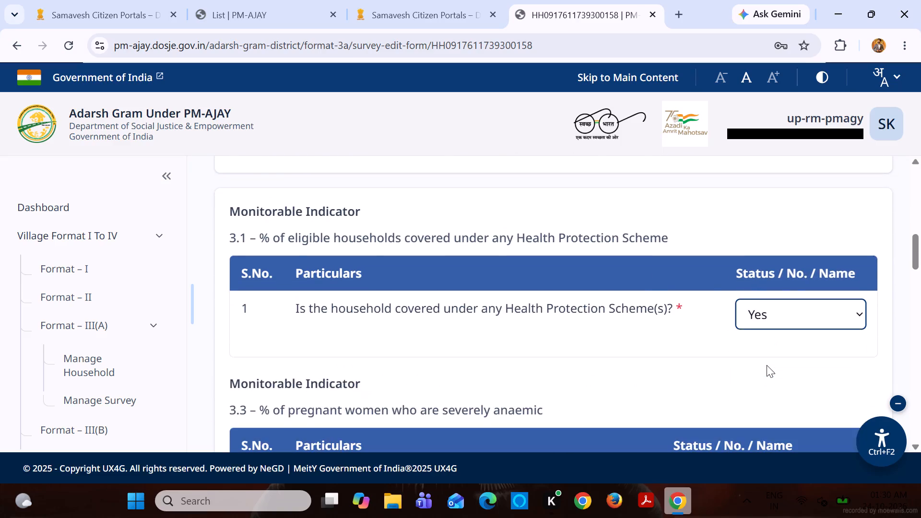
pyautogui.scroll(-10, 767, 365)
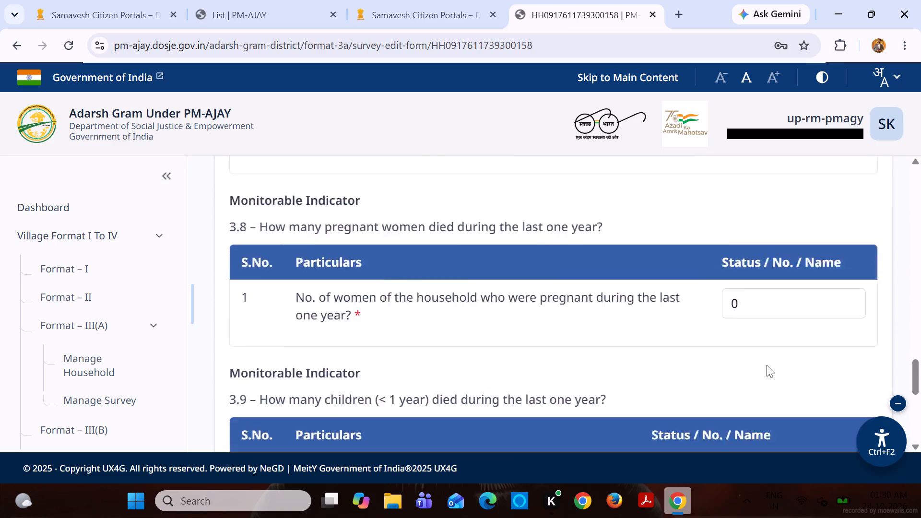
pyautogui.scroll(-6, 767, 365)
pyautogui.click(841, 396)
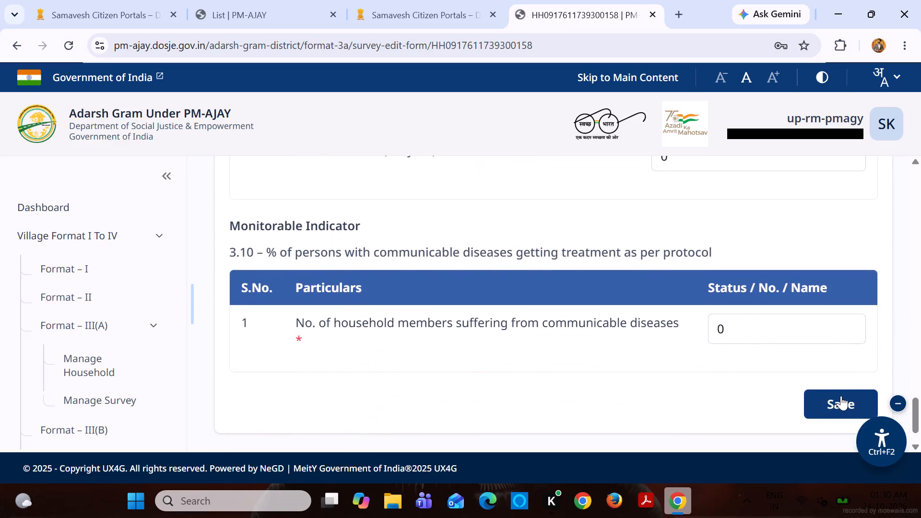
# Return to the Manage Survey list and open the survey of the household at house number 46 for editing.
pyautogui.scroll(7, 787, 287)
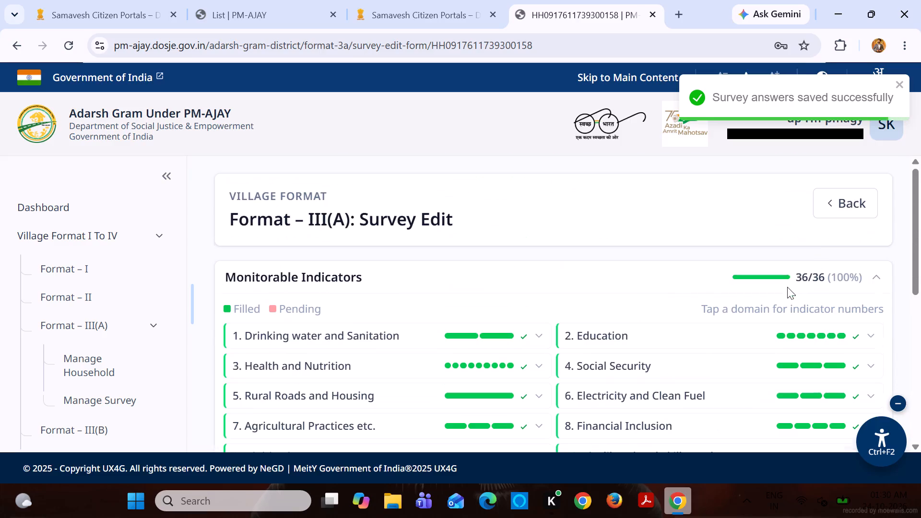
pyautogui.click(854, 208)
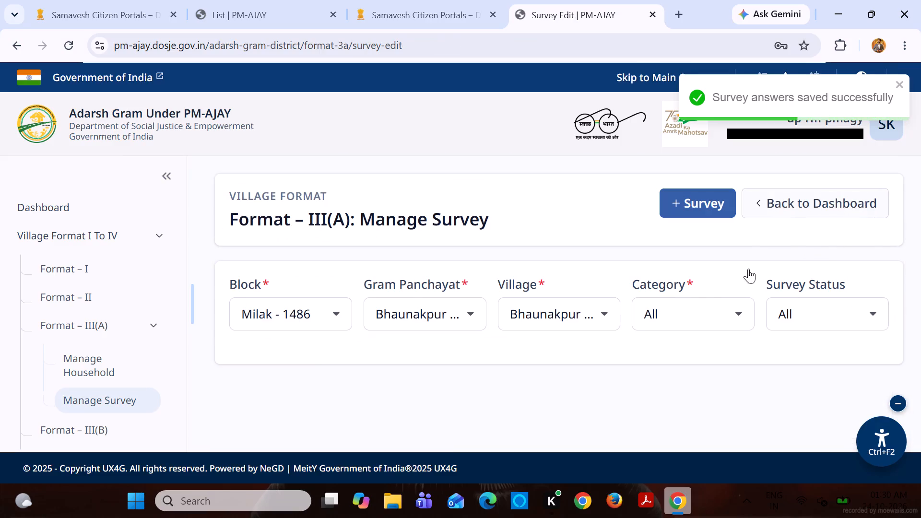
pyautogui.scroll(-9, 723, 294)
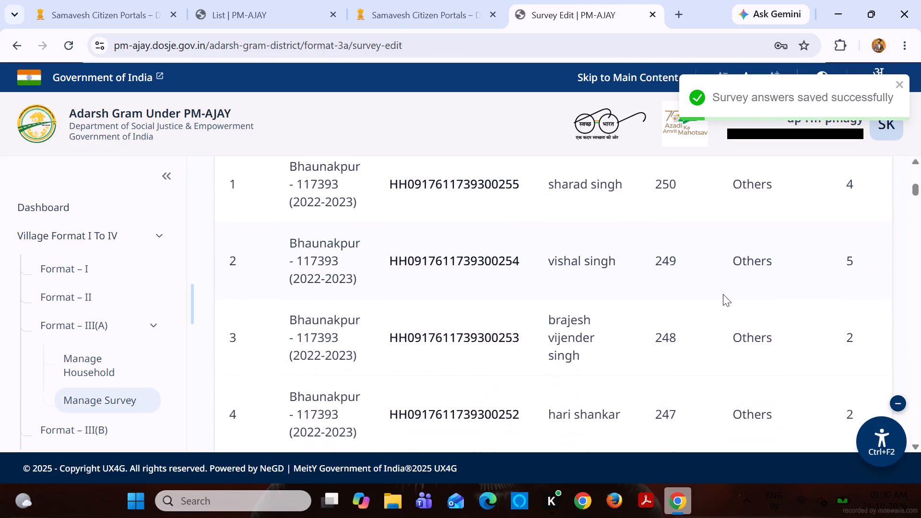
pyautogui.scroll(-15, 723, 294)
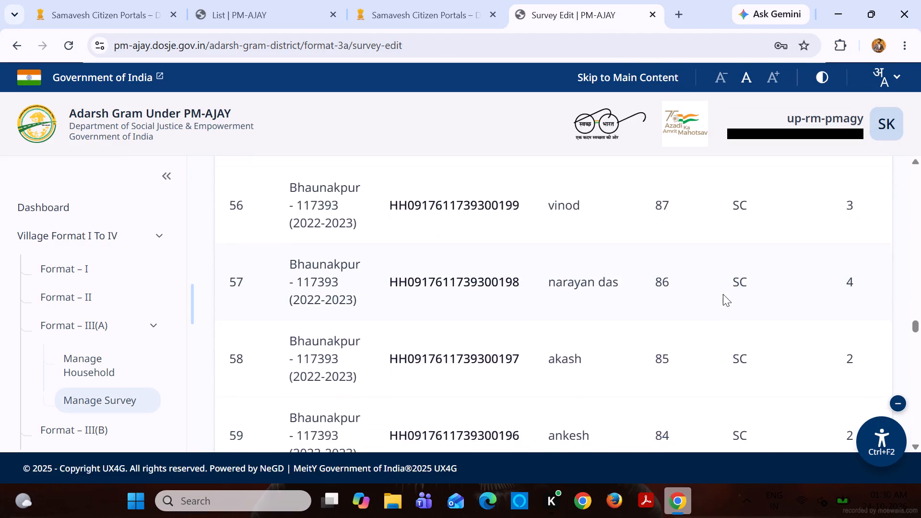
pyautogui.scroll(-13, 723, 294)
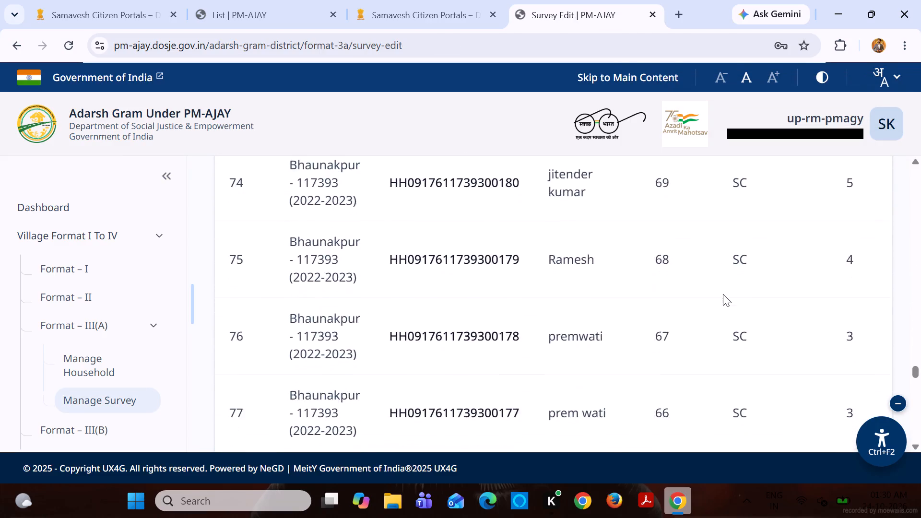
pyautogui.scroll(-14, 723, 294)
pyautogui.hscroll(-2, 756, 217)
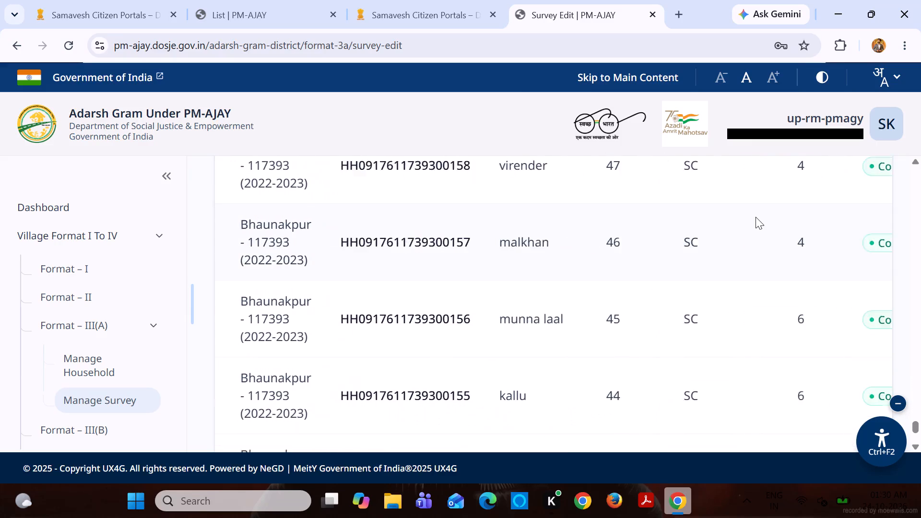
pyautogui.hscroll(-3, 756, 217)
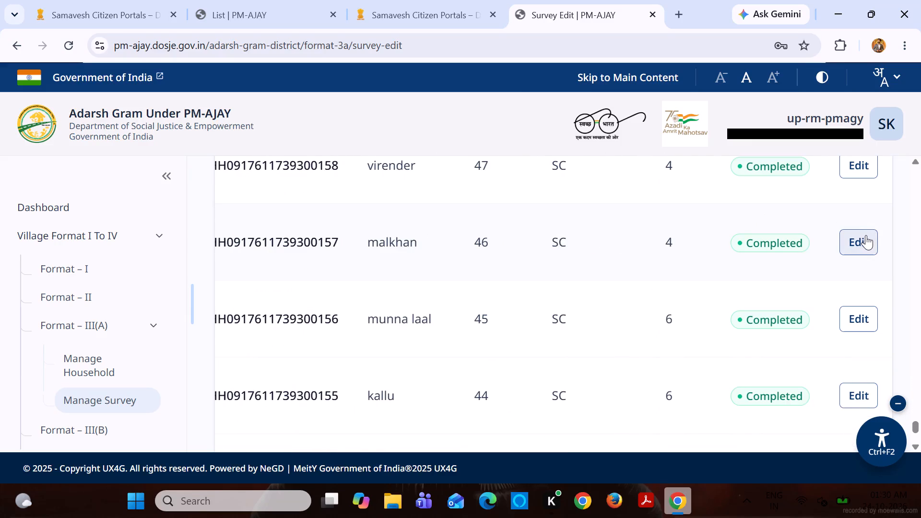
pyautogui.click(866, 235)
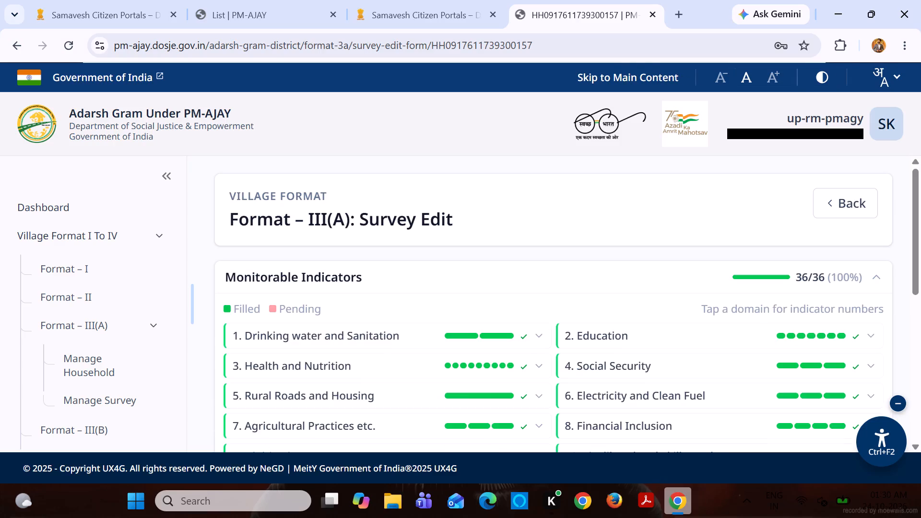
# Choose 3 – Health and Nutrition as the survey domain for the household at house number 46.
pyautogui.scroll(-9, 747, 303)
pyautogui.click(616, 328)
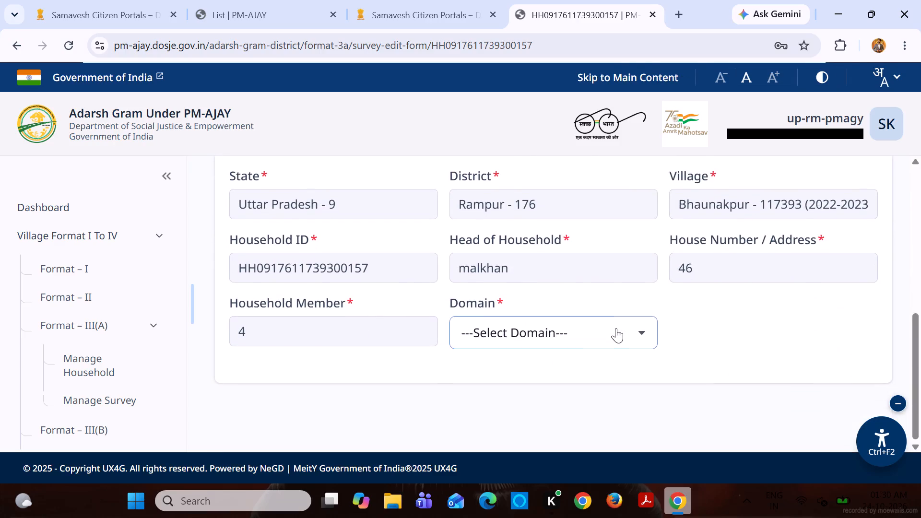
pyautogui.click(543, 197)
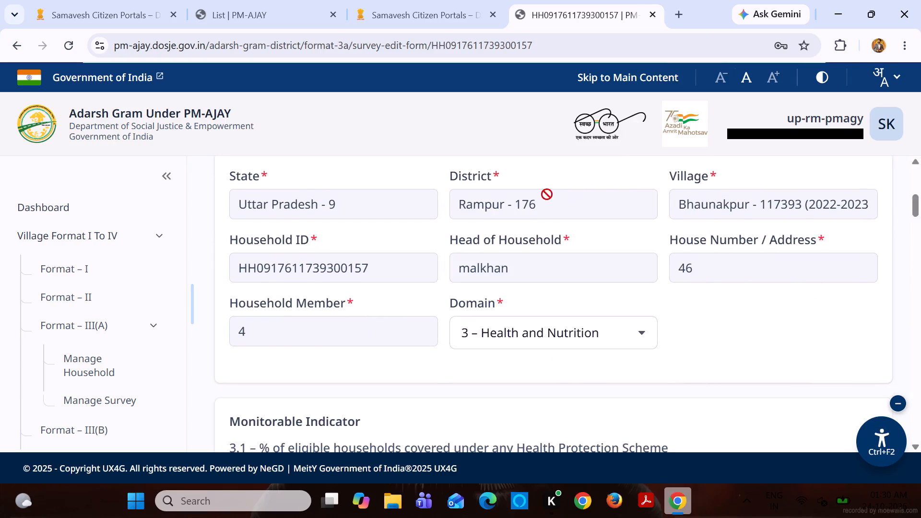
# Under indicator 3.1, set house number 46's coverage under any Health Protection Scheme to Yes and save the survey answers.
pyautogui.scroll(-3, 672, 313)
pyautogui.click(775, 283)
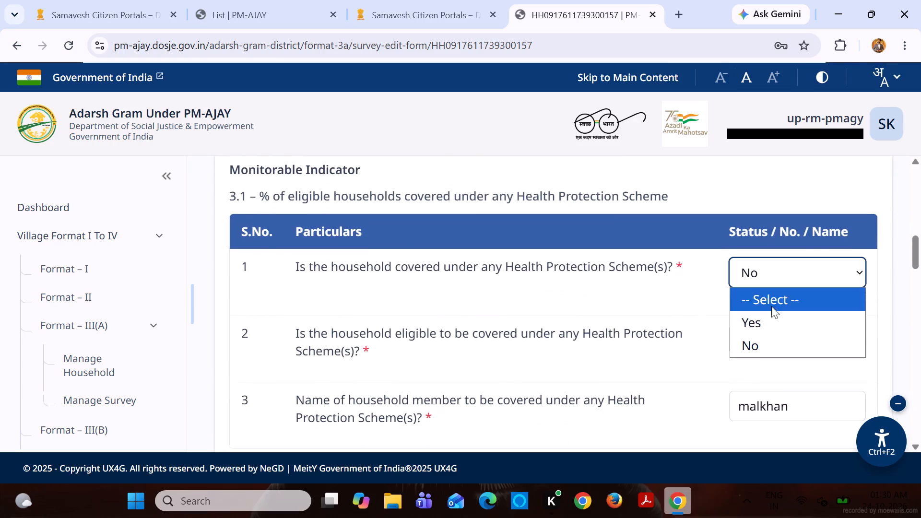
pyautogui.click(769, 319)
pyautogui.scroll(-6, 769, 319)
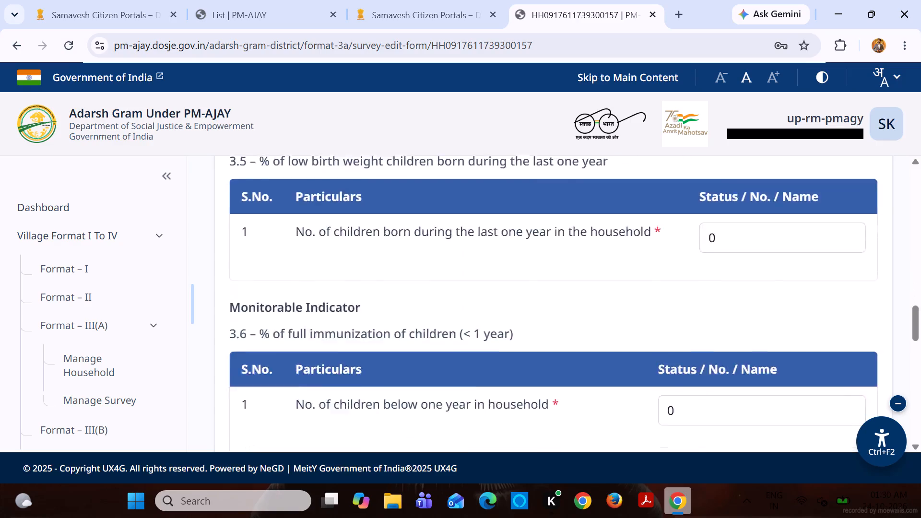
pyautogui.scroll(-8, 769, 319)
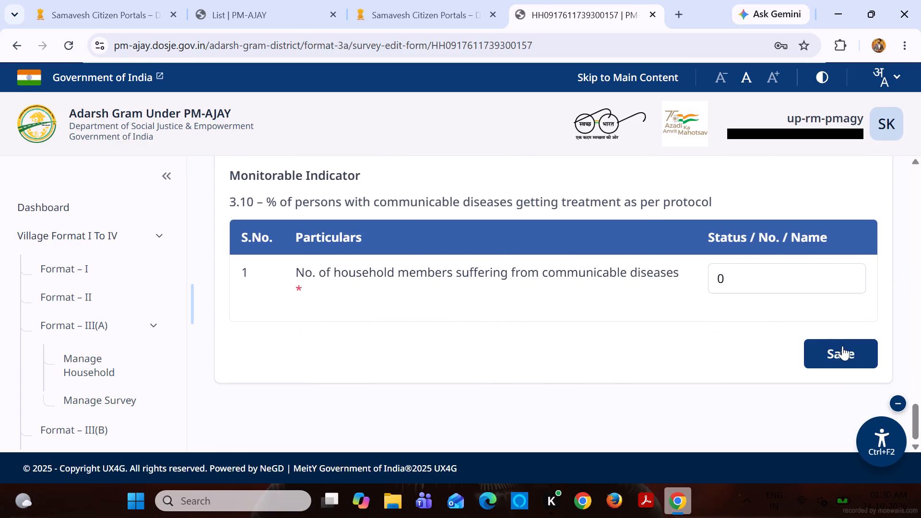
pyautogui.click(843, 348)
# Return to the Manage Survey list and open the survey of the household at house number 44 for editing.
pyautogui.scroll(2, 758, 259)
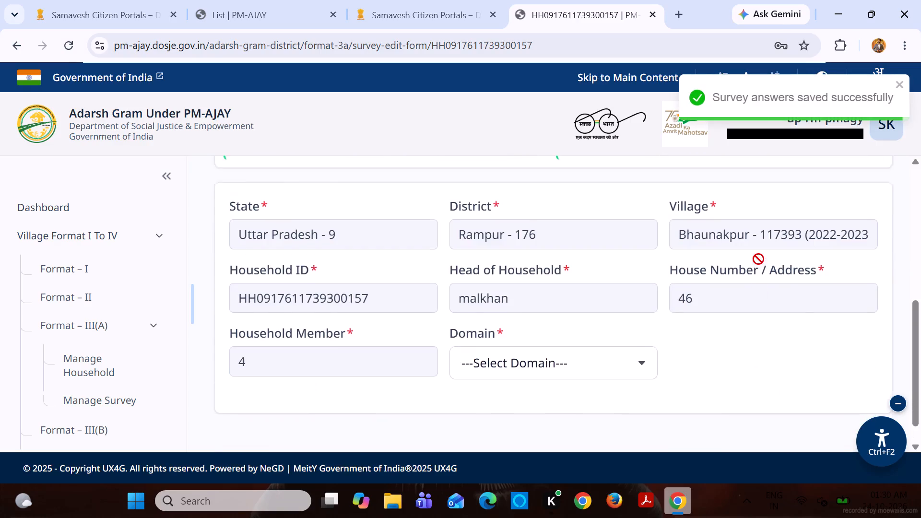
pyautogui.scroll(5, 758, 259)
pyautogui.click(837, 201)
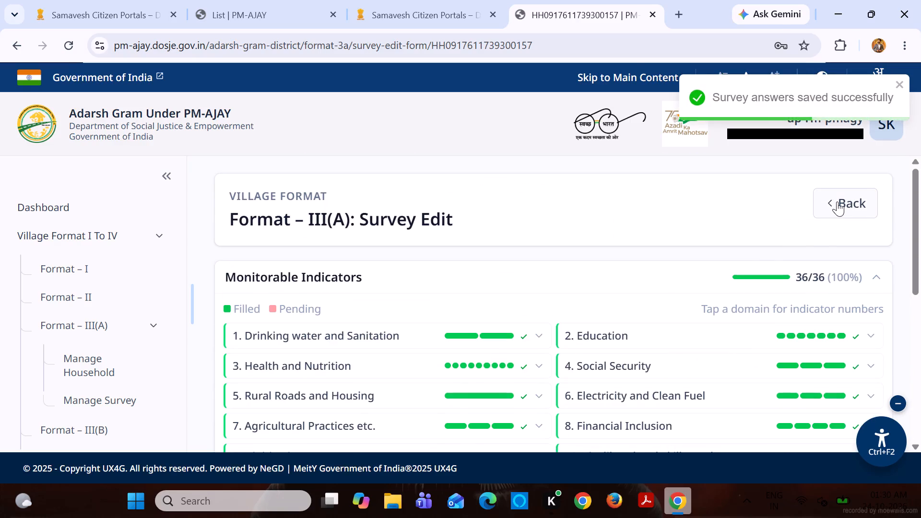
pyautogui.scroll(-10, 786, 298)
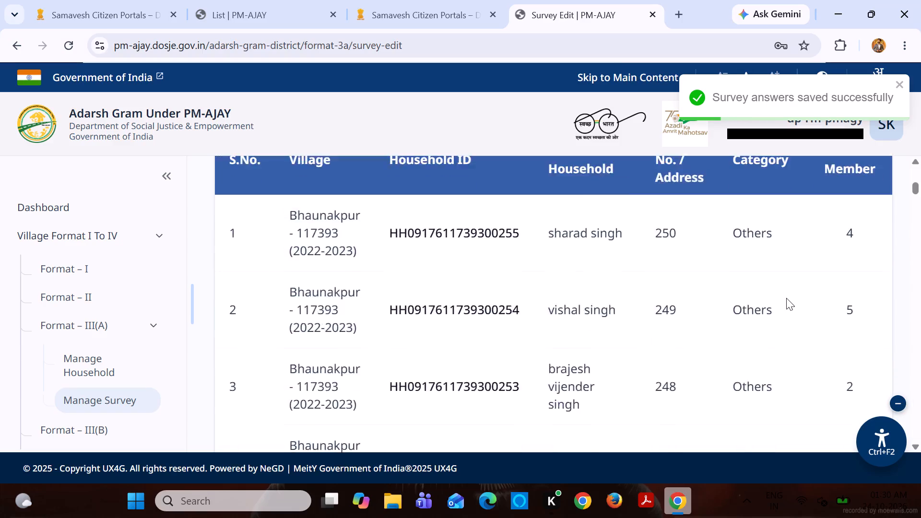
pyautogui.scroll(-15, 786, 298)
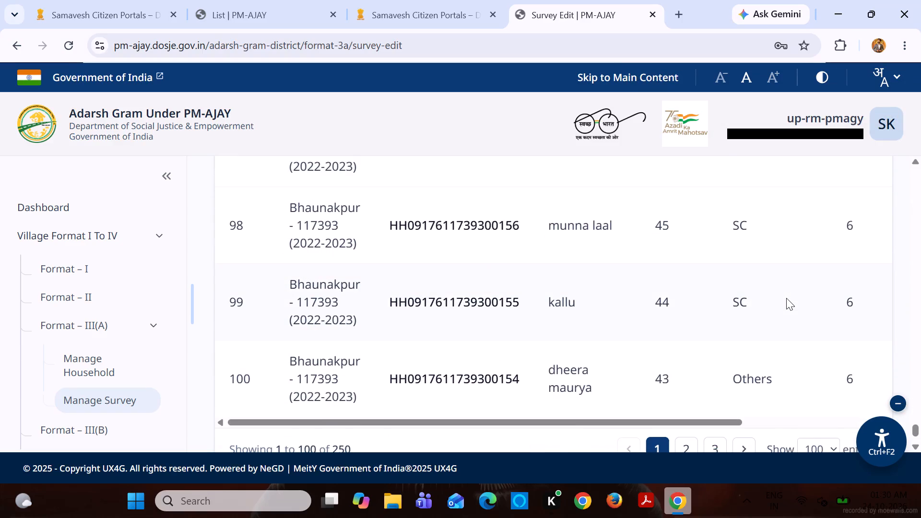
pyautogui.hscroll(-5, 786, 298)
pyautogui.click(868, 291)
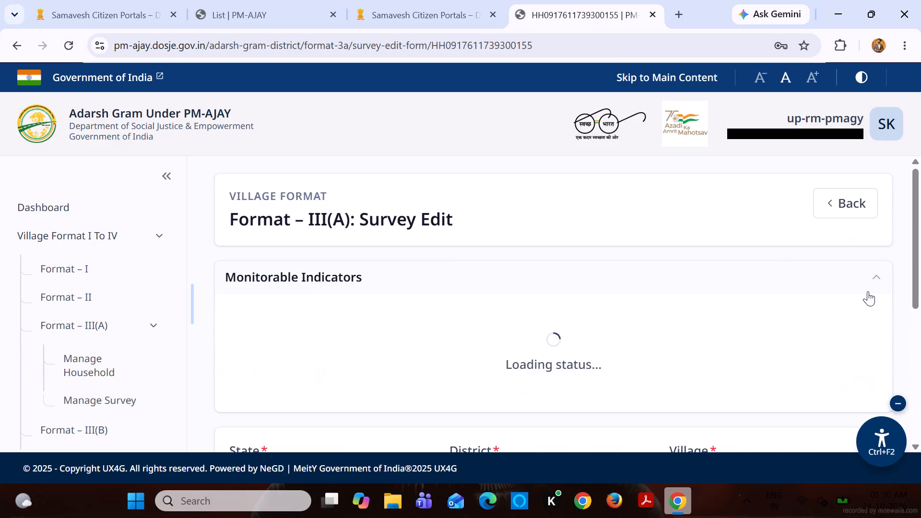
# Choose 3 – Health and Nutrition as the survey domain for the household at house number 44.
pyautogui.scroll(-2, 696, 248)
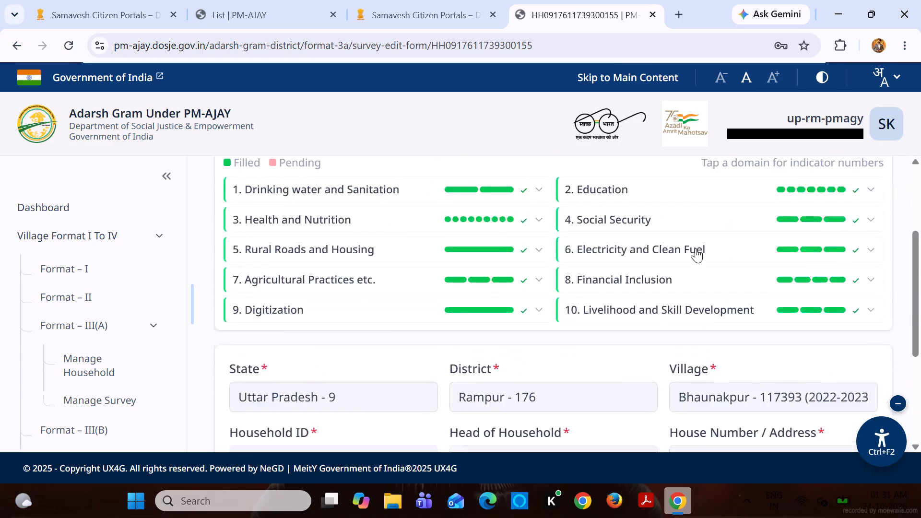
pyautogui.scroll(-6, 696, 248)
pyautogui.click(635, 333)
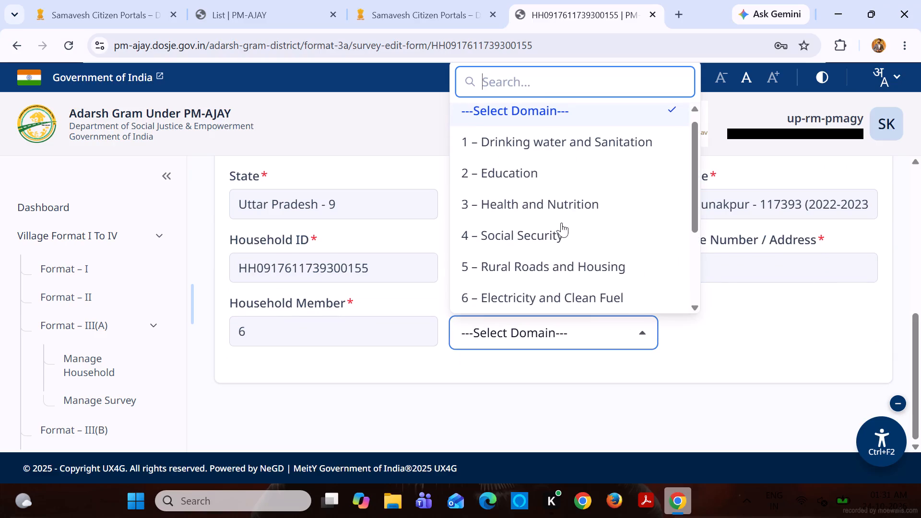
pyautogui.click(553, 207)
# Under indicator 3.1, set house number 44's coverage under any Health Protection Scheme to Yes and save the survey answers.
pyautogui.scroll(-3, 651, 309)
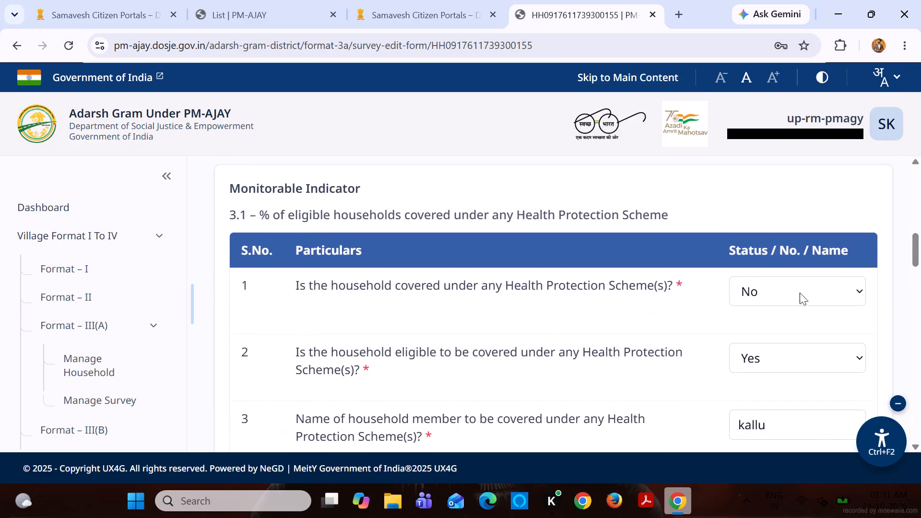
pyautogui.click(809, 291)
pyautogui.click(772, 342)
pyautogui.scroll(-1, 772, 342)
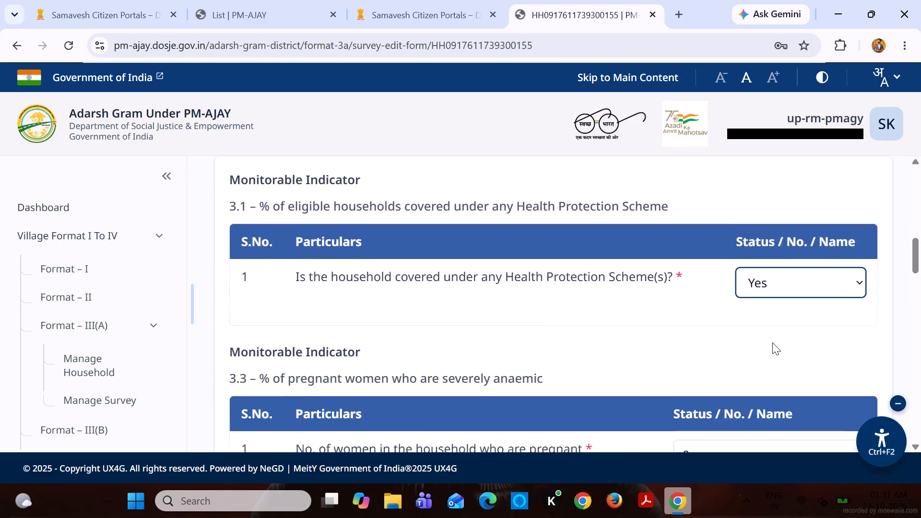
pyautogui.scroll(-8, 772, 342)
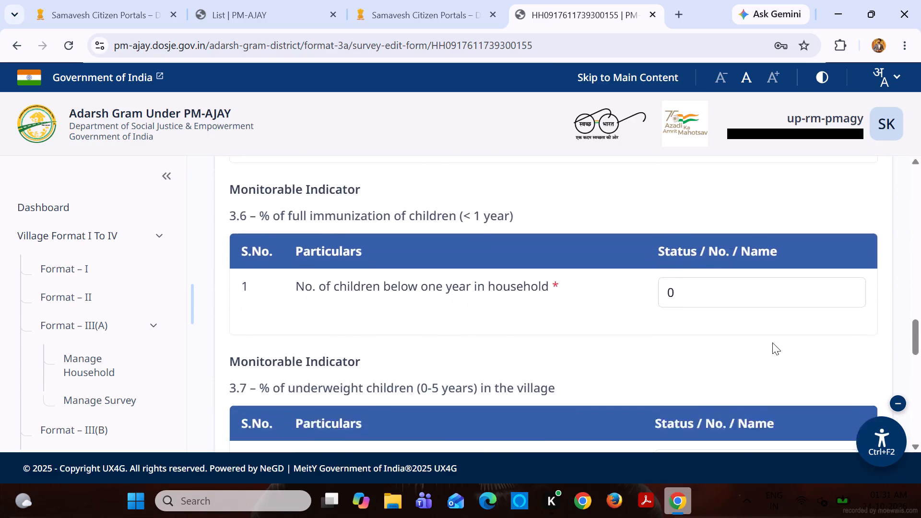
pyautogui.scroll(-10, 772, 342)
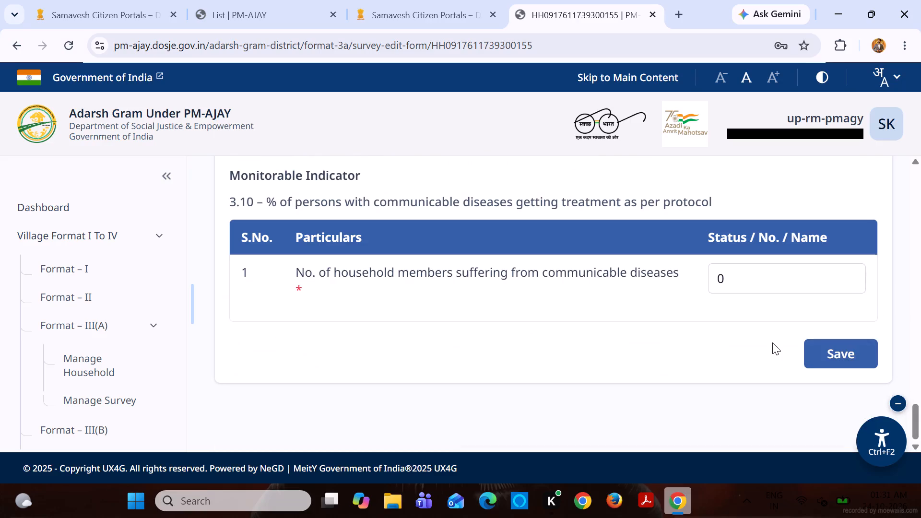
pyautogui.scroll(-2, 772, 342)
pyautogui.click(833, 360)
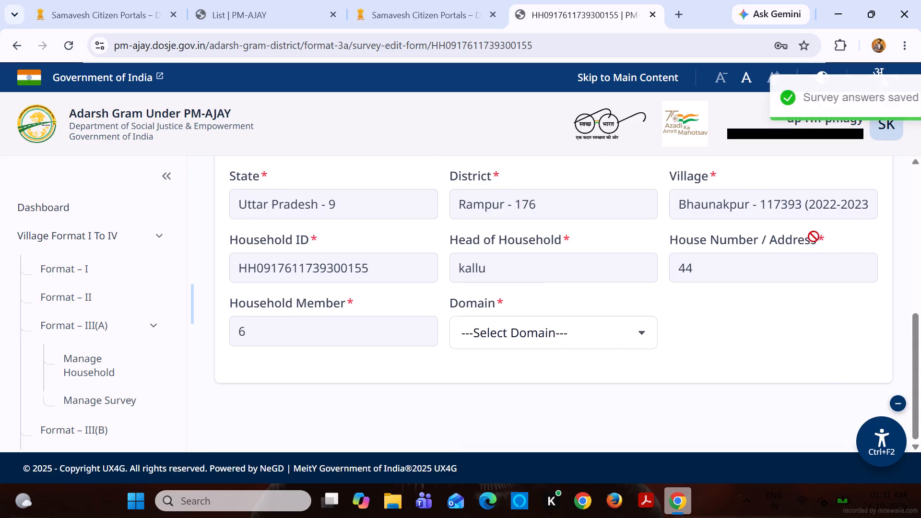
# Return to the Manage Survey list and open the survey of the household at house number 43 for editing.
pyautogui.scroll(11, 780, 227)
pyautogui.click(849, 205)
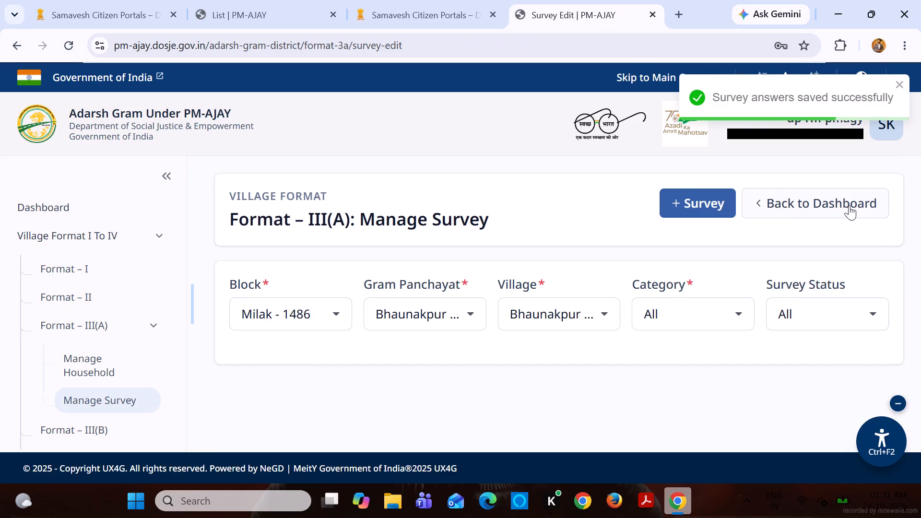
pyautogui.scroll(-20, 790, 283)
pyautogui.scroll(-1, 790, 283)
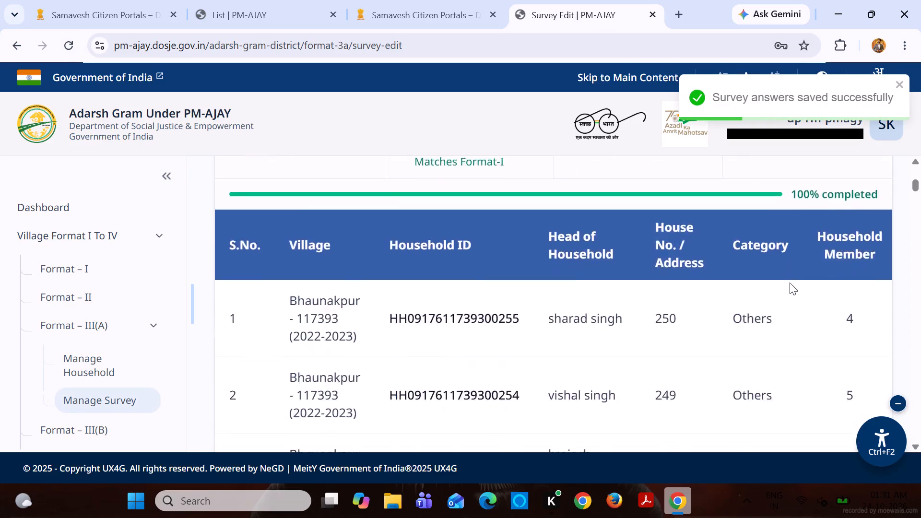
pyautogui.scroll(-20, 790, 283)
pyautogui.scroll(-7, 790, 283)
pyautogui.hscroll(-7, 803, 284)
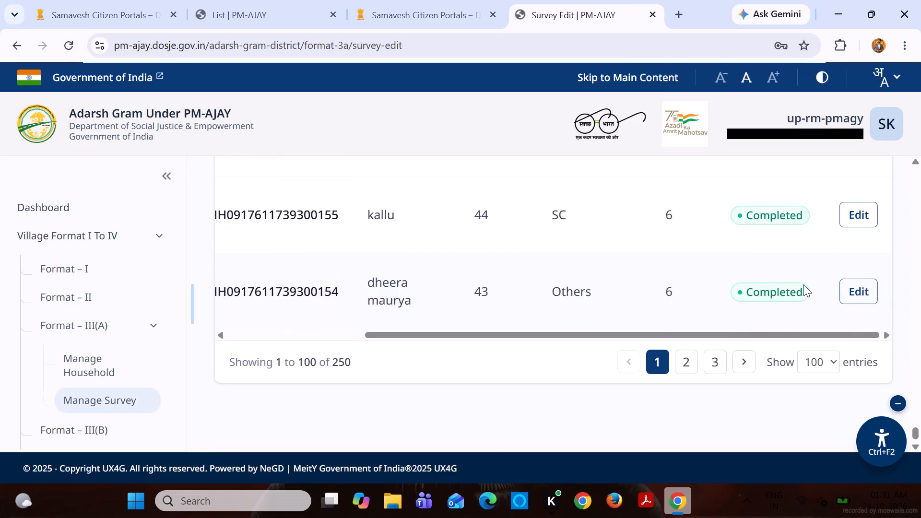
pyautogui.click(852, 292)
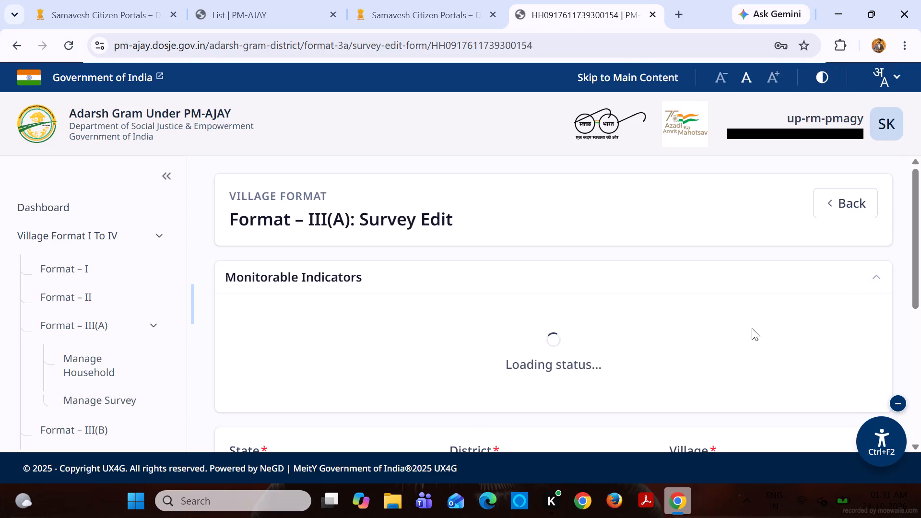
# Choose 3 – Health and Nutrition as the survey domain for the household at house number 43.
pyautogui.scroll(-9, 752, 328)
pyautogui.click(626, 327)
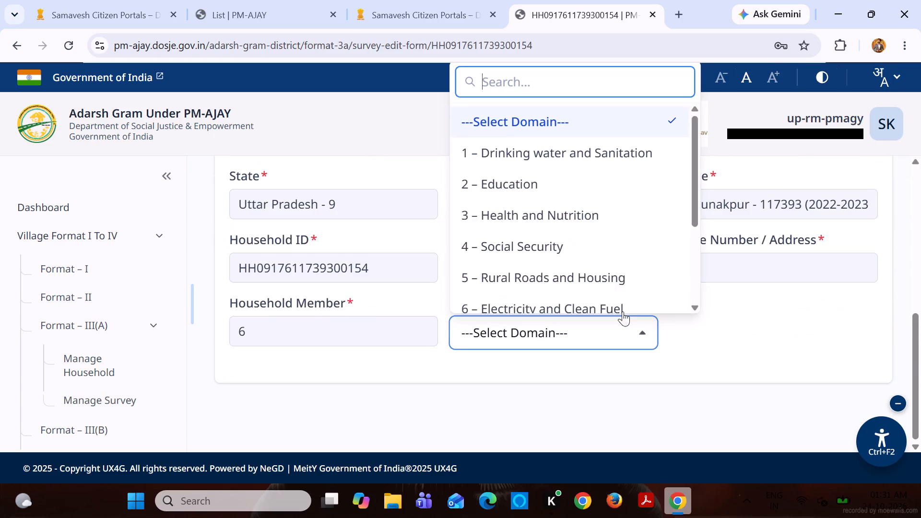
pyautogui.click(579, 217)
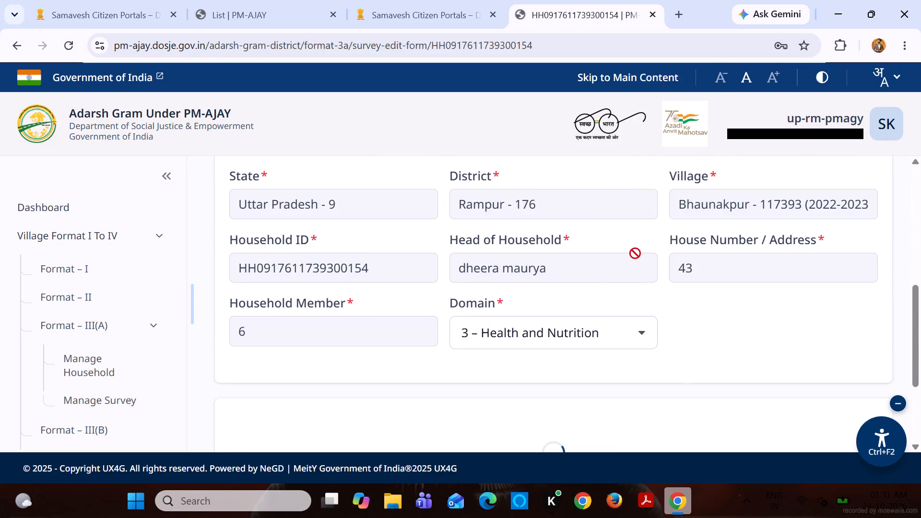
# Under indicator 3.1, set house number 43's coverage under any Health Protection Scheme to Yes and save the survey answers.
pyautogui.scroll(-4, 663, 334)
pyautogui.click(793, 272)
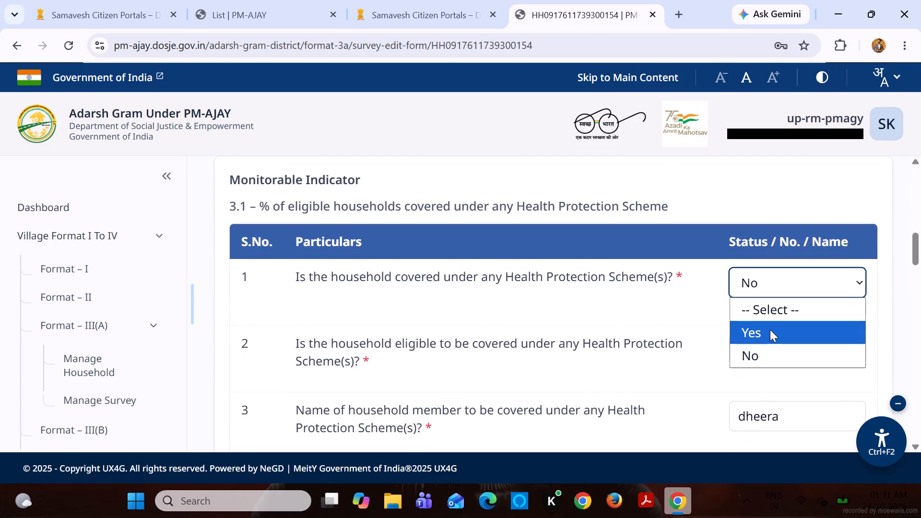
pyautogui.click(769, 331)
pyautogui.scroll(-8, 769, 331)
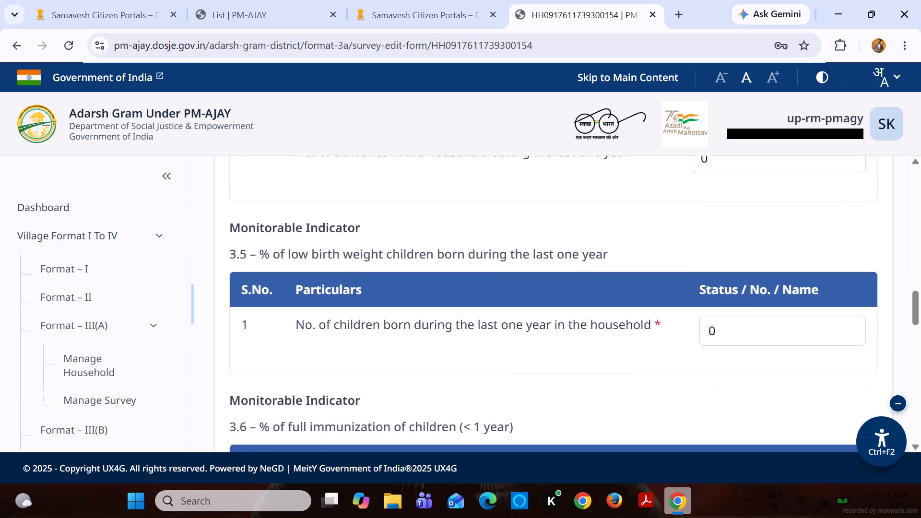
pyautogui.scroll(-5, 769, 331)
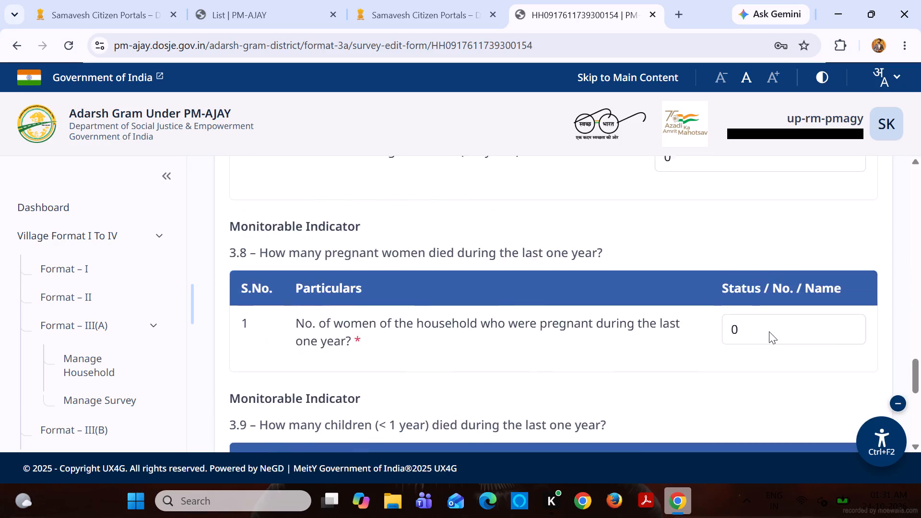
pyautogui.scroll(-5, 769, 331)
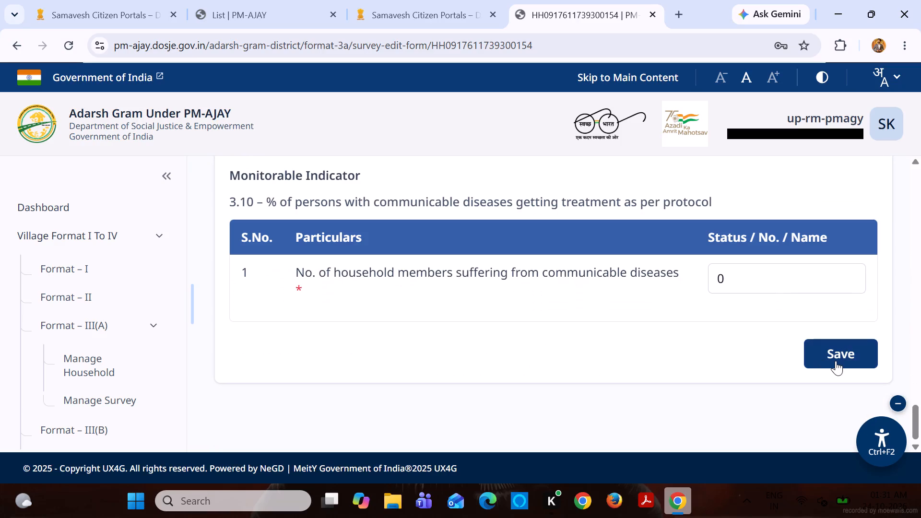
pyautogui.click(836, 361)
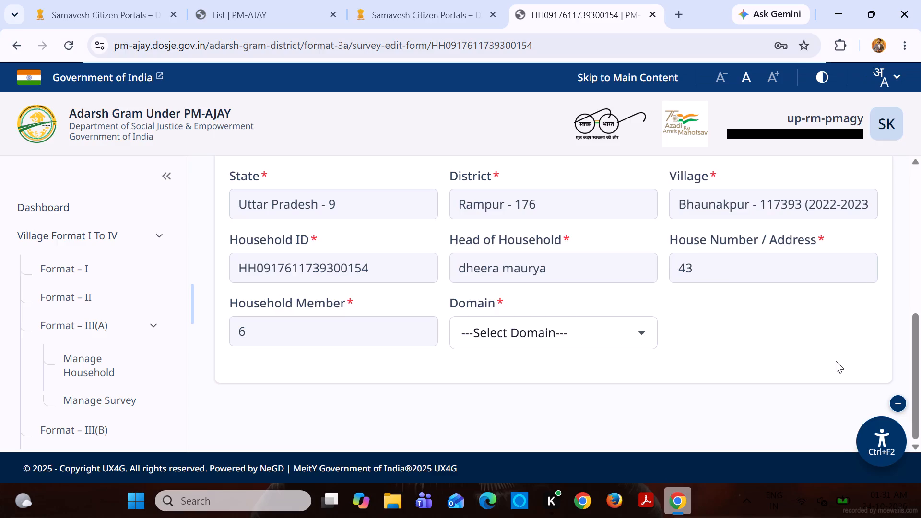
# Return to the Manage Survey list and open the survey of the household at house number 122, on page 2, for editing.
pyautogui.scroll(8, 715, 276)
pyautogui.click(839, 204)
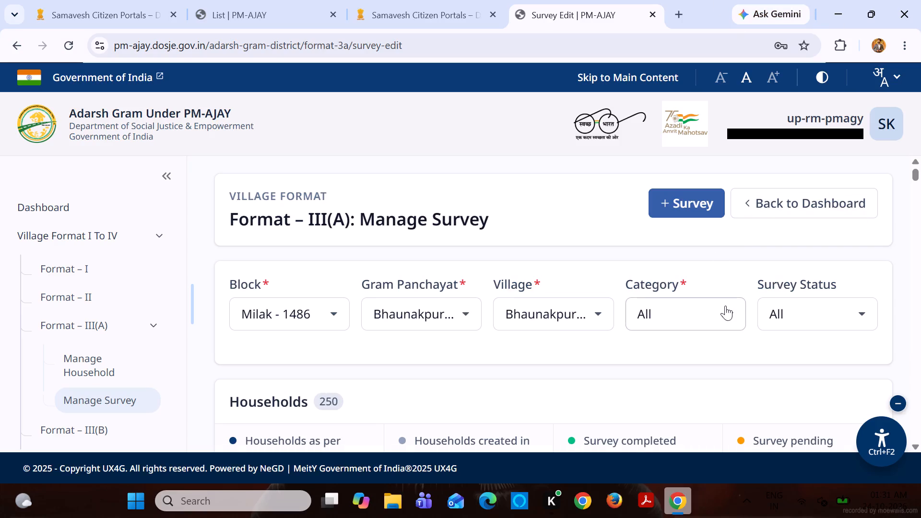
pyautogui.scroll(-20, 725, 306)
pyautogui.scroll(-20, 725, 306)
pyautogui.scroll(-20, 725, 306)
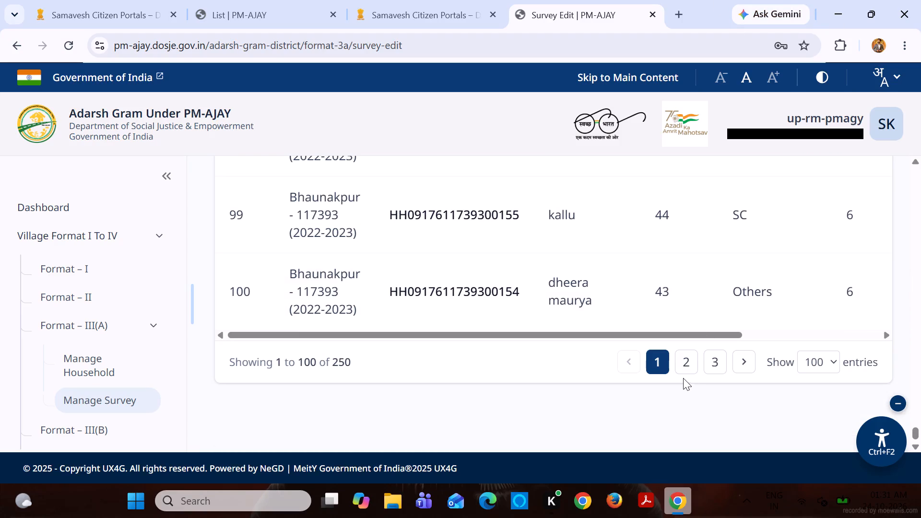
pyautogui.click(687, 363)
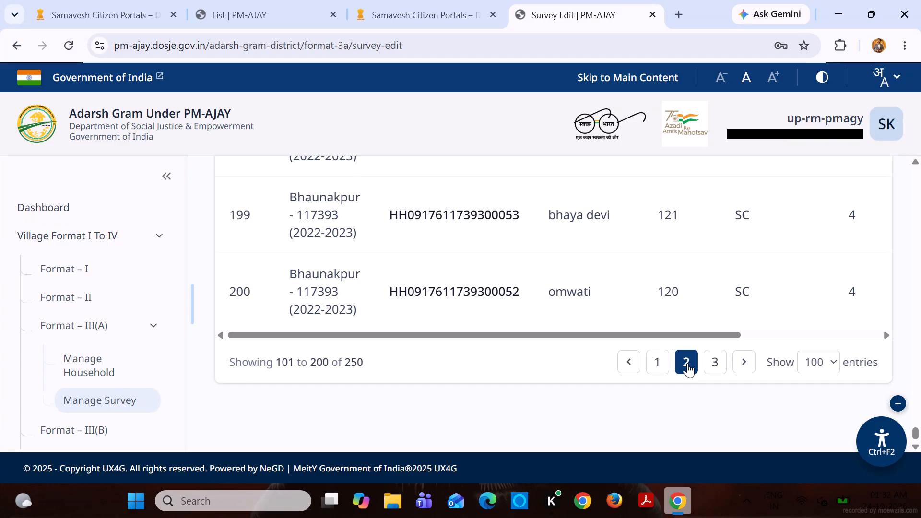
pyautogui.scroll(2, 708, 242)
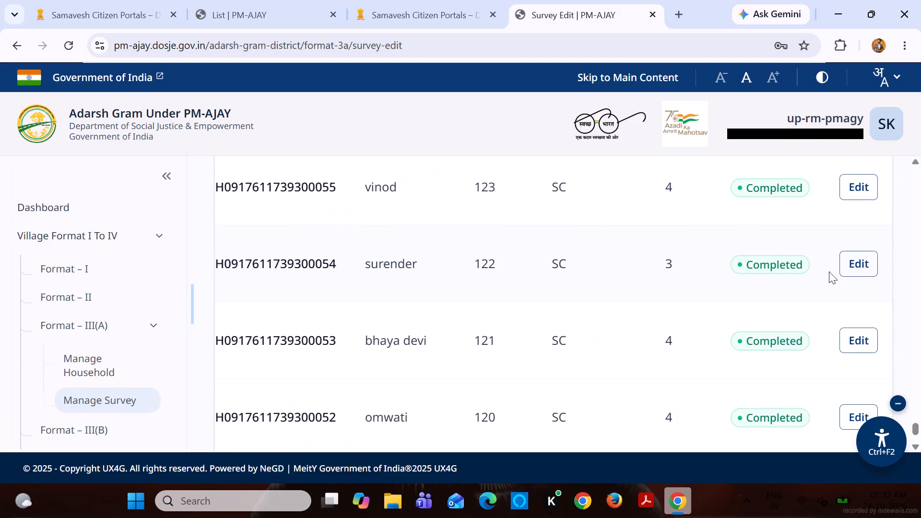
pyautogui.click(872, 269)
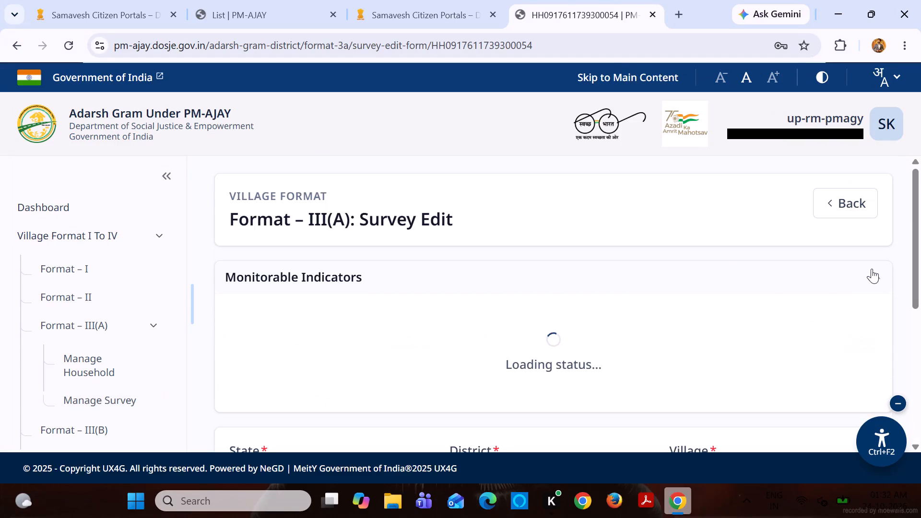
# Choose 3 – Health and Nutrition as the survey domain for the household at house number 122.
pyautogui.scroll(-6, 752, 286)
pyautogui.click(627, 326)
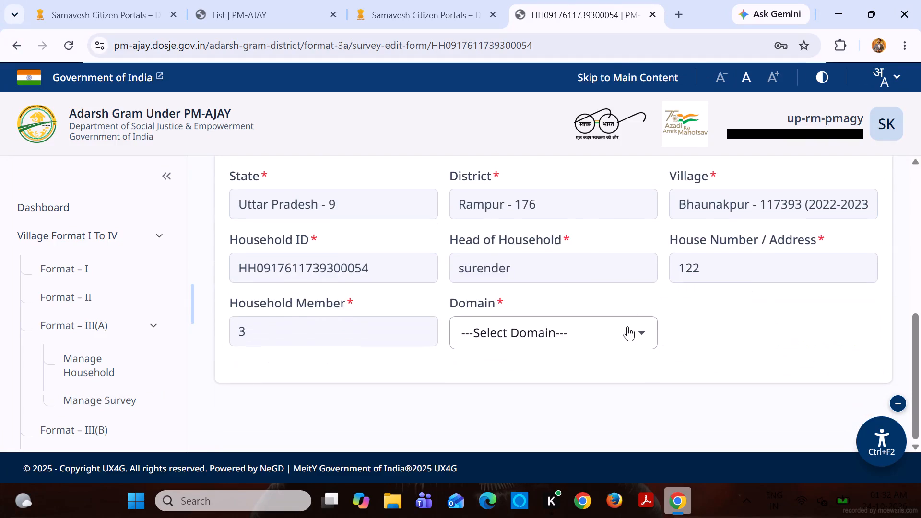
pyautogui.click(543, 205)
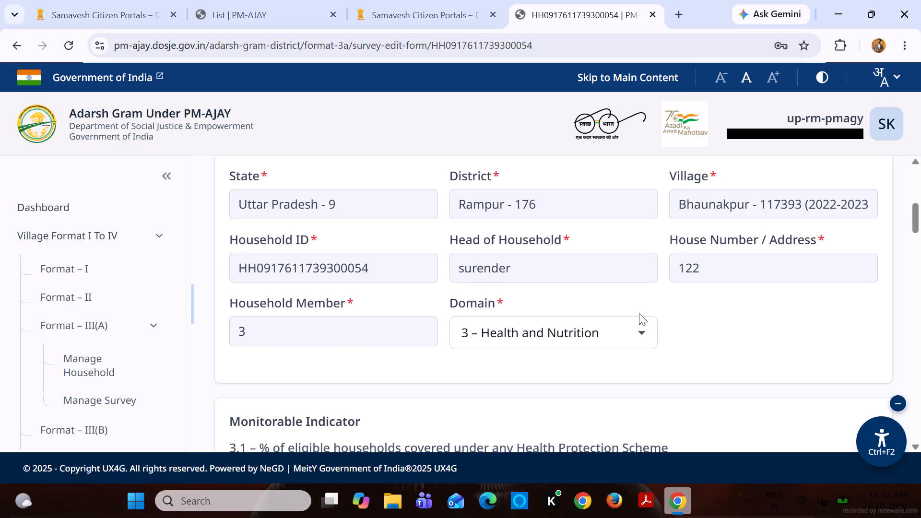
# Under indicator 3.5, set both the low birth weight children and the children born during the last one year to 0.
pyautogui.scroll(-4, 639, 313)
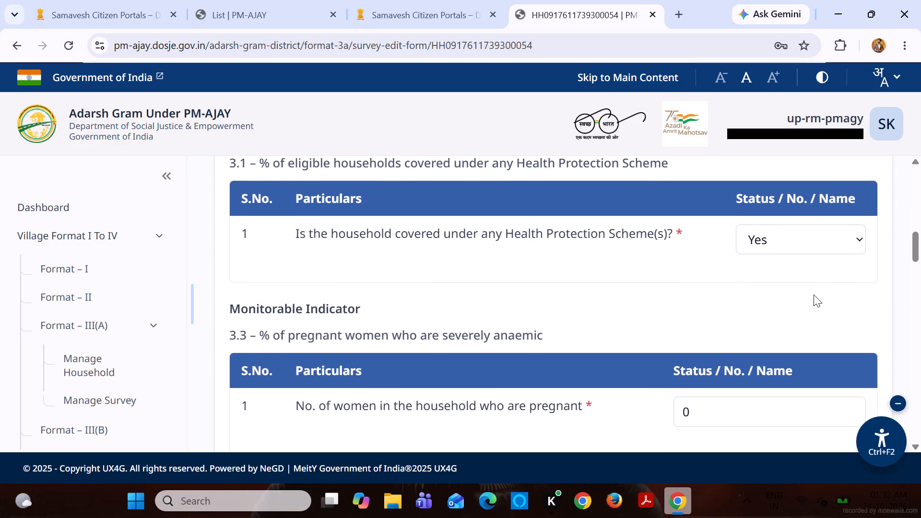
pyautogui.scroll(-6, 814, 294)
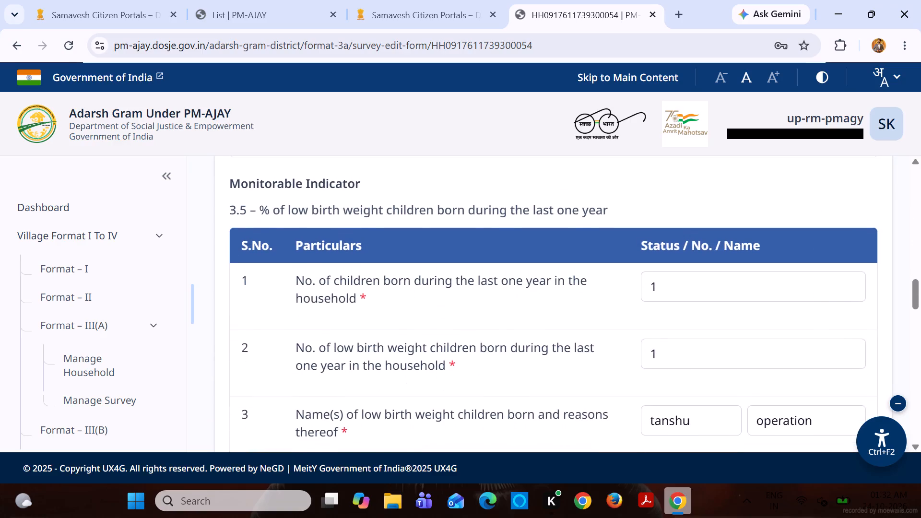
pyautogui.scroll(-1, 814, 294)
pyautogui.click(762, 304)
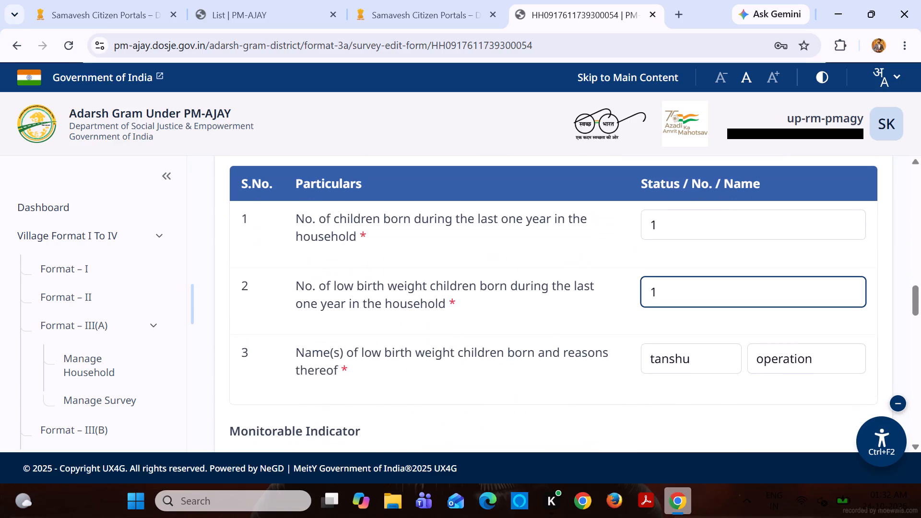
pyautogui.press('BackSpace')
pyautogui.press('0')
pyautogui.click(767, 227)
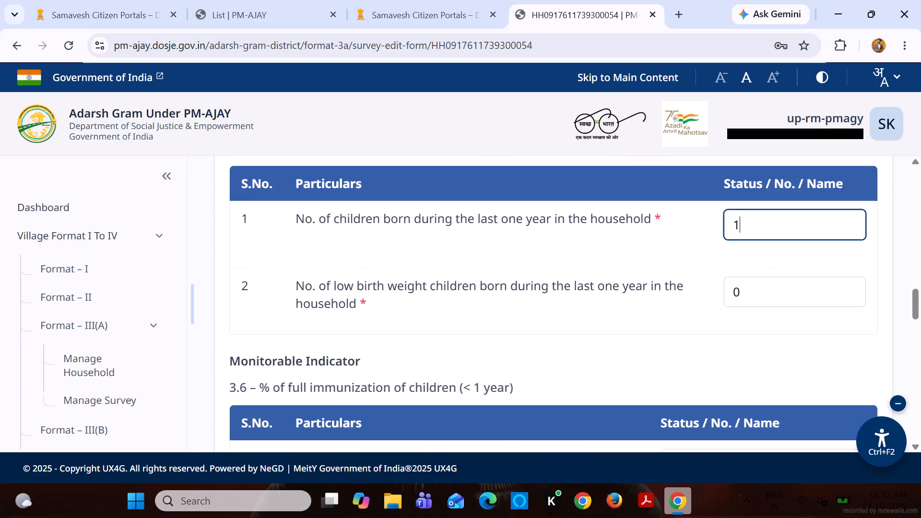
pyautogui.press('BackSpace')
pyautogui.press('0')
# Under indicator 3.6, set the number of children below one year not immunized to 0.
pyautogui.scroll(-4, 767, 227)
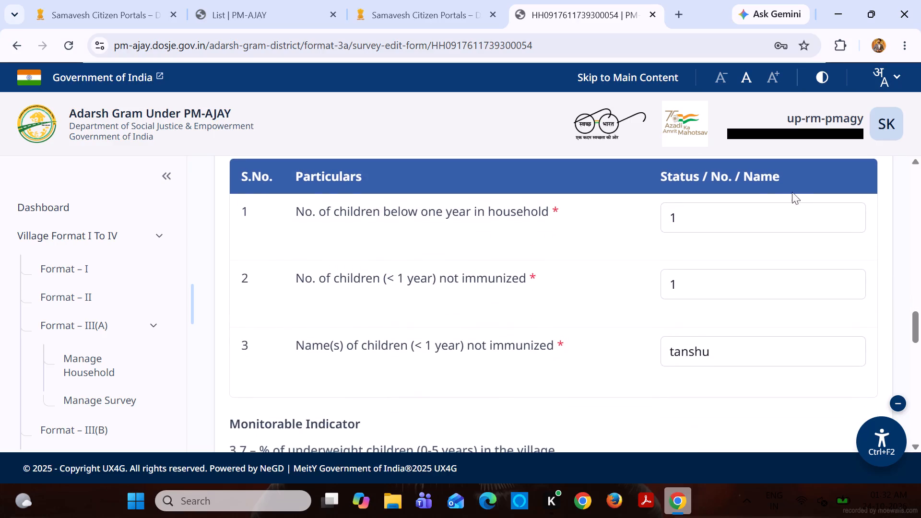
pyautogui.click(706, 289)
pyautogui.press('BackSpace')
pyautogui.press('0')
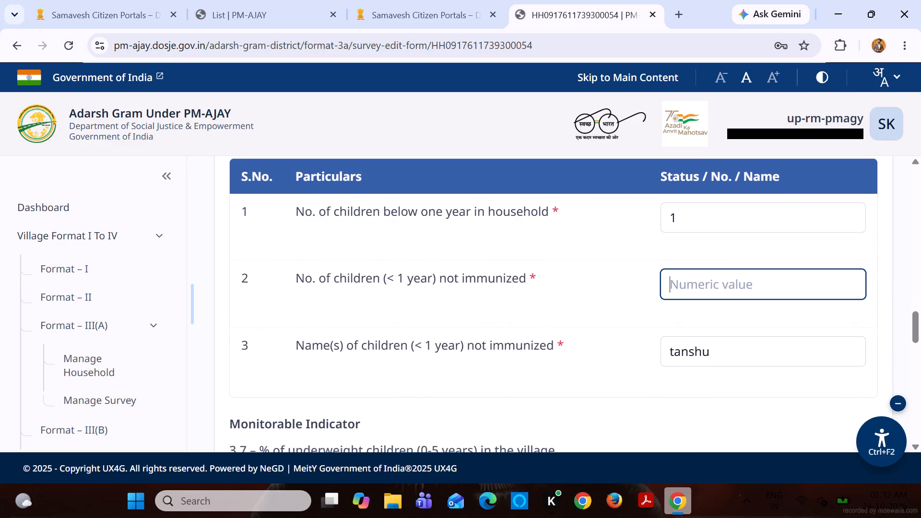
# Under indicator 3.7, set the number of underweight children (0-5 years) to 0 and save house number 122's survey answers.
pyautogui.scroll(-5, 706, 289)
pyautogui.click(723, 254)
pyautogui.press('BackSpace')
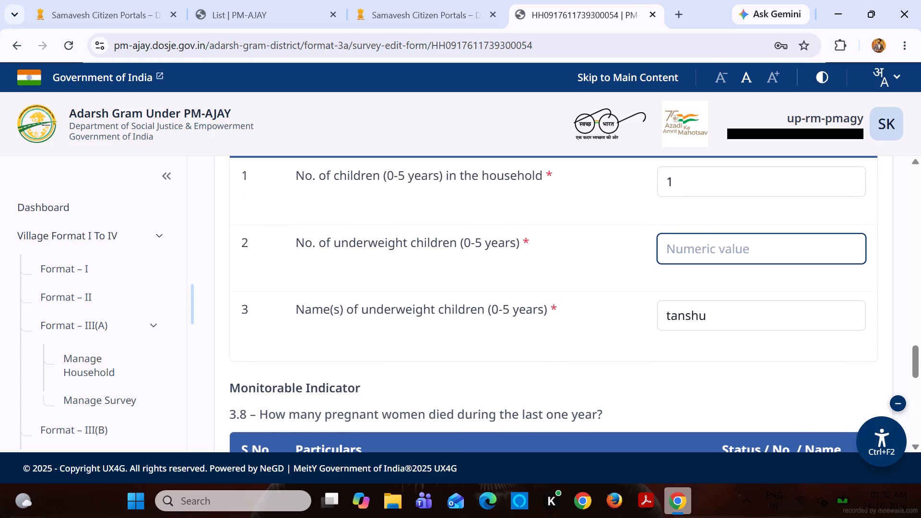
pyautogui.press('0')
pyautogui.scroll(-8, 723, 254)
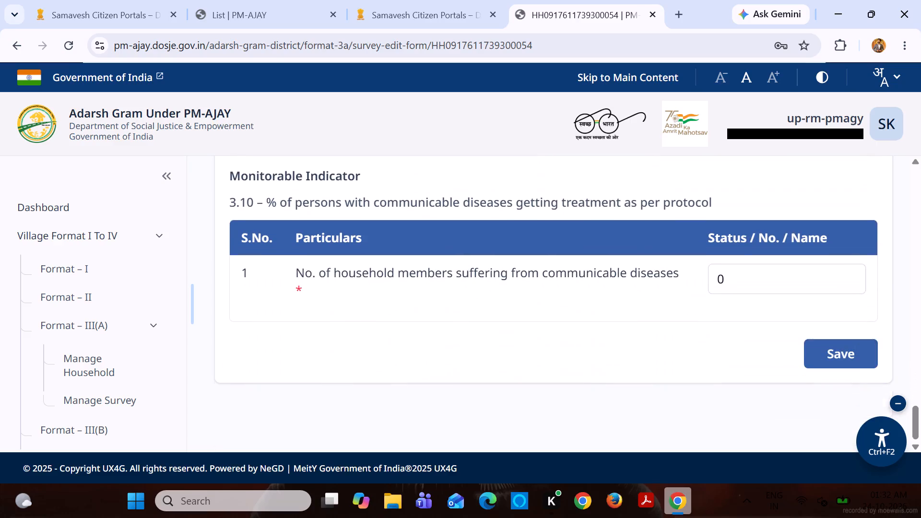
pyautogui.scroll(-2, 723, 254)
pyautogui.click(856, 342)
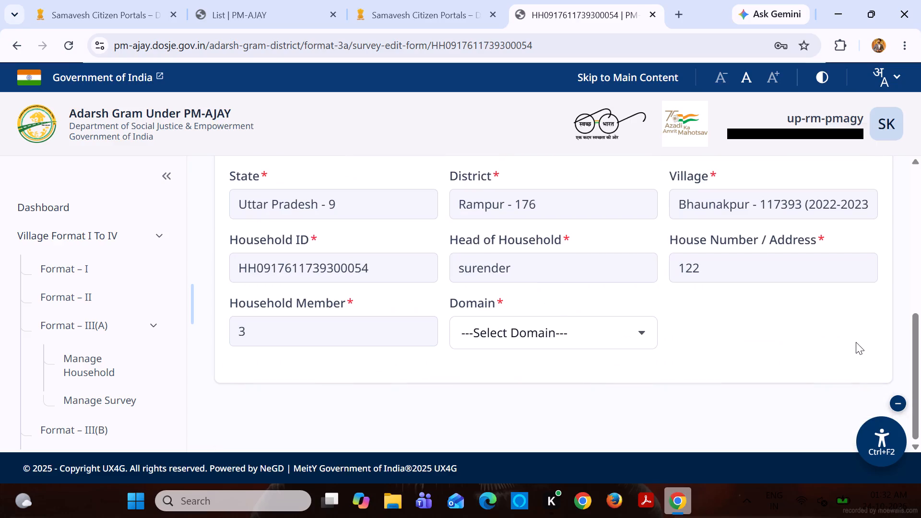
# Return to the survey list and open the survey for house number 123 on page 2 for editing.
pyautogui.scroll(7, 792, 245)
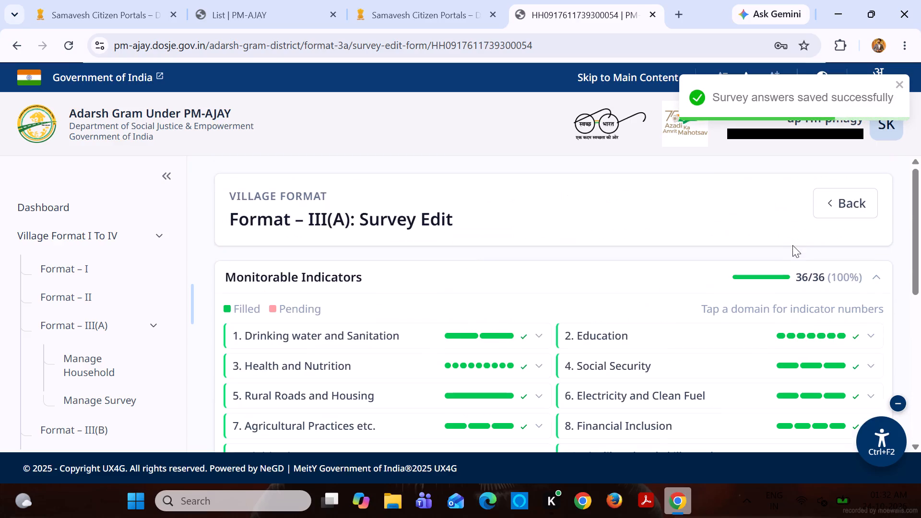
pyautogui.click(847, 203)
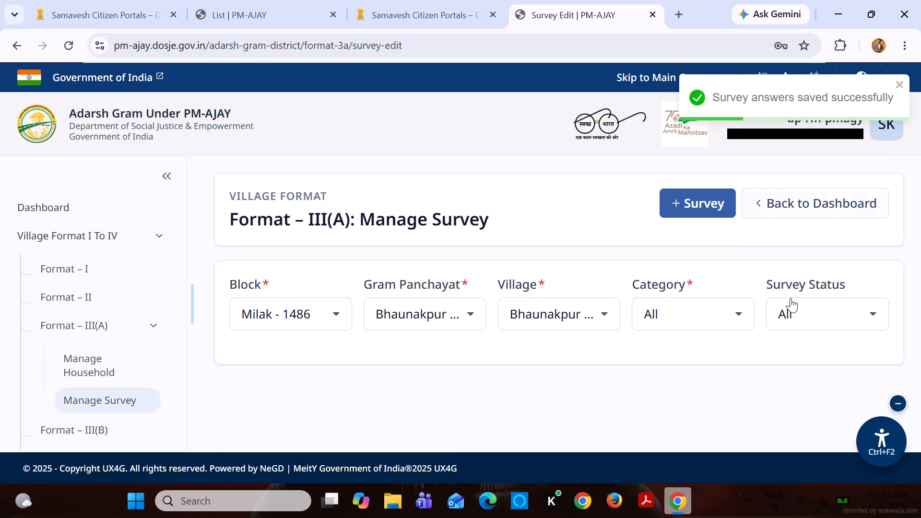
pyautogui.scroll(-4, 791, 298)
pyautogui.scroll(-20, 791, 298)
pyautogui.scroll(-20, 791, 298)
pyautogui.scroll(-3, 791, 298)
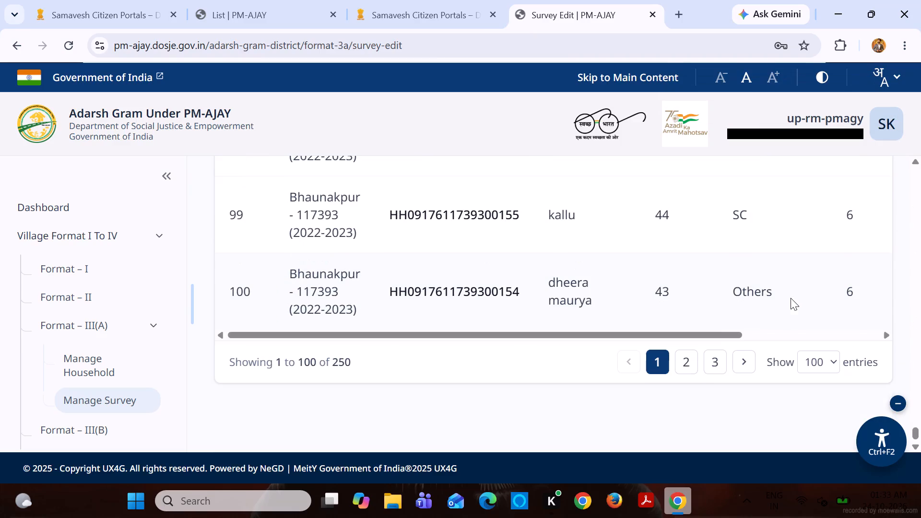
pyautogui.click(692, 364)
pyautogui.scroll(1, 696, 275)
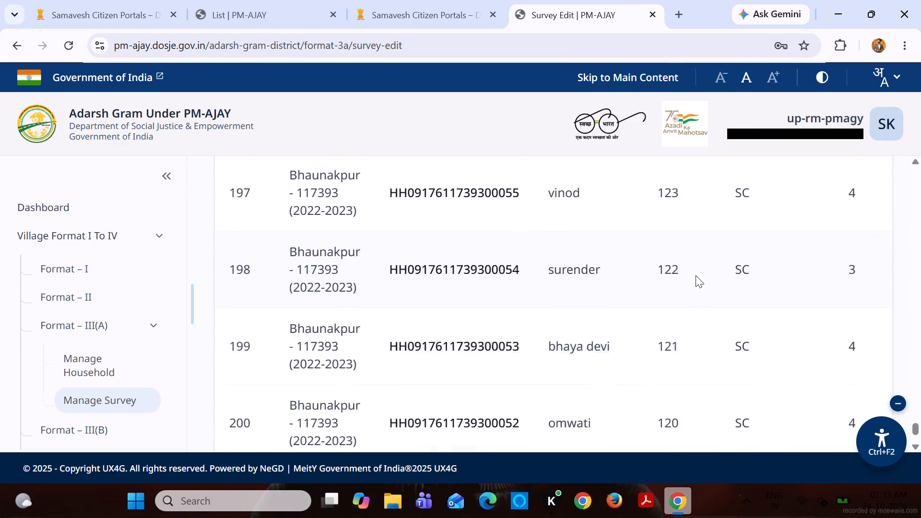
pyautogui.scroll(2, 696, 275)
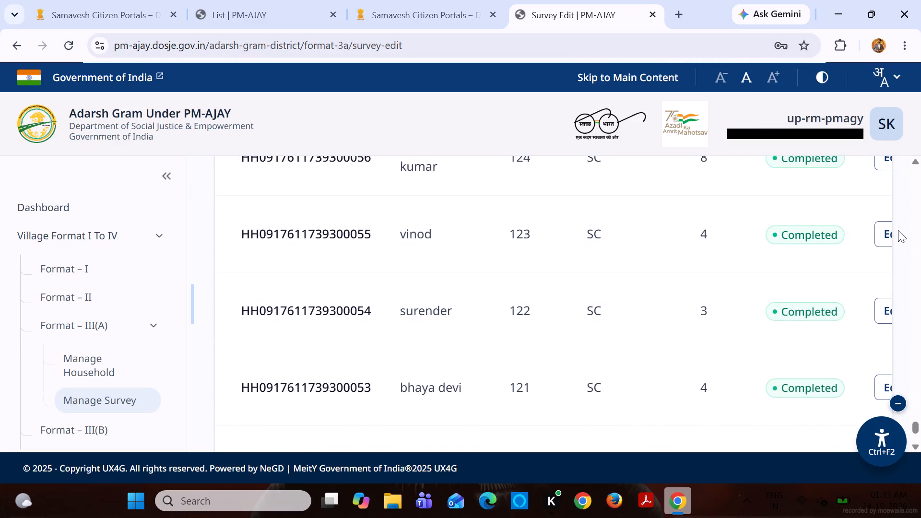
pyautogui.hscroll(-2, 853, 247)
pyautogui.click(873, 236)
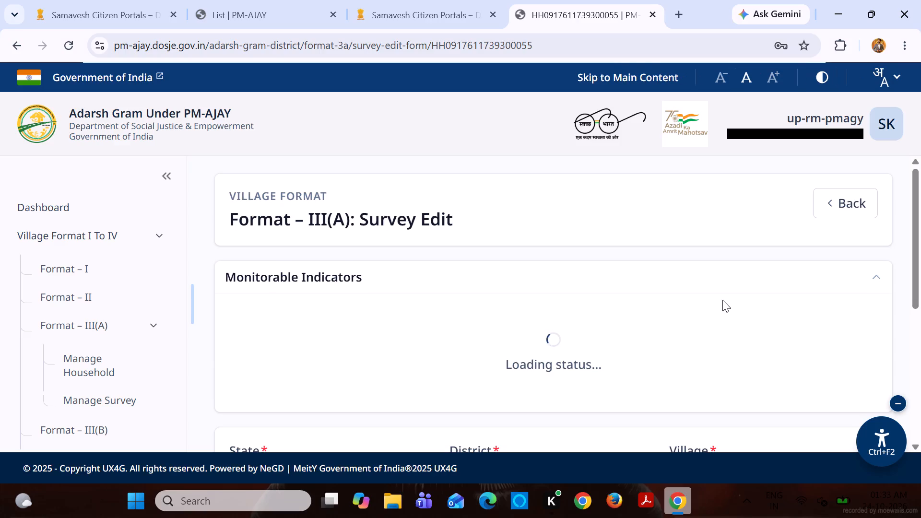
# Choose 3 – Health and Nutrition as the survey domain for the household at house number 123.
pyautogui.scroll(-5, 722, 300)
pyautogui.click(629, 340)
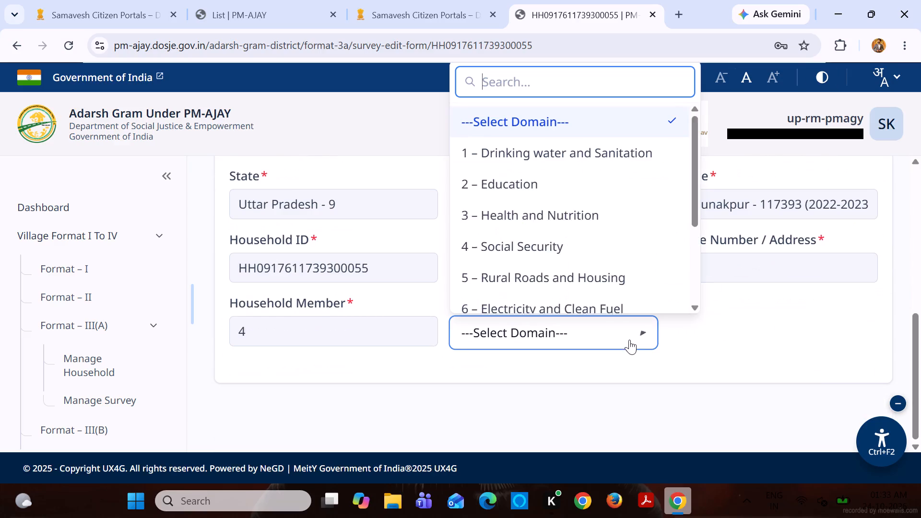
pyautogui.click(571, 216)
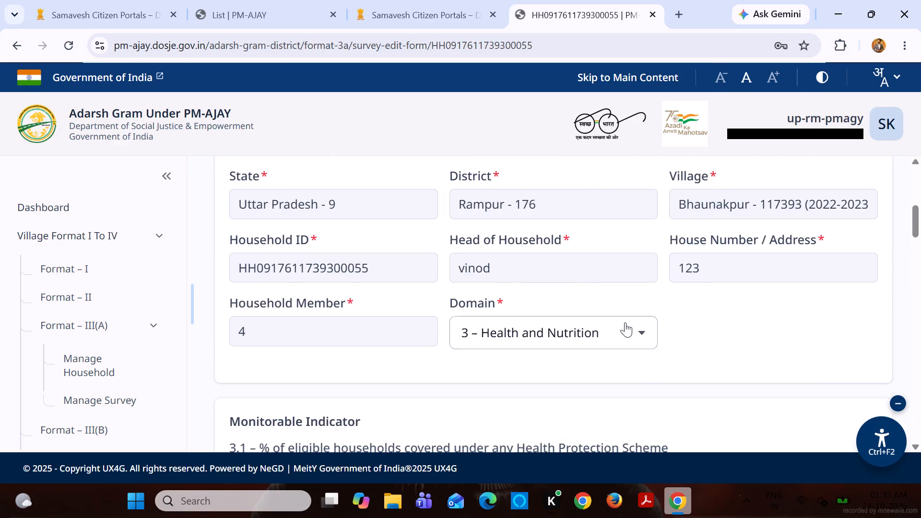
# Under indicator 3.7, set the number of underweight children (0-5 years) to 0 and save house number 123's survey answers.
pyautogui.scroll(-3, 625, 322)
pyautogui.scroll(-4, 774, 308)
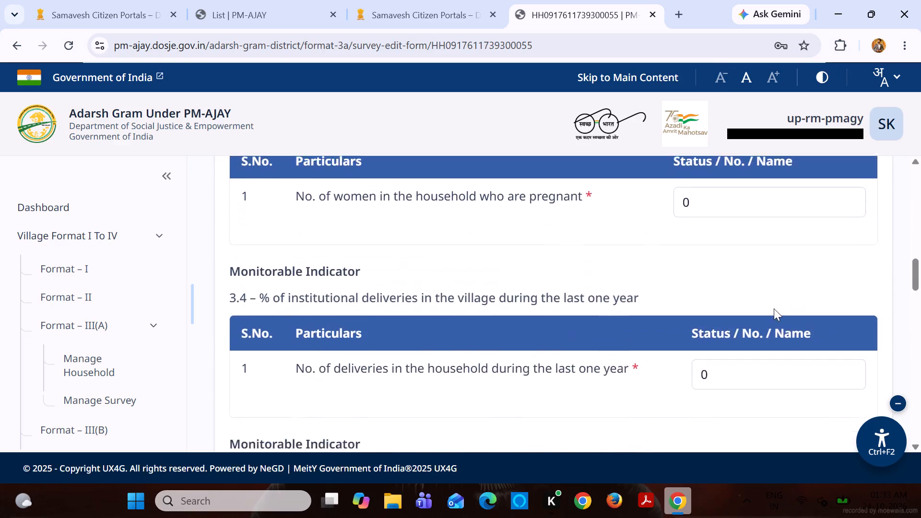
pyautogui.scroll(-8, 774, 308)
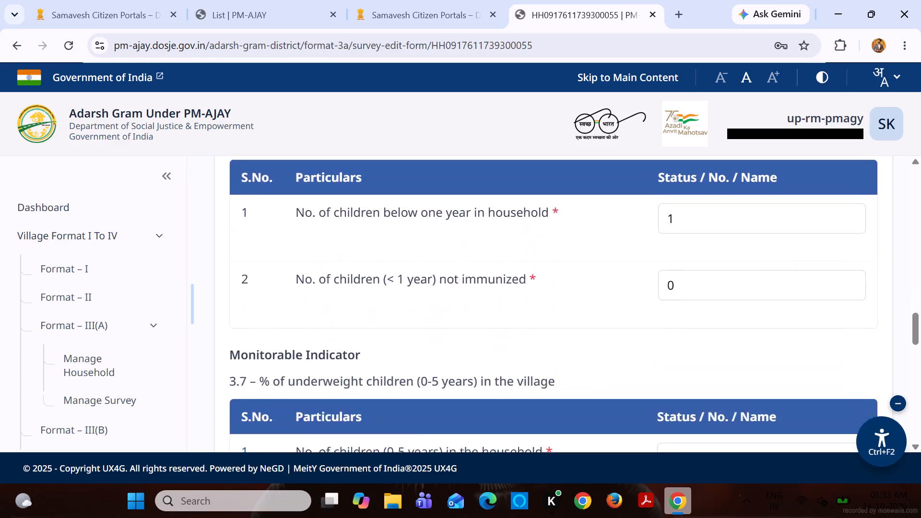
pyautogui.scroll(-4, 774, 308)
pyautogui.click(733, 227)
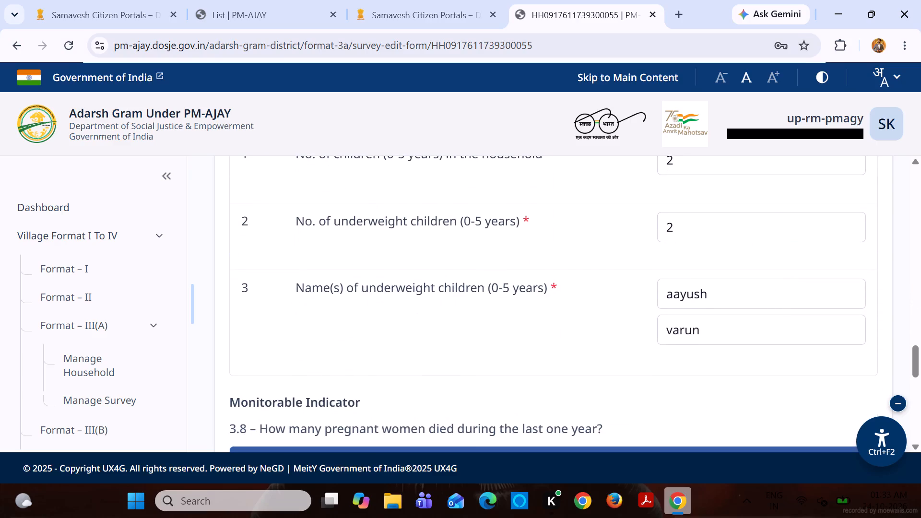
pyautogui.press('BackSpace')
pyautogui.press('0')
pyautogui.scroll(-3, 733, 227)
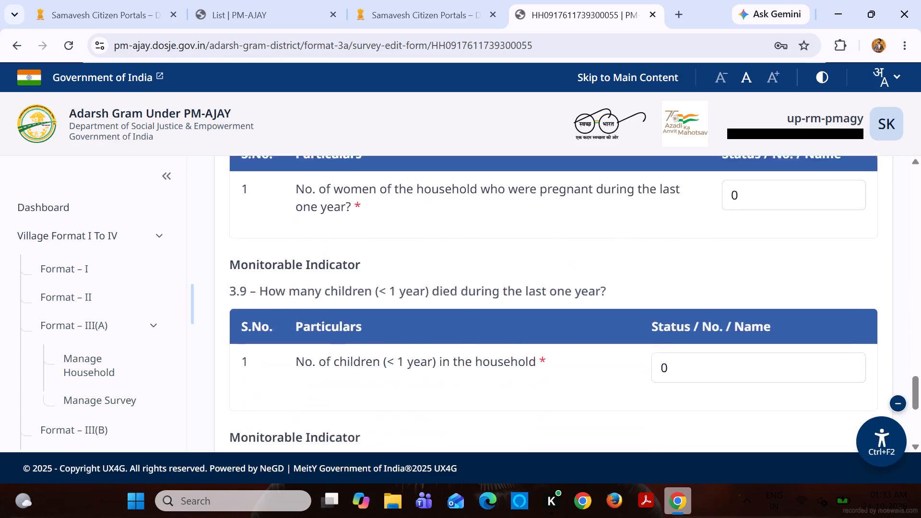
pyautogui.scroll(-6, 733, 227)
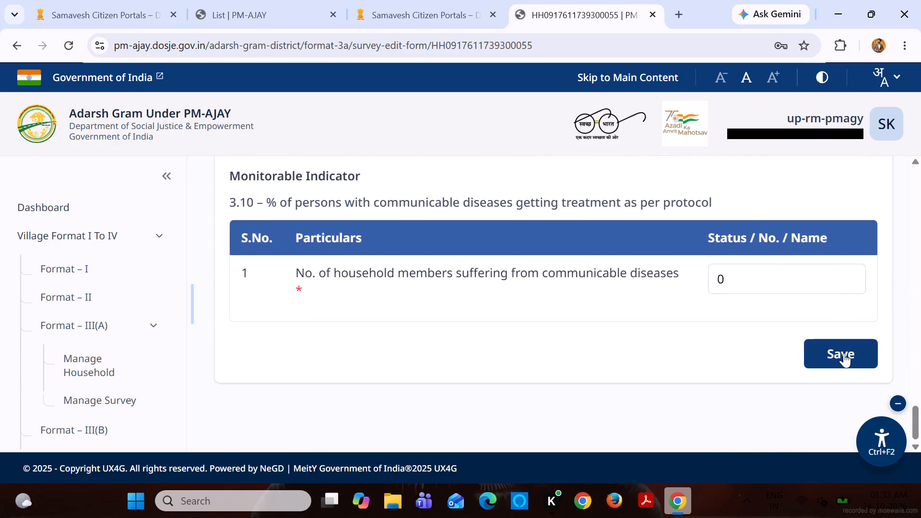
pyautogui.click(844, 353)
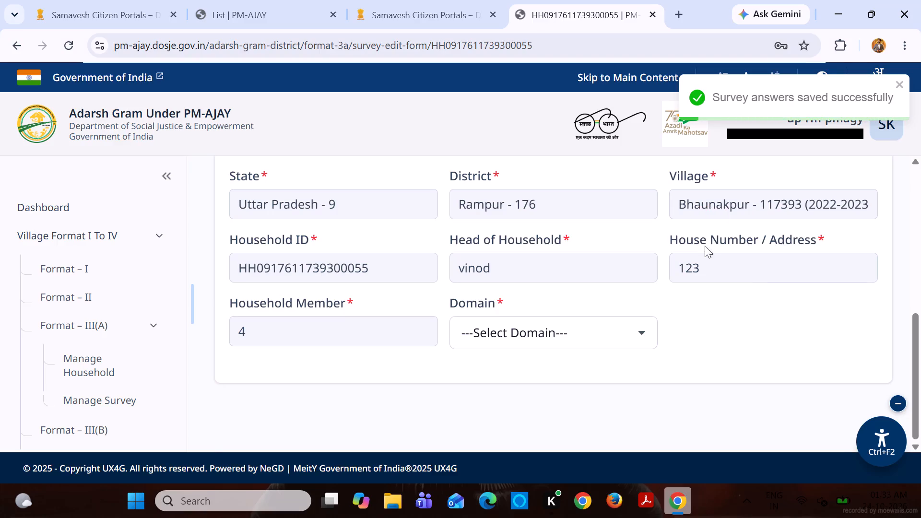
# Return to the survey list and open the survey for house number 124 on page 2 for editing.
pyautogui.scroll(13, 713, 251)
pyautogui.click(842, 199)
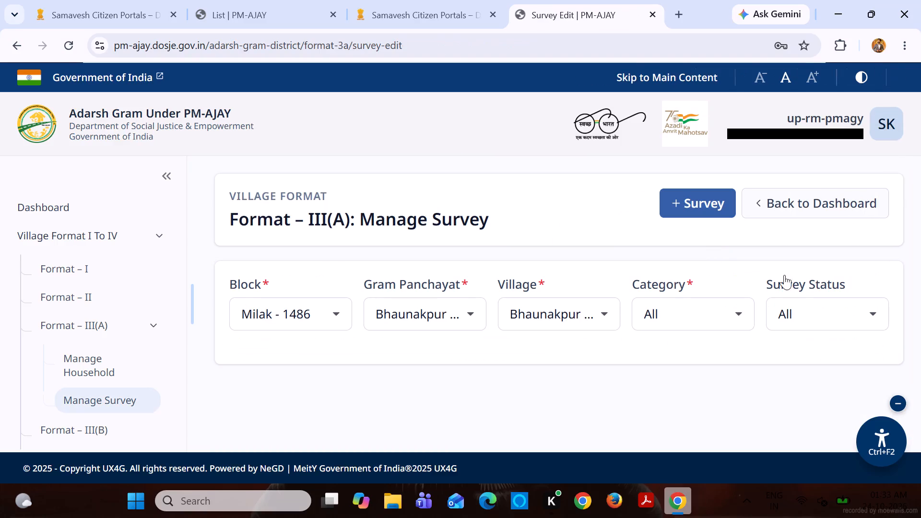
pyautogui.scroll(-16, 763, 331)
pyautogui.scroll(-6, 763, 331)
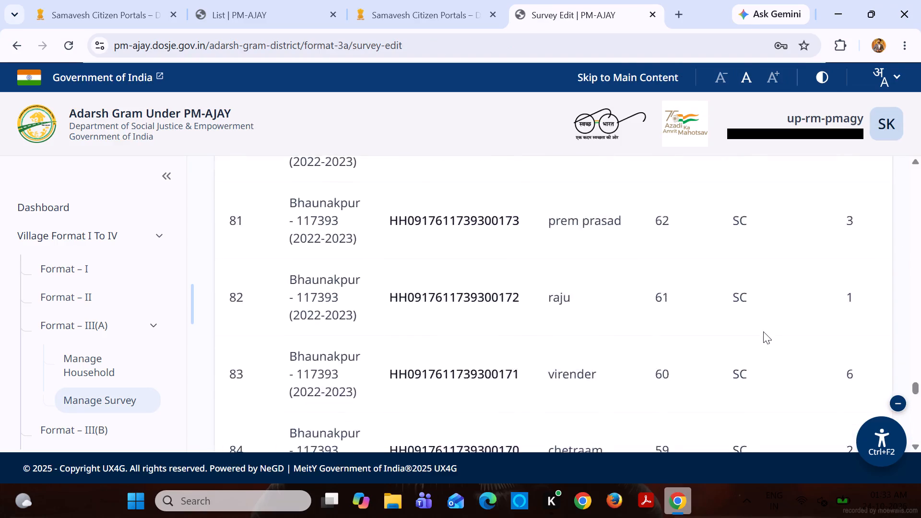
pyautogui.scroll(-9, 763, 331)
pyautogui.click(686, 361)
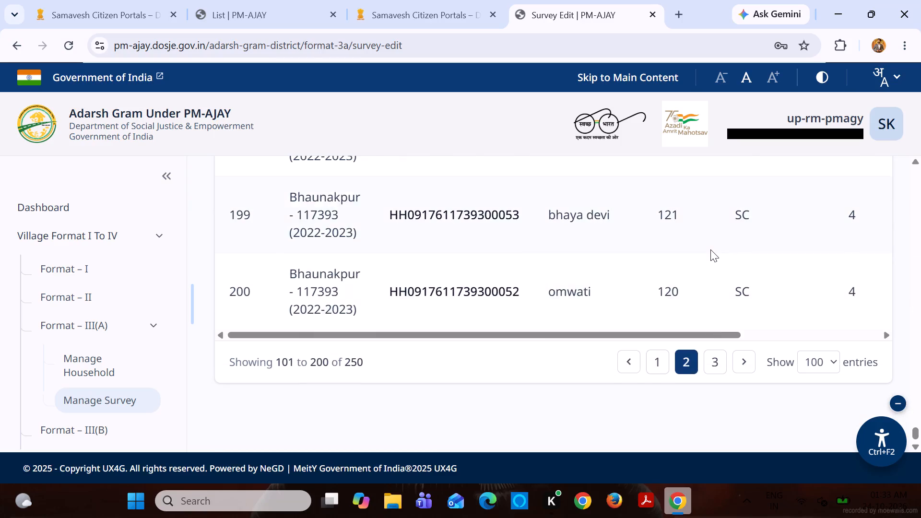
pyautogui.scroll(4, 710, 249)
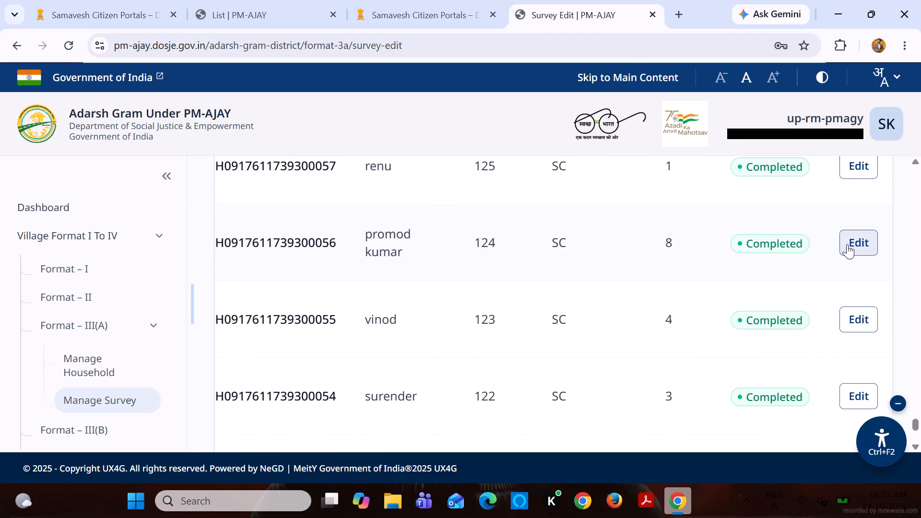
pyautogui.click(847, 244)
# Choose 3 – Health and Nutrition as the survey domain for the household at house number 124.
pyautogui.scroll(-3, 763, 292)
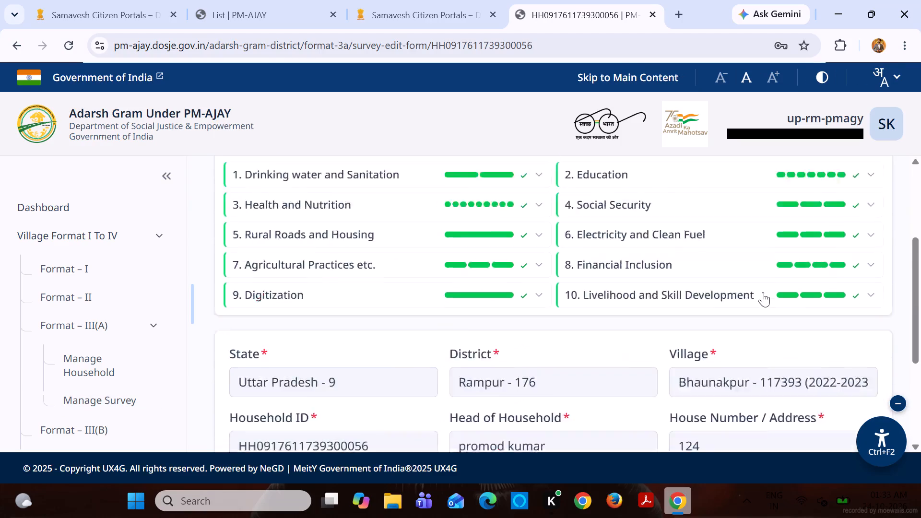
pyautogui.scroll(-4, 763, 292)
pyautogui.click(657, 325)
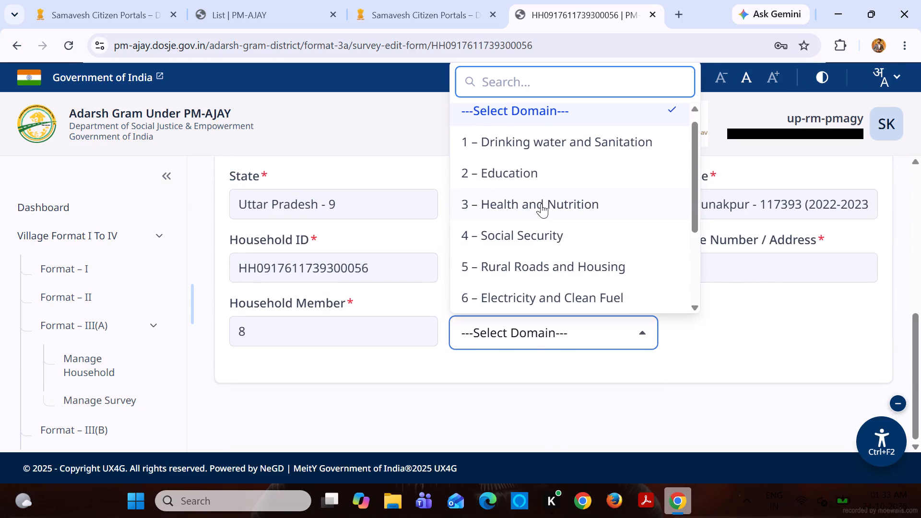
pyautogui.click(541, 203)
# Under indicator 3.1, set the household's coverage under any Health Protection Scheme to Yes.
pyautogui.scroll(-5, 683, 319)
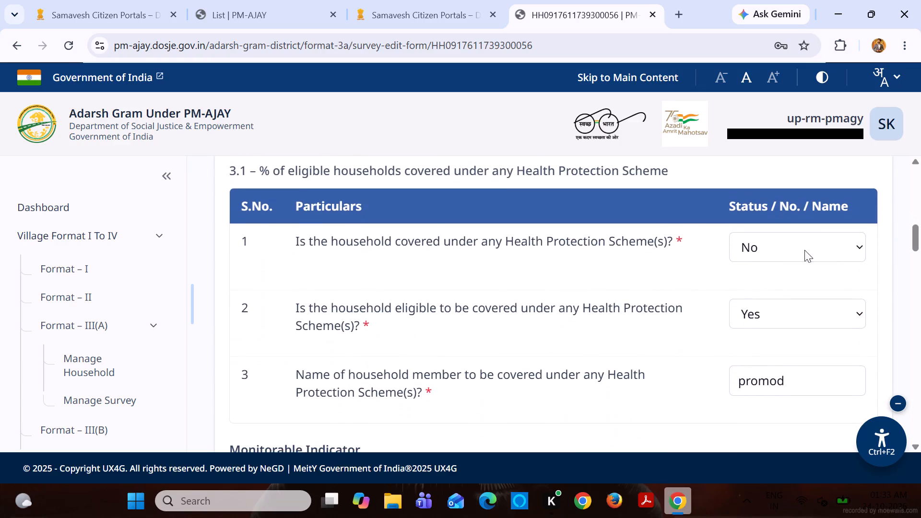
pyautogui.click(820, 237)
pyautogui.click(781, 296)
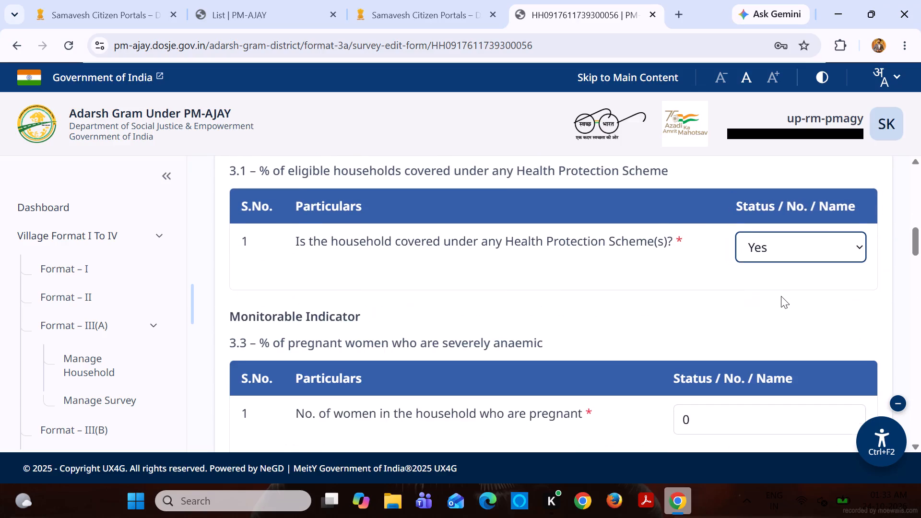
# Under indicator 3.5, set the number of low birth weight children born during the last one year to 0.
pyautogui.scroll(-8, 781, 296)
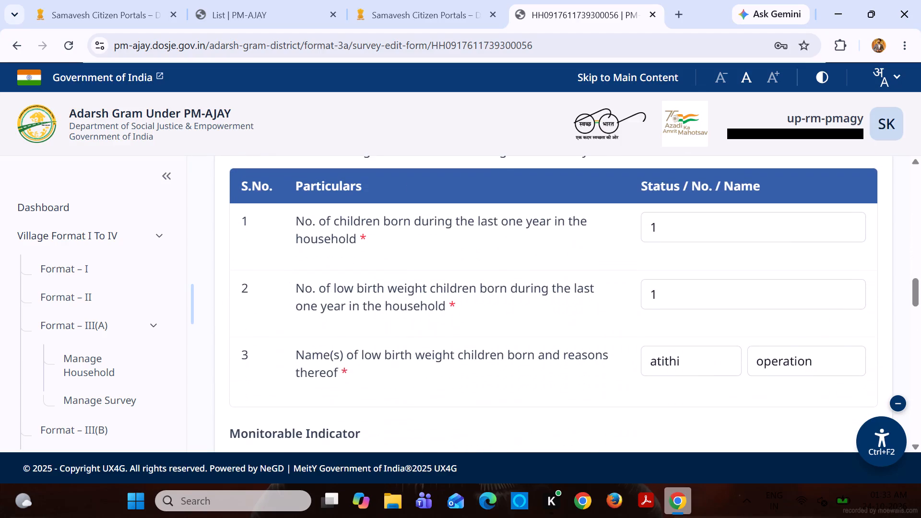
pyautogui.click(749, 300)
pyautogui.press('BackSpace')
pyautogui.press('0')
# Under indicator 3.6, set the number of children below one year not immunized to 0.
pyautogui.scroll(-2, 749, 300)
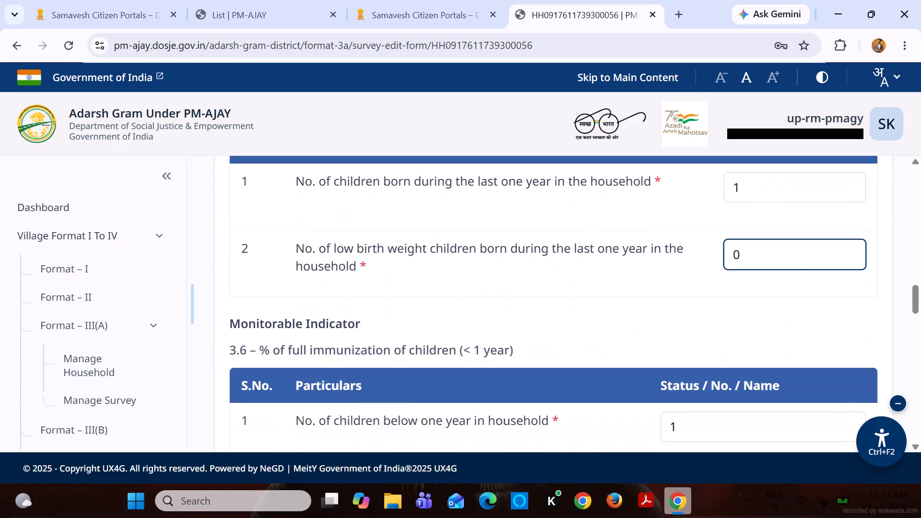
pyautogui.scroll(-3, 749, 300)
pyautogui.click(712, 241)
pyautogui.press('BackSpace')
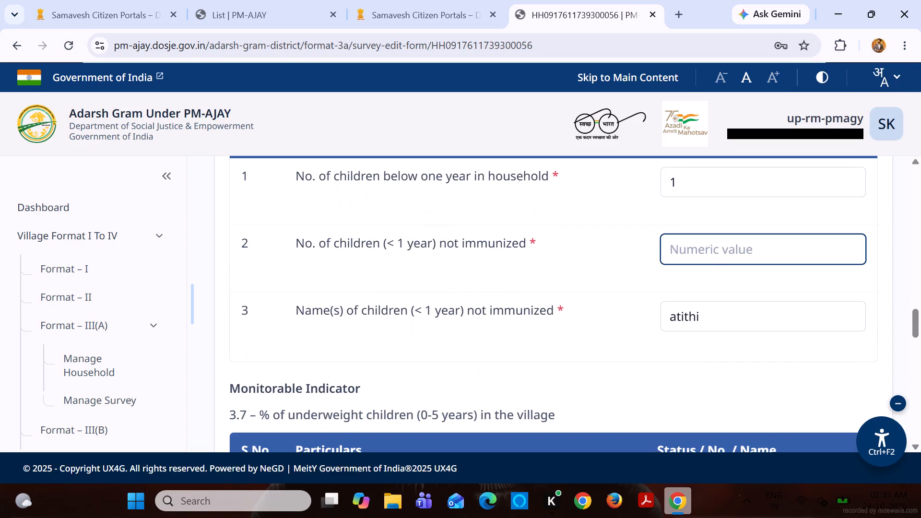
pyautogui.press('0')
# Under indicator 3.7, set the number of underweight children (0-5 years) to 0 and save house number 124's survey answers.
pyautogui.scroll(-3, 712, 241)
pyautogui.click(702, 322)
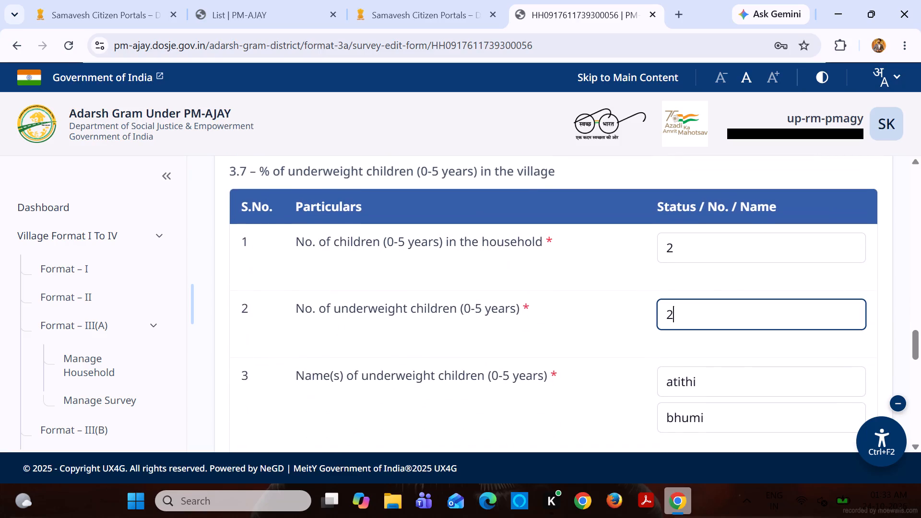
pyautogui.press('BackSpace')
pyautogui.press('0')
pyautogui.scroll(-5, 702, 322)
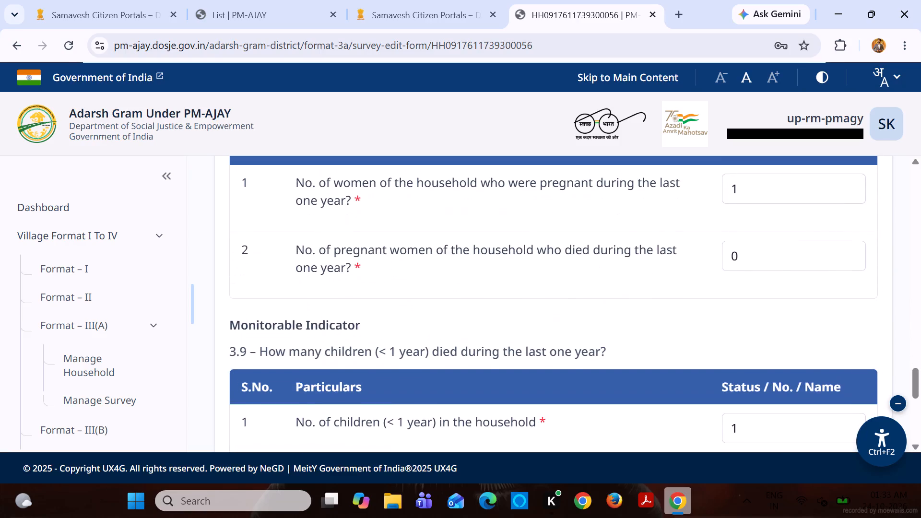
pyautogui.scroll(-6, 798, 265)
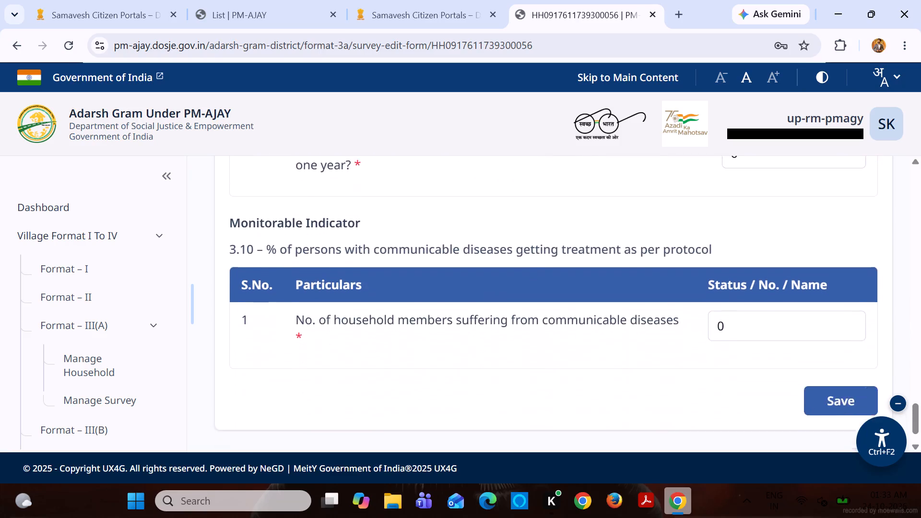
pyautogui.scroll(-2, 798, 265)
pyautogui.click(837, 342)
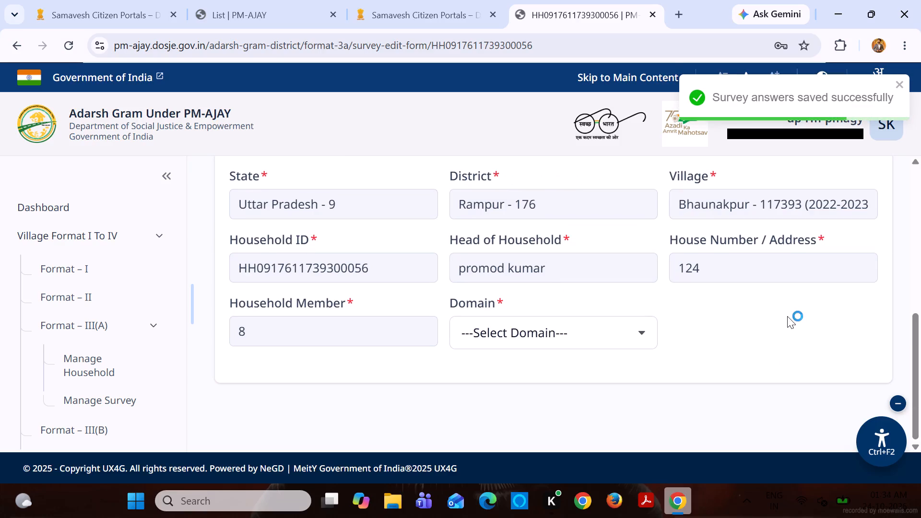
# Return to the survey list and open the survey for house number 127 on page 2 for editing.
pyautogui.scroll(7, 754, 288)
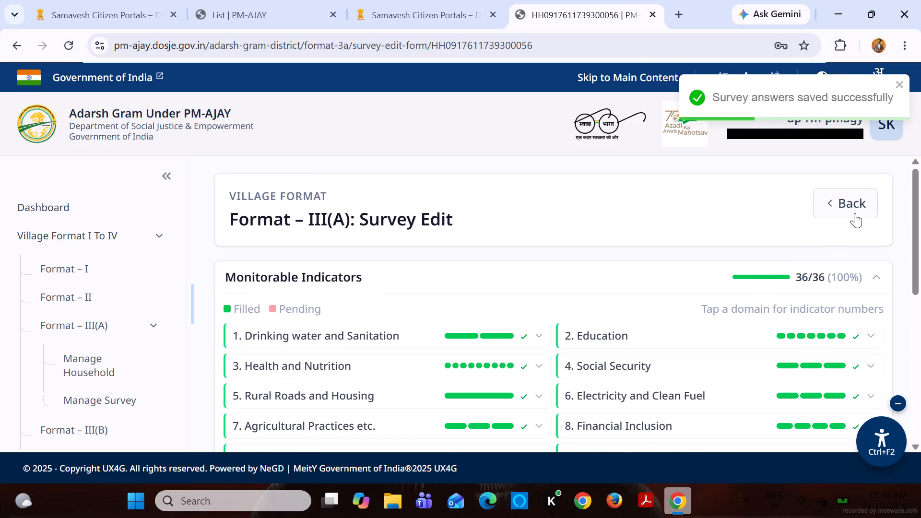
pyautogui.click(855, 213)
pyautogui.scroll(-15, 783, 317)
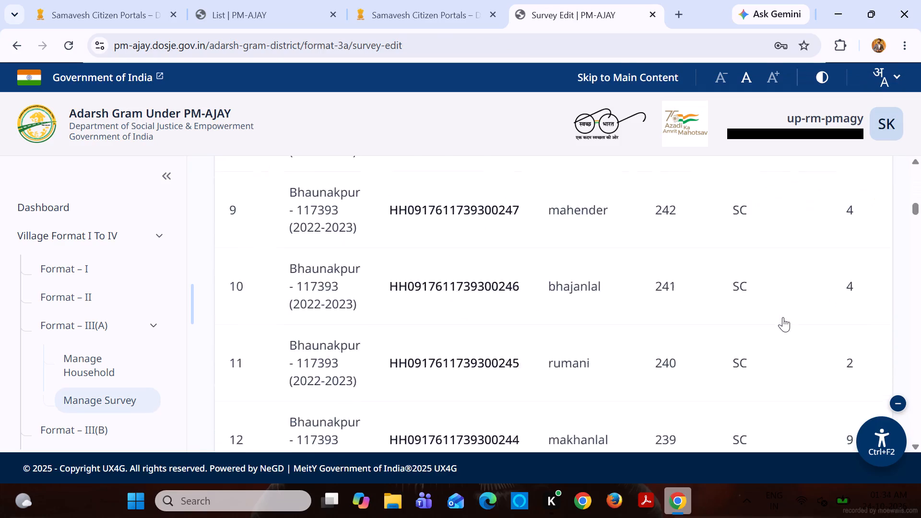
pyautogui.scroll(-19, 783, 317)
pyautogui.click(685, 353)
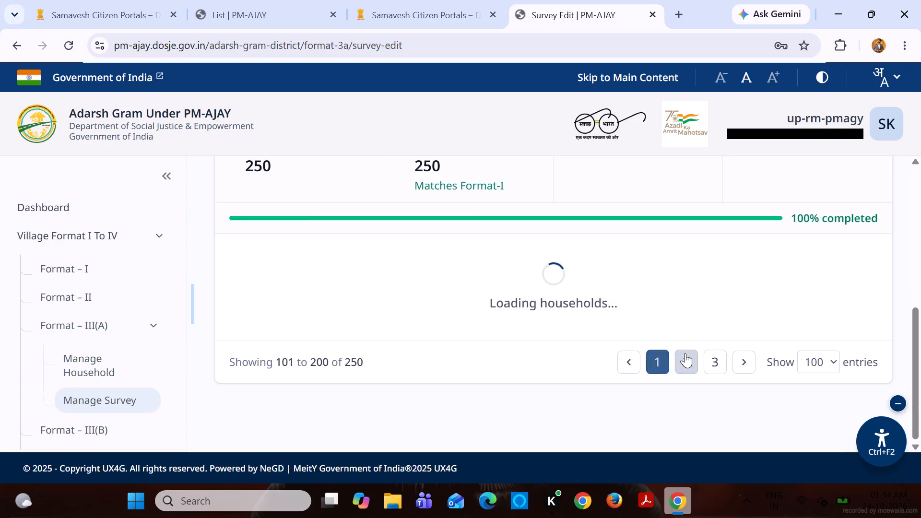
pyautogui.scroll(5, 703, 271)
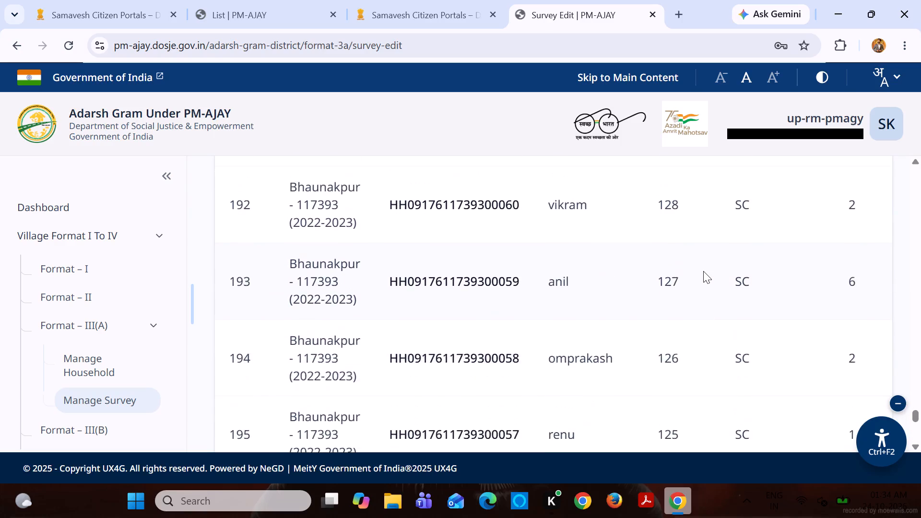
pyautogui.scroll(1, 703, 271)
pyautogui.click(860, 278)
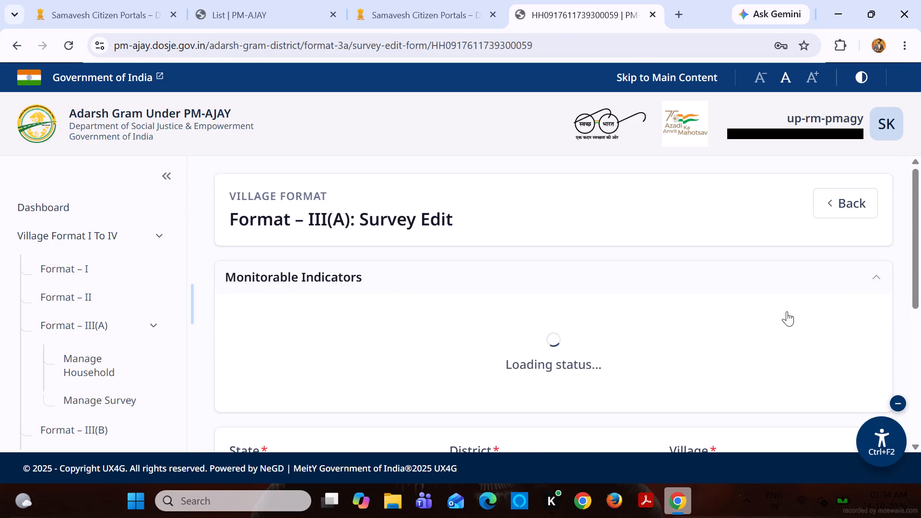
# Choose the 3 – Health and Nutrition domain for house number 127 and set its Health Protection Scheme coverage to Yes.
pyautogui.scroll(-9, 769, 327)
pyautogui.click(637, 333)
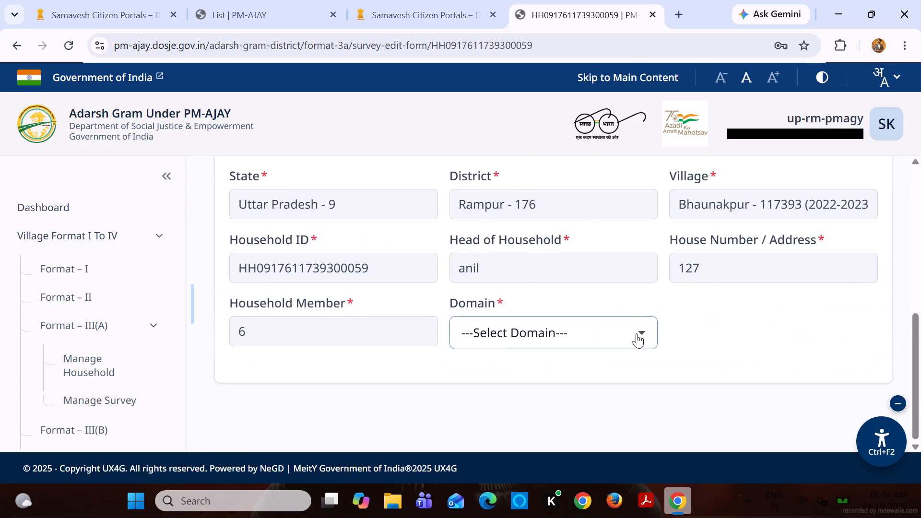
pyautogui.click(558, 198)
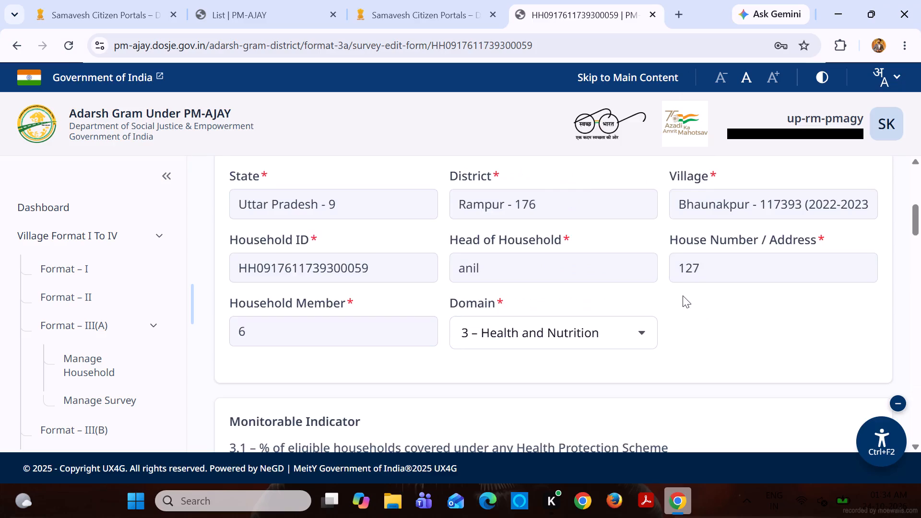
pyautogui.scroll(-3, 683, 295)
pyautogui.moveTo(779, 313); pyautogui.dragTo(770, 363)
pyautogui.click(770, 363)
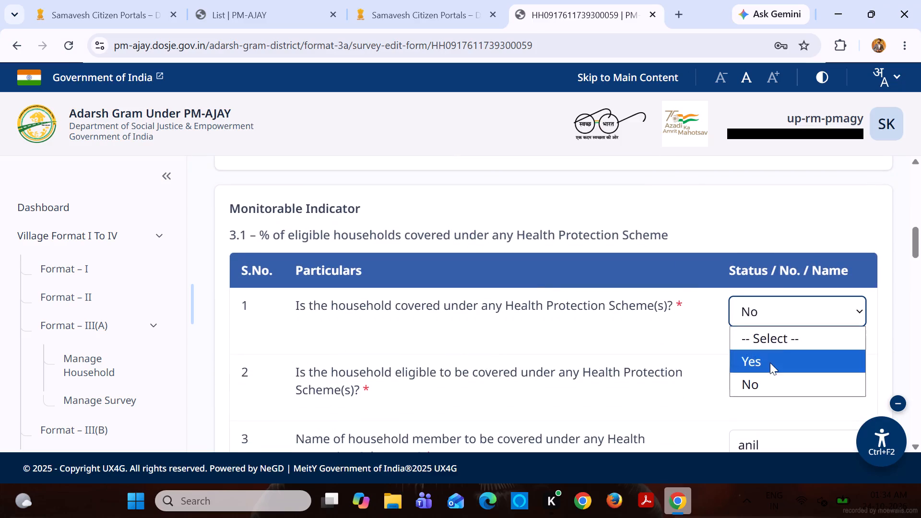
# Under indicator 3.7, set the number of underweight children (0-5 years) to 0 and save house number 127's survey answers.
pyautogui.scroll(-8, 770, 363)
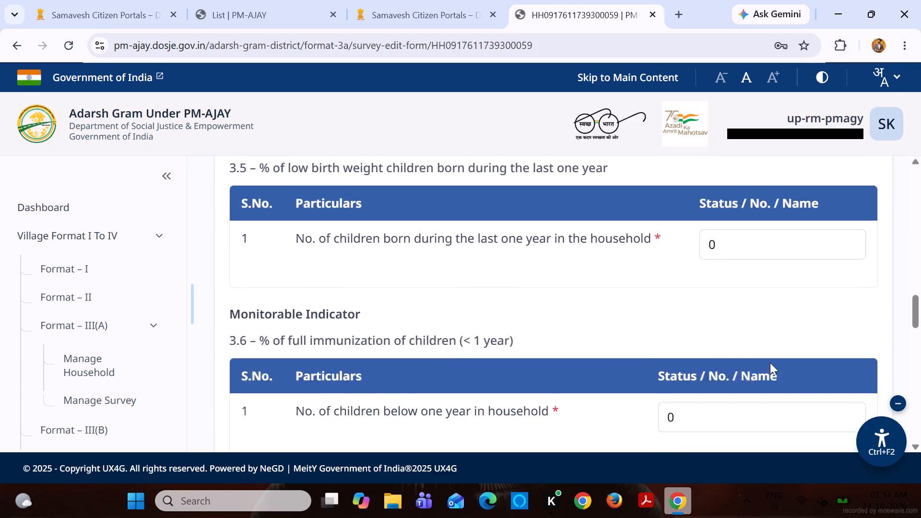
pyautogui.scroll(-5, 770, 363)
pyautogui.scroll(1, 770, 363)
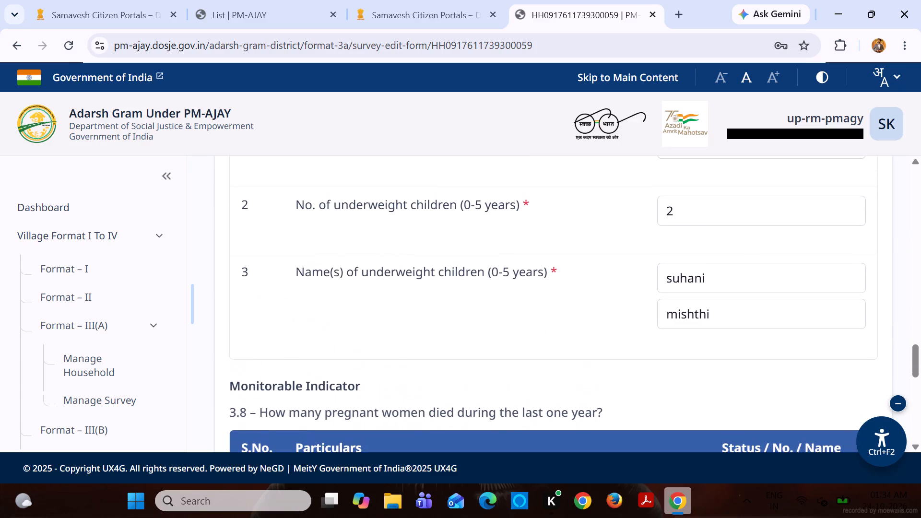
pyautogui.click(731, 219)
pyautogui.press('BackSpace')
pyautogui.press('0')
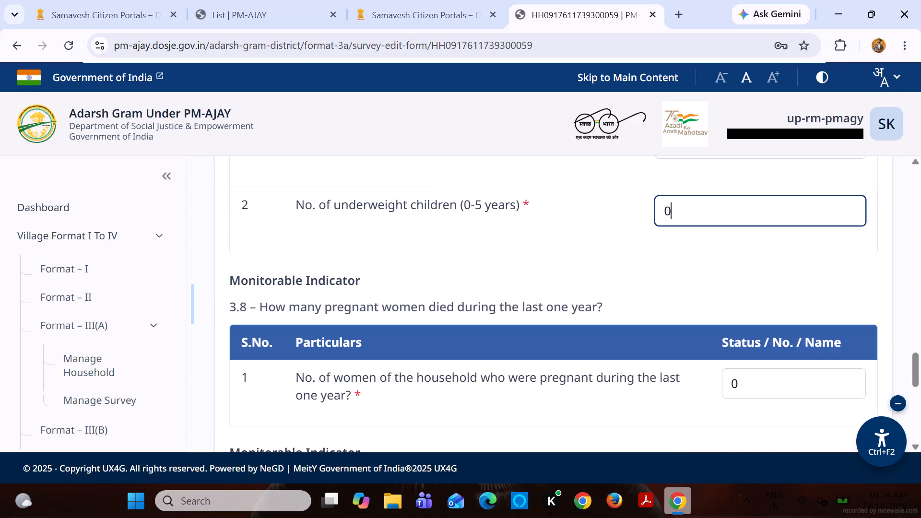
pyautogui.scroll(-9, 731, 219)
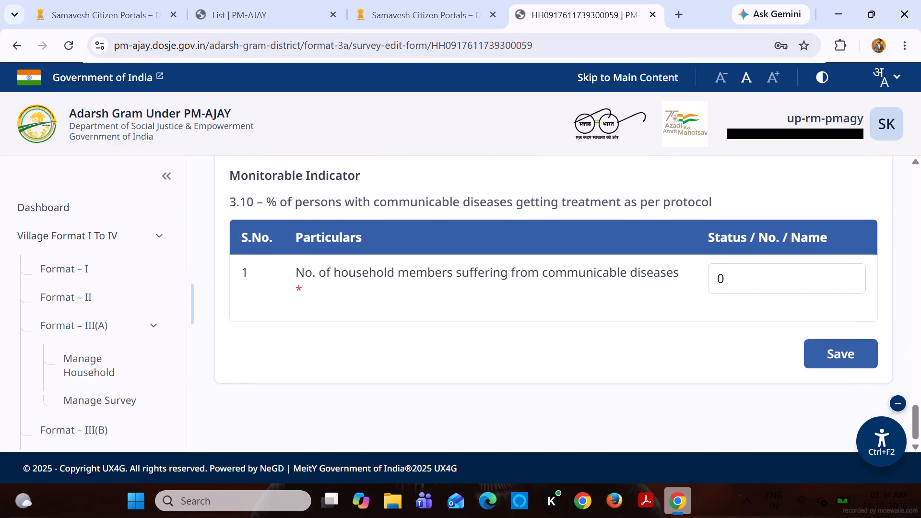
pyautogui.click(858, 346)
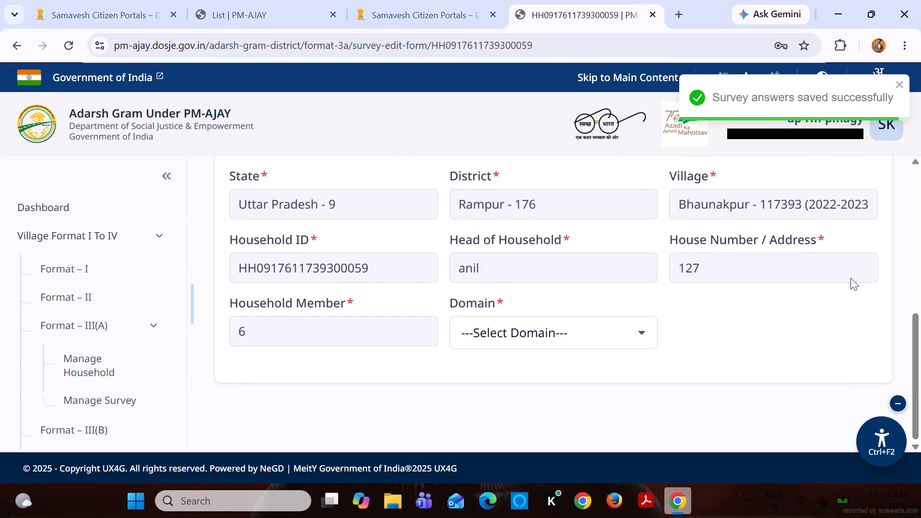
# Return to the survey list and open the survey for house number 128 on page 2 for editing.
pyautogui.scroll(8, 817, 253)
pyautogui.click(877, 196)
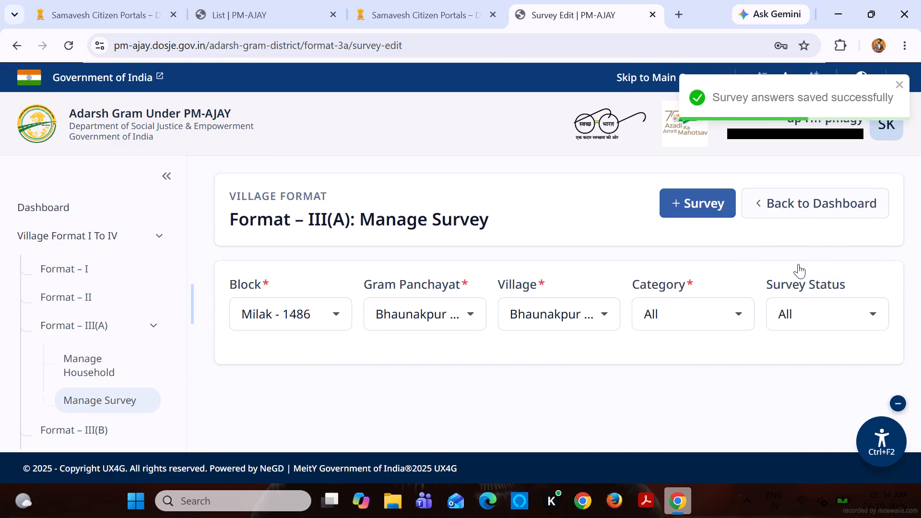
pyautogui.scroll(-7, 798, 264)
pyautogui.scroll(-20, 798, 264)
pyautogui.scroll(-20, 798, 264)
pyautogui.scroll(-4, 798, 264)
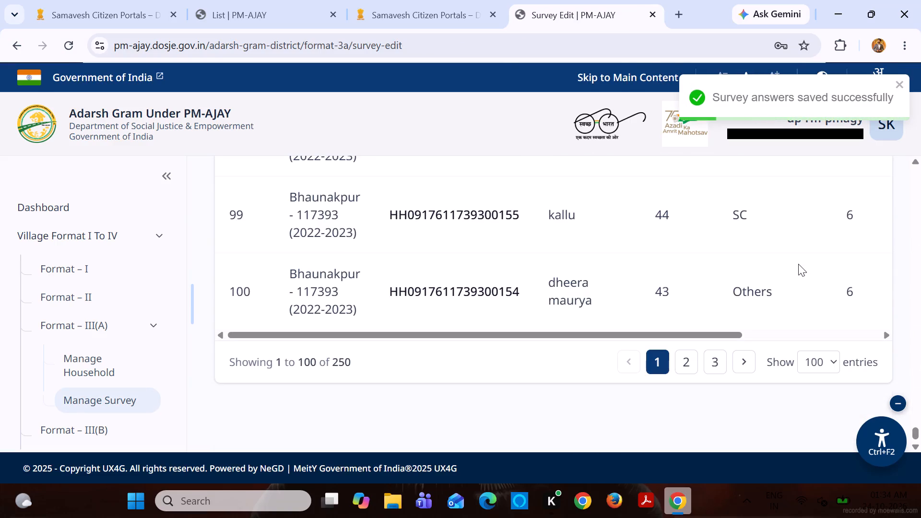
pyautogui.scroll(-7, 798, 264)
pyautogui.click(689, 372)
pyautogui.scroll(1, 691, 227)
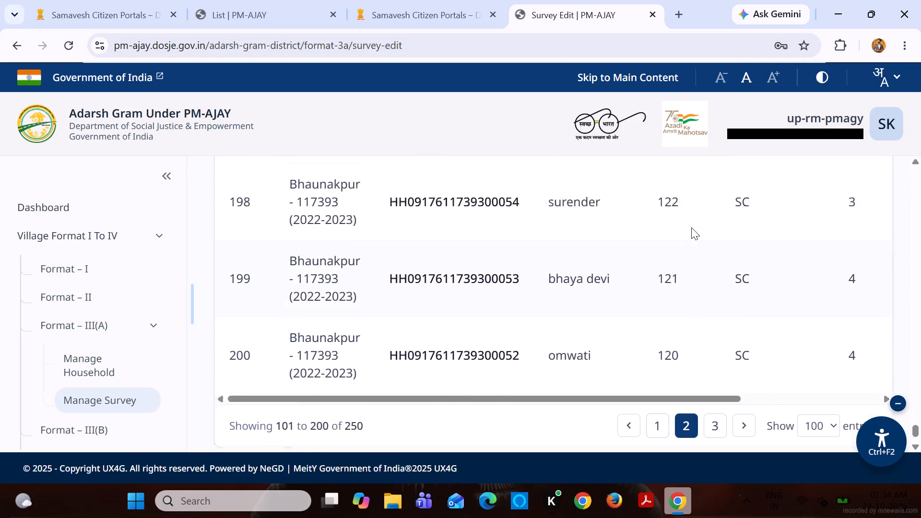
pyautogui.scroll(5, 691, 227)
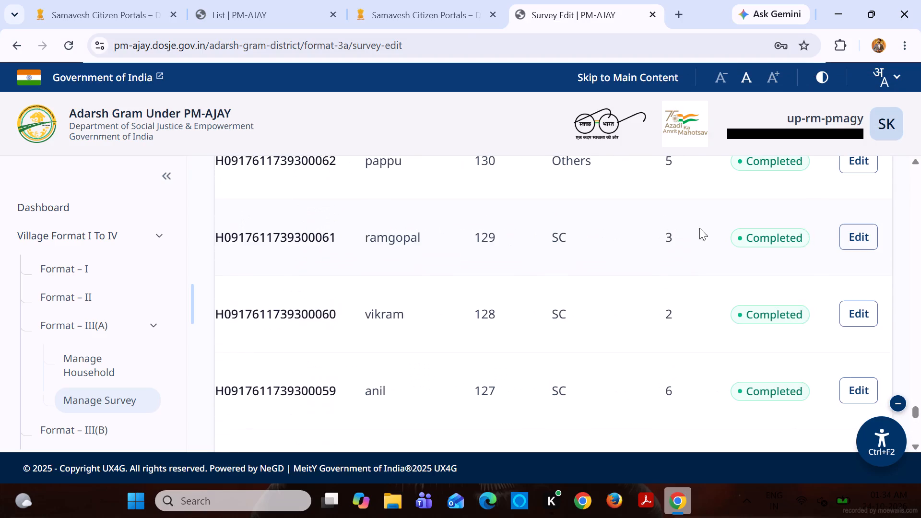
pyautogui.click(857, 316)
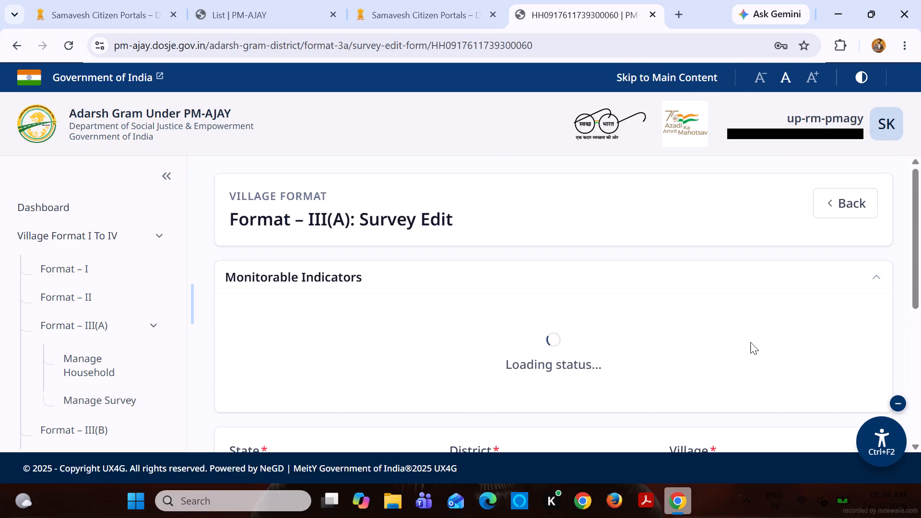
# Choose the 3 – Health and Nutrition domain for house number 128 and set its Health Protection Scheme coverage to Yes.
pyautogui.scroll(-7, 750, 342)
pyautogui.click(639, 332)
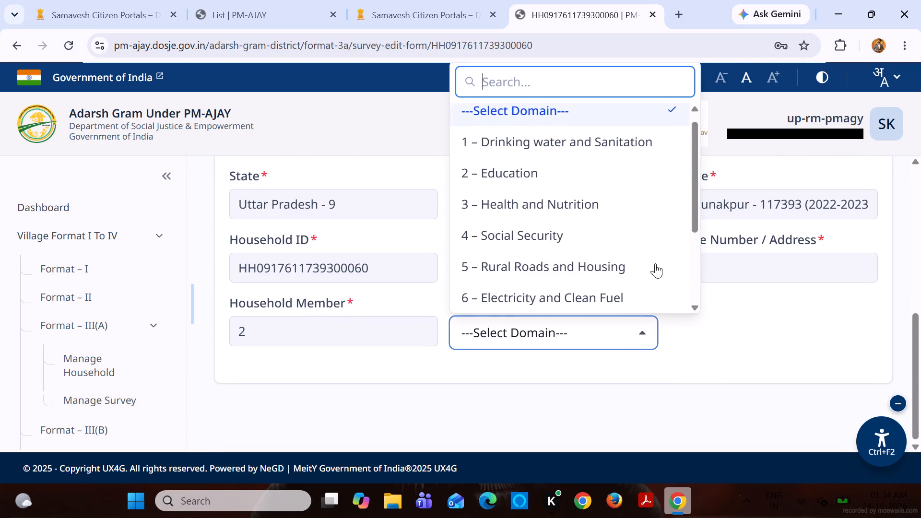
pyautogui.click(602, 198)
pyautogui.scroll(-2, 717, 307)
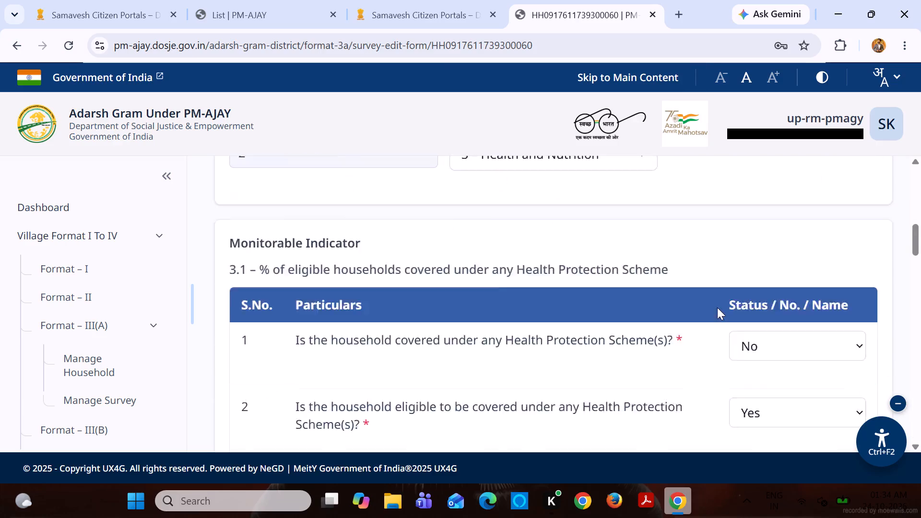
pyautogui.scroll(-2, 717, 307)
pyautogui.moveTo(794, 258); pyautogui.dragTo(768, 301)
pyautogui.click(768, 301)
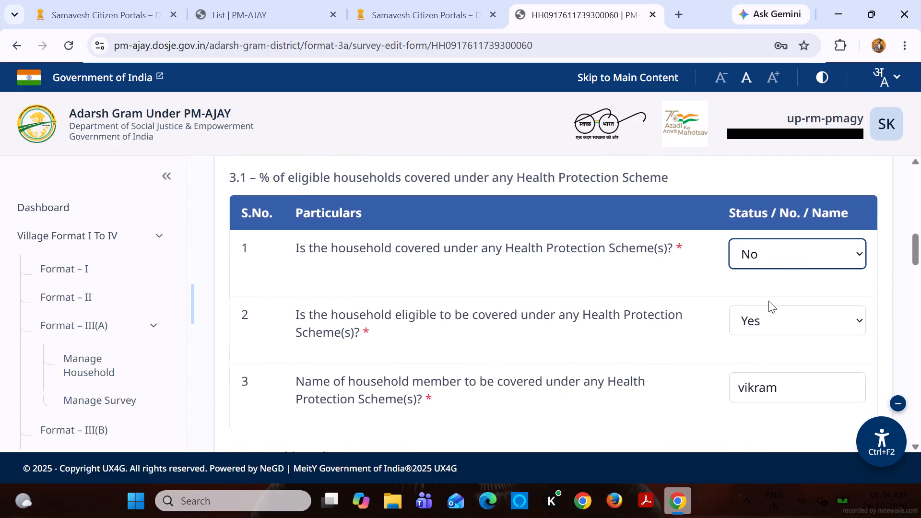
# Under indicator 3.3, set the number of severely anaemic pregnant women to 0 and save house number 128's survey answers.
pyautogui.scroll(-3, 768, 301)
pyautogui.click(767, 265)
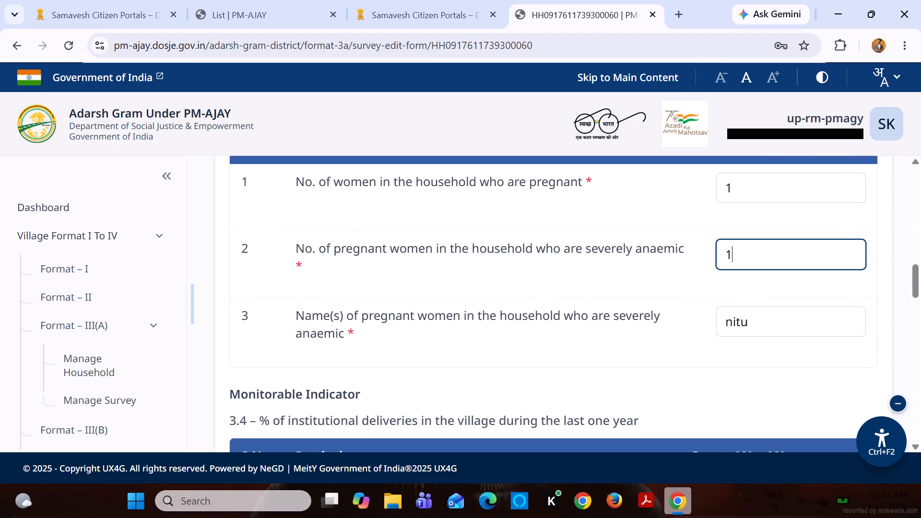
pyautogui.press('BackSpace')
pyautogui.press('0')
pyautogui.scroll(-5, 767, 265)
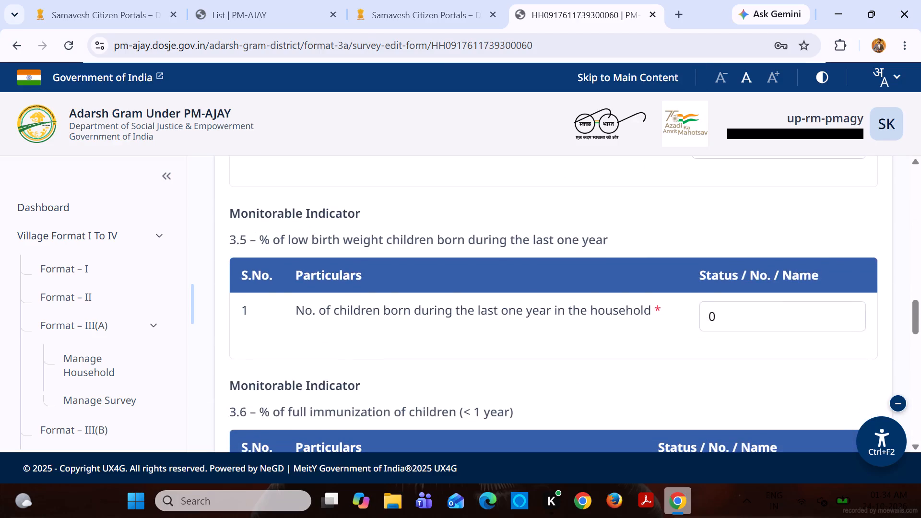
pyautogui.scroll(-10, 780, 307)
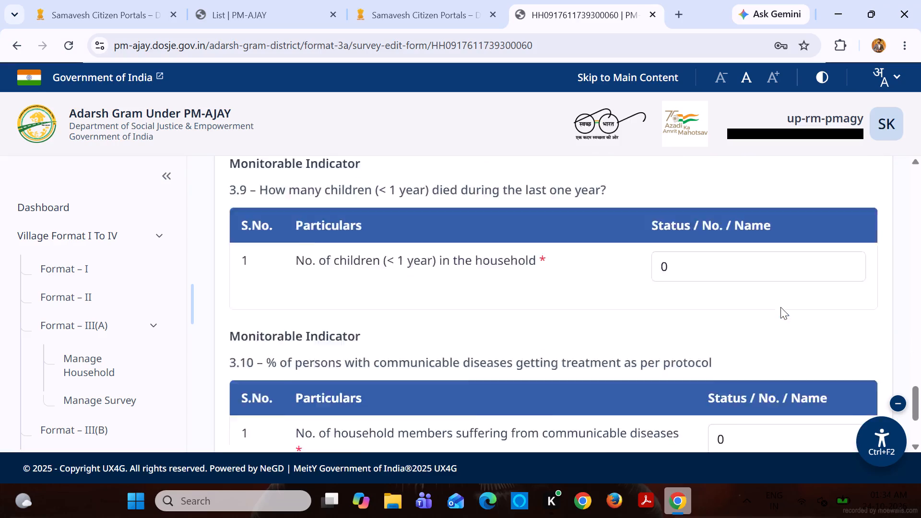
pyautogui.scroll(-3, 780, 307)
pyautogui.click(835, 353)
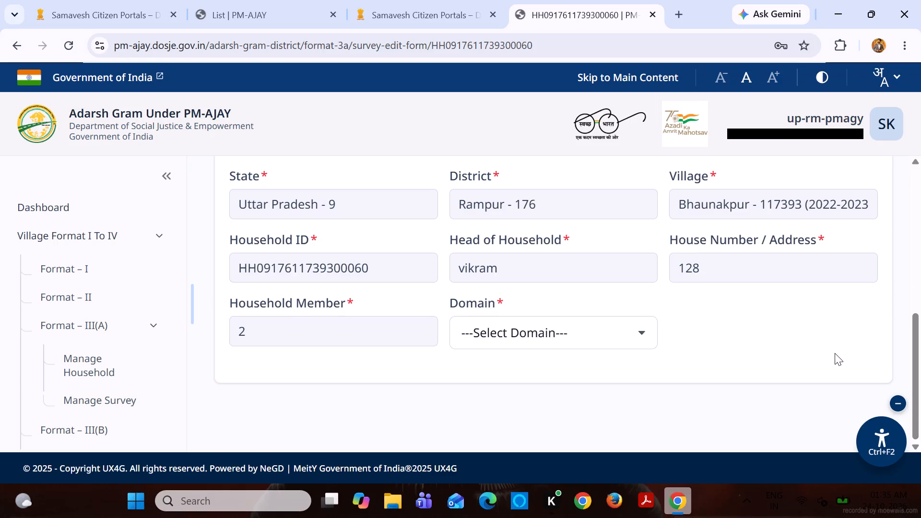
# Return to the survey list and open the survey for house number 130 on page 2 for editing.
pyautogui.scroll(-1, 835, 353)
pyautogui.scroll(6, 835, 353)
pyautogui.click(833, 207)
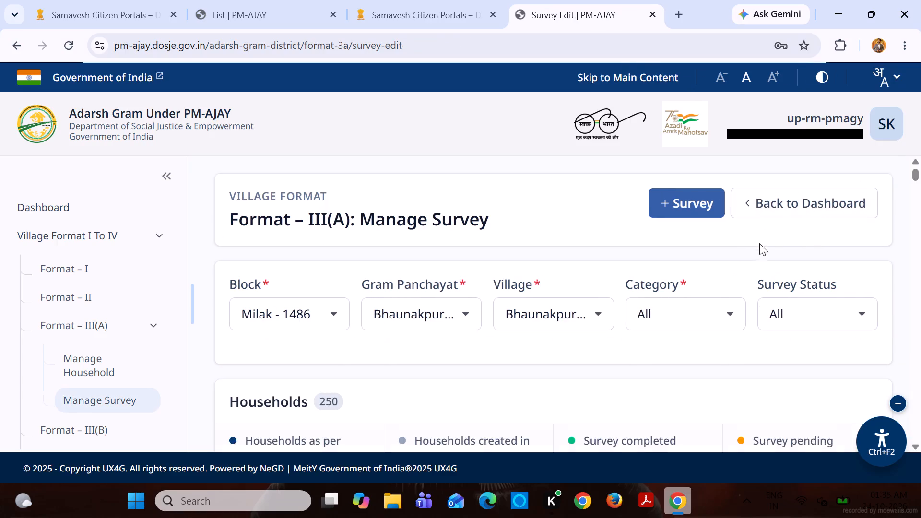
pyautogui.scroll(-11, 756, 279)
pyautogui.scroll(-20, 756, 279)
pyautogui.scroll(-19, 756, 279)
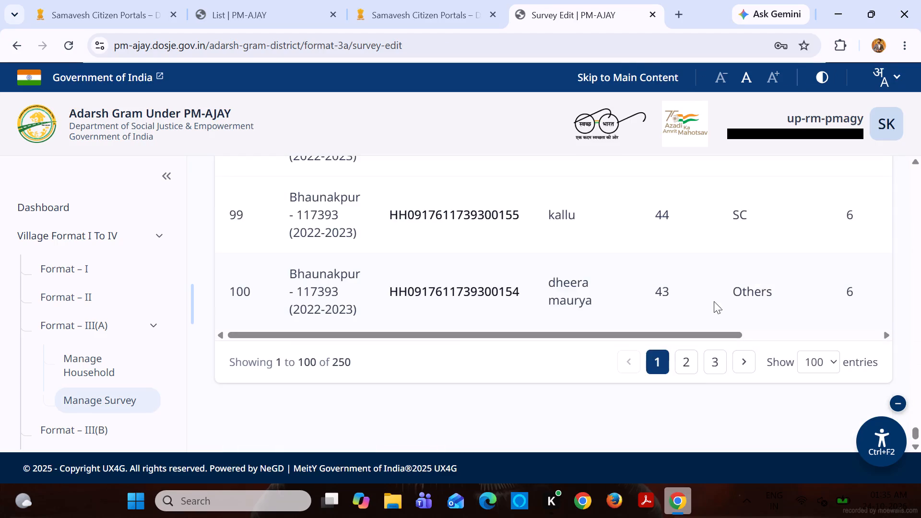
pyautogui.click(698, 365)
pyautogui.click(690, 365)
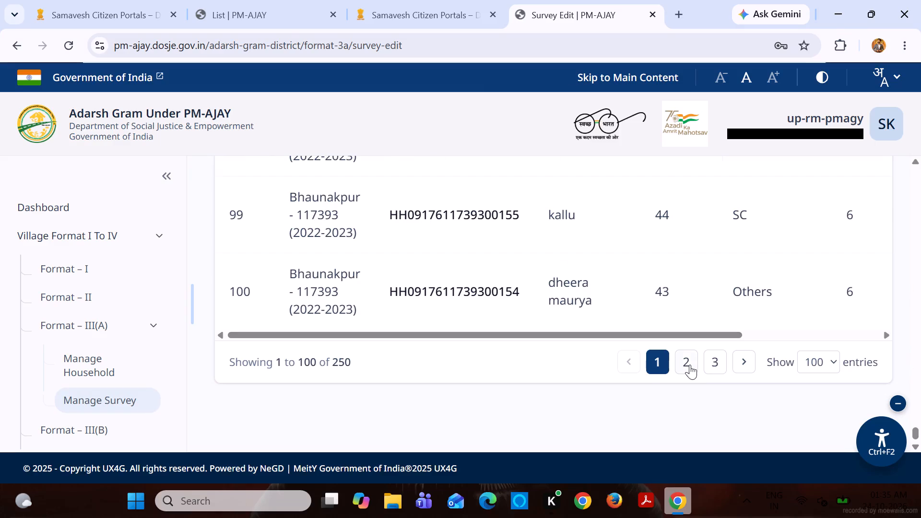
pyautogui.scroll(8, 744, 279)
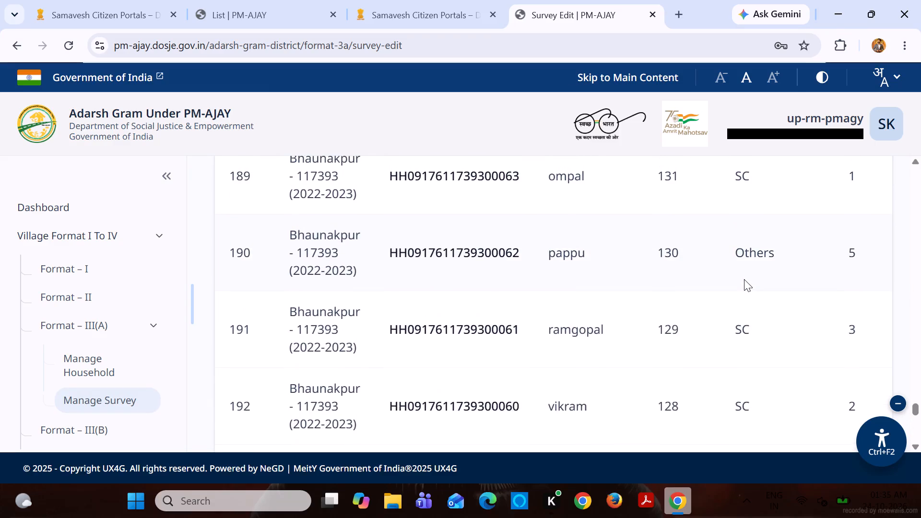
pyautogui.scroll(1, 744, 279)
pyautogui.click(863, 250)
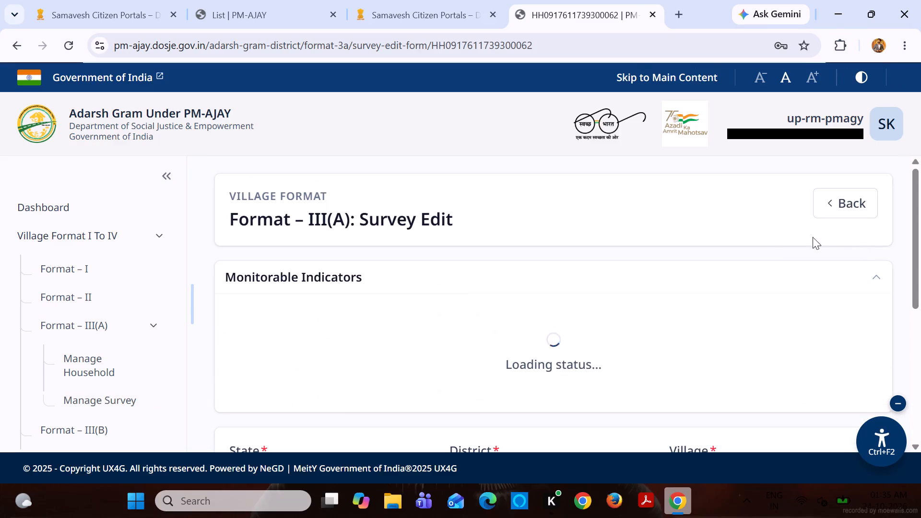
# In the 3 – Health and Nutrition domain, set Health Protection Scheme coverage to Yes and save house number 130's survey answers.
pyautogui.scroll(-8, 751, 256)
pyautogui.click(630, 334)
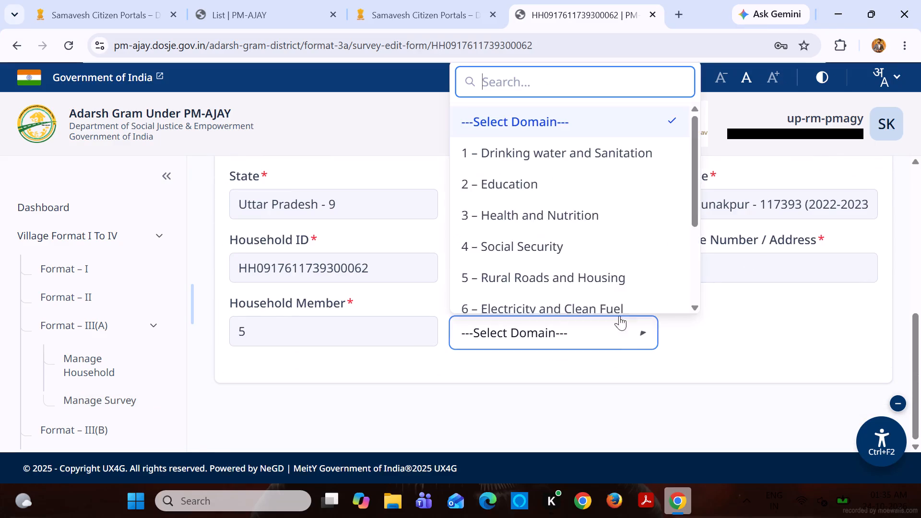
pyautogui.click(548, 208)
pyautogui.scroll(-4, 641, 307)
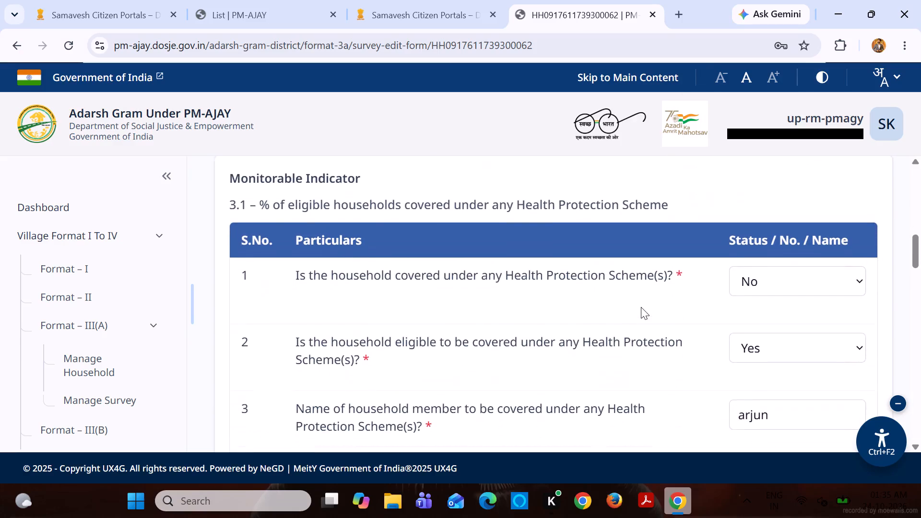
pyautogui.moveTo(791, 273); pyautogui.dragTo(775, 322)
pyautogui.click(775, 322)
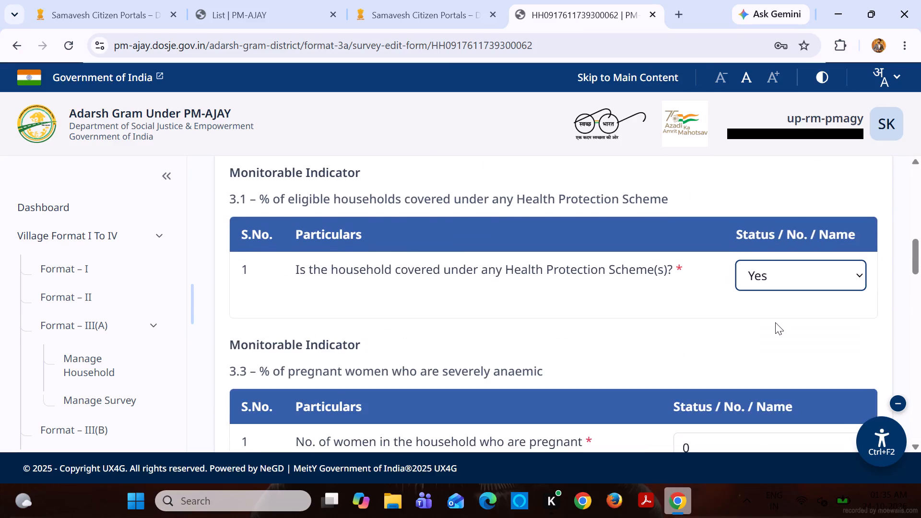
pyautogui.scroll(-10, 775, 322)
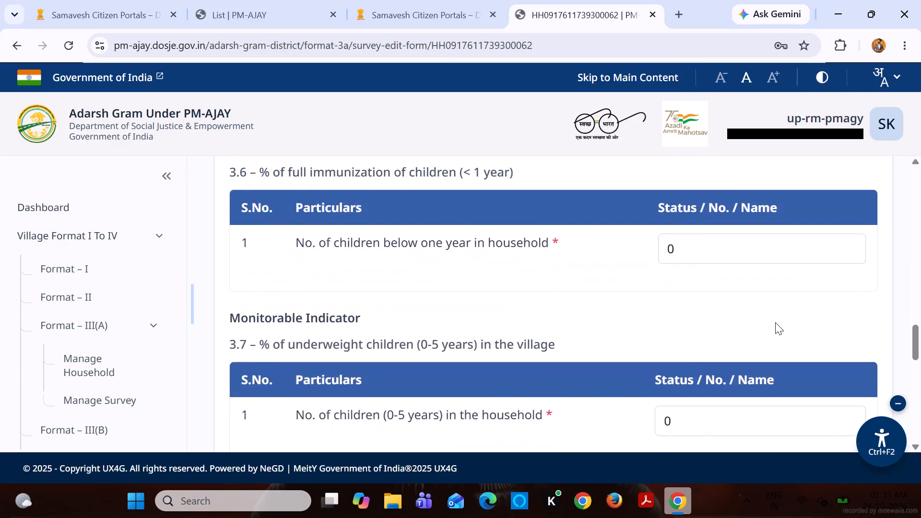
pyautogui.scroll(-10, 775, 322)
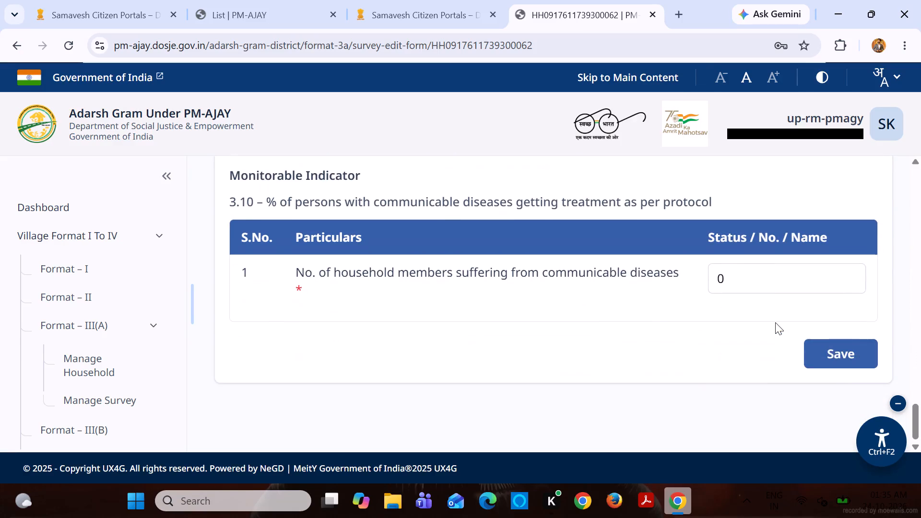
pyautogui.scroll(-1, 775, 322)
pyautogui.click(846, 362)
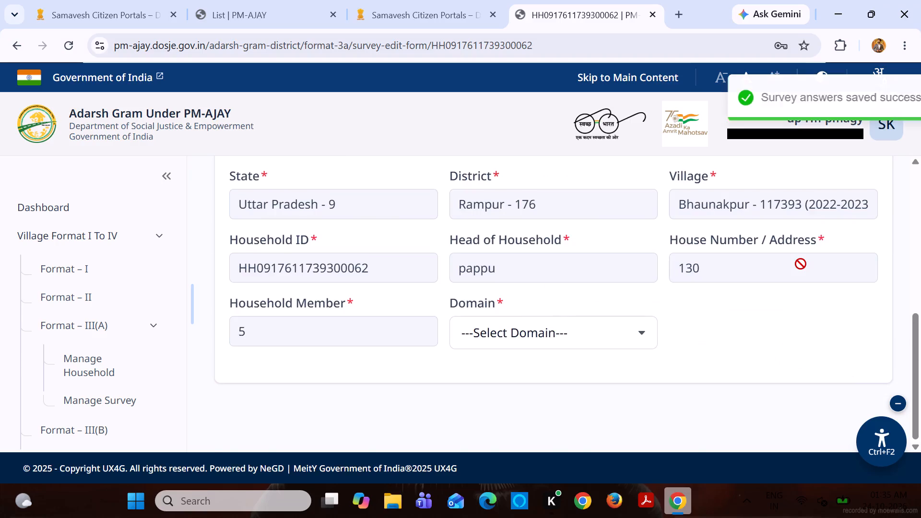
# Return to the survey list and open the survey for house number 132 on page 2 for editing.
pyautogui.scroll(10, 801, 264)
pyautogui.click(845, 195)
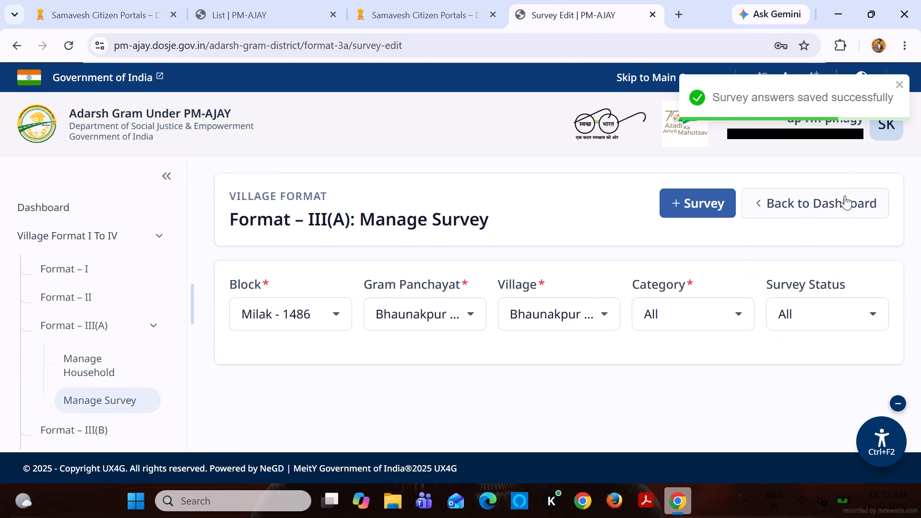
pyautogui.scroll(-20, 790, 272)
pyautogui.scroll(-13, 790, 272)
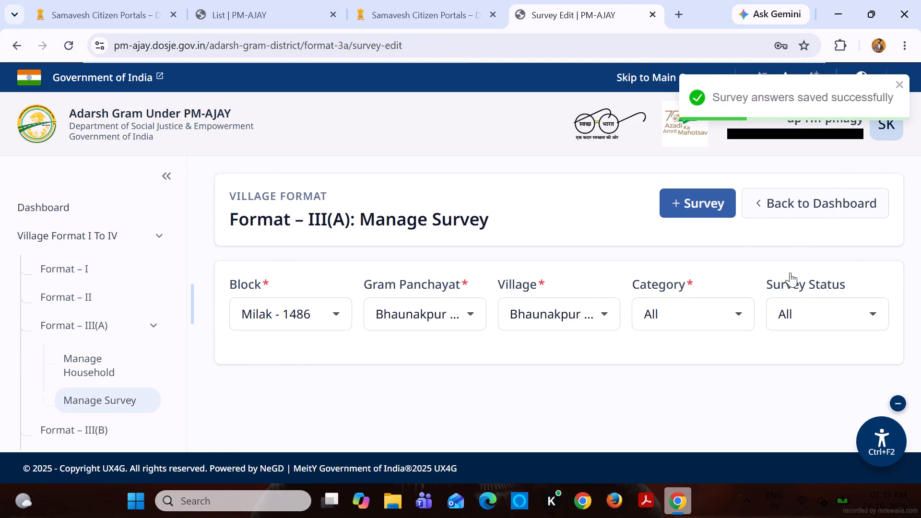
pyautogui.scroll(-8, 834, 351)
pyautogui.scroll(-1, 761, 224)
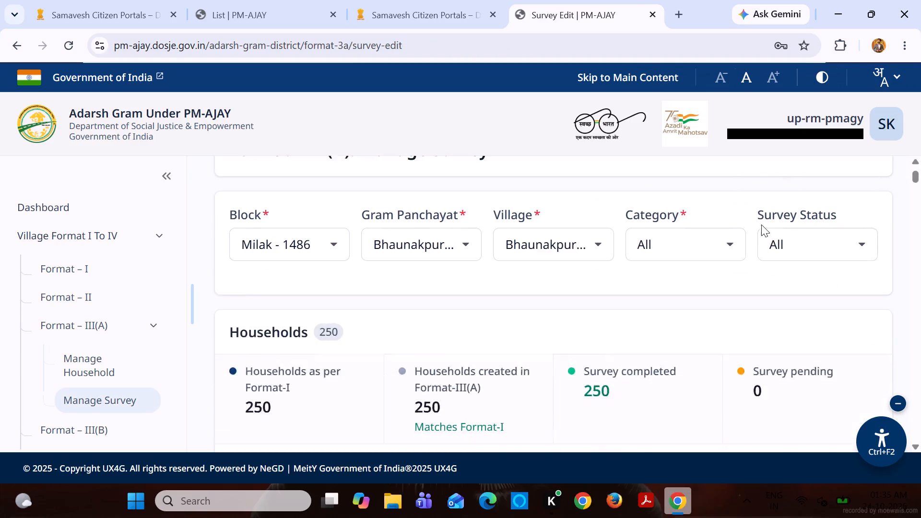
pyautogui.scroll(-10, 761, 224)
pyautogui.scroll(-20, 761, 224)
pyautogui.scroll(-10, 761, 224)
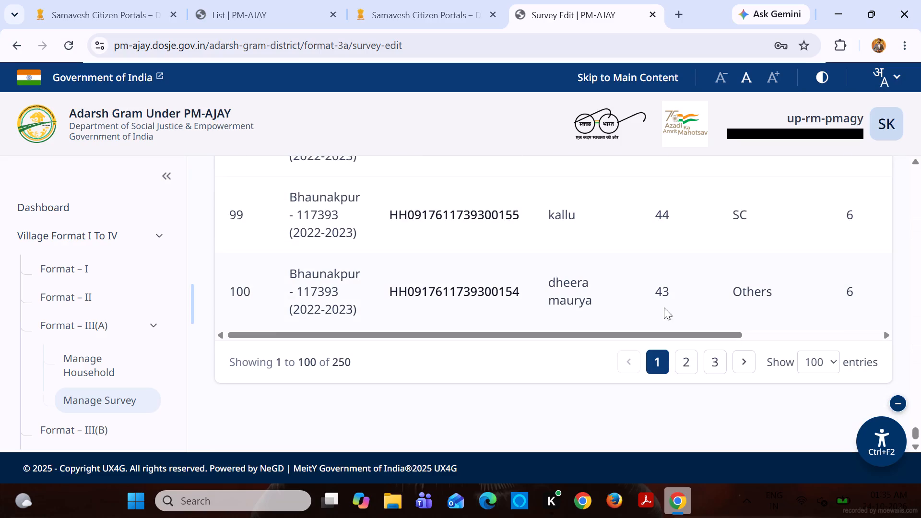
pyautogui.click(689, 365)
pyautogui.scroll(2, 694, 274)
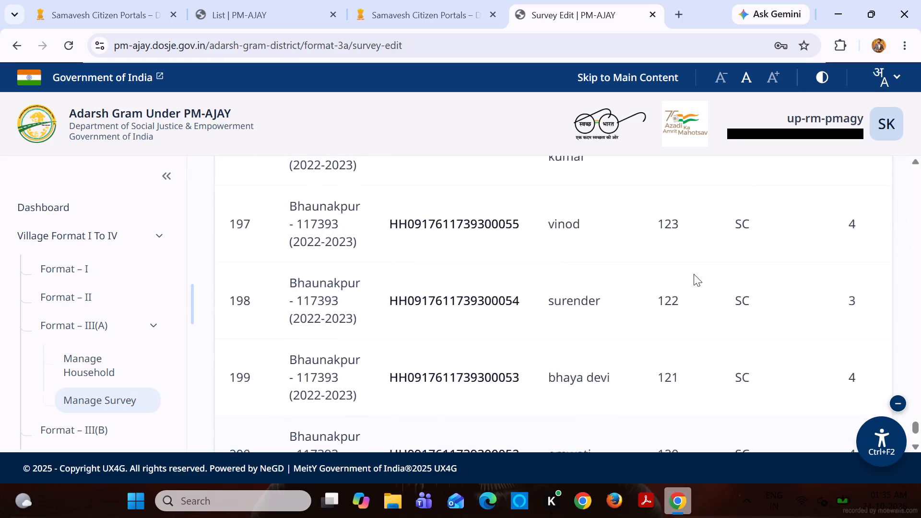
pyautogui.scroll(9, 694, 274)
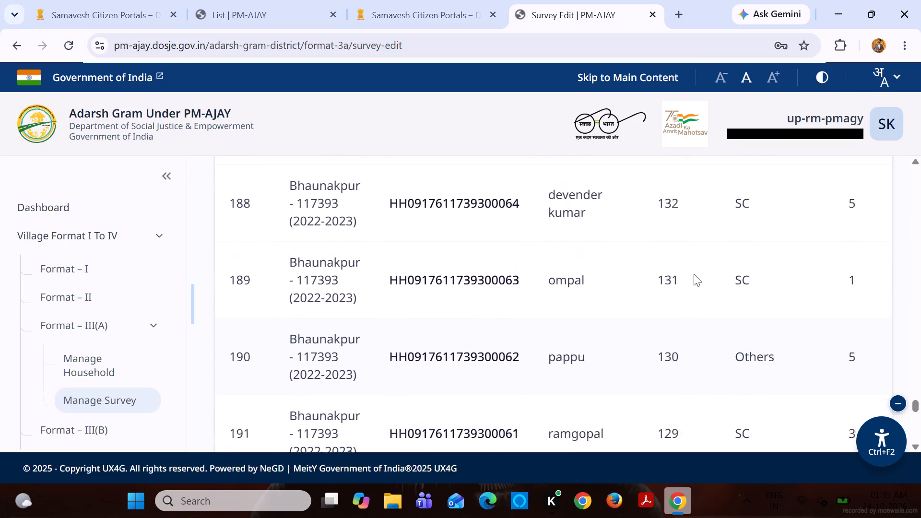
pyautogui.scroll(4, 694, 274)
pyautogui.click(853, 240)
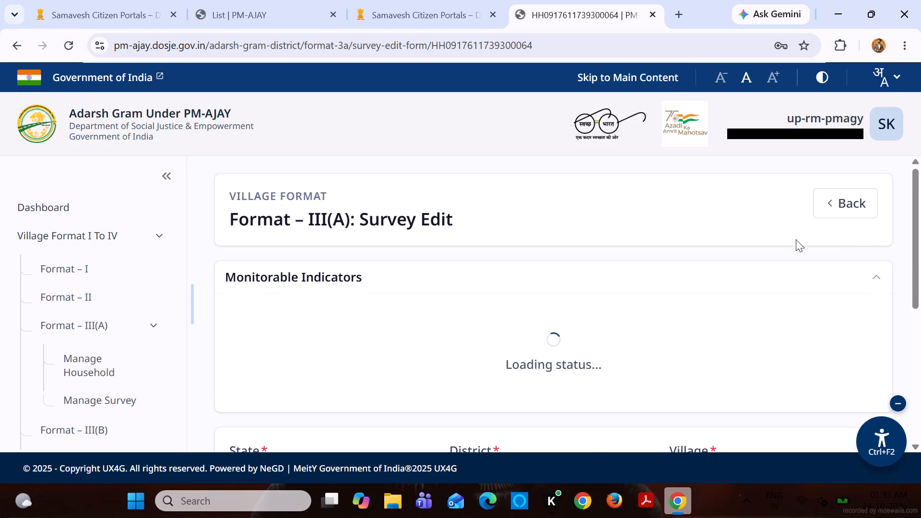
# Choose the 3 – Health and Nutrition domain for house number 132 and set its Health Protection Scheme coverage to Yes.
pyautogui.scroll(-7, 751, 314)
pyautogui.click(649, 329)
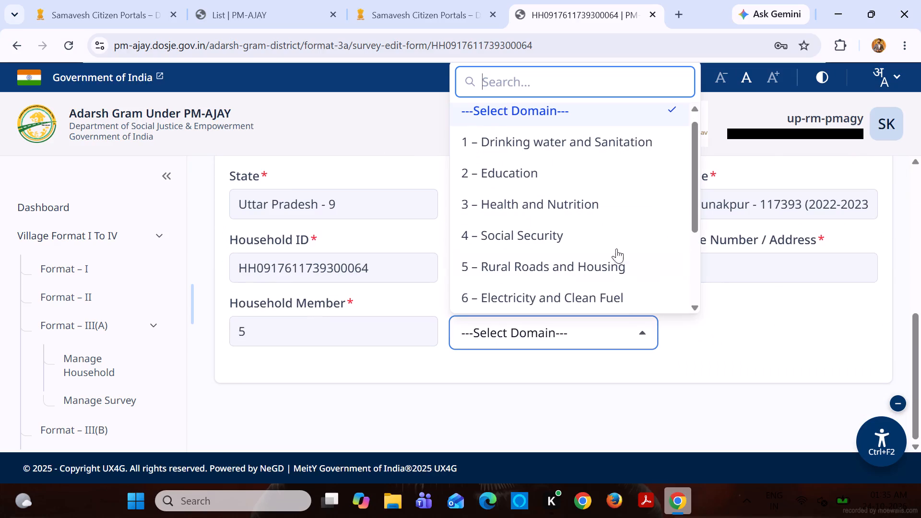
pyautogui.click(589, 214)
pyautogui.scroll(-3, 703, 294)
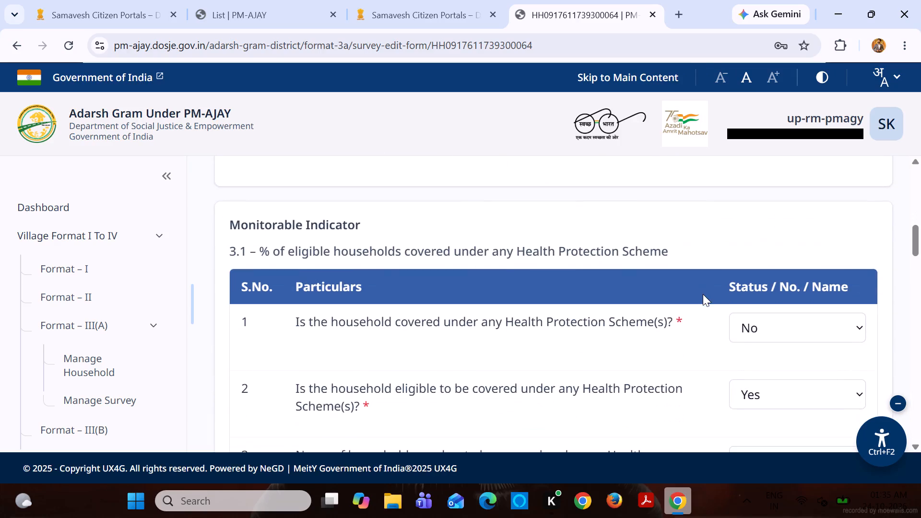
pyautogui.moveTo(807, 313); pyautogui.dragTo(770, 383)
pyautogui.click(770, 383)
# Under indicator 3.7, set the number of underweight children (0-5 years) to 0 and save house number 132's survey answers.
pyautogui.scroll(-4, 770, 383)
pyautogui.scroll(-5, 810, 320)
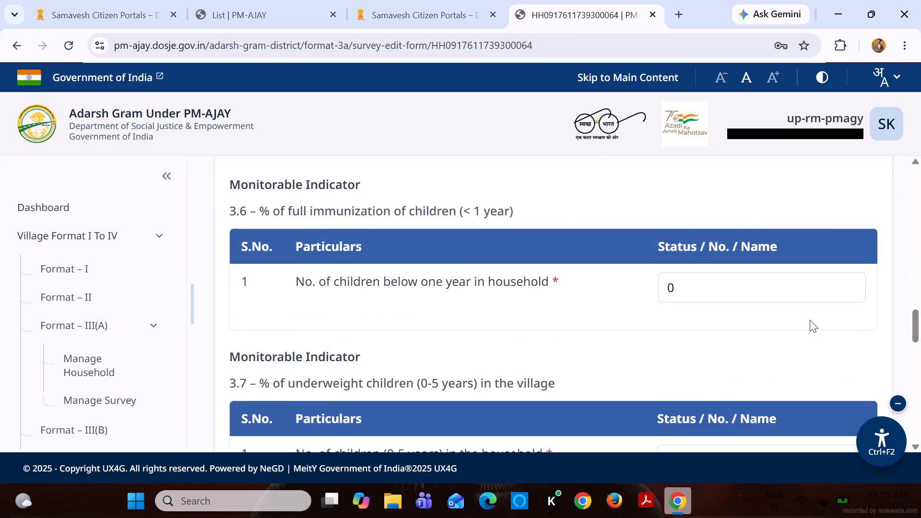
pyautogui.scroll(-5, 810, 320)
pyautogui.click(763, 327)
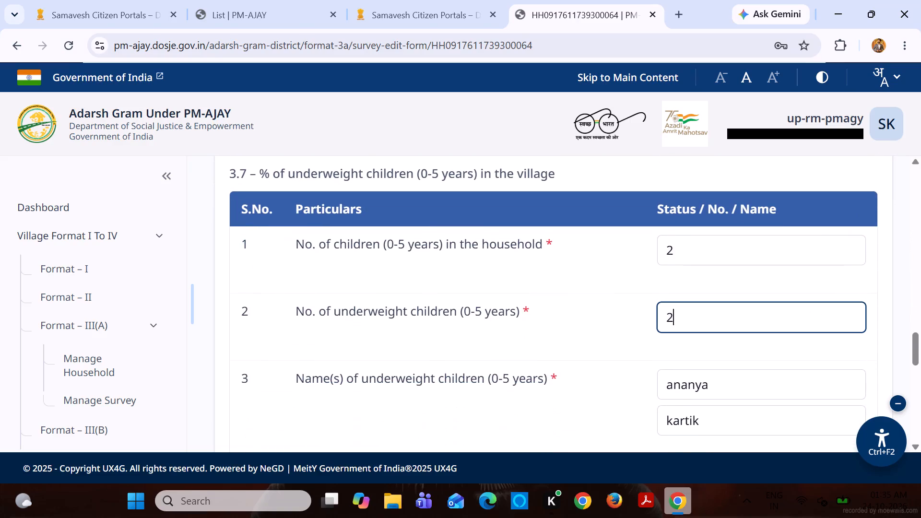
pyautogui.press('BackSpace')
pyautogui.press('0')
pyautogui.scroll(-5, 763, 327)
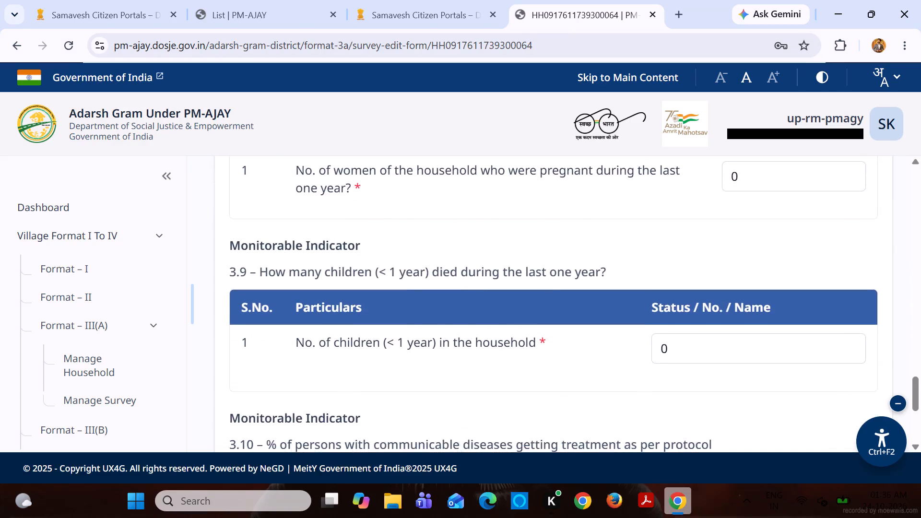
pyautogui.scroll(-5, 763, 327)
pyautogui.click(842, 342)
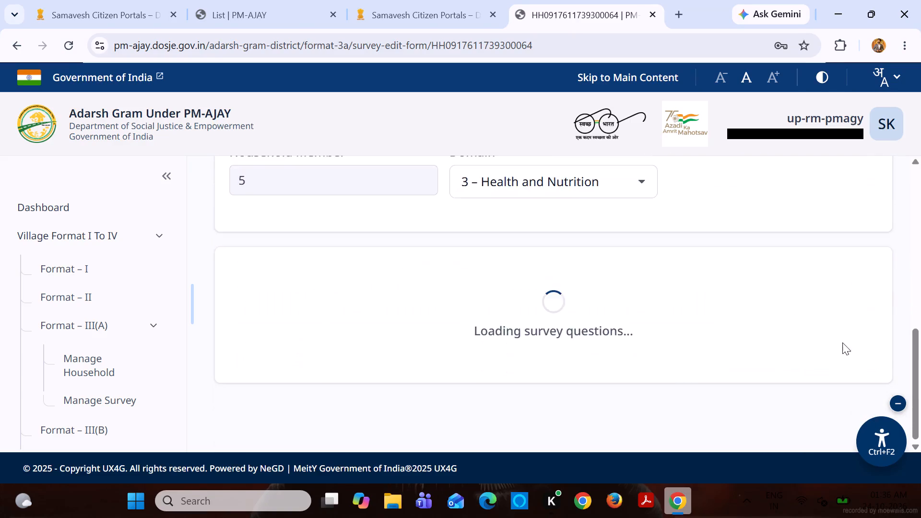
# Return to the survey list and open the survey for house number 133 on page 2 for editing.
pyautogui.scroll(11, 766, 245)
pyautogui.click(844, 200)
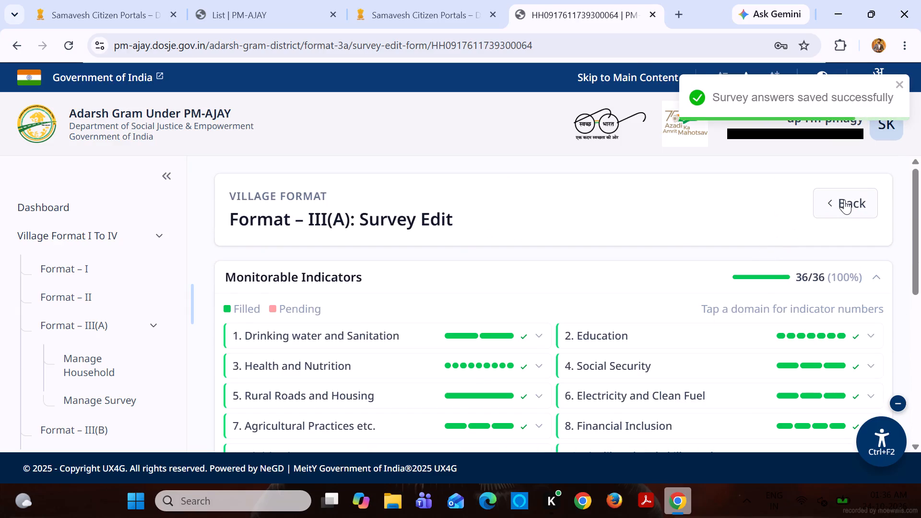
pyautogui.scroll(-20, 726, 273)
pyautogui.scroll(-3, 726, 273)
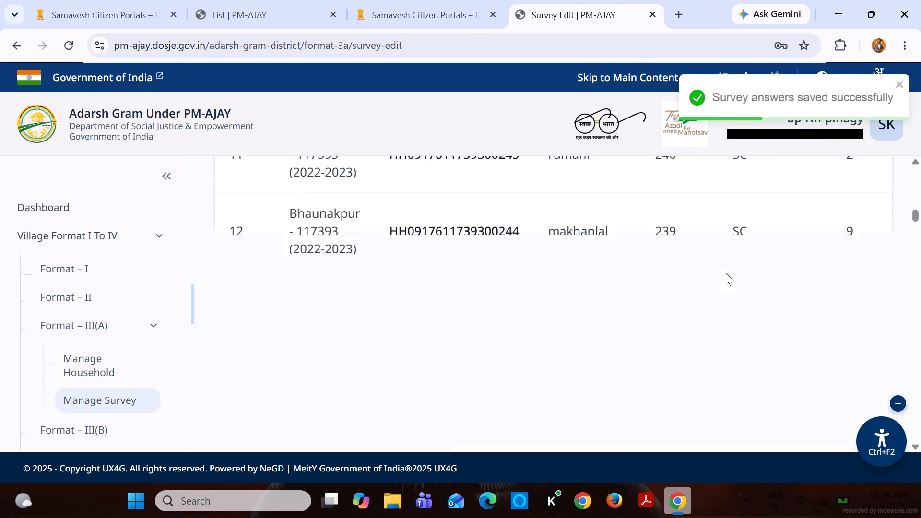
pyautogui.scroll(-20, 726, 273)
pyautogui.scroll(-9, 726, 273)
pyautogui.click(686, 365)
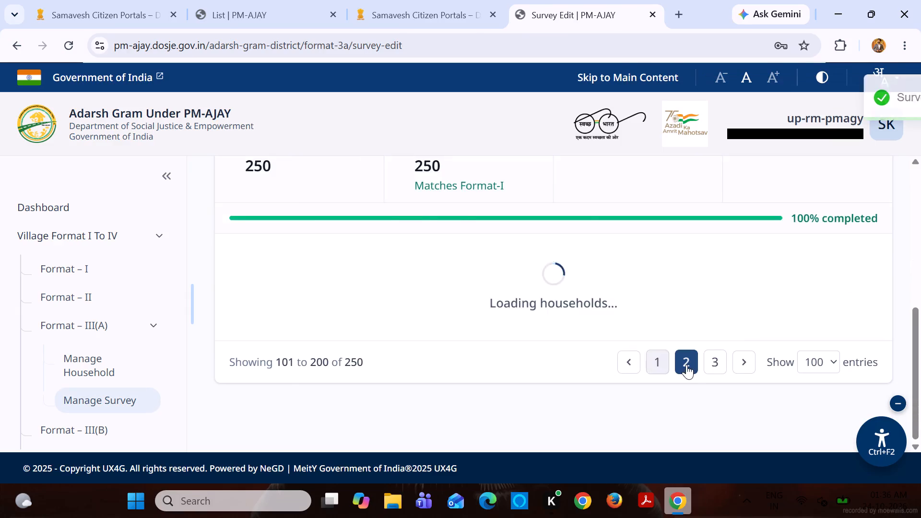
pyautogui.scroll(7, 714, 270)
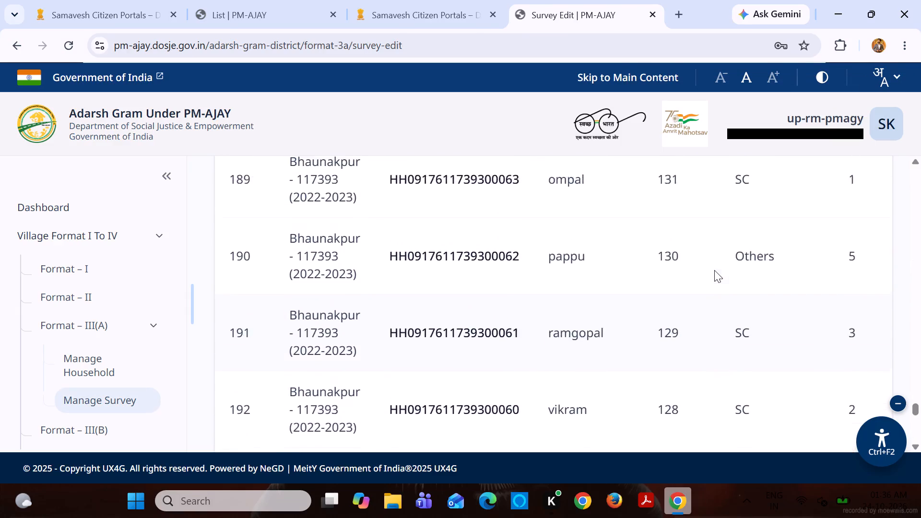
pyautogui.scroll(4, 714, 270)
pyautogui.hscroll(-5, 714, 270)
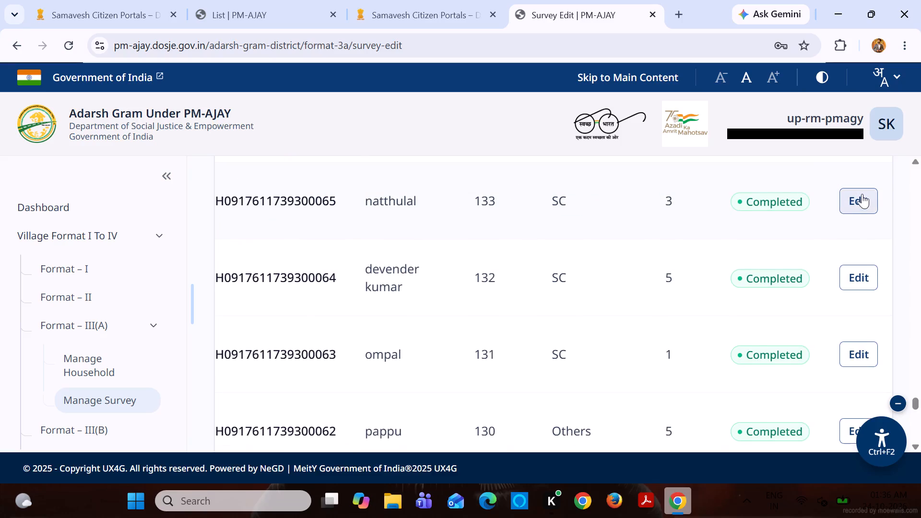
pyautogui.click(863, 198)
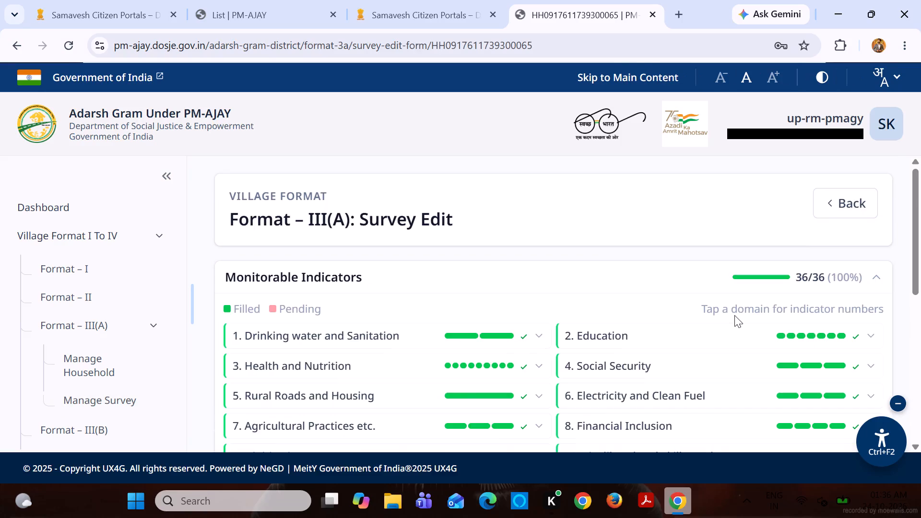
# In the 3 – Health and Nutrition domain, set Health Protection Scheme coverage to Yes and save house number 133's survey answers.
pyautogui.scroll(-8, 734, 315)
pyautogui.click(630, 328)
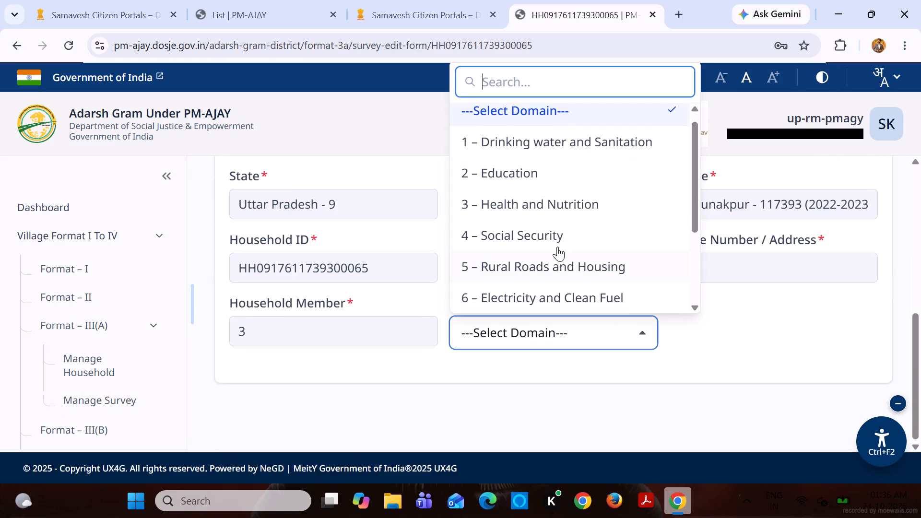
pyautogui.click(546, 201)
pyautogui.scroll(-3, 677, 325)
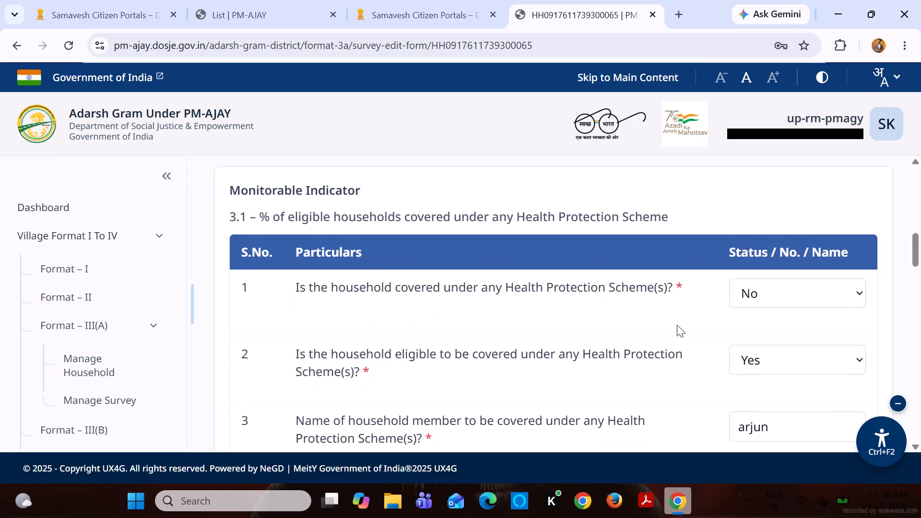
pyautogui.click(773, 304)
pyautogui.click(760, 343)
pyautogui.scroll(-2, 760, 343)
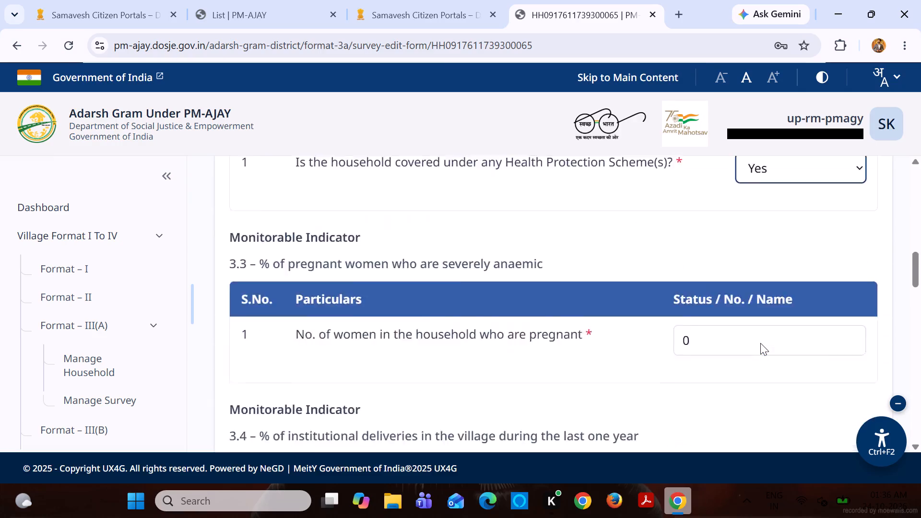
pyautogui.scroll(-10, 760, 343)
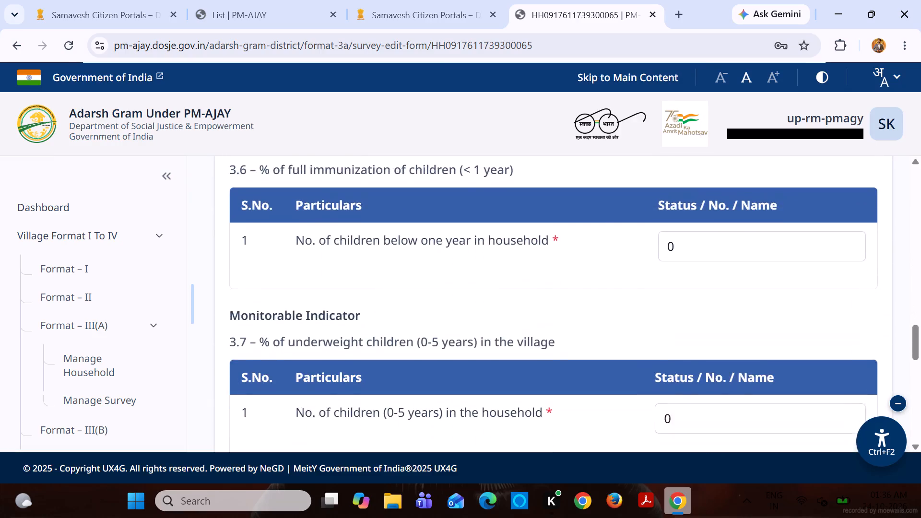
pyautogui.scroll(-9, 760, 343)
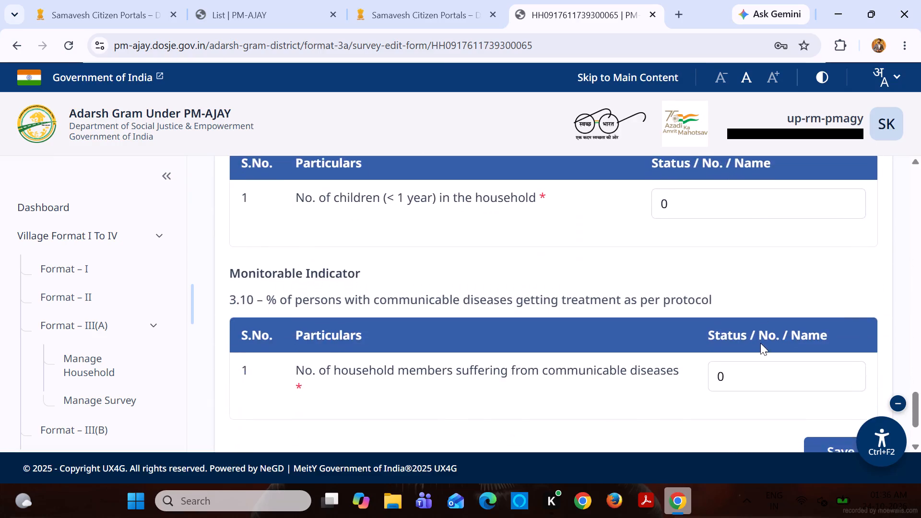
pyautogui.scroll(-2, 760, 343)
pyautogui.click(839, 356)
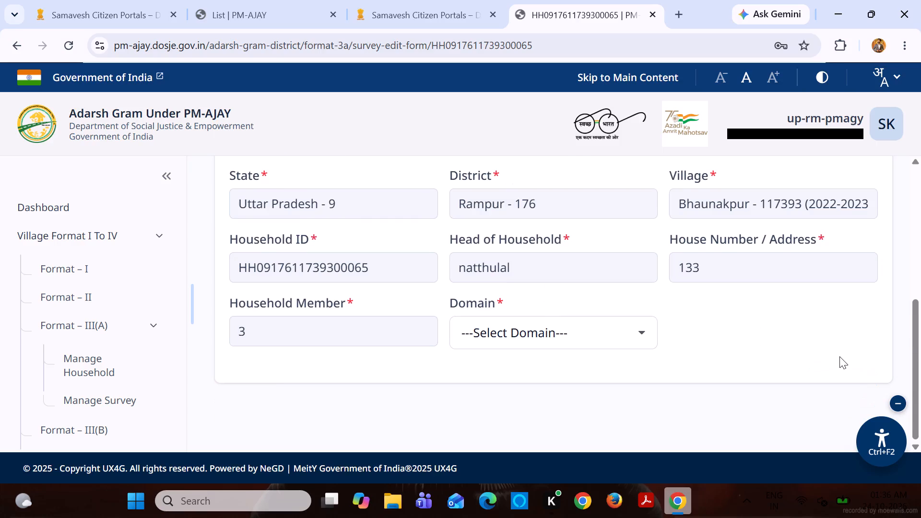
# Return to the survey list and open the survey for house number 138 on page 2 for editing.
pyautogui.scroll(9, 753, 248)
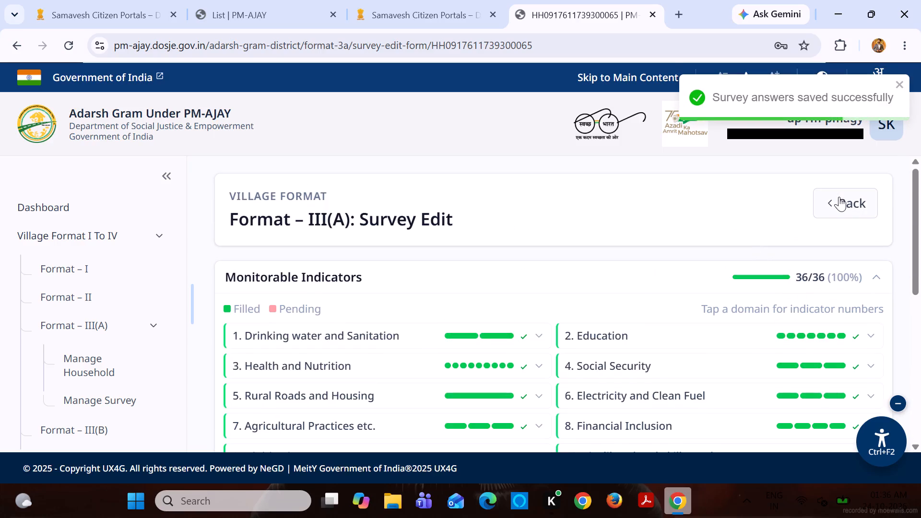
pyautogui.click(839, 197)
pyautogui.scroll(-20, 754, 288)
pyautogui.scroll(-1, 754, 288)
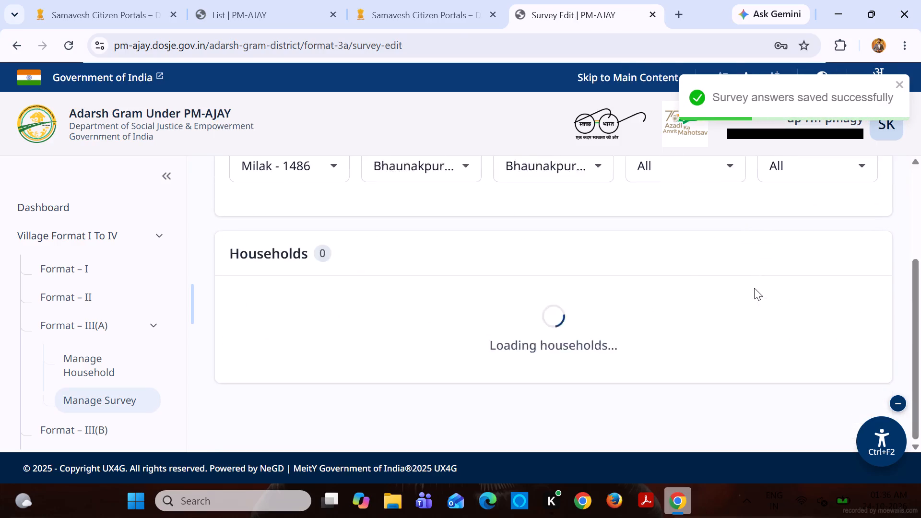
pyautogui.scroll(-20, 754, 288)
pyautogui.scroll(-20, 754, 288)
pyautogui.scroll(-1, 754, 288)
pyautogui.click(685, 360)
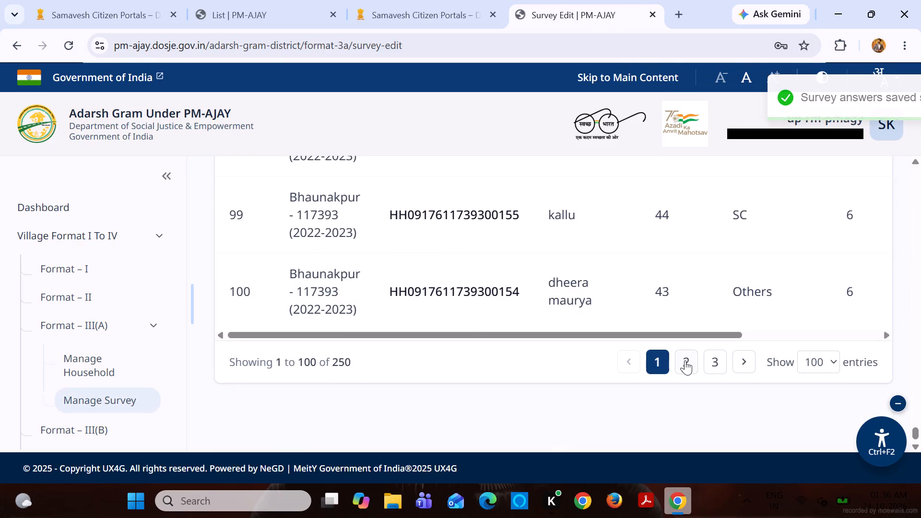
pyautogui.scroll(6, 735, 282)
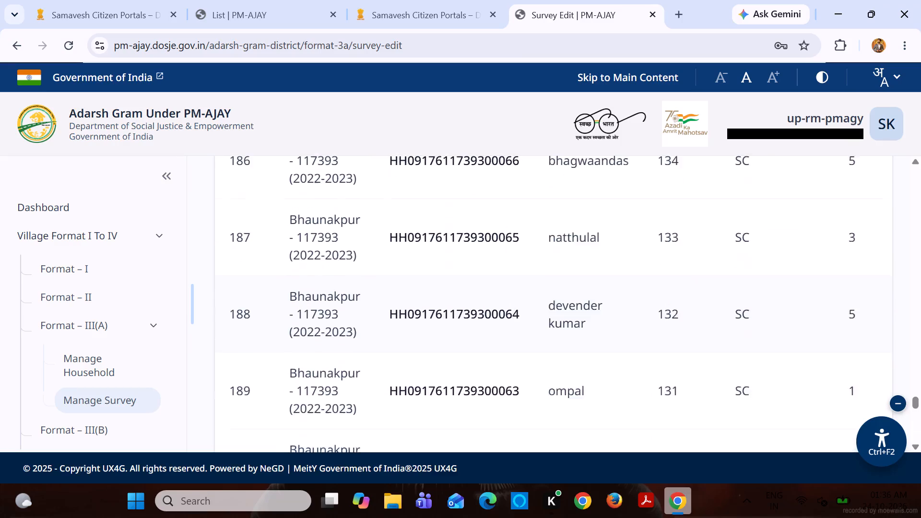
pyautogui.scroll(10, 735, 282)
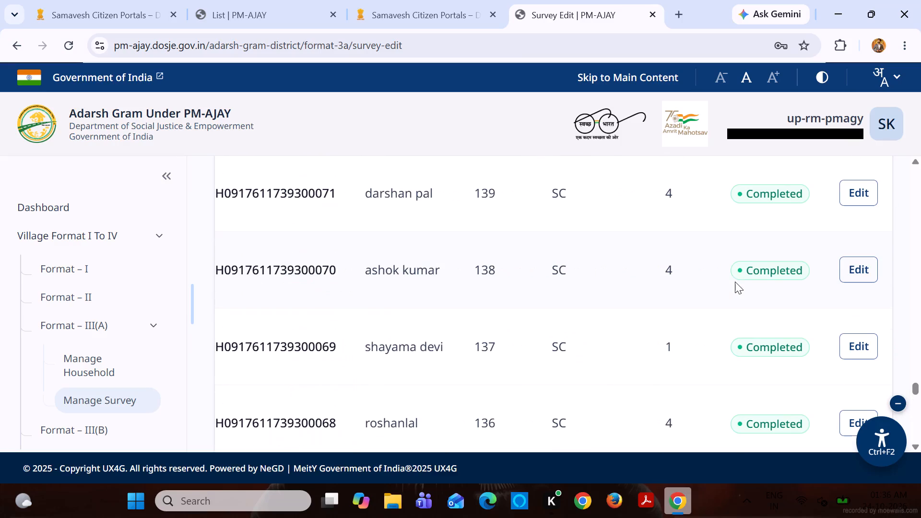
pyautogui.click(859, 265)
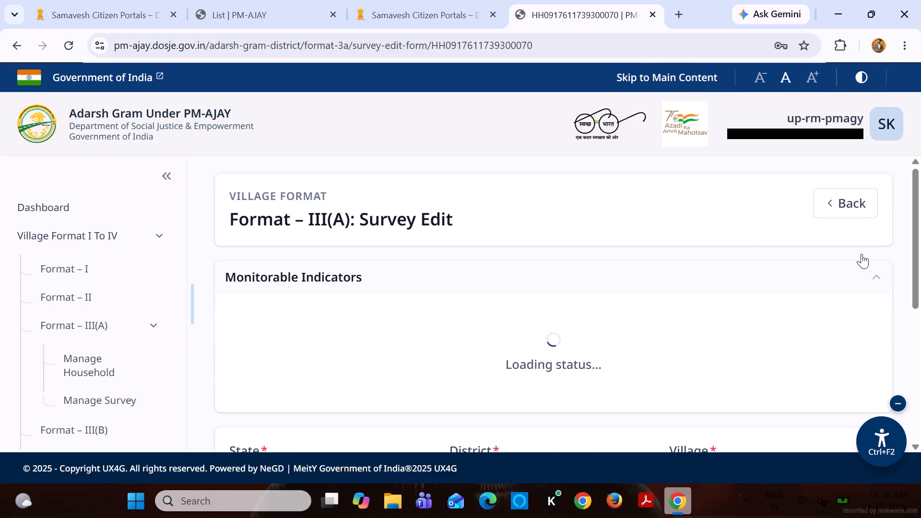
# In the 3 – Health and Nutrition domain for house number 138, set Health Protection Scheme coverage to Yes.
pyautogui.scroll(-9, 735, 269)
pyautogui.click(616, 329)
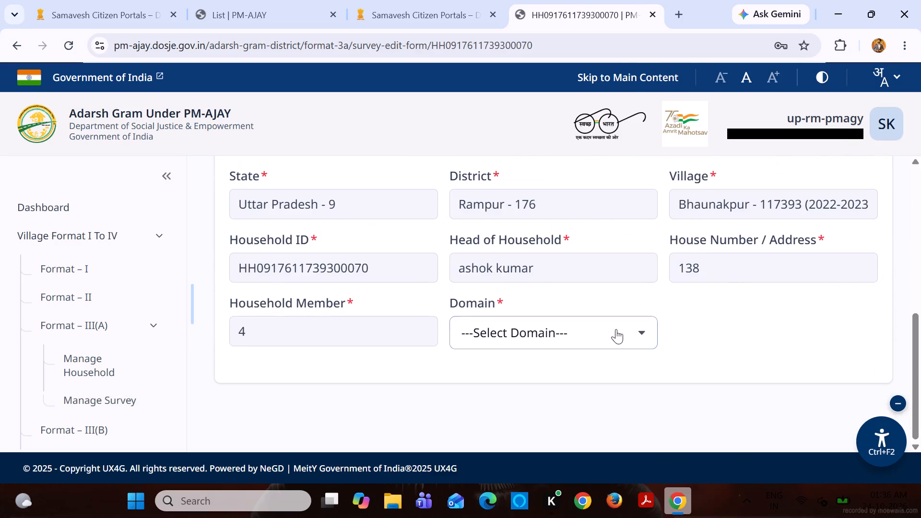
pyautogui.click(590, 207)
pyautogui.scroll(-1, 700, 307)
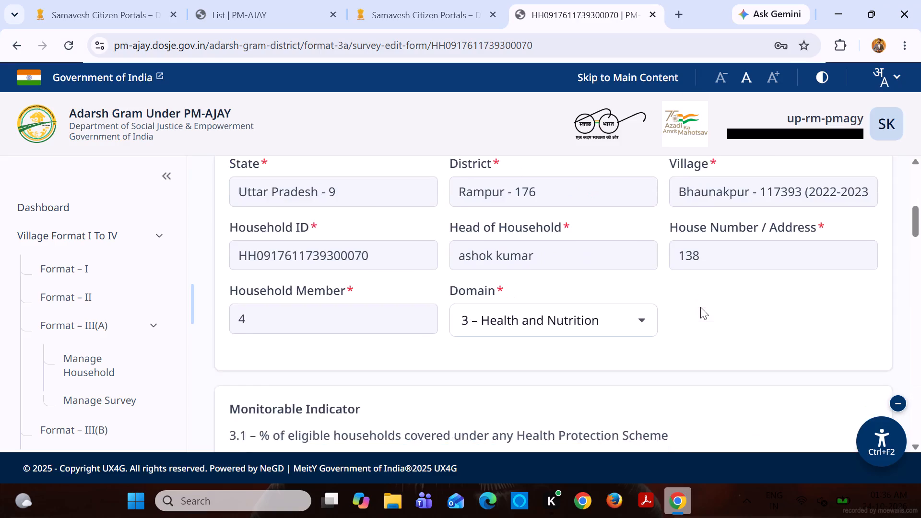
pyautogui.scroll(-3, 700, 307)
pyautogui.moveTo(799, 267); pyautogui.dragTo(777, 302)
pyautogui.click(777, 302)
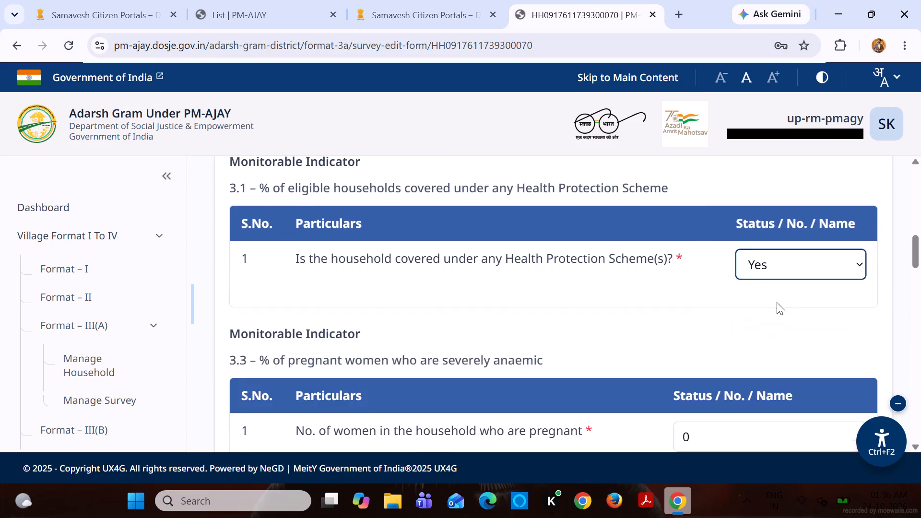
# Under indicator 3.7, set the number of underweight children (0-5 years) to 0 and save house number 138's survey answers.
pyautogui.scroll(-10, 777, 302)
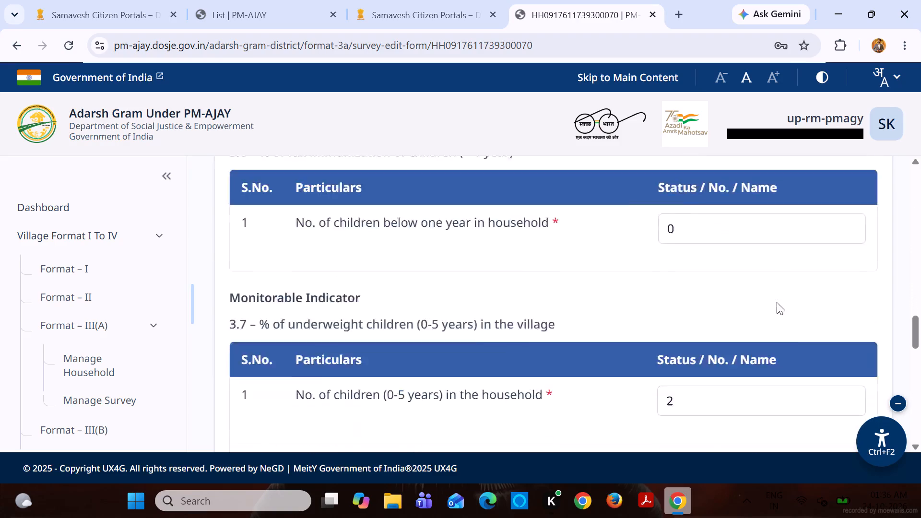
pyautogui.scroll(-2, 777, 302)
pyautogui.click(750, 330)
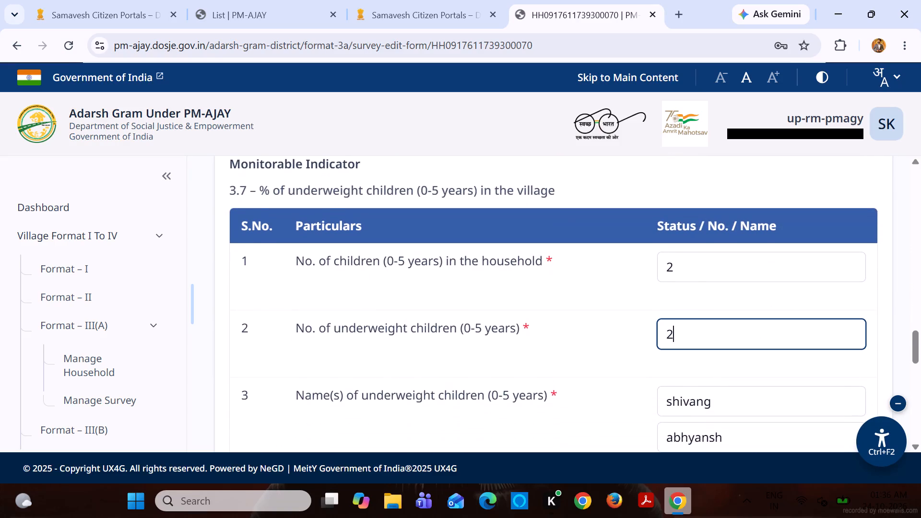
pyautogui.press('BackSpace')
pyautogui.press('0')
pyautogui.scroll(-6, 750, 330)
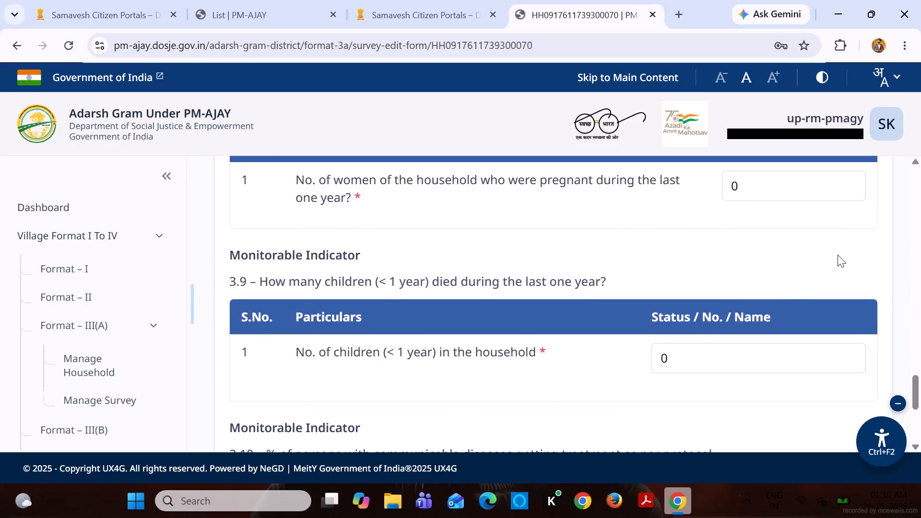
pyautogui.scroll(-5, 838, 255)
pyautogui.click(847, 356)
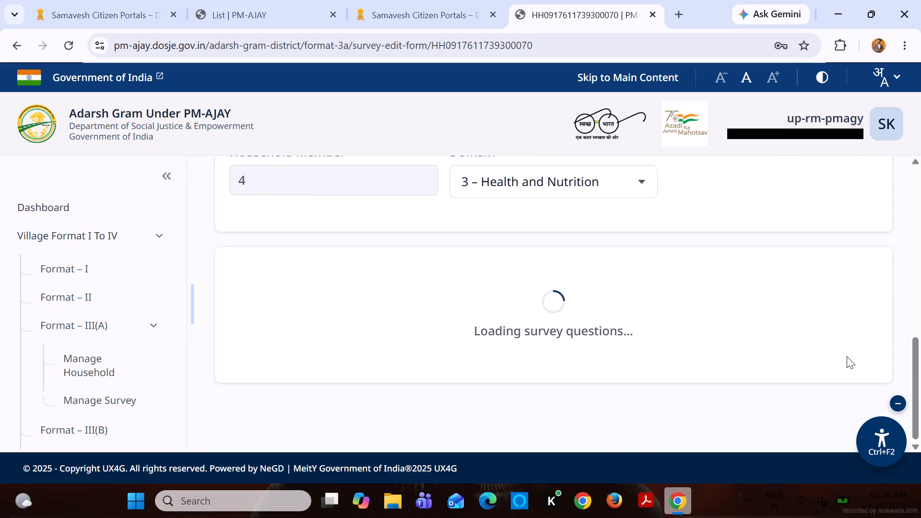
# Return to the survey list and open the survey for house number 139 on page 2 for editing.
pyautogui.scroll(11, 748, 245)
pyautogui.click(842, 208)
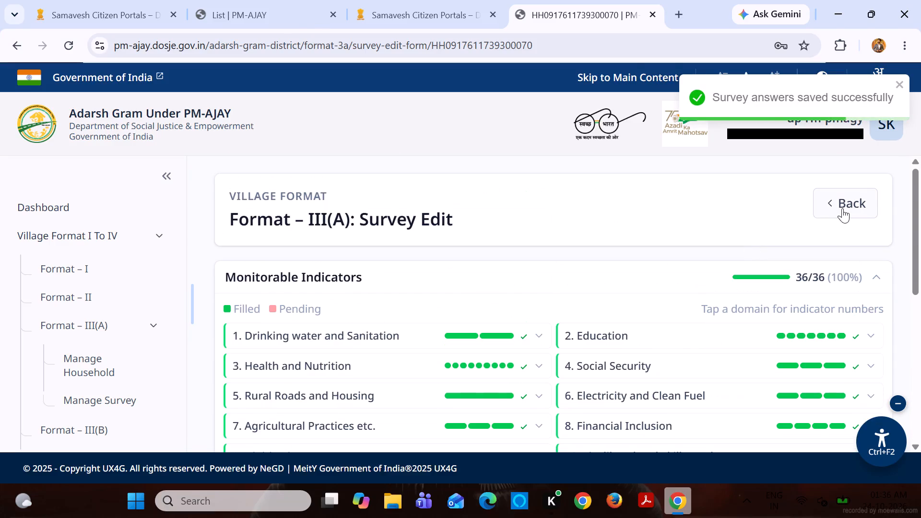
pyautogui.scroll(-8, 774, 283)
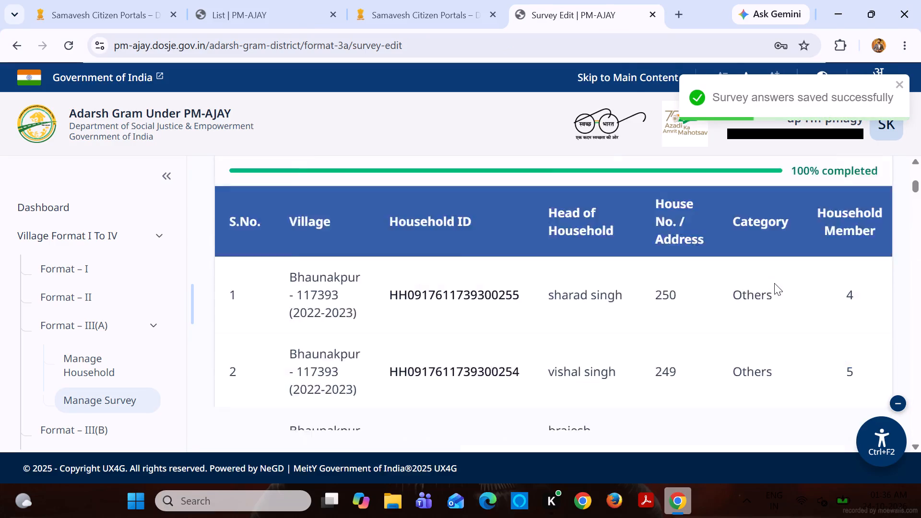
pyautogui.scroll(-20, 774, 283)
pyautogui.scroll(-7, 774, 283)
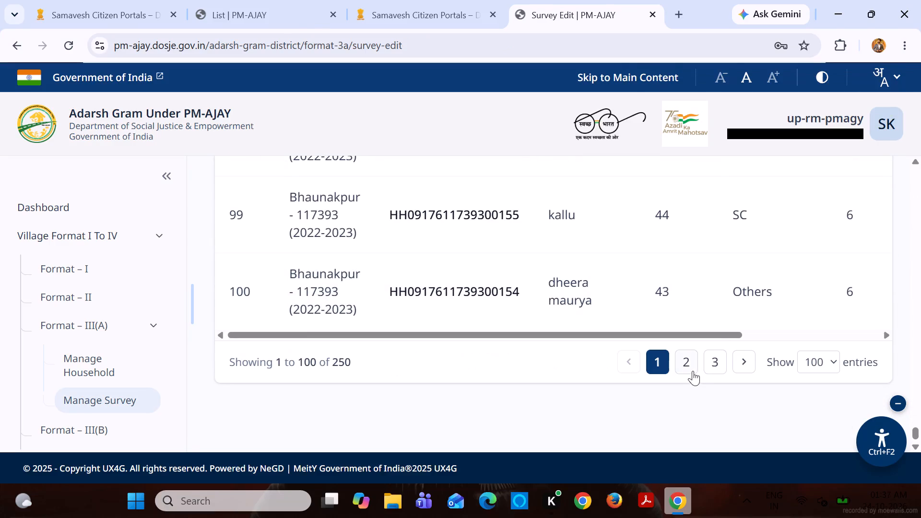
pyautogui.click(693, 371)
pyautogui.scroll(8, 711, 234)
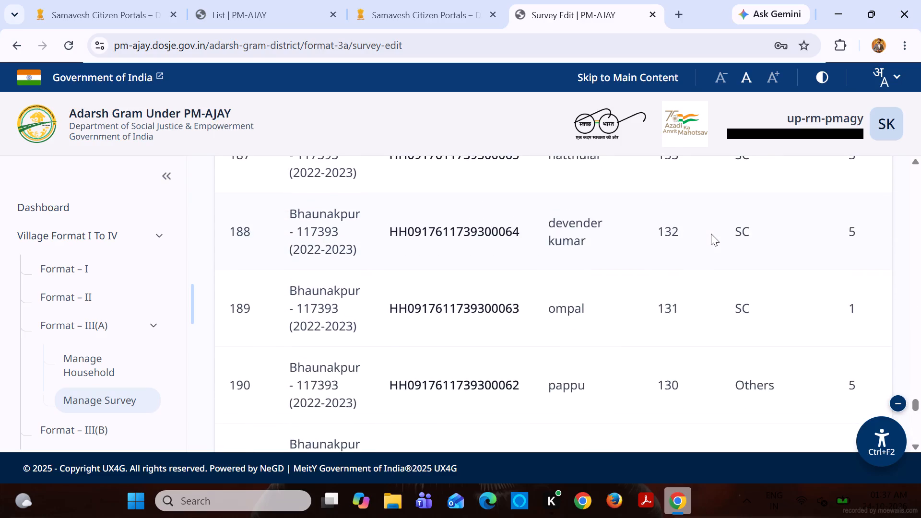
pyautogui.scroll(11, 711, 234)
pyautogui.hscroll(-3, 711, 234)
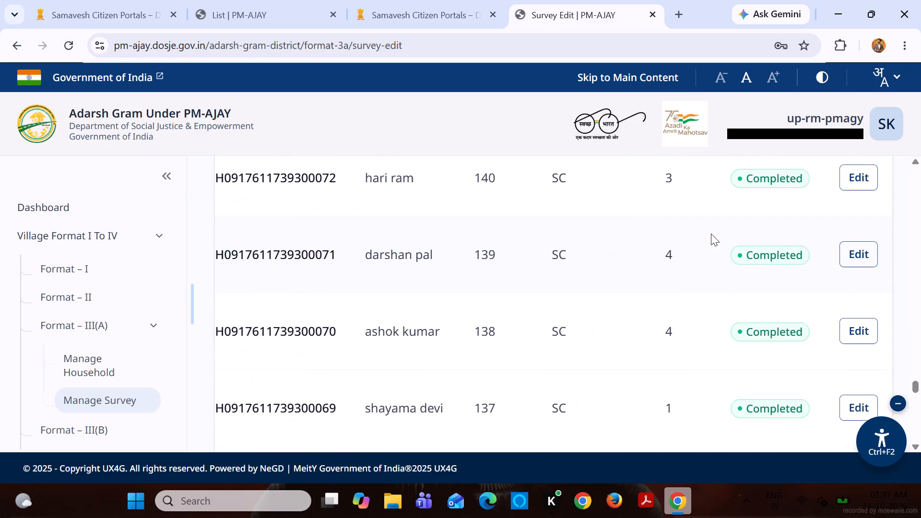
pyautogui.hscroll(-2, 711, 234)
pyautogui.click(850, 250)
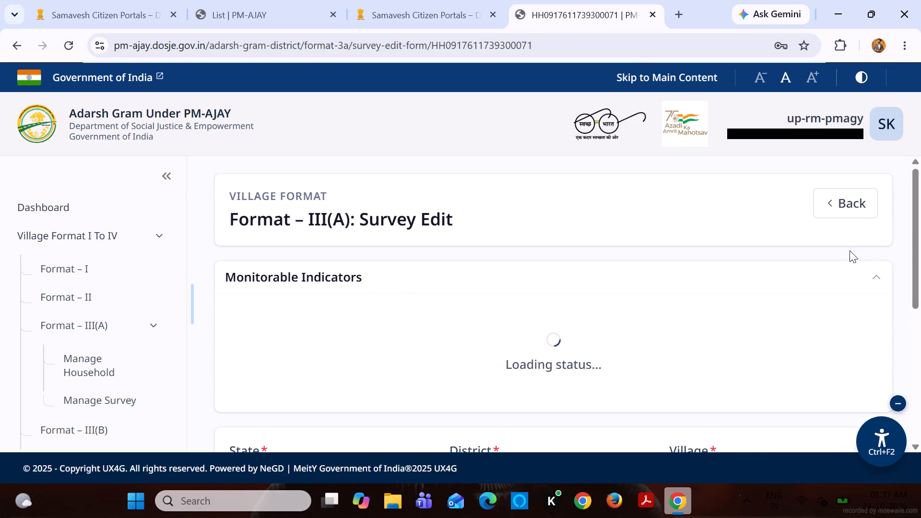
# In the 3 – Health and Nutrition domain, set Health Protection Scheme coverage to Yes and save house number 139's survey answers.
pyautogui.scroll(-9, 712, 359)
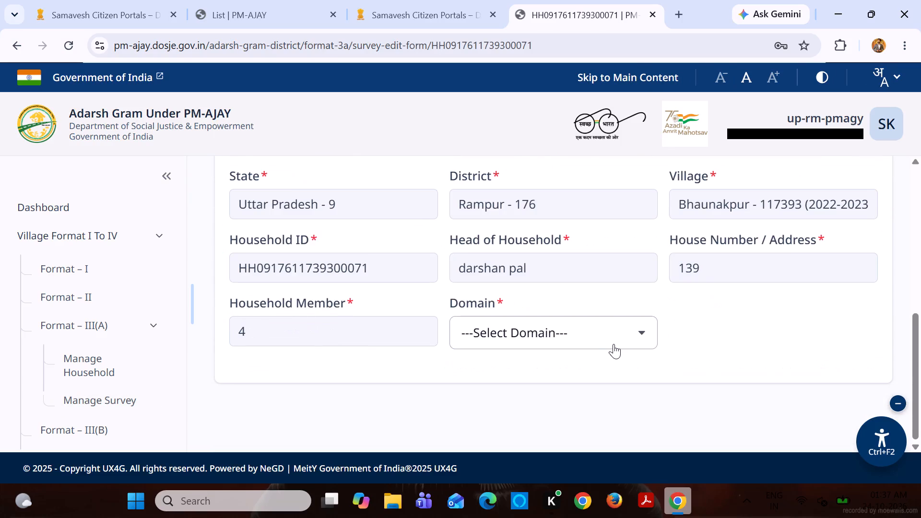
pyautogui.click(614, 344)
pyautogui.click(569, 200)
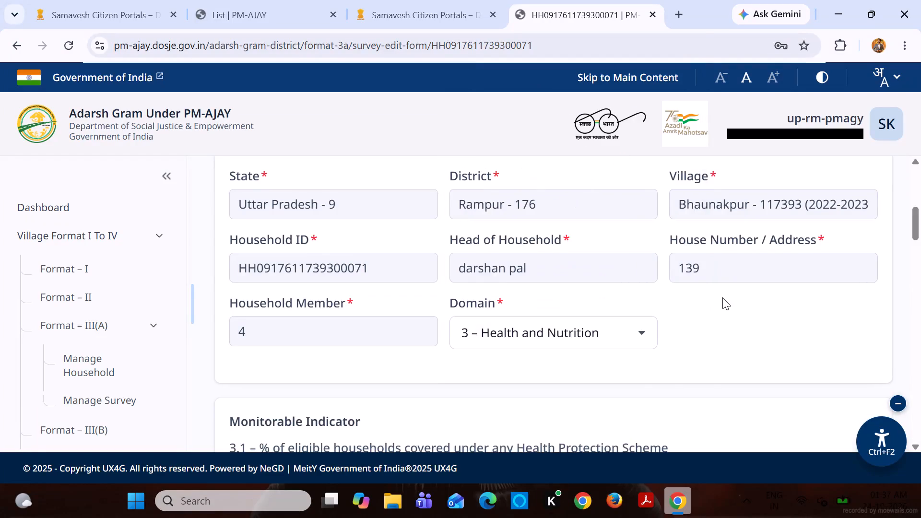
pyautogui.scroll(-4, 722, 297)
pyautogui.moveTo(813, 243); pyautogui.dragTo(770, 287)
pyautogui.click(770, 287)
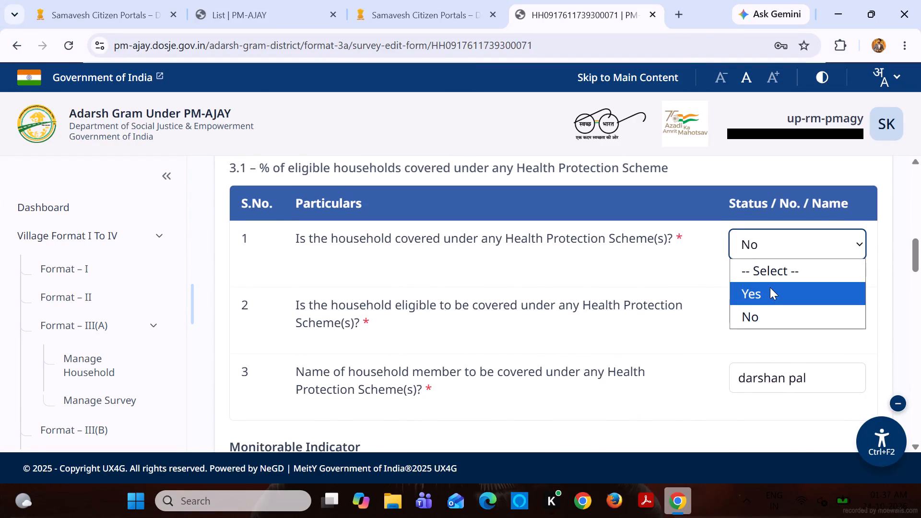
pyautogui.scroll(-8, 770, 287)
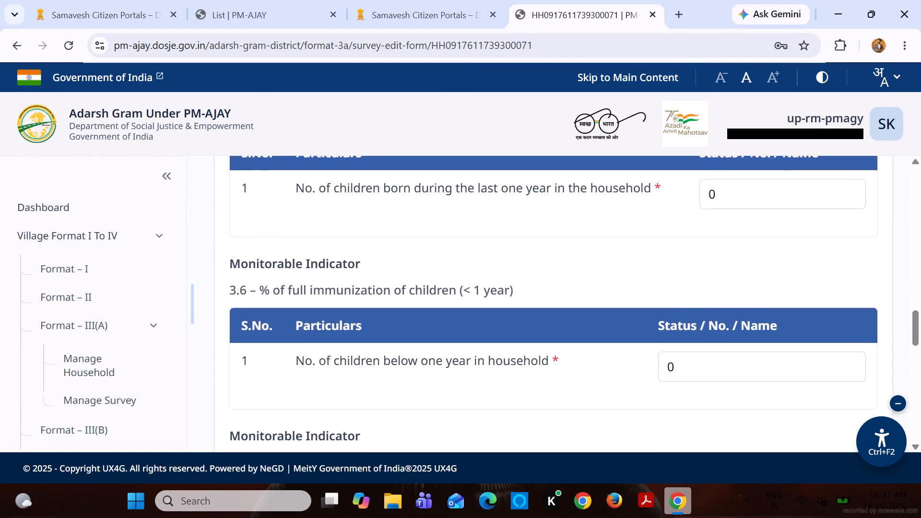
pyautogui.scroll(-7, 770, 287)
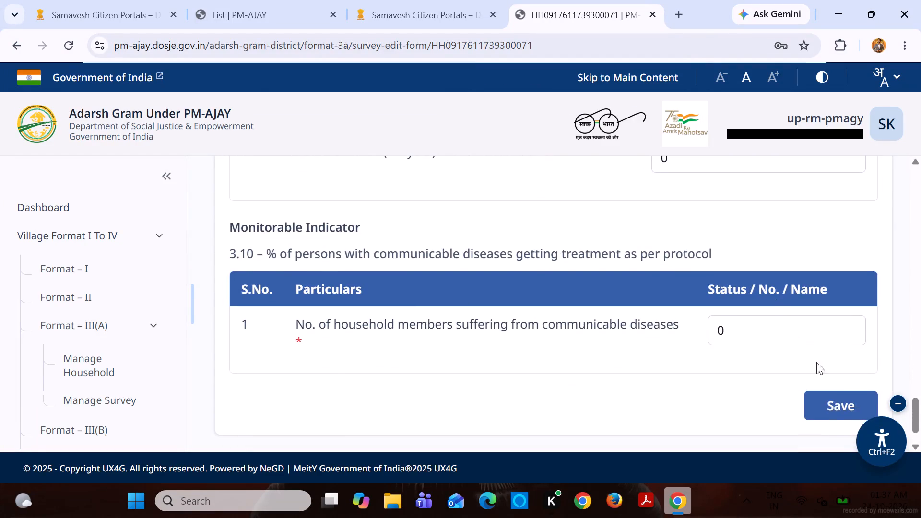
pyautogui.click(833, 415)
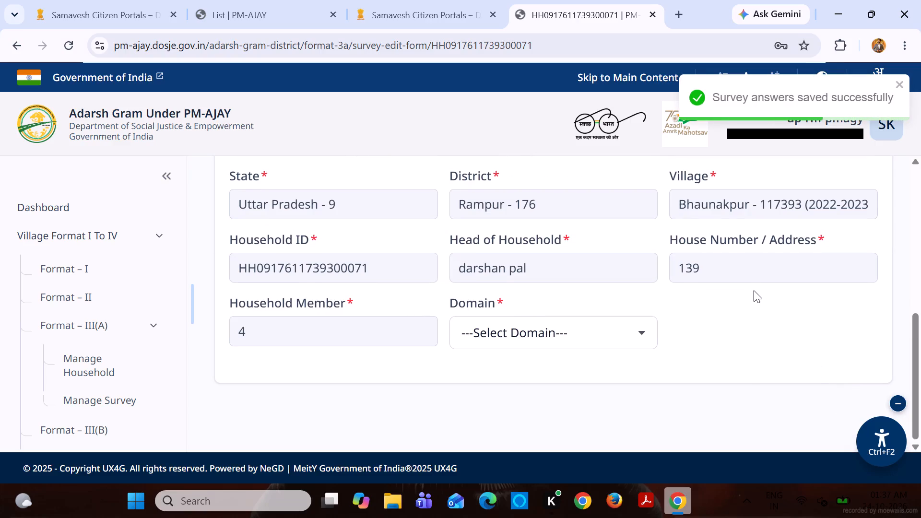
# Return to the survey list and open the survey for house number 141 on page 2 for editing.
pyautogui.scroll(6, 754, 290)
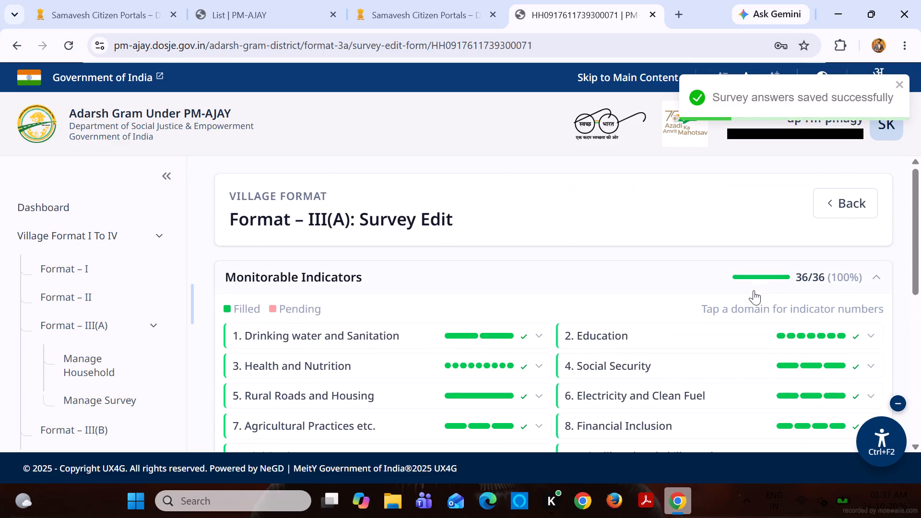
pyautogui.click(836, 195)
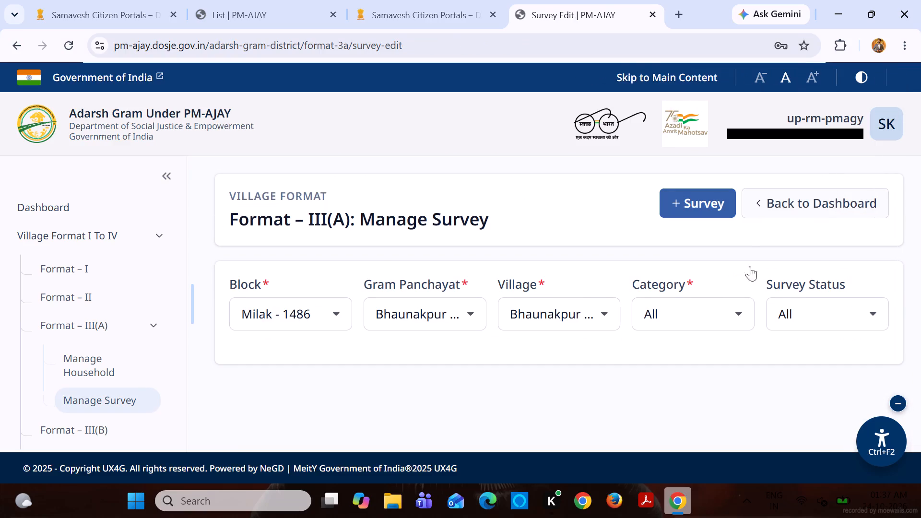
pyautogui.scroll(-8, 749, 276)
pyautogui.scroll(-20, 749, 276)
pyautogui.scroll(-20, 749, 276)
pyautogui.scroll(-3, 749, 276)
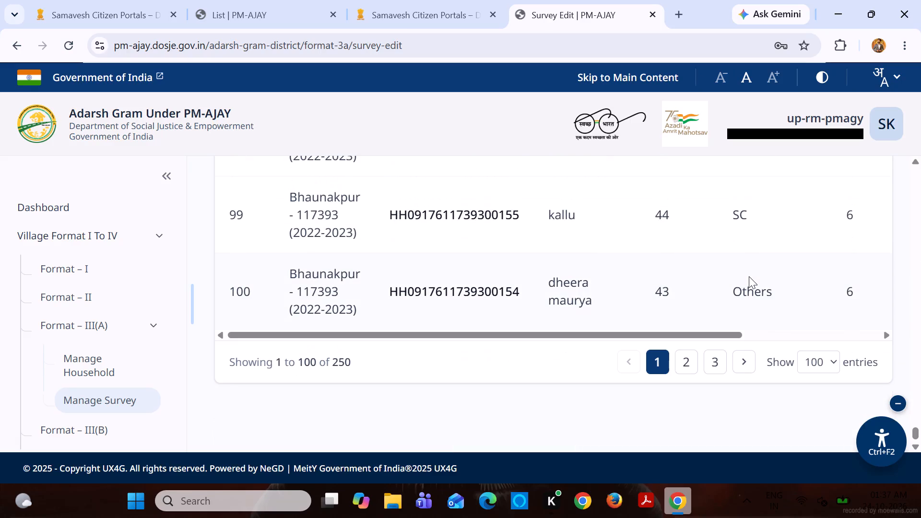
pyautogui.click(690, 363)
pyautogui.scroll(4, 708, 268)
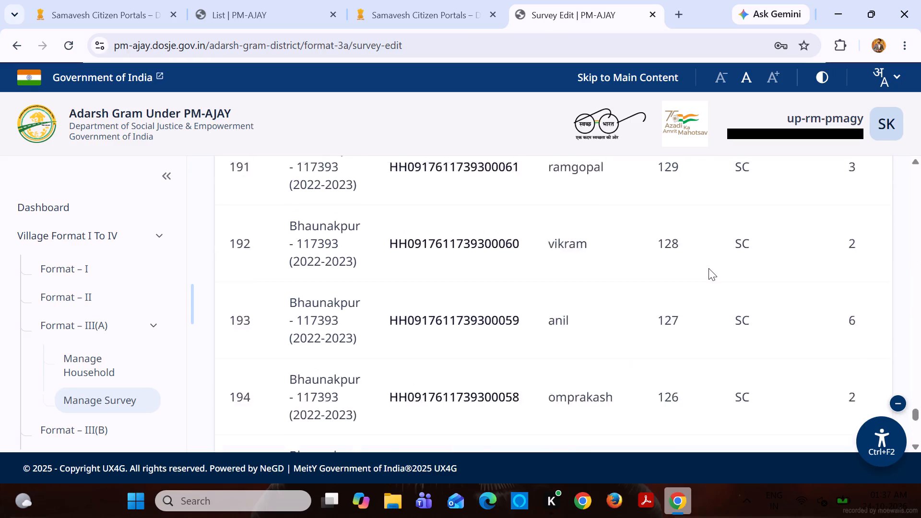
pyautogui.scroll(8, 708, 268)
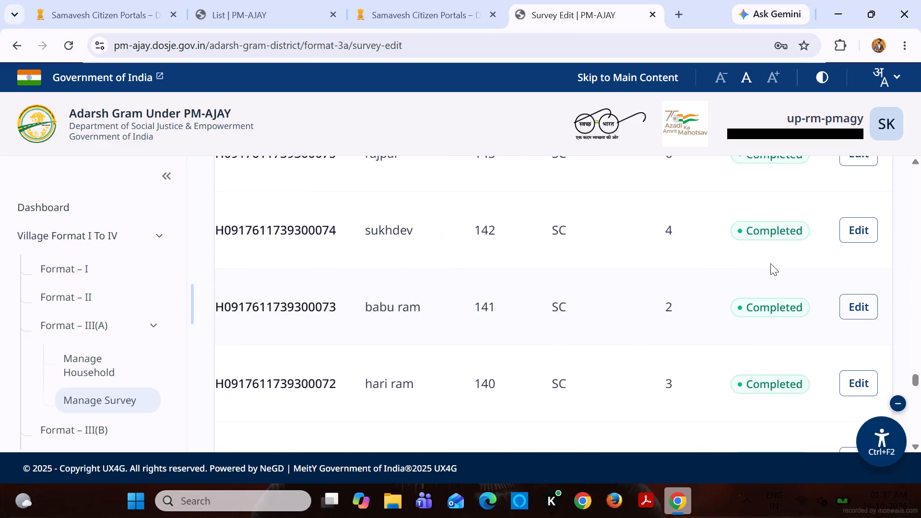
pyautogui.click(863, 300)
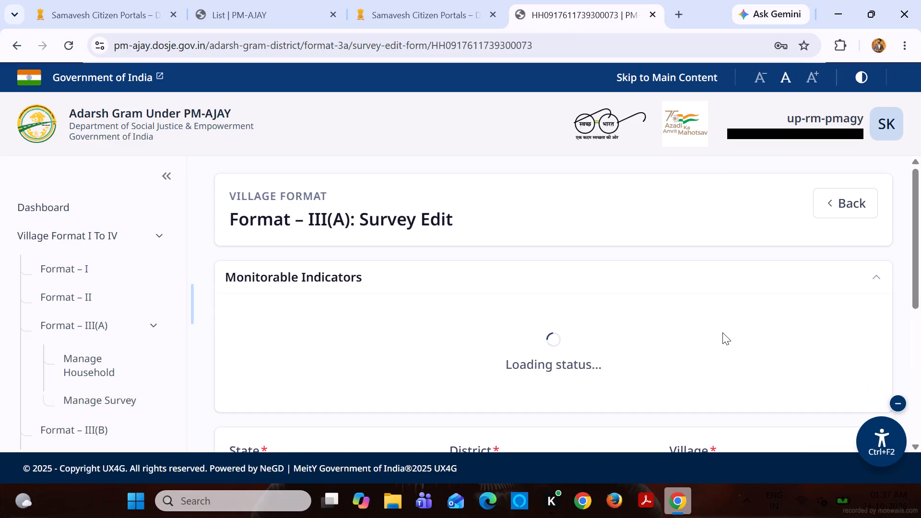
# In the 3 – Health and Nutrition domain, set Health Protection Scheme coverage to Yes and save house number 141's survey answers.
pyautogui.scroll(-13, 722, 332)
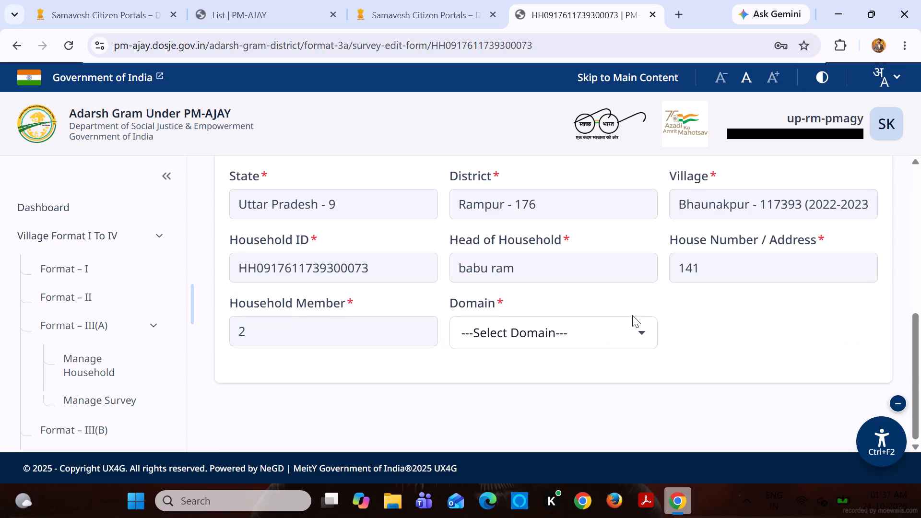
pyautogui.click(632, 315)
pyautogui.click(620, 327)
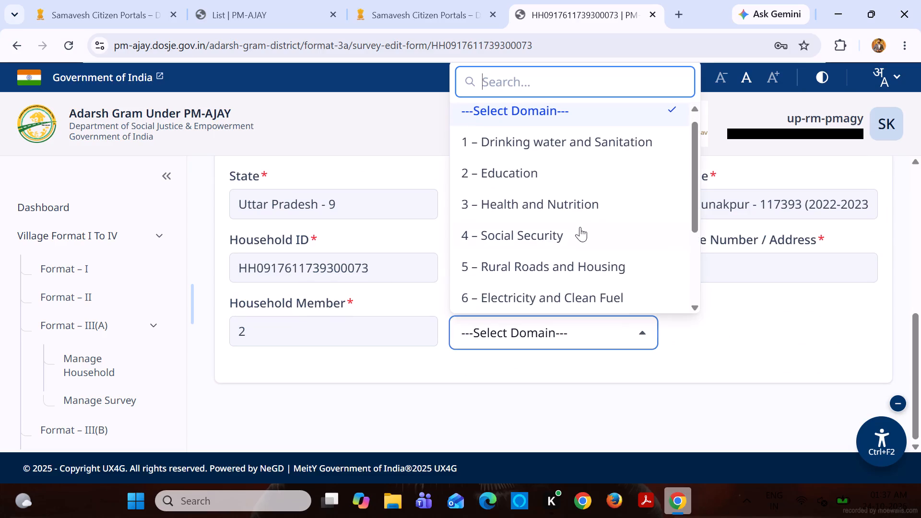
pyautogui.click(576, 210)
pyautogui.scroll(-3, 672, 334)
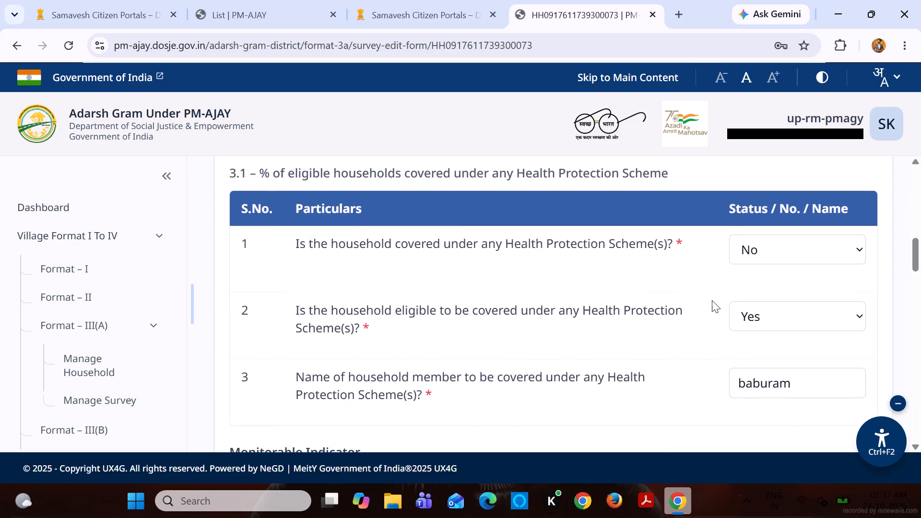
pyautogui.click(787, 261)
pyautogui.click(764, 294)
pyautogui.scroll(-1, 764, 294)
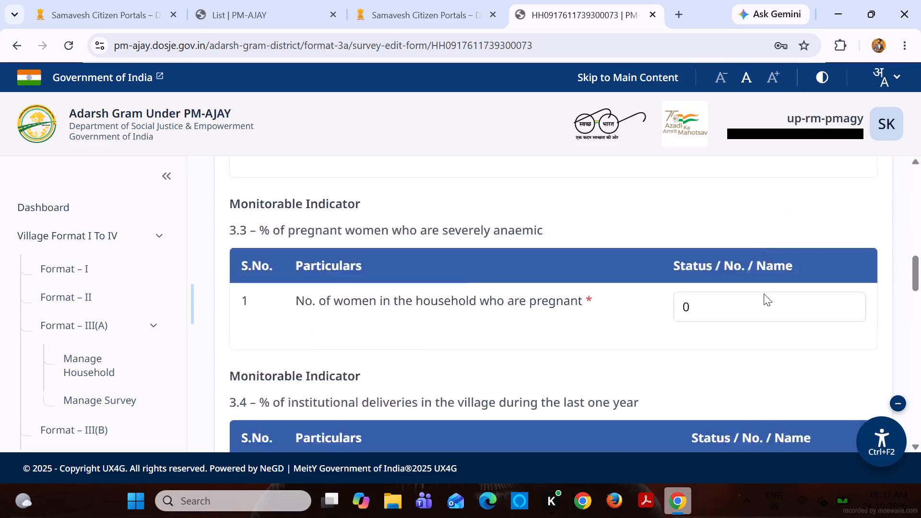
pyautogui.scroll(-8, 764, 294)
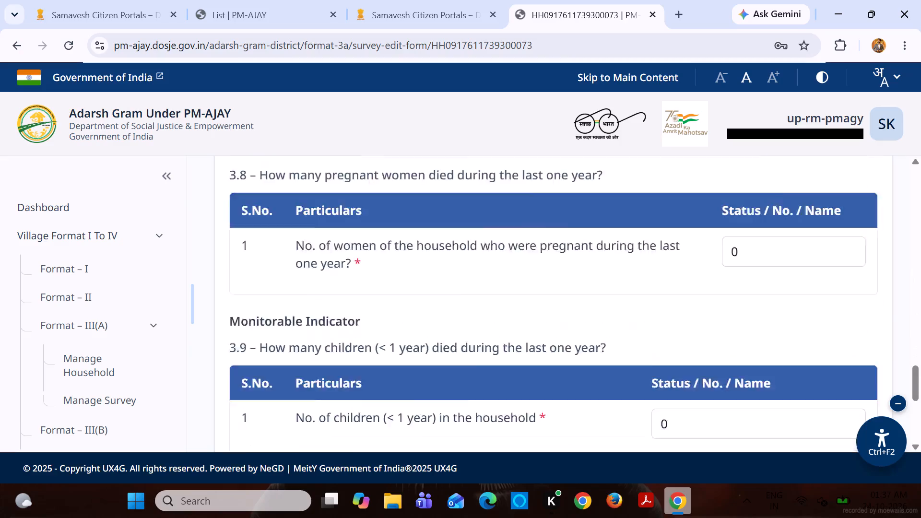
pyautogui.scroll(-7, 764, 294)
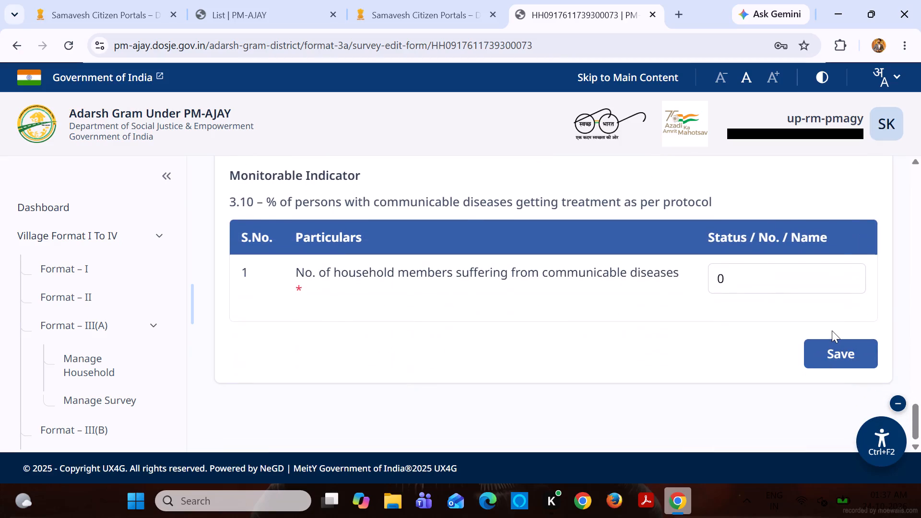
pyautogui.click(833, 340)
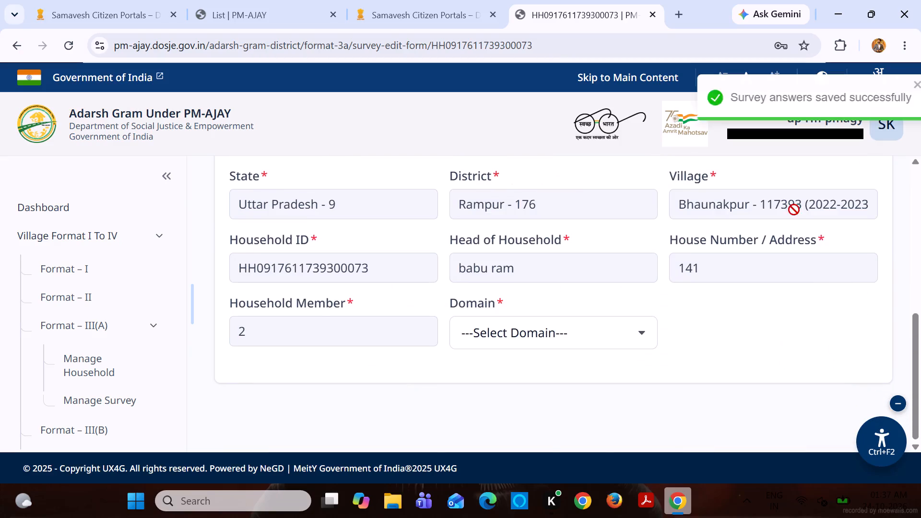
# Return to the survey list and open the survey for house number 144 on page 2 for editing.
pyautogui.scroll(10, 791, 209)
pyautogui.click(839, 200)
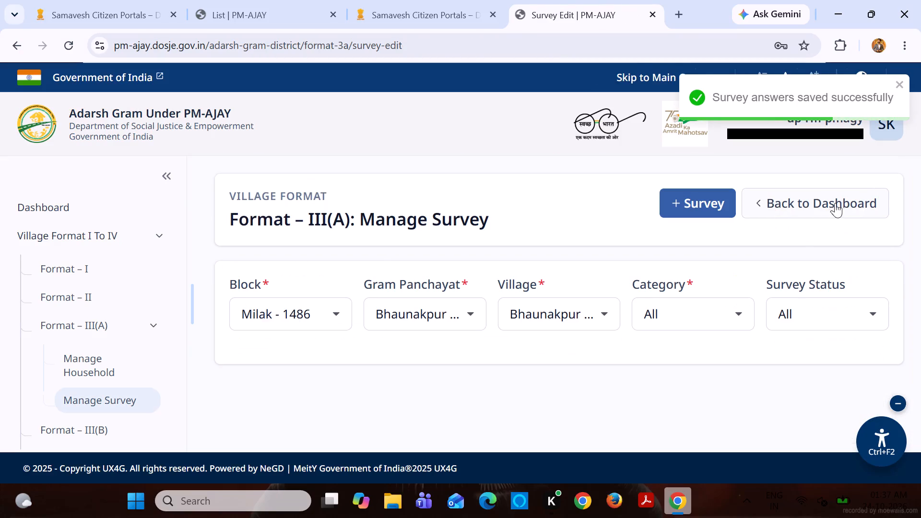
pyautogui.scroll(-4, 745, 328)
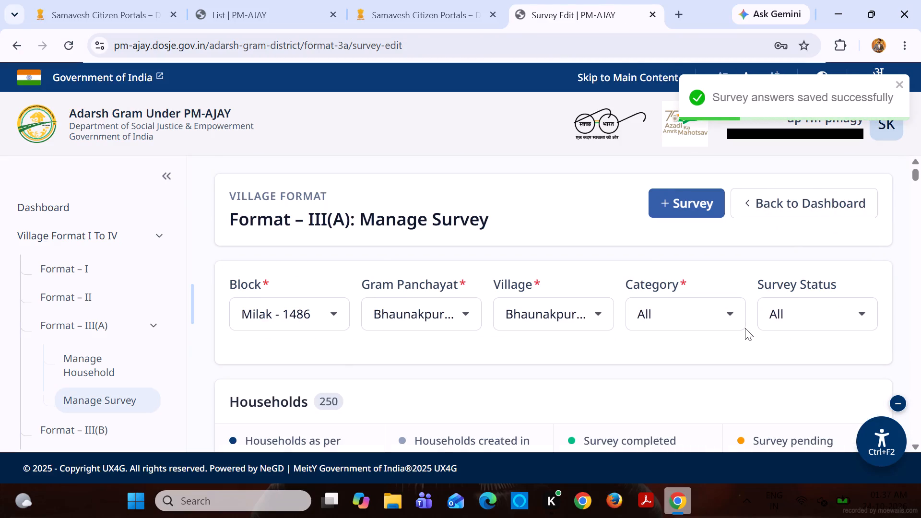
pyautogui.scroll(-8, 745, 328)
pyautogui.scroll(-20, 745, 328)
pyautogui.scroll(-5, 745, 328)
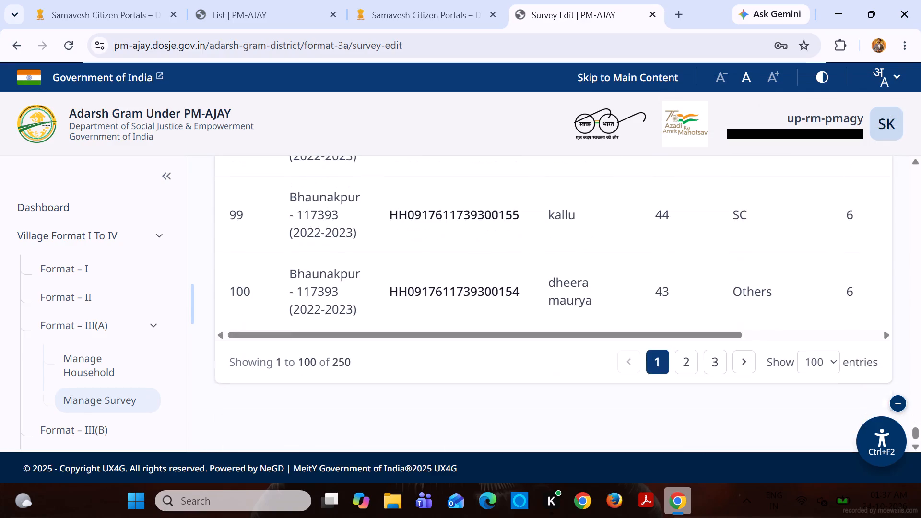
pyautogui.scroll(-17, 745, 328)
pyautogui.click(694, 352)
pyautogui.scroll(2, 724, 233)
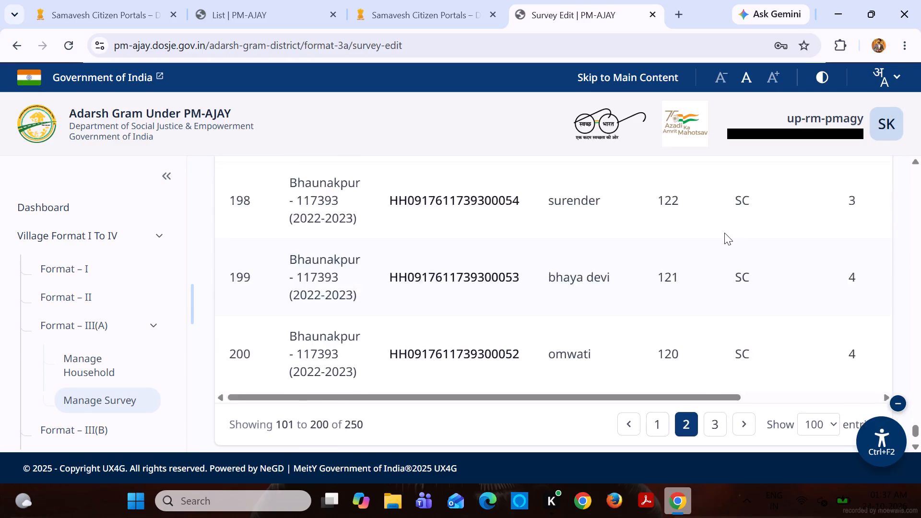
pyautogui.scroll(13, 724, 233)
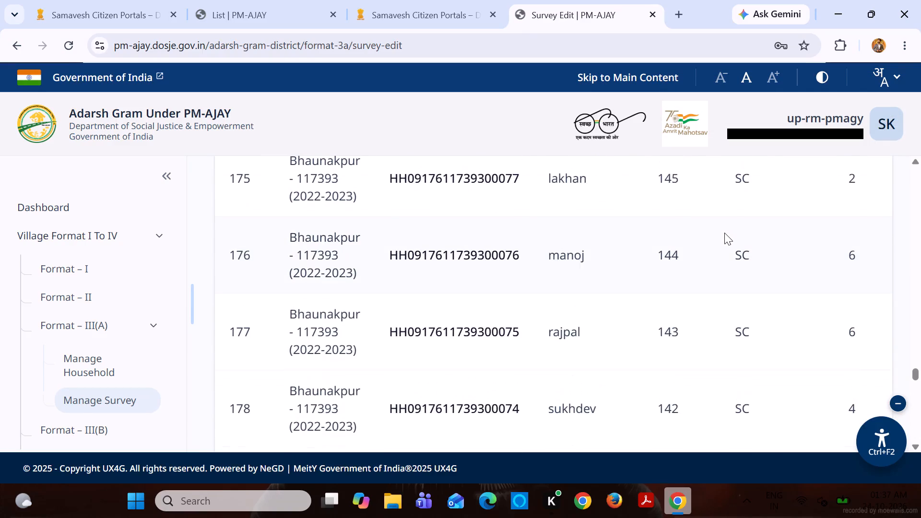
pyautogui.scroll(4, 724, 233)
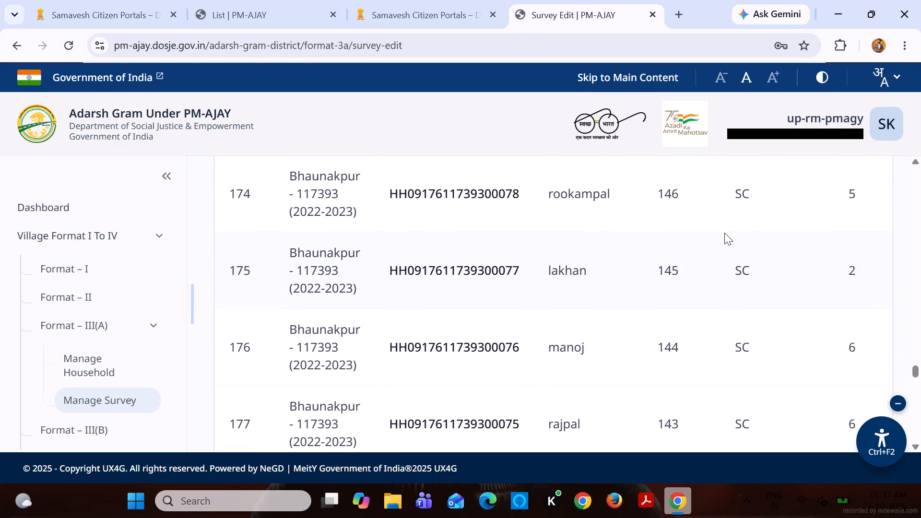
pyautogui.scroll(1, 724, 233)
pyautogui.click(855, 336)
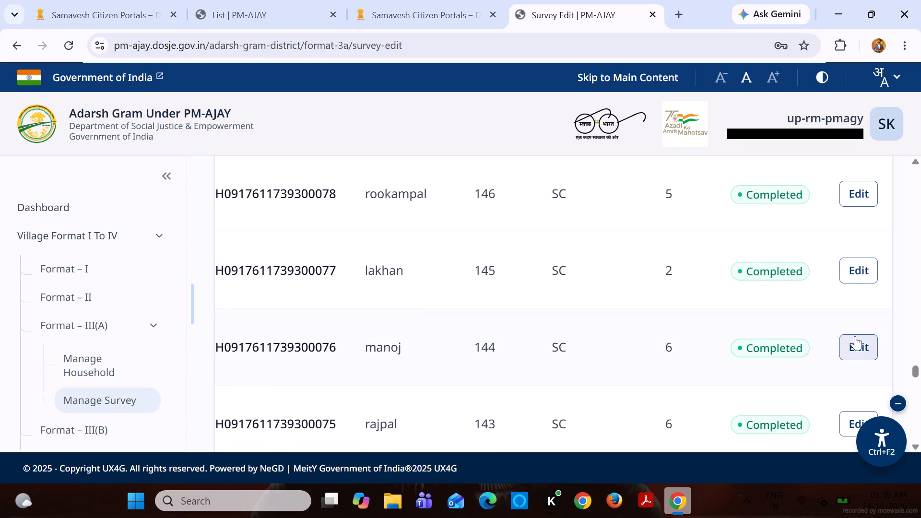
# In the 3 – Health and Nutrition domain, set Health Protection Scheme coverage to Yes and save house number 144's survey answers.
pyautogui.scroll(-7, 775, 331)
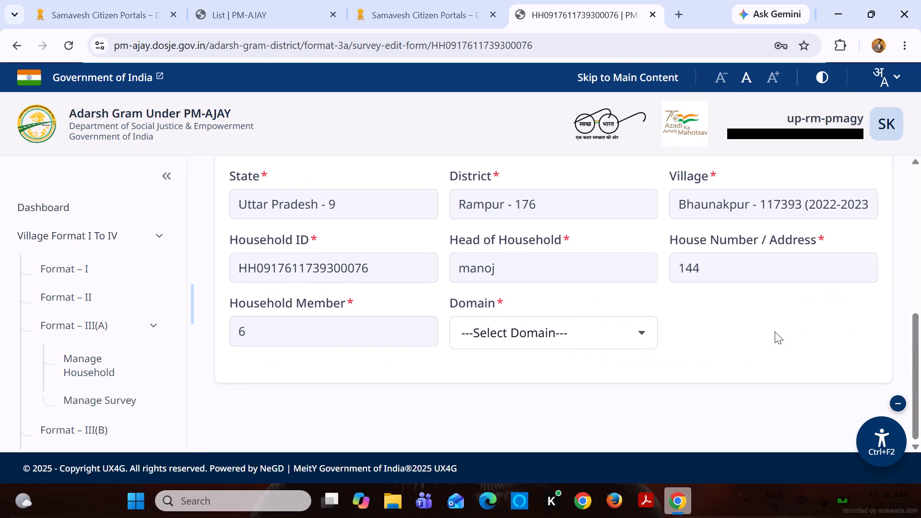
pyautogui.click(638, 330)
pyautogui.click(555, 201)
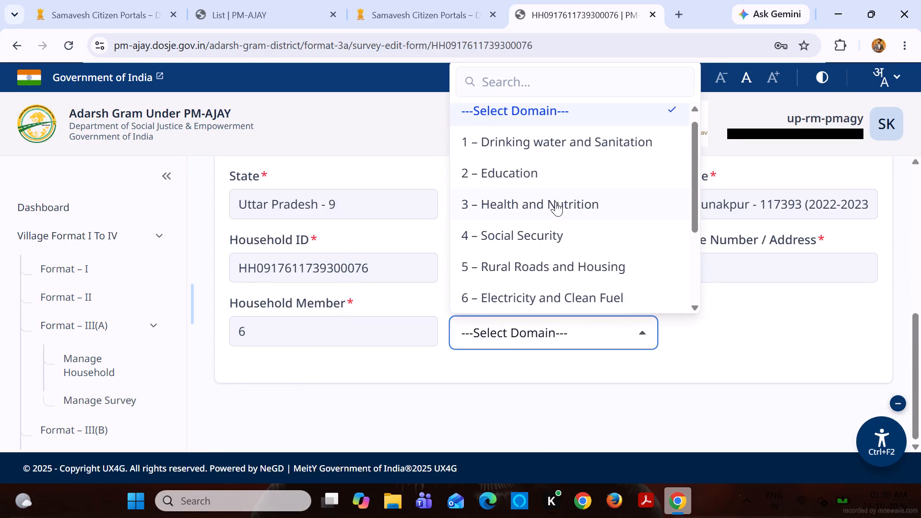
pyautogui.scroll(-3, 703, 313)
pyautogui.moveTo(794, 299); pyautogui.dragTo(789, 320)
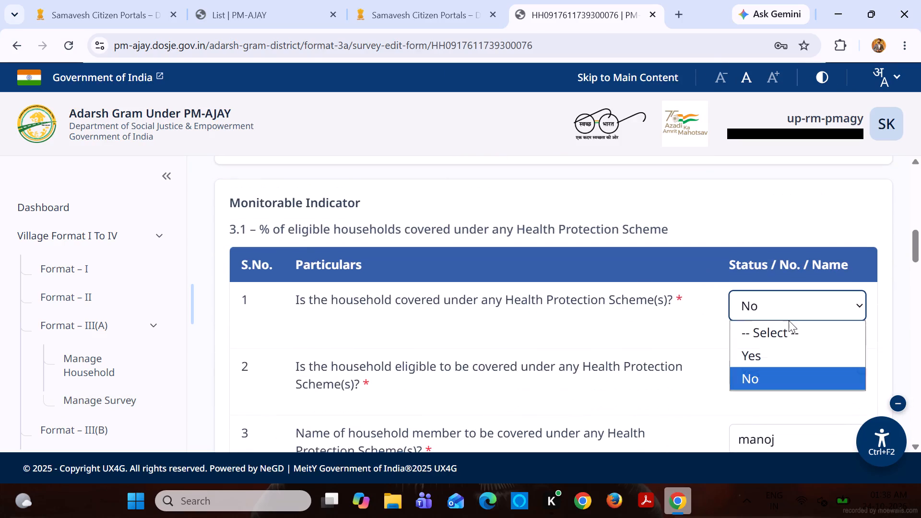
pyautogui.moveTo(789, 320); pyautogui.dragTo(777, 356)
pyautogui.click(777, 356)
pyautogui.scroll(-3, 777, 356)
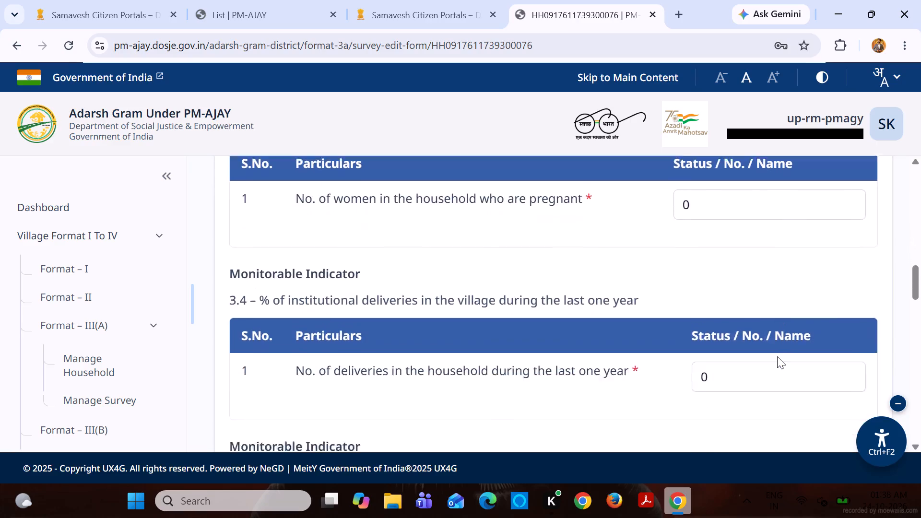
pyautogui.scroll(-7, 777, 356)
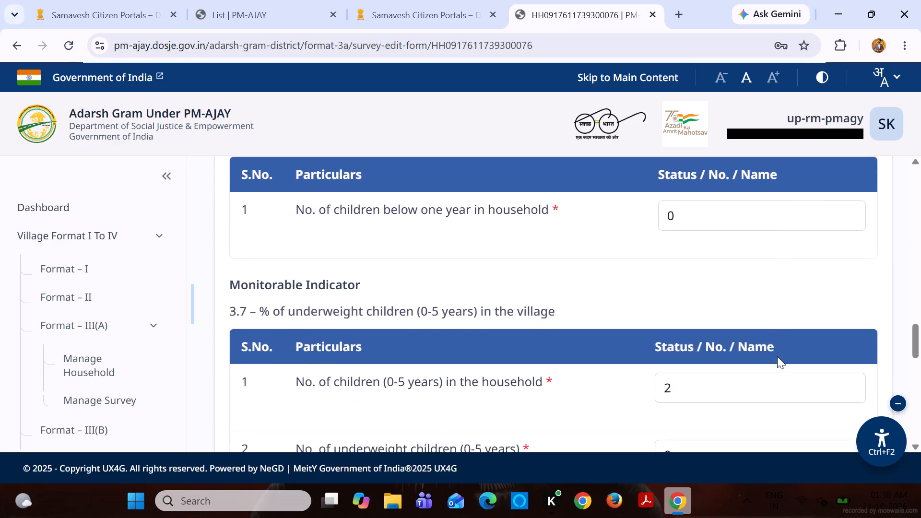
pyautogui.scroll(-9, 777, 356)
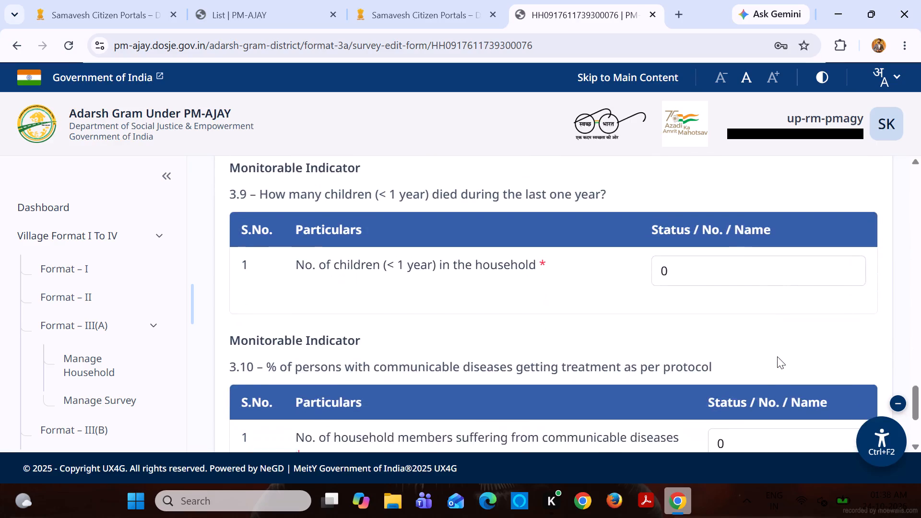
pyautogui.scroll(-4, 777, 356)
pyautogui.click(848, 352)
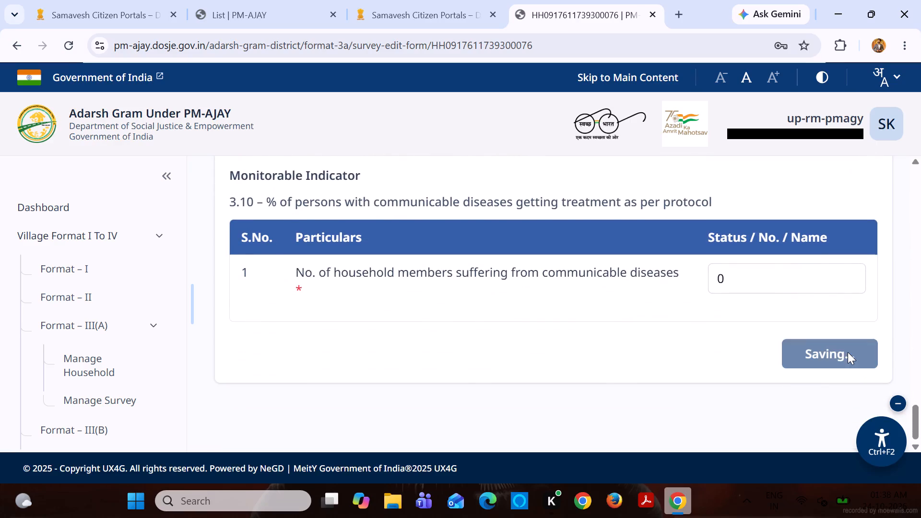
# Return to the survey list and open the survey for house number 146 on page 2 for editing.
pyautogui.scroll(7, 775, 249)
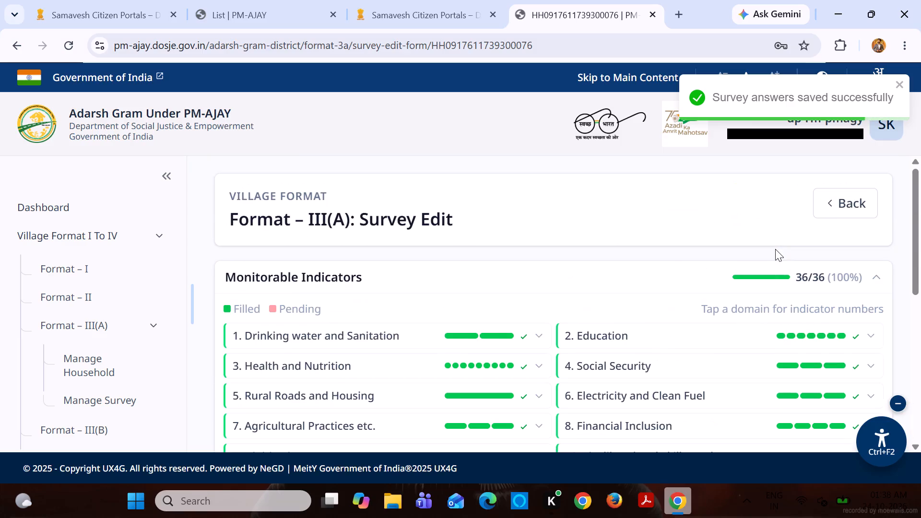
pyautogui.click(829, 206)
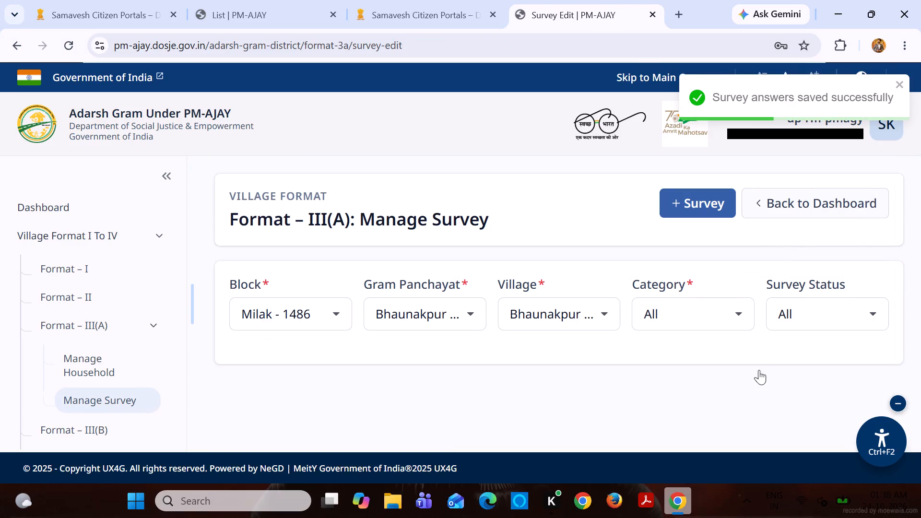
pyautogui.scroll(-20, 759, 370)
pyautogui.scroll(-20, 759, 370)
pyautogui.scroll(-20, 759, 370)
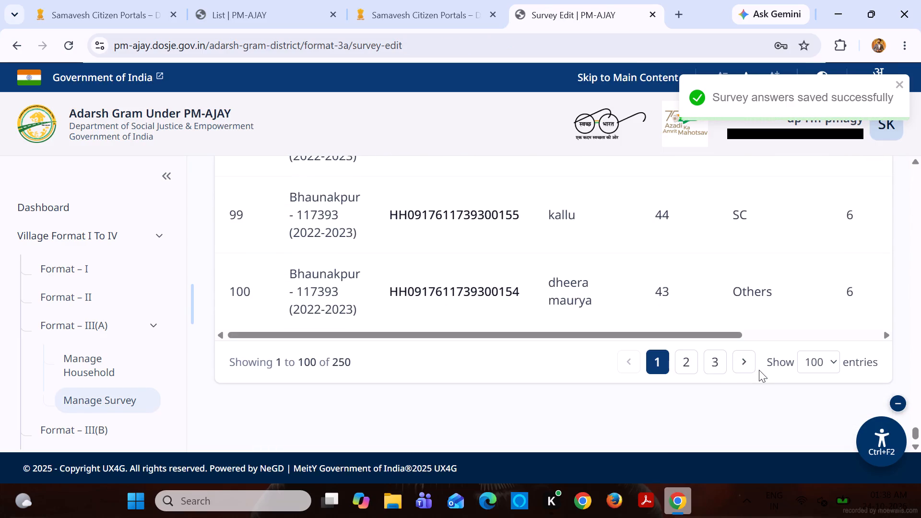
pyautogui.click(689, 364)
pyautogui.scroll(5, 722, 266)
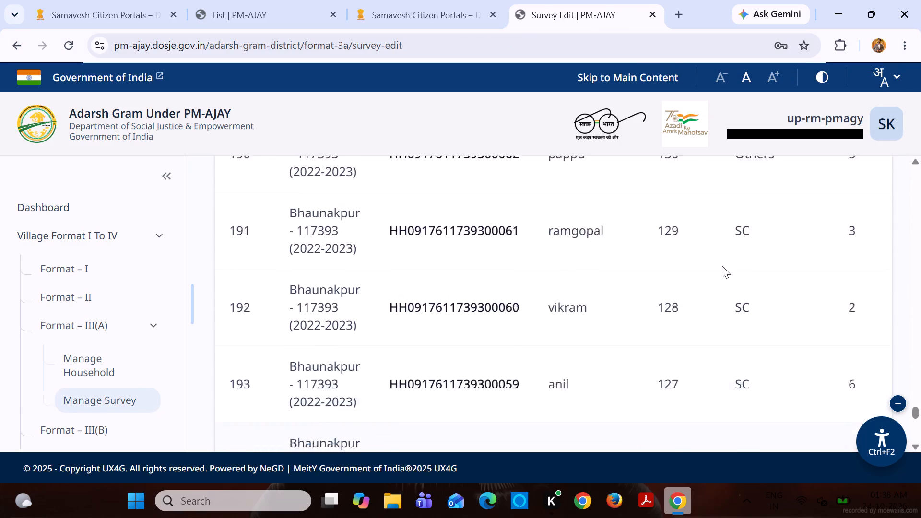
pyautogui.scroll(10, 722, 266)
pyautogui.hscroll(1, 722, 266)
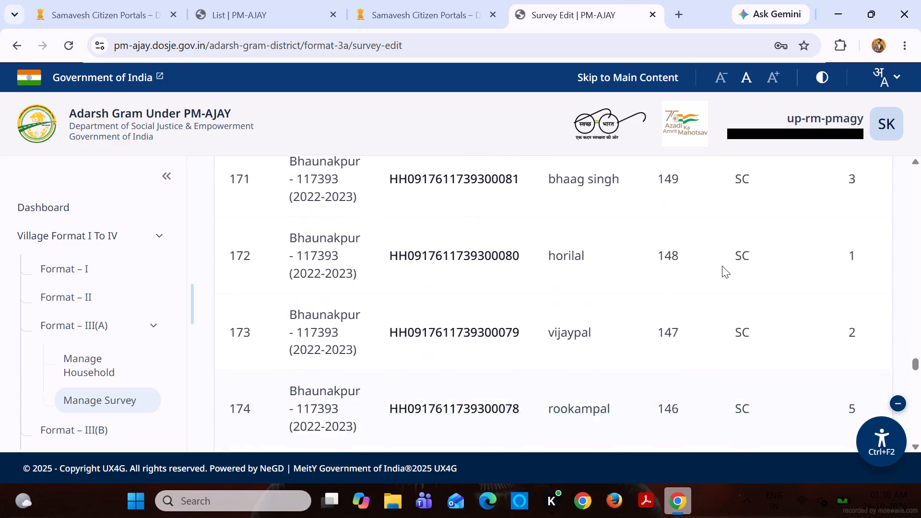
pyautogui.hscroll(1, 722, 266)
pyautogui.hscroll(-6, 722, 266)
pyautogui.click(863, 270)
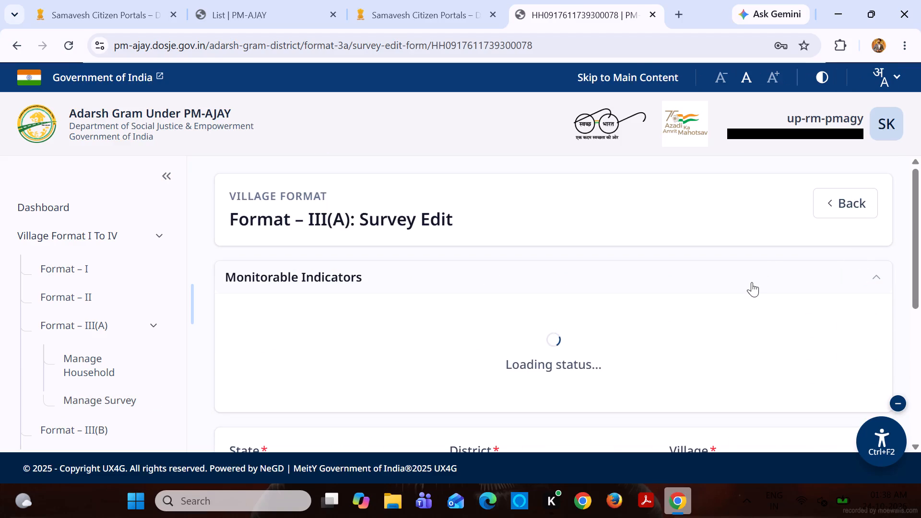
# In the 3 – Health and Nutrition domain, set Health Protection Scheme coverage to Yes and save house number 146's survey answers.
pyautogui.scroll(-11, 752, 282)
pyautogui.click(619, 332)
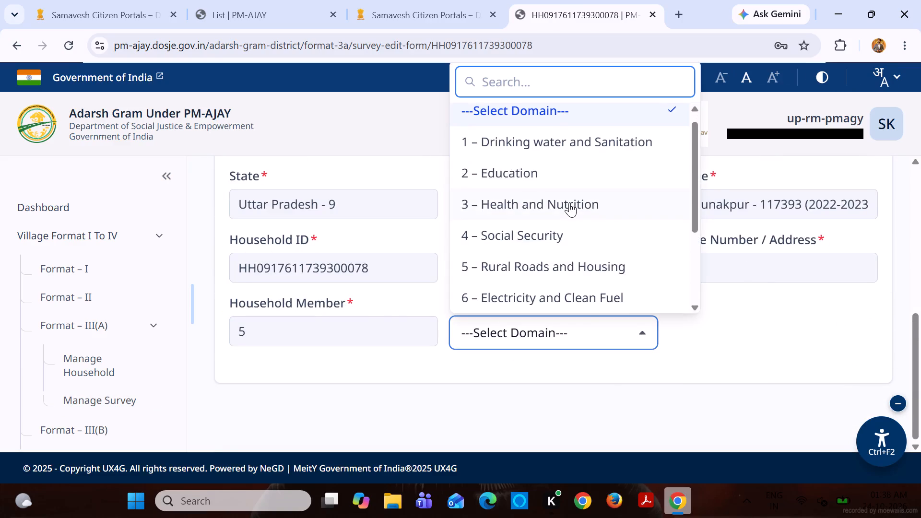
pyautogui.click(569, 202)
pyautogui.scroll(-3, 692, 299)
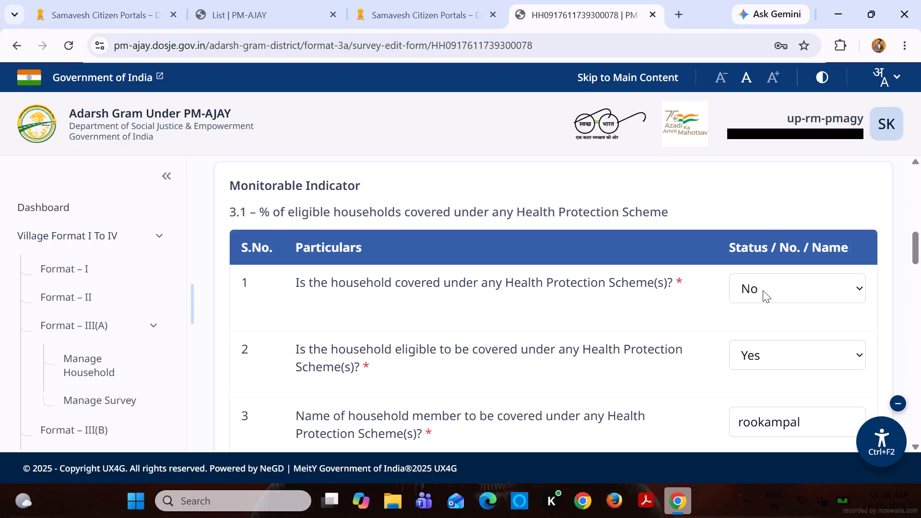
pyautogui.moveTo(763, 290); pyautogui.dragTo(763, 325)
pyautogui.click(763, 330)
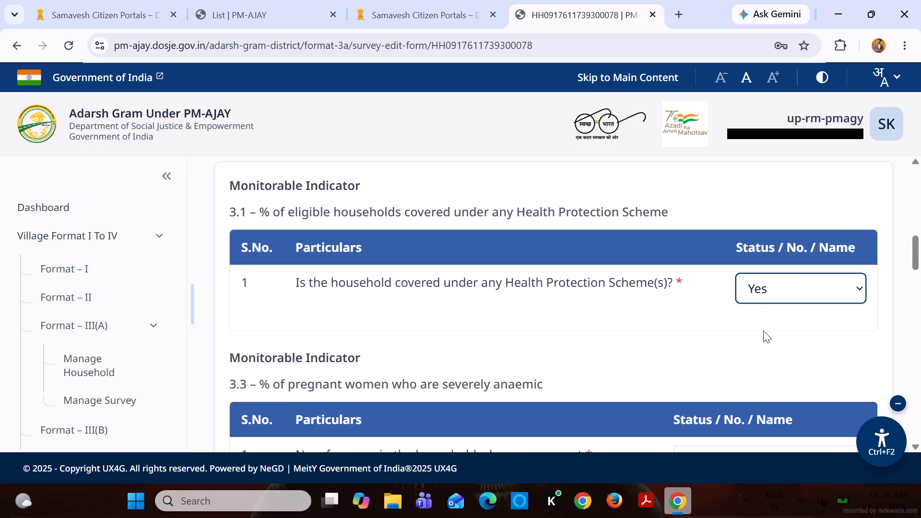
pyautogui.scroll(-10, 763, 330)
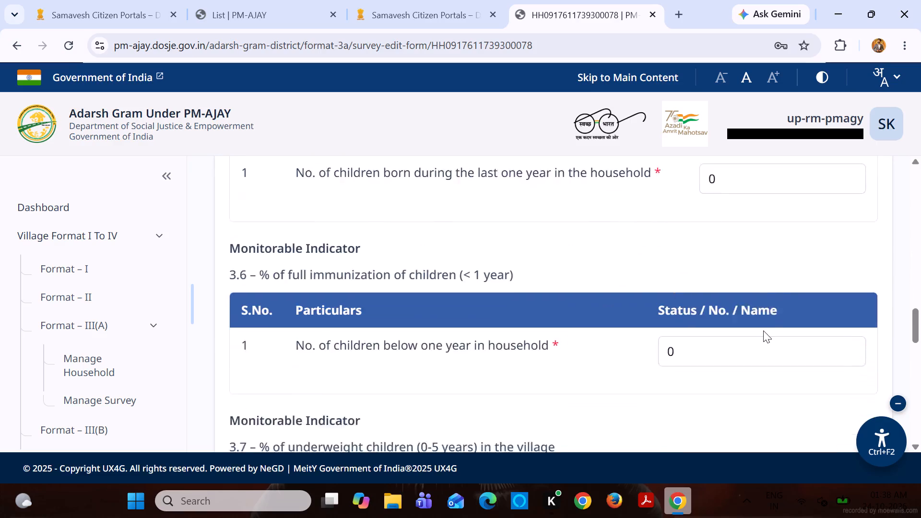
pyautogui.scroll(-5, 763, 330)
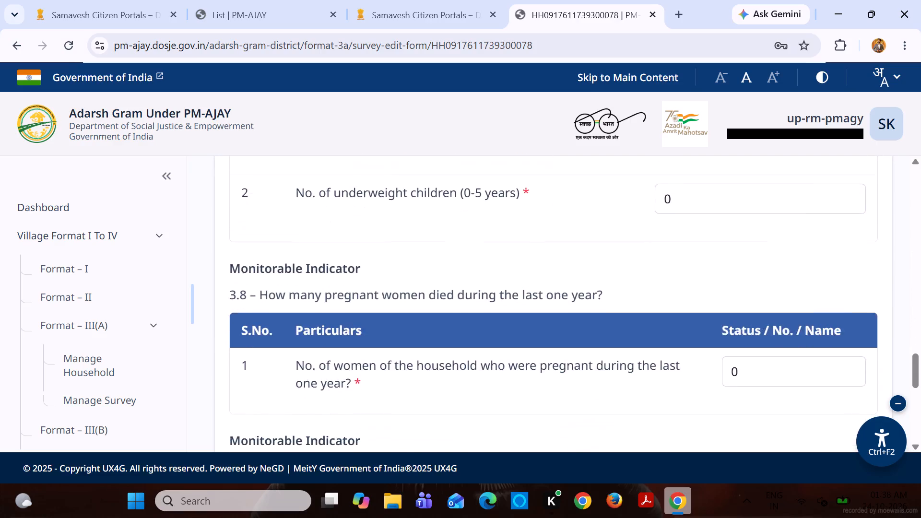
pyautogui.scroll(-6, 763, 330)
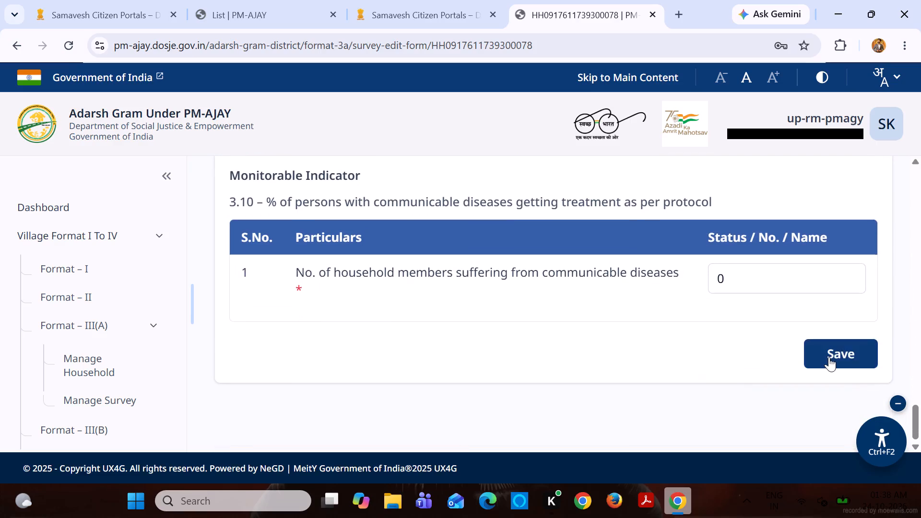
pyautogui.click(829, 357)
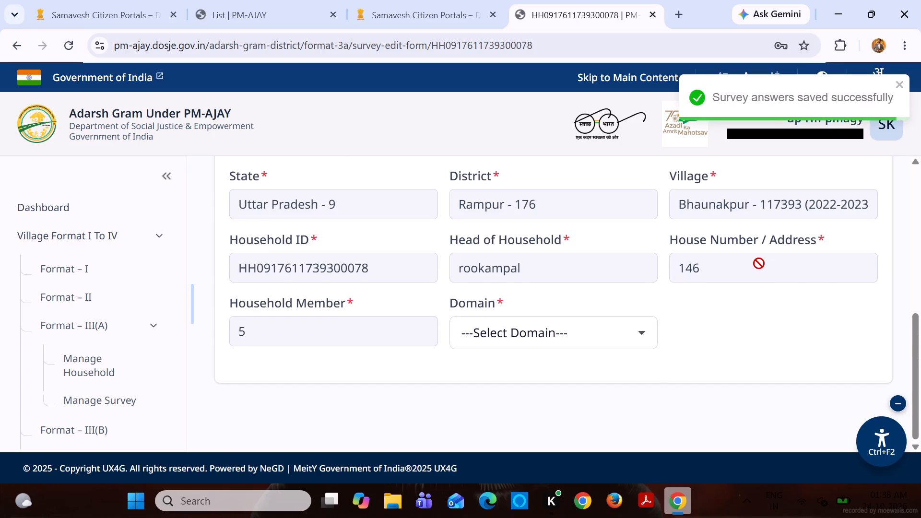
# Return to the survey list and open the survey for house number 147 on page 2 for editing.
pyautogui.scroll(10, 759, 263)
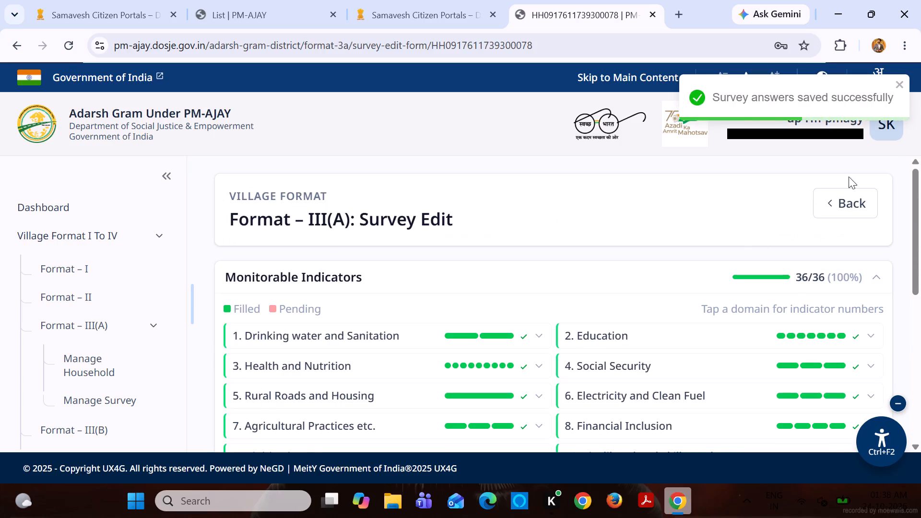
pyautogui.click(851, 196)
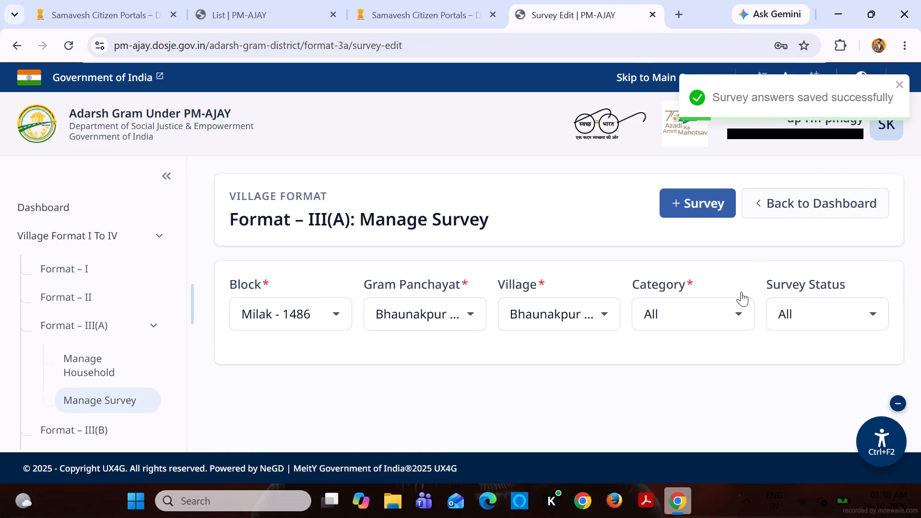
pyautogui.scroll(-20, 741, 292)
pyautogui.scroll(-20, 741, 292)
pyautogui.scroll(-16, 741, 292)
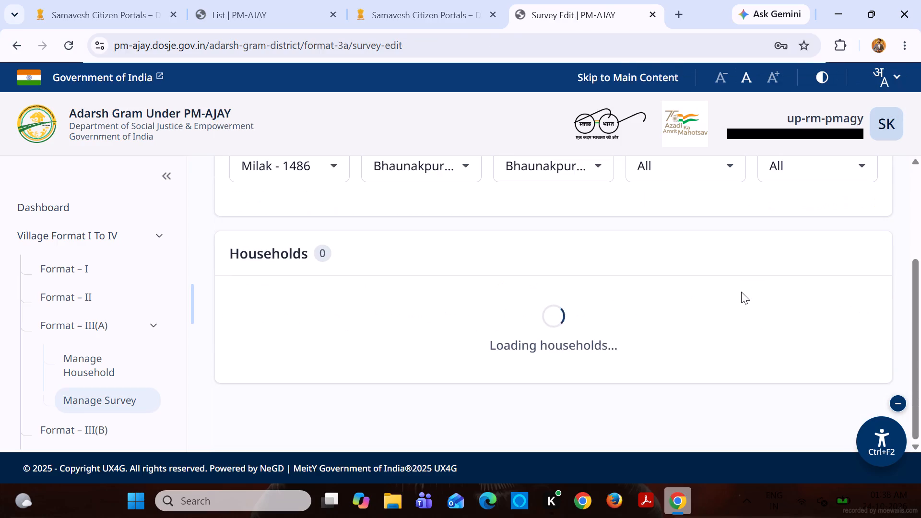
pyautogui.scroll(-3, 741, 292)
pyautogui.scroll(-20, 741, 292)
pyautogui.scroll(-20, 741, 292)
pyautogui.scroll(-4, 741, 292)
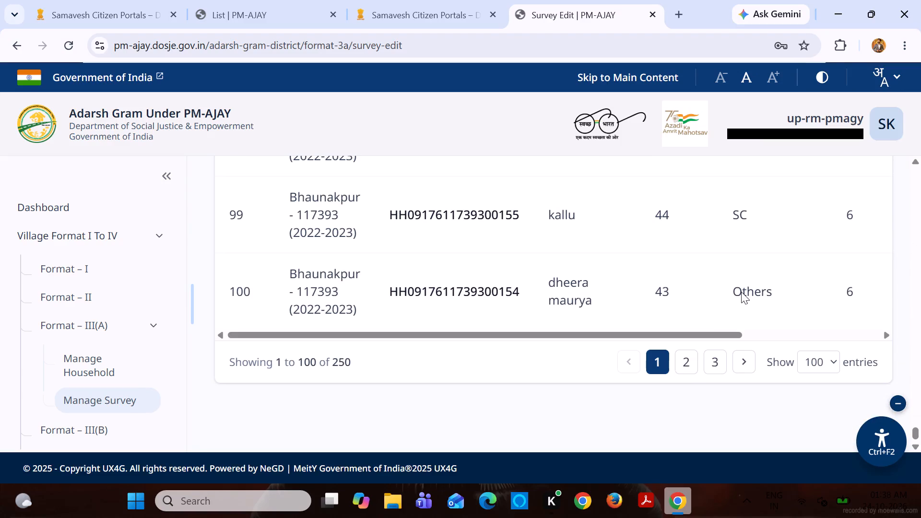
pyautogui.click(685, 365)
pyautogui.scroll(1, 704, 242)
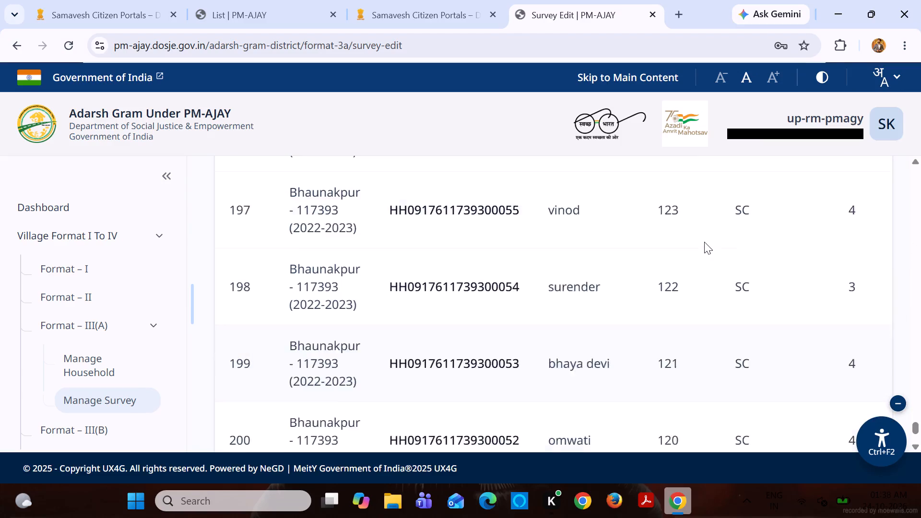
pyautogui.scroll(9, 704, 242)
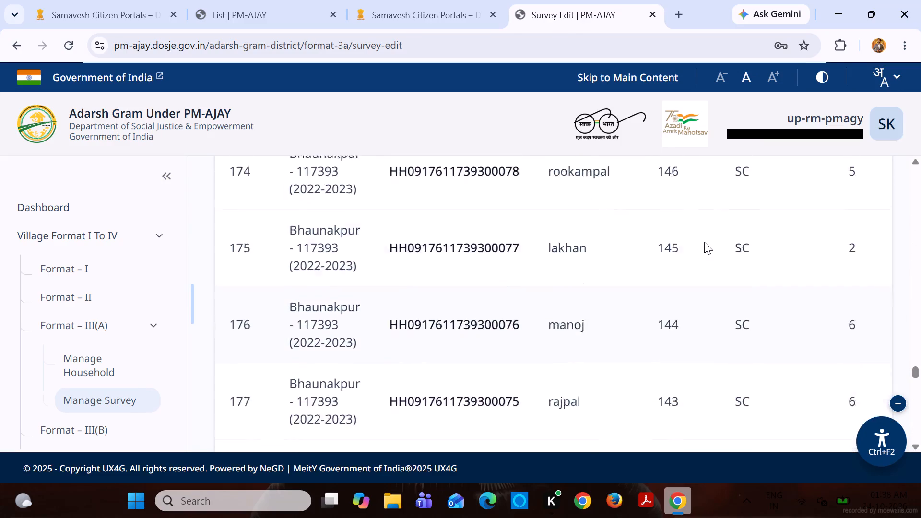
pyautogui.scroll(5, 704, 242)
pyautogui.click(859, 304)
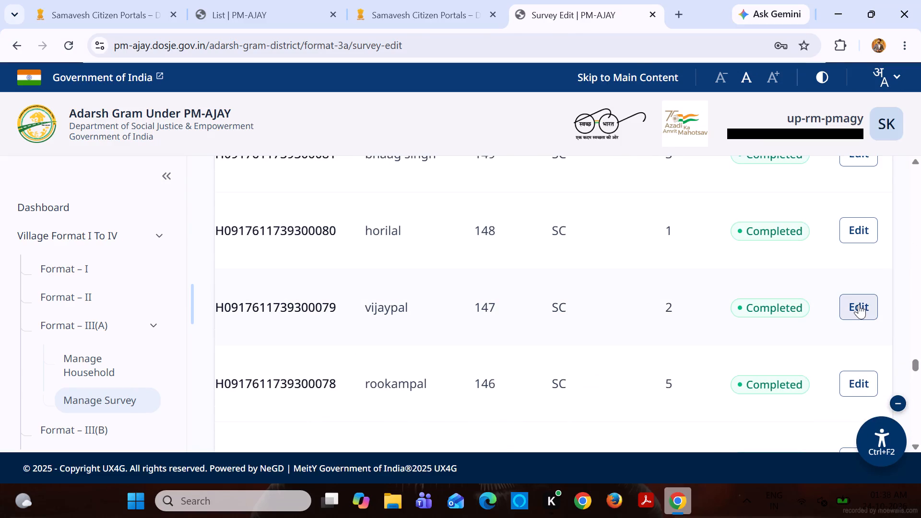
pyautogui.scroll(-6, 751, 293)
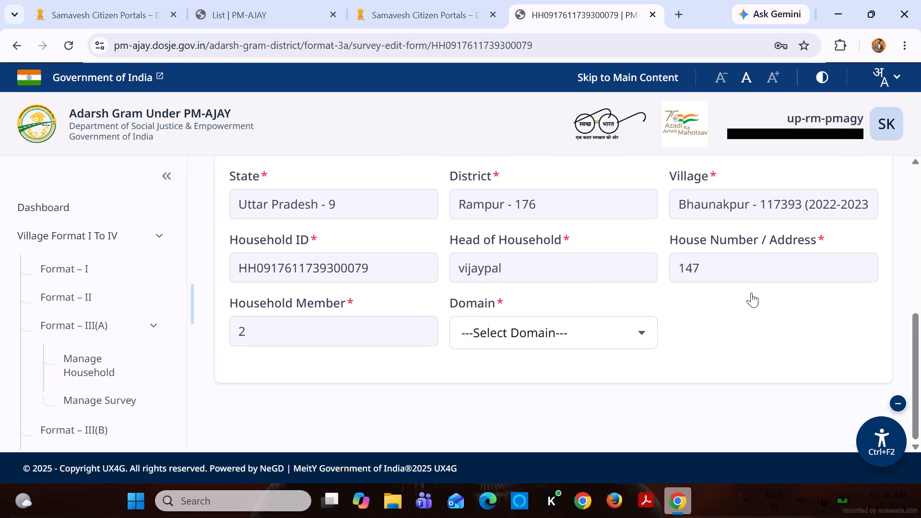
# In the 3 – Health and Nutrition domain, set Health Protection Scheme coverage to Yes and save house number 147's survey answers.
pyautogui.scroll(-3, 751, 293)
pyautogui.click(622, 330)
pyautogui.click(562, 210)
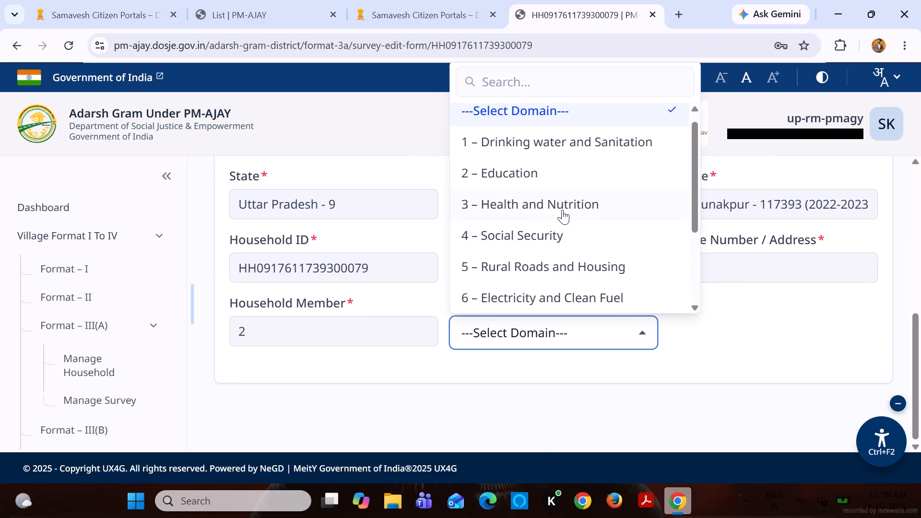
pyautogui.scroll(-4, 709, 307)
pyautogui.click(788, 285)
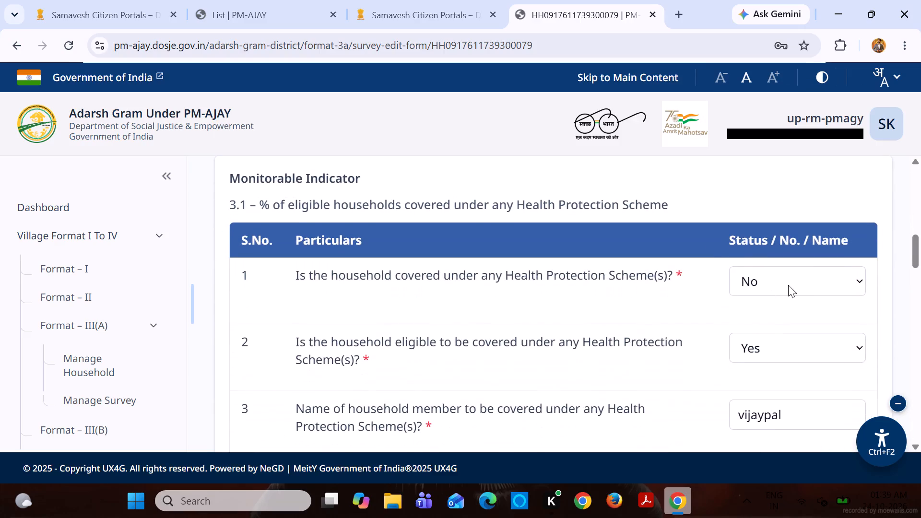
pyautogui.click(764, 331)
pyautogui.scroll(-4, 764, 331)
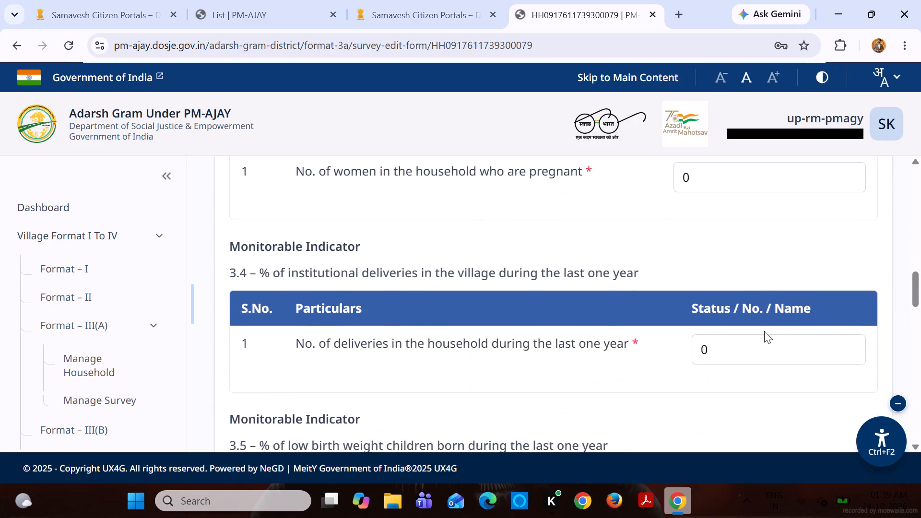
pyautogui.scroll(-10, 764, 331)
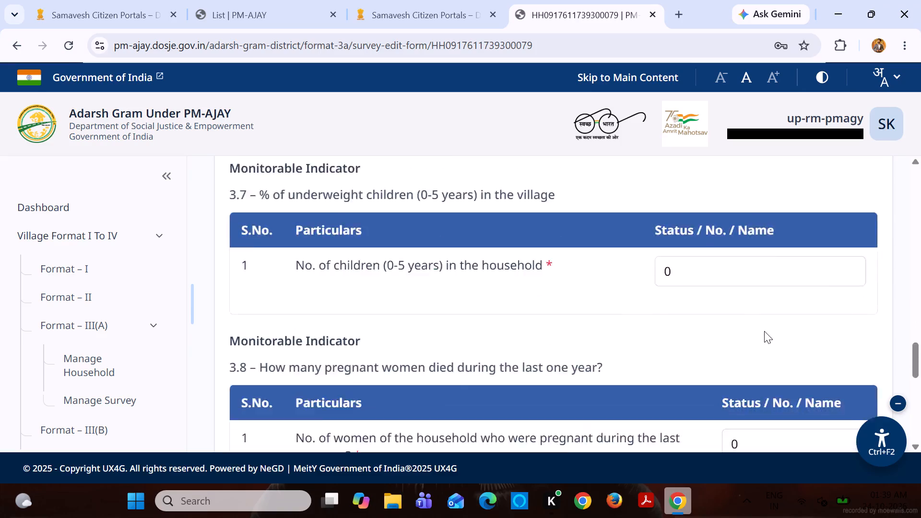
pyautogui.scroll(-6, 764, 331)
pyautogui.click(836, 347)
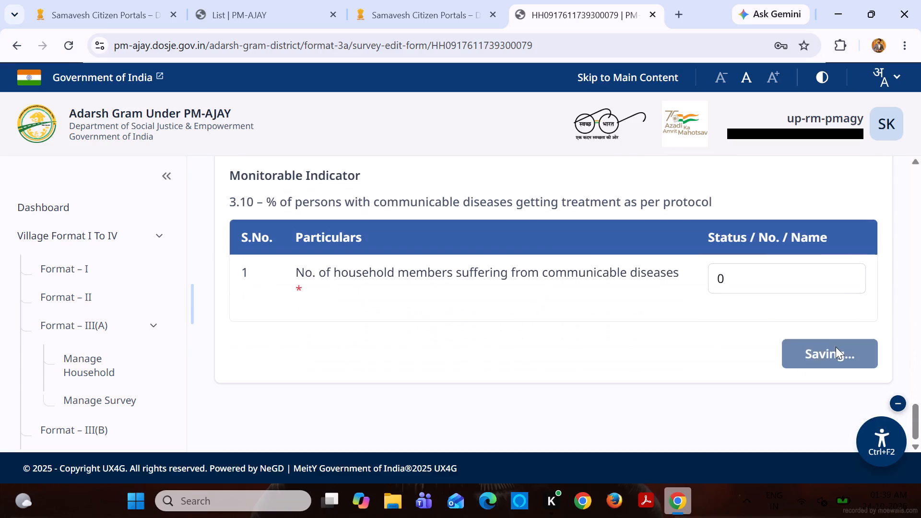
# Return to the survey list and open the survey for house number 149 on page 2 for editing.
pyautogui.scroll(12, 766, 244)
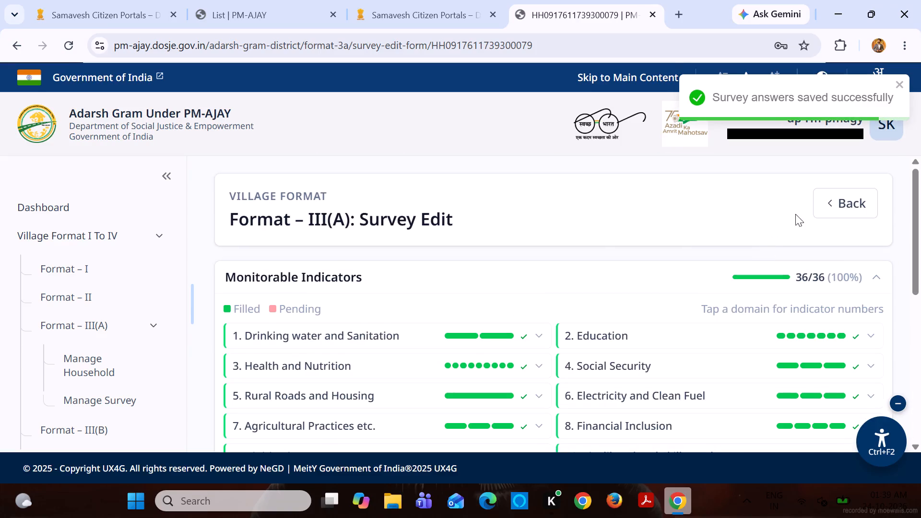
pyautogui.click(850, 206)
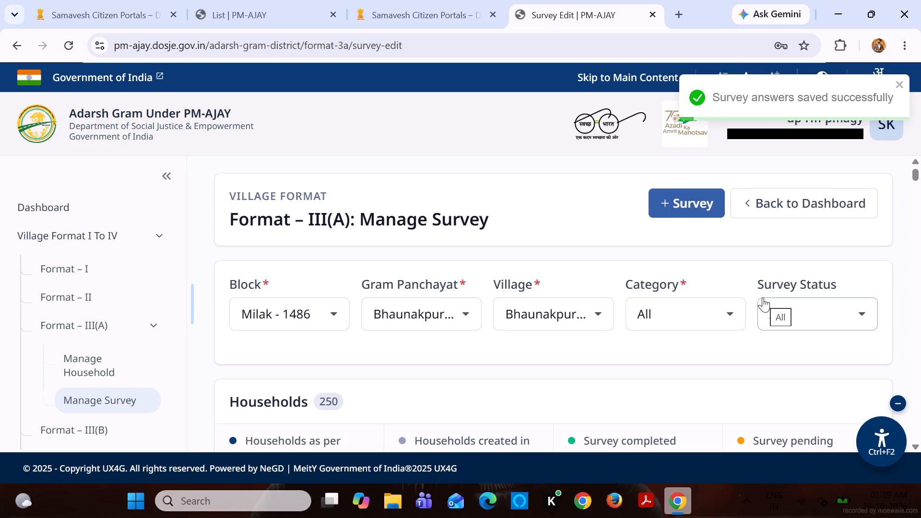
pyautogui.scroll(-20, 763, 297)
pyautogui.scroll(-1, 763, 297)
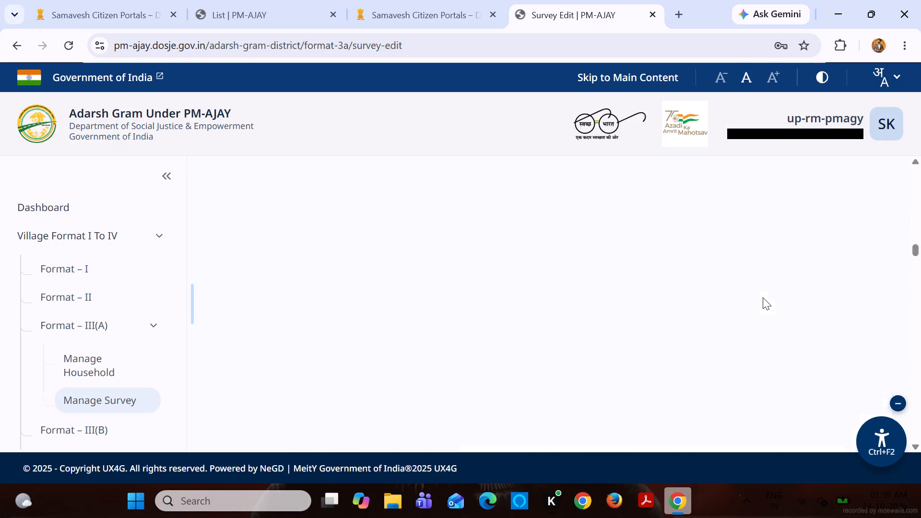
pyautogui.scroll(-17, 763, 297)
pyautogui.click(693, 355)
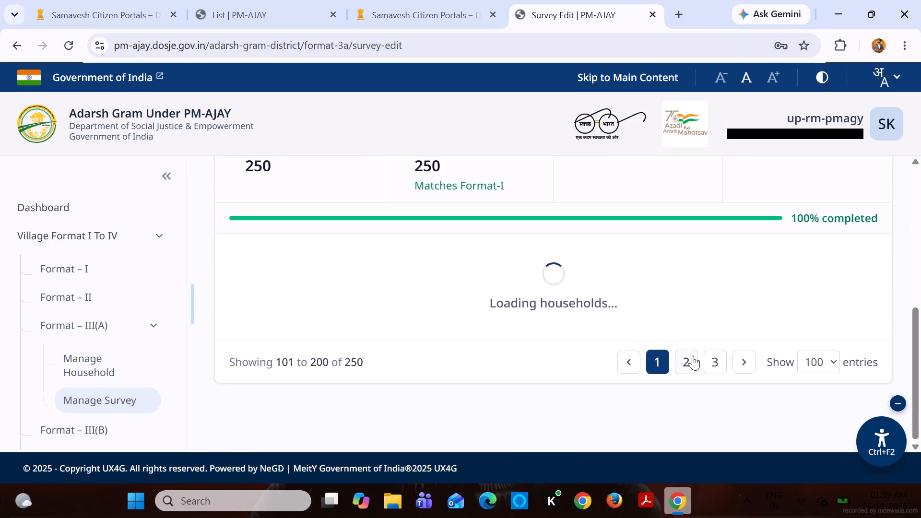
pyautogui.scroll(3, 734, 247)
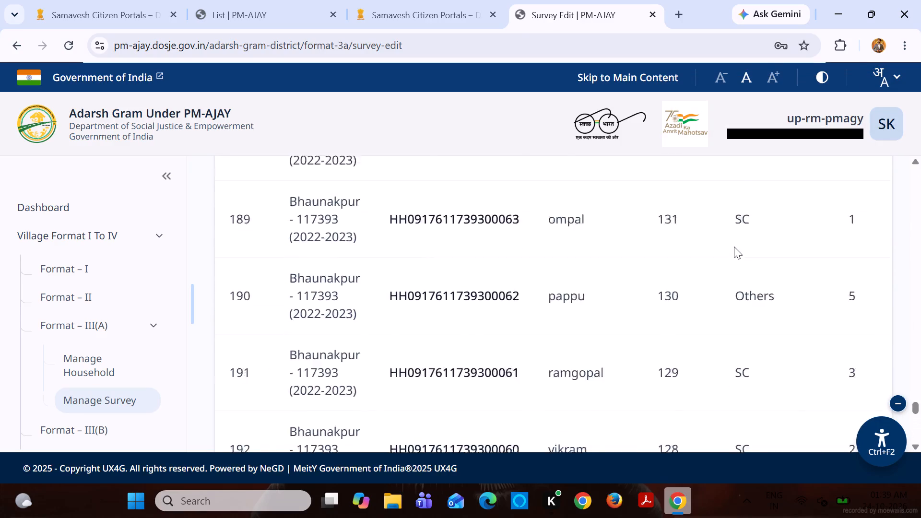
pyautogui.scroll(15, 734, 247)
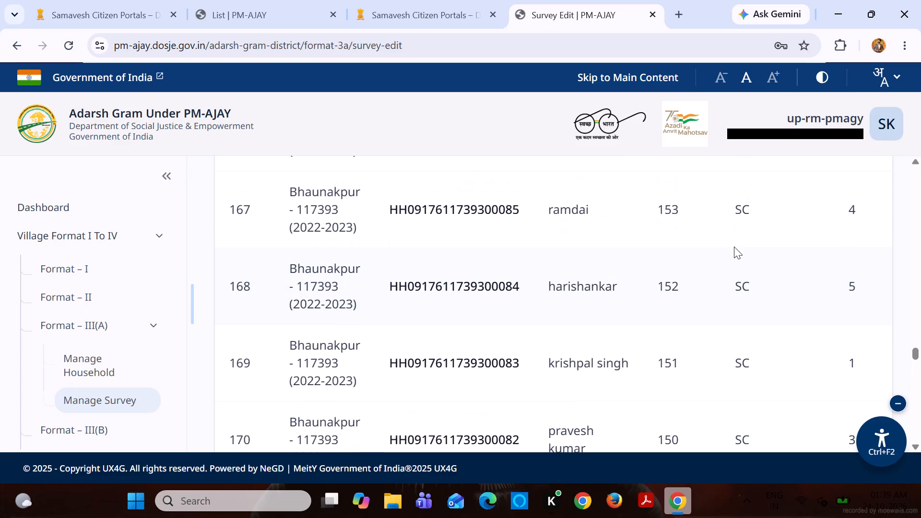
pyautogui.scroll(-3, 734, 247)
pyautogui.hscroll(-6, 734, 247)
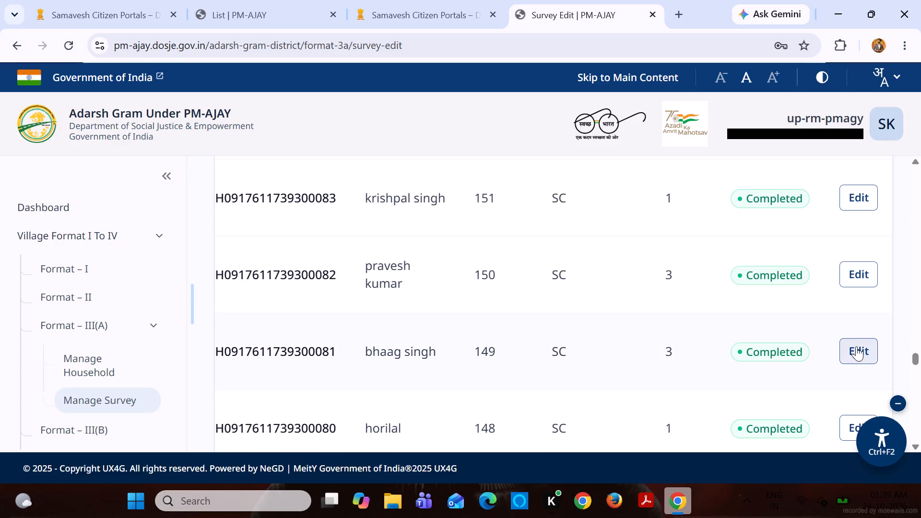
pyautogui.click(856, 346)
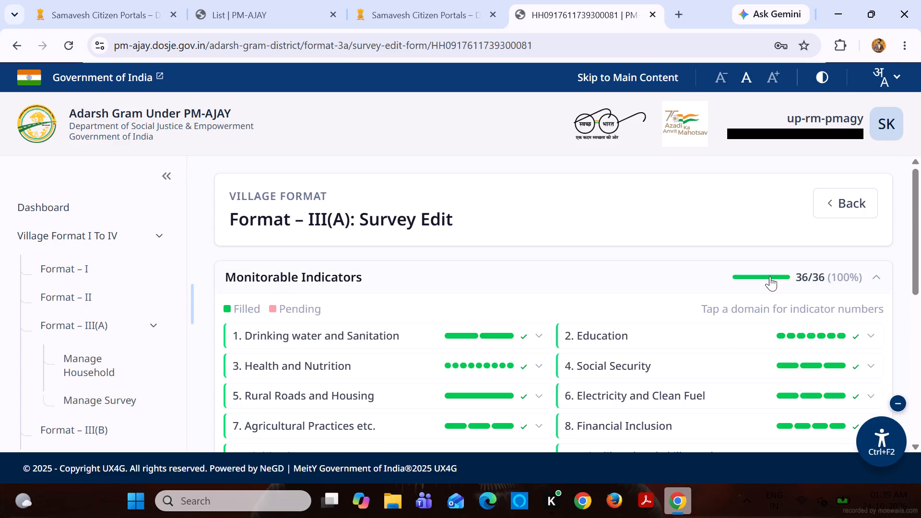
# In the 3 – Health and Nutrition domain, set Health Protection Scheme coverage to Yes and save house number 149's survey answers.
pyautogui.scroll(-10, 770, 276)
pyautogui.click(634, 324)
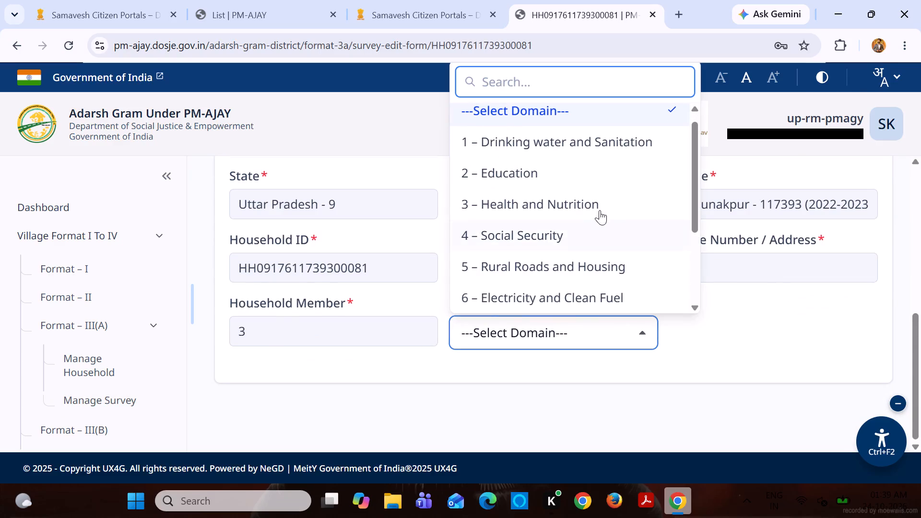
pyautogui.click(599, 210)
pyautogui.scroll(-4, 714, 290)
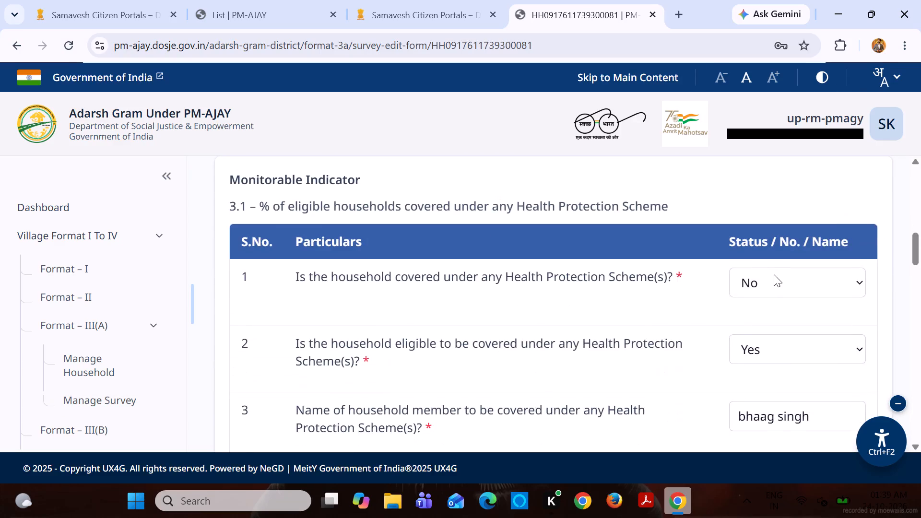
pyautogui.click(774, 274)
pyautogui.click(757, 339)
pyautogui.scroll(-3, 757, 339)
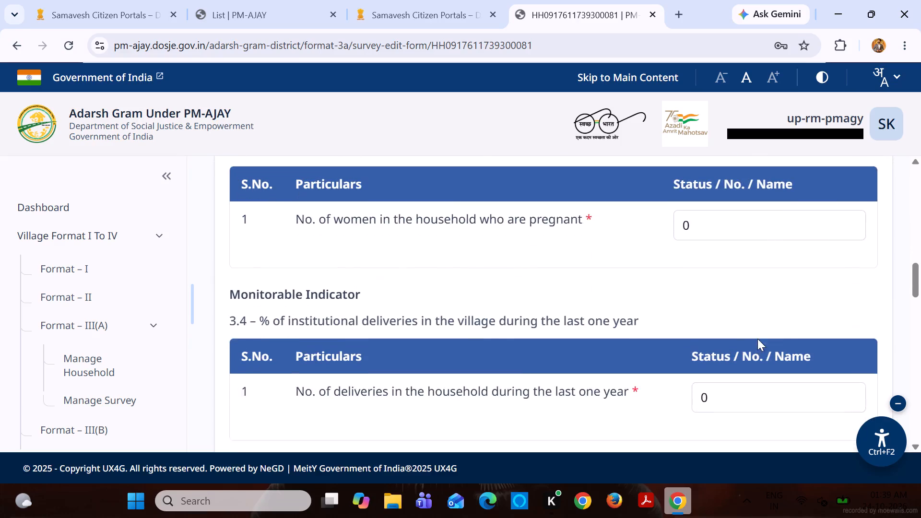
pyautogui.scroll(-10, 757, 339)
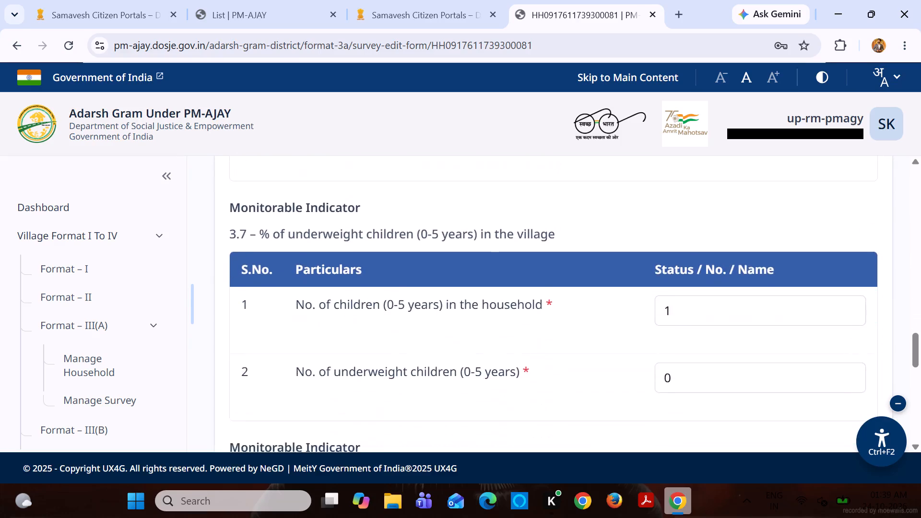
pyautogui.scroll(-2, 757, 339)
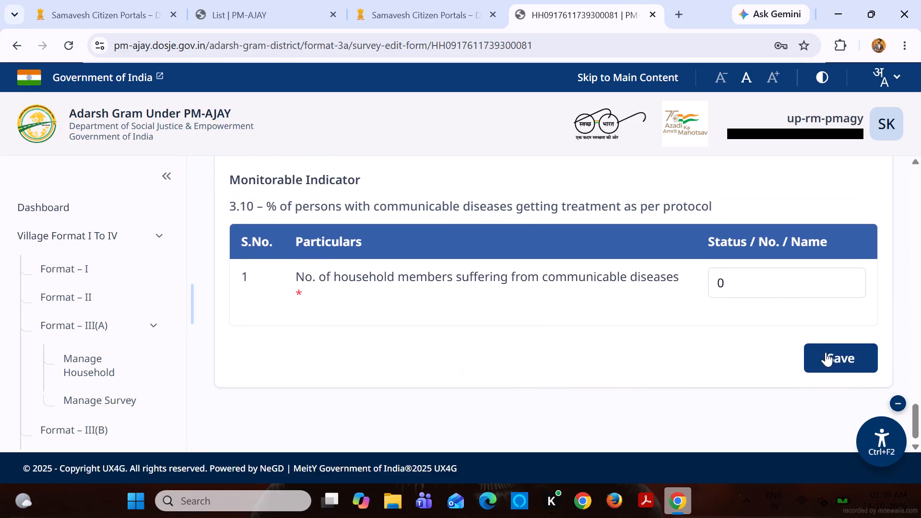
pyautogui.click(826, 352)
# Return to the survey list and open the survey for house number 150 on page 2 for editing.
pyautogui.scroll(10, 774, 185)
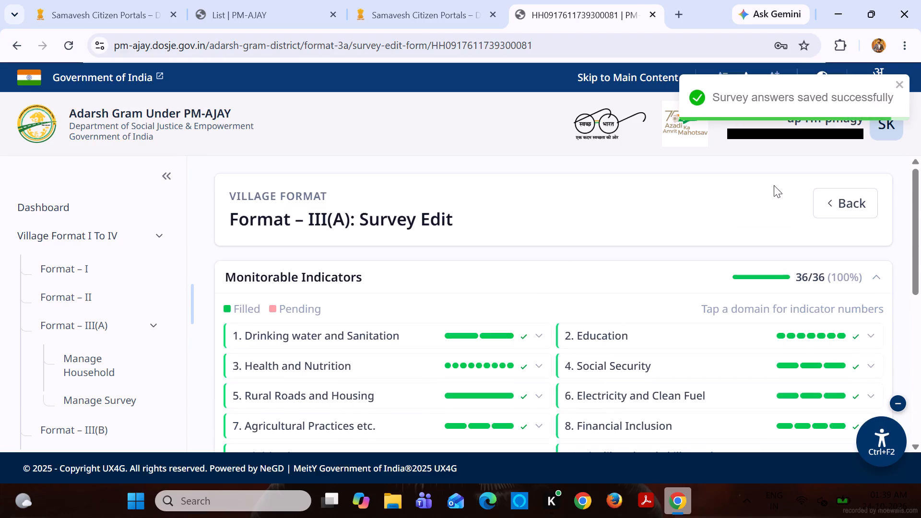
pyautogui.click(833, 190)
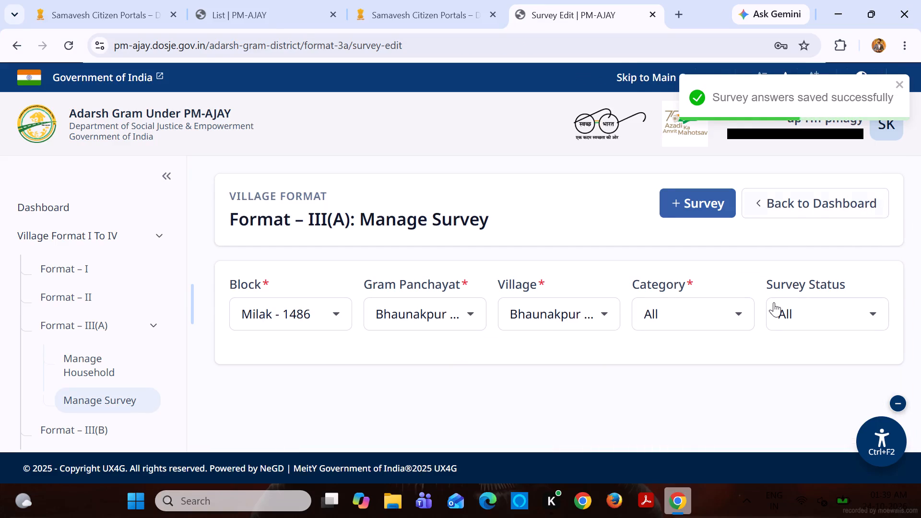
pyautogui.scroll(-20, 774, 302)
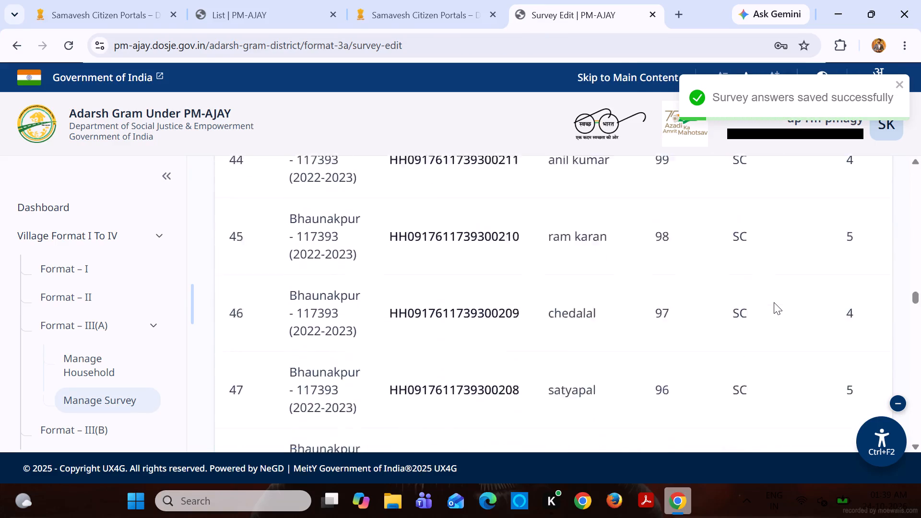
pyautogui.scroll(-14, 774, 302)
pyautogui.click(690, 367)
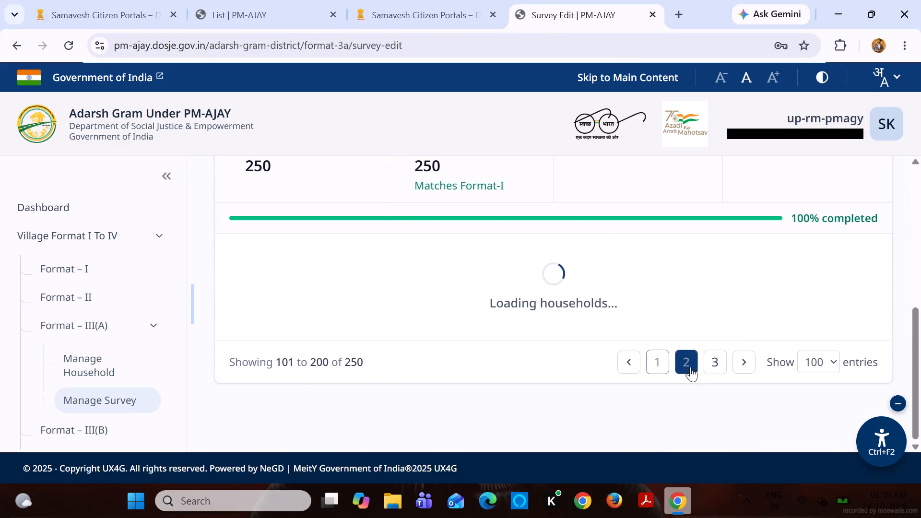
pyautogui.scroll(7, 741, 264)
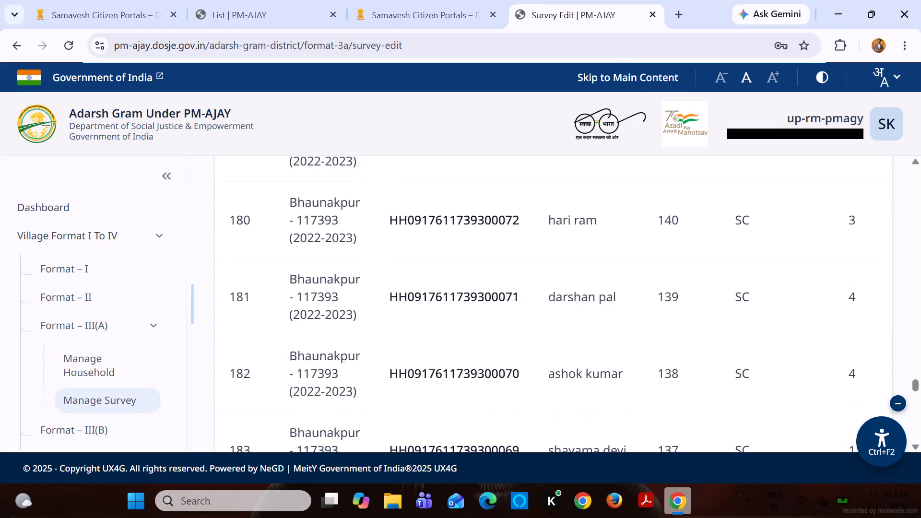
pyautogui.scroll(9, 741, 264)
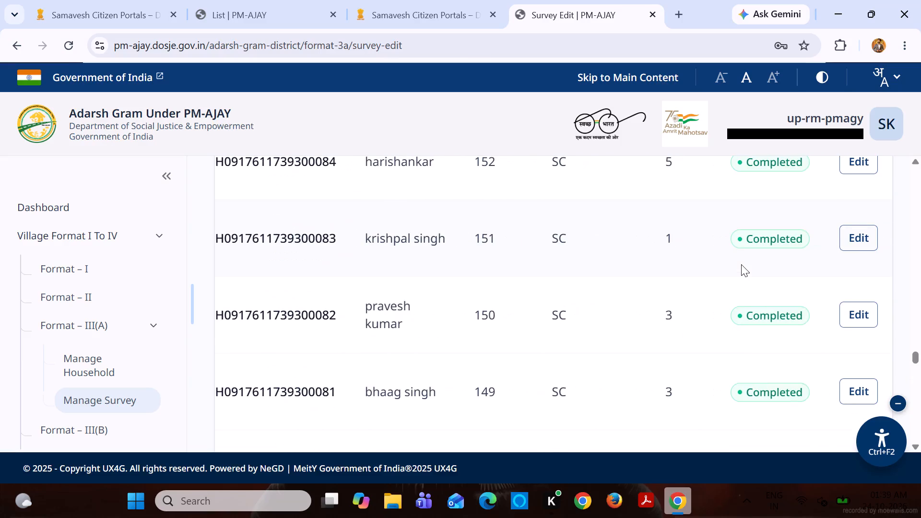
pyautogui.click(856, 308)
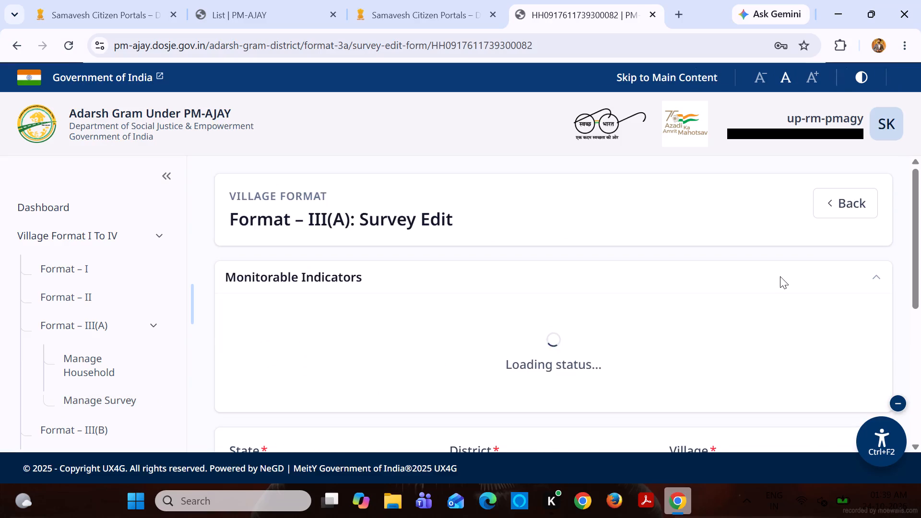
# In the 3 – Health and Nutrition domain, set Health Protection Scheme coverage to Yes and save house number 150's survey answers.
pyautogui.scroll(-9, 765, 291)
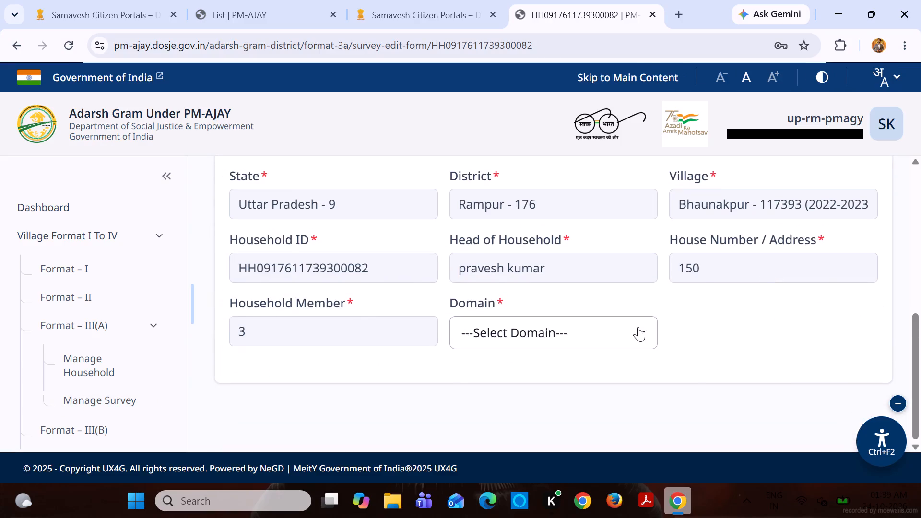
pyautogui.click(638, 327)
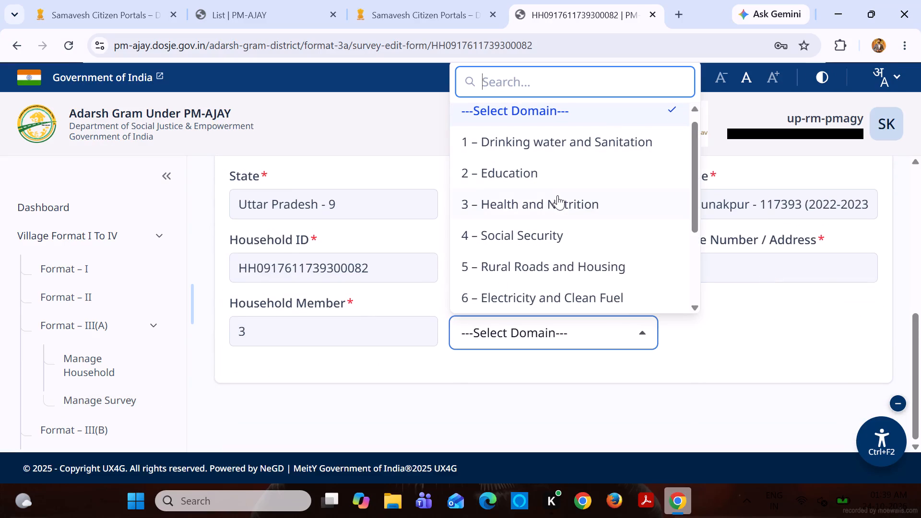
pyautogui.click(557, 196)
pyautogui.scroll(-4, 675, 254)
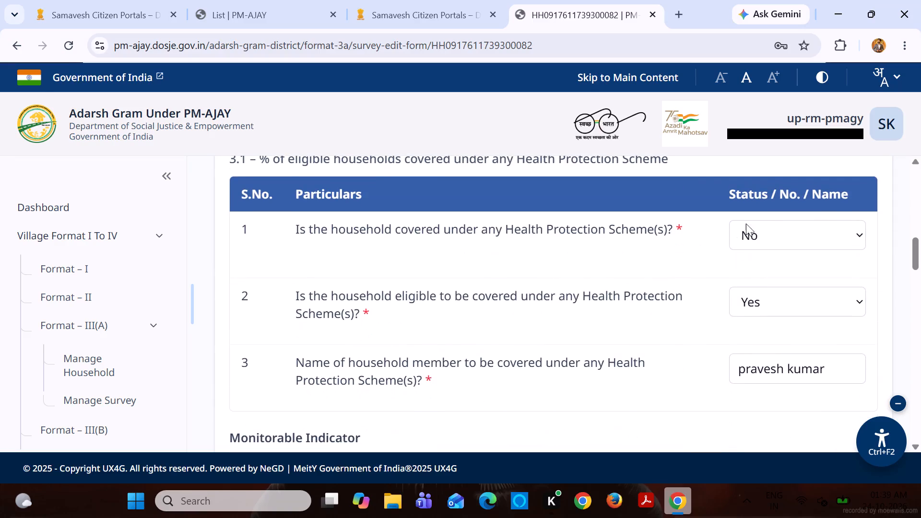
pyautogui.moveTo(784, 235); pyautogui.dragTo(769, 288)
pyautogui.click(769, 288)
pyautogui.scroll(-1, 769, 288)
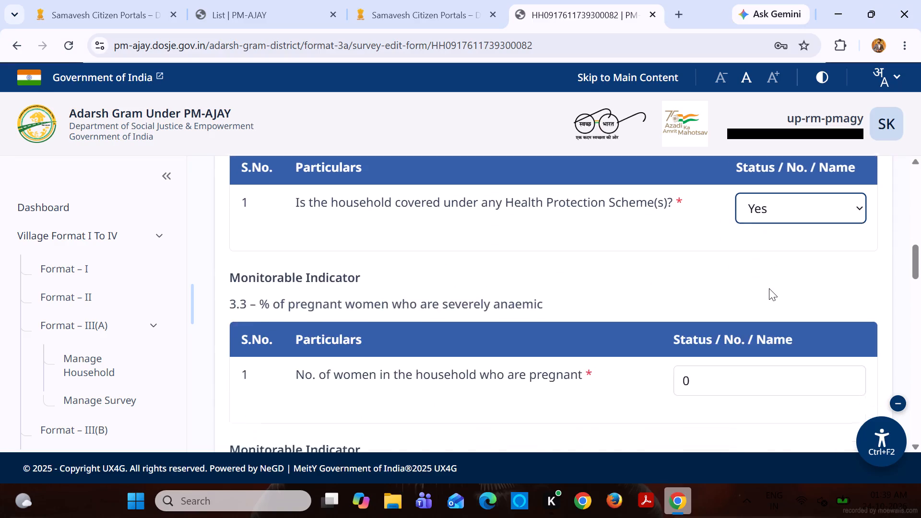
pyautogui.scroll(-9, 769, 288)
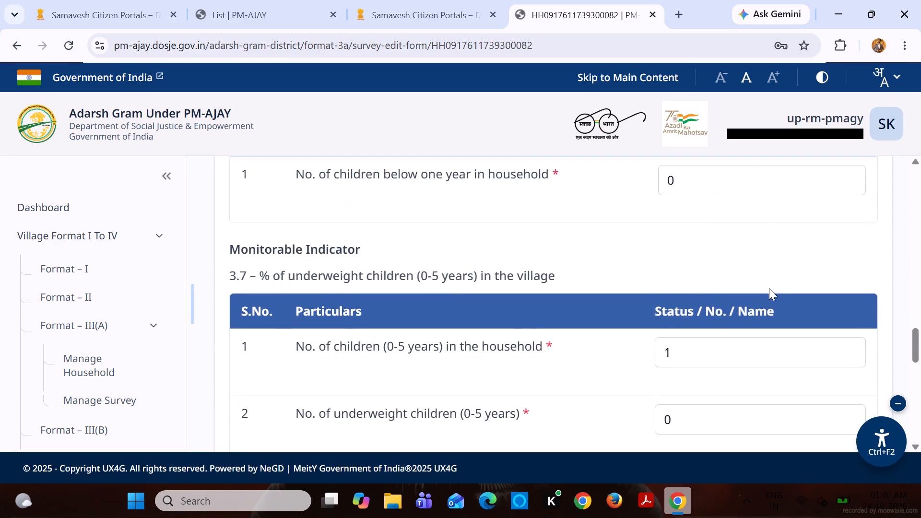
pyautogui.scroll(-8, 769, 288)
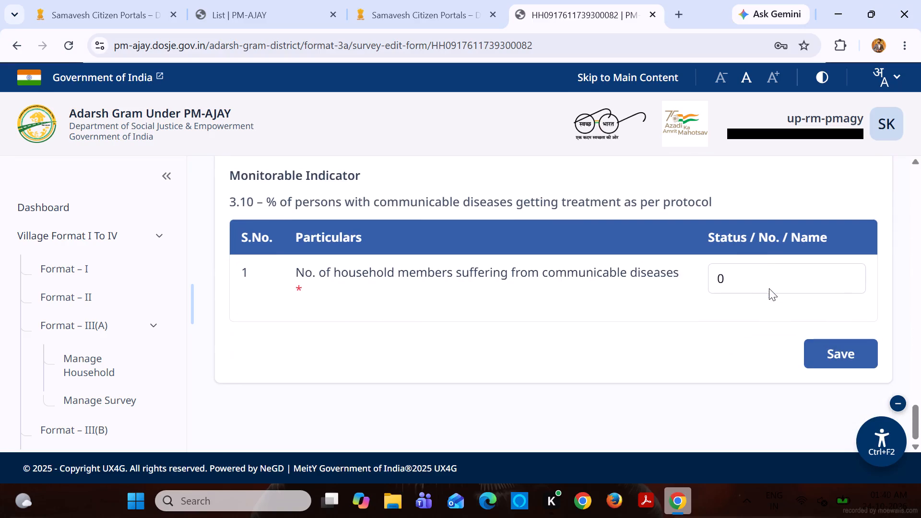
pyautogui.scroll(-2, 769, 288)
pyautogui.click(836, 353)
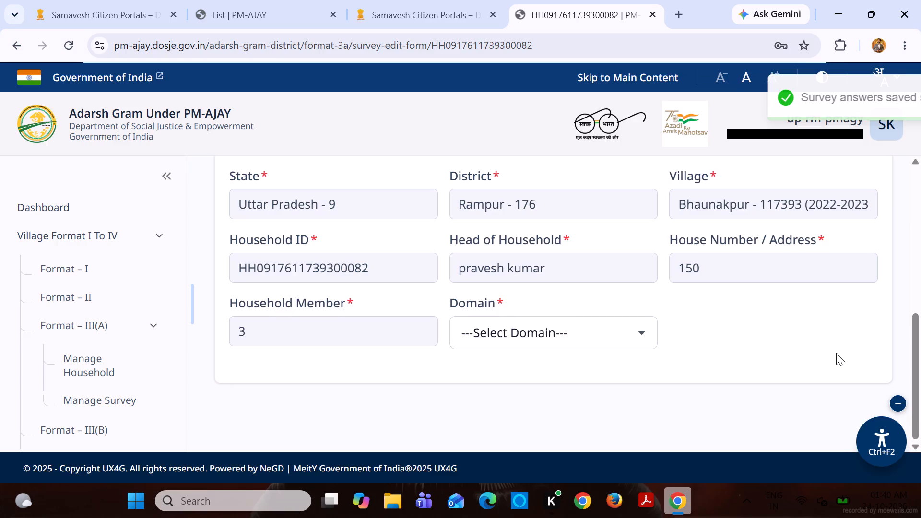
# Return to the survey list and open the survey for house number 154 on page 2 for editing.
pyautogui.scroll(5, 836, 353)
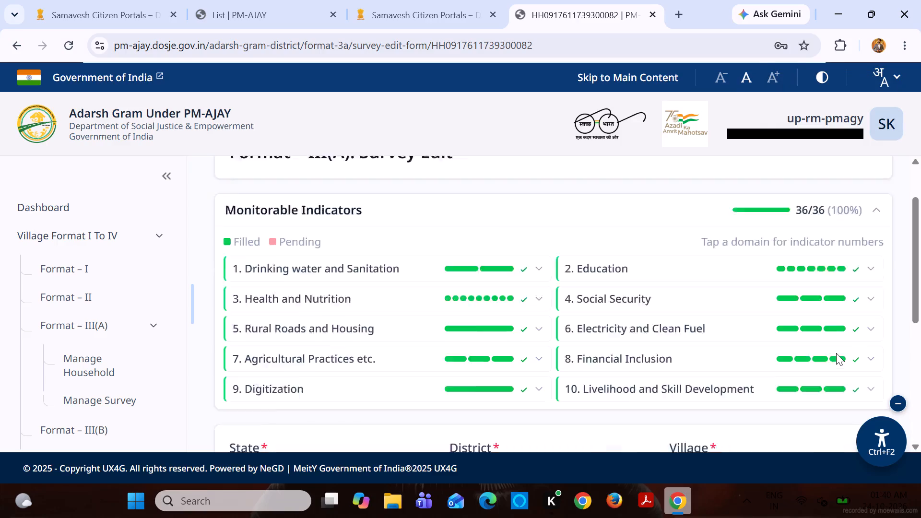
pyautogui.scroll(2, 836, 353)
pyautogui.click(859, 210)
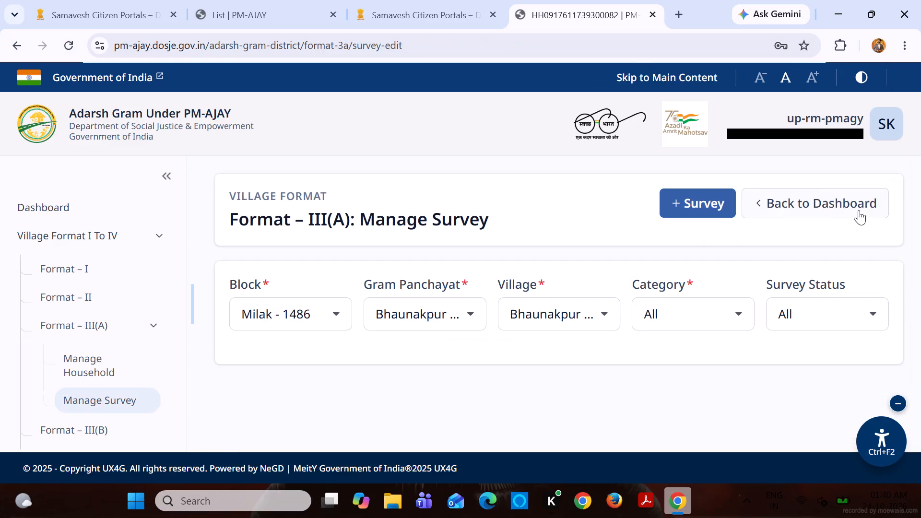
pyautogui.scroll(-10, 754, 227)
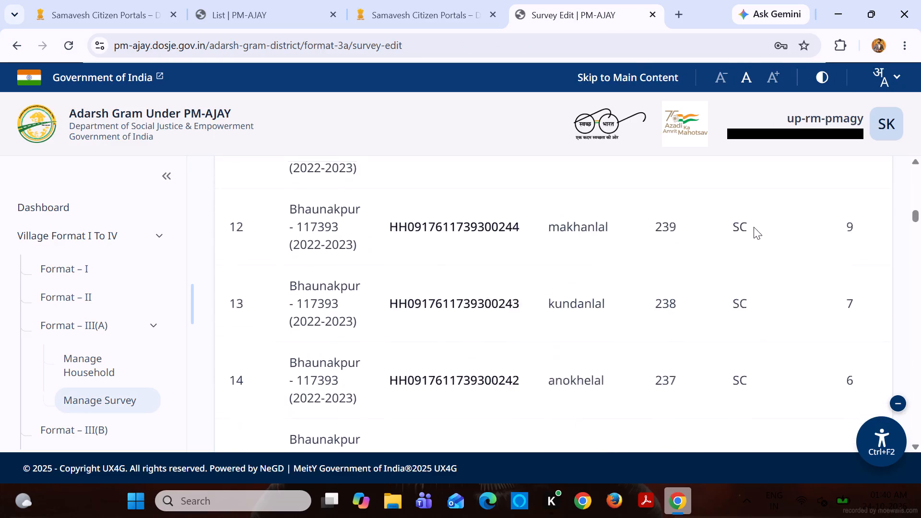
pyautogui.scroll(-20, 754, 227)
pyautogui.scroll(-19, 754, 227)
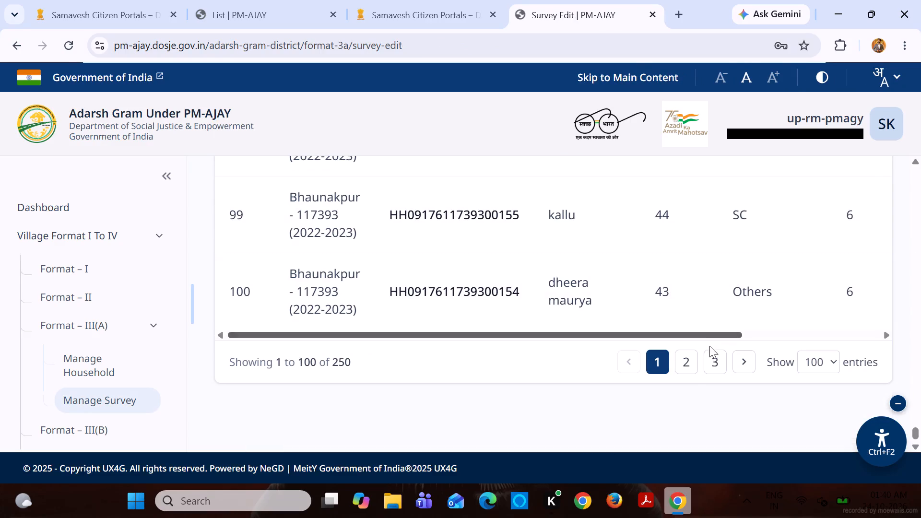
pyautogui.click(691, 370)
pyautogui.scroll(3, 706, 269)
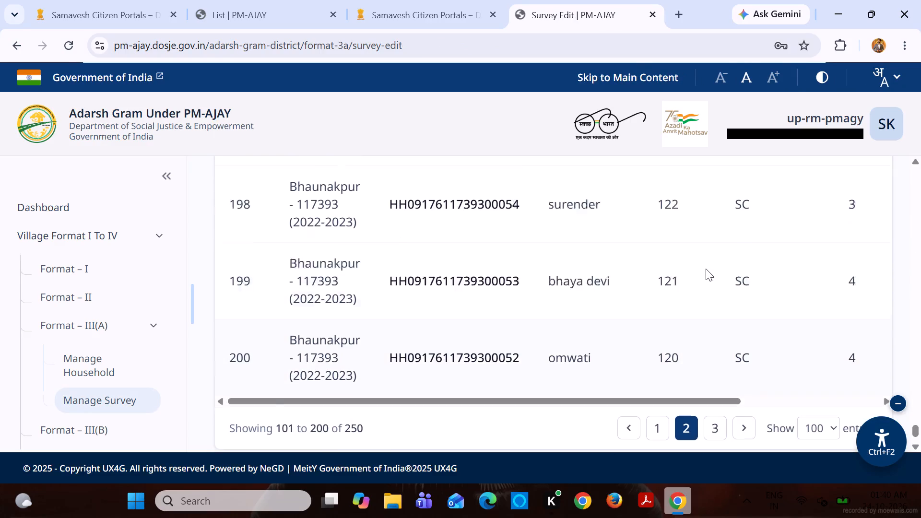
pyautogui.scroll(13, 706, 269)
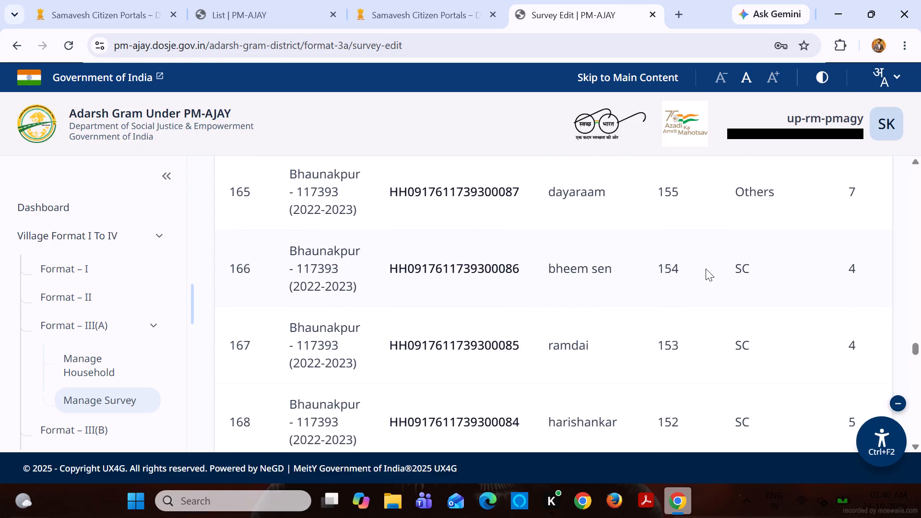
pyautogui.scroll(1, 706, 269)
pyautogui.click(869, 270)
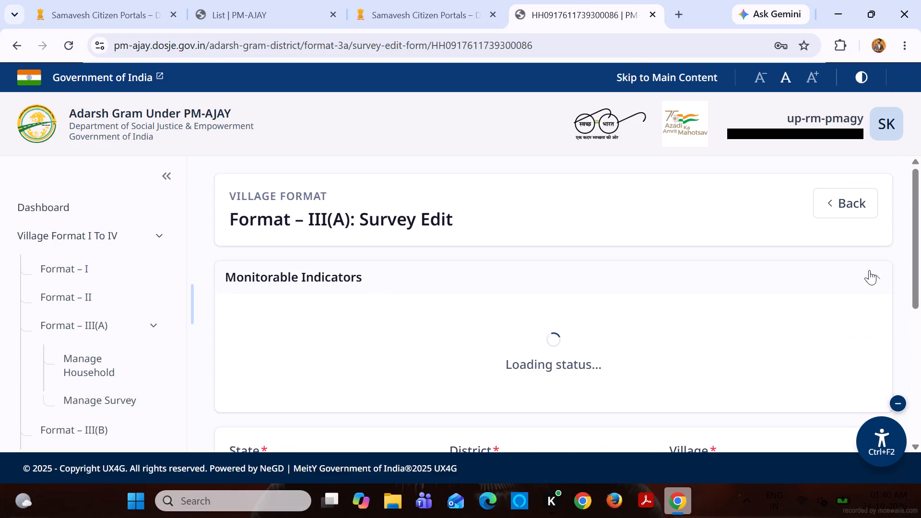
# In the 3 – Health and Nutrition domain, set the number of underweight children (0-5 years) to 0 and save house number 154's survey answers.
pyautogui.scroll(-7, 783, 337)
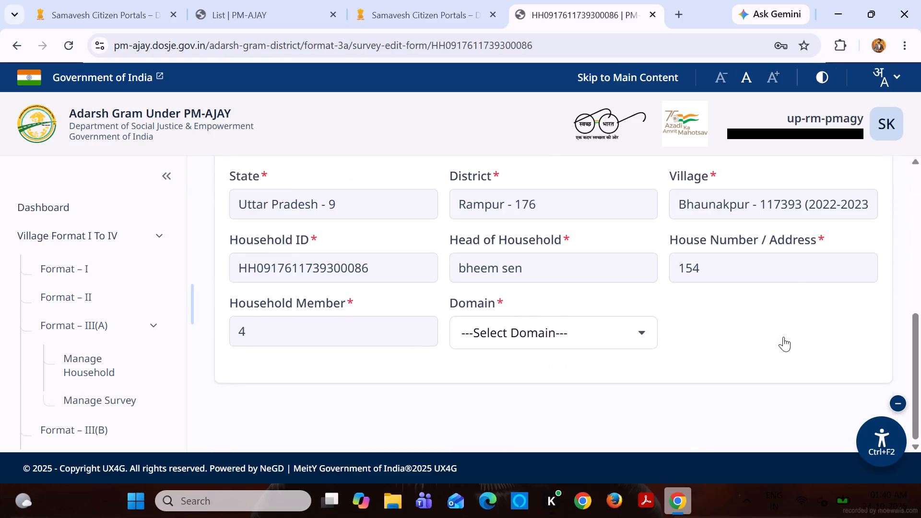
pyautogui.click(638, 332)
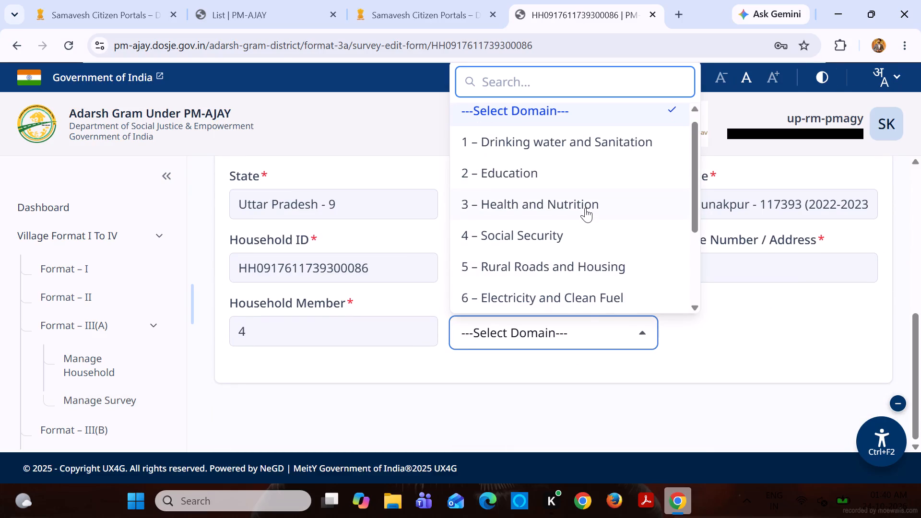
pyautogui.click(585, 208)
pyautogui.scroll(-5, 667, 302)
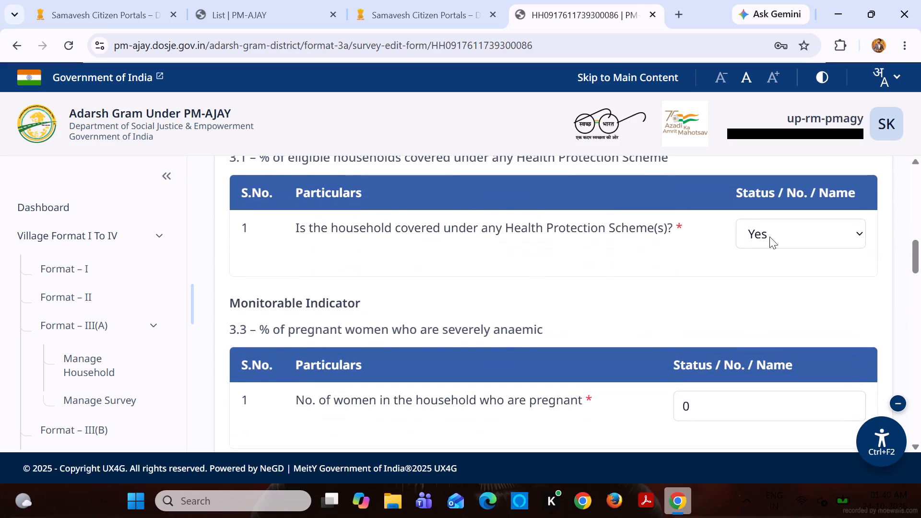
pyautogui.scroll(-7, 798, 231)
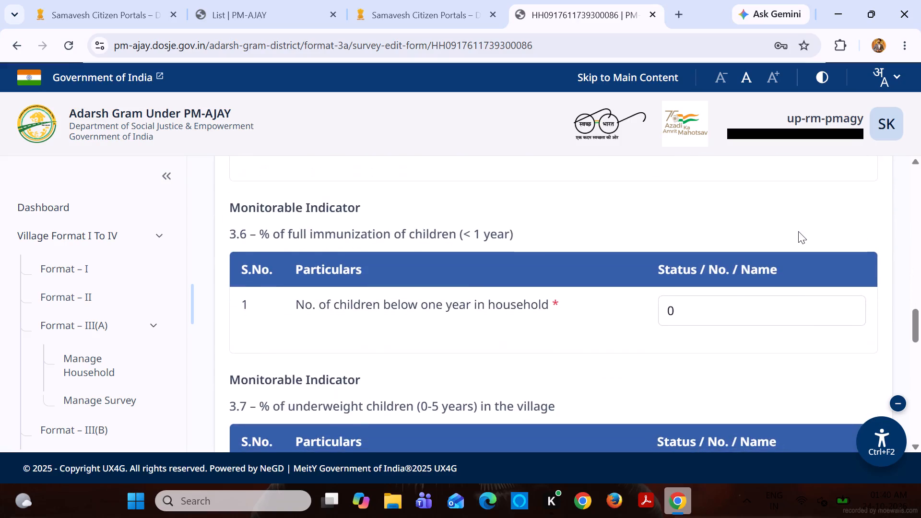
pyautogui.scroll(-5, 798, 231)
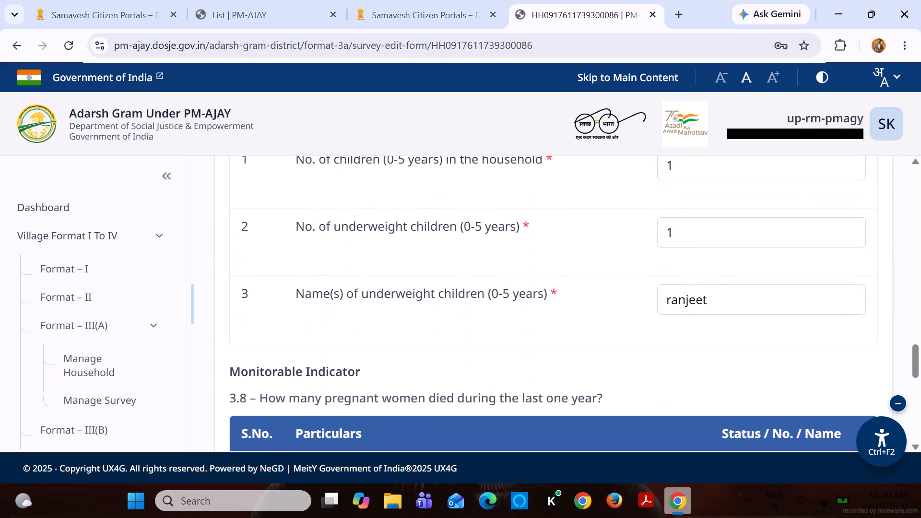
pyautogui.click(769, 232)
pyautogui.press('BackSpace')
pyautogui.press('0')
pyautogui.scroll(-4, 769, 232)
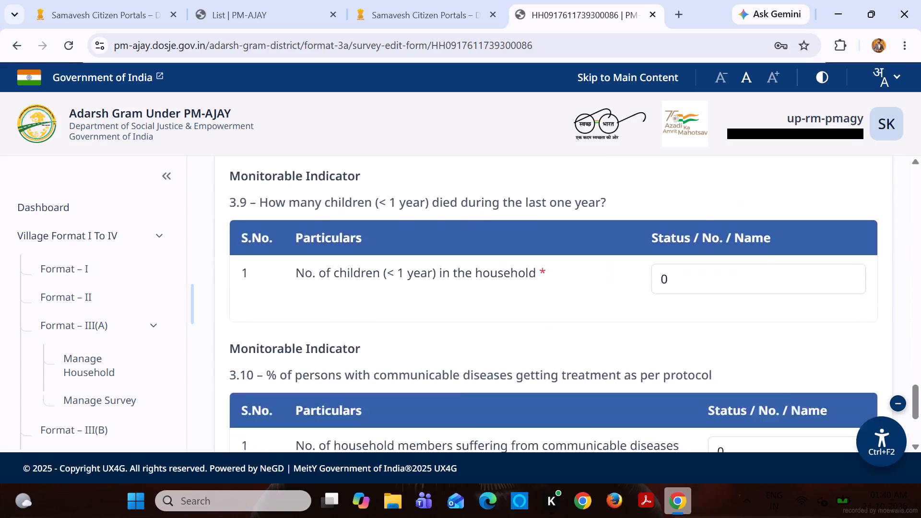
pyautogui.scroll(-5, 769, 232)
pyautogui.click(838, 343)
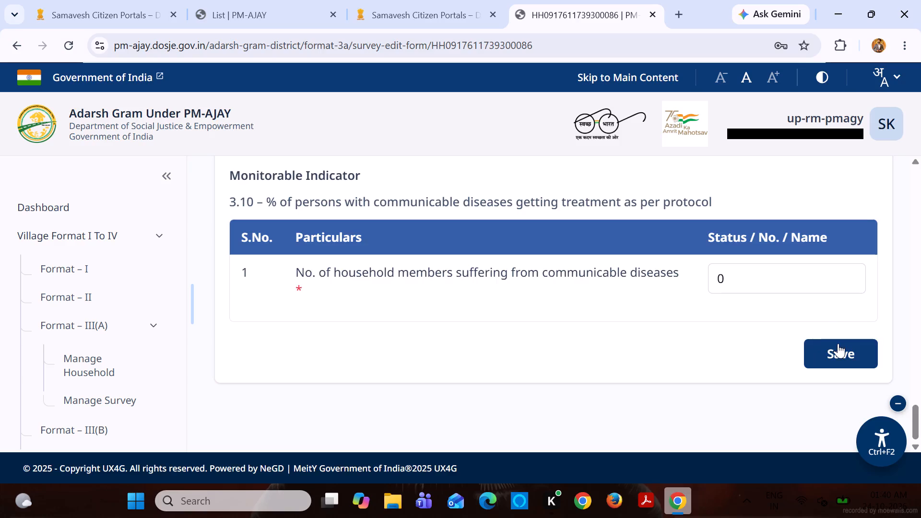
# Return to the survey list and open the survey for house number 156 on page 2 for editing.
pyautogui.scroll(11, 818, 244)
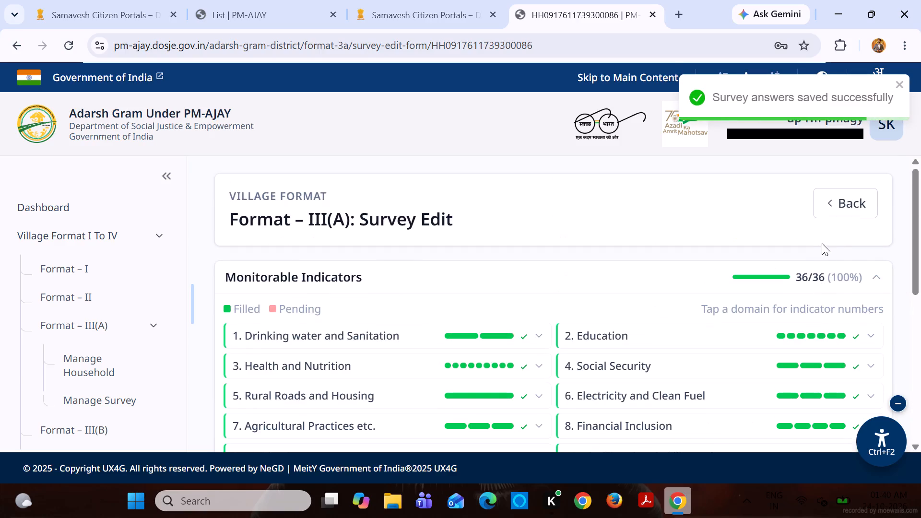
pyautogui.click(850, 200)
pyautogui.scroll(-6, 793, 331)
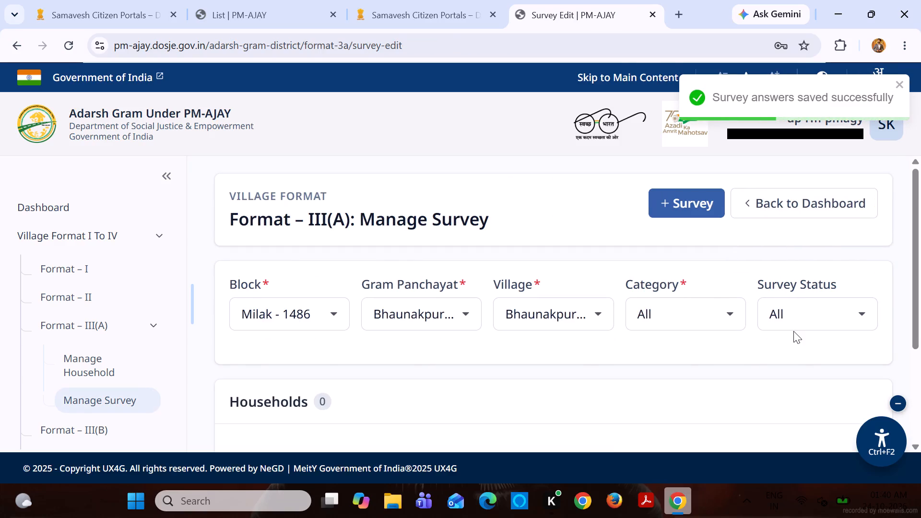
pyautogui.scroll(-20, 793, 331)
pyautogui.scroll(-6, 793, 331)
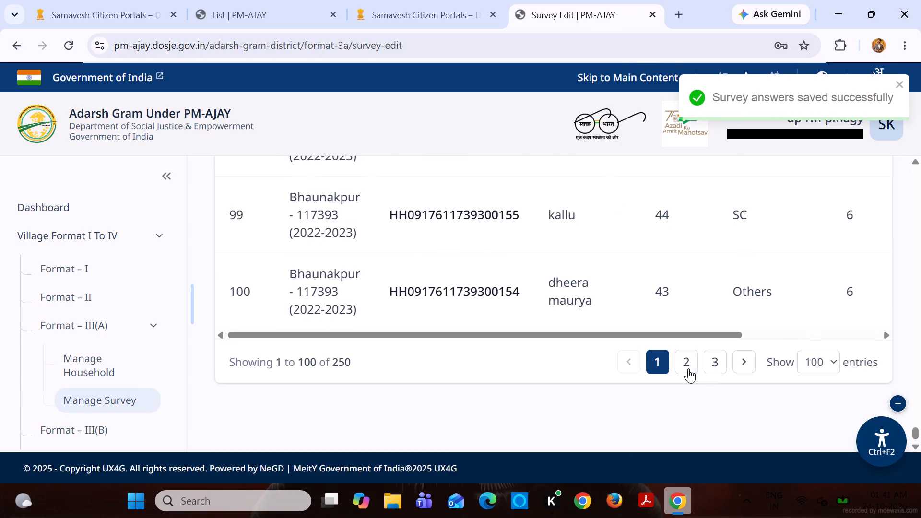
pyautogui.click(685, 368)
pyautogui.scroll(5, 729, 231)
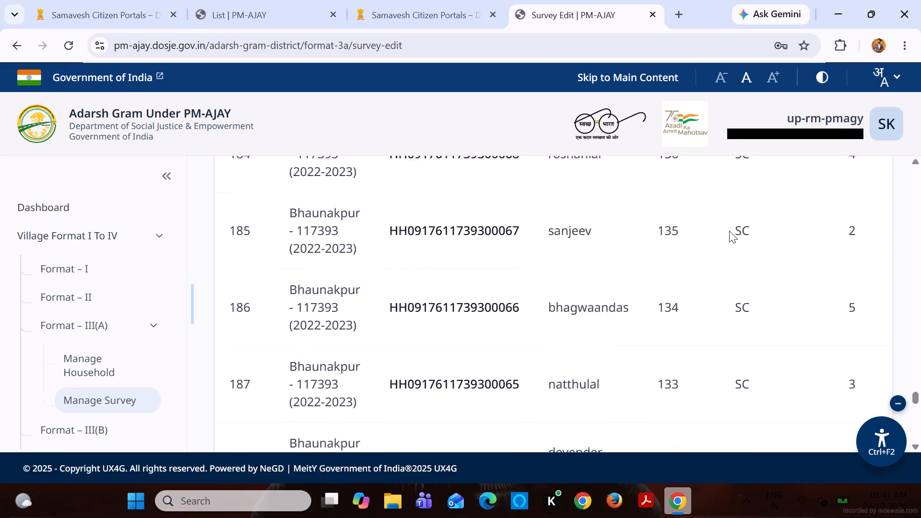
pyautogui.scroll(11, 729, 231)
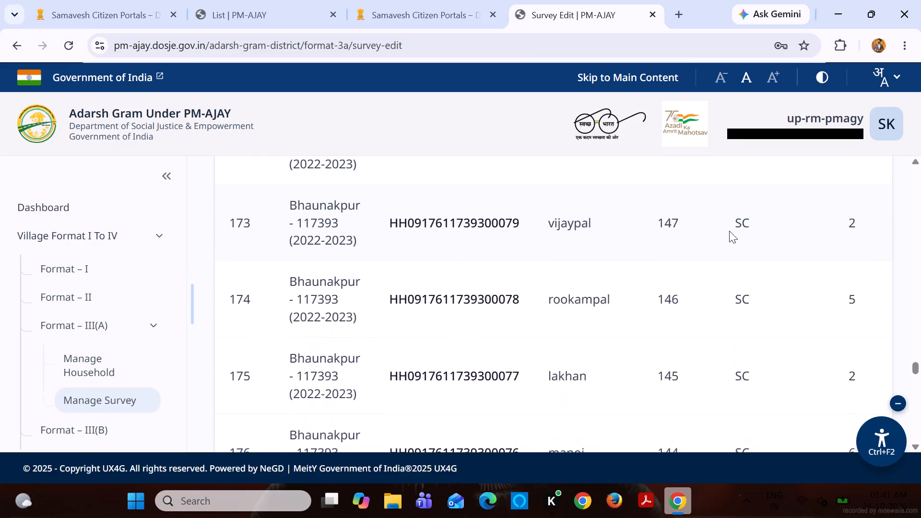
pyautogui.scroll(11, 729, 231)
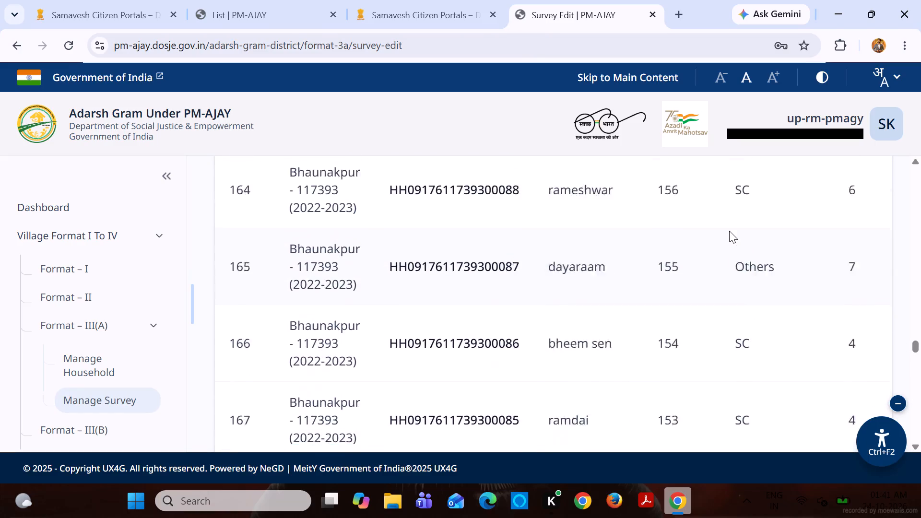
pyautogui.scroll(4, 729, 231)
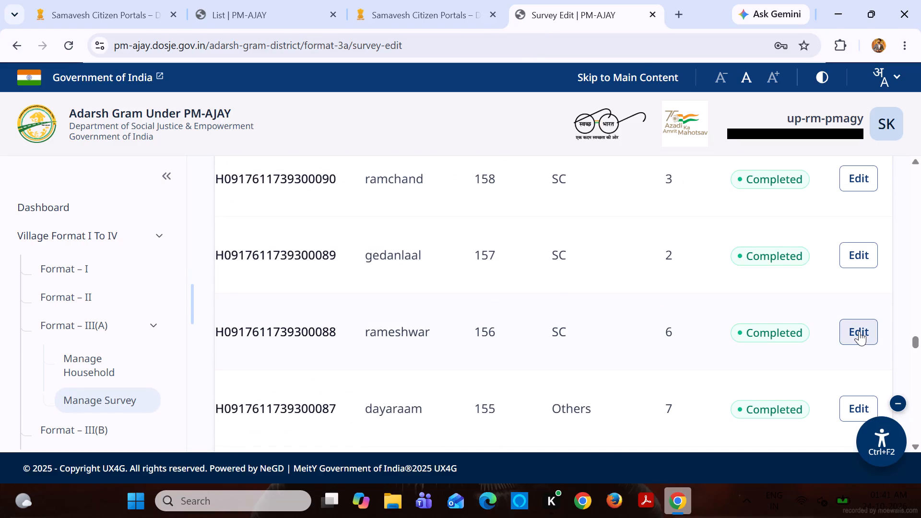
pyautogui.click(859, 331)
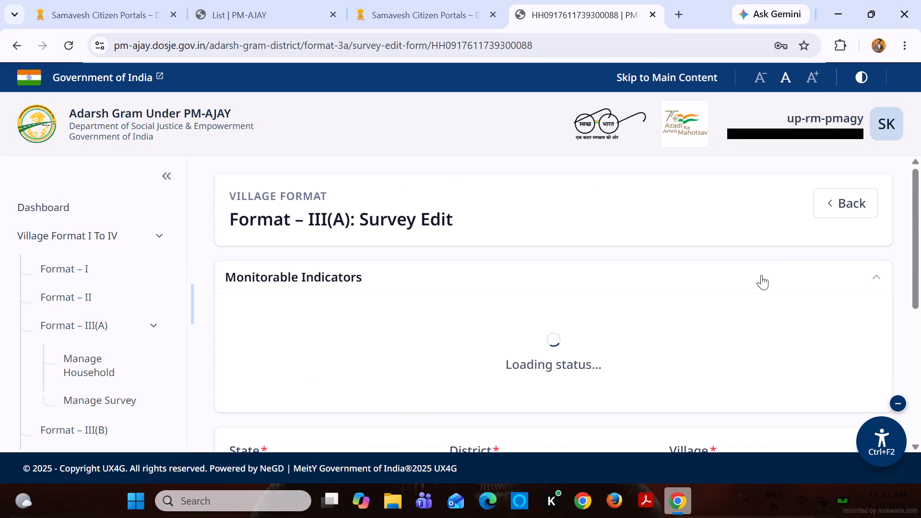
# In the 3 – Health and Nutrition domain, set Health Protection Scheme coverage to Yes and save house number 156's survey answers.
pyautogui.scroll(-9, 731, 298)
pyautogui.click(622, 321)
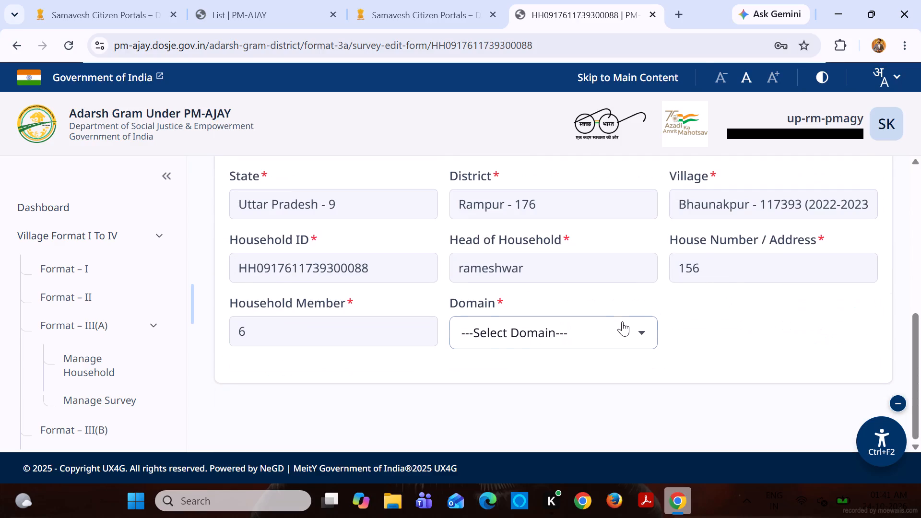
pyautogui.click(554, 199)
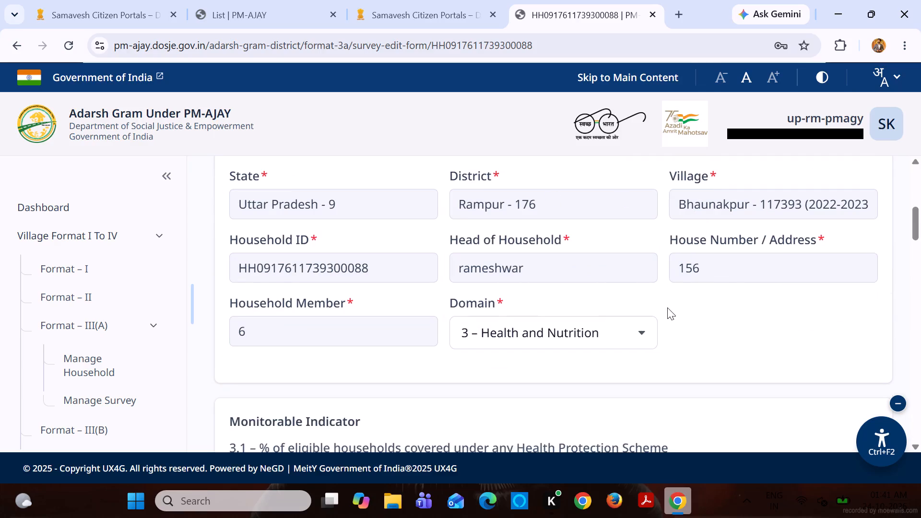
pyautogui.scroll(-4, 667, 307)
pyautogui.click(799, 254)
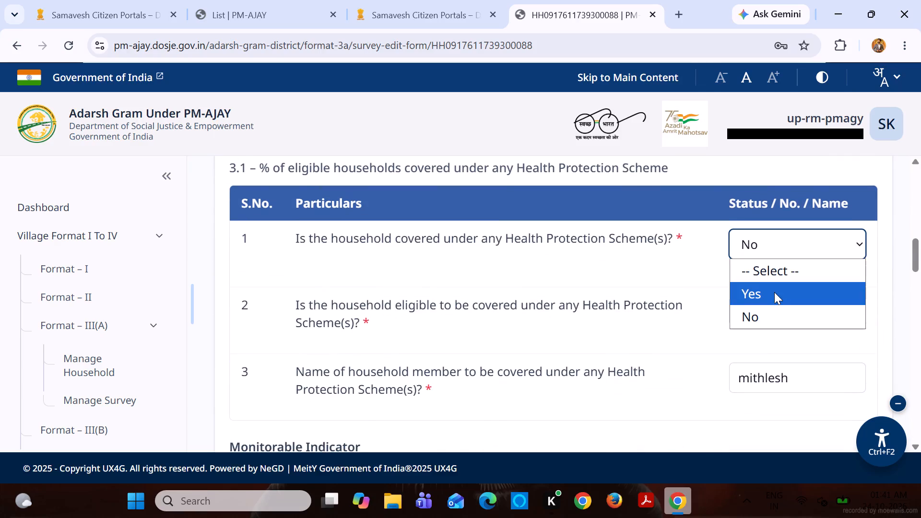
pyautogui.click(774, 292)
pyautogui.scroll(-9, 774, 292)
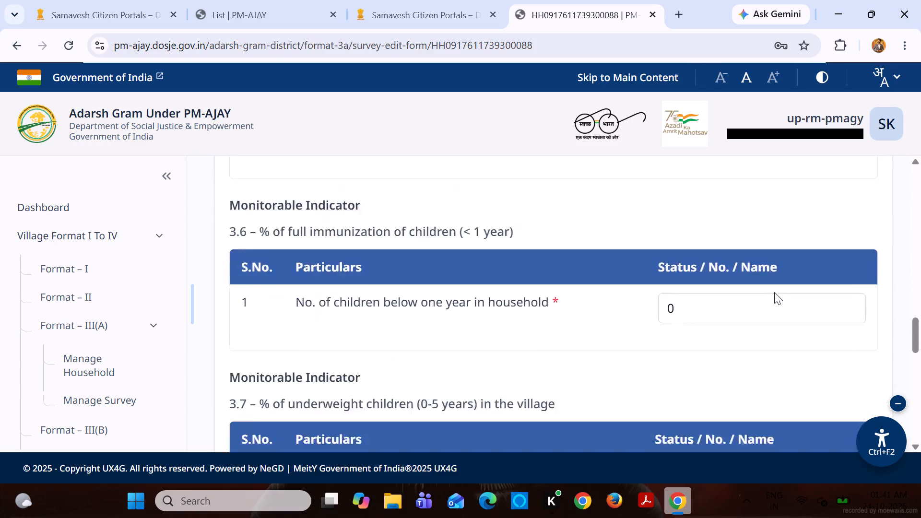
pyautogui.scroll(-11, 774, 292)
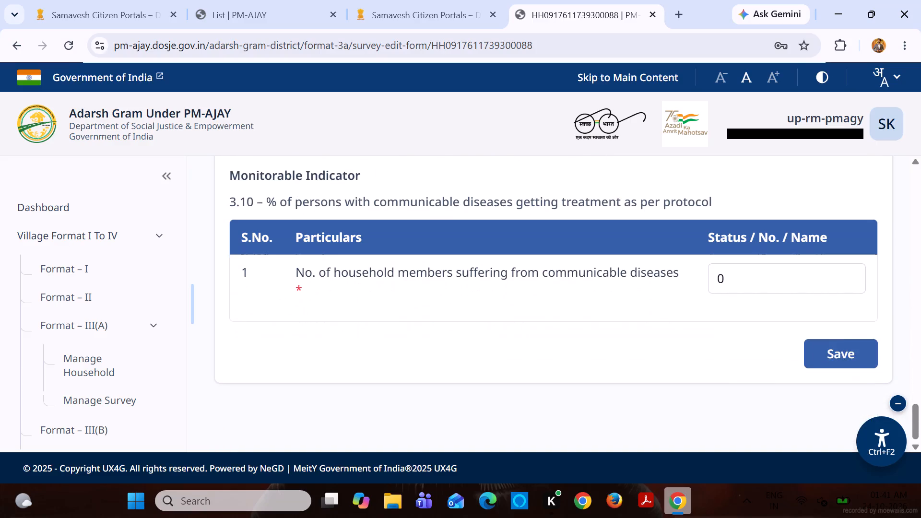
pyautogui.click(837, 342)
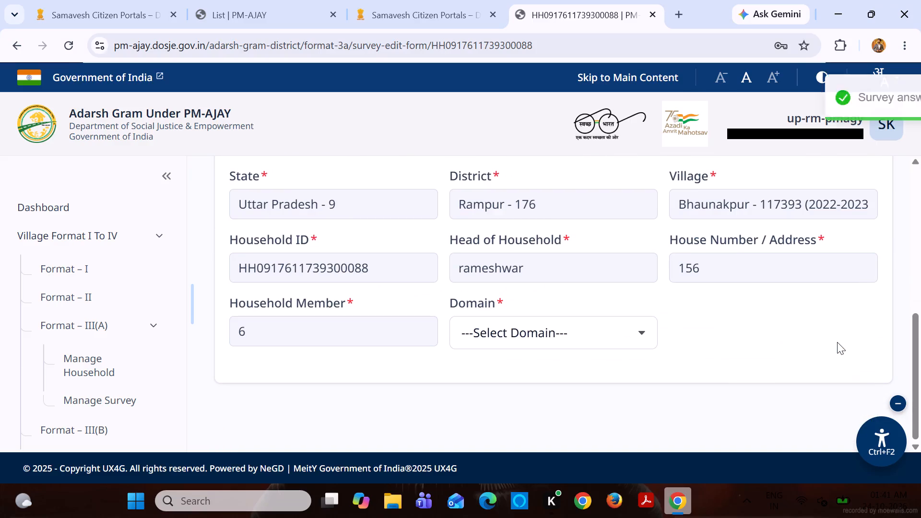
# Return to the survey list and open the survey for house number 157 on page 2 for editing.
pyautogui.scroll(10, 766, 276)
pyautogui.click(860, 215)
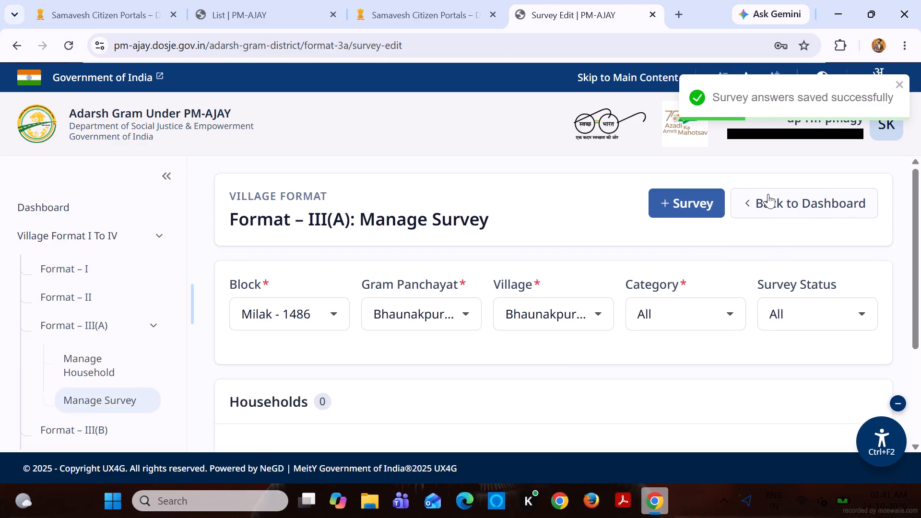
pyautogui.scroll(-20, 768, 194)
pyautogui.scroll(-20, 768, 194)
pyautogui.scroll(-20, 768, 194)
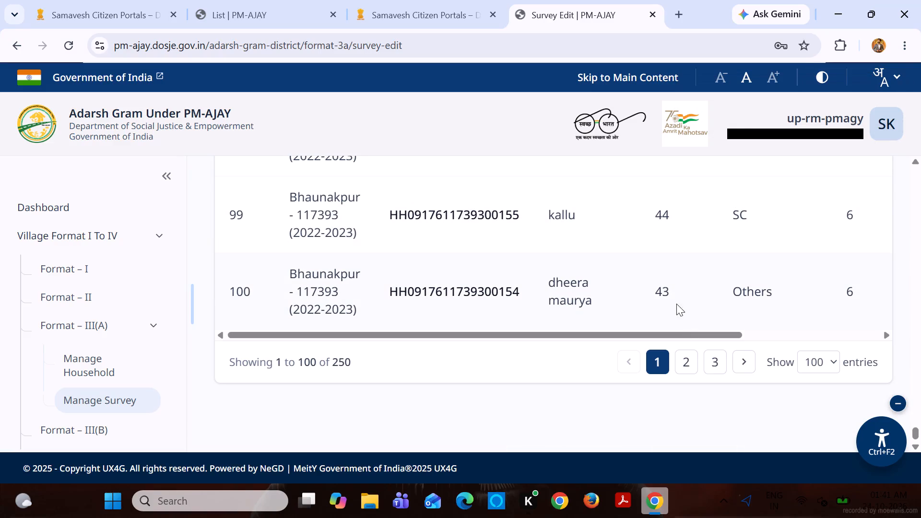
pyautogui.click(690, 367)
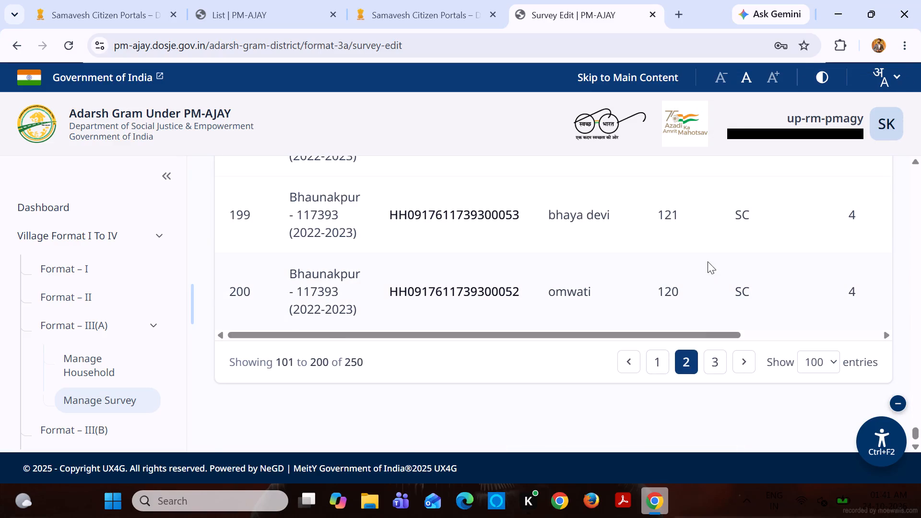
pyautogui.scroll(12, 708, 261)
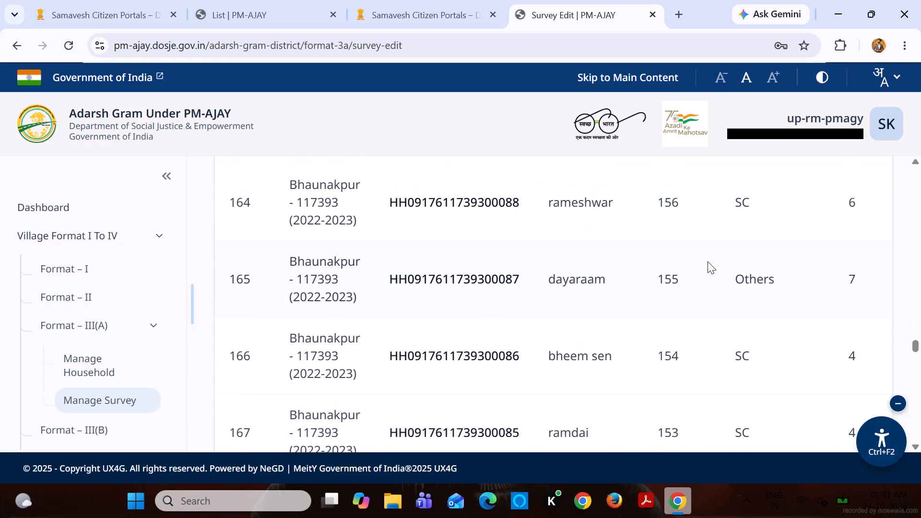
pyautogui.scroll(7, 708, 261)
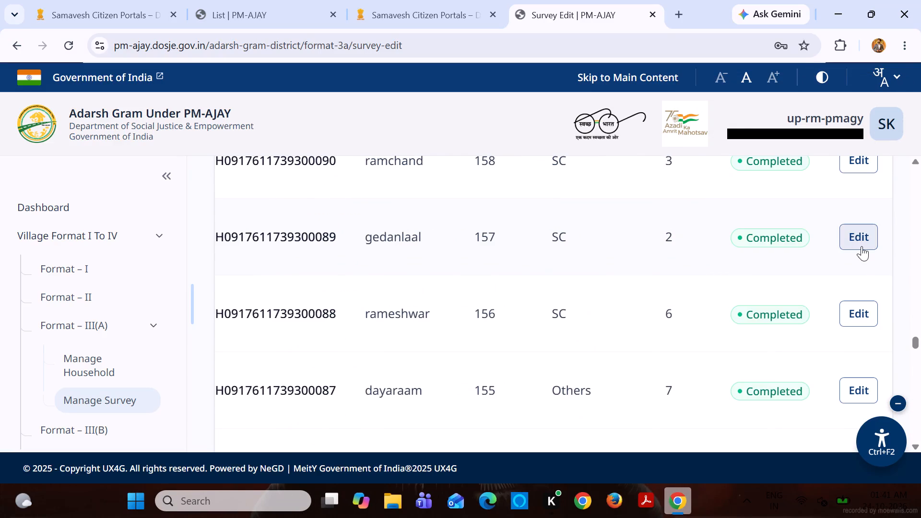
pyautogui.click(862, 246)
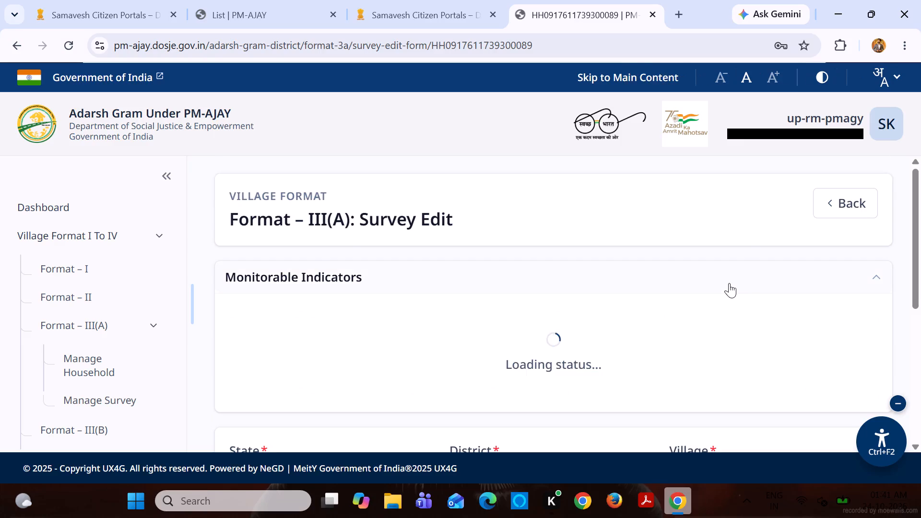
# In the 3 – Health and Nutrition domain, set Health Protection Scheme coverage to Yes and save house number 157's survey answers.
pyautogui.scroll(-8, 729, 283)
pyautogui.click(615, 318)
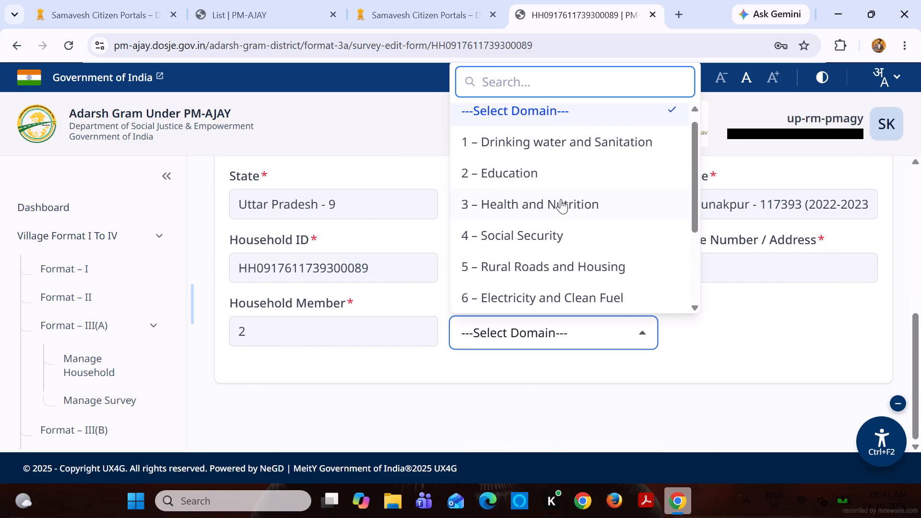
pyautogui.click(561, 199)
pyautogui.scroll(-4, 686, 299)
pyautogui.moveTo(774, 272); pyautogui.dragTo(768, 316)
pyautogui.click(768, 316)
pyautogui.scroll(-5, 768, 316)
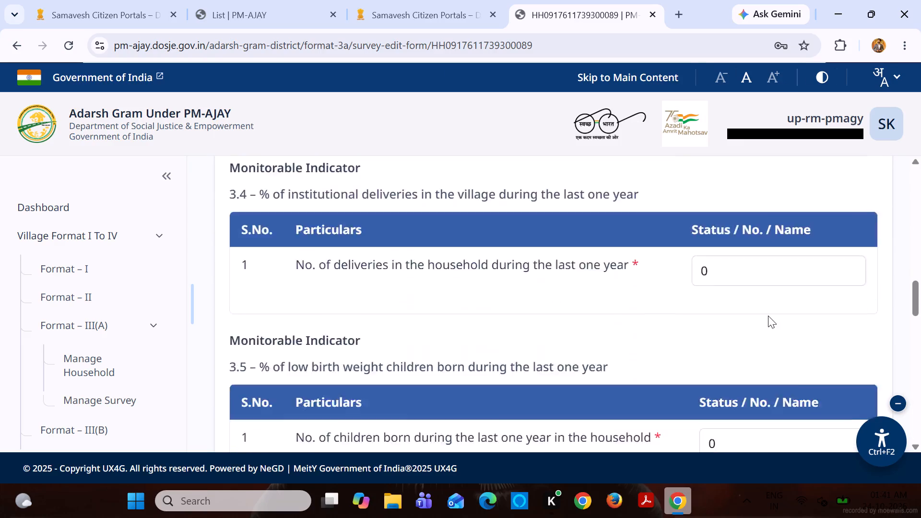
pyautogui.scroll(-10, 768, 316)
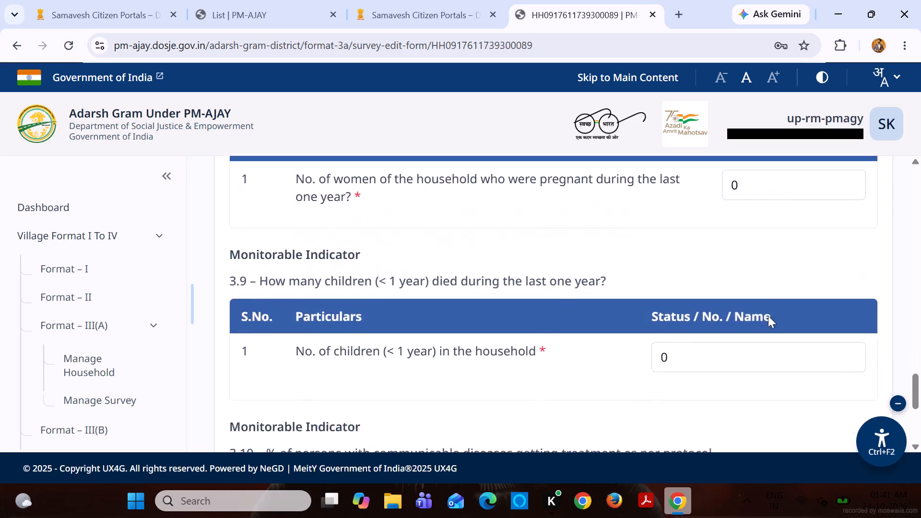
pyautogui.scroll(-4, 768, 316)
pyautogui.click(831, 347)
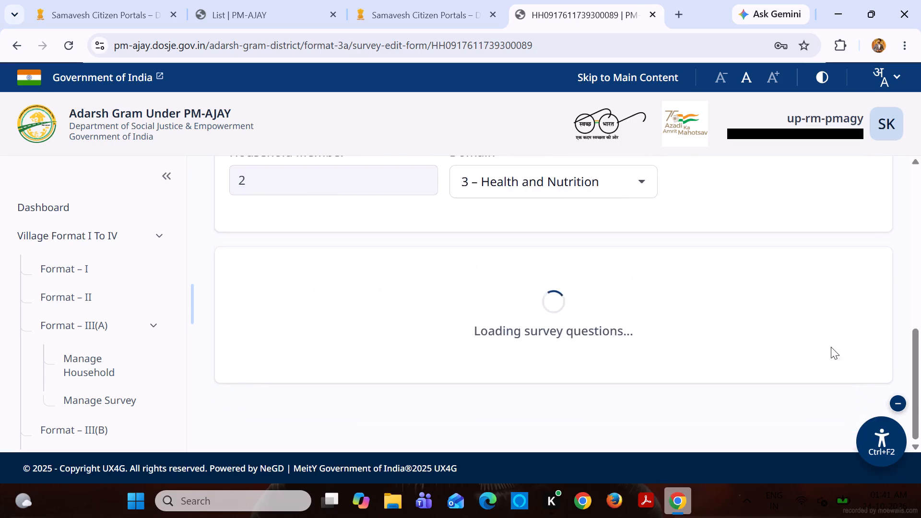
# Return to the survey list and open the survey for house number 158 on page 2 for editing.
pyautogui.scroll(10, 756, 274)
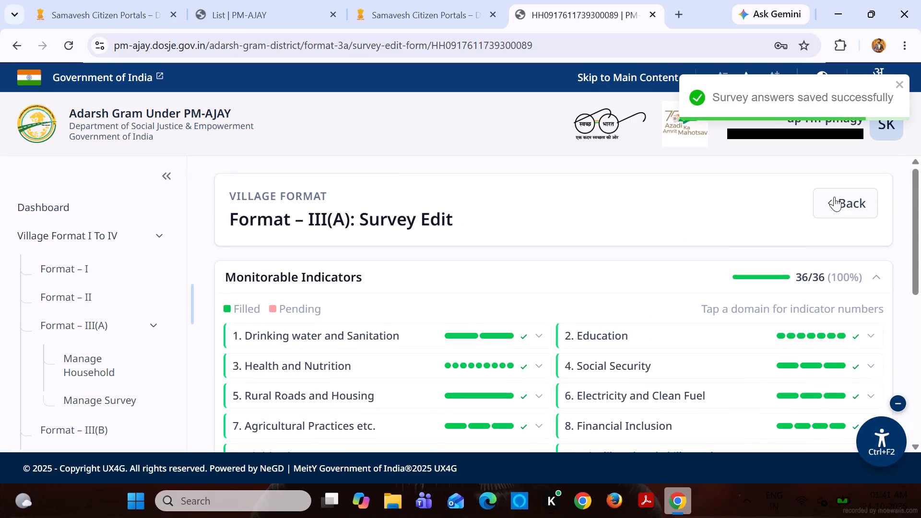
pyautogui.click(834, 197)
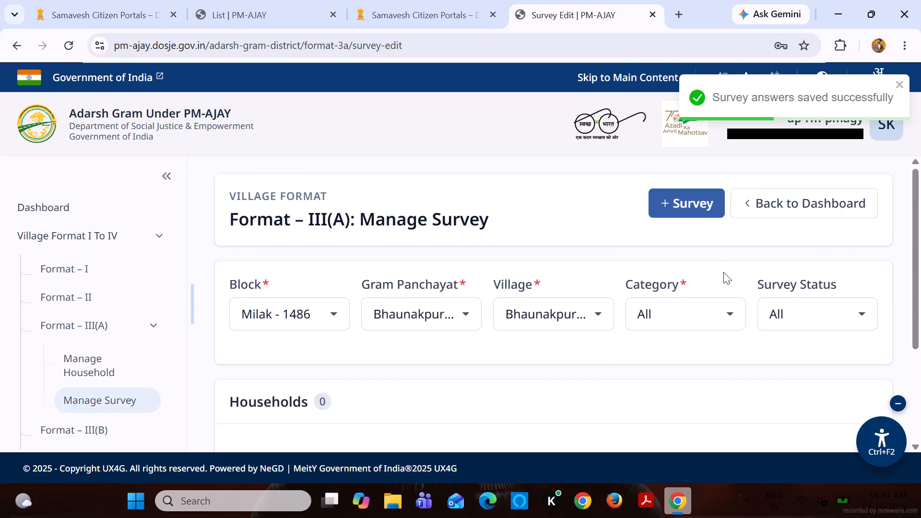
pyautogui.scroll(-20, 723, 272)
pyautogui.scroll(-20, 723, 272)
pyautogui.scroll(-6, 723, 272)
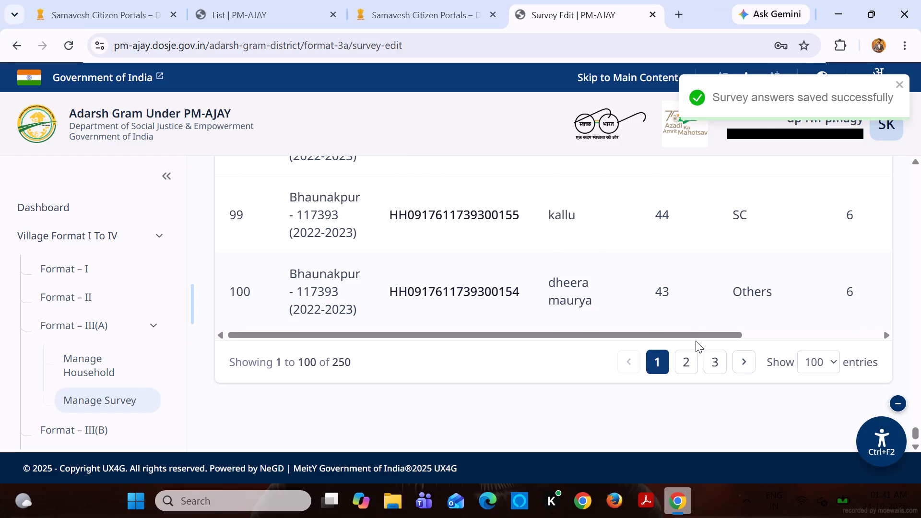
pyautogui.click(689, 356)
pyautogui.scroll(4, 709, 245)
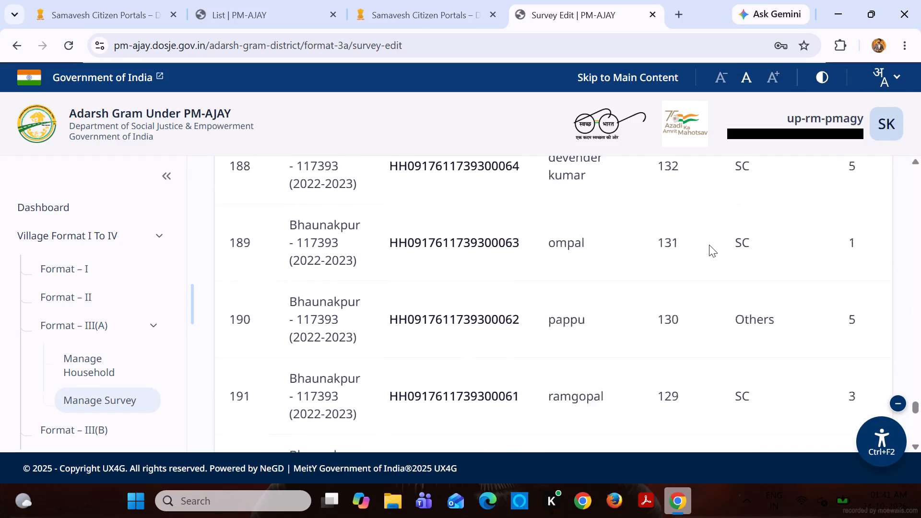
pyautogui.scroll(12, 709, 245)
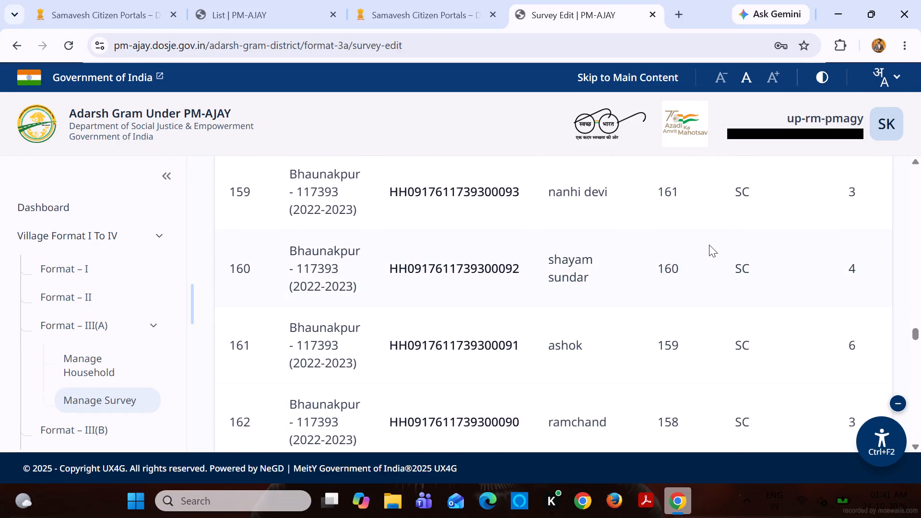
pyautogui.scroll(2, 709, 245)
pyautogui.click(847, 424)
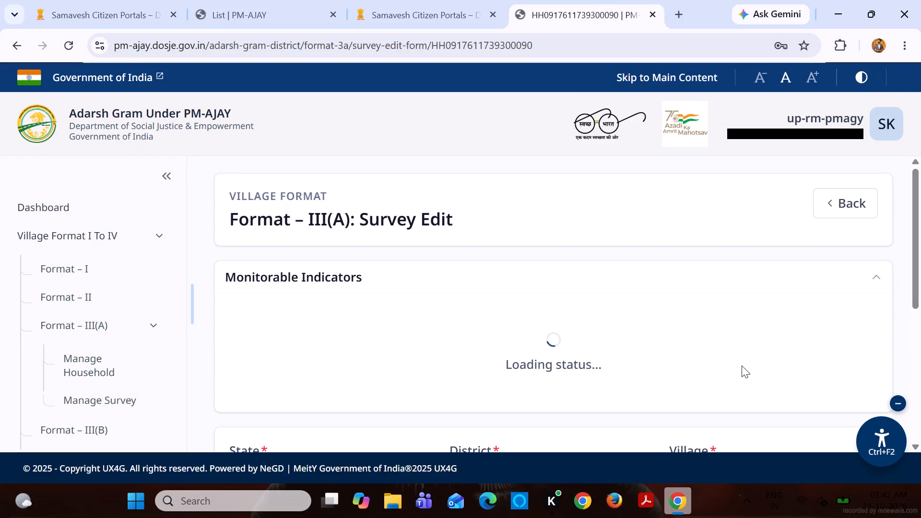
# In house number 158's 3 – Health and Nutrition domain, set Health Protection Scheme coverage to Yes.
pyautogui.scroll(-7, 742, 365)
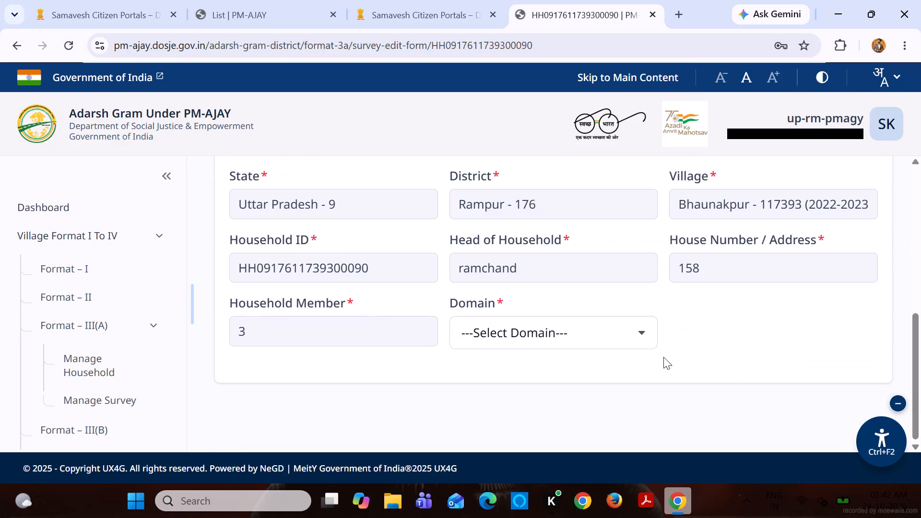
pyautogui.click(613, 332)
pyautogui.click(555, 209)
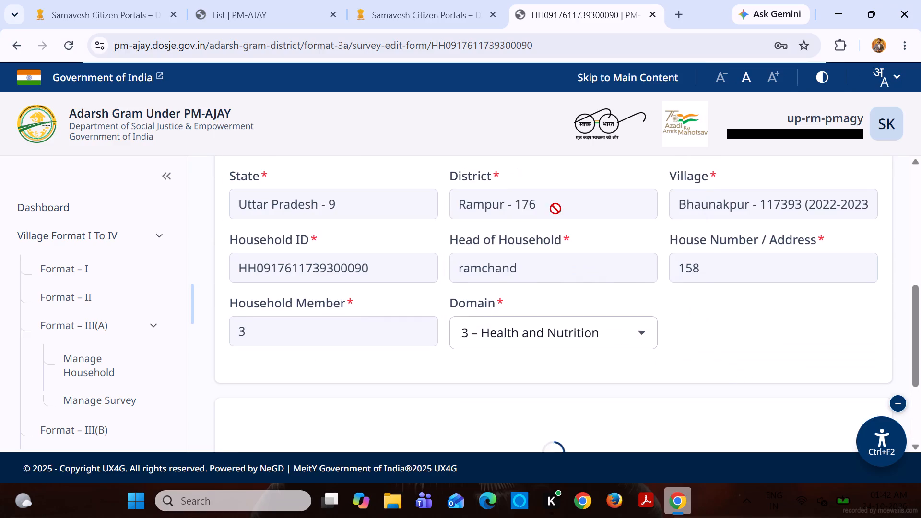
pyautogui.scroll(-4, 646, 318)
pyautogui.click(770, 246)
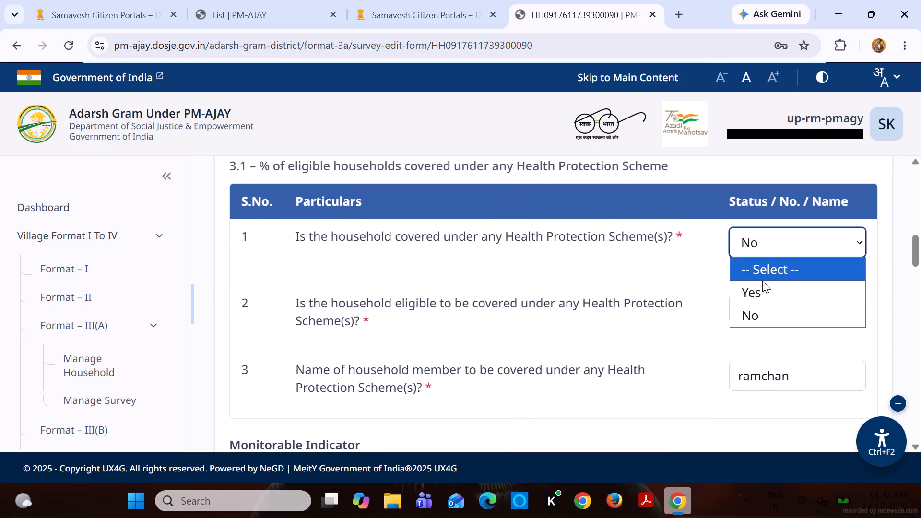
pyautogui.click(757, 290)
# Set the number of underweight children (0-5 years) to 0 under indicator 3.7 and save house number 158's survey answers.
pyautogui.scroll(-8, 757, 290)
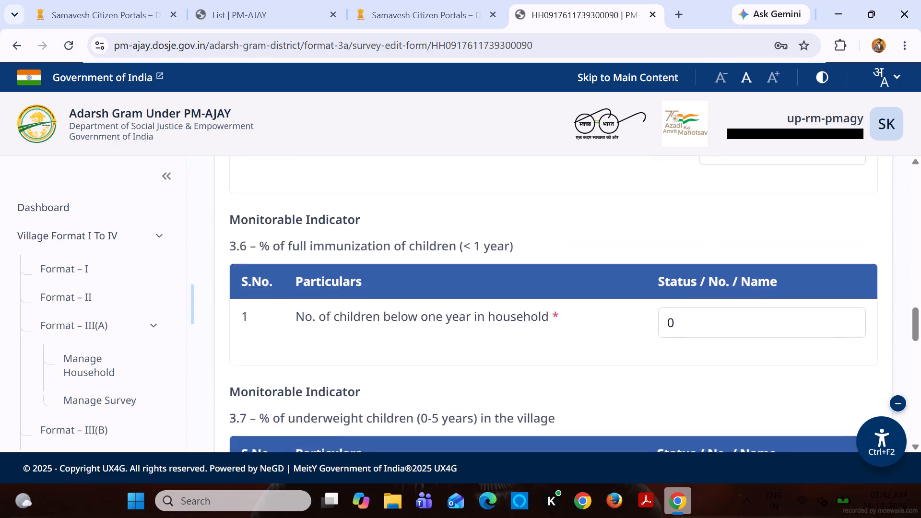
pyautogui.scroll(-2, 757, 290)
pyautogui.scroll(1, 757, 290)
pyautogui.click(730, 270)
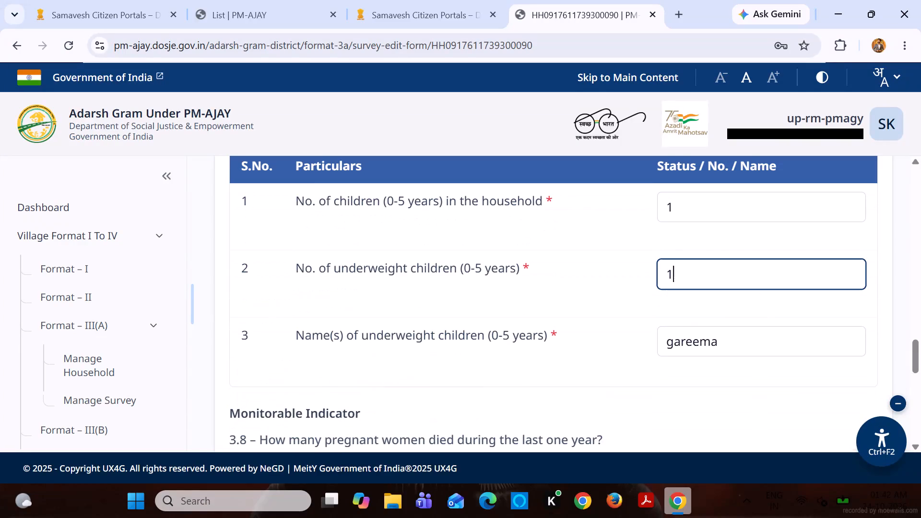
pyautogui.press('BackSpace')
pyautogui.press('0')
pyautogui.scroll(-3, 730, 270)
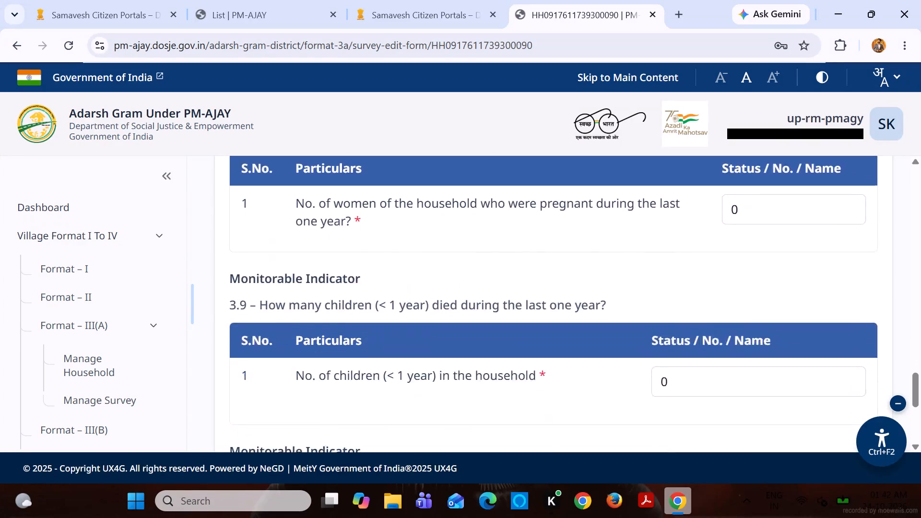
pyautogui.scroll(-8, 730, 270)
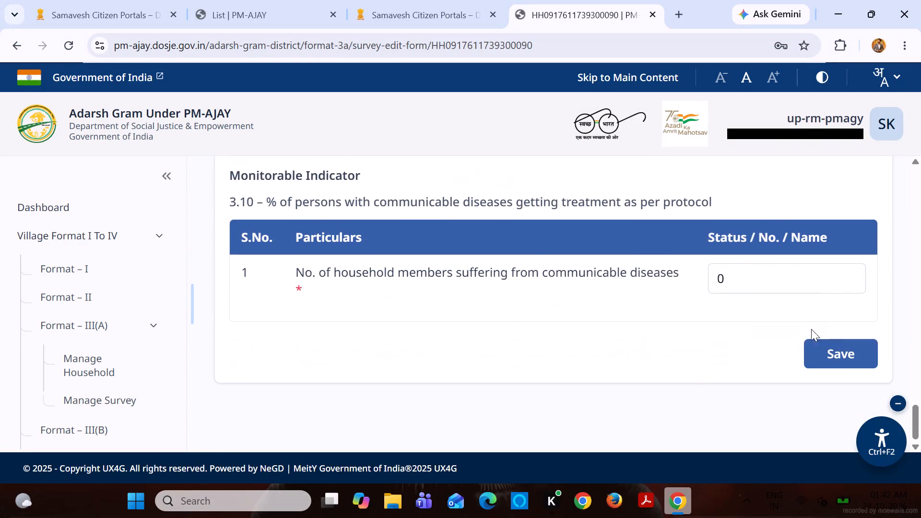
pyautogui.click(840, 357)
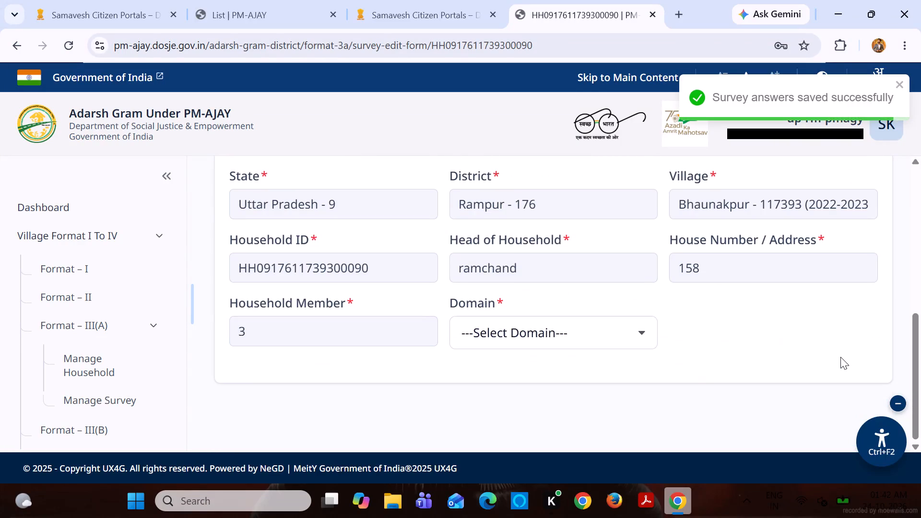
# Return to the survey list and open the survey for house number 162 on page 2 for editing.
pyautogui.scroll(7, 799, 267)
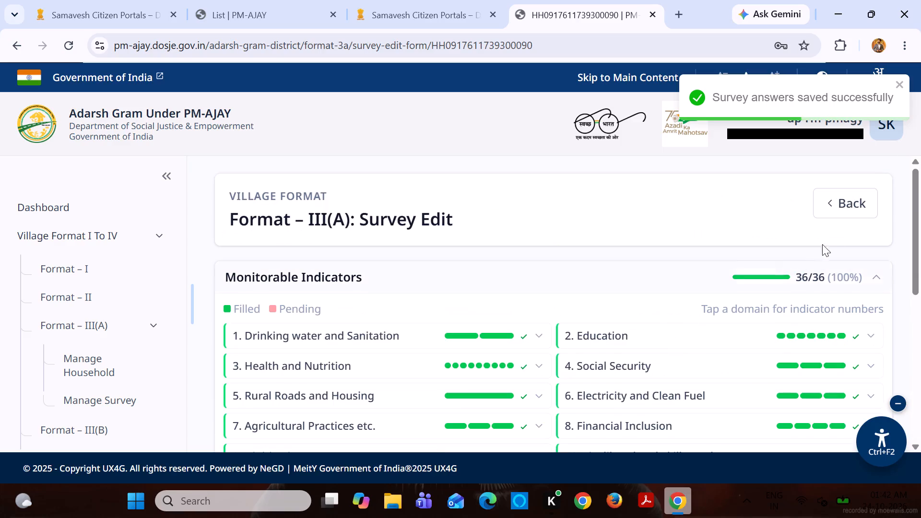
pyautogui.click(859, 209)
pyautogui.scroll(-3, 806, 279)
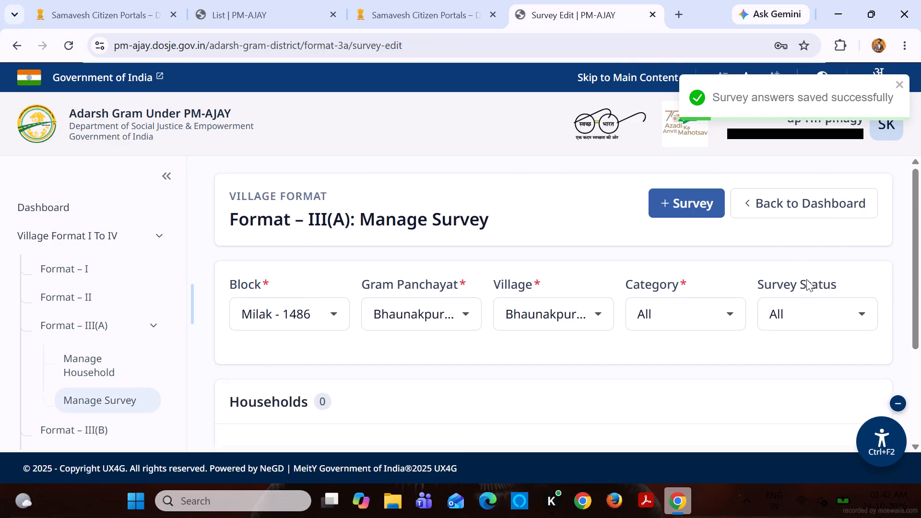
pyautogui.scroll(-7, 806, 279)
pyautogui.scroll(-19, 806, 279)
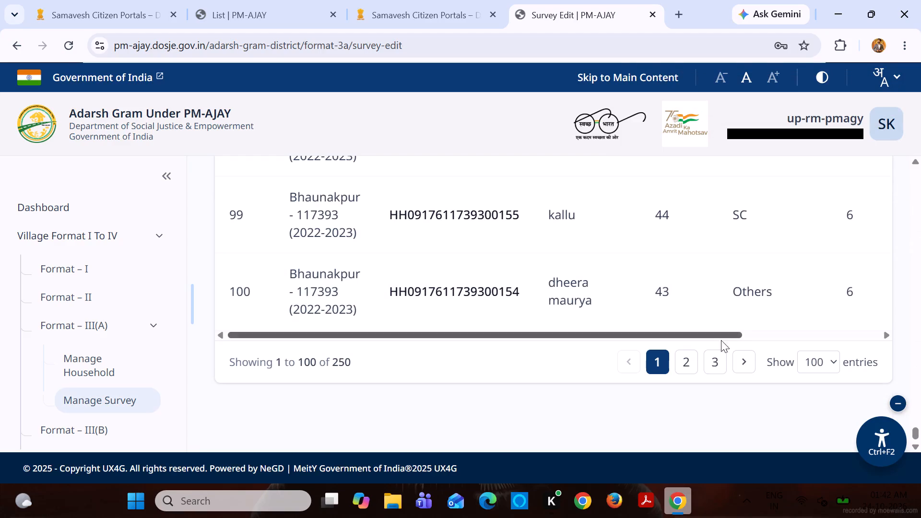
pyautogui.click(694, 359)
pyautogui.scroll(5, 707, 267)
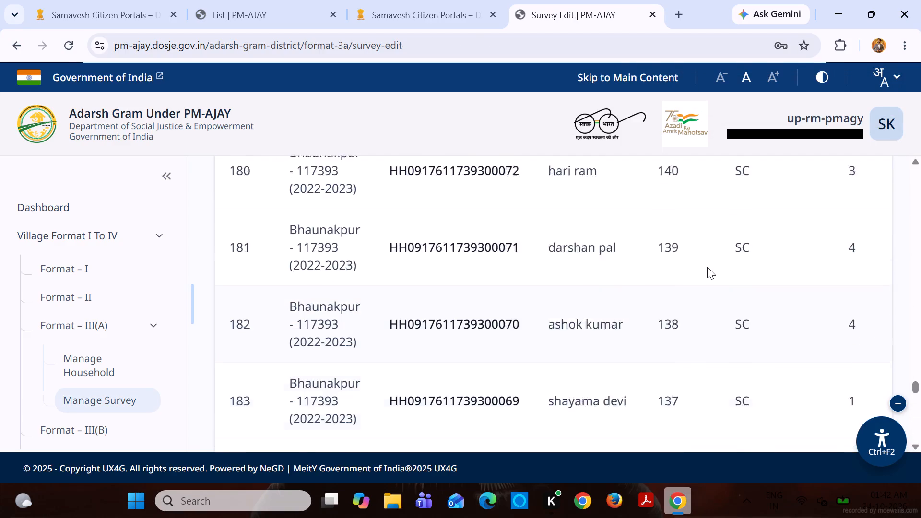
pyautogui.scroll(10, 707, 267)
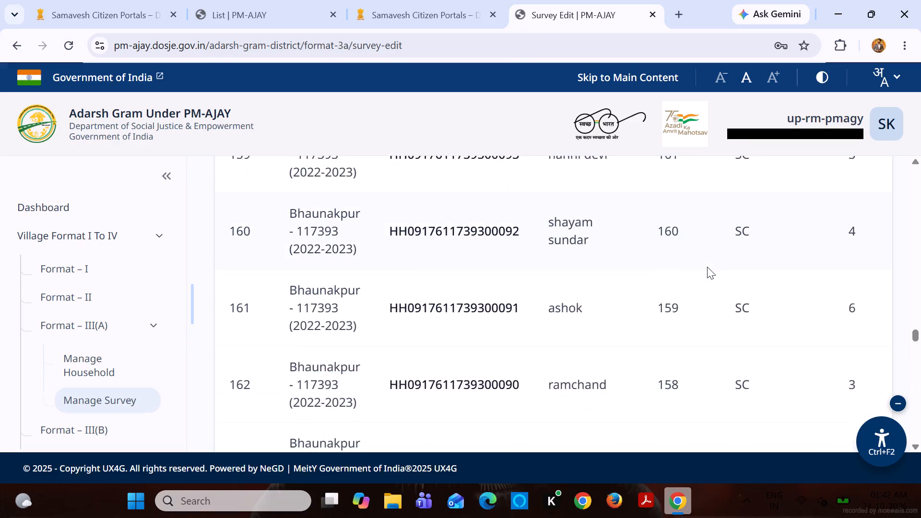
pyautogui.scroll(2, 707, 267)
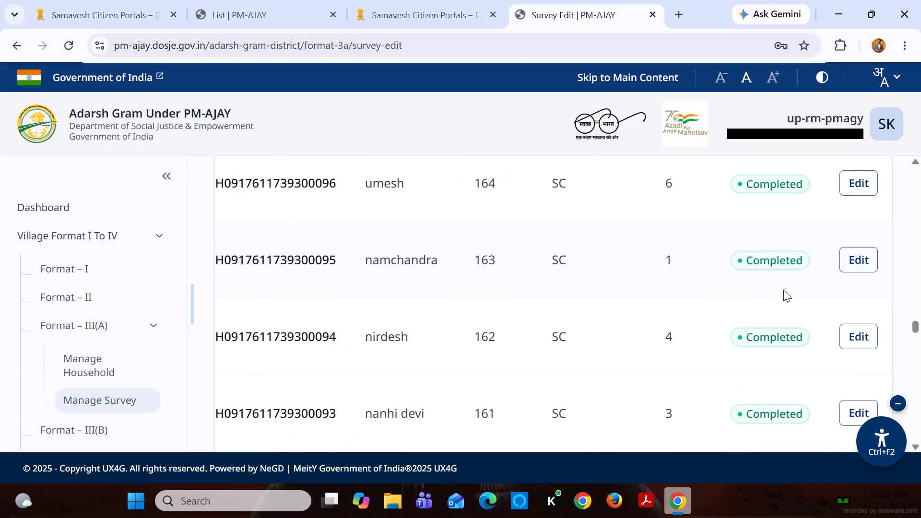
pyautogui.click(854, 336)
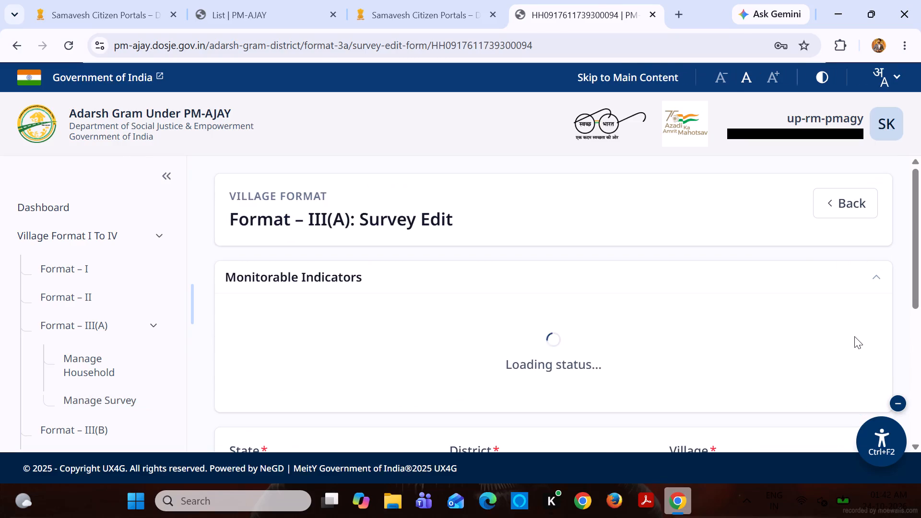
# In the 3 – Health and Nutrition domain, set Health Protection Scheme coverage to Yes and save house number 162's survey answers.
pyautogui.scroll(-15, 751, 327)
pyautogui.click(633, 319)
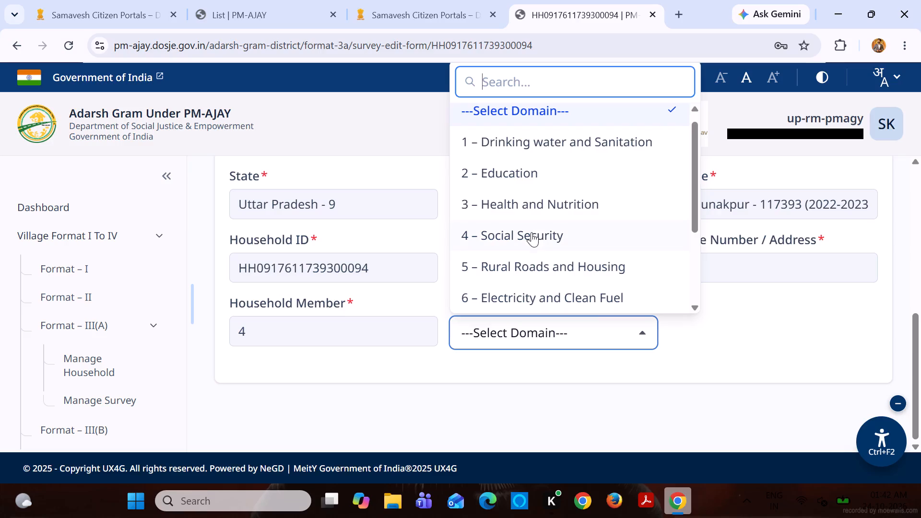
pyautogui.click(554, 206)
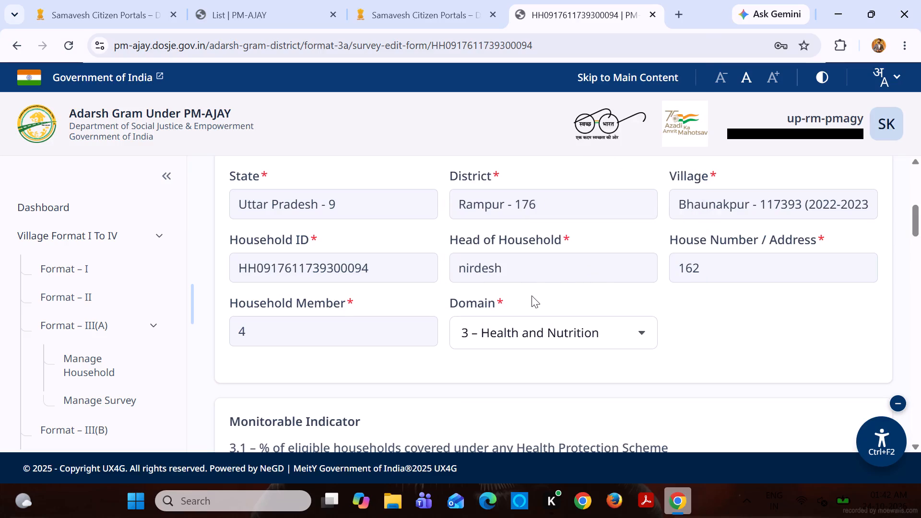
pyautogui.scroll(-6, 531, 295)
pyautogui.scroll(4, 531, 295)
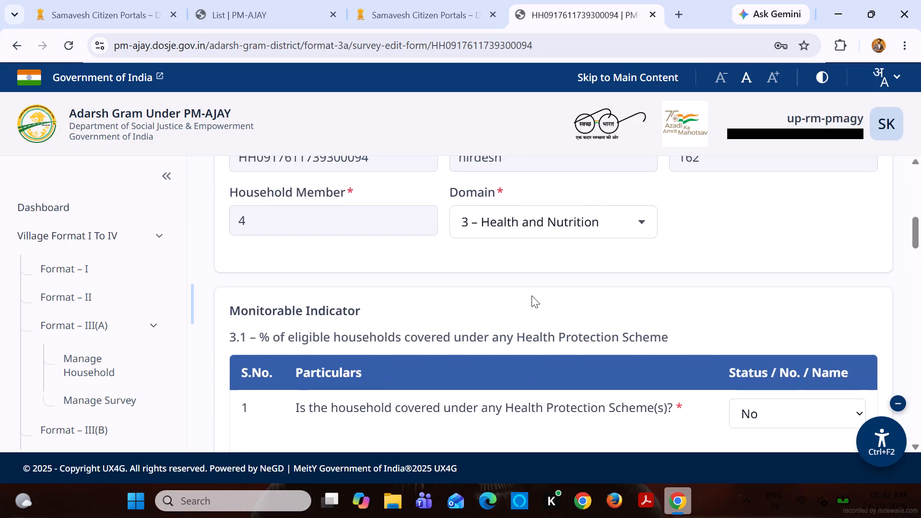
pyautogui.scroll(-1, 708, 351)
pyautogui.moveTo(831, 301); pyautogui.dragTo(776, 357)
pyautogui.click(776, 357)
pyautogui.scroll(-8, 776, 357)
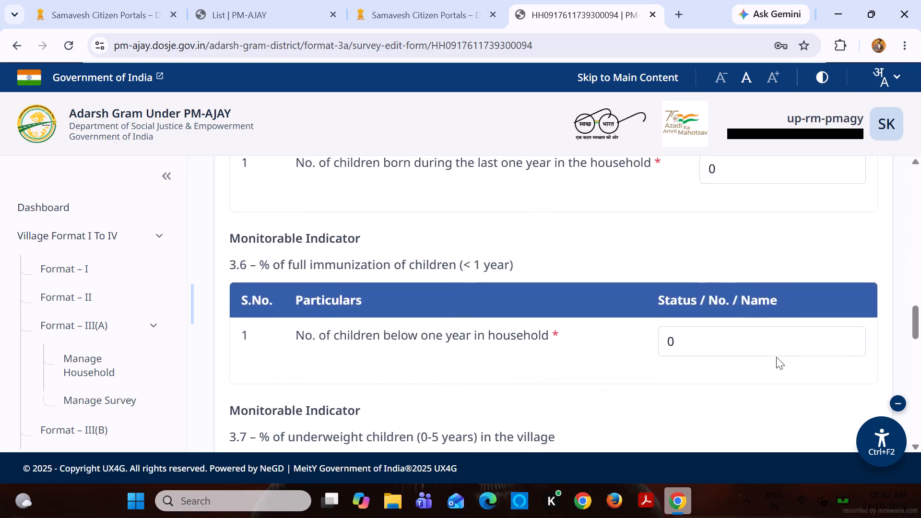
pyautogui.scroll(-3, 776, 357)
pyautogui.scroll(5, 776, 357)
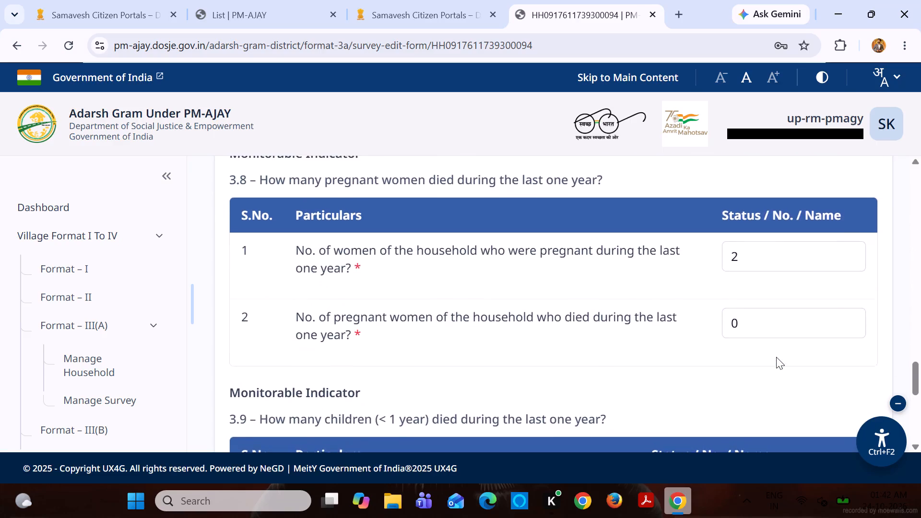
pyautogui.scroll(-8, 776, 357)
pyautogui.click(856, 350)
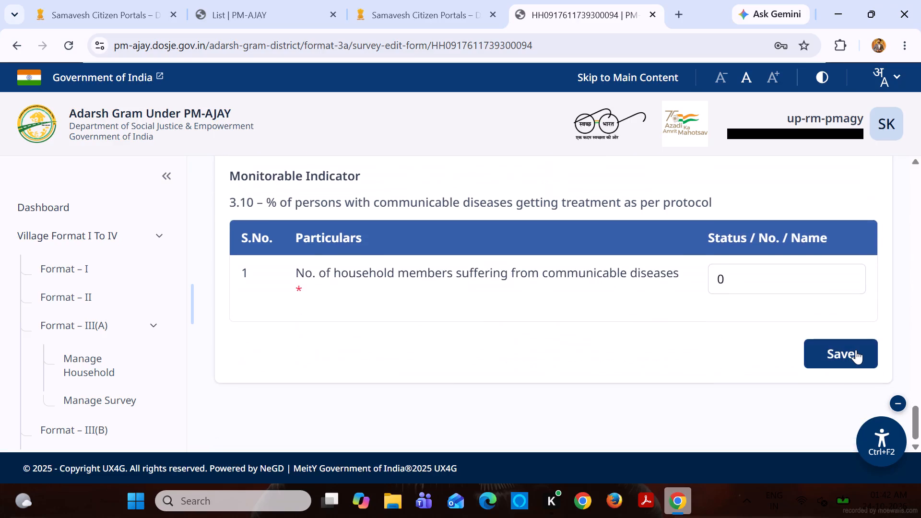
# Return to the survey list and open the survey for house number 164 on page 2 for editing.
pyautogui.scroll(6, 800, 276)
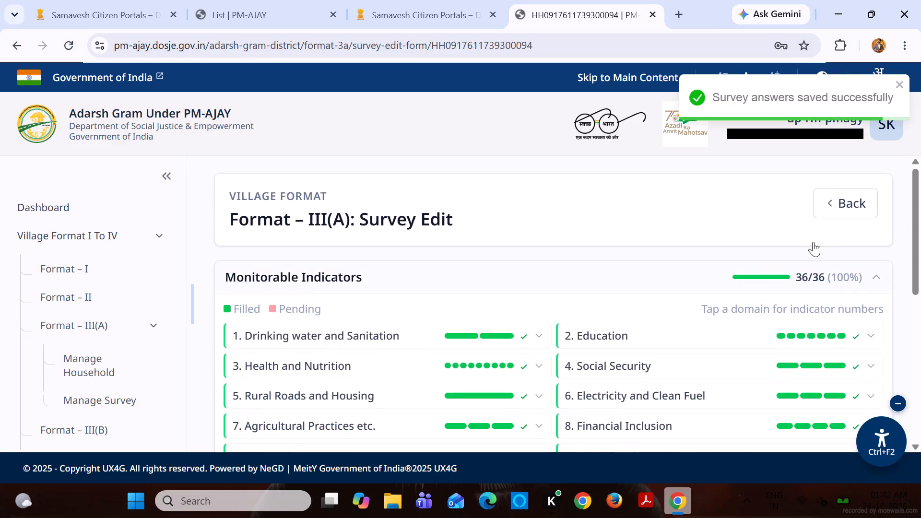
pyautogui.click(850, 210)
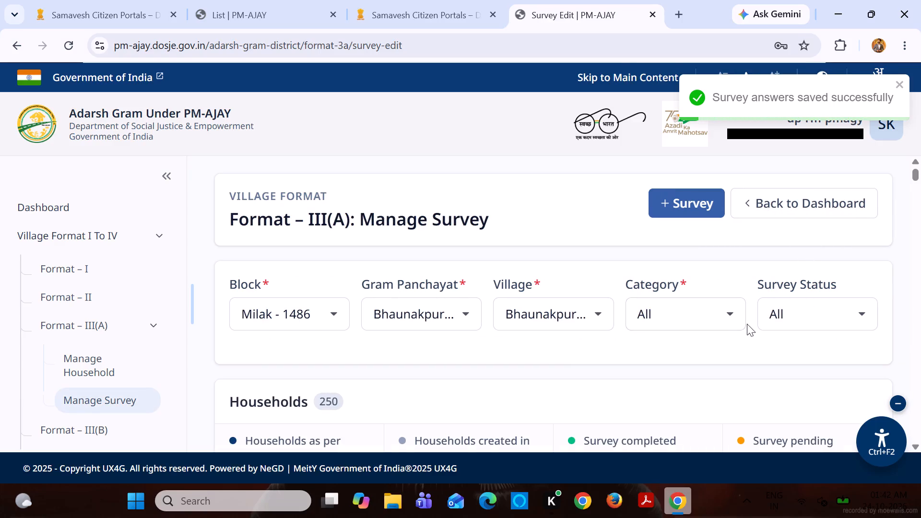
pyautogui.scroll(-20, 747, 324)
pyautogui.scroll(-17, 747, 324)
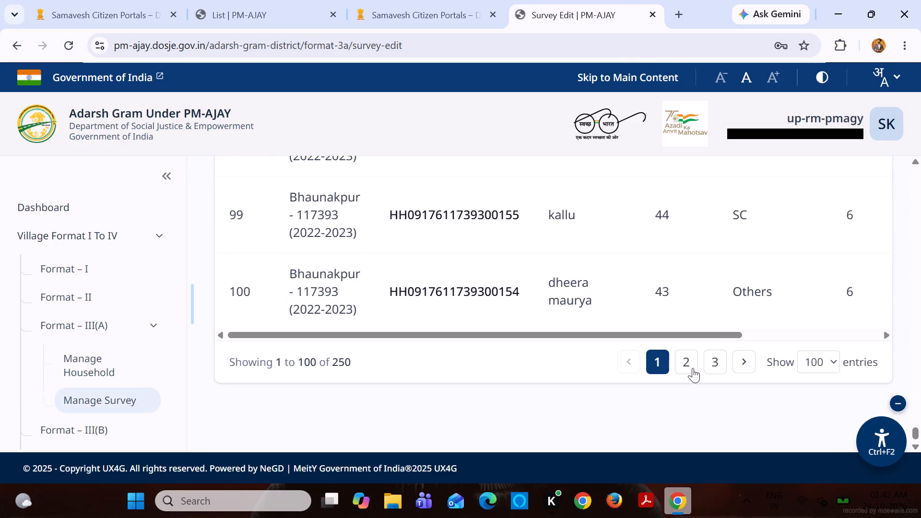
pyautogui.click(690, 368)
pyautogui.scroll(8, 751, 266)
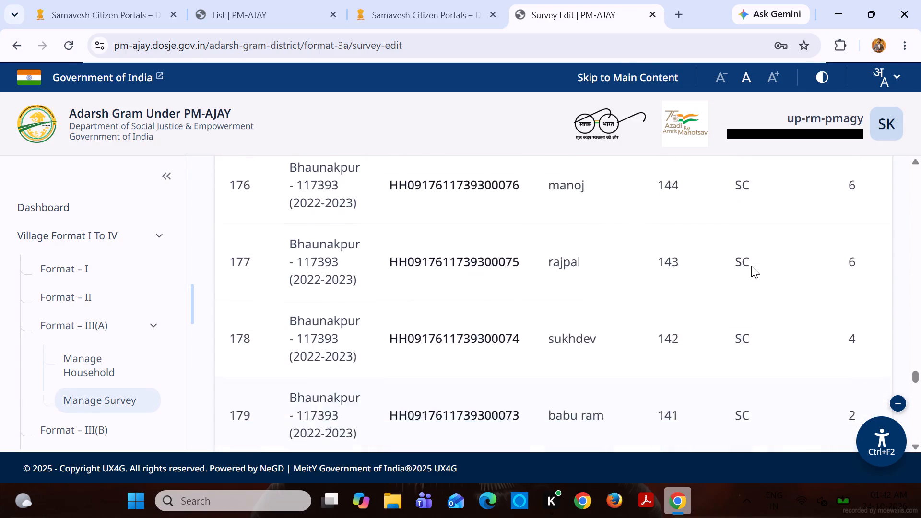
pyautogui.scroll(8, 751, 266)
pyautogui.hscroll(1, 751, 266)
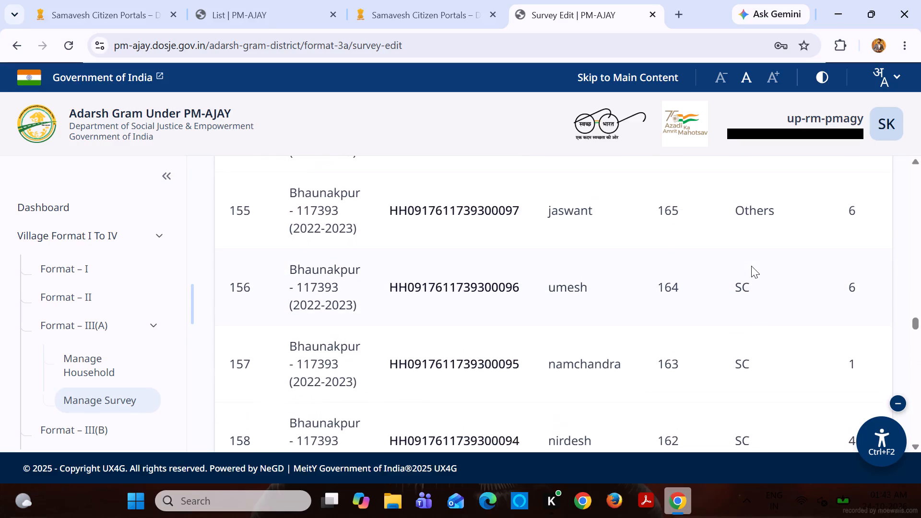
pyautogui.hscroll(-5, 751, 266)
pyautogui.click(860, 285)
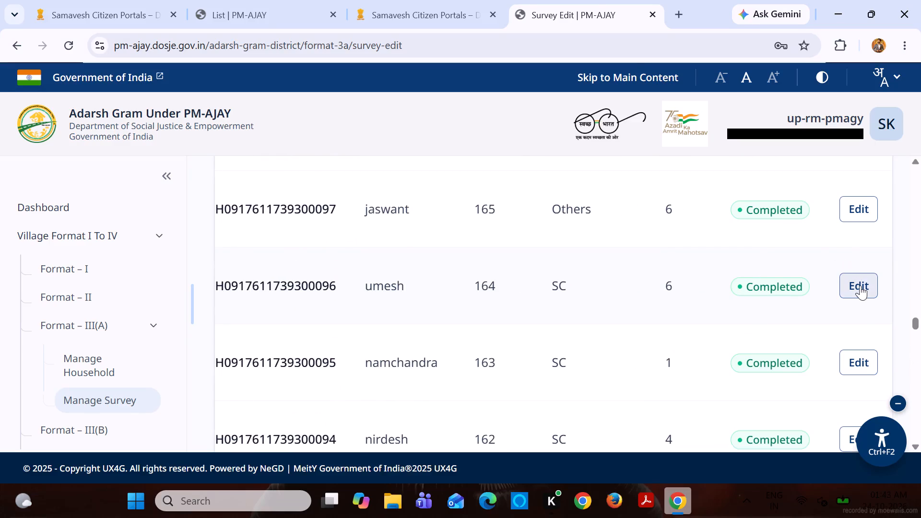
# In the 3 – Health and Nutrition domain, set Health Protection Scheme coverage to Yes and save house number 164's survey answers.
pyautogui.scroll(-2, 755, 288)
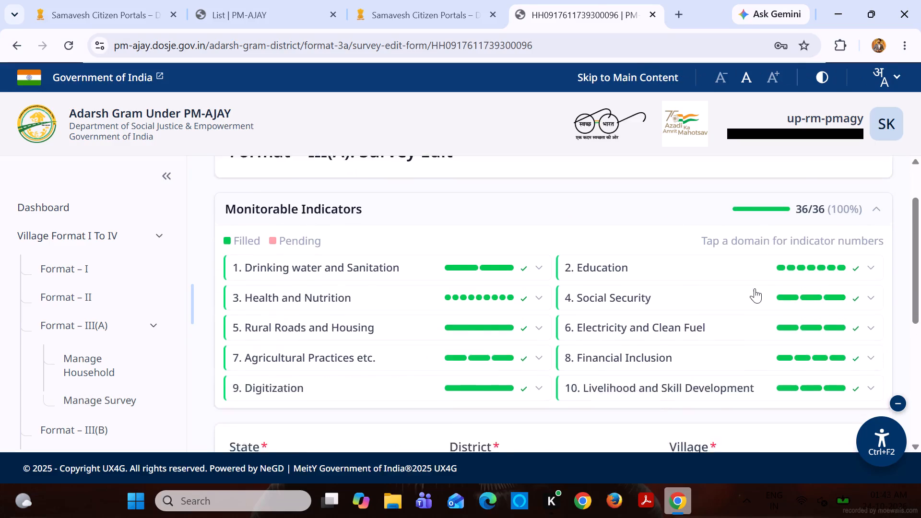
pyautogui.scroll(-6, 755, 288)
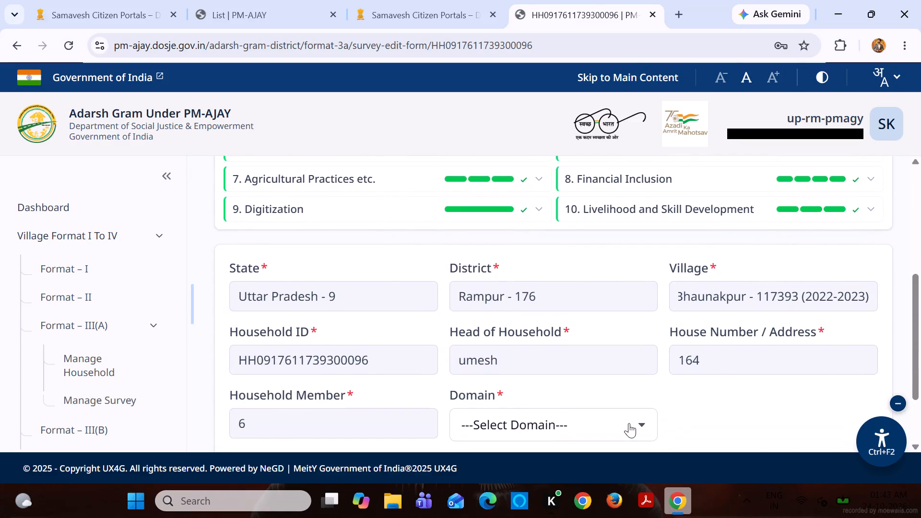
pyautogui.click(629, 423)
pyautogui.click(559, 274)
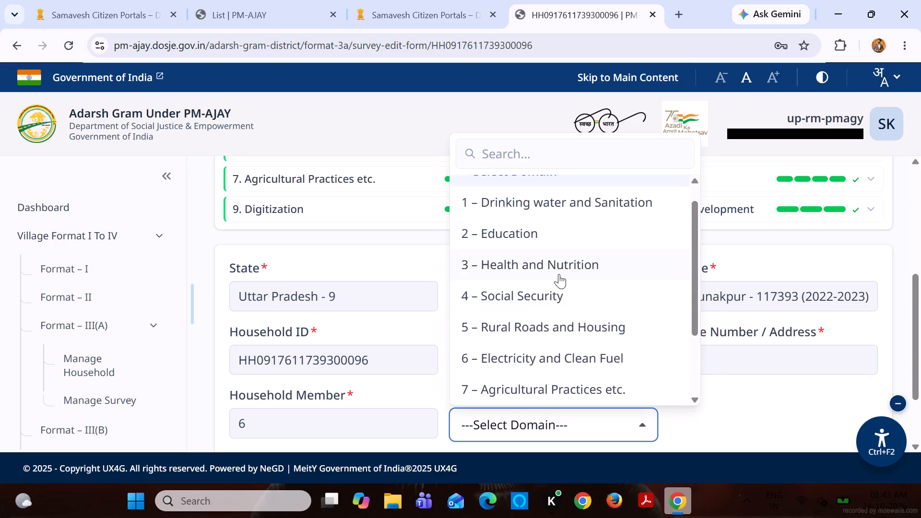
pyautogui.scroll(-6, 639, 324)
pyautogui.moveTo(767, 296); pyautogui.dragTo(772, 344)
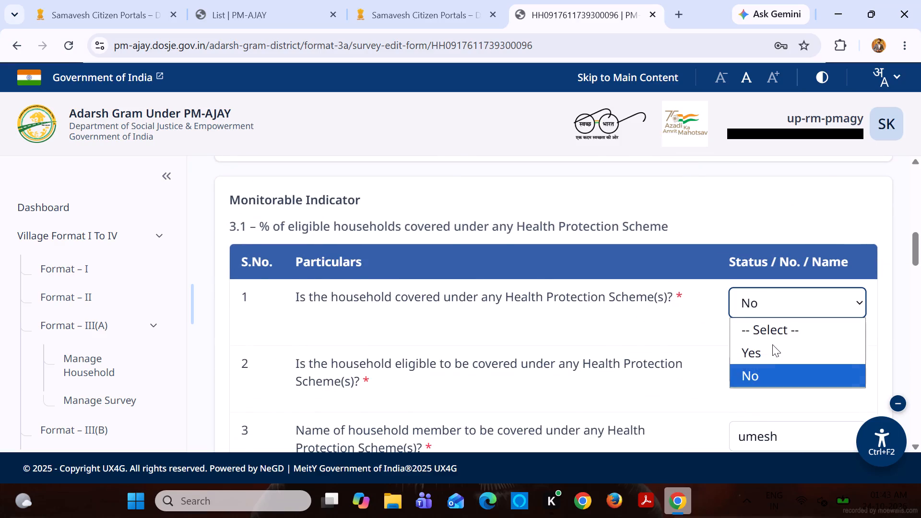
pyautogui.moveTo(772, 344); pyautogui.dragTo(772, 345)
pyautogui.click(772, 345)
pyautogui.scroll(-4, 772, 345)
pyautogui.scroll(-2, 841, 287)
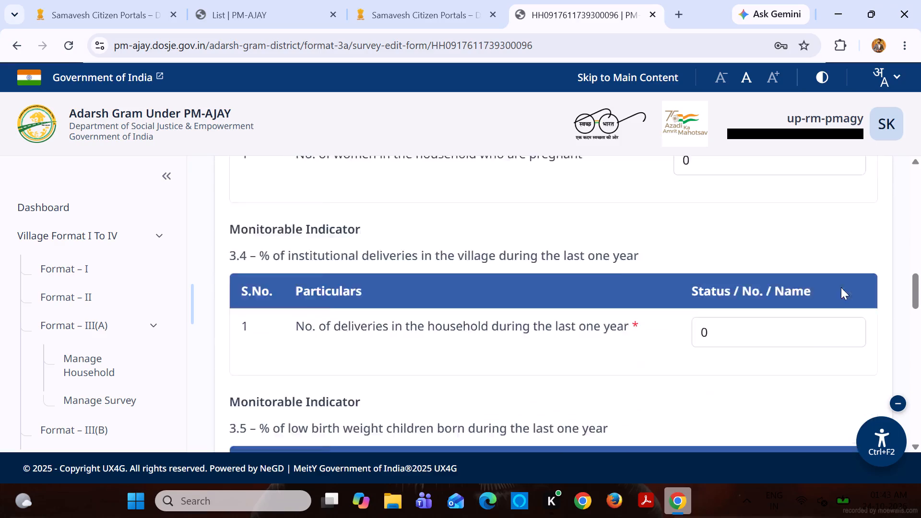
pyautogui.scroll(-11, 841, 287)
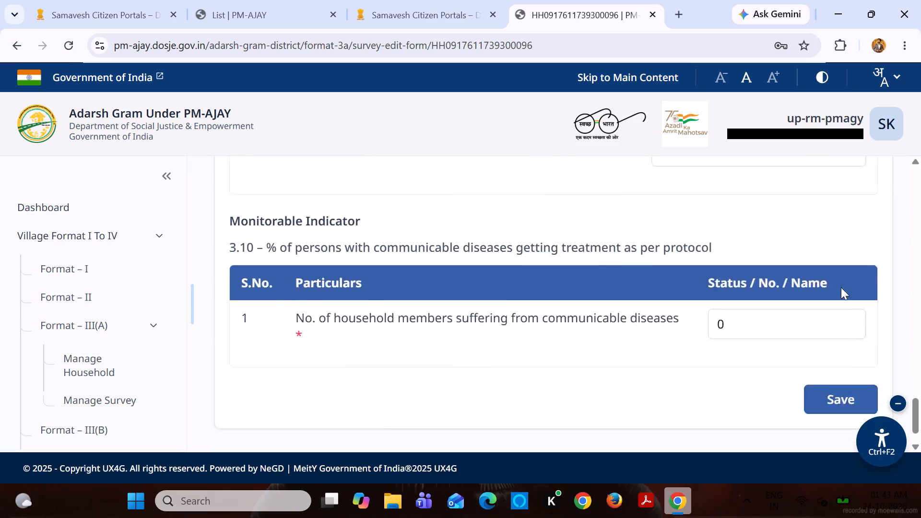
pyautogui.scroll(-2, 841, 287)
pyautogui.click(852, 347)
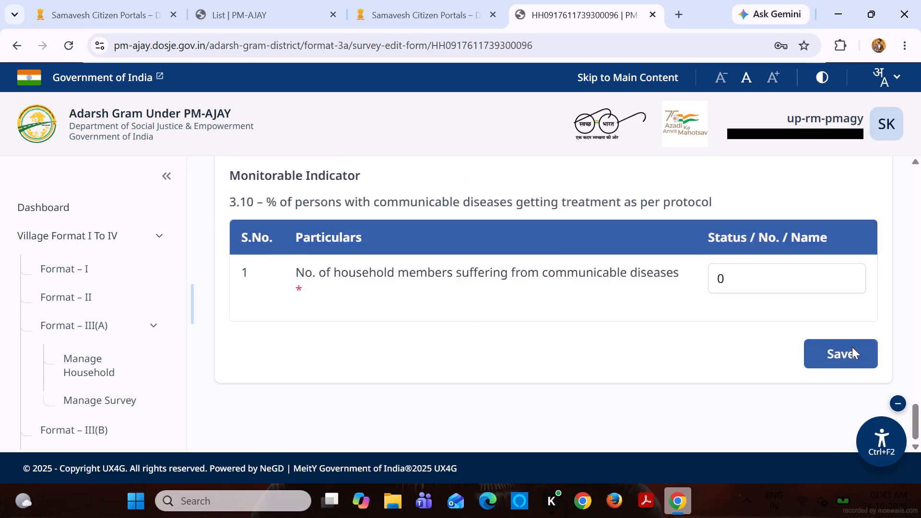
# Return to the survey list and open the survey for house number 165 on page 2 for editing.
pyautogui.scroll(7, 789, 277)
pyautogui.click(855, 189)
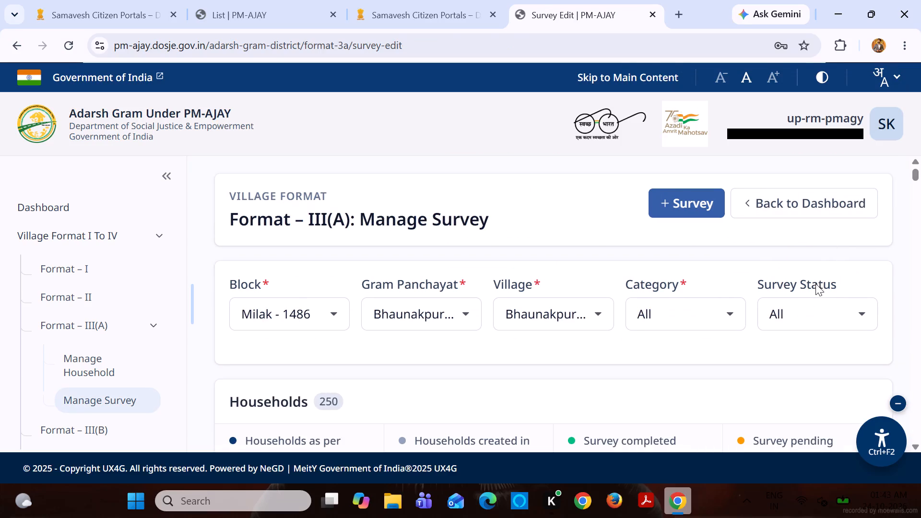
pyautogui.scroll(-3, 815, 283)
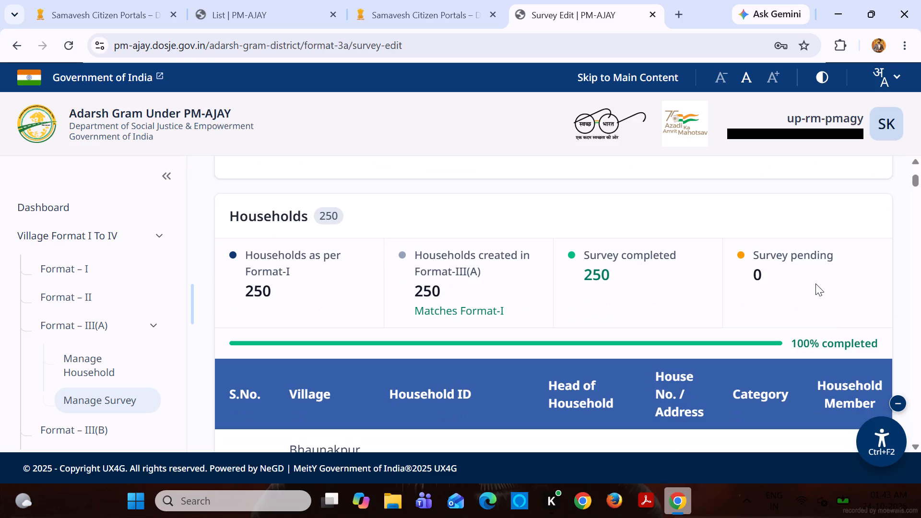
pyautogui.scroll(-20, 815, 283)
pyautogui.scroll(-13, 815, 283)
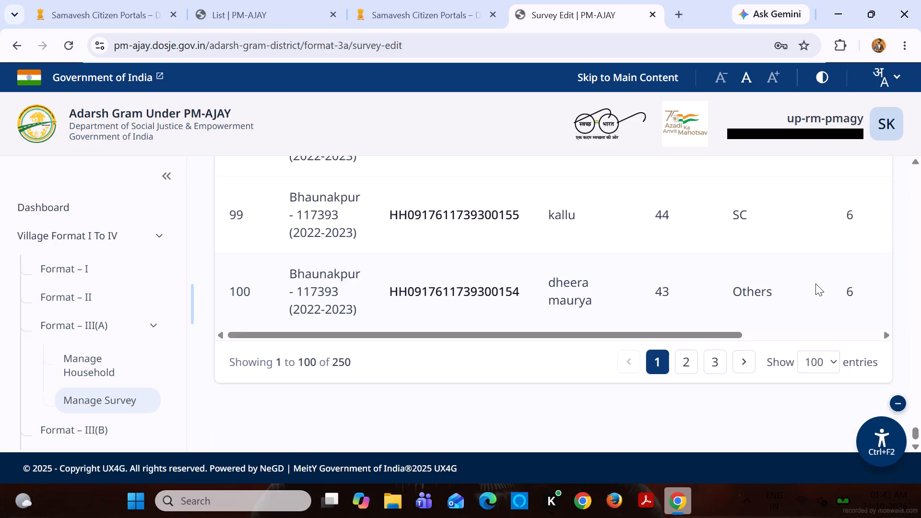
pyautogui.click(690, 350)
pyautogui.scroll(6, 734, 249)
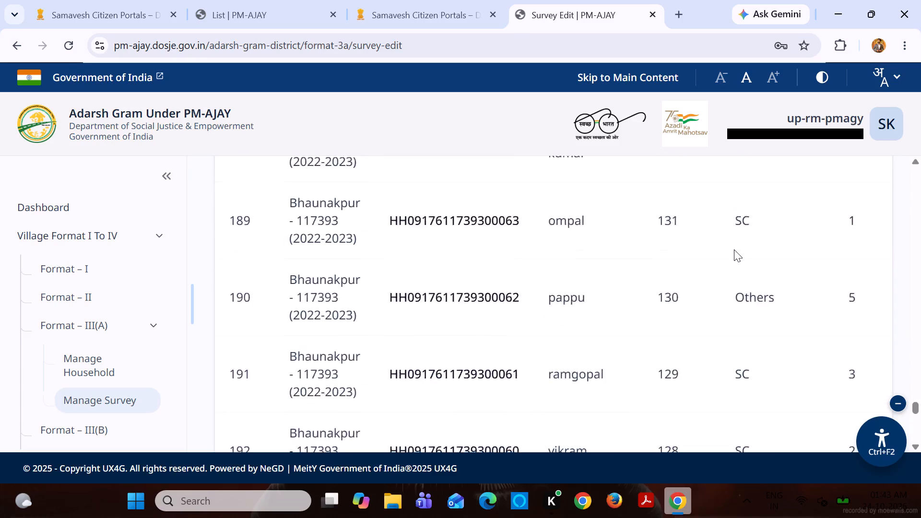
pyautogui.scroll(9, 734, 249)
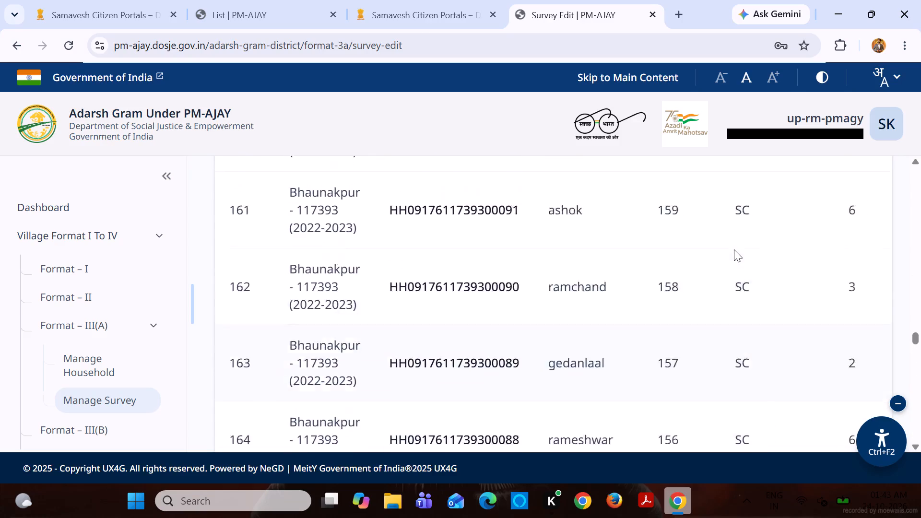
pyautogui.scroll(8, 734, 249)
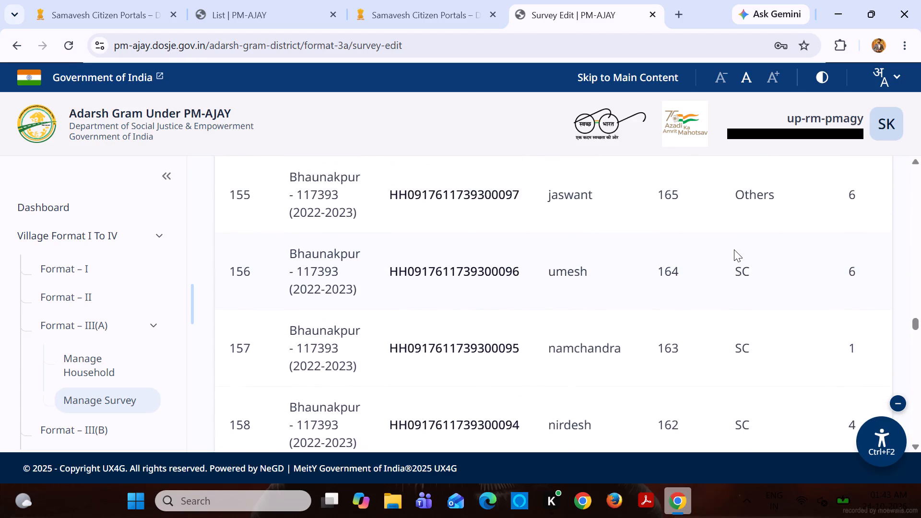
pyautogui.scroll(1, 734, 249)
pyautogui.click(857, 233)
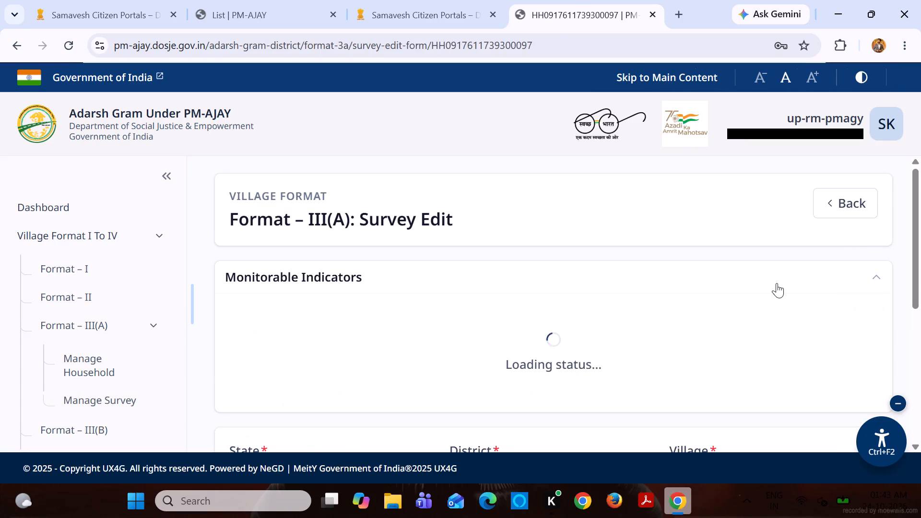
# In the 3 – Health and Nutrition domain, set Health Protection Scheme coverage to Yes and save house number 165's survey answers.
pyautogui.scroll(-7, 777, 283)
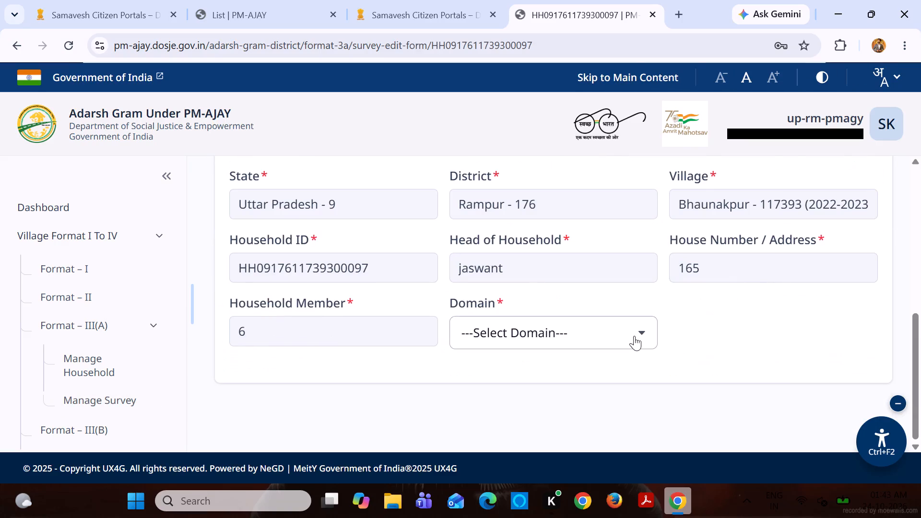
pyautogui.click(634, 336)
pyautogui.click(568, 209)
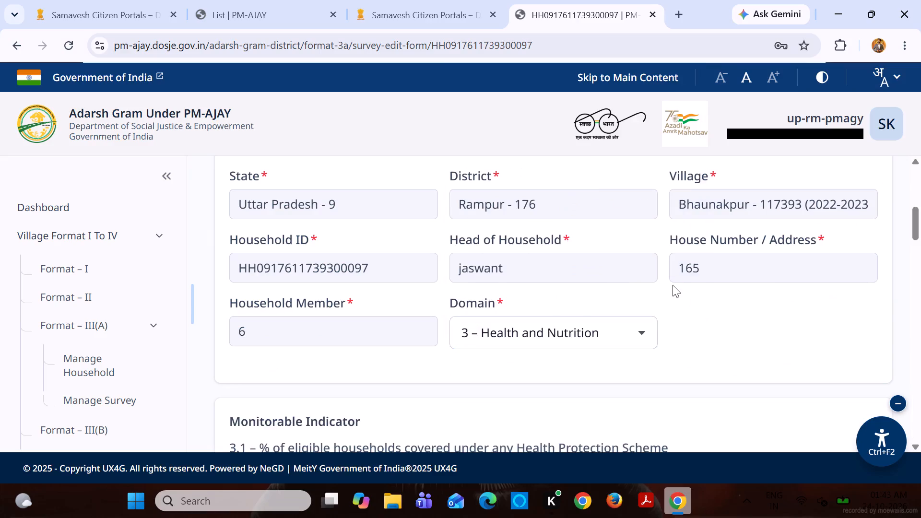
pyautogui.scroll(-4, 673, 285)
pyautogui.moveTo(794, 273); pyautogui.dragTo(772, 319)
pyautogui.click(772, 319)
pyautogui.scroll(-7, 772, 319)
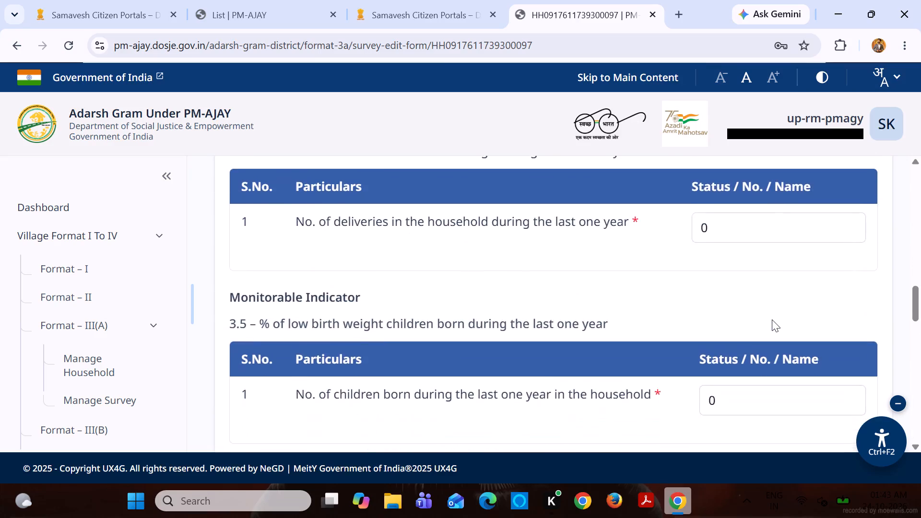
pyautogui.scroll(-12, 772, 319)
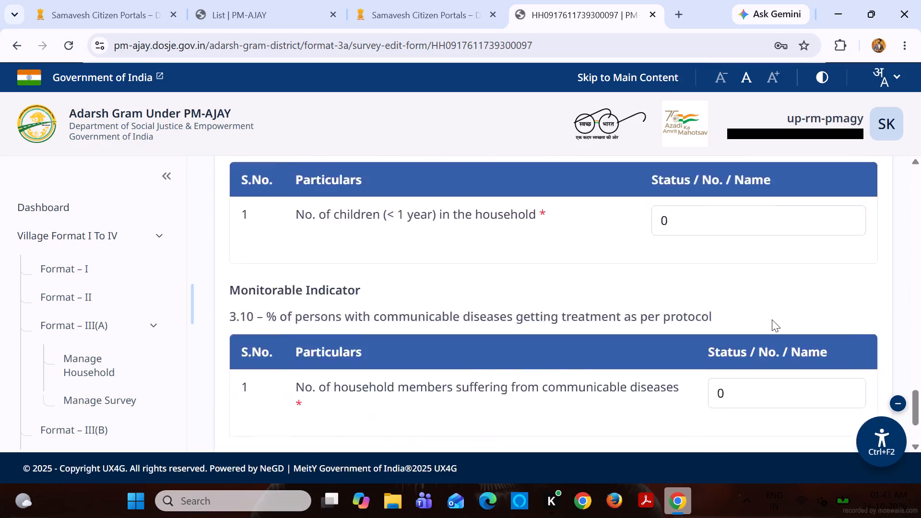
pyautogui.scroll(-3, 772, 319)
pyautogui.click(831, 353)
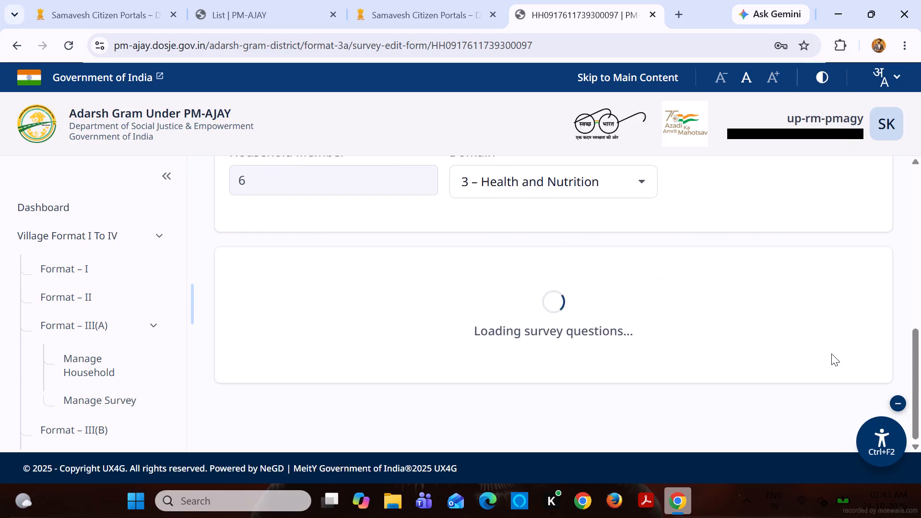
# Return to the survey list and open the survey for house number 166 on page 2 for editing.
pyautogui.scroll(17, 775, 261)
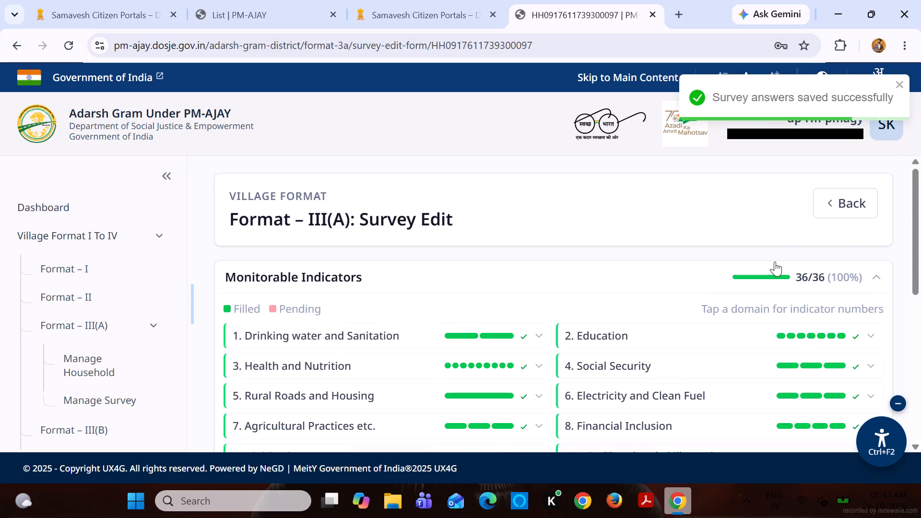
pyautogui.click(846, 194)
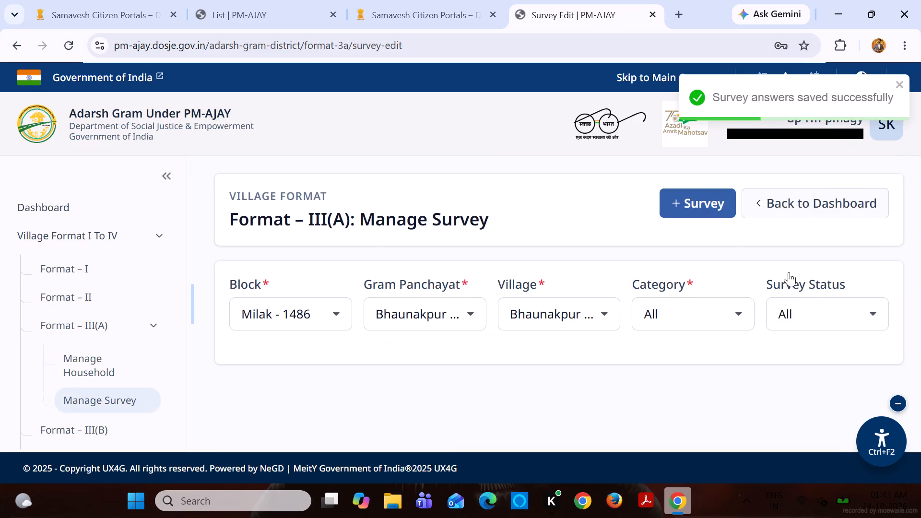
pyautogui.scroll(-8, 789, 272)
pyautogui.scroll(-17, 789, 272)
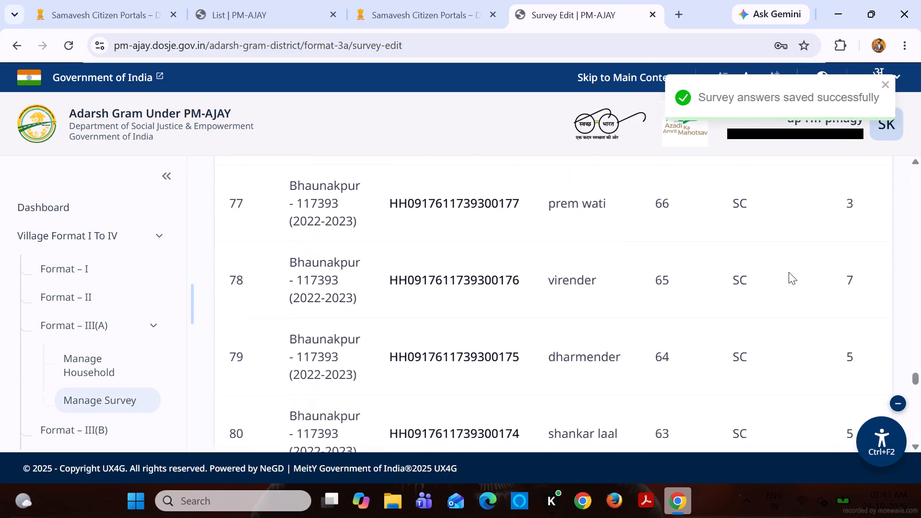
pyautogui.scroll(-3, 789, 272)
pyautogui.click(694, 358)
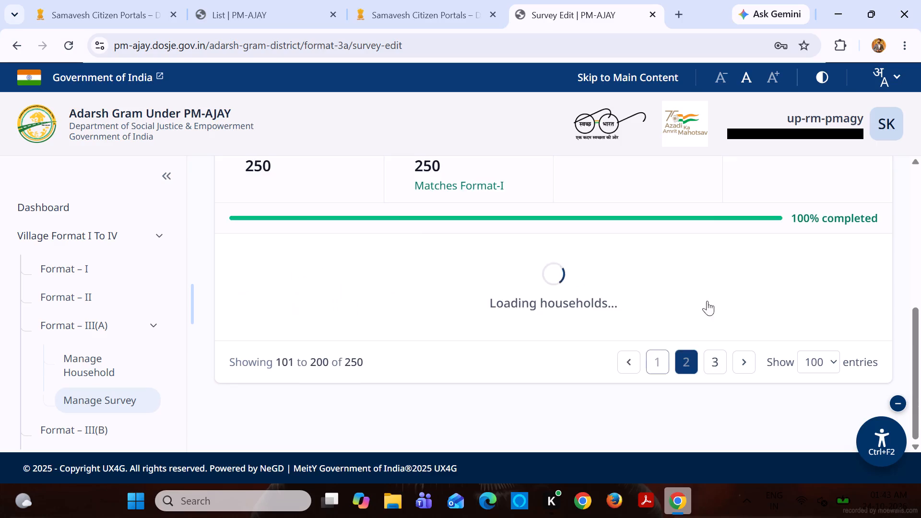
pyautogui.scroll(13, 707, 291)
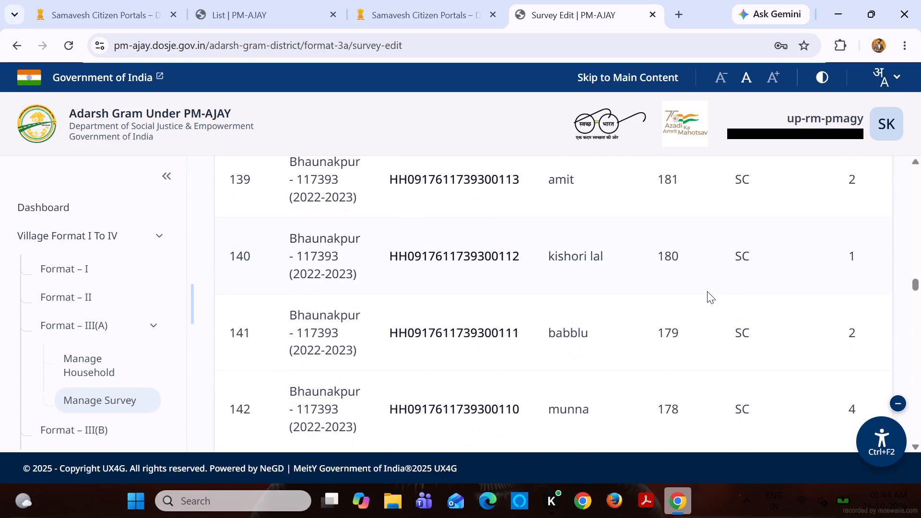
pyautogui.scroll(1, 707, 291)
pyautogui.scroll(-10, 707, 291)
pyautogui.hscroll(-3, 707, 291)
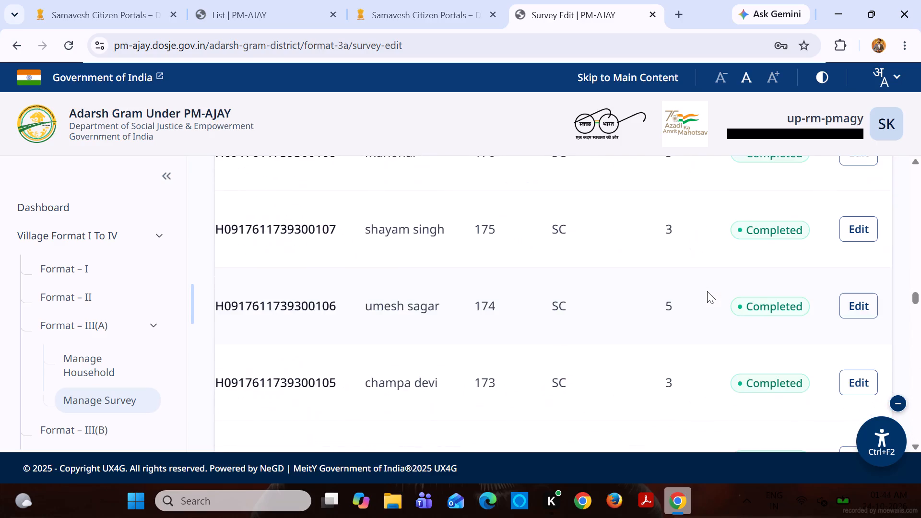
pyautogui.scroll(-9, 707, 291)
pyautogui.hscroll(-4, 707, 291)
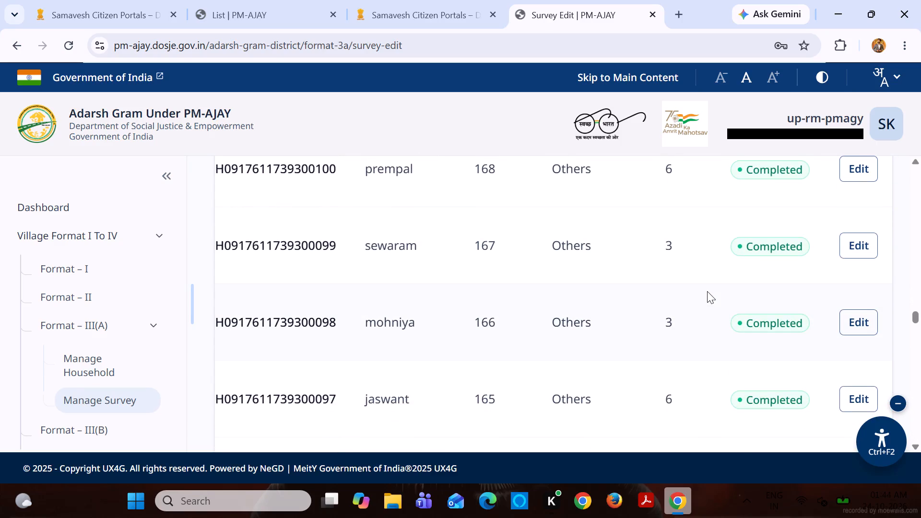
pyautogui.hscroll(-1, 707, 291)
pyautogui.click(857, 316)
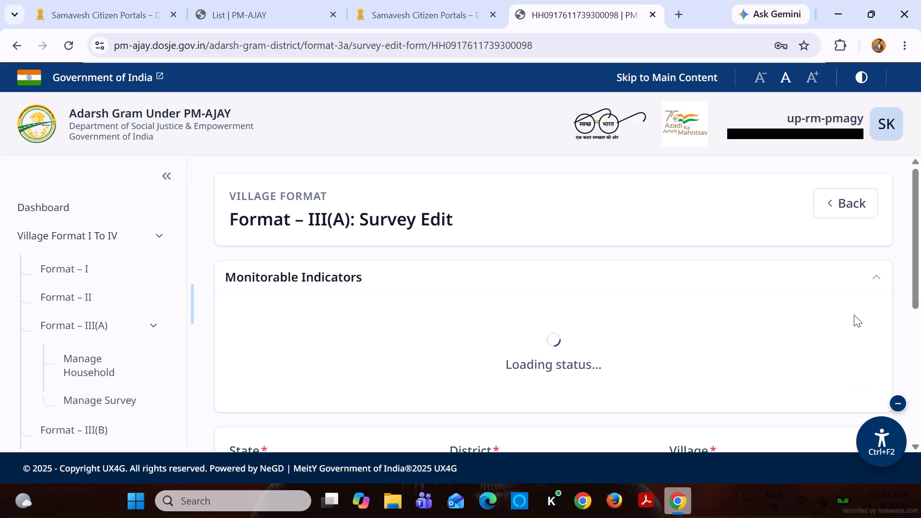
pyautogui.scroll(-7, 732, 347)
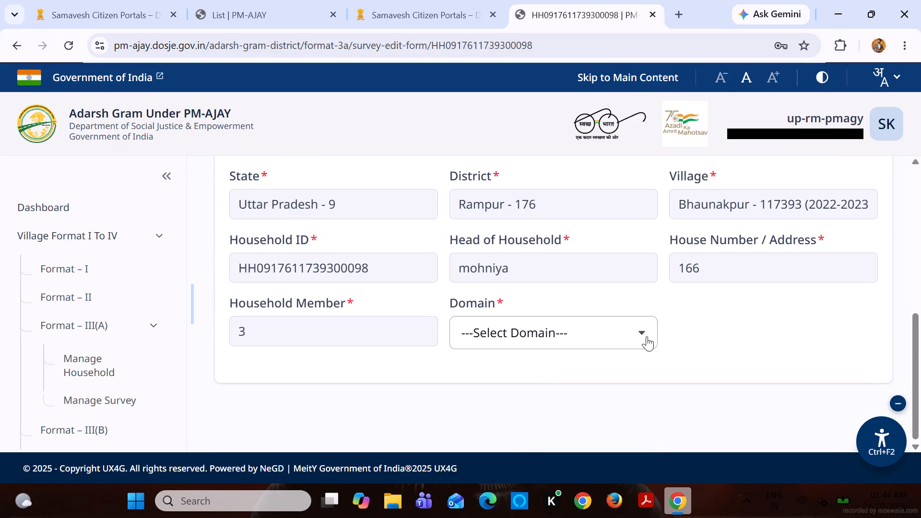
pyautogui.click(647, 336)
pyautogui.click(572, 212)
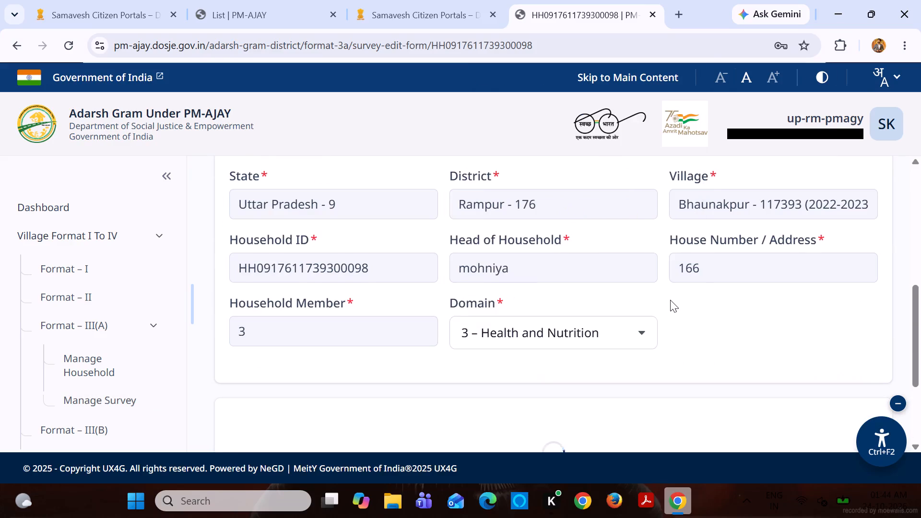
pyautogui.scroll(-3, 670, 300)
pyautogui.moveTo(784, 266); pyautogui.dragTo(767, 307)
pyautogui.click(767, 307)
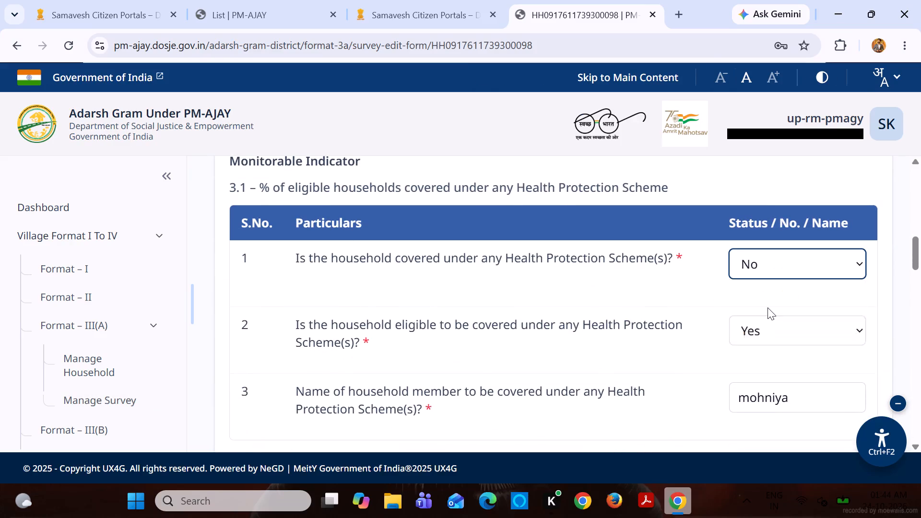
pyautogui.scroll(-11, 767, 307)
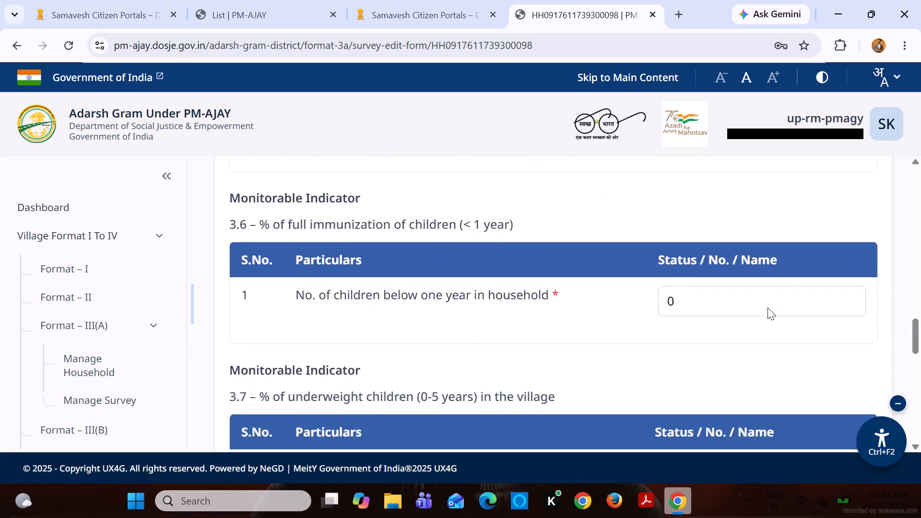
pyautogui.scroll(-11, 767, 307)
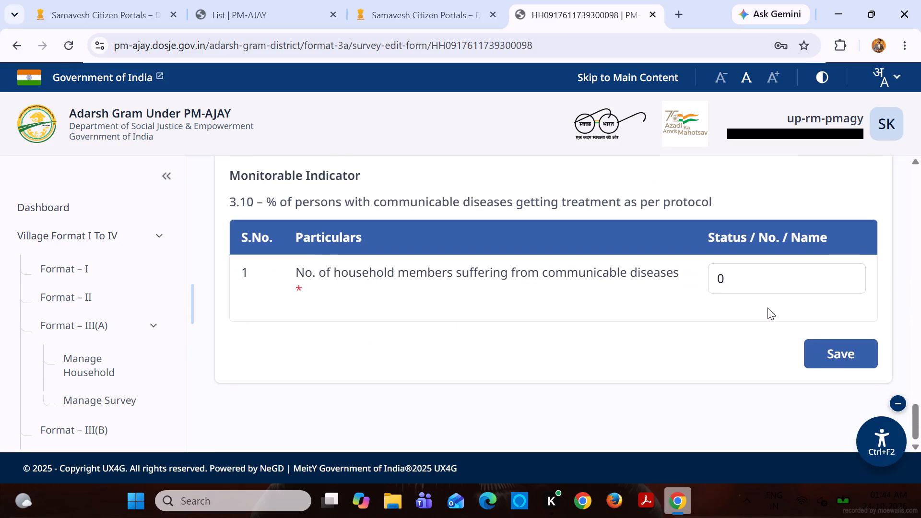
pyautogui.click(835, 354)
# Return to the survey list and open the survey for house number 167 on page 2 for editing.
pyautogui.scroll(2, 761, 277)
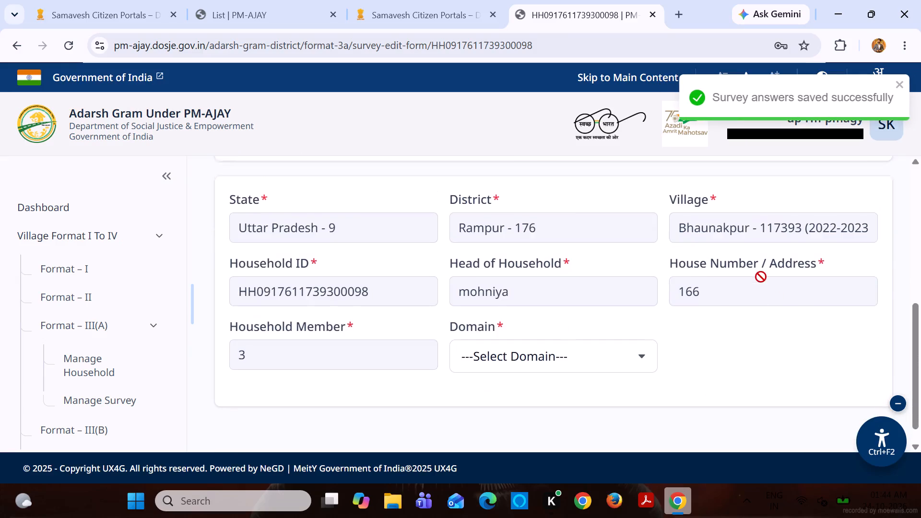
pyautogui.scroll(6, 761, 277)
pyautogui.click(849, 197)
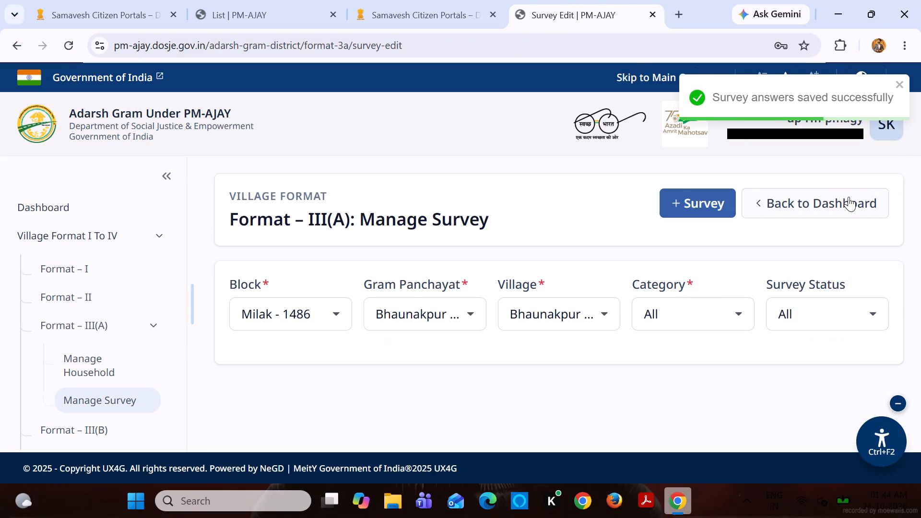
pyautogui.scroll(-17, 762, 316)
pyautogui.scroll(-20, 762, 316)
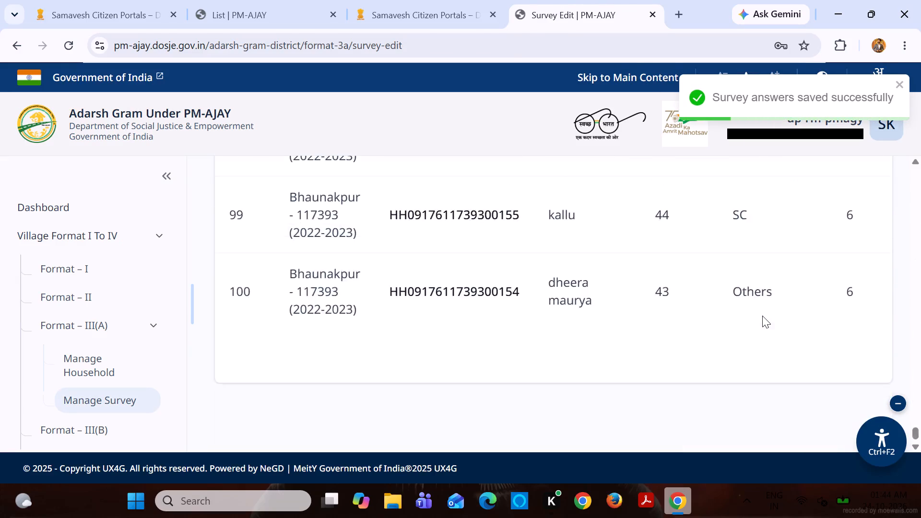
pyautogui.scroll(-13, 762, 316)
pyautogui.click(692, 371)
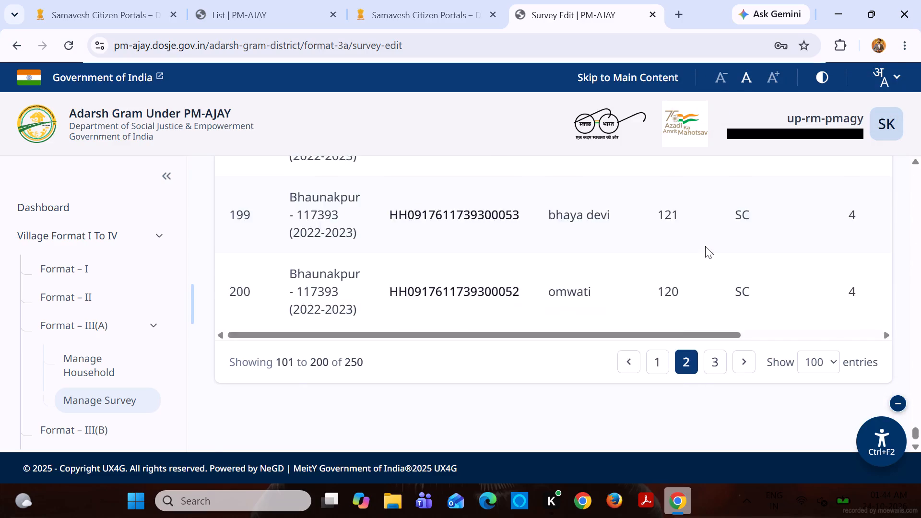
pyautogui.scroll(17, 705, 246)
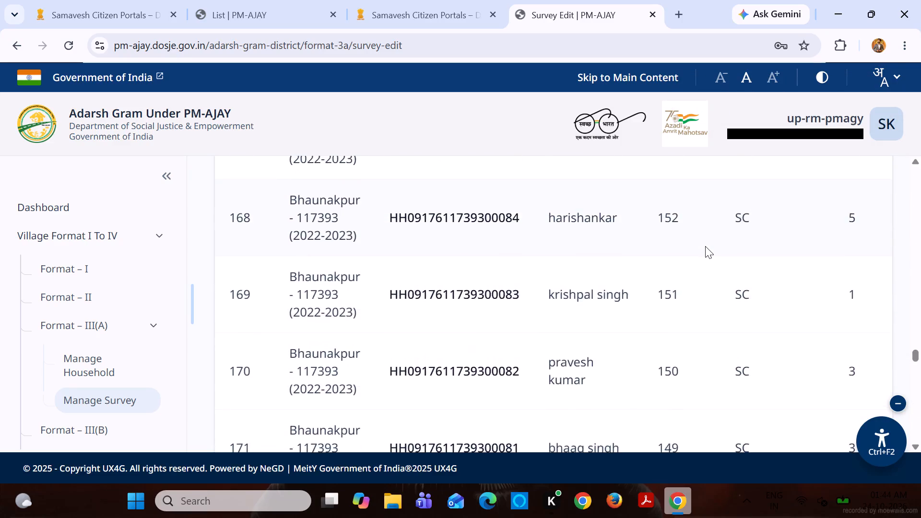
pyautogui.scroll(13, 705, 246)
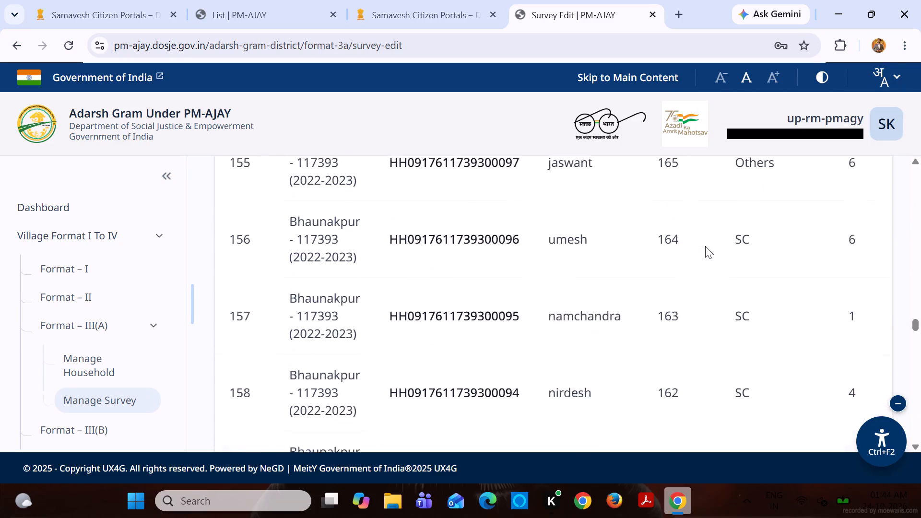
pyautogui.scroll(1, 705, 246)
pyautogui.hscroll(-5, 705, 246)
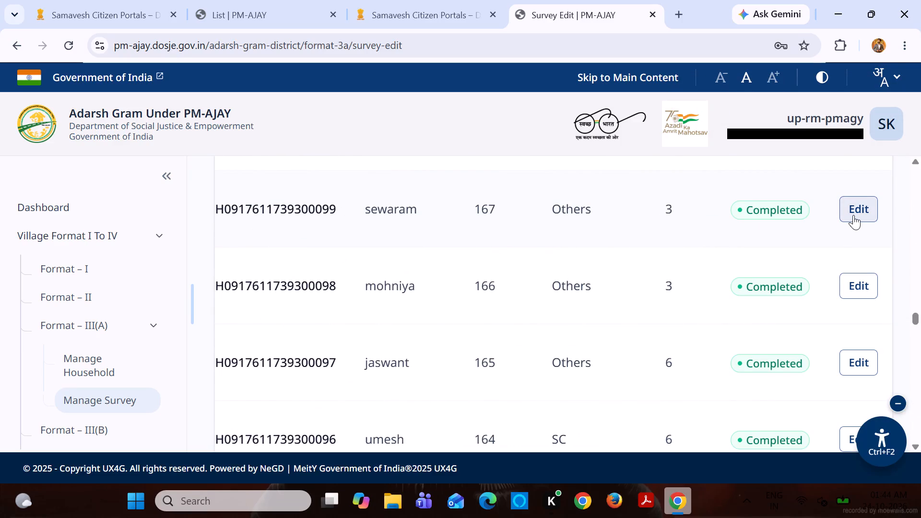
pyautogui.click(853, 215)
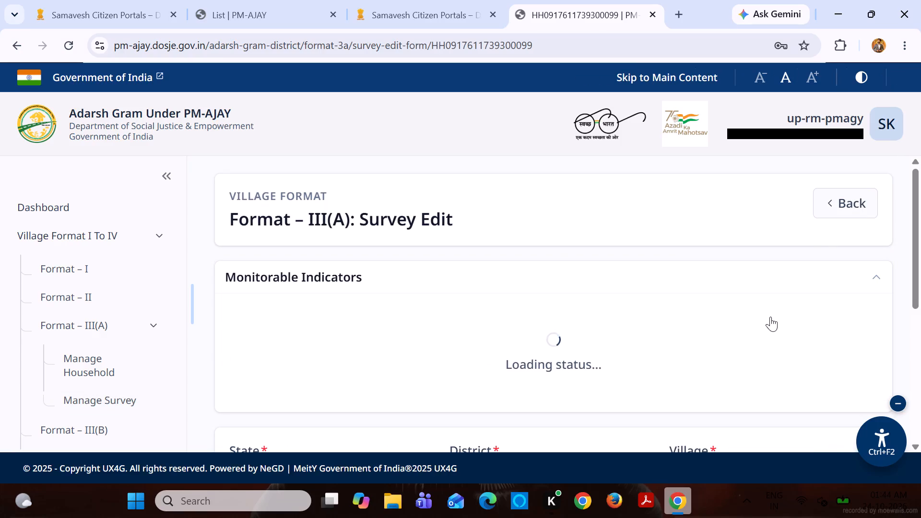
# In the 3 – Health and Nutrition domain, set Health Protection Scheme coverage to Yes and save house number 167's survey answers.
pyautogui.scroll(-10, 770, 317)
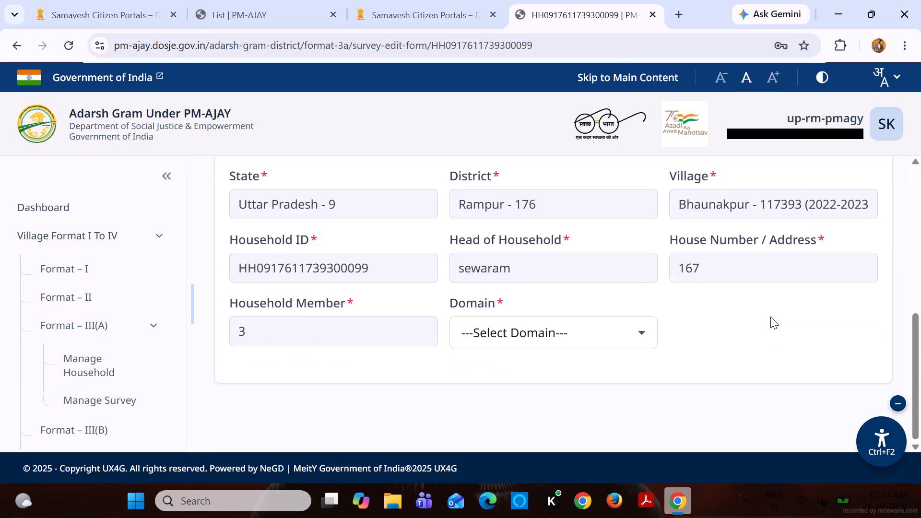
pyautogui.scroll(-3, 770, 317)
pyautogui.click(641, 329)
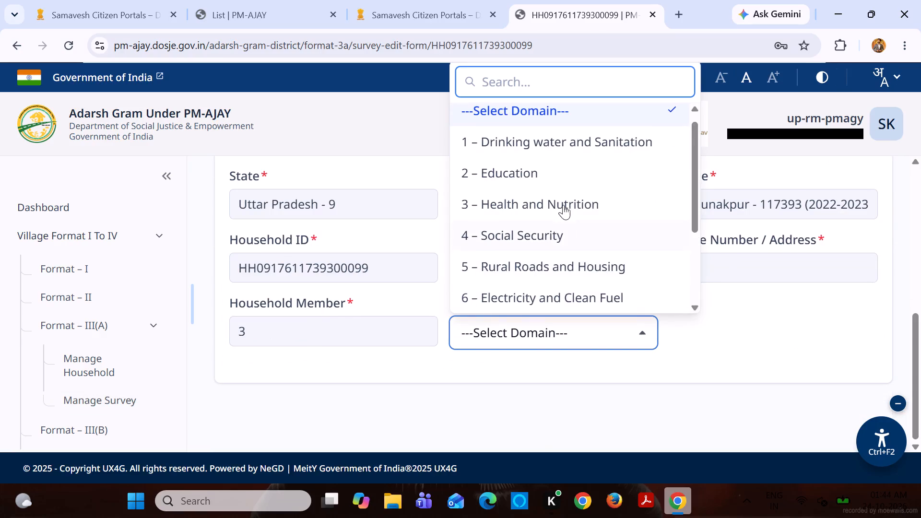
pyautogui.click(563, 204)
pyautogui.scroll(-5, 687, 311)
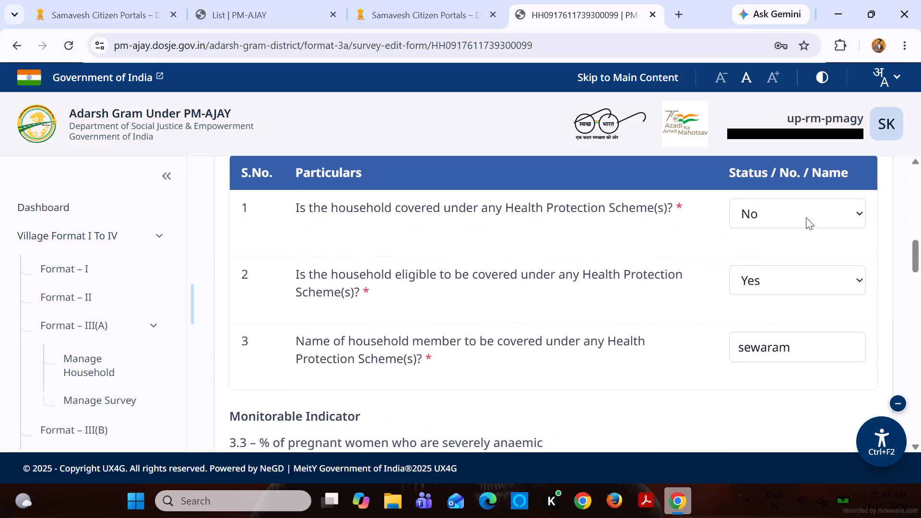
pyautogui.click(819, 202)
pyautogui.click(758, 271)
pyautogui.scroll(-2, 758, 271)
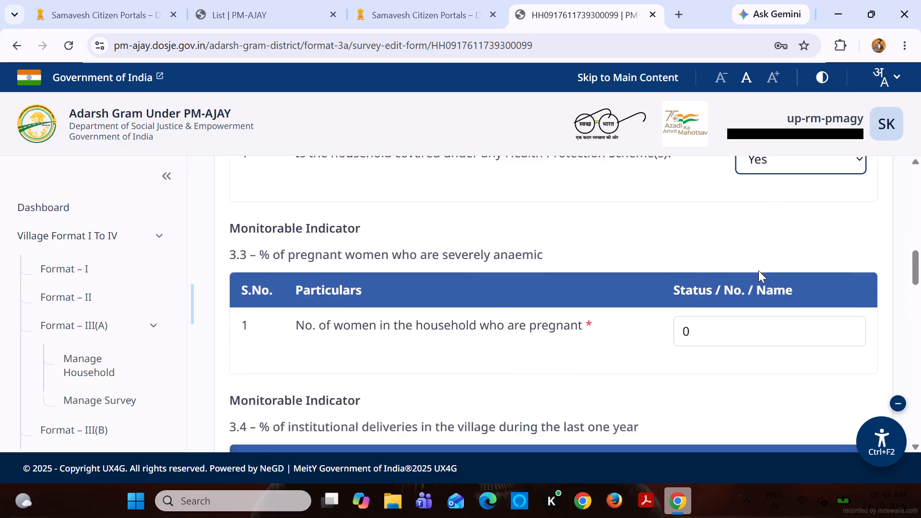
pyautogui.scroll(-9, 758, 271)
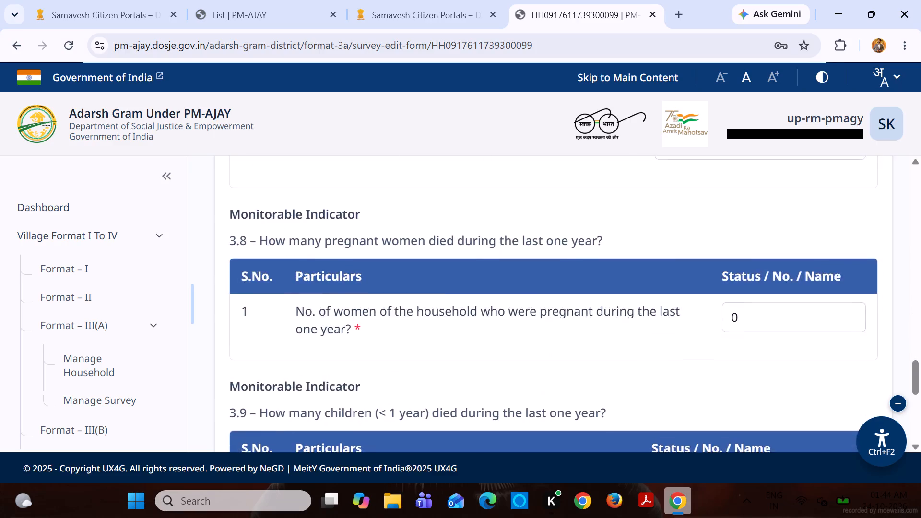
pyautogui.scroll(-3, 758, 271)
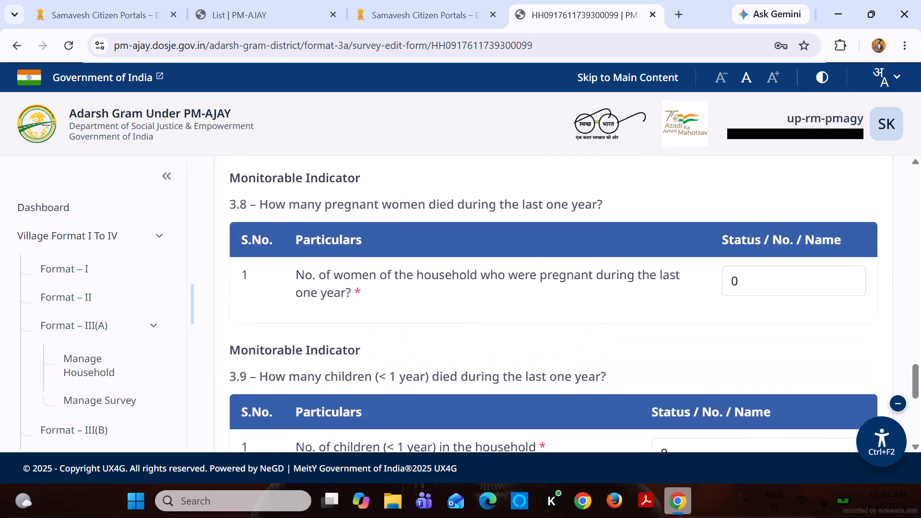
pyautogui.scroll(-1, 758, 271)
pyautogui.click(842, 350)
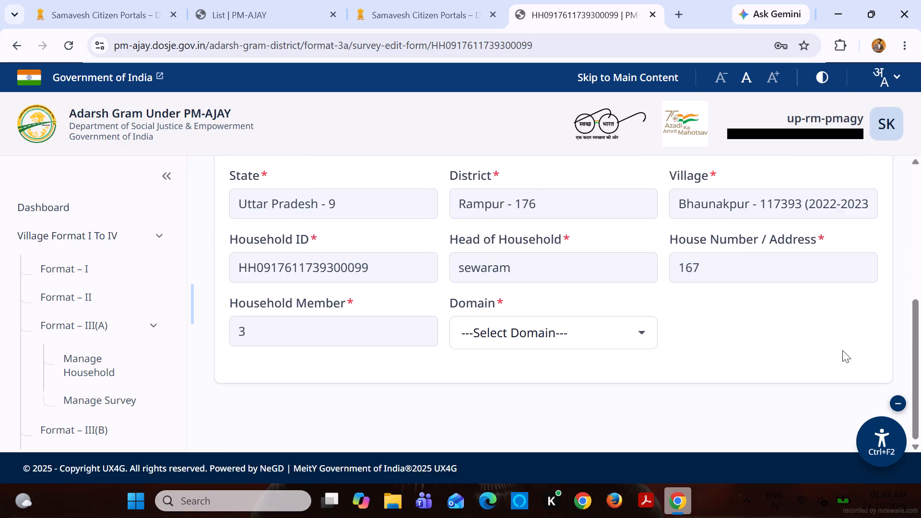
# Return to the survey list and open the survey for house number 168 on page 2 for editing.
pyautogui.scroll(12, 752, 248)
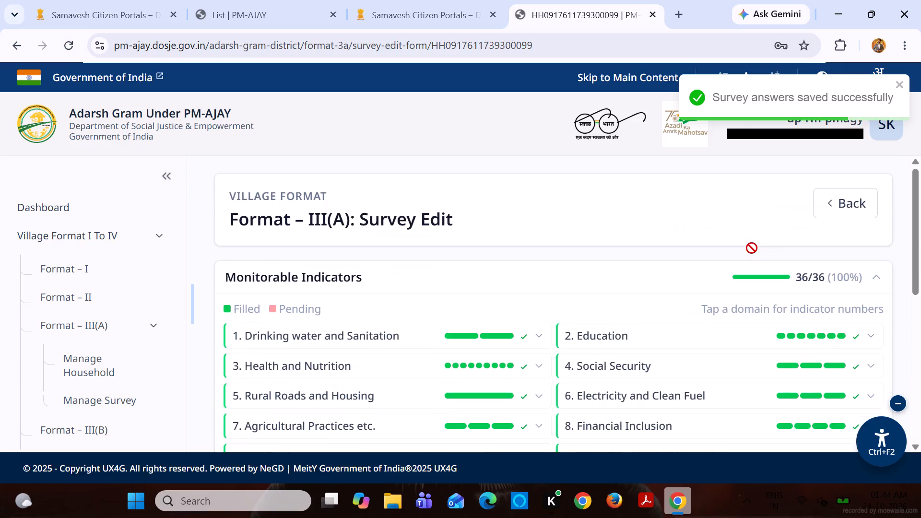
pyautogui.scroll(4, 752, 248)
pyautogui.click(841, 201)
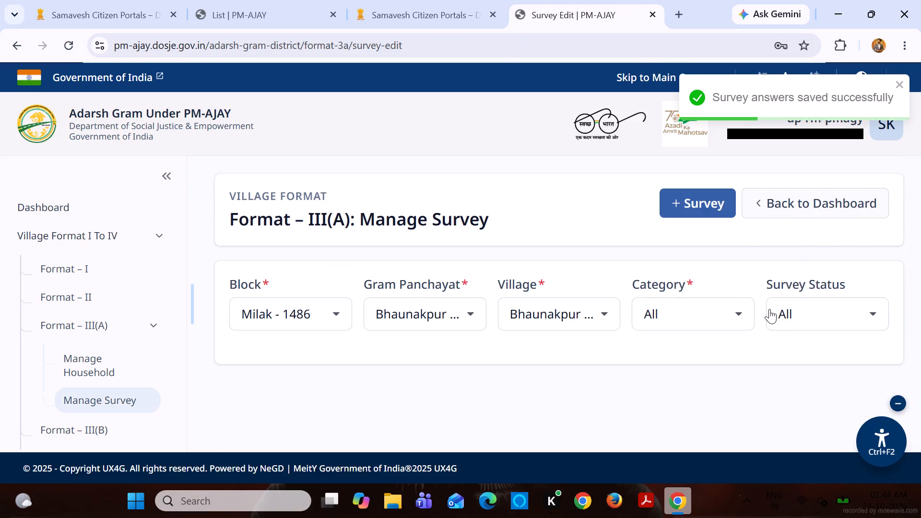
pyautogui.scroll(-6, 769, 309)
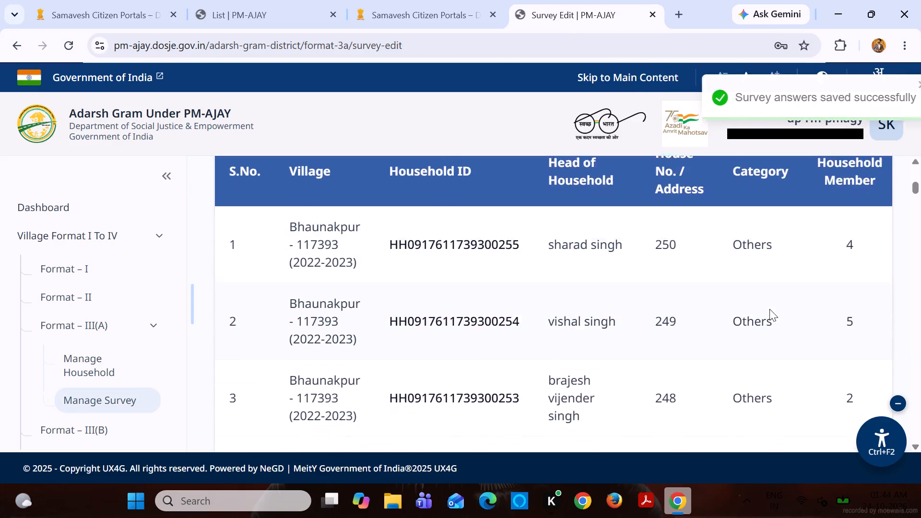
pyautogui.scroll(-20, 769, 309)
pyautogui.scroll(-10, 769, 309)
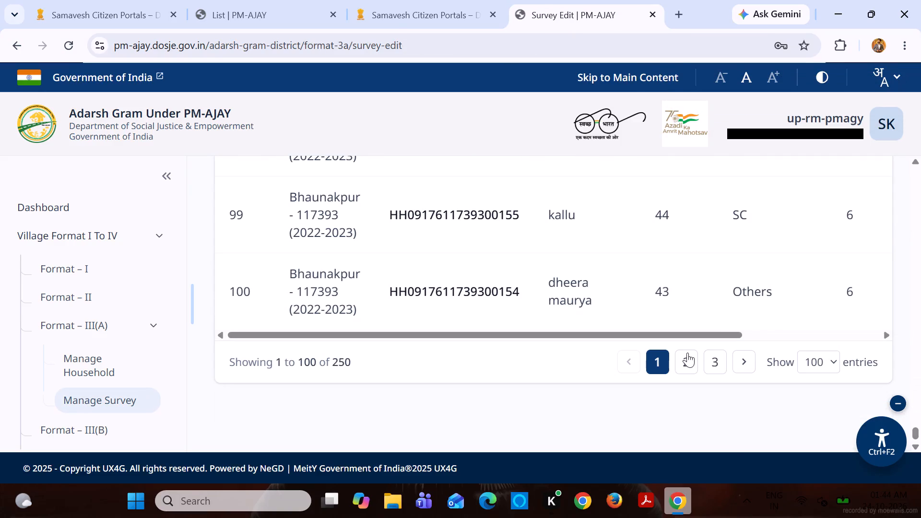
pyautogui.click(687, 353)
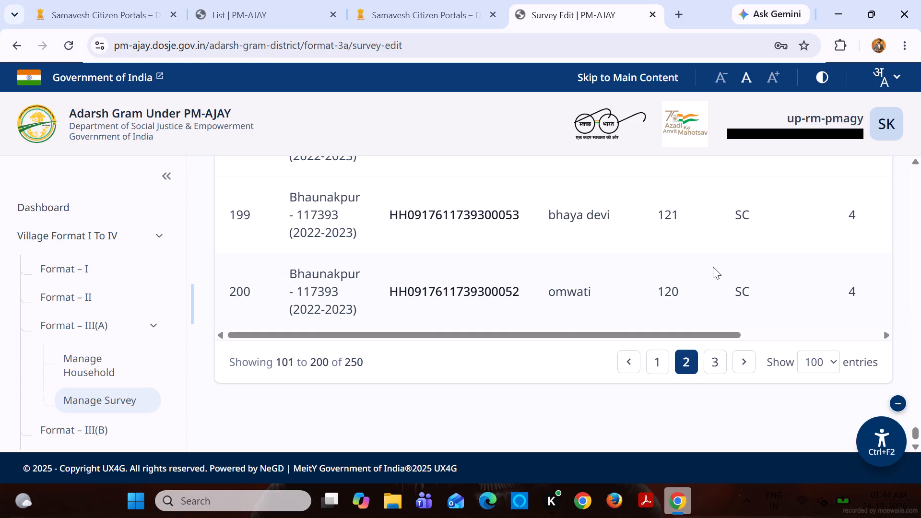
pyautogui.scroll(-11, 713, 267)
pyautogui.scroll(6, 713, 268)
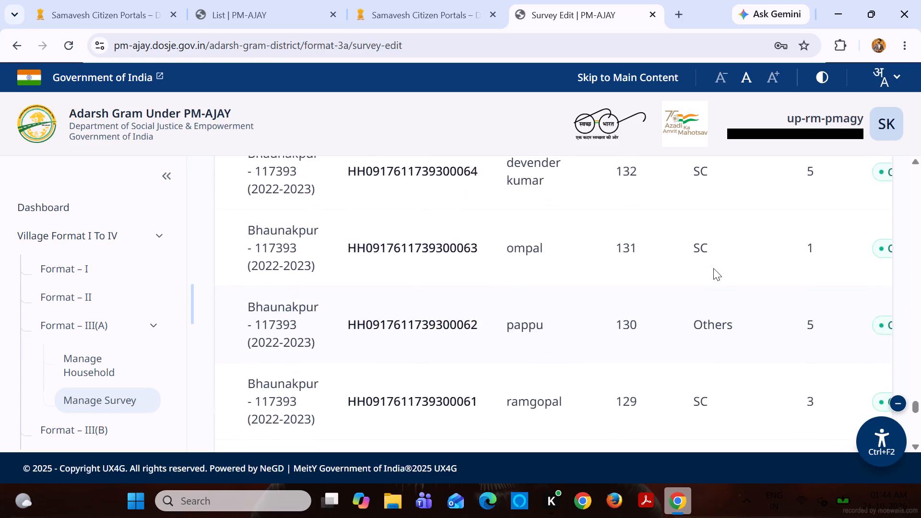
pyautogui.scroll(13, 713, 268)
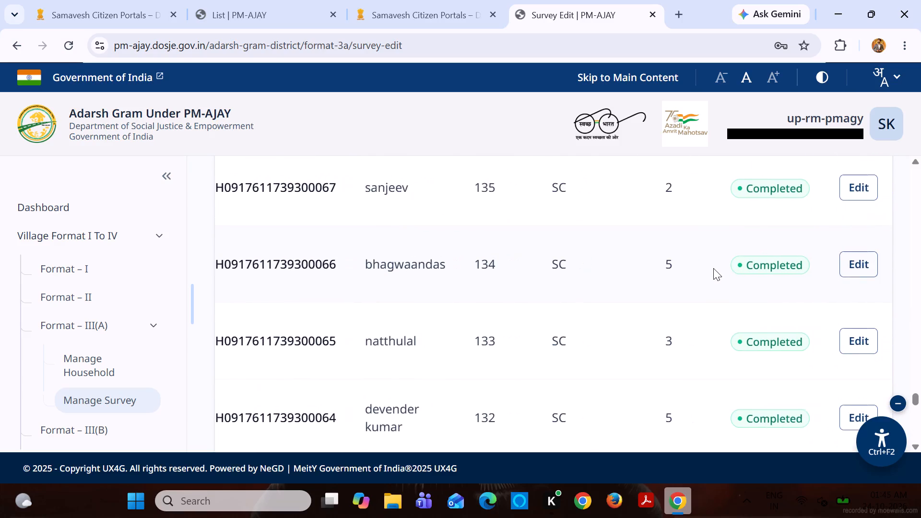
pyautogui.scroll(11, 713, 268)
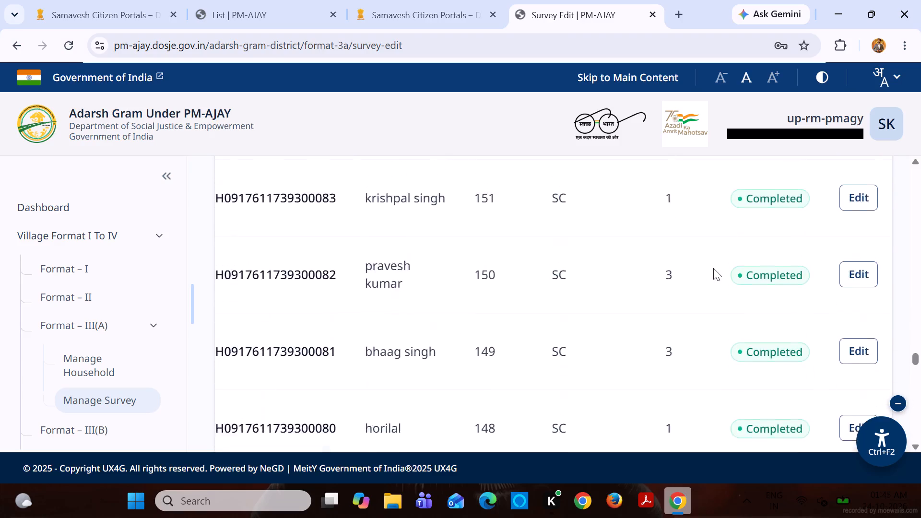
pyautogui.scroll(8, 713, 268)
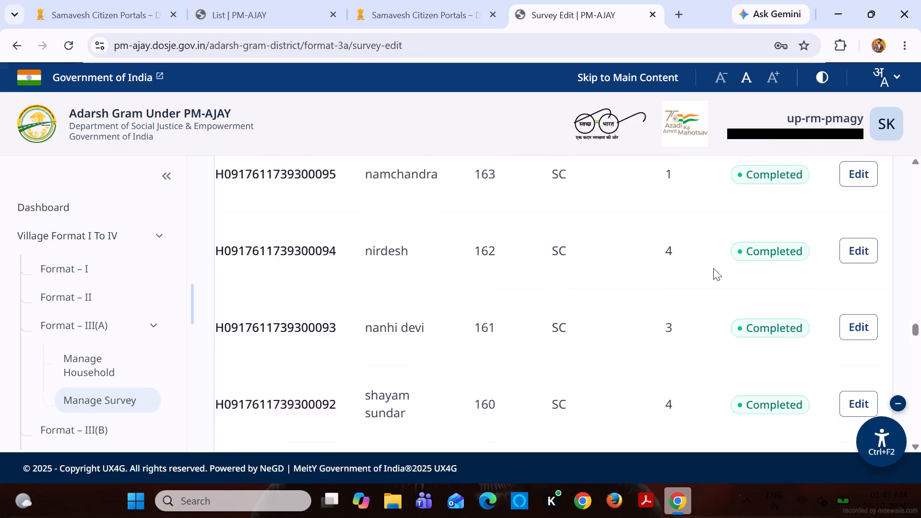
pyautogui.scroll(7, 713, 268)
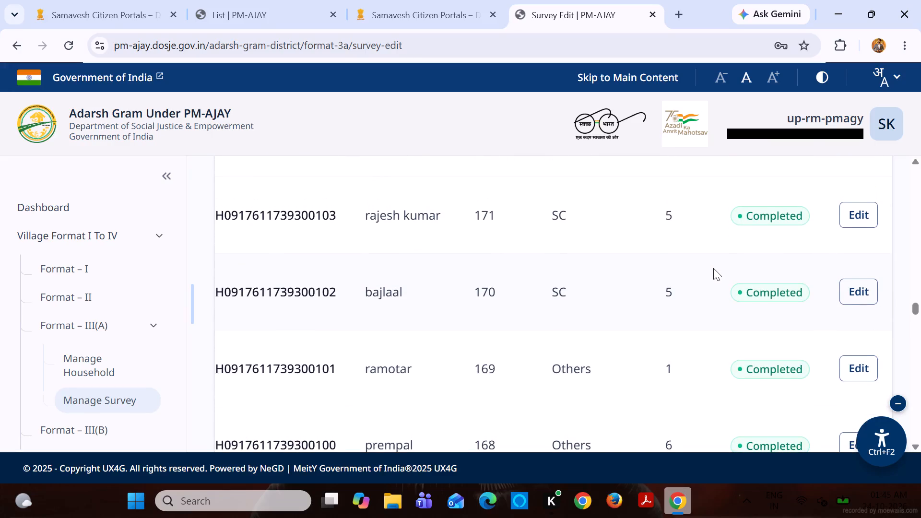
pyautogui.hscroll(-3, 713, 268)
pyautogui.scroll(-2, 713, 268)
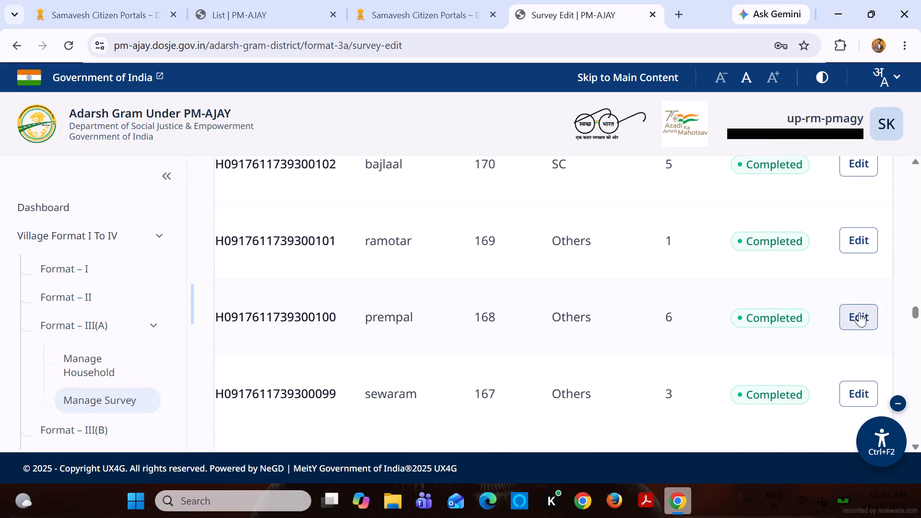
pyautogui.click(859, 312)
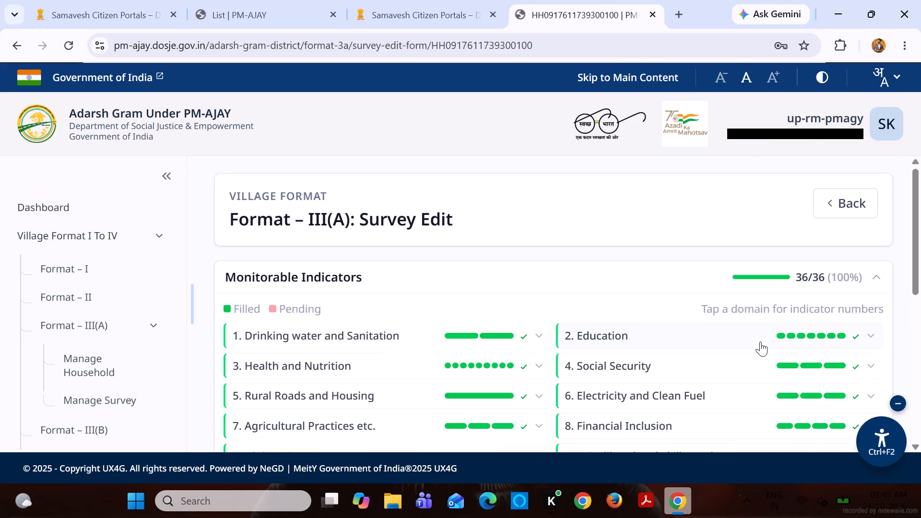
# In the 3 – Health and Nutrition domain, set Health Protection Scheme coverage to Yes and save house number 168's survey answers.
pyautogui.scroll(-8, 760, 341)
pyautogui.click(609, 330)
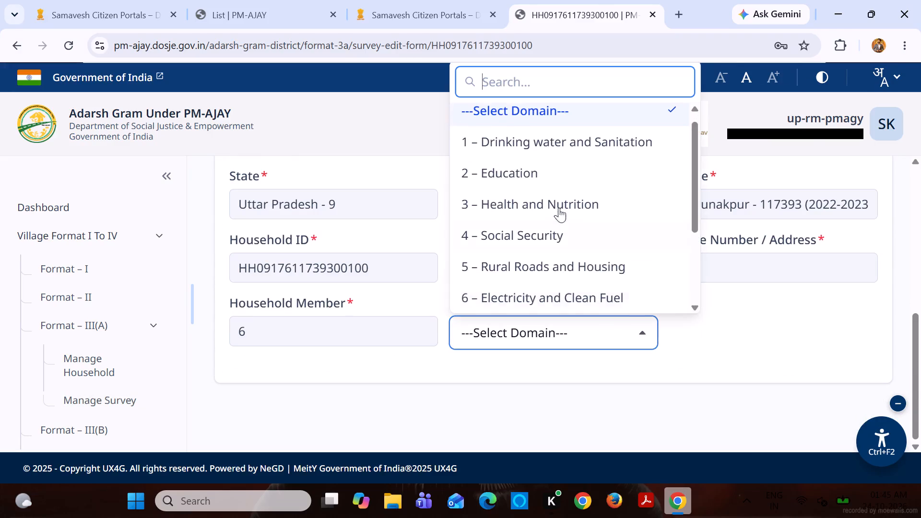
pyautogui.click(560, 202)
pyautogui.scroll(-3, 714, 330)
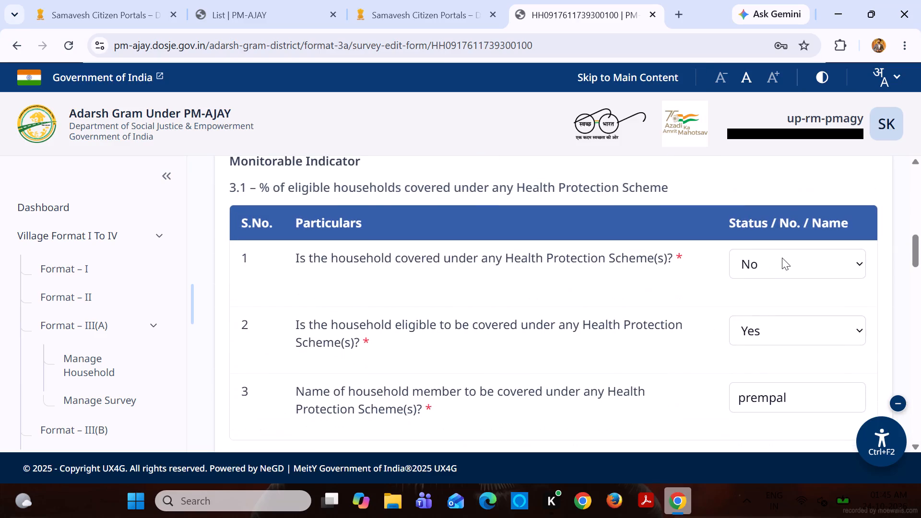
pyautogui.moveTo(782, 258); pyautogui.dragTo(768, 317)
pyautogui.click(768, 317)
pyautogui.scroll(-2, 768, 317)
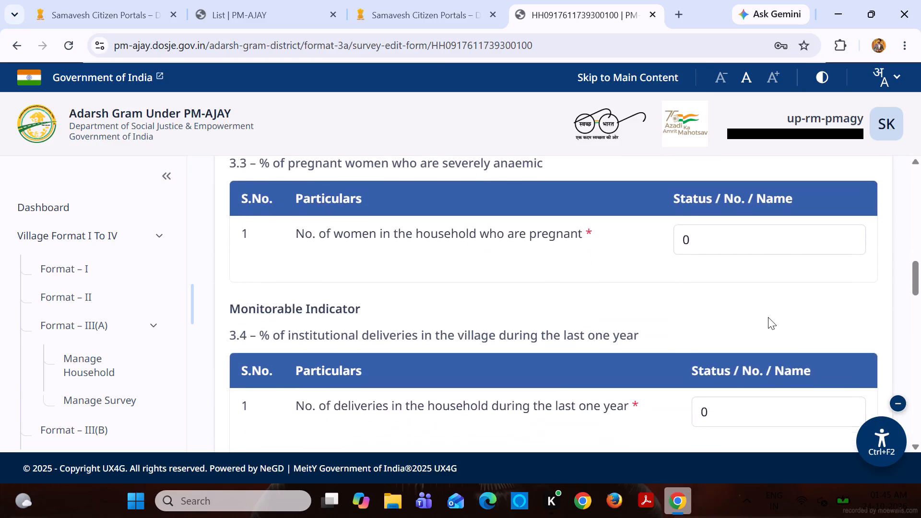
pyautogui.scroll(-10, 768, 317)
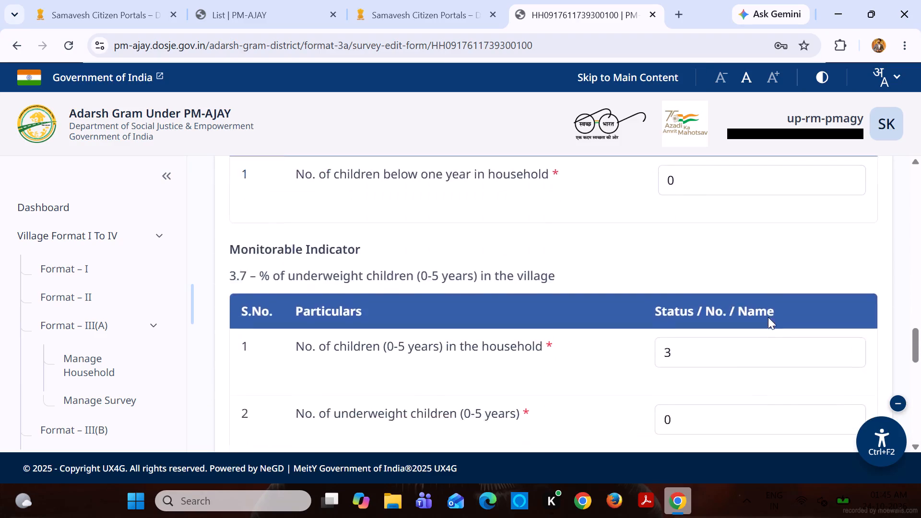
pyautogui.scroll(-4, 768, 317)
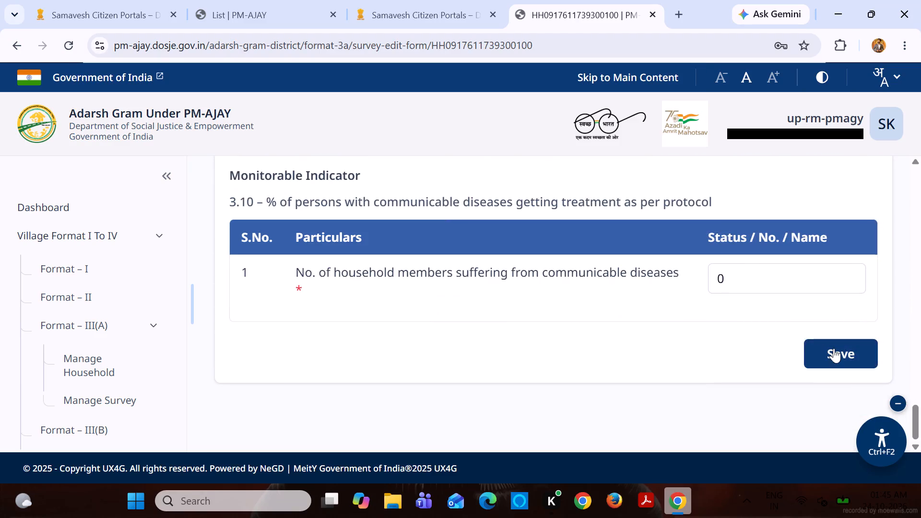
pyautogui.click(834, 348)
# Return to the survey list and open the survey for house number 170 on page 2 for editing.
pyautogui.scroll(8, 737, 264)
pyautogui.click(829, 203)
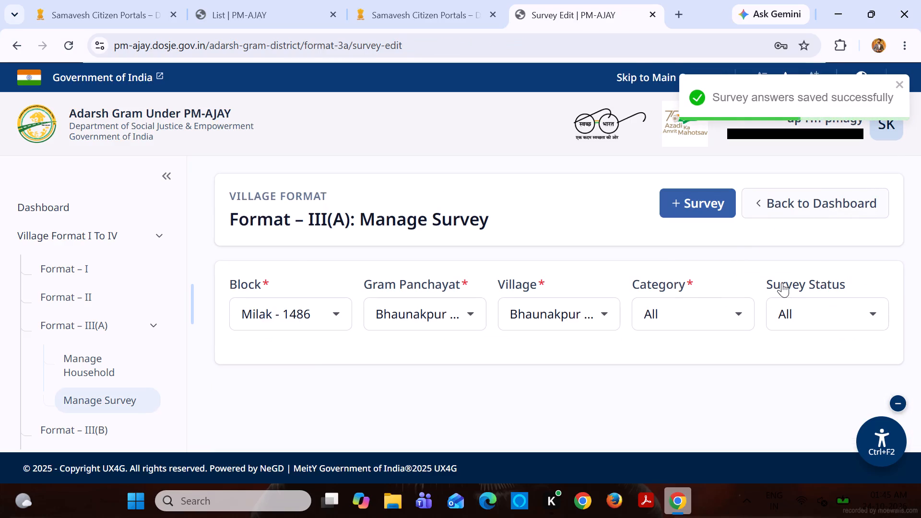
pyautogui.scroll(-20, 782, 283)
pyautogui.scroll(-9, 782, 283)
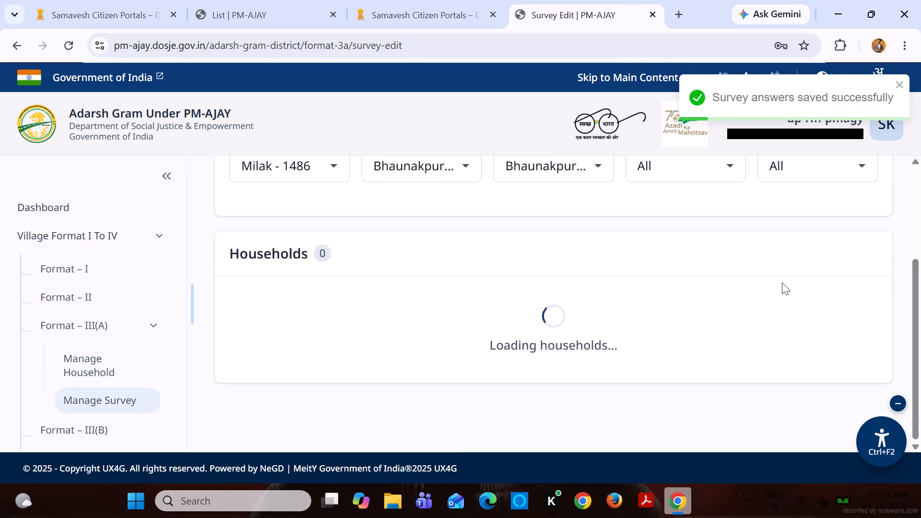
pyautogui.scroll(-6, 782, 283)
pyautogui.scroll(-20, 782, 283)
pyautogui.scroll(-8, 782, 283)
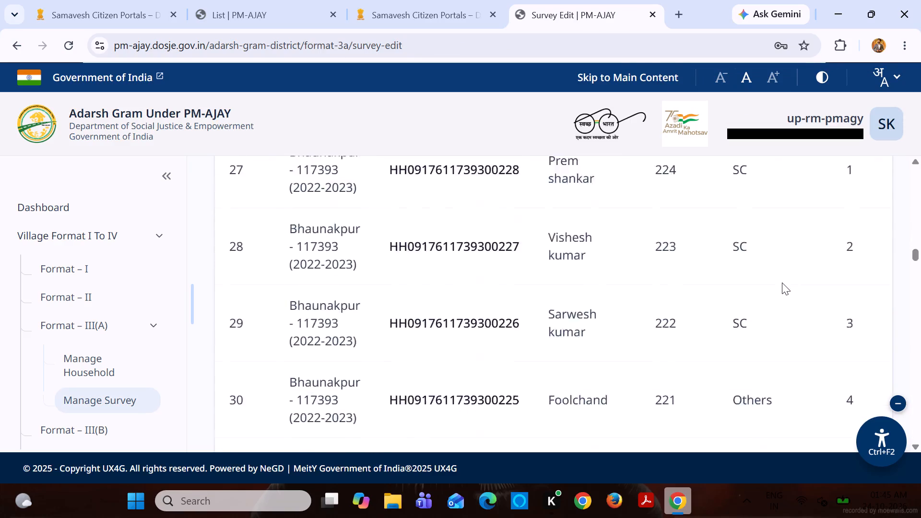
pyautogui.scroll(-18, 782, 283)
pyautogui.click(680, 362)
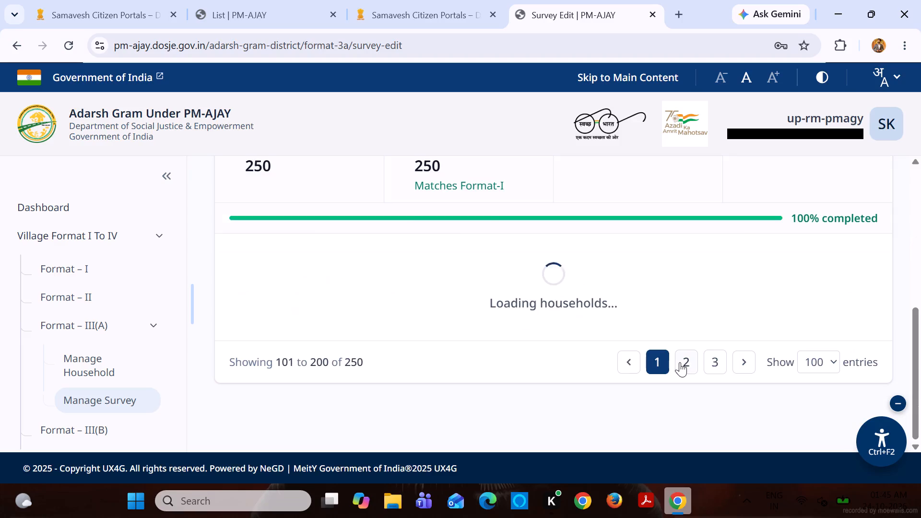
pyautogui.scroll(18, 742, 262)
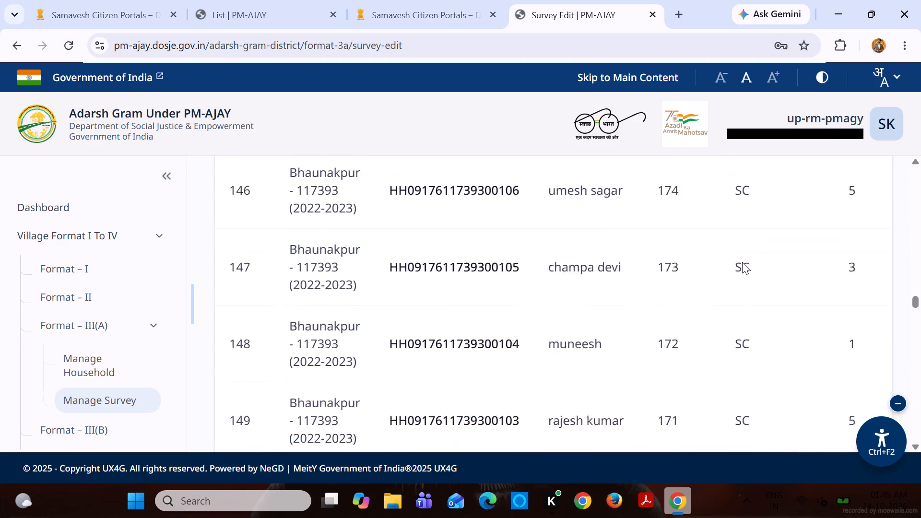
pyautogui.hscroll(1, 742, 262)
pyautogui.scroll(-1, 742, 262)
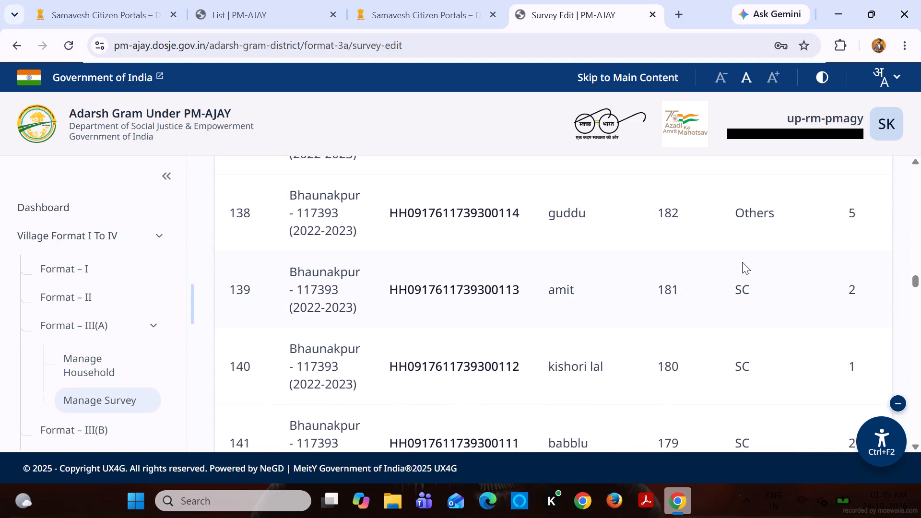
pyautogui.scroll(-7, 742, 262)
pyautogui.hscroll(-3, 742, 262)
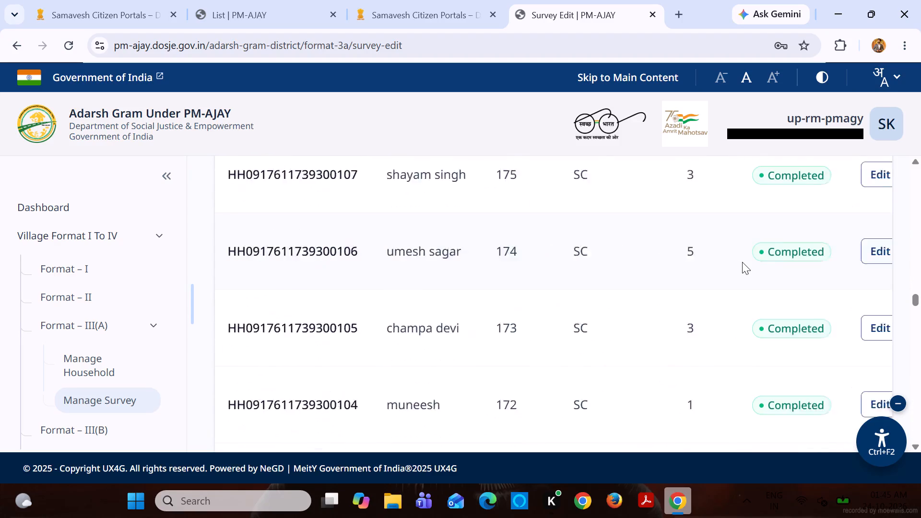
pyautogui.hscroll(-1, 742, 262)
pyautogui.scroll(-5, 742, 262)
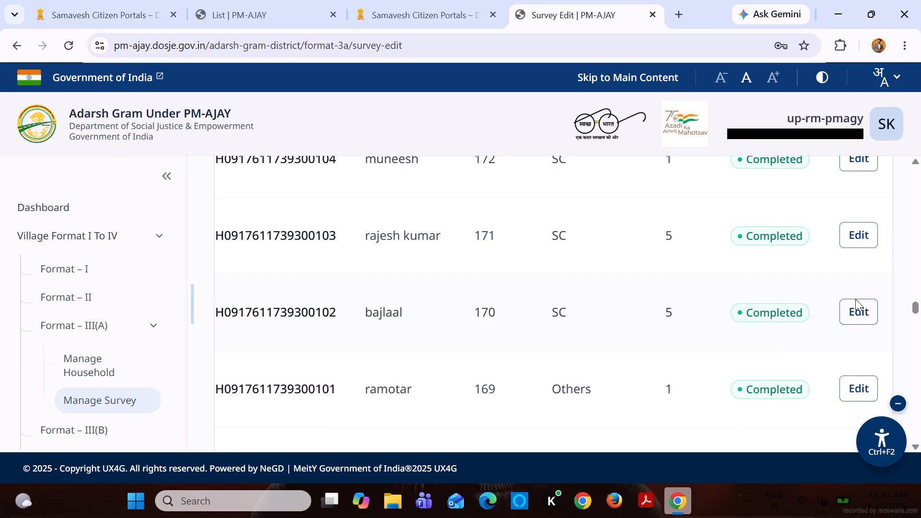
pyautogui.click(862, 307)
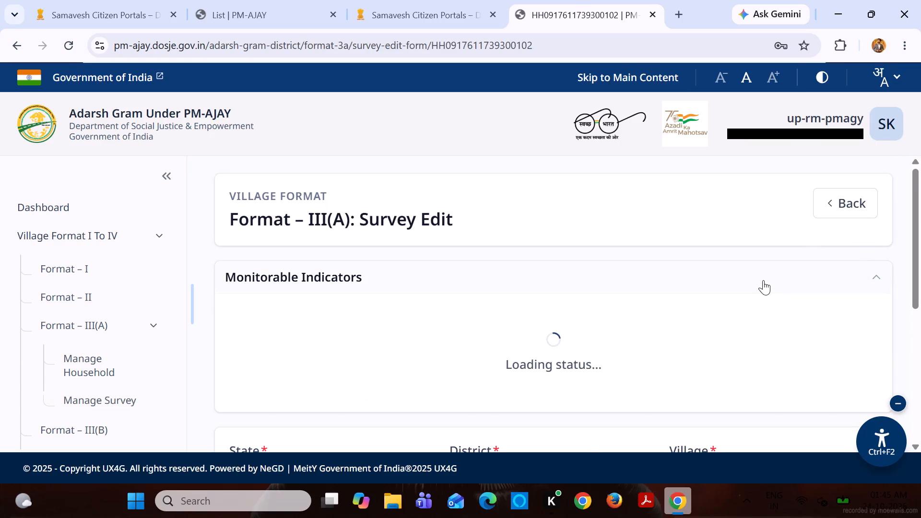
# In the 3 – Health and Nutrition domain, set Health Protection Scheme coverage to Yes and save house number 170's survey answers.
pyautogui.scroll(-7, 763, 280)
pyautogui.click(627, 328)
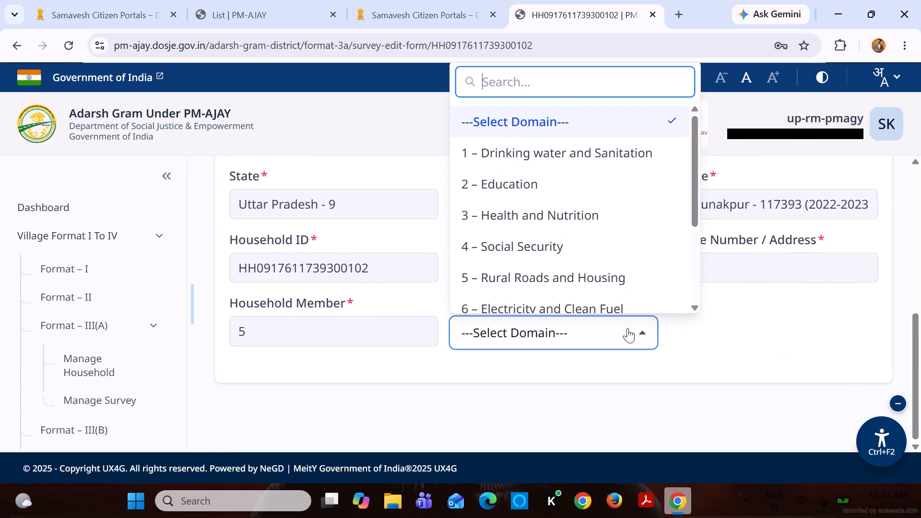
pyautogui.click(572, 203)
pyautogui.scroll(-3, 695, 266)
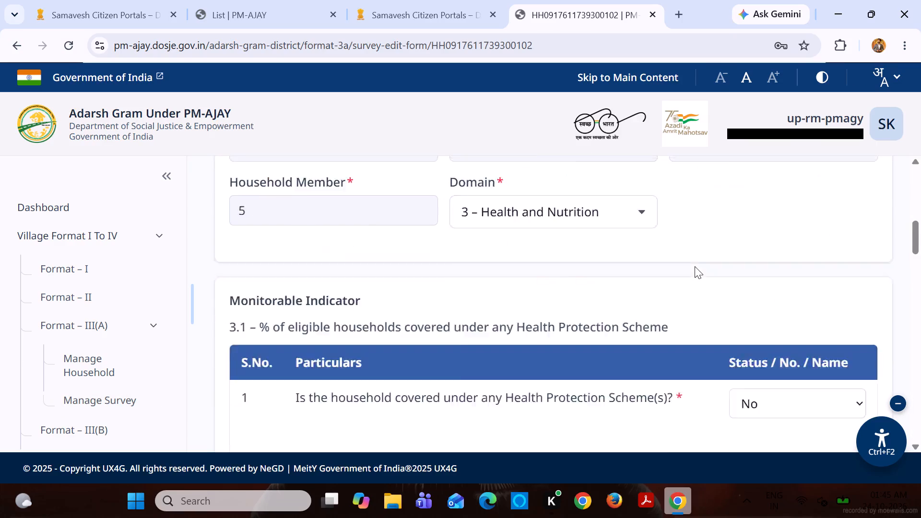
pyautogui.scroll(-2, 695, 266)
pyautogui.click(789, 254)
pyautogui.click(777, 307)
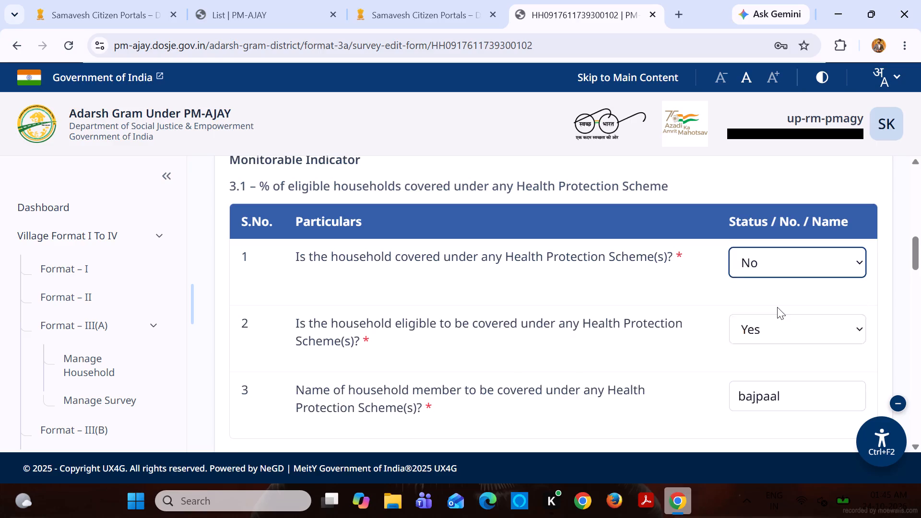
pyautogui.scroll(-9, 777, 307)
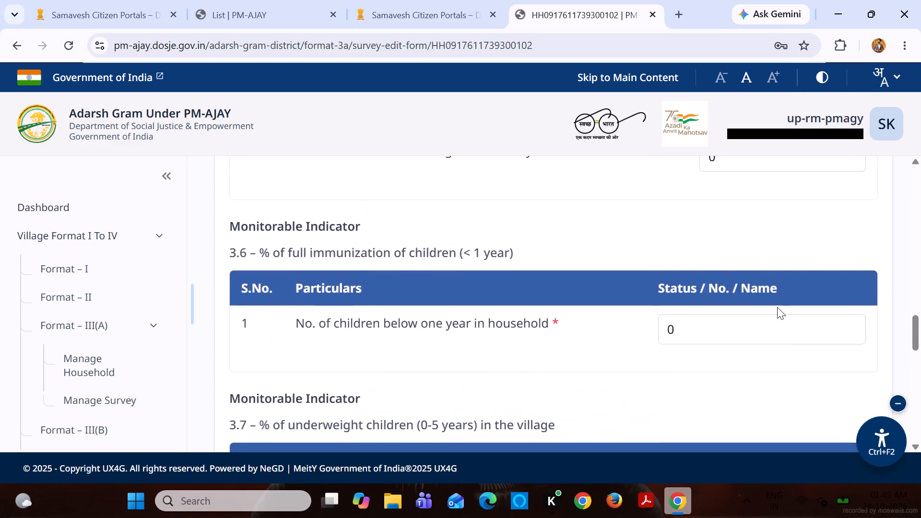
pyautogui.scroll(-8, 777, 307)
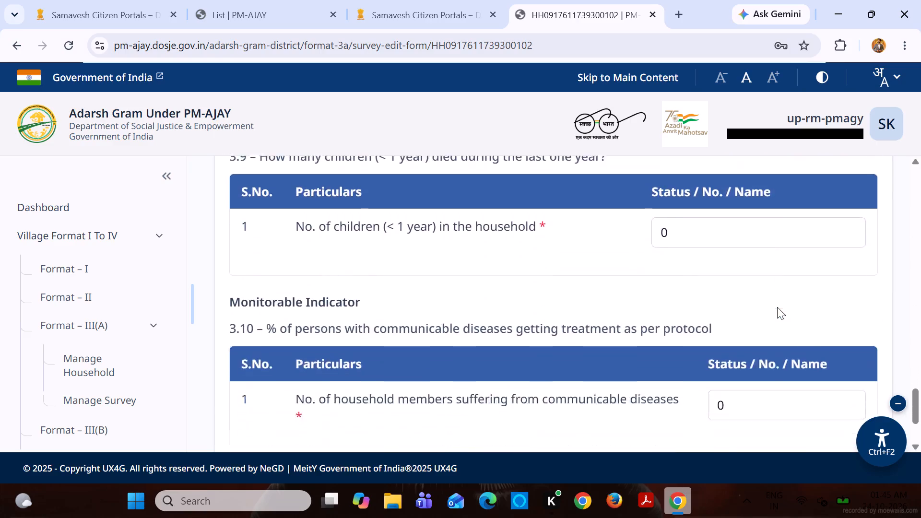
pyautogui.scroll(-2, 777, 307)
pyautogui.click(832, 351)
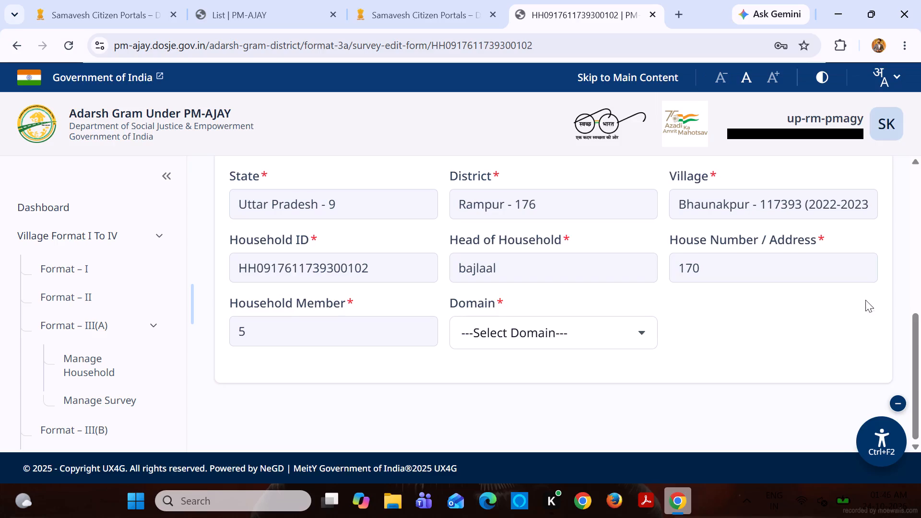
# Return to the survey list and open the survey for house number 171 on page 2 for editing.
pyautogui.scroll(13, 813, 301)
pyautogui.click(850, 197)
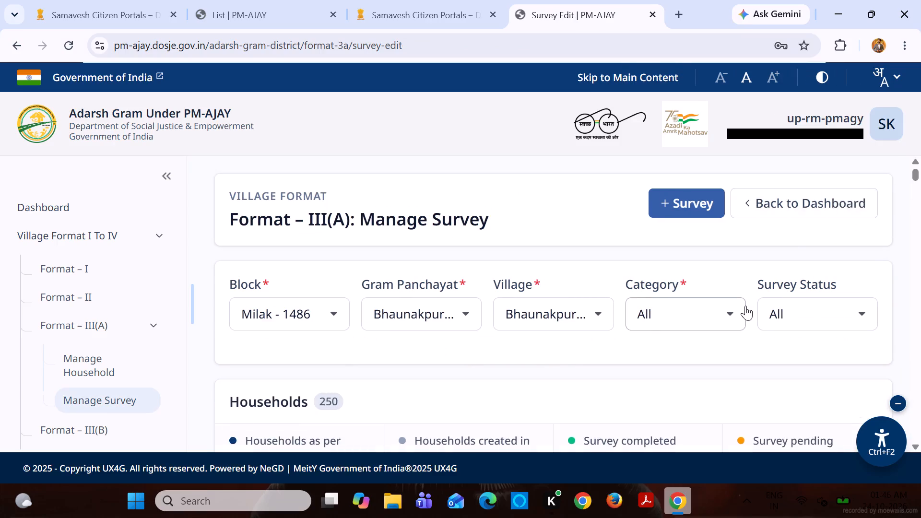
pyautogui.scroll(-7, 745, 306)
pyautogui.scroll(-20, 745, 306)
pyautogui.scroll(-19, 745, 306)
pyautogui.scroll(-5, 745, 306)
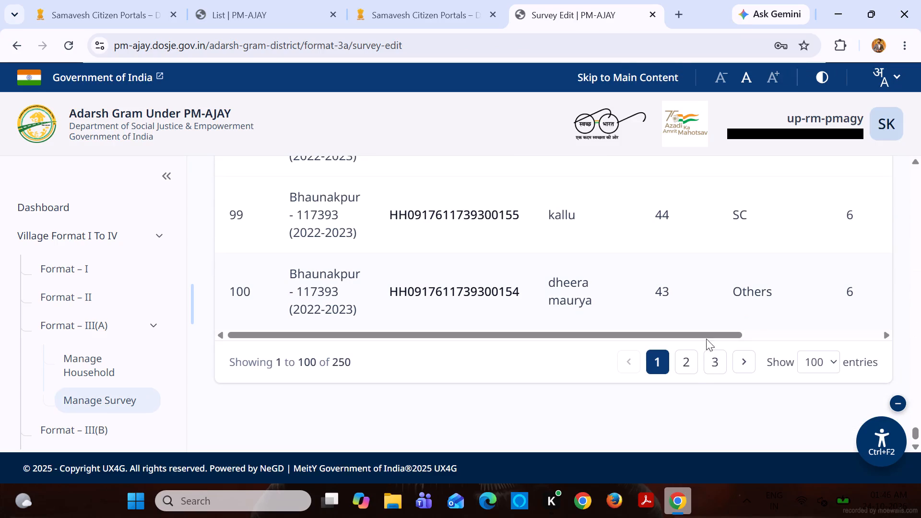
pyautogui.click(690, 367)
pyautogui.scroll(-1, 701, 278)
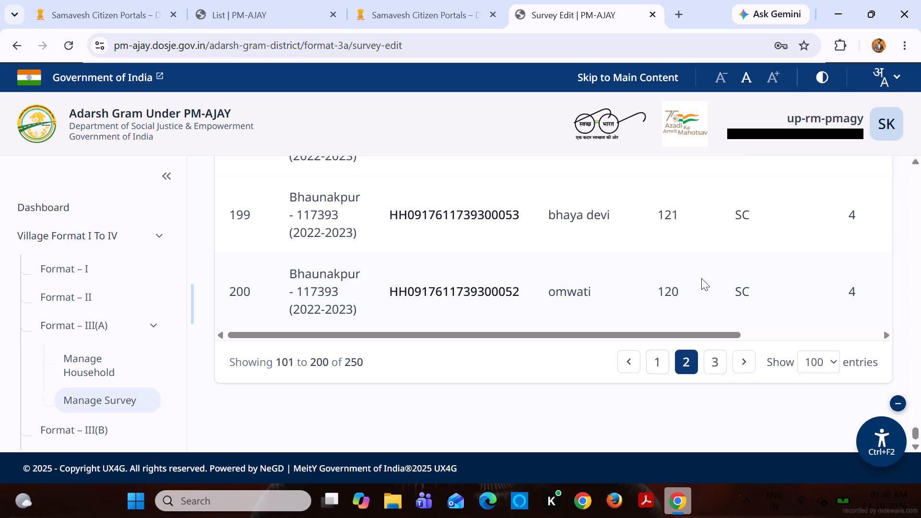
pyautogui.scroll(19, 701, 278)
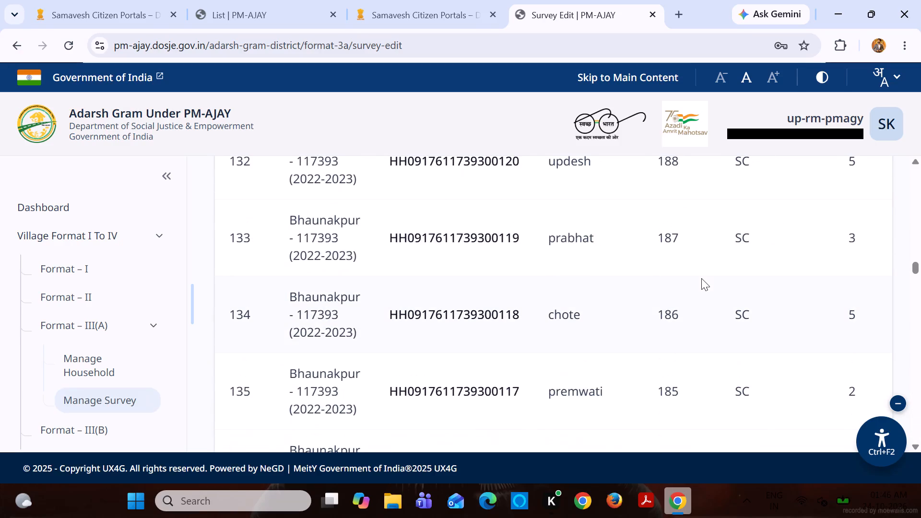
pyautogui.scroll(-11, 701, 278)
pyautogui.hscroll(-4, 701, 278)
pyautogui.scroll(-4, 701, 278)
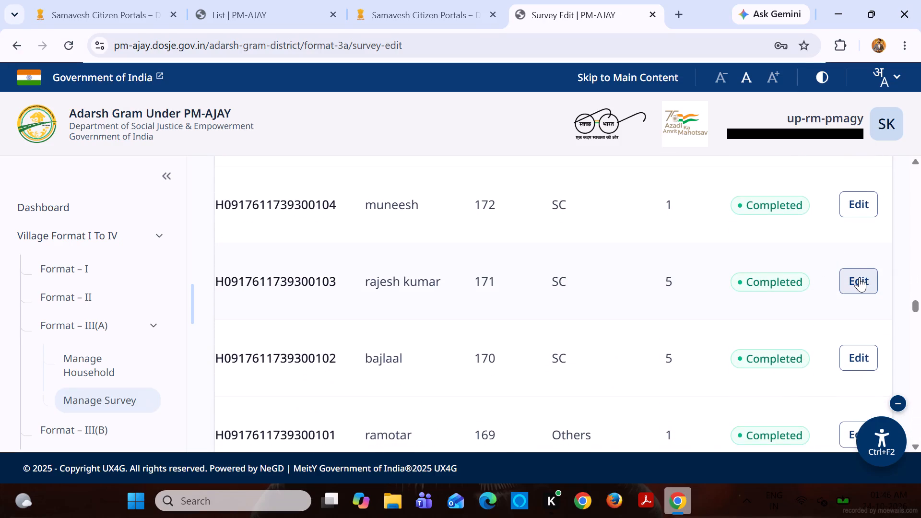
pyautogui.click(859, 277)
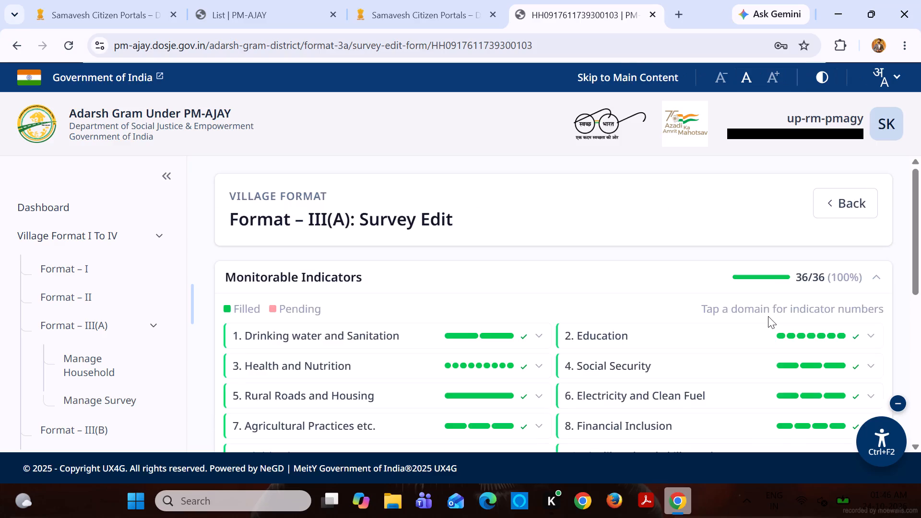
# In the 3 – Health and Nutrition domain, set Health Protection Scheme coverage to Yes and save house number 171's survey answers.
pyautogui.scroll(-8, 768, 316)
pyautogui.click(636, 334)
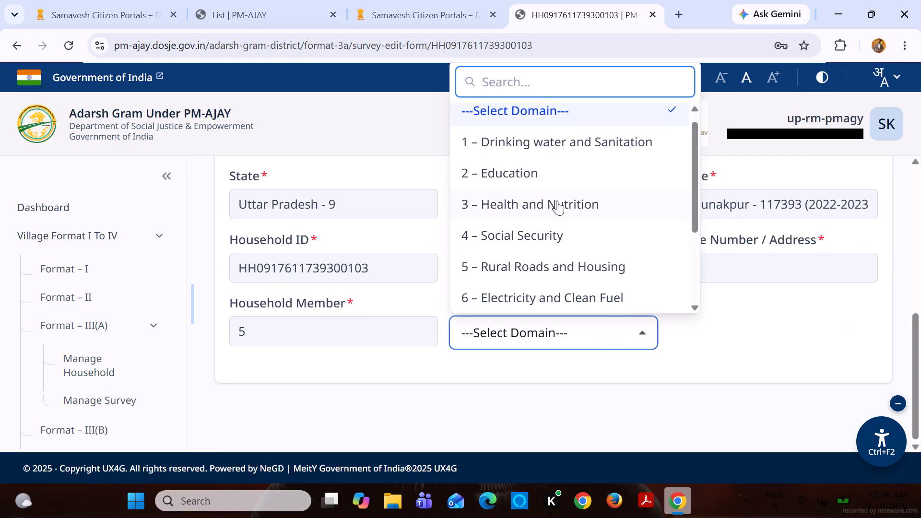
pyautogui.click(557, 200)
pyautogui.scroll(-3, 688, 314)
pyautogui.click(774, 239)
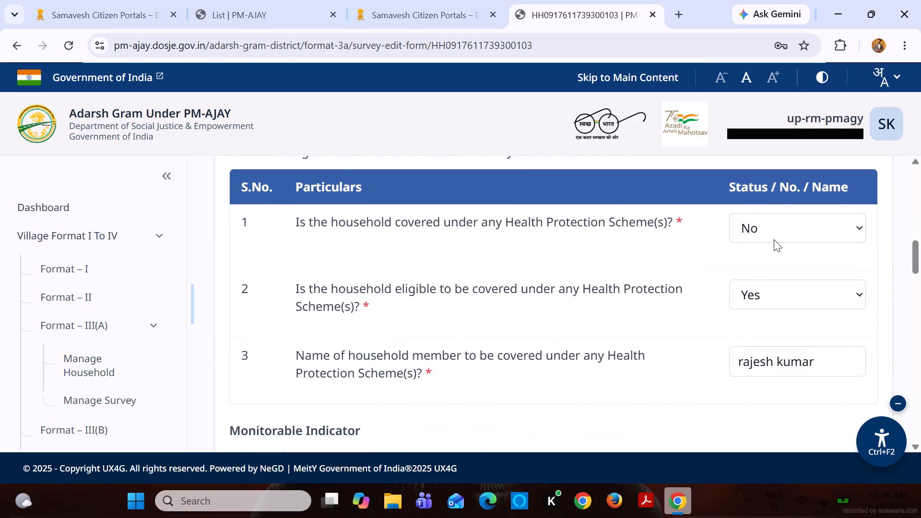
pyautogui.click(756, 280)
pyautogui.scroll(-4, 756, 280)
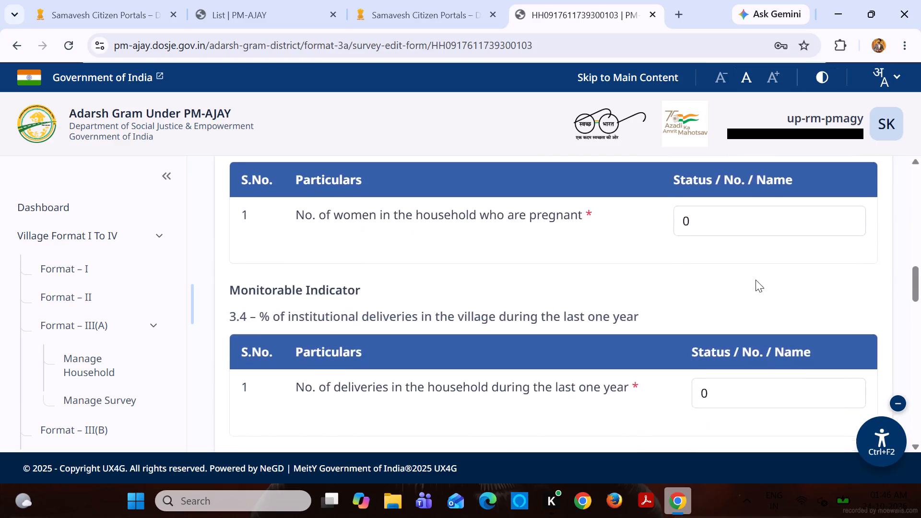
pyautogui.scroll(-10, 756, 280)
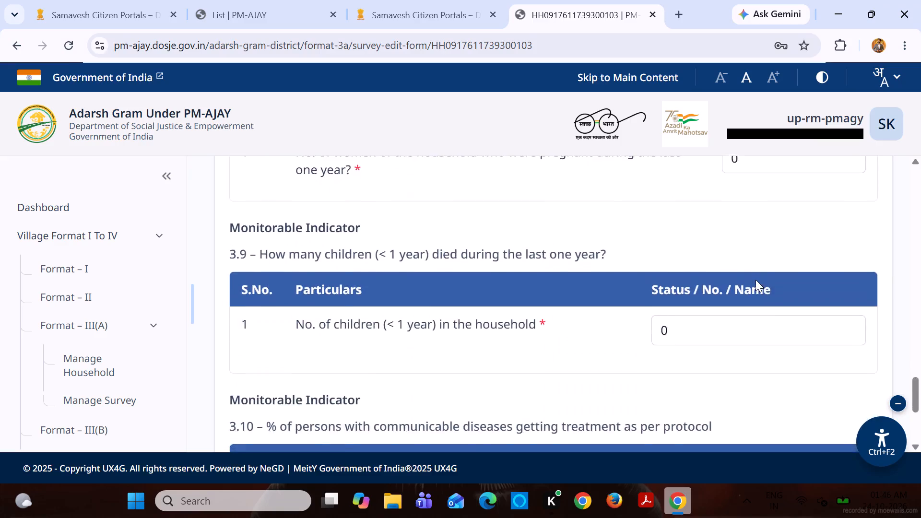
pyautogui.scroll(-4, 756, 280)
pyautogui.click(827, 357)
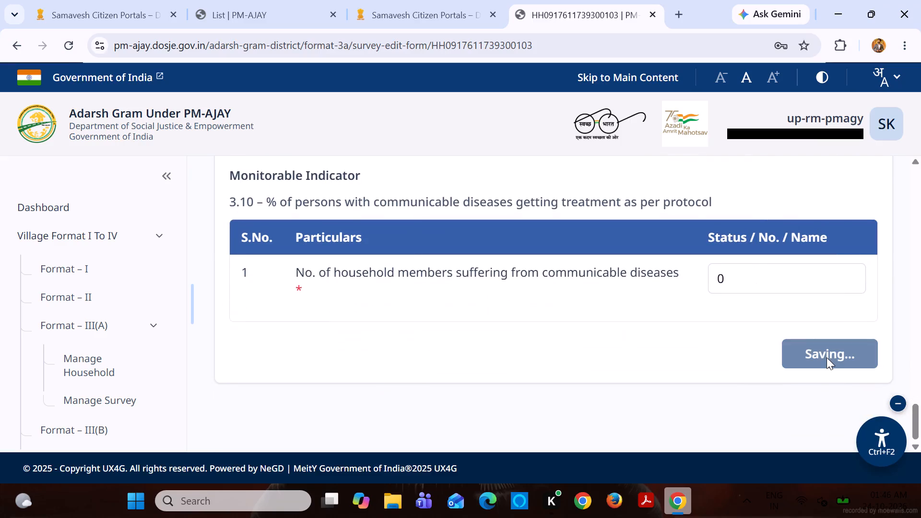
# Return to the survey list and open the survey for house number 172 on page 2 for editing.
pyautogui.scroll(8, 745, 238)
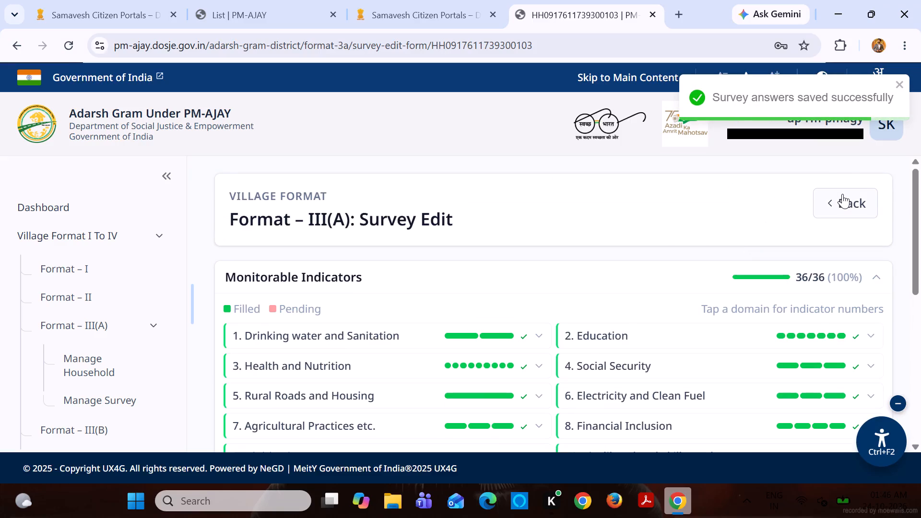
pyautogui.click(842, 194)
pyautogui.scroll(-4, 781, 251)
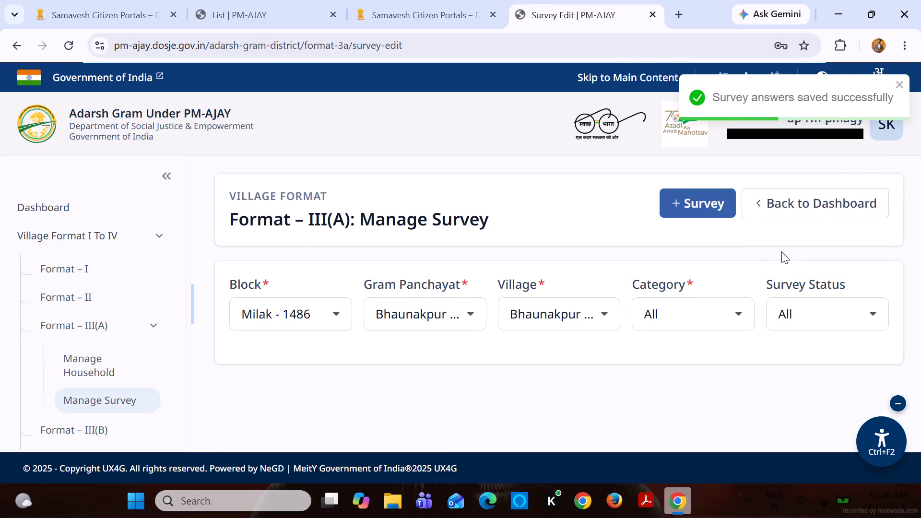
pyautogui.scroll(-17, 781, 251)
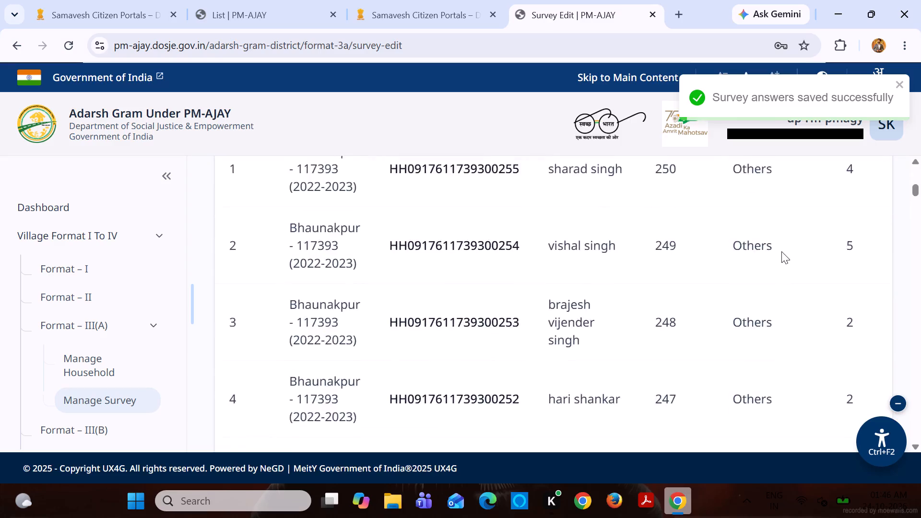
pyautogui.scroll(-20, 781, 251)
pyautogui.scroll(-5, 781, 251)
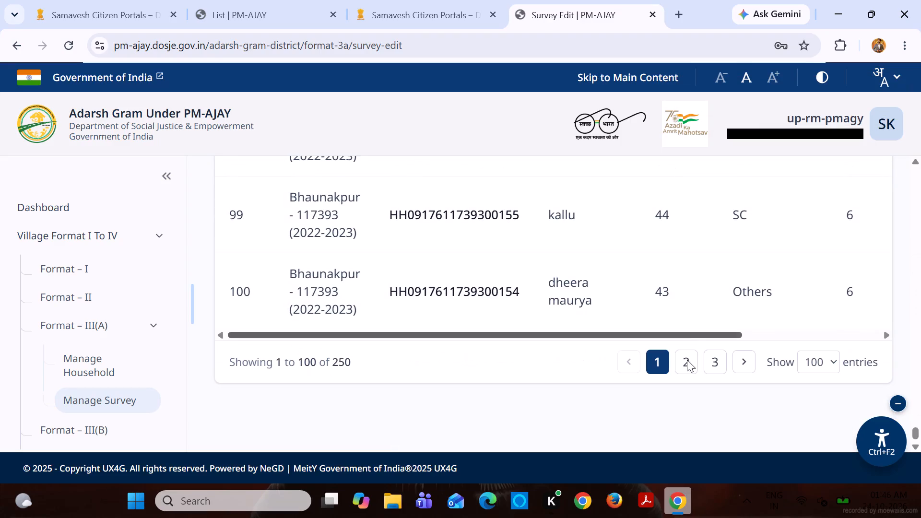
pyautogui.click(687, 360)
pyautogui.scroll(6, 691, 228)
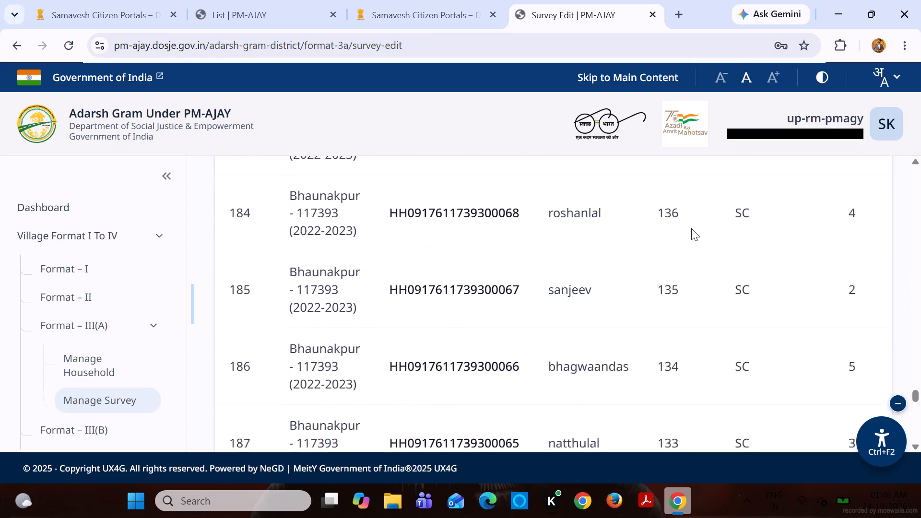
pyautogui.scroll(11, 691, 228)
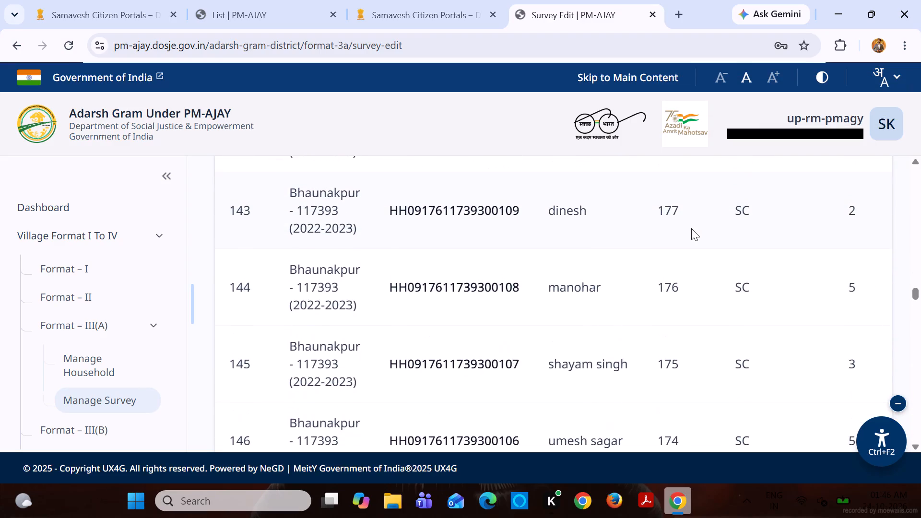
pyautogui.scroll(-4, 691, 228)
pyautogui.hscroll(-5, 691, 228)
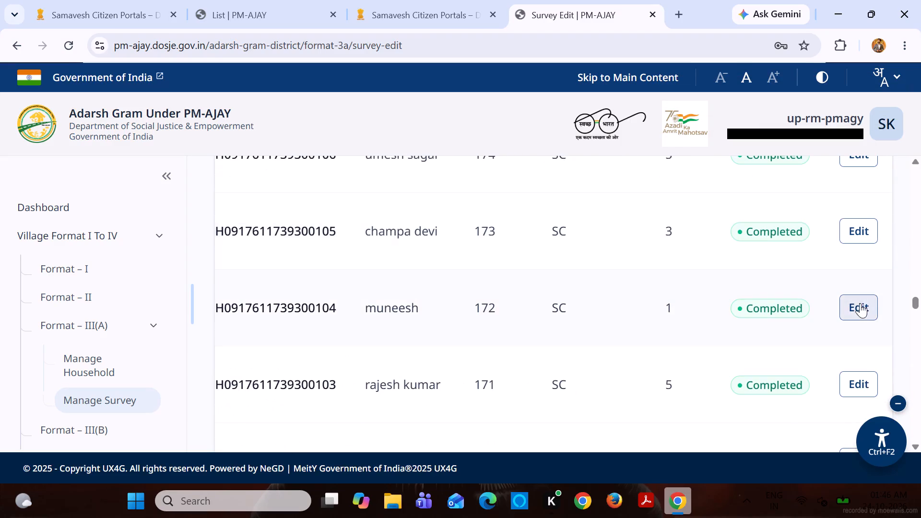
pyautogui.click(860, 303)
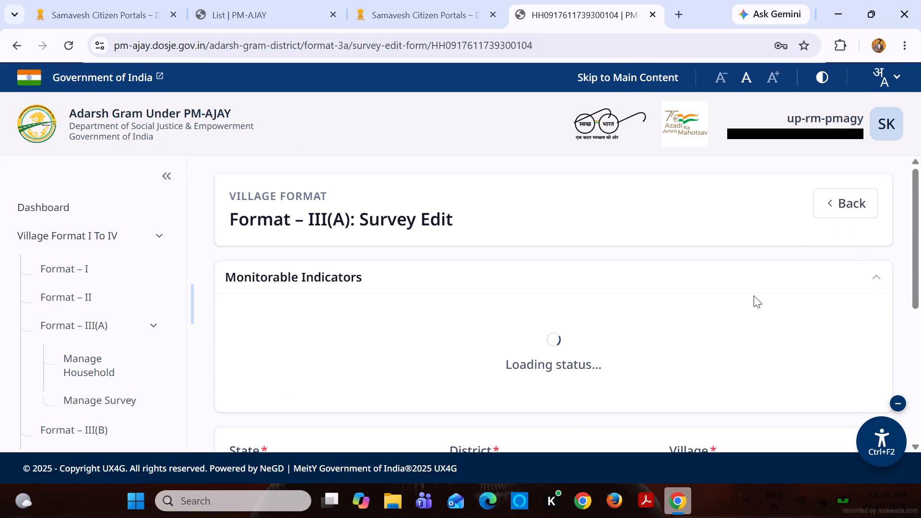
# In the 3 – Health and Nutrition domain, set Health Protection Scheme coverage to Yes and save house number 172's survey answers.
pyautogui.scroll(-9, 754, 295)
pyautogui.click(638, 326)
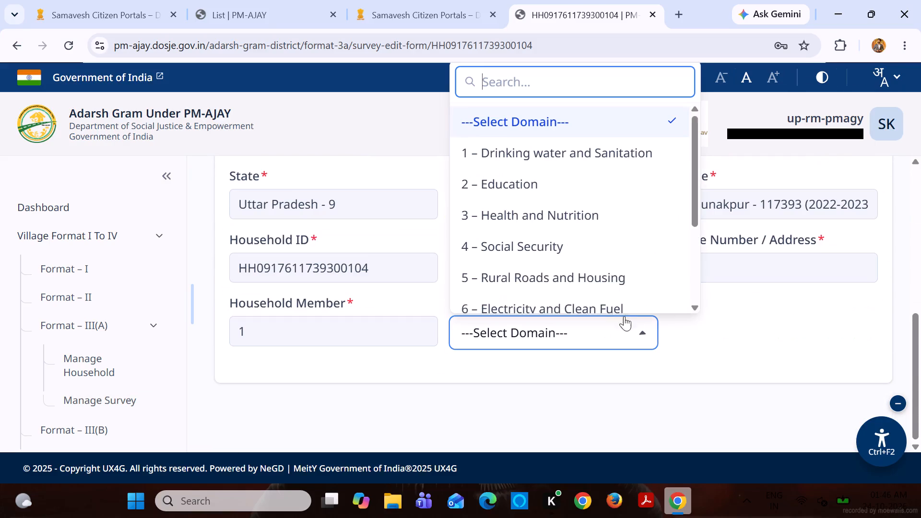
pyautogui.click(564, 210)
pyautogui.scroll(-2, 672, 283)
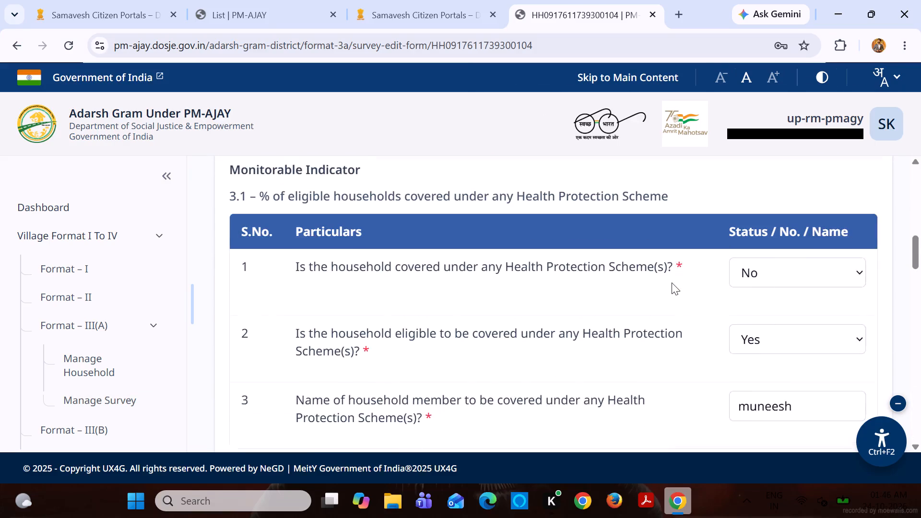
pyautogui.scroll(-1, 672, 283)
pyautogui.moveTo(779, 248); pyautogui.dragTo(770, 310)
pyautogui.click(770, 310)
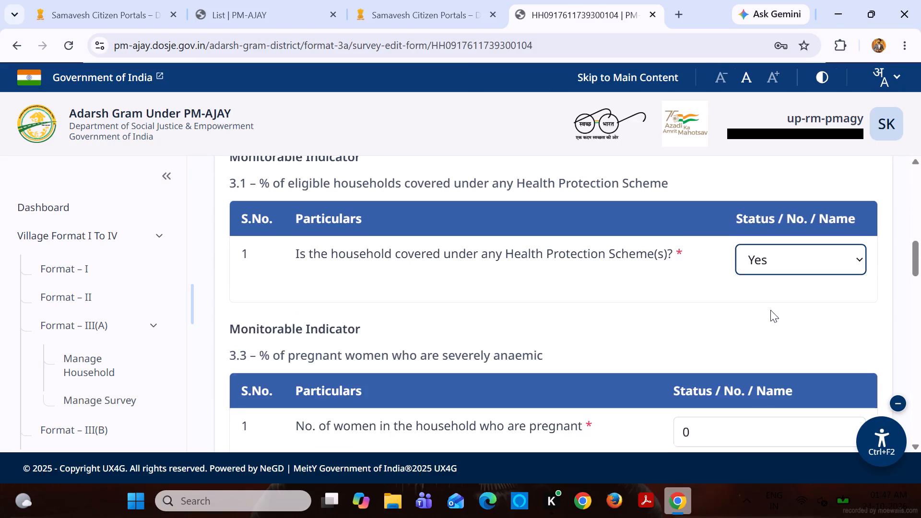
pyautogui.scroll(-10, 770, 310)
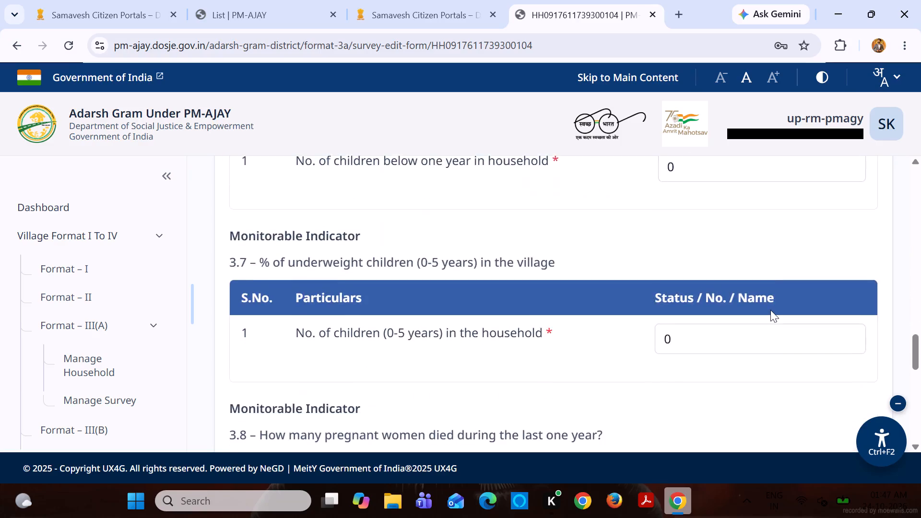
pyautogui.scroll(-12, 770, 310)
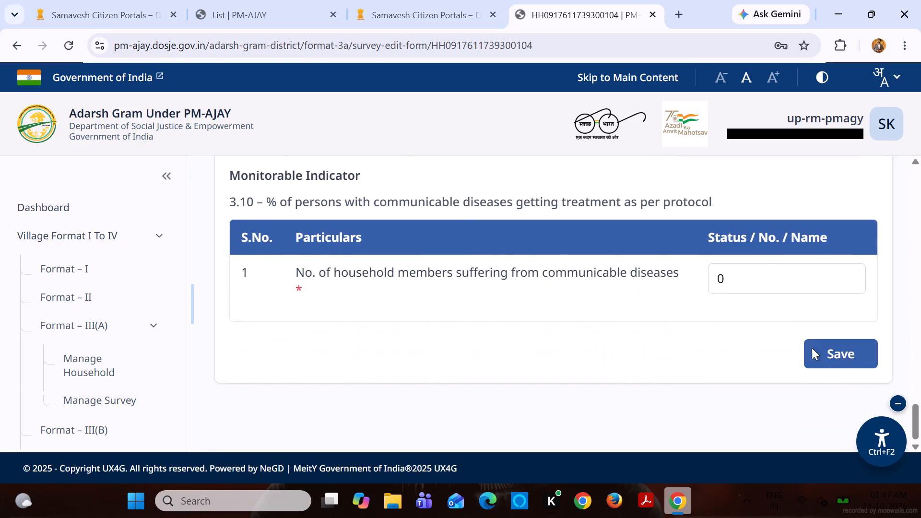
pyautogui.click(834, 361)
# Return to the survey list and open the survey for house number 173 on page 2 for editing.
pyautogui.scroll(2, 786, 249)
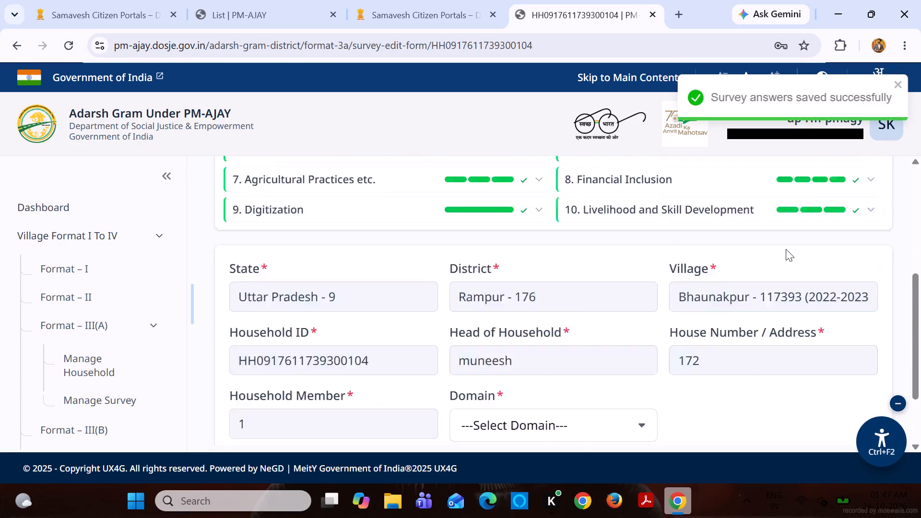
pyautogui.scroll(8, 786, 249)
pyautogui.click(843, 210)
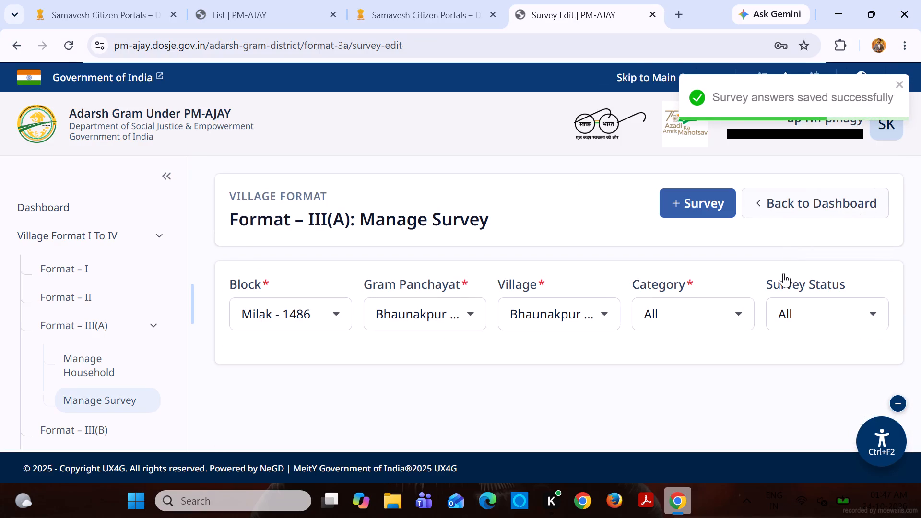
pyautogui.scroll(-16, 783, 273)
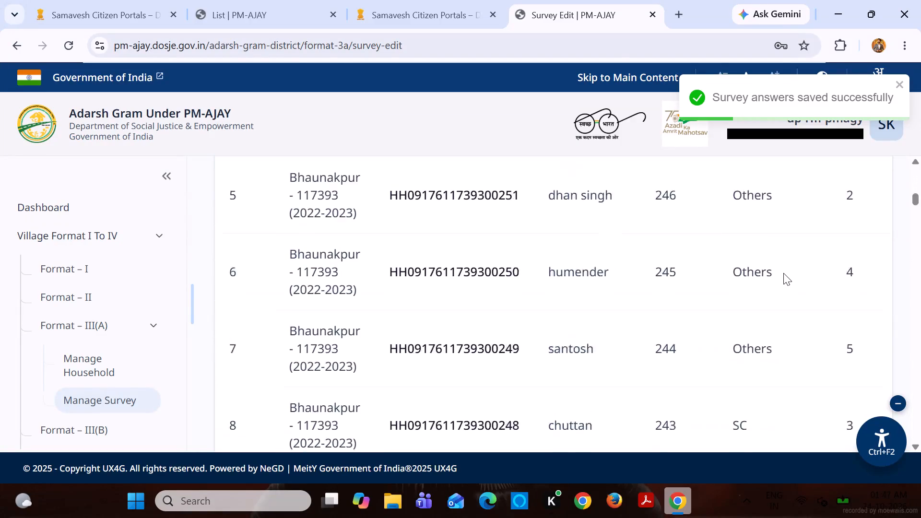
pyautogui.scroll(-18, 783, 273)
pyautogui.scroll(-9, 783, 273)
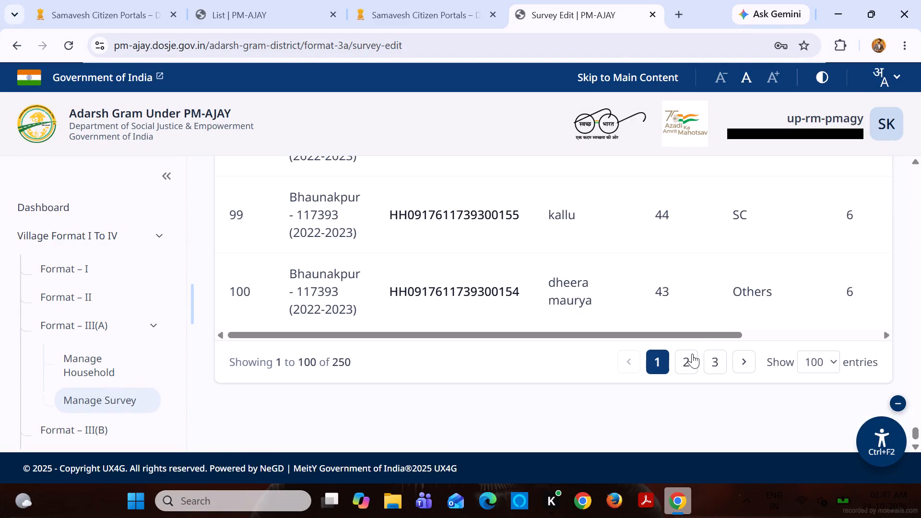
pyautogui.click(692, 353)
pyautogui.scroll(5, 714, 259)
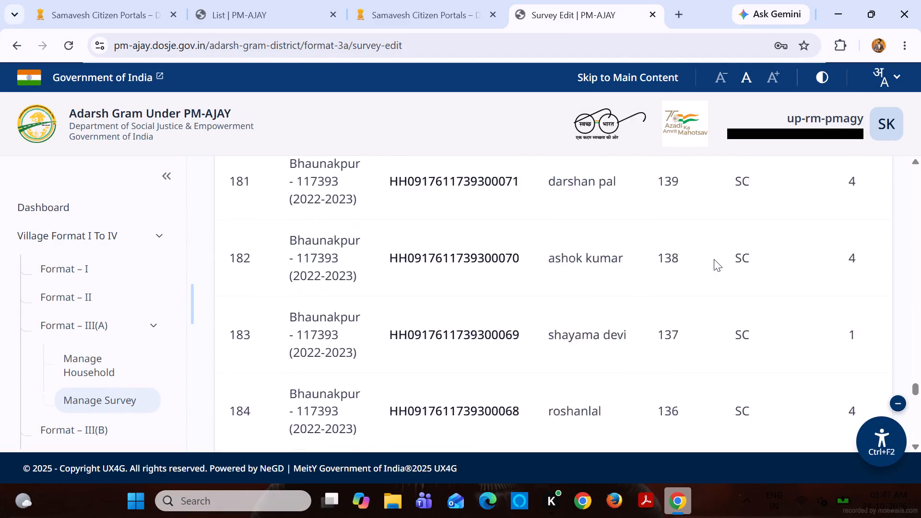
pyautogui.scroll(9, 714, 259)
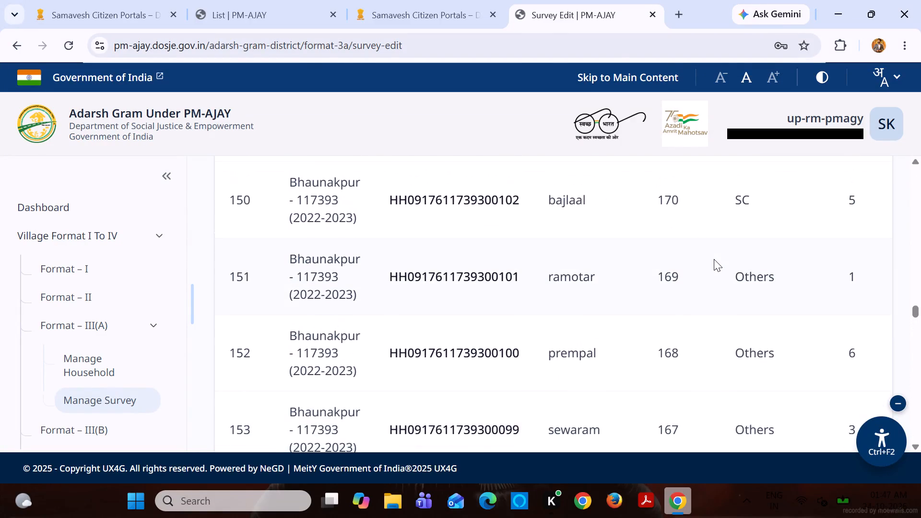
pyautogui.scroll(3, 714, 259)
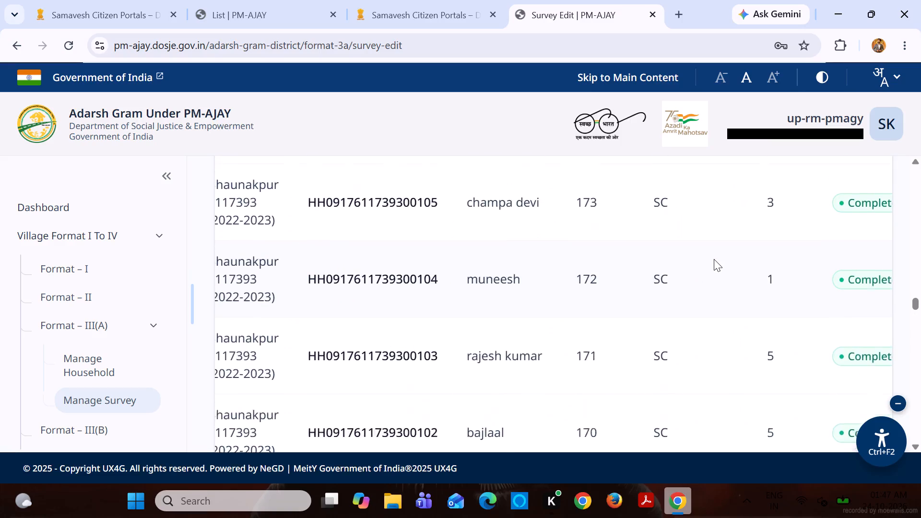
pyautogui.scroll(2, 714, 259)
pyautogui.click(874, 225)
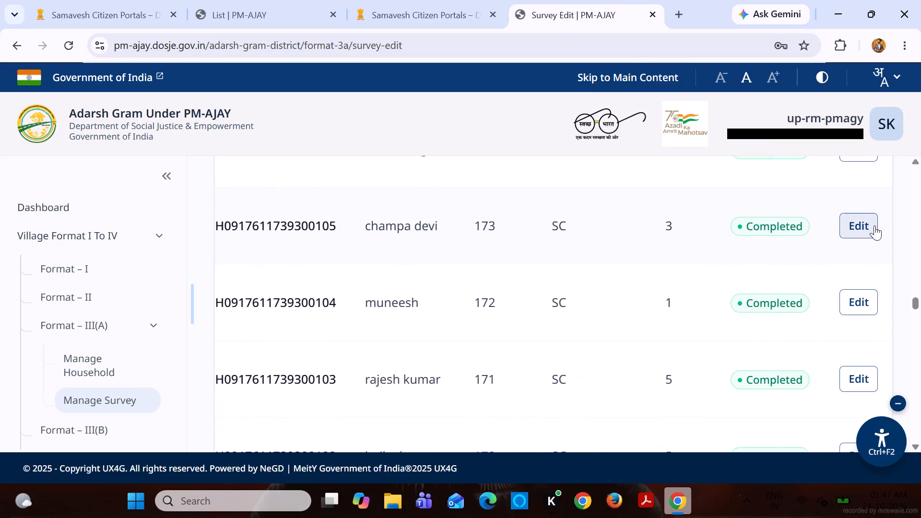
# In the 3 – Health and Nutrition domain, set Health Protection Scheme coverage to Yes and save house number 173's survey answers.
pyautogui.scroll(-8, 770, 288)
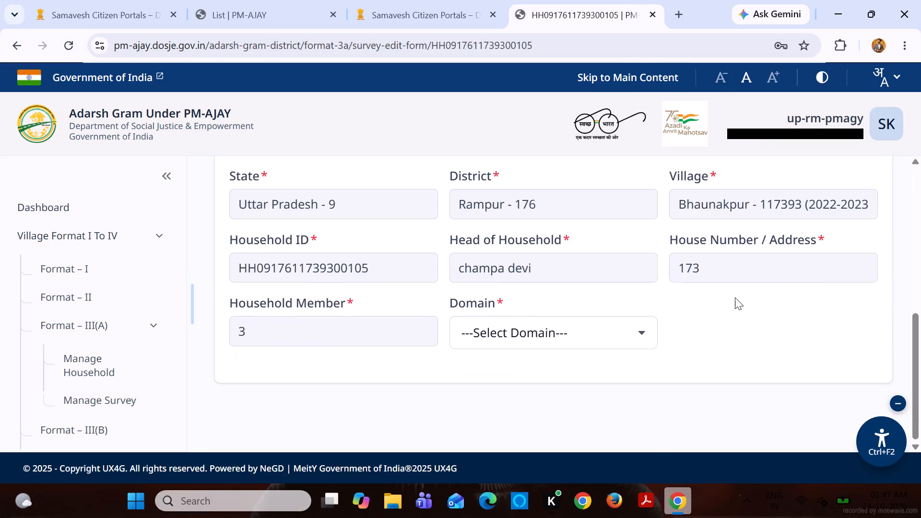
pyautogui.click(641, 332)
pyautogui.click(558, 196)
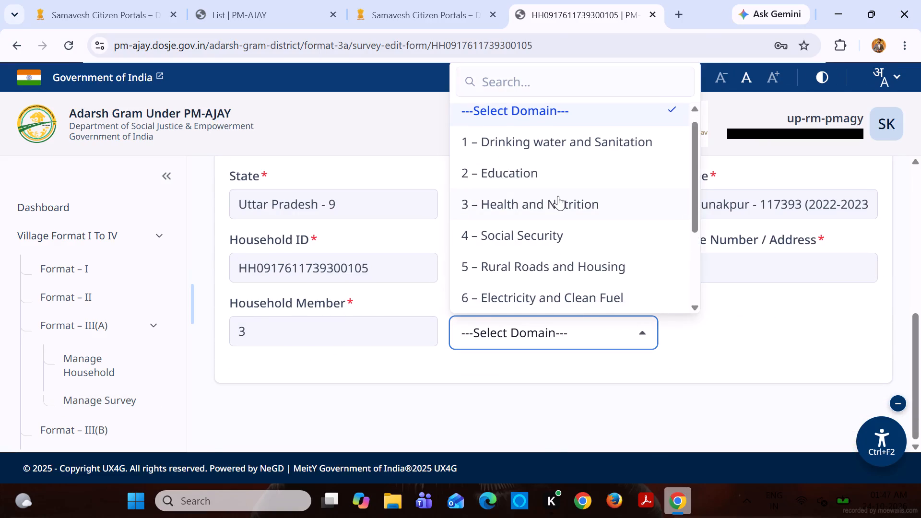
pyautogui.scroll(-3, 664, 294)
pyautogui.moveTo(772, 299); pyautogui.dragTo(767, 330)
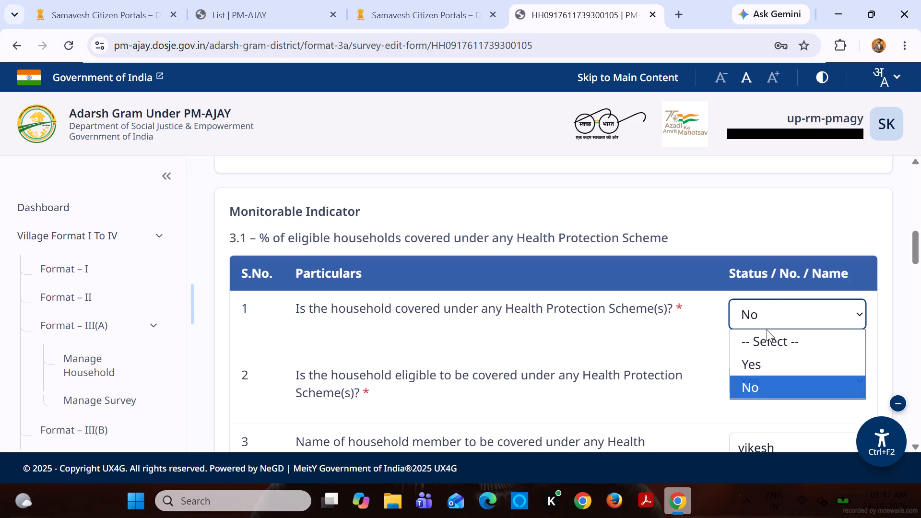
pyautogui.moveTo(767, 330); pyautogui.dragTo(761, 363)
pyautogui.click(761, 363)
pyautogui.scroll(-5, 761, 363)
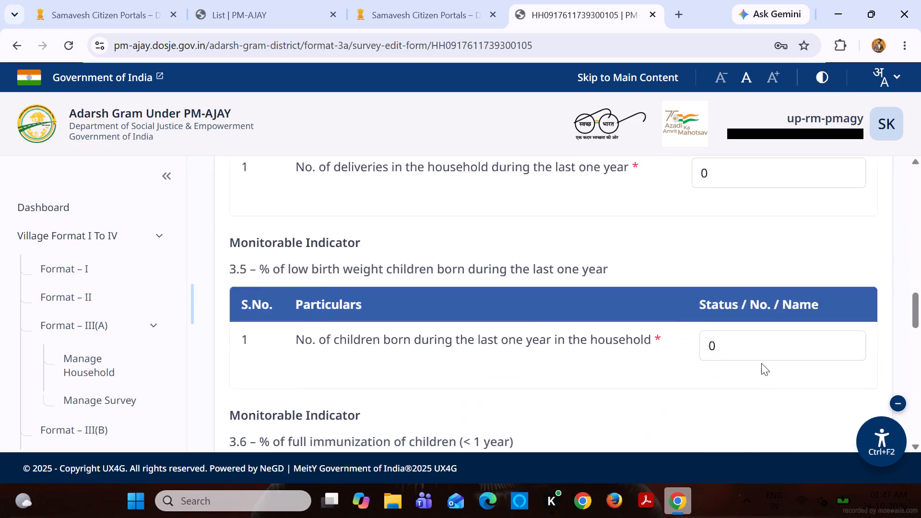
pyautogui.scroll(-16, 761, 363)
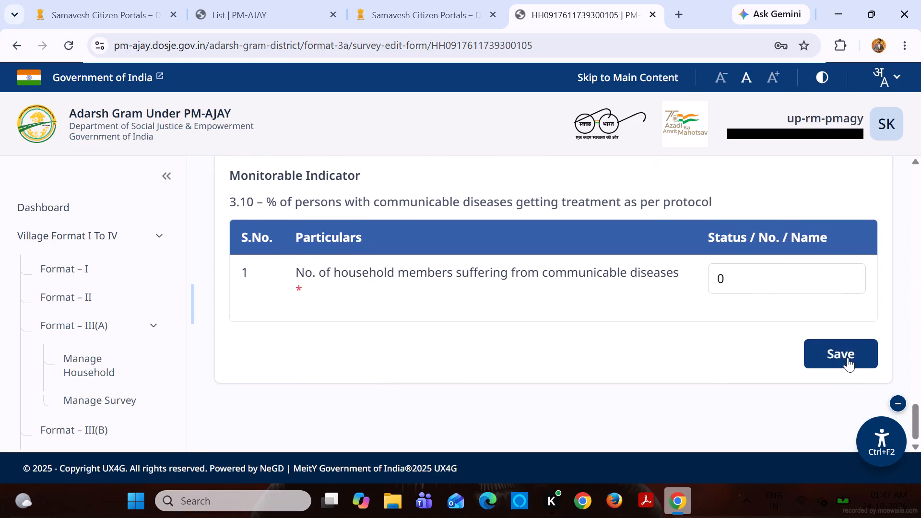
pyautogui.click(848, 357)
# Return to the survey list and open the survey for house number 174 on page 2 for editing.
pyautogui.scroll(12, 756, 282)
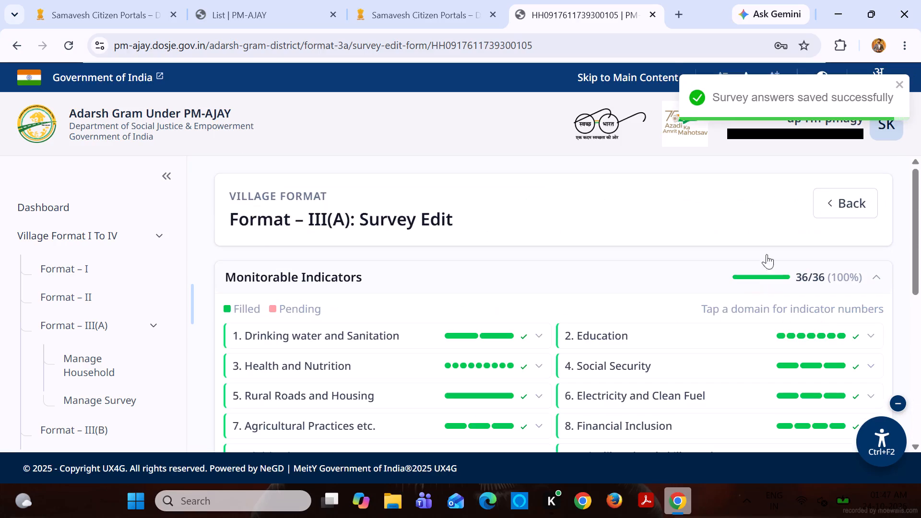
pyautogui.click(839, 190)
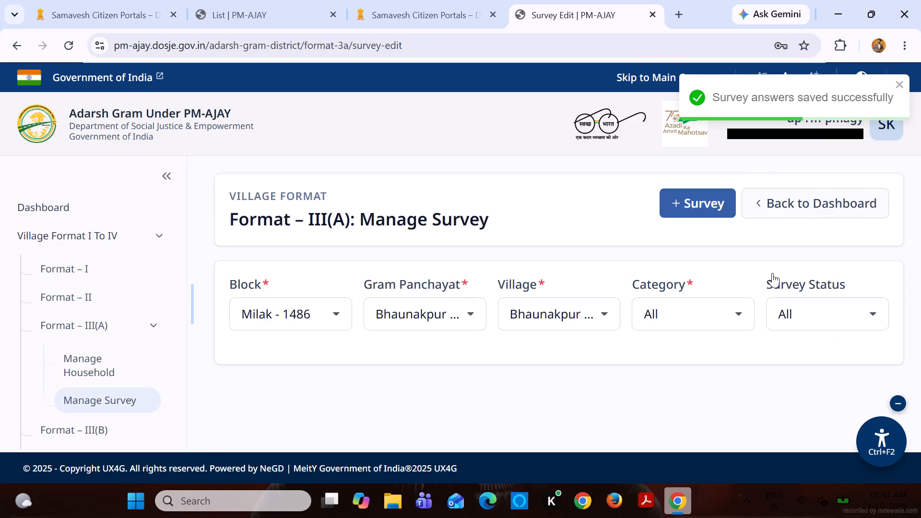
pyautogui.scroll(-6, 772, 273)
pyautogui.scroll(-20, 772, 273)
pyautogui.scroll(-12, 772, 273)
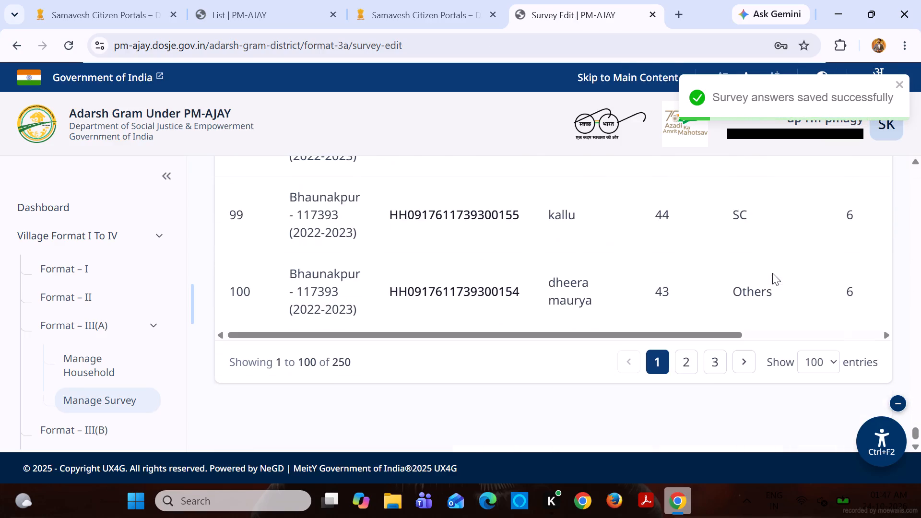
pyautogui.scroll(-3, 772, 273)
pyautogui.click(688, 353)
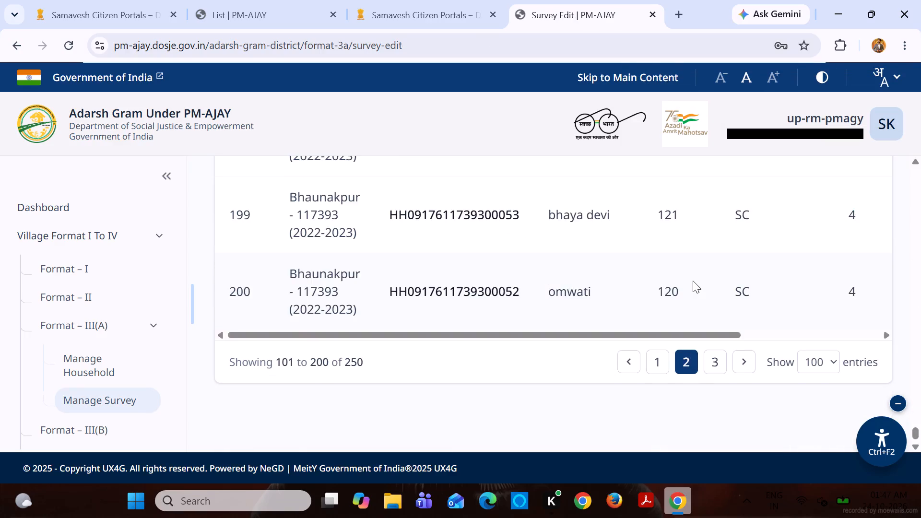
pyautogui.scroll(20, 693, 281)
pyautogui.scroll(2, 693, 281)
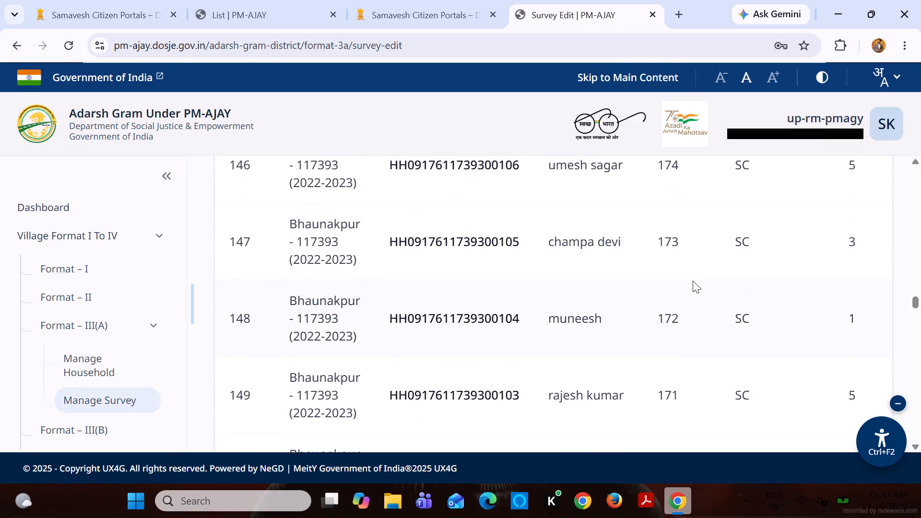
pyautogui.scroll(2, 693, 281)
pyautogui.click(860, 253)
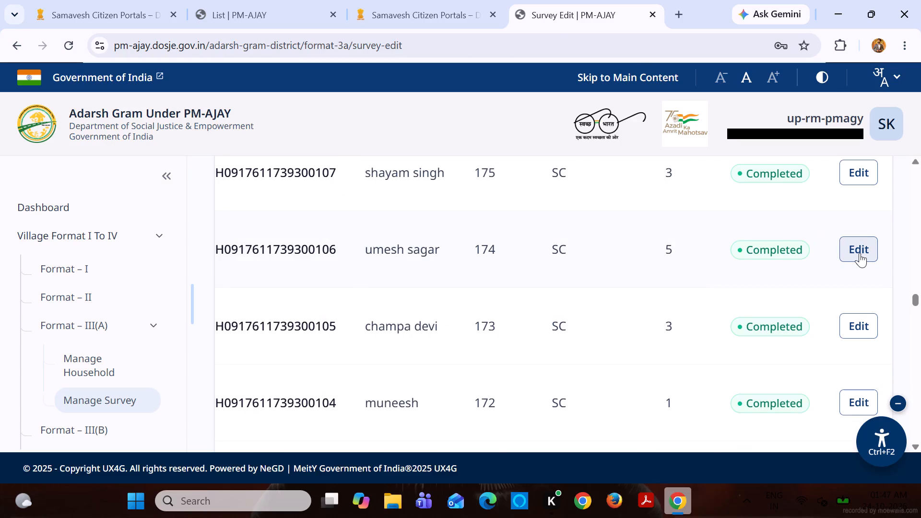
# In the 3 – Health and Nutrition domain, set Health Protection Scheme coverage to Yes and save house number 174's survey answers.
pyautogui.scroll(-7, 739, 317)
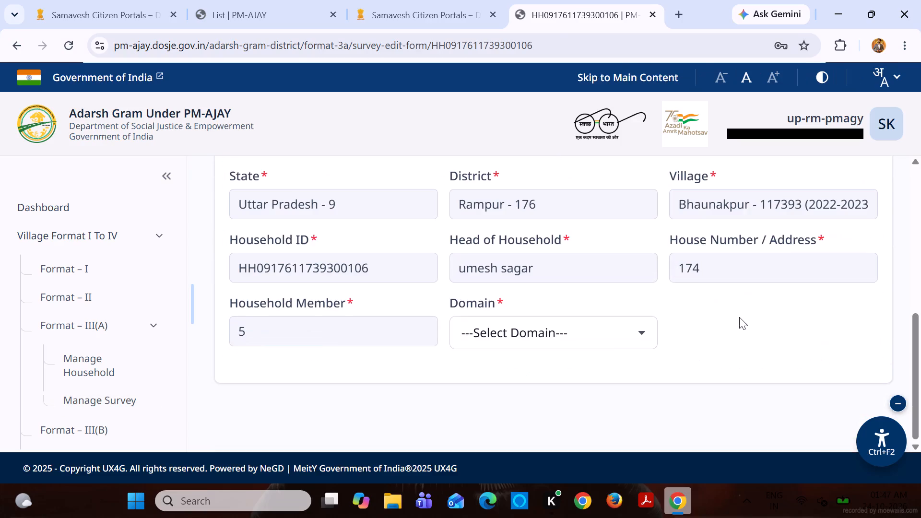
pyautogui.click(624, 341)
pyautogui.click(554, 212)
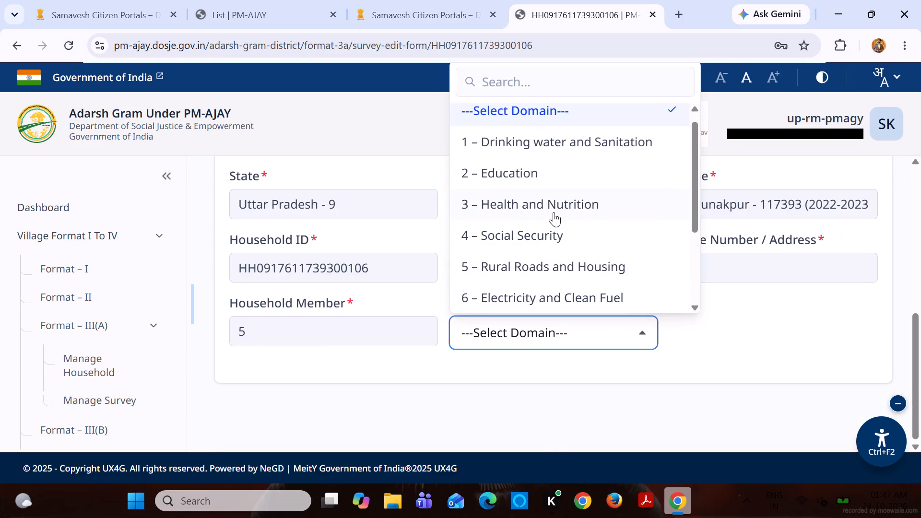
pyautogui.scroll(-4, 691, 300)
pyautogui.click(783, 262)
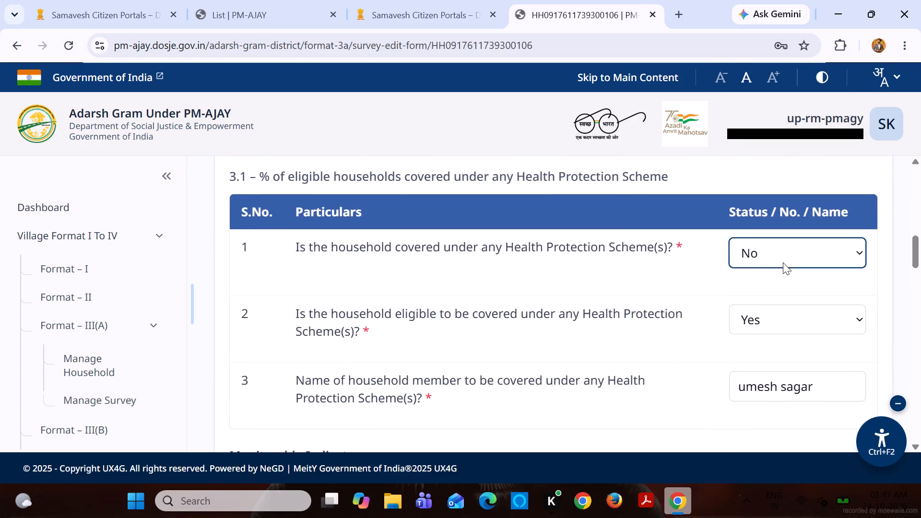
pyautogui.click(765, 297)
pyautogui.scroll(-3, 765, 297)
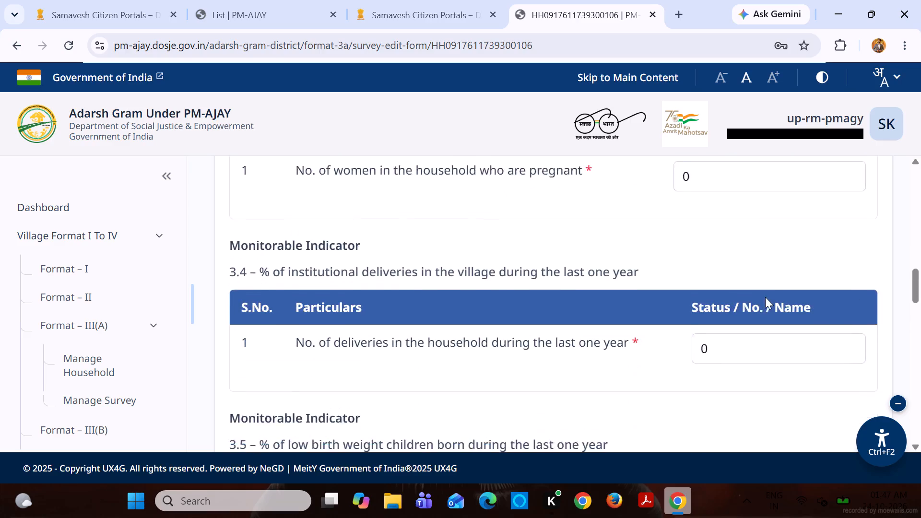
pyautogui.scroll(-10, 765, 297)
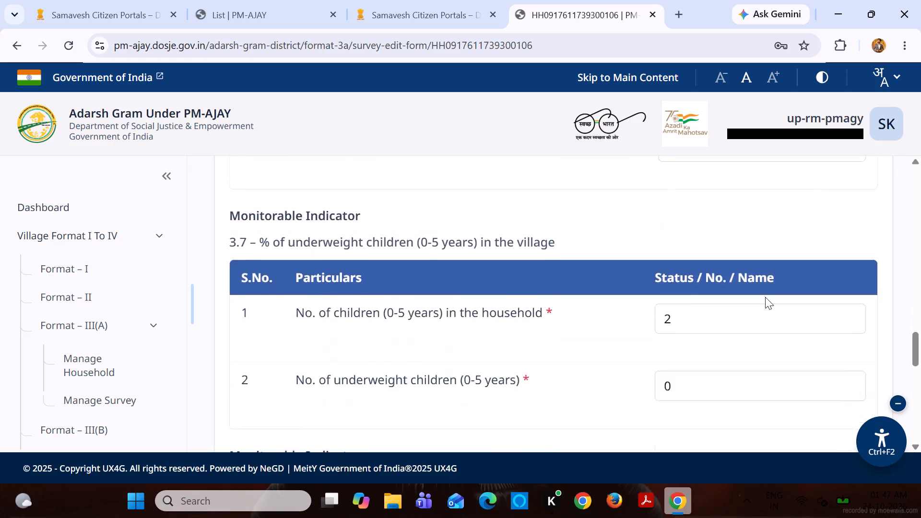
pyautogui.scroll(-1, 765, 297)
pyautogui.click(765, 297)
pyautogui.scroll(-7, 765, 297)
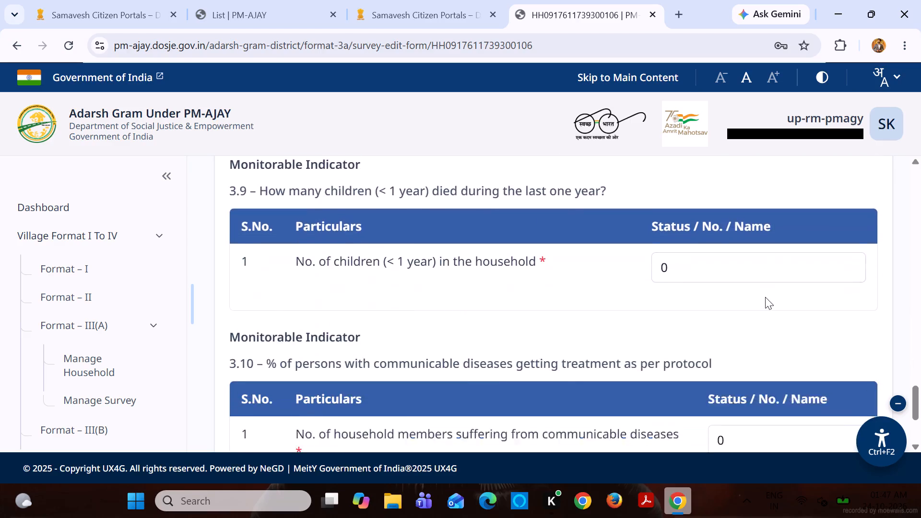
pyautogui.scroll(-7, 765, 297)
pyautogui.click(834, 351)
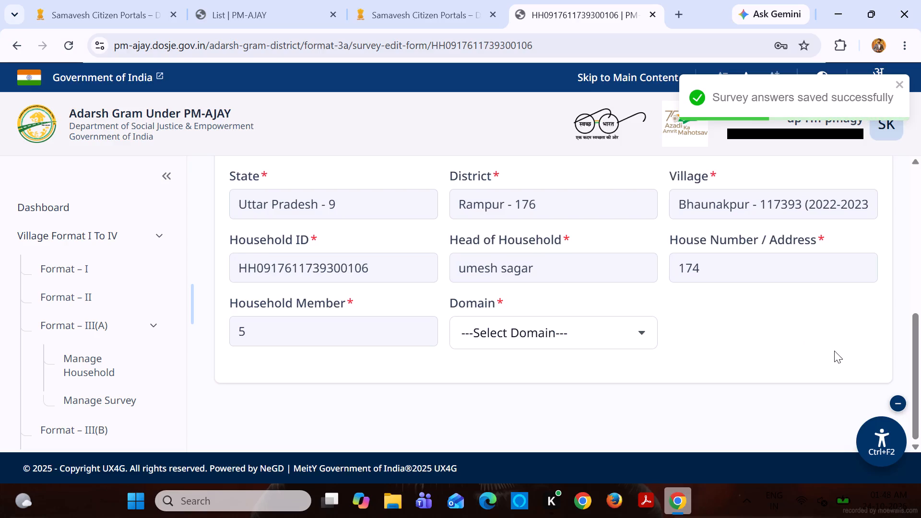
# Return to the survey list and open the survey for house number 176 on page 2 for editing.
pyautogui.scroll(13, 867, 271)
pyautogui.click(862, 199)
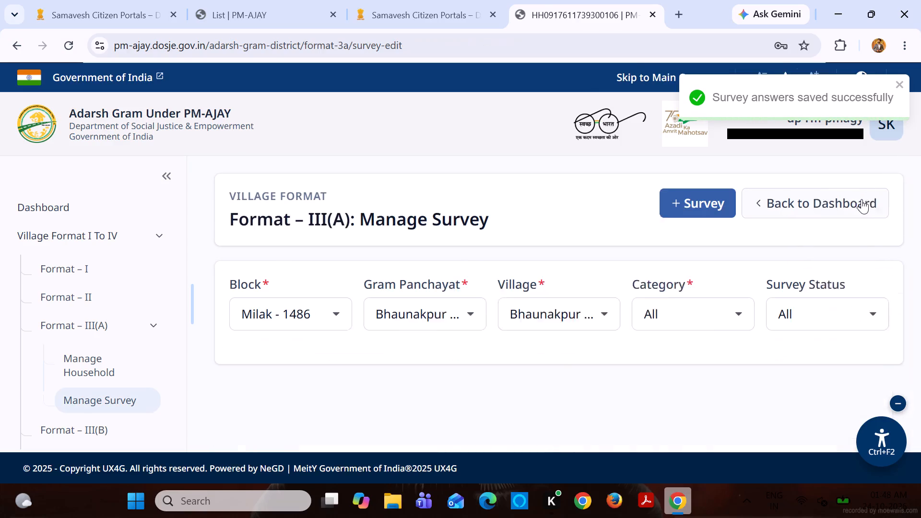
pyautogui.scroll(-17, 791, 299)
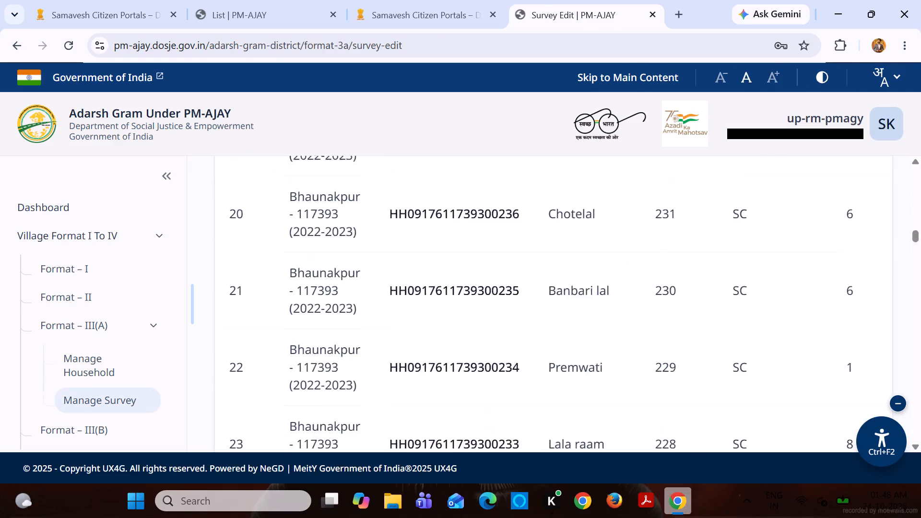
pyautogui.scroll(-17, 791, 299)
pyautogui.click(694, 352)
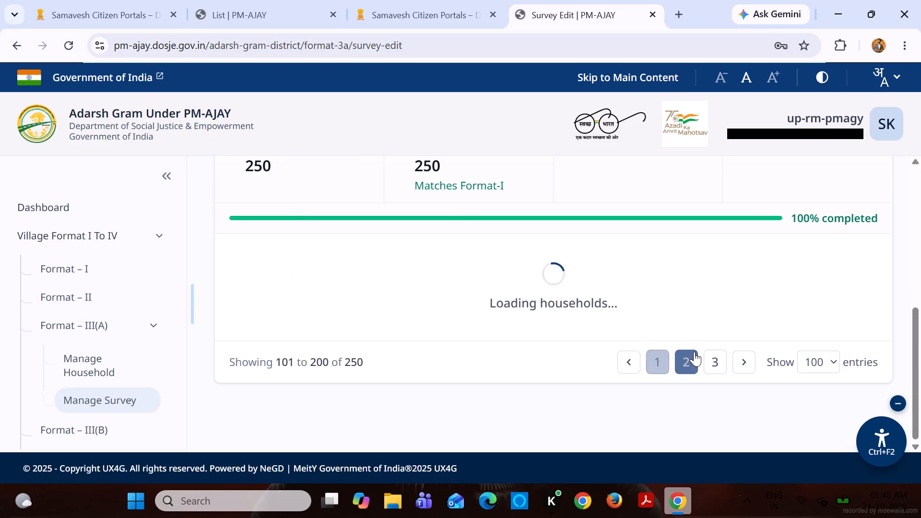
pyautogui.scroll(16, 737, 222)
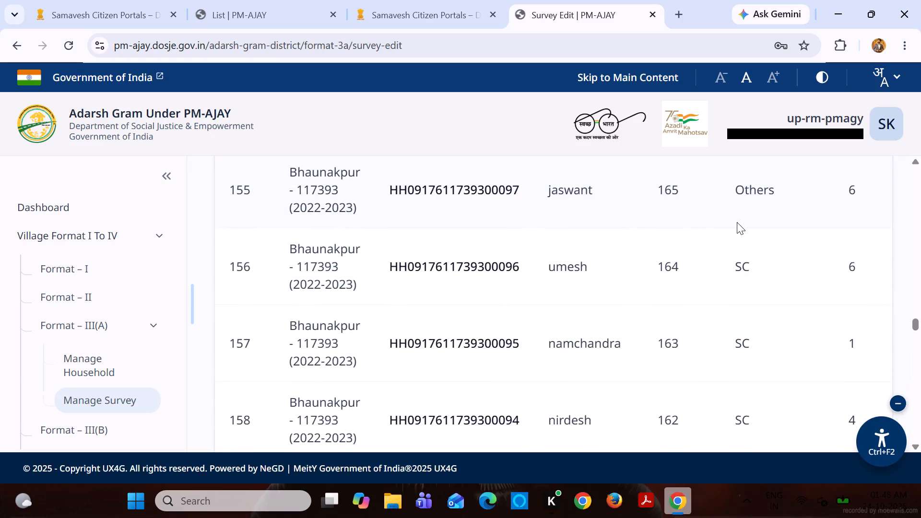
pyautogui.scroll(10, 737, 222)
pyautogui.hscroll(-8, 737, 222)
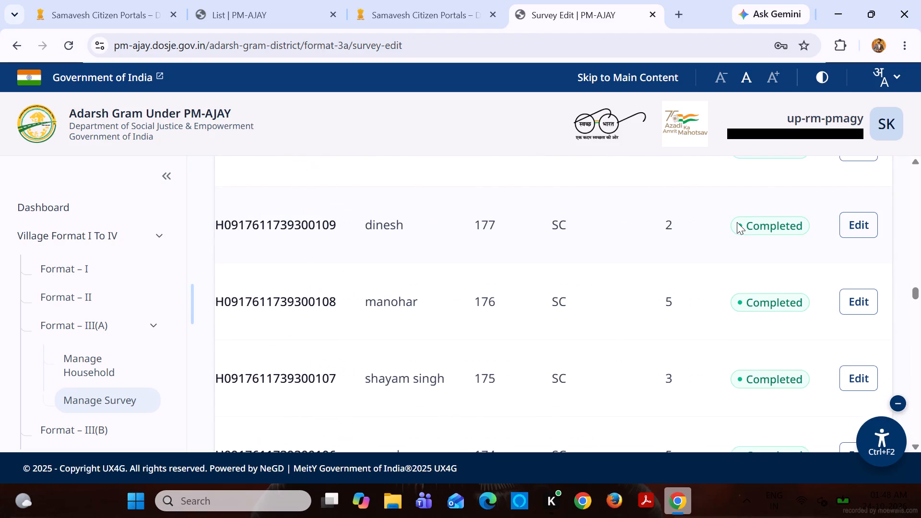
pyautogui.click(857, 300)
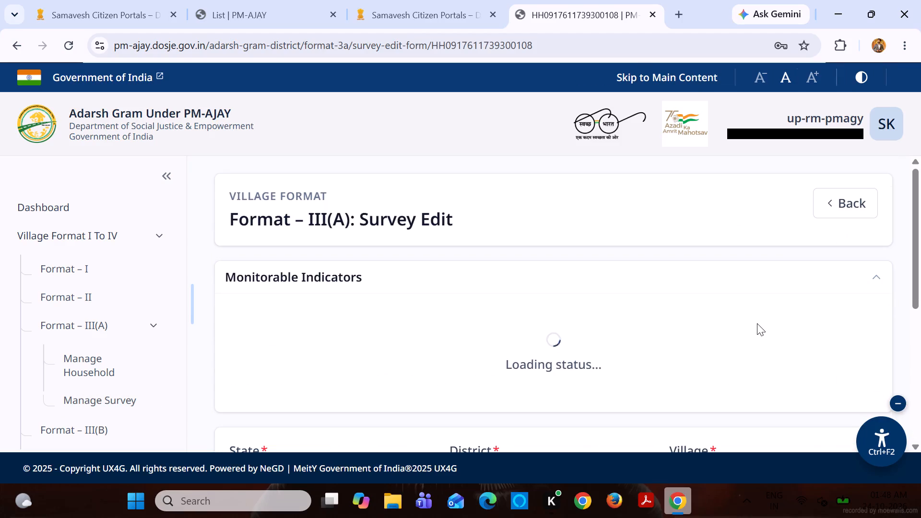
# In the 3 – Health and Nutrition domain, set Health Protection Scheme coverage to Yes and save house number 176's survey answers.
pyautogui.scroll(-8, 757, 323)
pyautogui.click(635, 330)
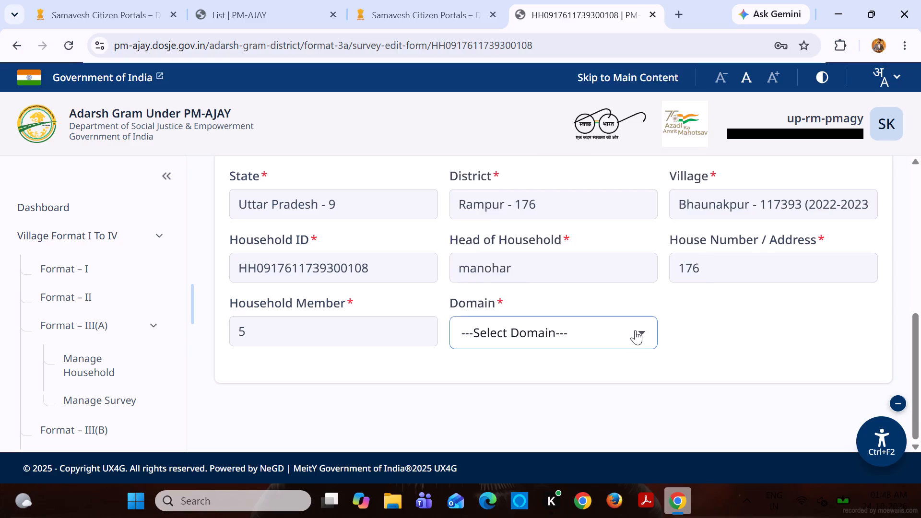
pyautogui.click(545, 201)
pyautogui.scroll(-4, 684, 318)
pyautogui.click(781, 297)
pyautogui.click(762, 336)
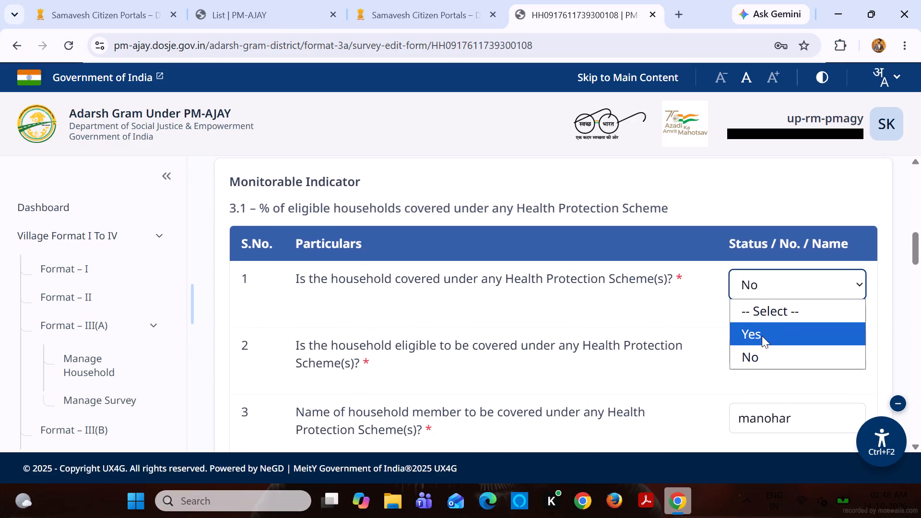
pyautogui.scroll(-10, 762, 336)
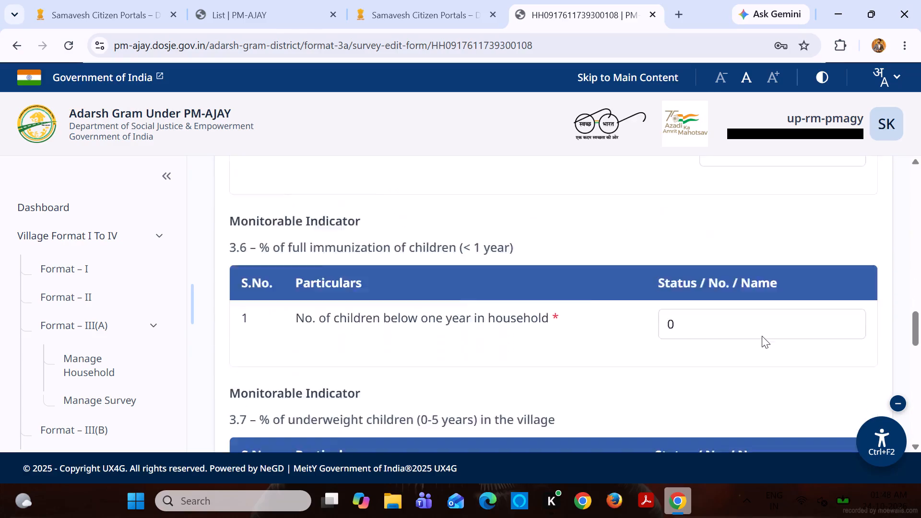
pyautogui.scroll(-8, 762, 336)
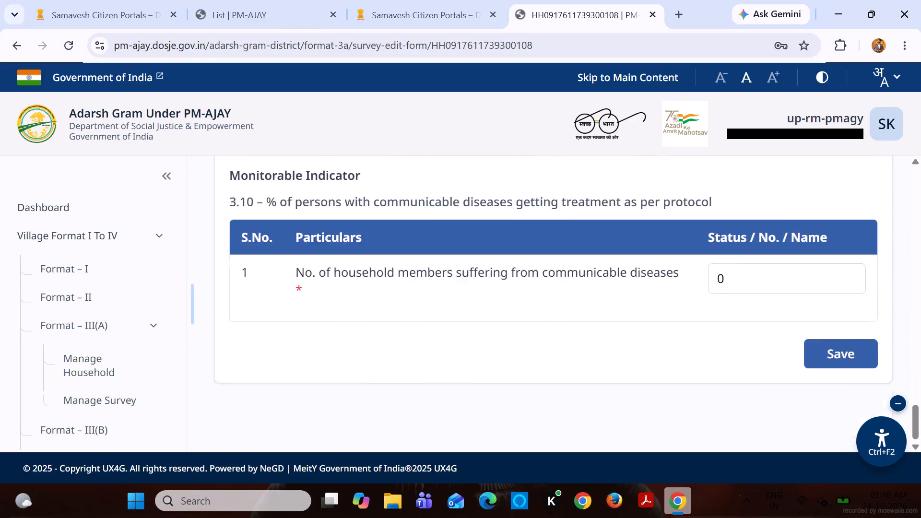
pyautogui.scroll(-2, 762, 336)
pyautogui.click(837, 357)
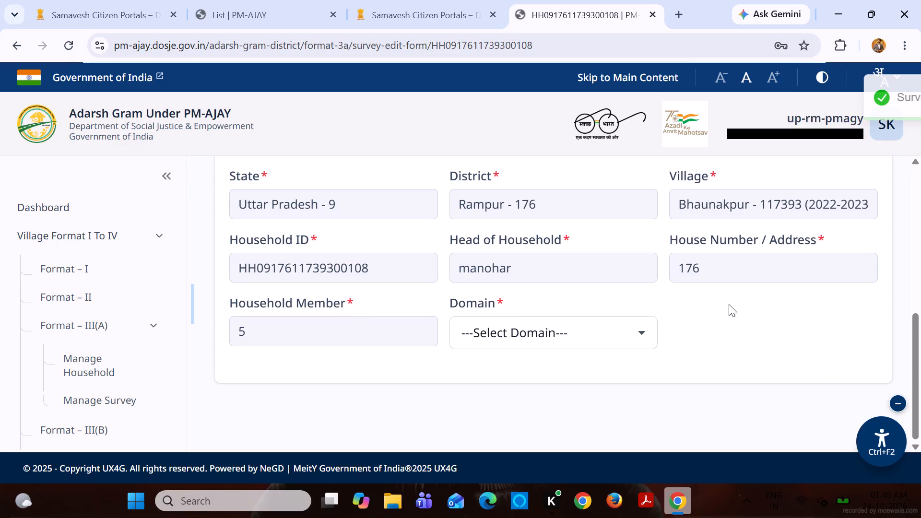
# Return to the survey list and open the survey for house number 178 on page 2 for editing.
pyautogui.scroll(-7, 729, 304)
pyautogui.scroll(7, 729, 304)
pyautogui.click(841, 197)
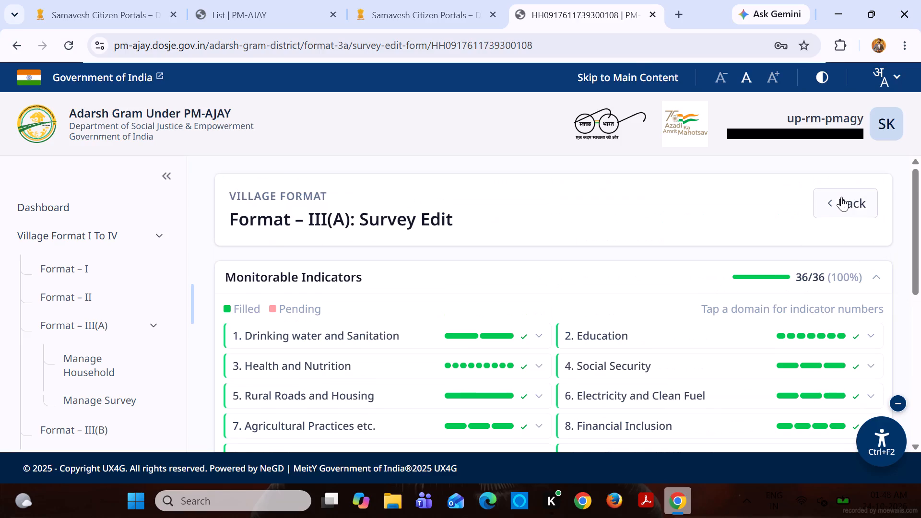
pyautogui.scroll(-19, 789, 284)
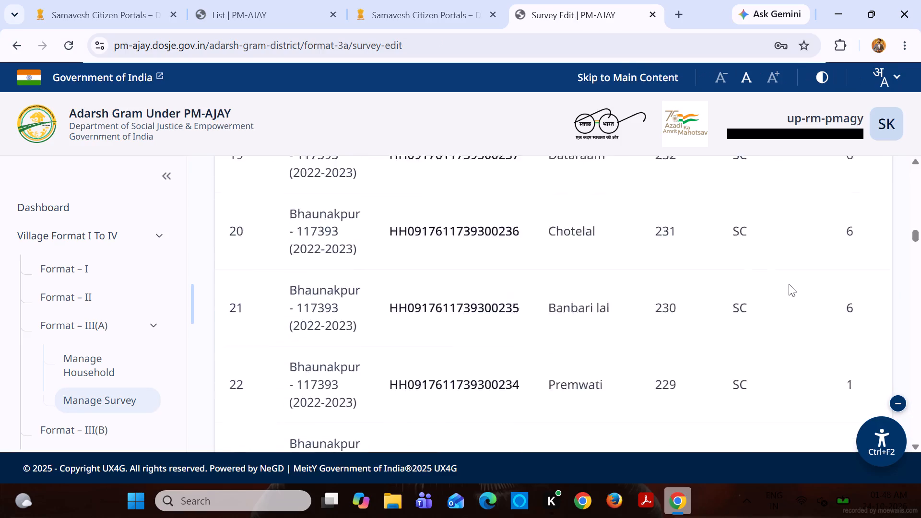
pyautogui.scroll(-11, 789, 284)
pyautogui.click(685, 365)
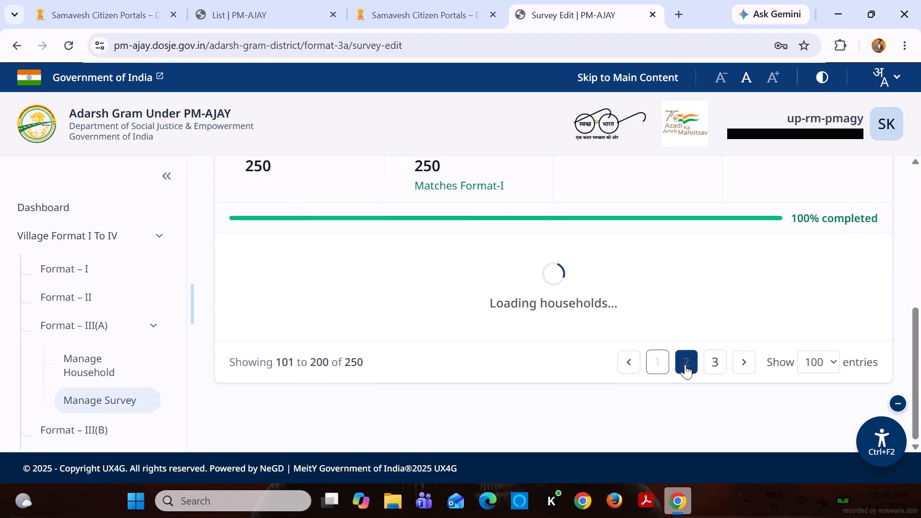
pyautogui.scroll(10, 701, 243)
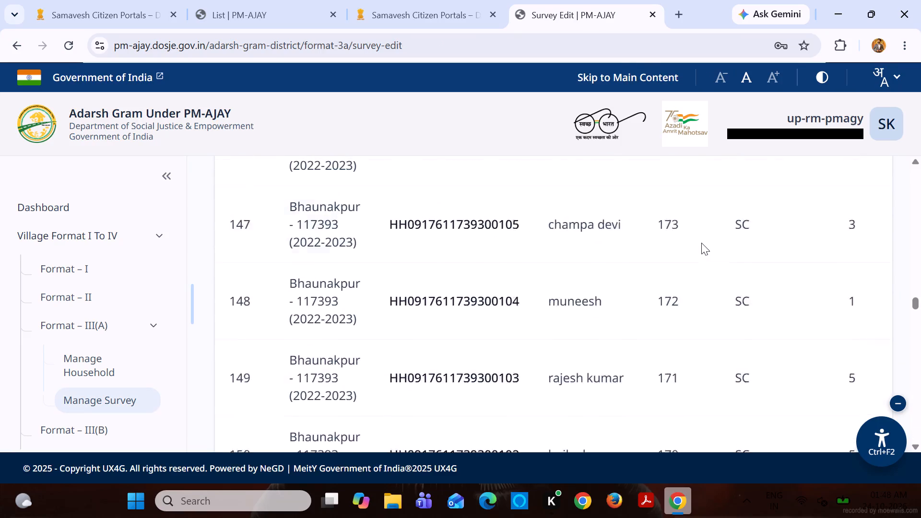
pyautogui.scroll(10, 701, 243)
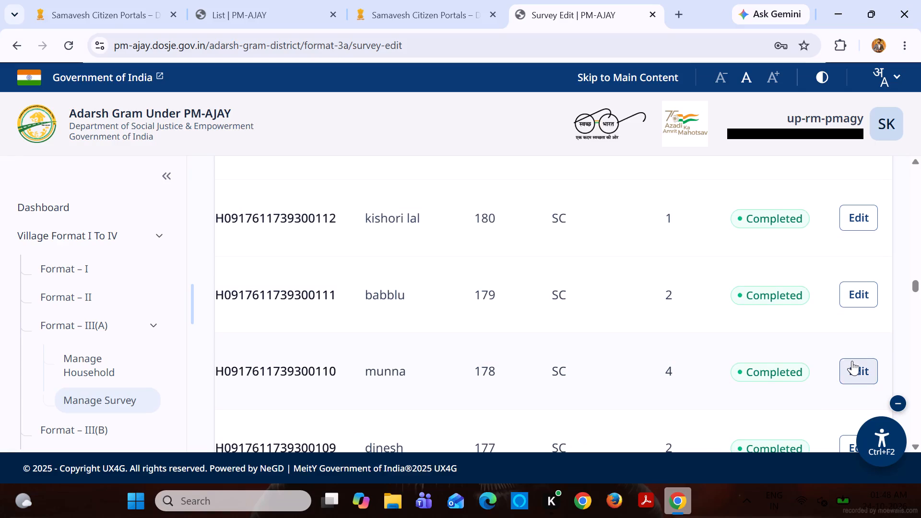
pyautogui.click(853, 361)
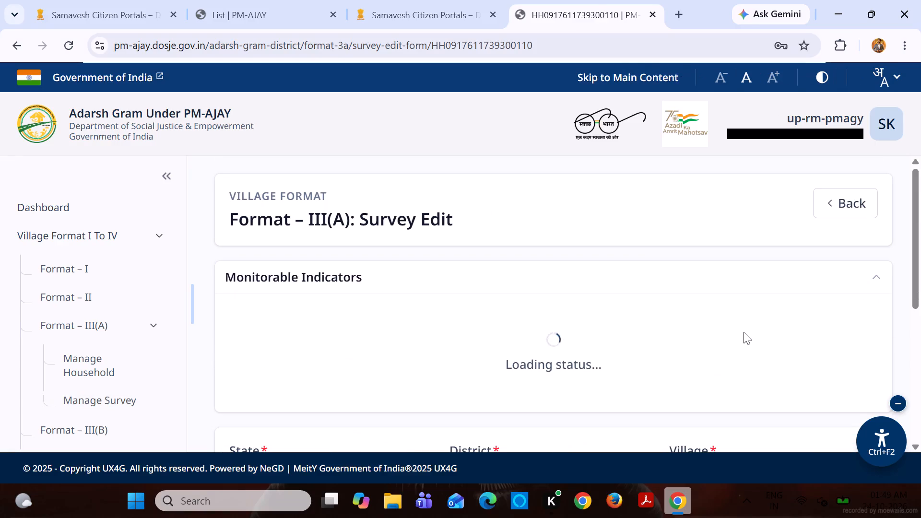
# In the 3 – Health and Nutrition domain, set Health Protection Scheme coverage to Yes and save house number 178's survey answers.
pyautogui.scroll(-7, 744, 332)
pyautogui.click(629, 343)
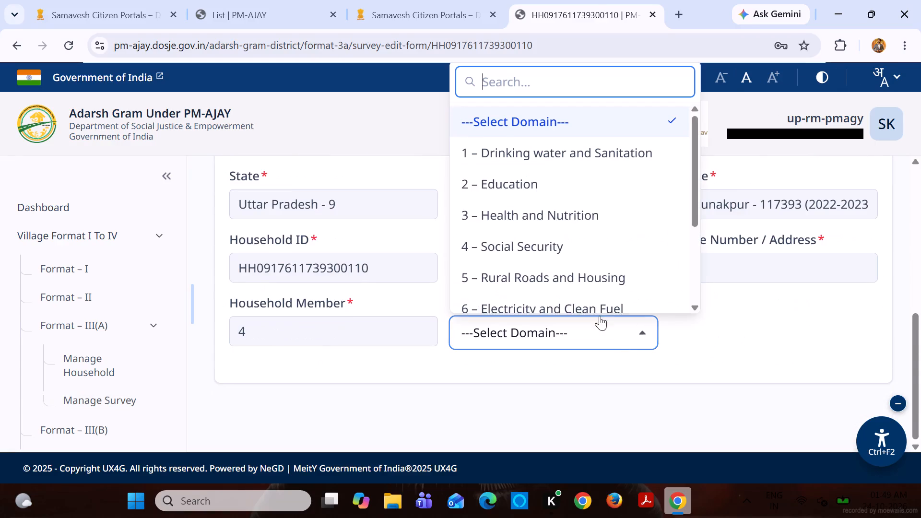
pyautogui.click(552, 203)
pyautogui.scroll(-3, 702, 300)
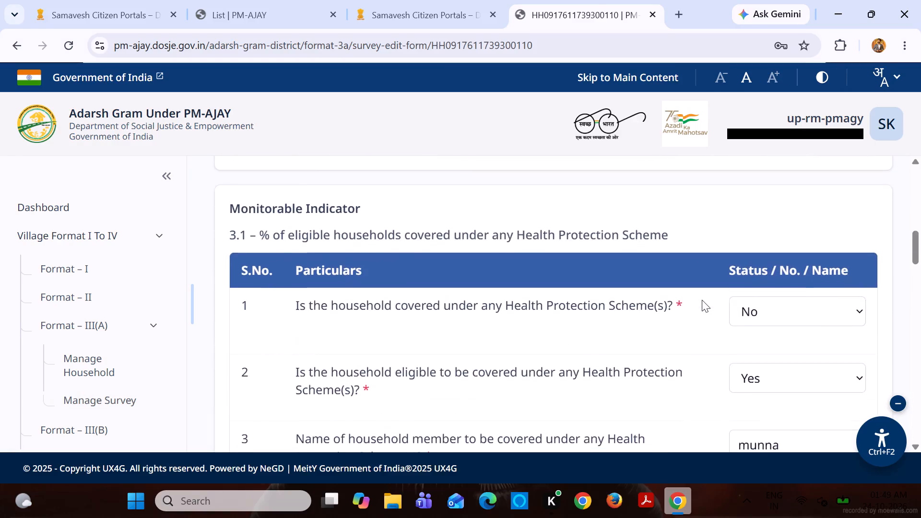
pyautogui.moveTo(801, 301); pyautogui.dragTo(773, 355)
pyautogui.click(773, 355)
pyautogui.scroll(-4, 773, 355)
pyautogui.scroll(-5, 815, 306)
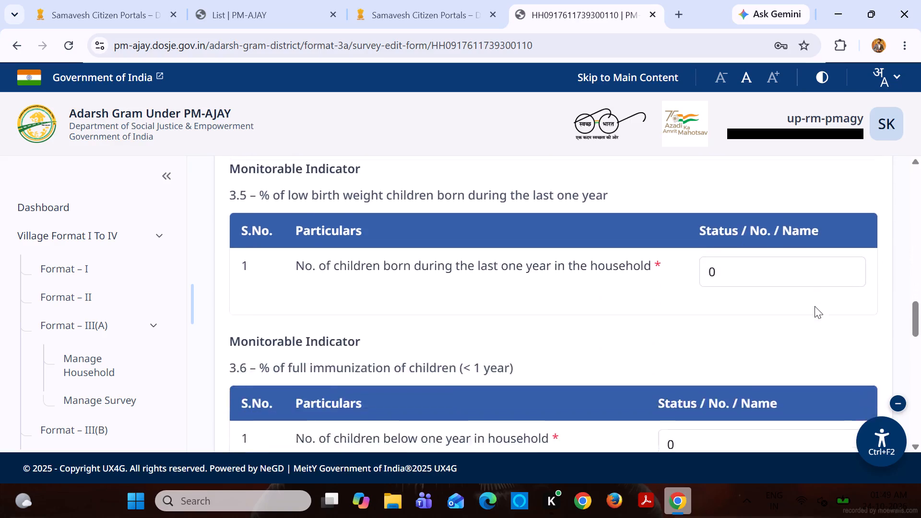
pyautogui.scroll(-9, 815, 306)
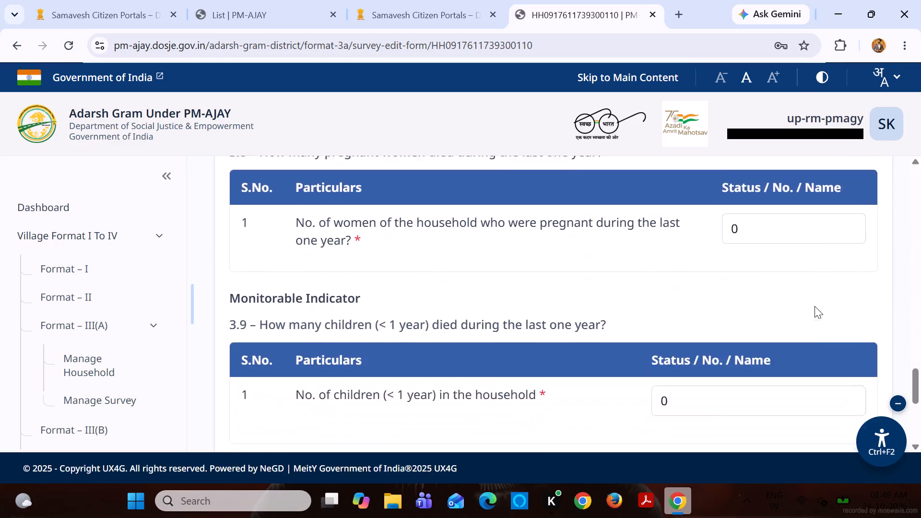
pyautogui.scroll(-5, 815, 306)
pyautogui.click(843, 353)
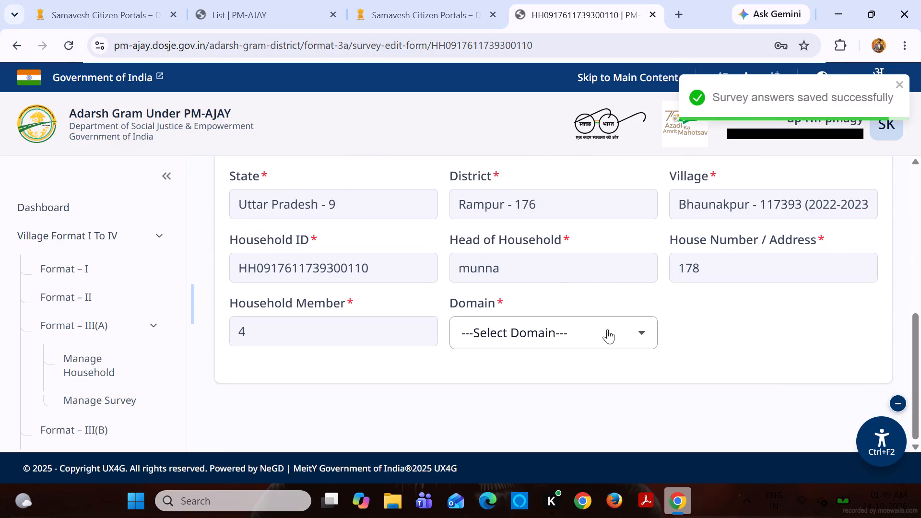
# Return to the survey list and open the survey for house number 179 on page 2 for editing.
pyautogui.click(607, 329)
pyautogui.scroll(7, 738, 181)
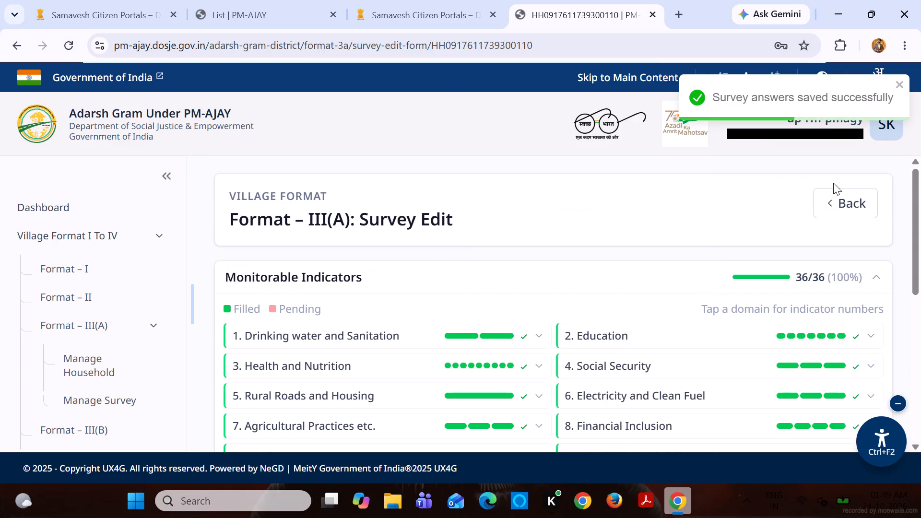
pyautogui.click(841, 191)
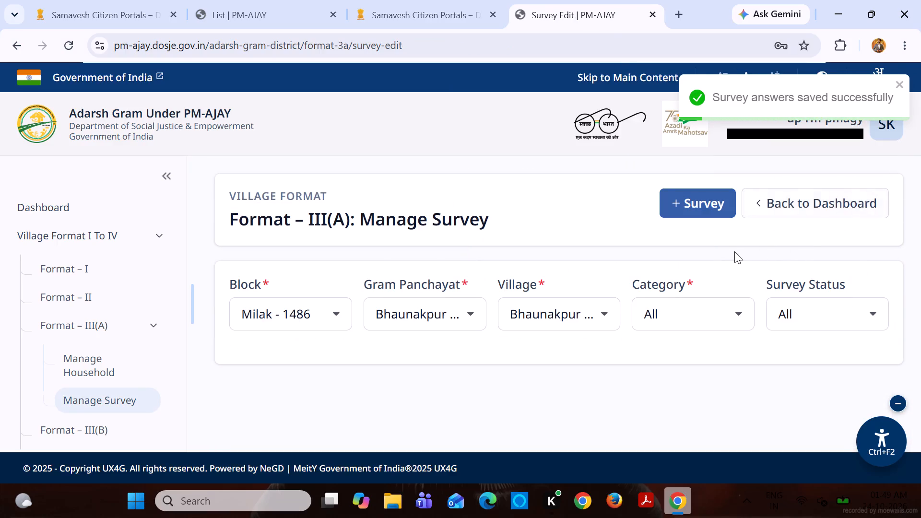
pyautogui.scroll(-20, 734, 251)
pyautogui.scroll(-19, 734, 251)
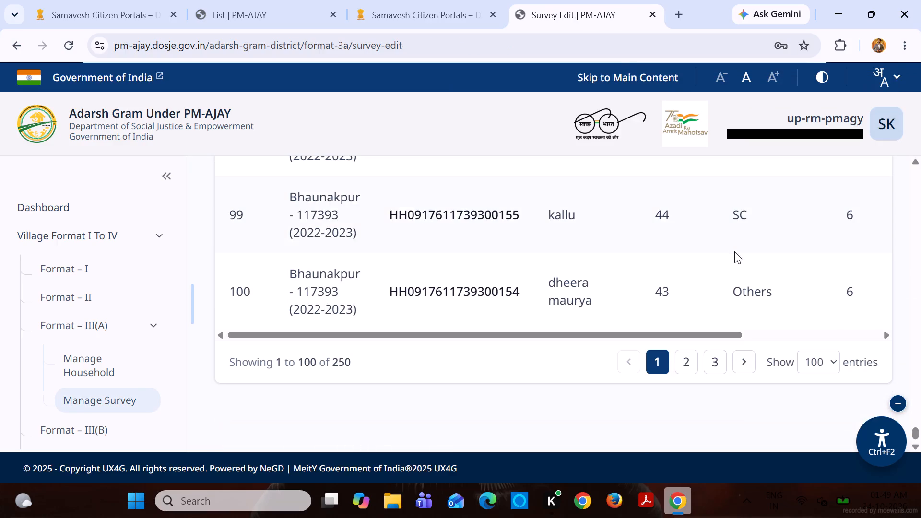
pyautogui.click(677, 359)
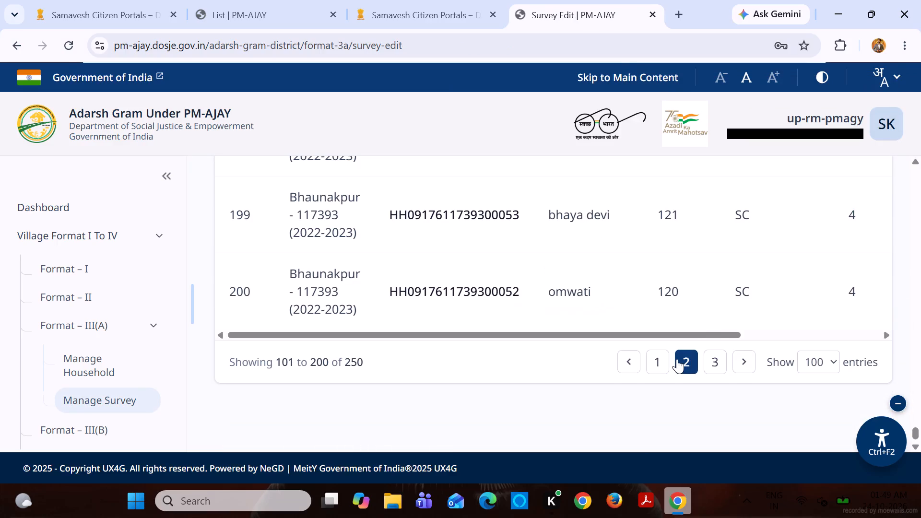
pyautogui.scroll(16, 724, 244)
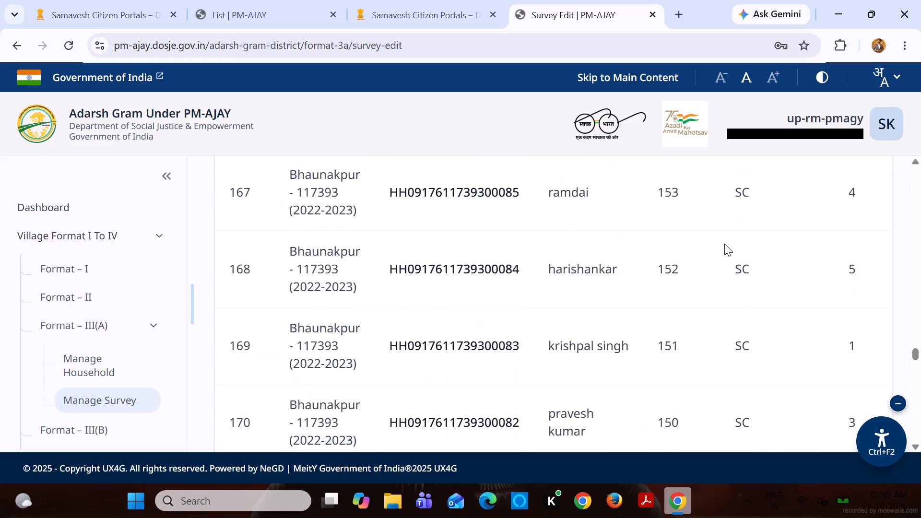
pyautogui.scroll(6, 724, 244)
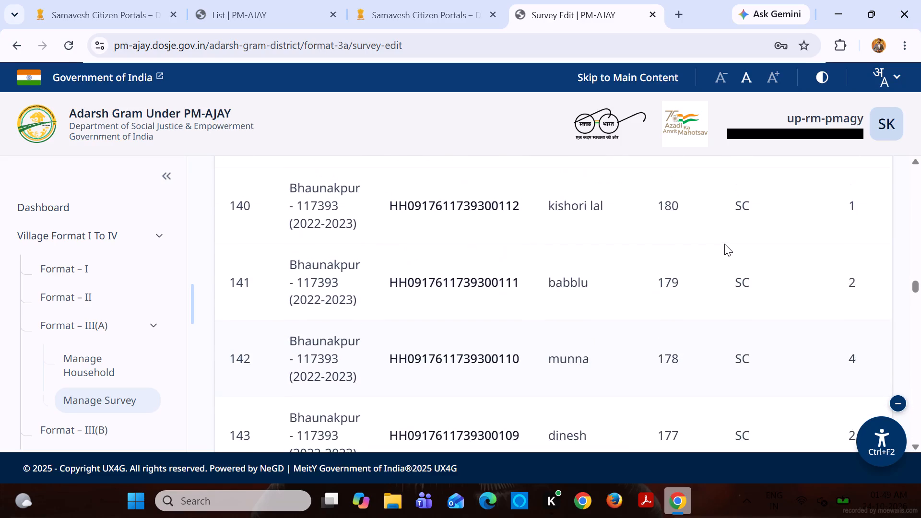
pyautogui.scroll(1, 724, 244)
pyautogui.hscroll(-6, 724, 244)
pyautogui.click(862, 281)
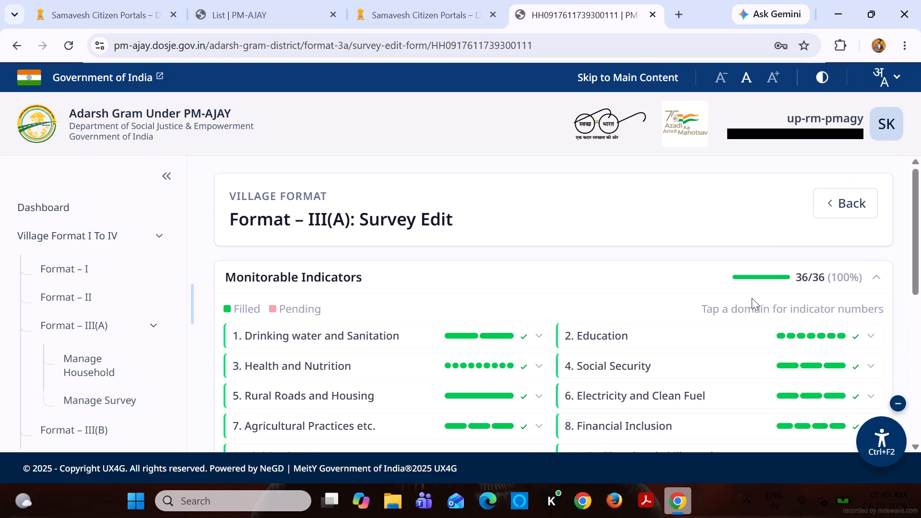
# In the 3 – Health and Nutrition domain, set Health Protection Scheme coverage to Yes and save house number 179's survey answers.
pyautogui.scroll(-7, 752, 298)
pyautogui.click(628, 320)
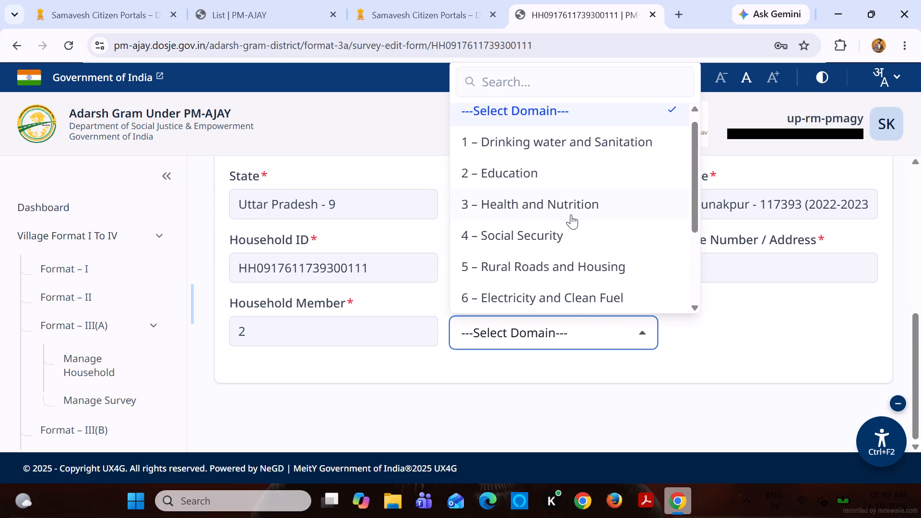
pyautogui.click(571, 214)
pyautogui.scroll(-4, 679, 305)
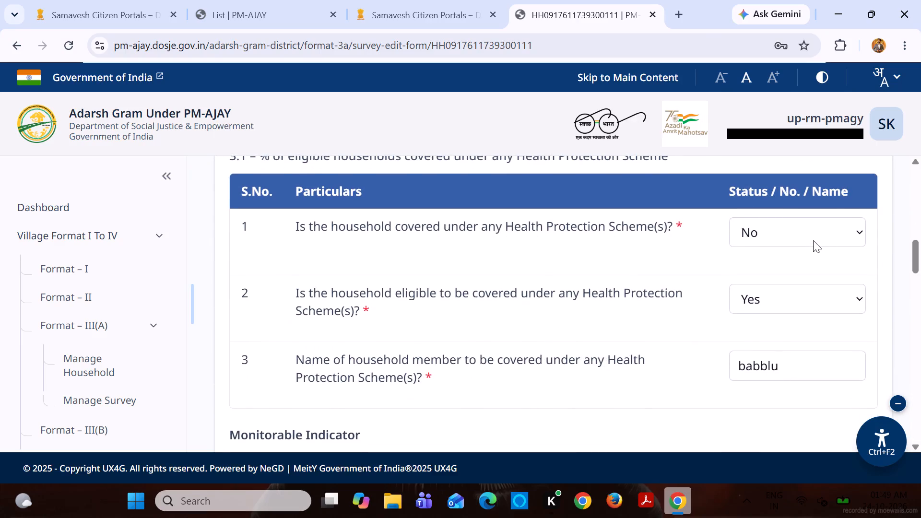
pyautogui.moveTo(813, 240); pyautogui.dragTo(773, 281)
pyautogui.click(773, 281)
pyautogui.scroll(-4, 773, 281)
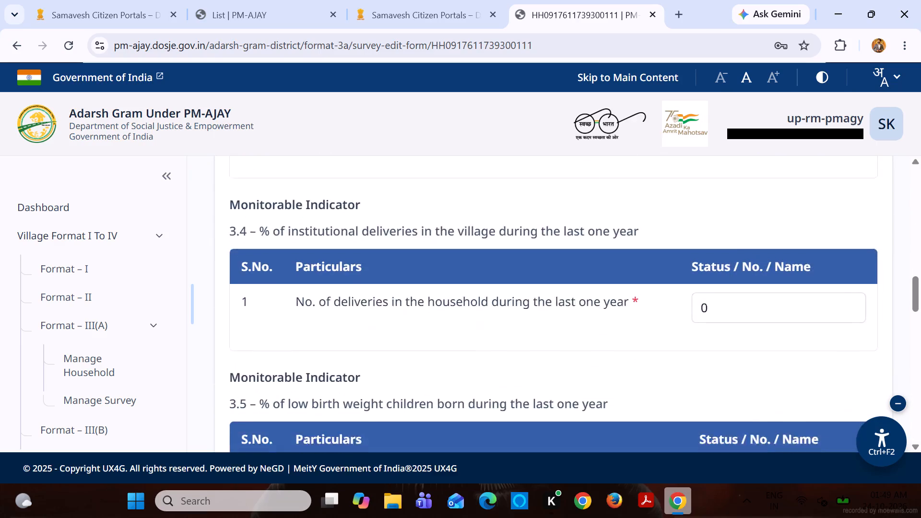
pyautogui.scroll(-8, 773, 281)
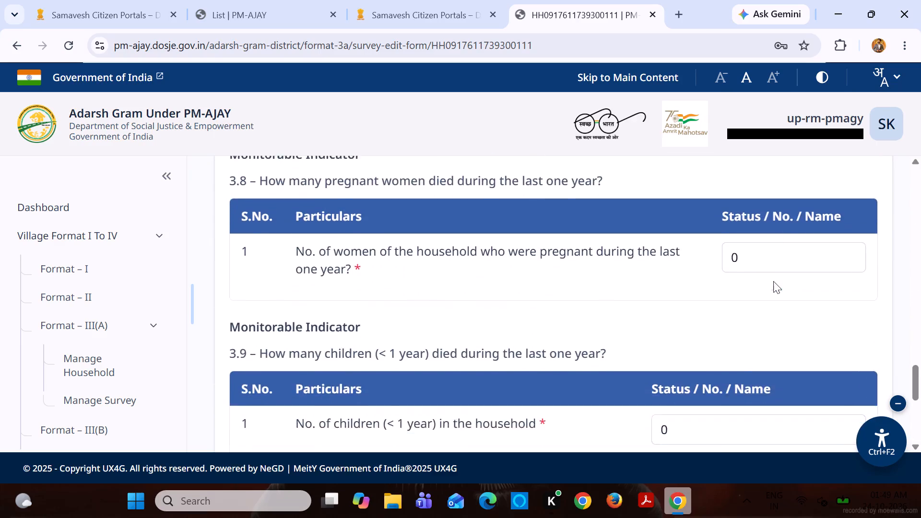
pyautogui.scroll(-7, 773, 281)
pyautogui.click(826, 351)
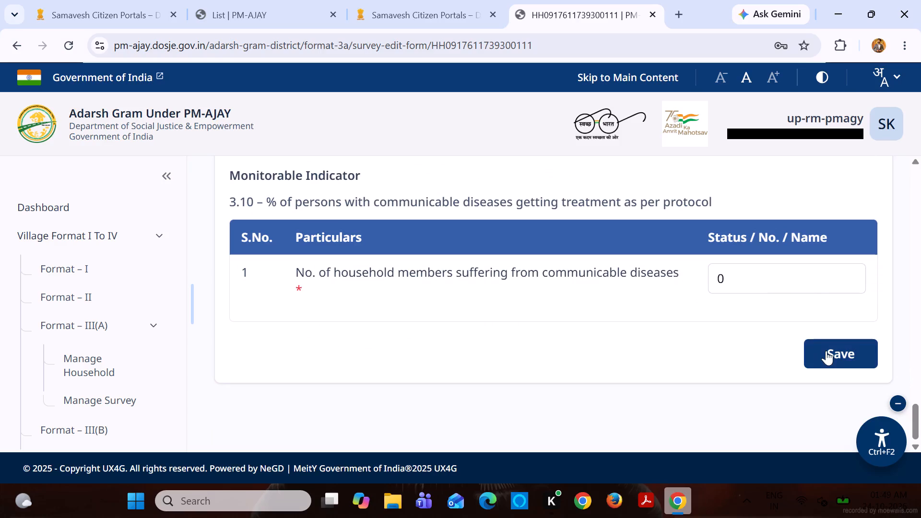
pyautogui.click(826, 351)
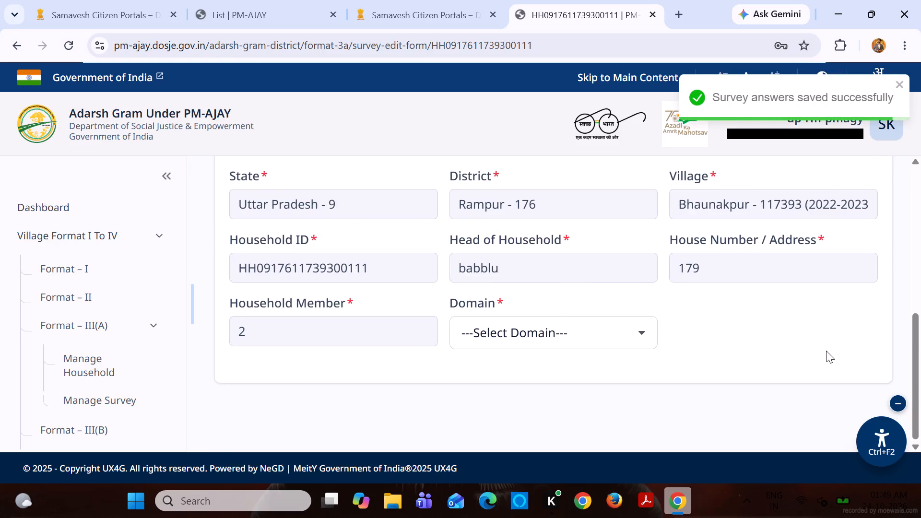
# Return to the survey list and open the survey for house number 180 on page 2 for editing.
pyautogui.scroll(9, 826, 351)
pyautogui.click(837, 209)
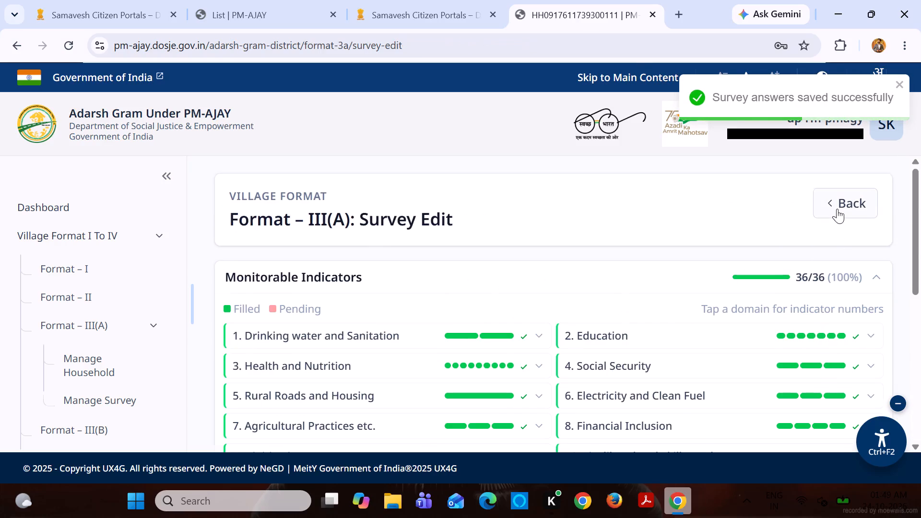
pyautogui.scroll(-13, 751, 304)
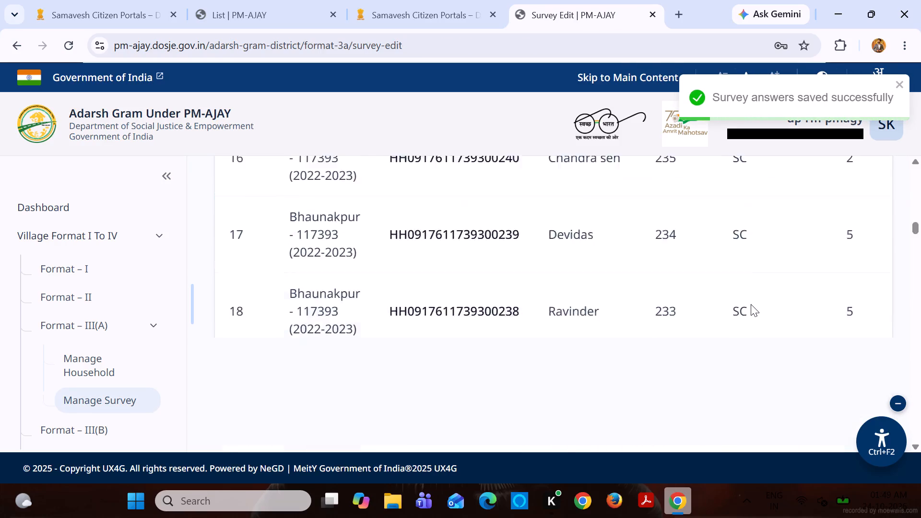
pyautogui.scroll(-13, 751, 304)
pyautogui.click(686, 361)
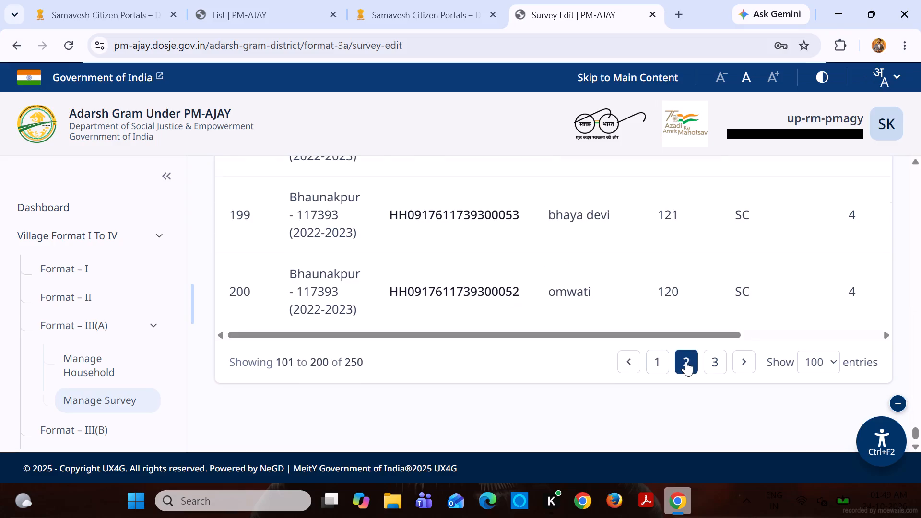
pyautogui.scroll(6, 702, 240)
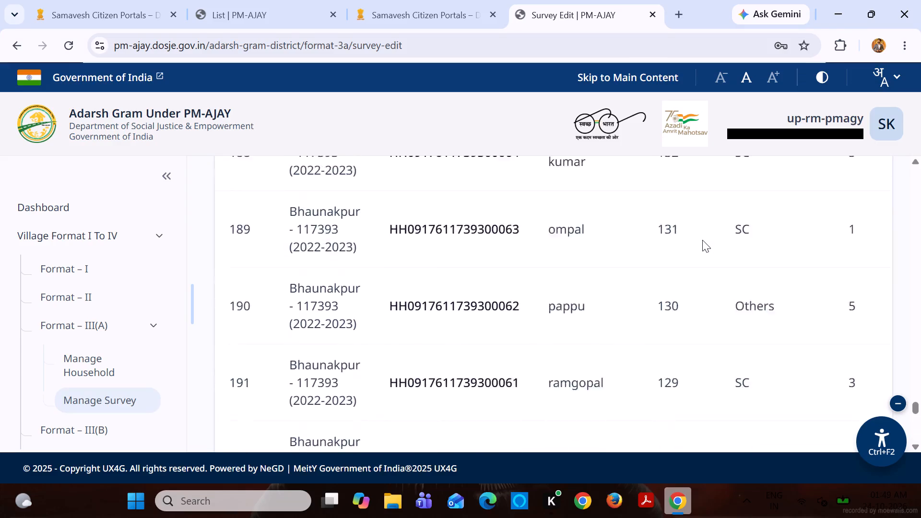
pyautogui.scroll(10, 702, 240)
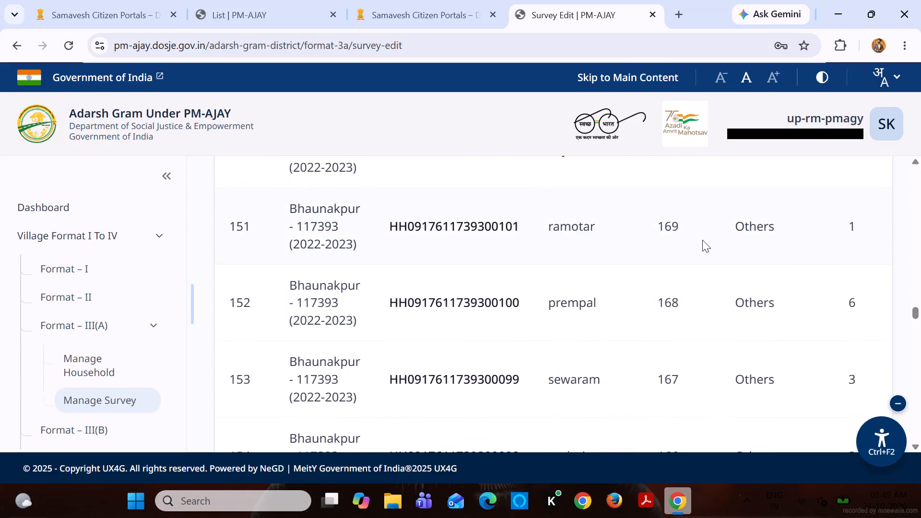
pyautogui.scroll(10, 702, 240)
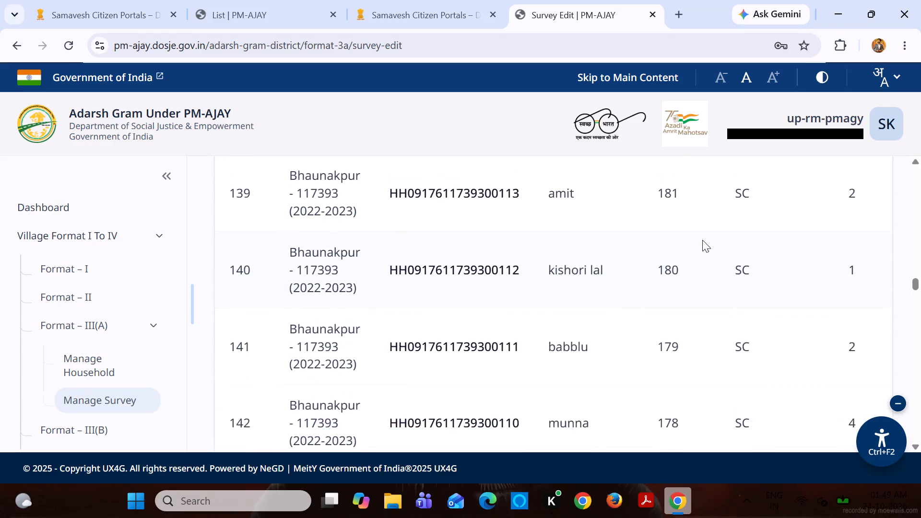
pyautogui.scroll(1, 702, 240)
pyautogui.click(855, 313)
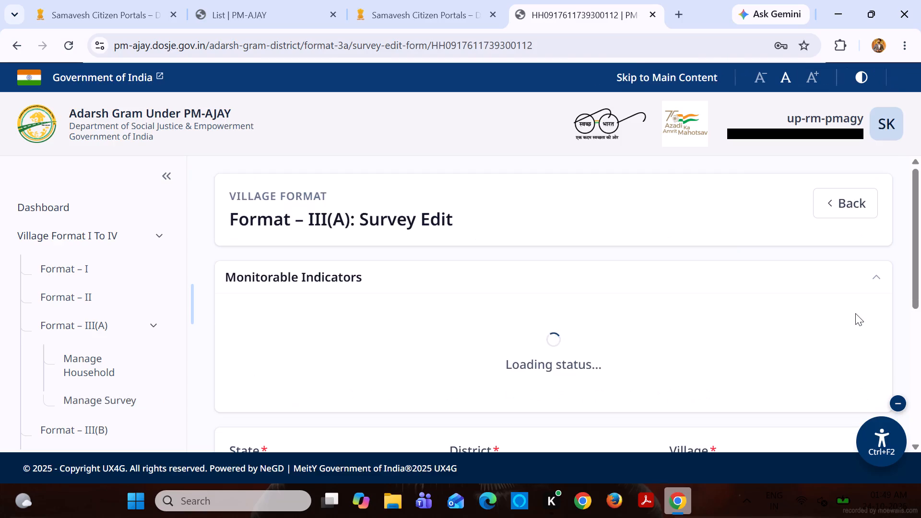
# In the 3 – Health and Nutrition domain, set Health Protection Scheme coverage to Yes and save house number 180's survey answers.
pyautogui.scroll(-6, 734, 330)
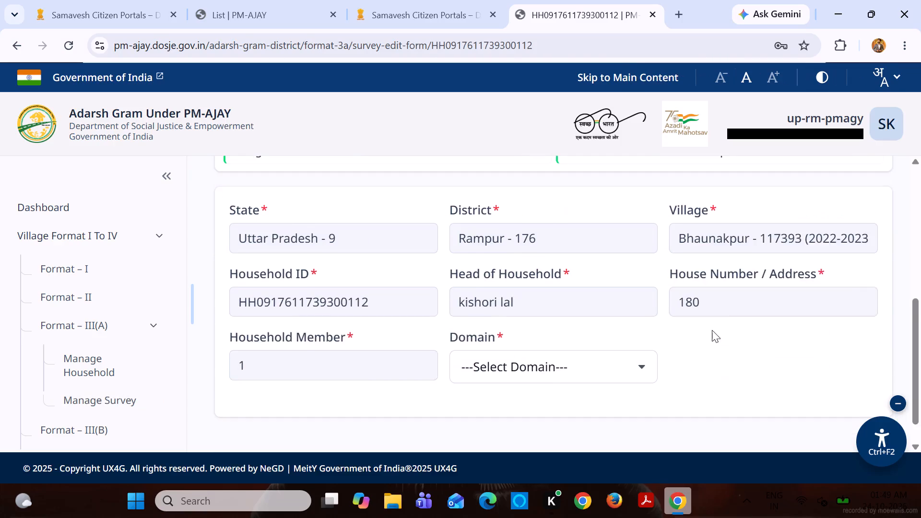
pyautogui.click(627, 315)
pyautogui.click(617, 341)
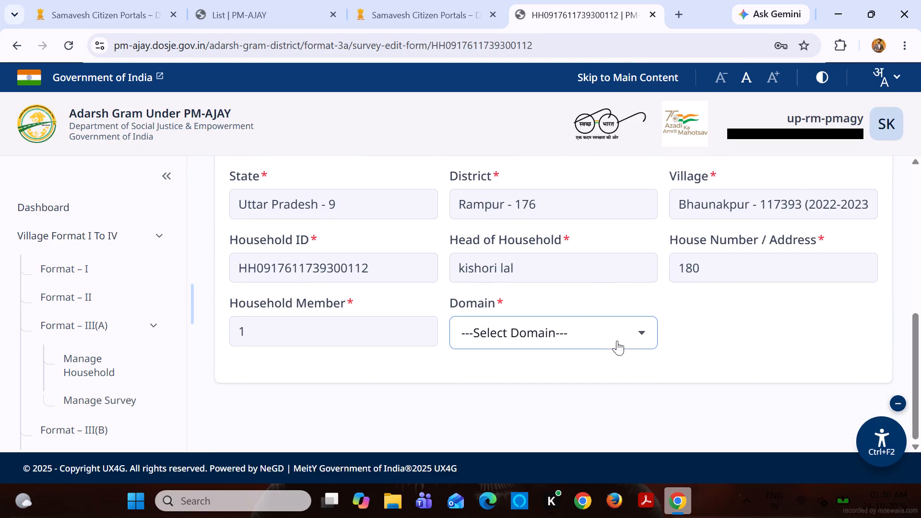
pyautogui.click(519, 207)
pyautogui.scroll(-2, 654, 312)
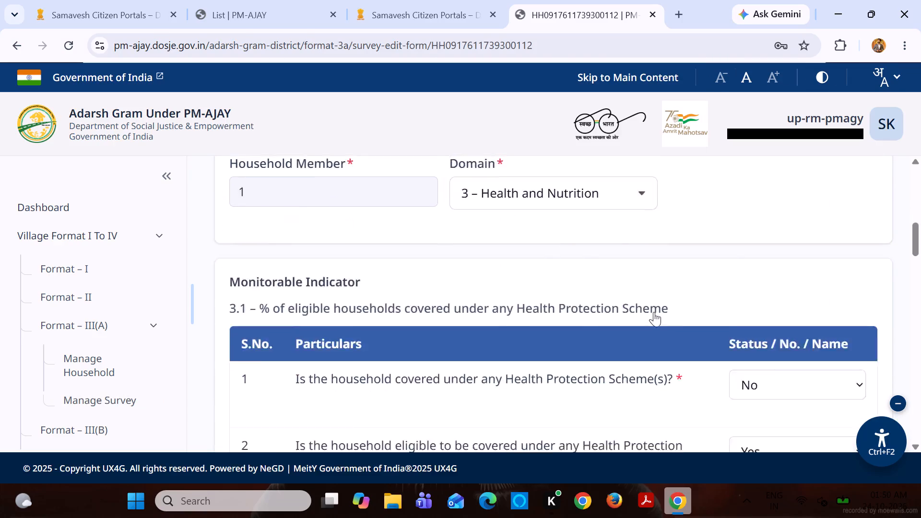
pyautogui.scroll(-1, 654, 312)
pyautogui.moveTo(779, 304); pyautogui.dragTo(767, 360)
pyautogui.click(767, 360)
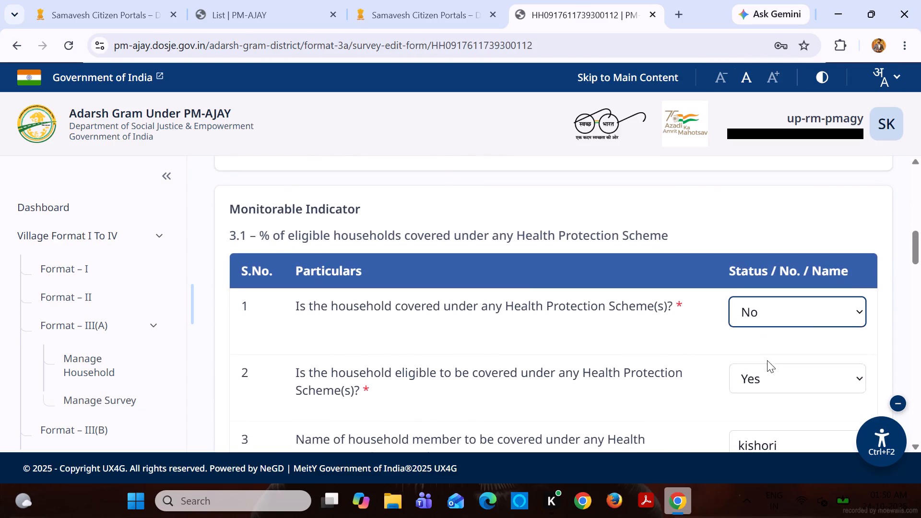
pyautogui.scroll(-9, 767, 360)
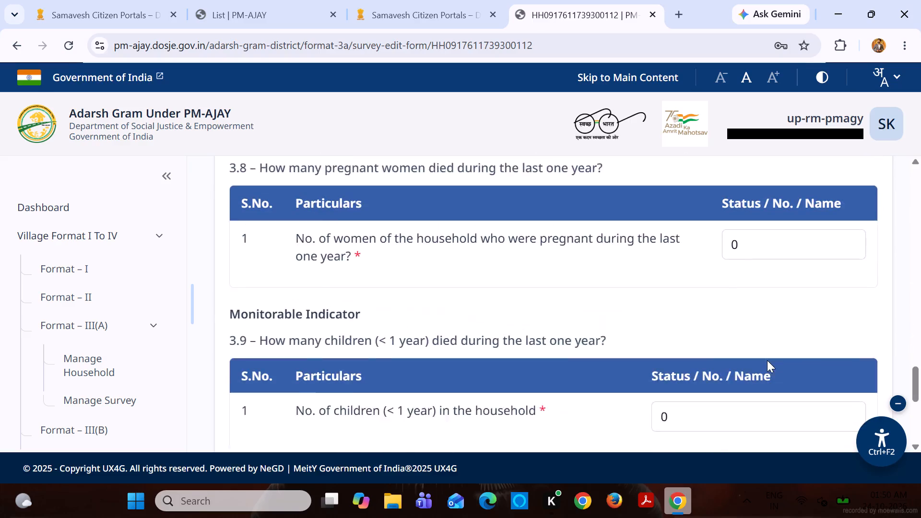
pyautogui.scroll(-7, 767, 360)
pyautogui.click(840, 377)
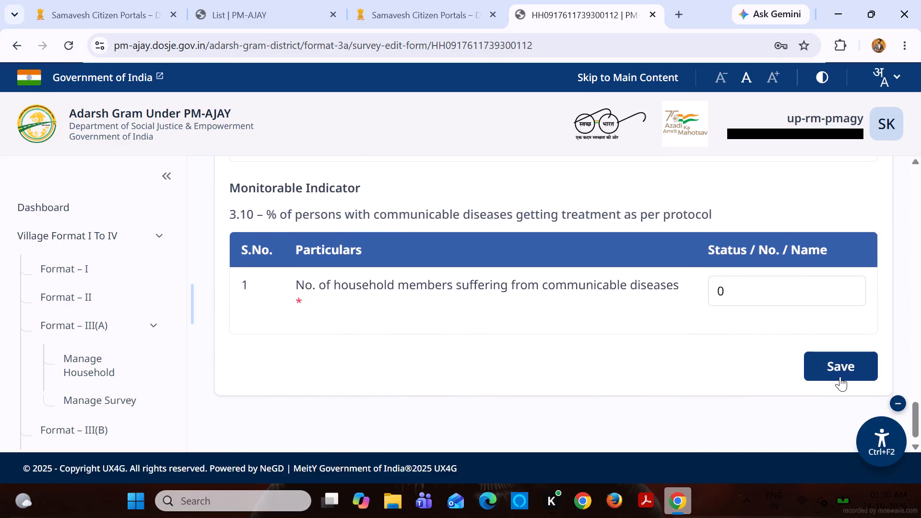
# Return to the survey list and open the survey for house number 181 on page 2 for editing.
pyautogui.scroll(9, 774, 238)
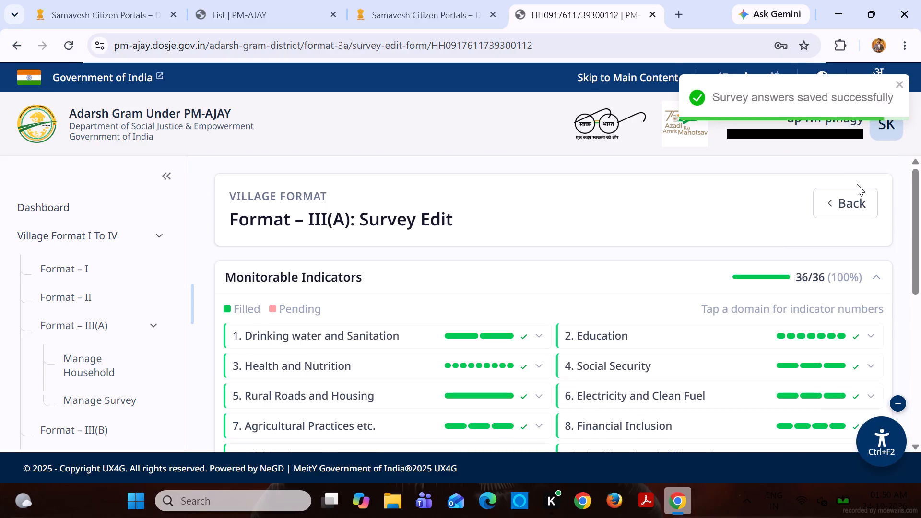
pyautogui.click(855, 188)
pyautogui.scroll(-9, 796, 286)
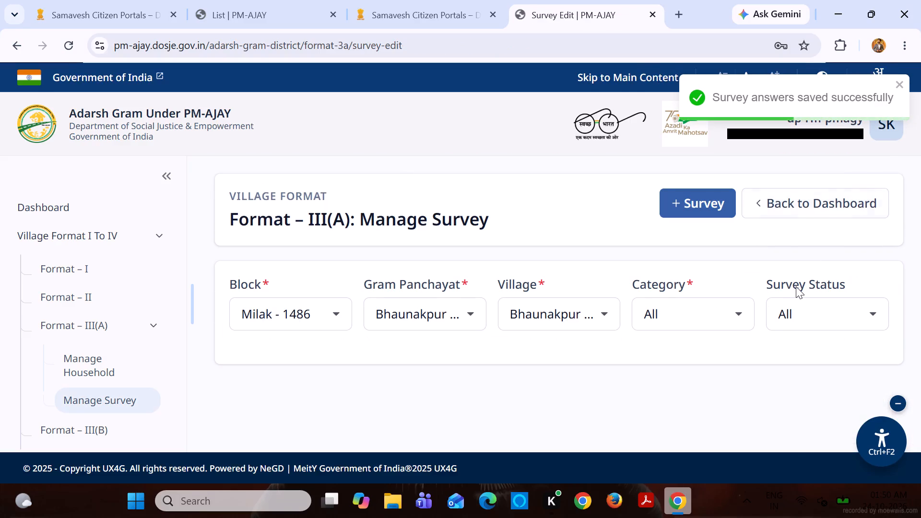
pyautogui.scroll(-20, 796, 286)
pyautogui.scroll(-20, 796, 286)
pyautogui.scroll(-5, 796, 286)
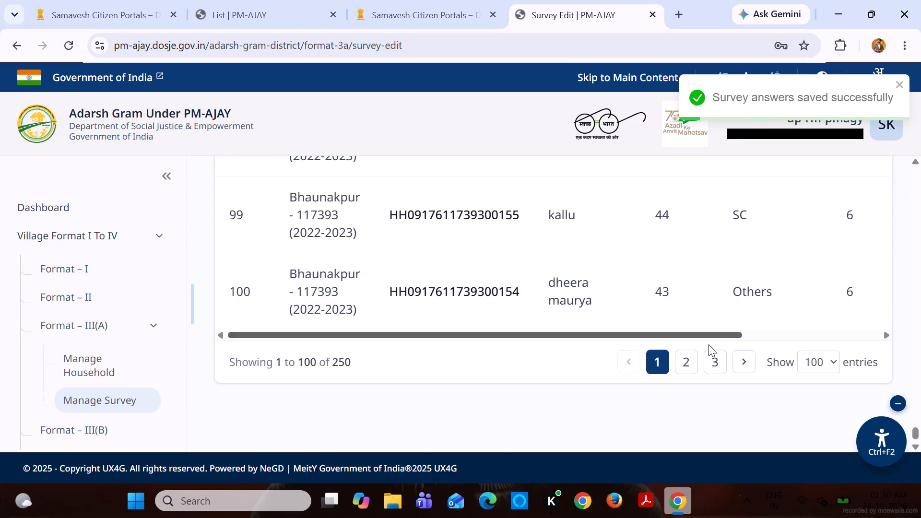
pyautogui.click(694, 356)
pyautogui.scroll(9, 698, 259)
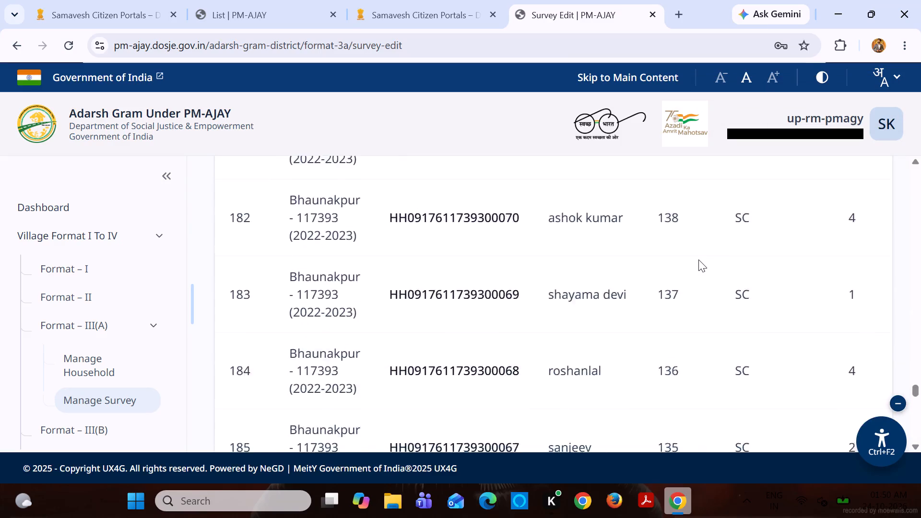
pyautogui.scroll(6, 698, 259)
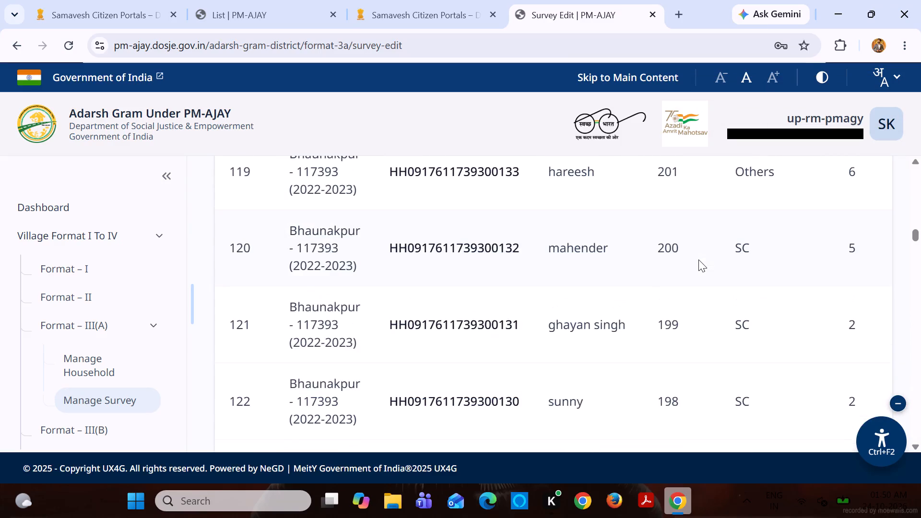
pyautogui.scroll(-13, 698, 259)
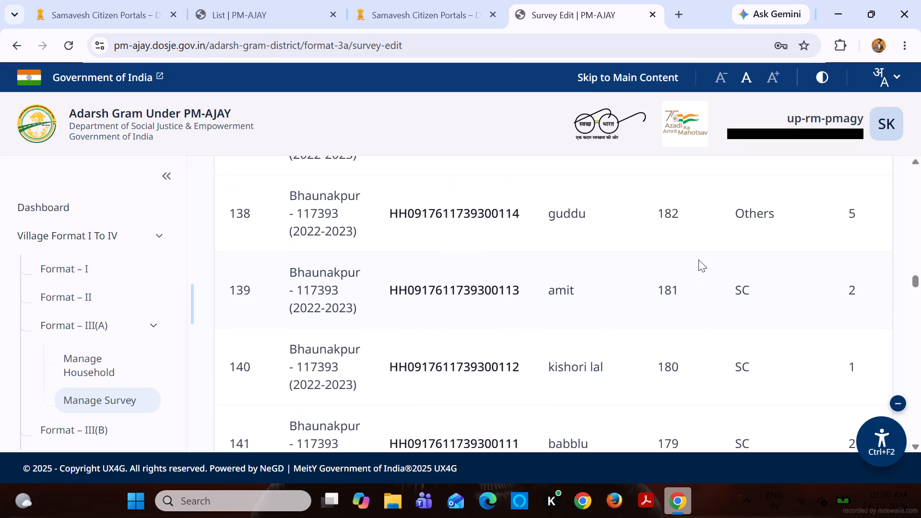
pyautogui.hscroll(-6, 701, 284)
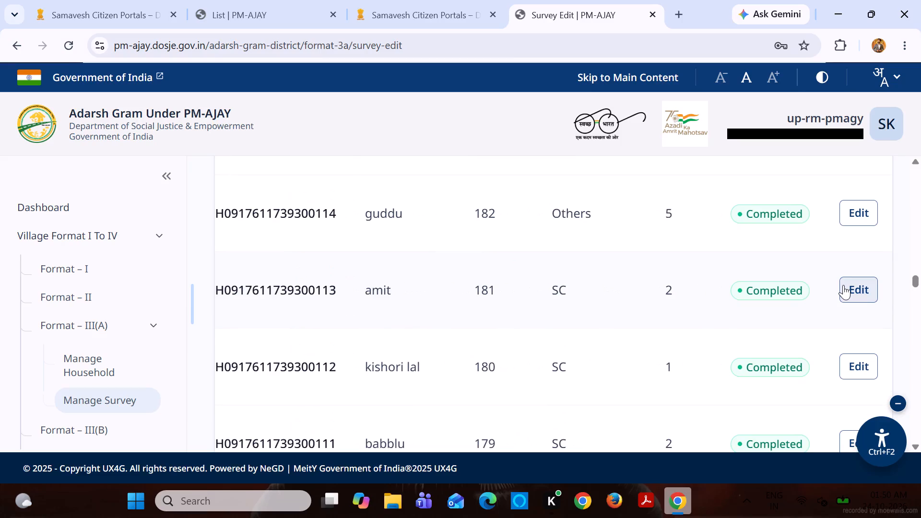
pyautogui.click(843, 285)
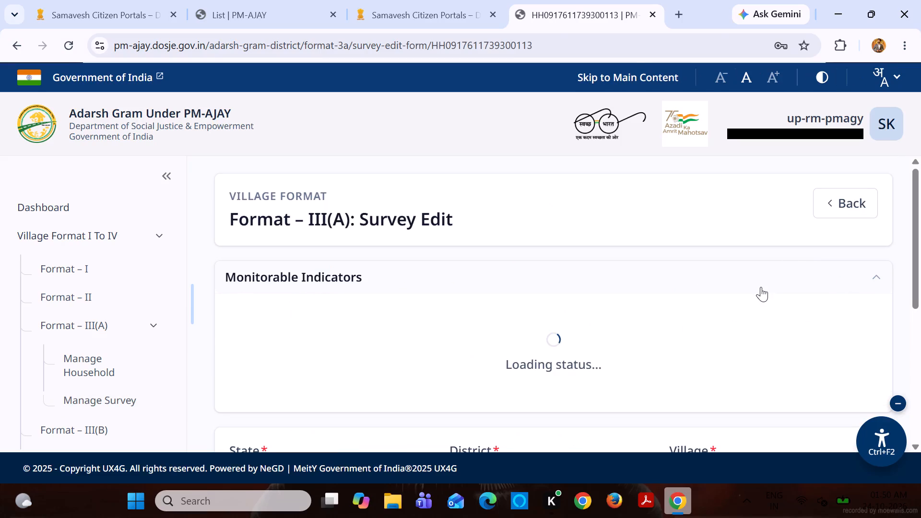
# In the 3 – Health and Nutrition domain, set Health Protection Scheme coverage to Yes and save house number 181's survey answers.
pyautogui.scroll(-9, 761, 287)
pyautogui.click(642, 320)
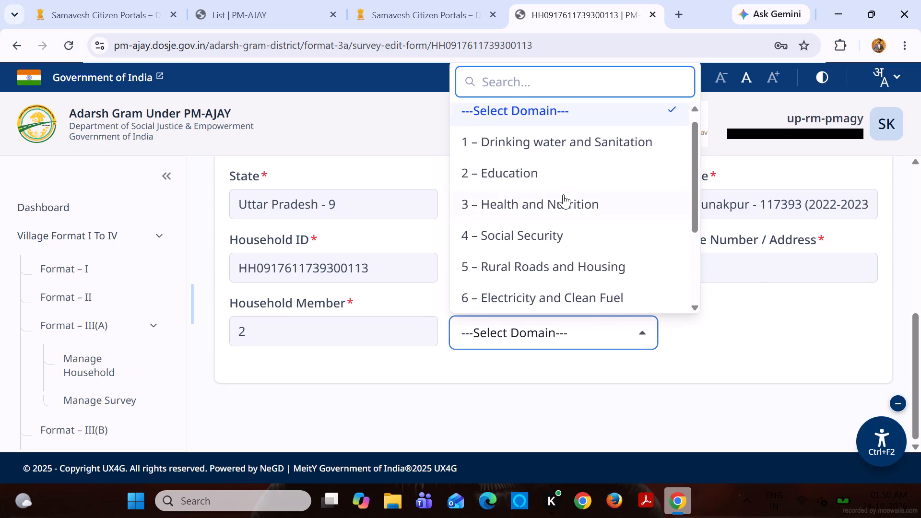
pyautogui.click(563, 194)
pyautogui.scroll(-3, 694, 278)
pyautogui.moveTo(788, 310); pyautogui.dragTo(772, 356)
pyautogui.click(772, 356)
pyautogui.scroll(-5, 772, 356)
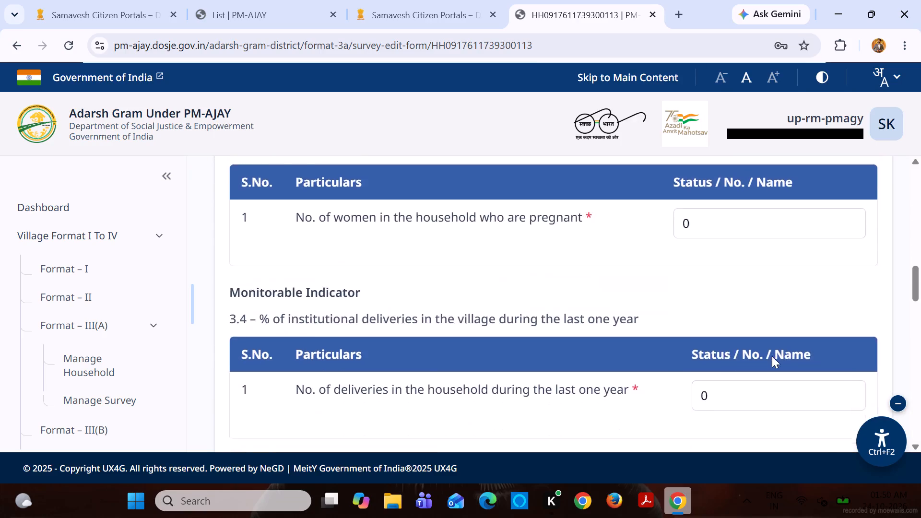
pyautogui.scroll(-8, 772, 356)
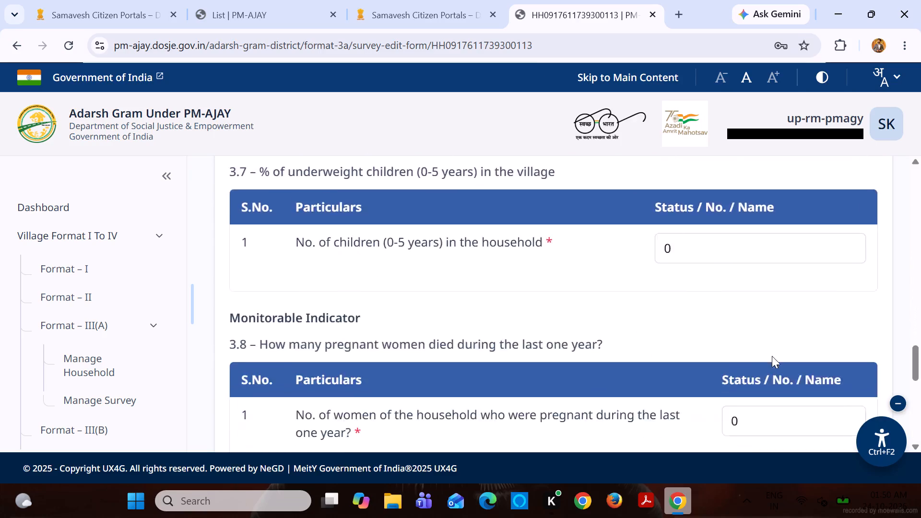
pyautogui.scroll(-9, 772, 356)
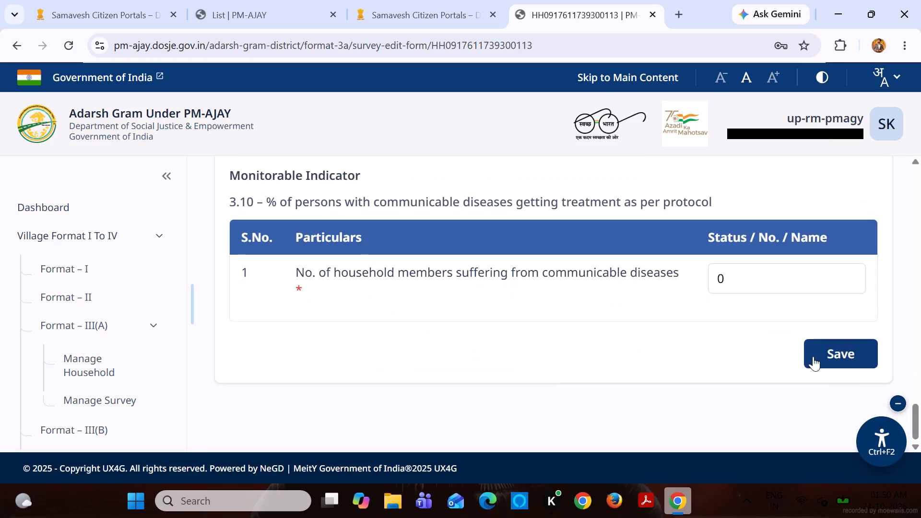
pyautogui.click(829, 356)
# Return to the survey list and open the survey for house number 182 on page 2 for editing.
pyautogui.scroll(8, 775, 301)
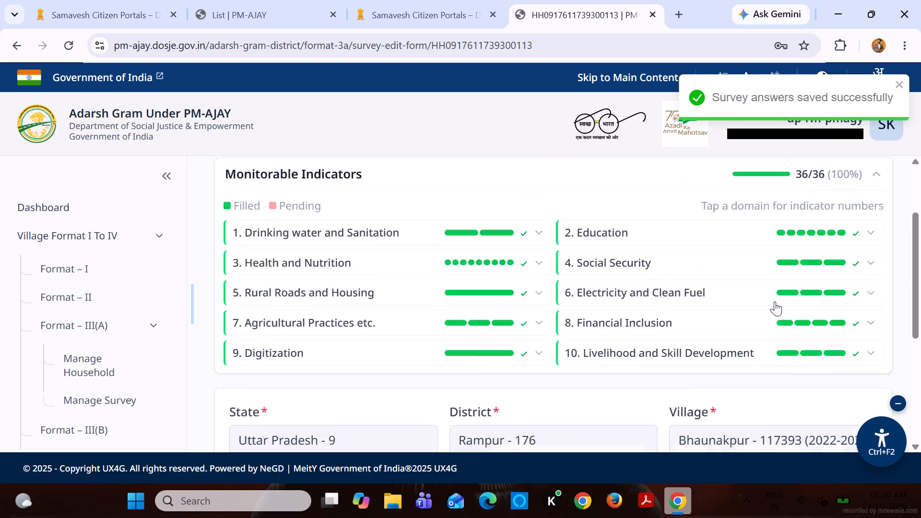
pyautogui.scroll(3, 775, 301)
pyautogui.click(841, 196)
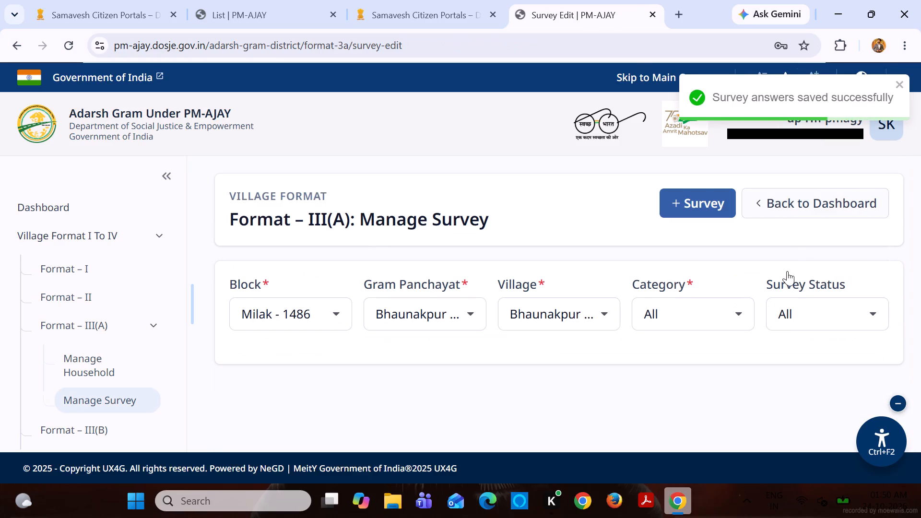
pyautogui.scroll(-13, 787, 271)
pyautogui.scroll(-18, 787, 271)
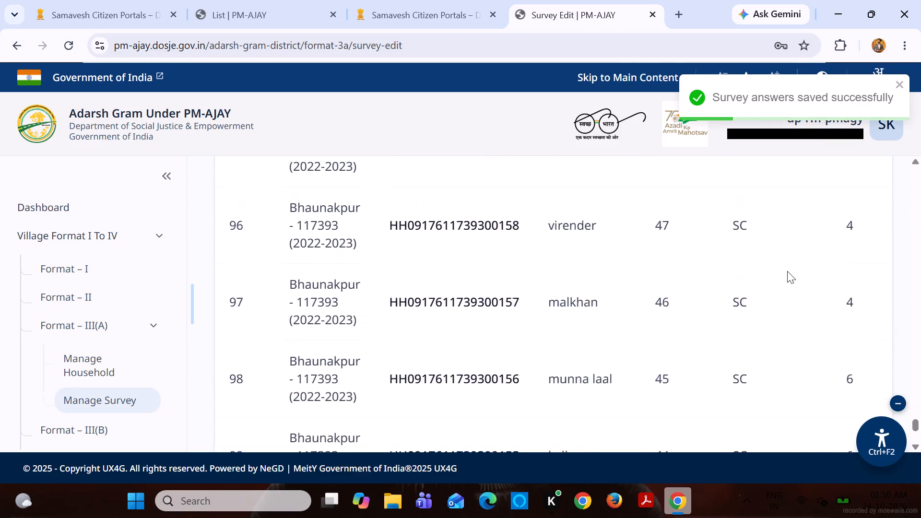
pyautogui.scroll(-9, 787, 271)
pyautogui.click(695, 354)
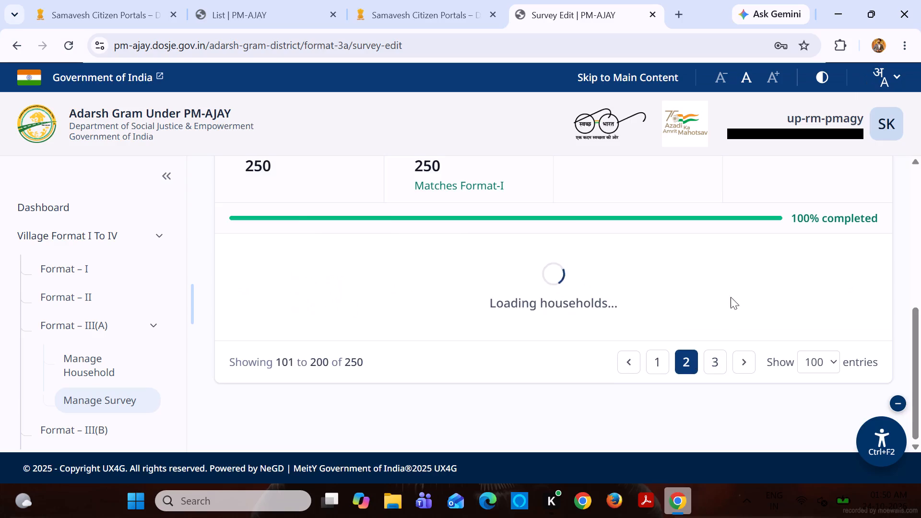
pyautogui.scroll(20, 744, 259)
pyautogui.scroll(1, 744, 259)
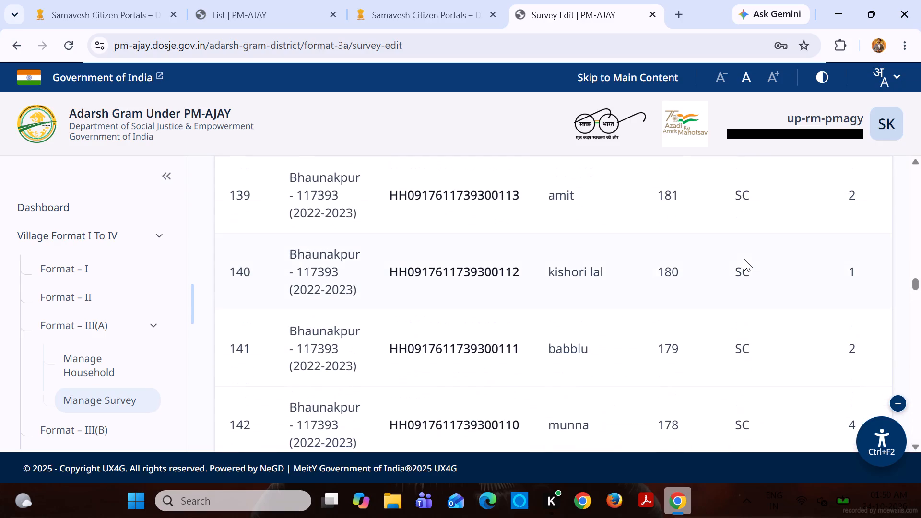
pyautogui.scroll(3, 744, 259)
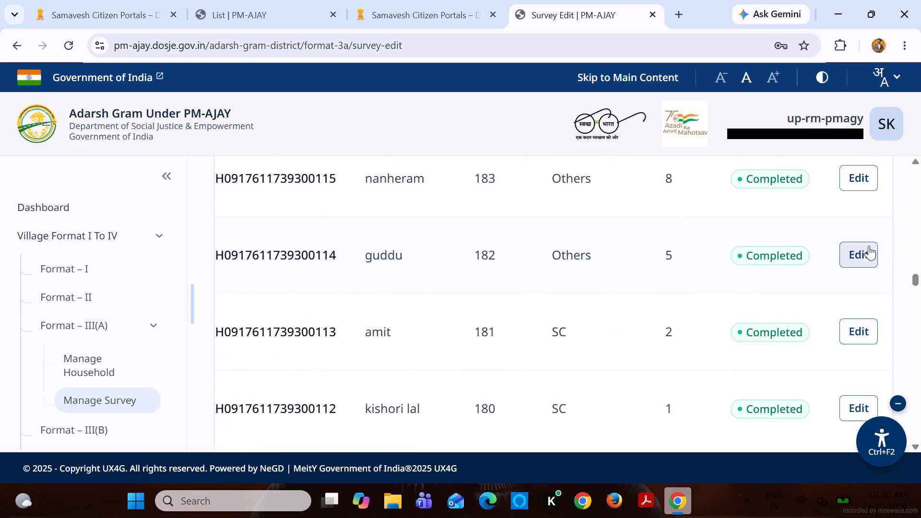
pyautogui.click(869, 247)
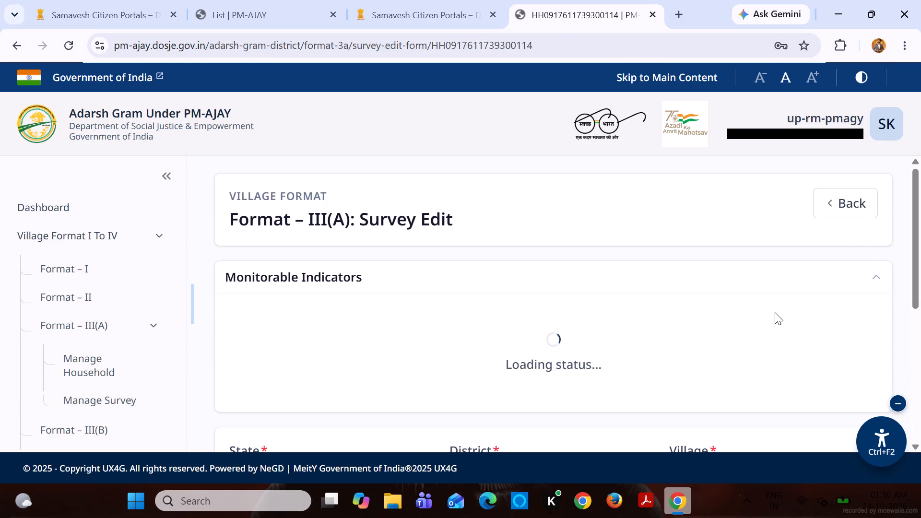
# In the 3 – Health and Nutrition domain, set Health Protection Scheme coverage to Yes and save house number 182's survey answers.
pyautogui.scroll(-8, 775, 312)
pyautogui.click(629, 341)
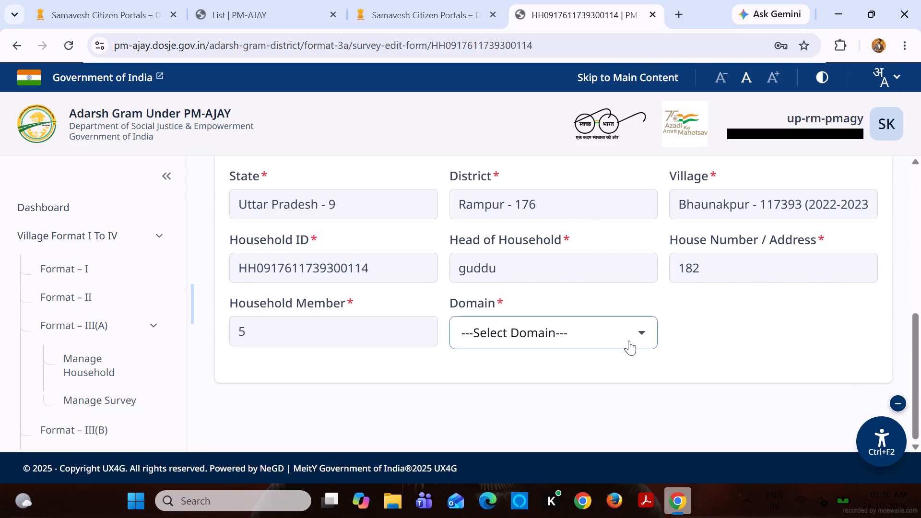
pyautogui.click(560, 213)
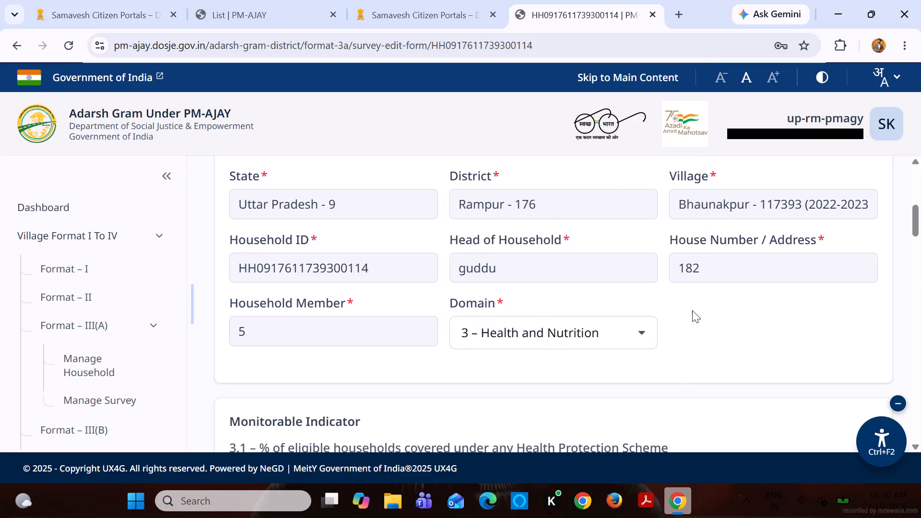
pyautogui.scroll(-5, 692, 310)
pyautogui.click(796, 233)
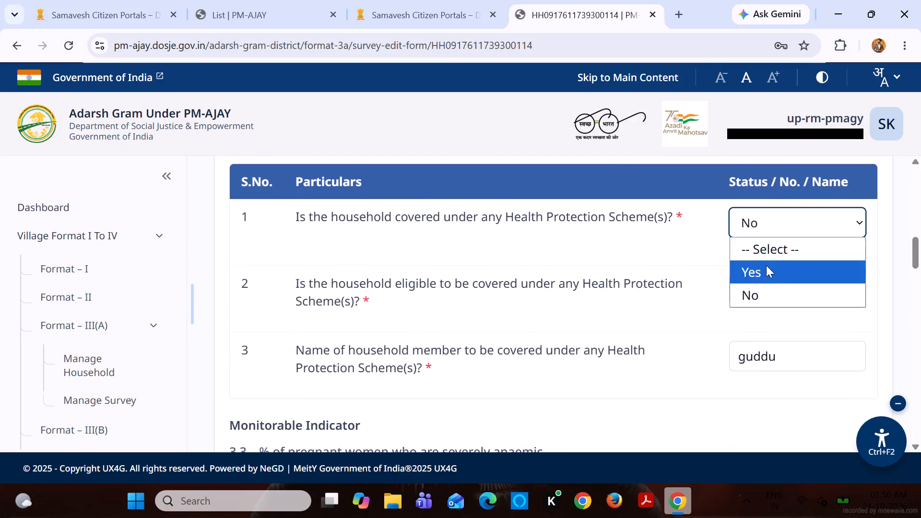
pyautogui.click(766, 265)
pyautogui.scroll(-6, 766, 265)
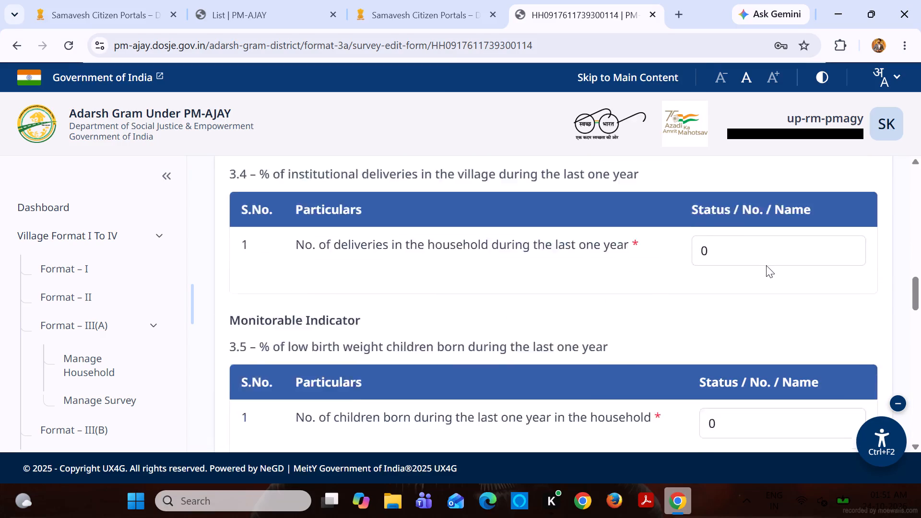
pyautogui.scroll(-5, 766, 265)
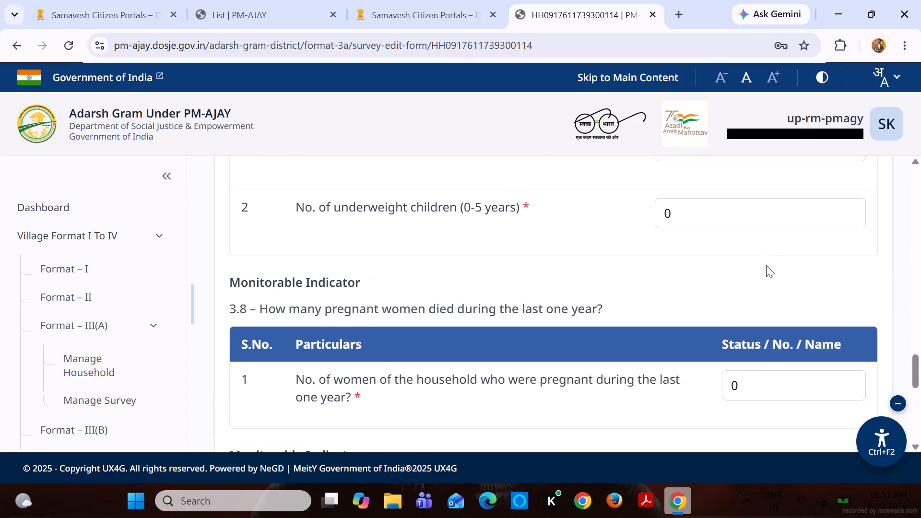
pyautogui.scroll(-7, 766, 265)
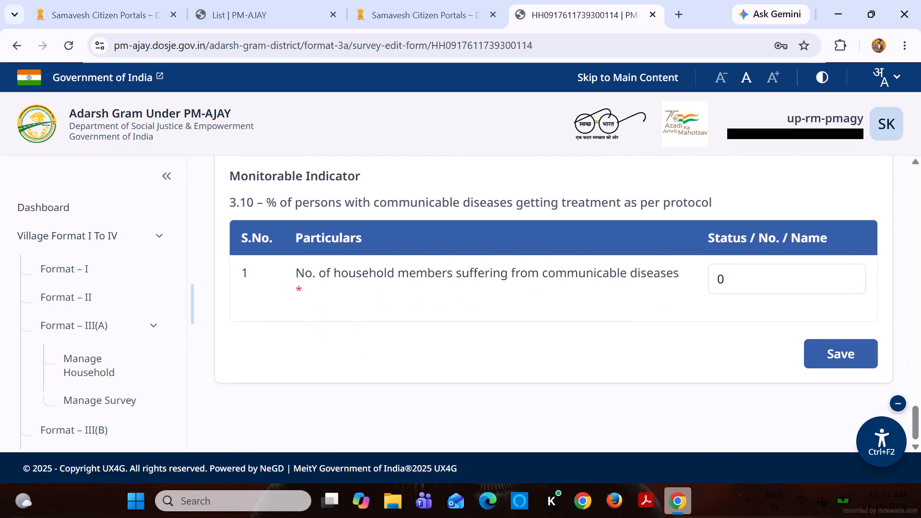
pyautogui.scroll(-1, 766, 265)
pyautogui.click(840, 353)
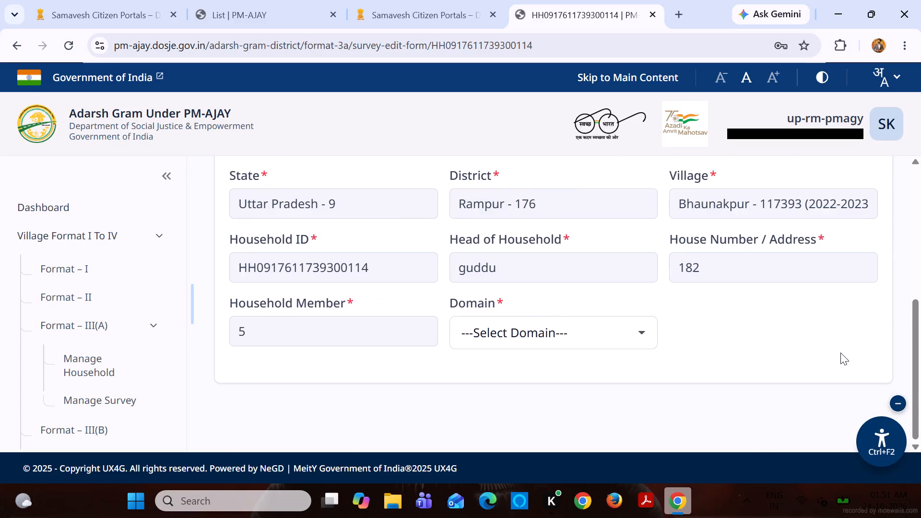
# Return to the survey list and open the survey for house number 184 on page 2 for editing.
pyautogui.scroll(11, 776, 253)
pyautogui.click(841, 211)
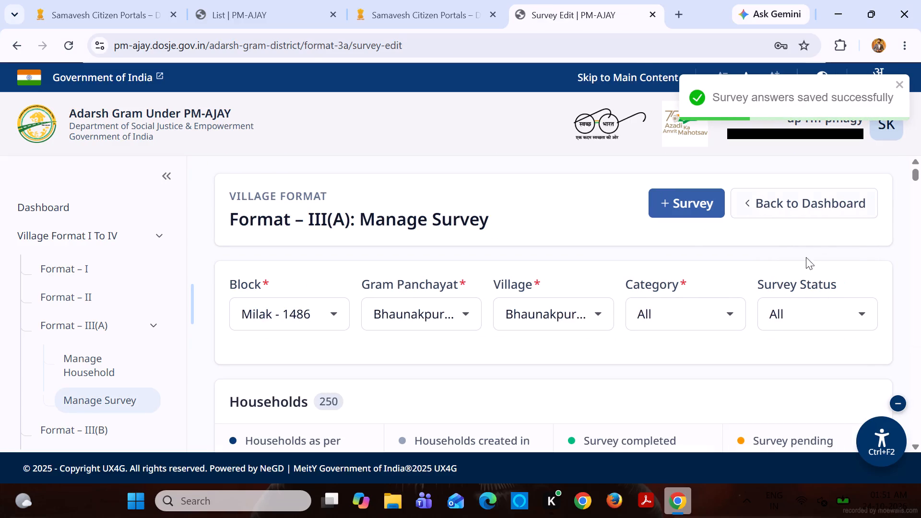
pyautogui.scroll(-20, 786, 317)
pyautogui.scroll(-12, 786, 317)
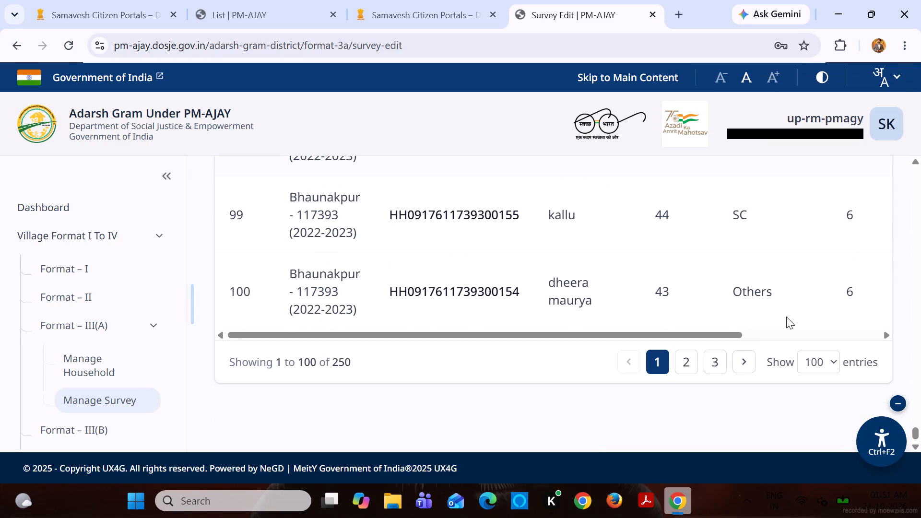
pyautogui.click(688, 361)
pyautogui.scroll(3, 721, 278)
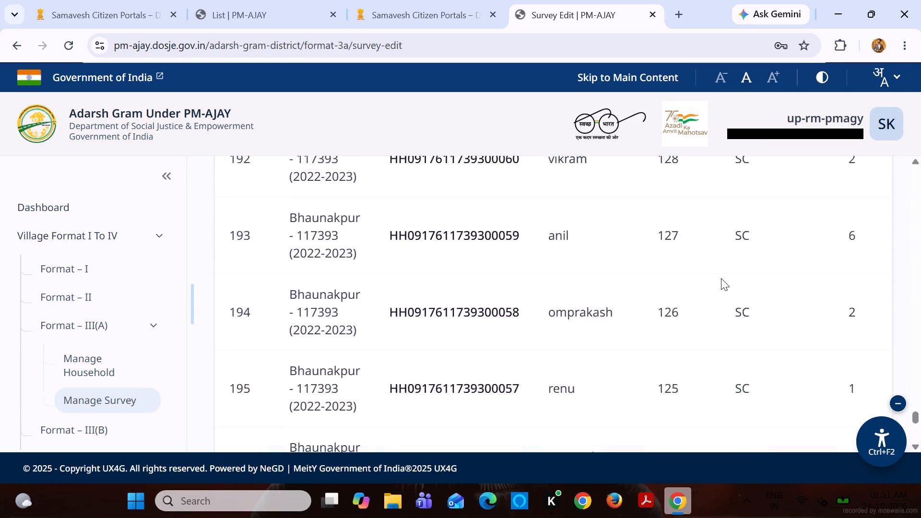
pyautogui.scroll(18, 721, 278)
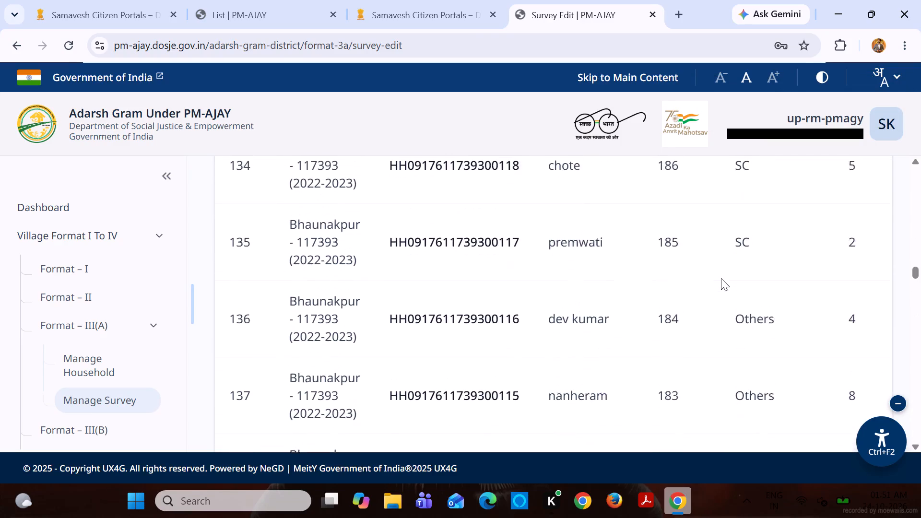
pyautogui.scroll(2, 721, 278)
pyautogui.click(874, 324)
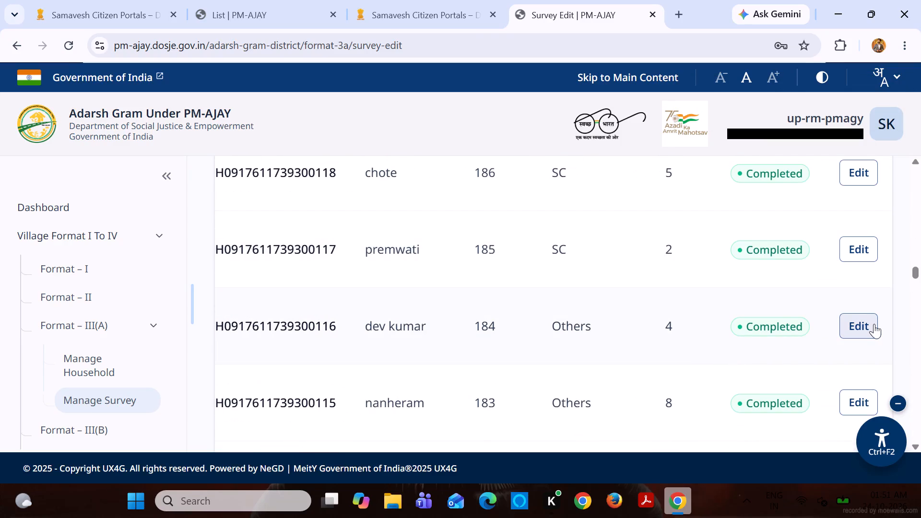
pyautogui.scroll(-8, 738, 321)
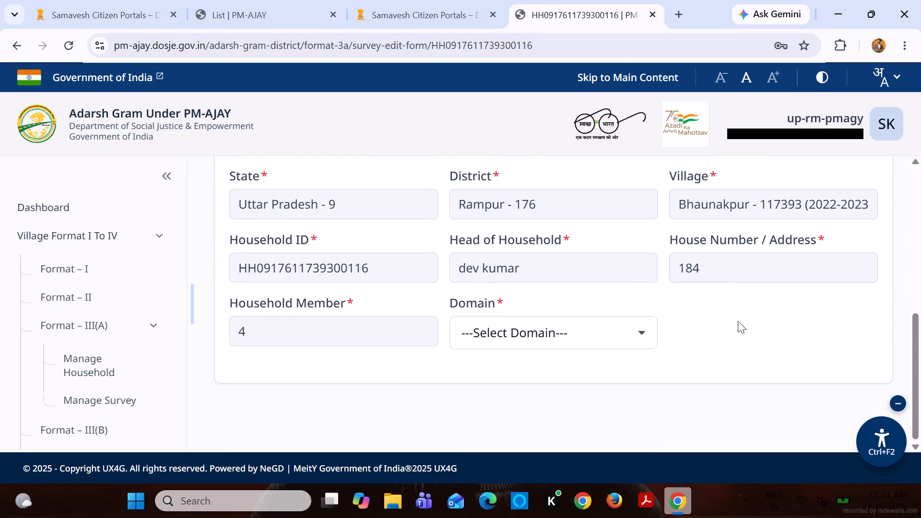
pyautogui.scroll(-3, 738, 321)
pyautogui.click(627, 337)
pyautogui.click(540, 207)
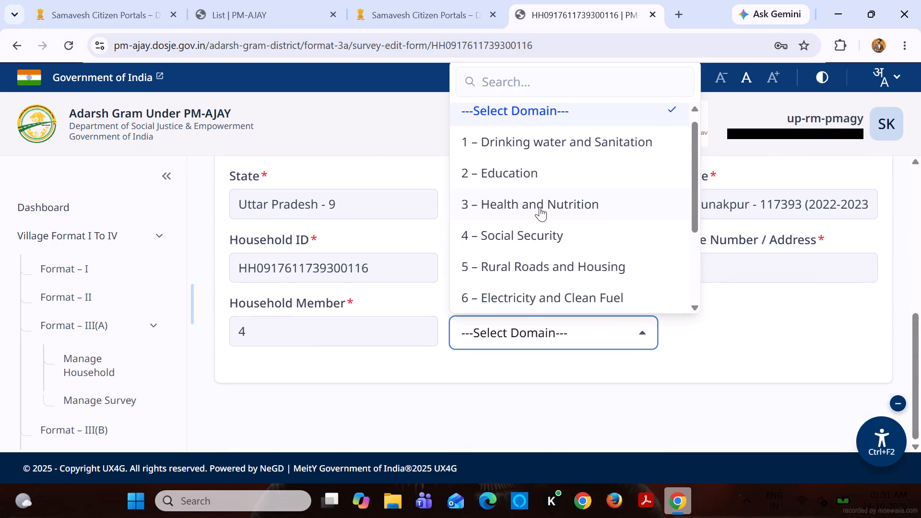
pyautogui.scroll(-4, 655, 293)
pyautogui.moveTo(775, 279); pyautogui.dragTo(769, 340)
pyautogui.click(769, 340)
pyautogui.scroll(-5, 769, 340)
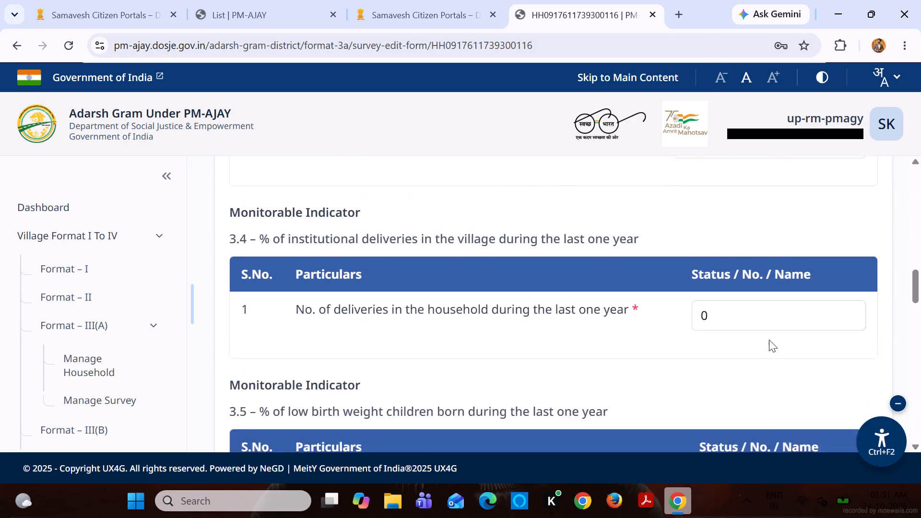
pyautogui.scroll(-6, 769, 340)
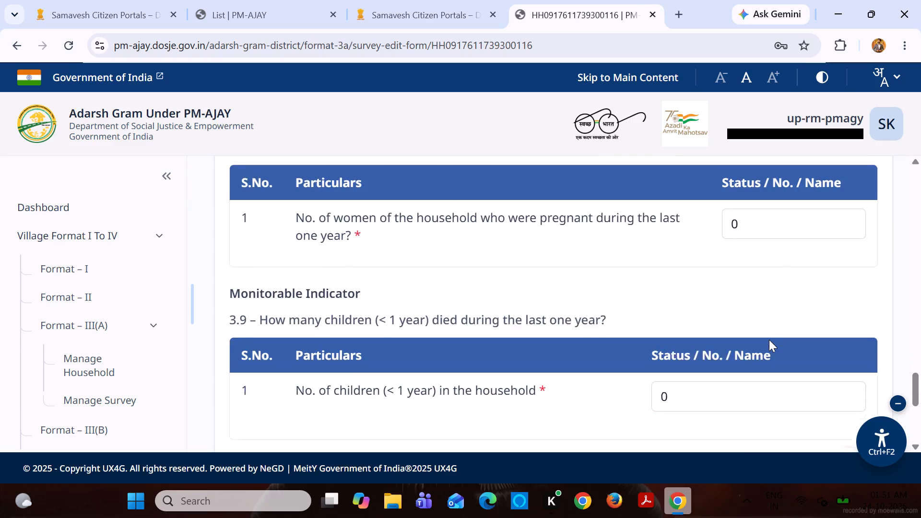
pyautogui.scroll(-7, 769, 340)
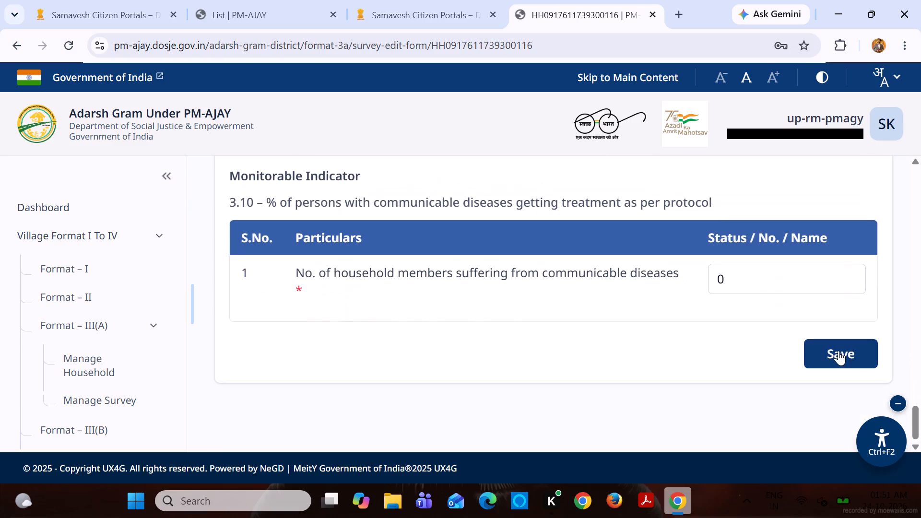
pyautogui.click(838, 351)
pyautogui.scroll(-5, 805, 294)
# Return to the survey list and open the survey for house number 185 on page 2 for editing.
pyautogui.scroll(8, 805, 294)
pyautogui.click(839, 191)
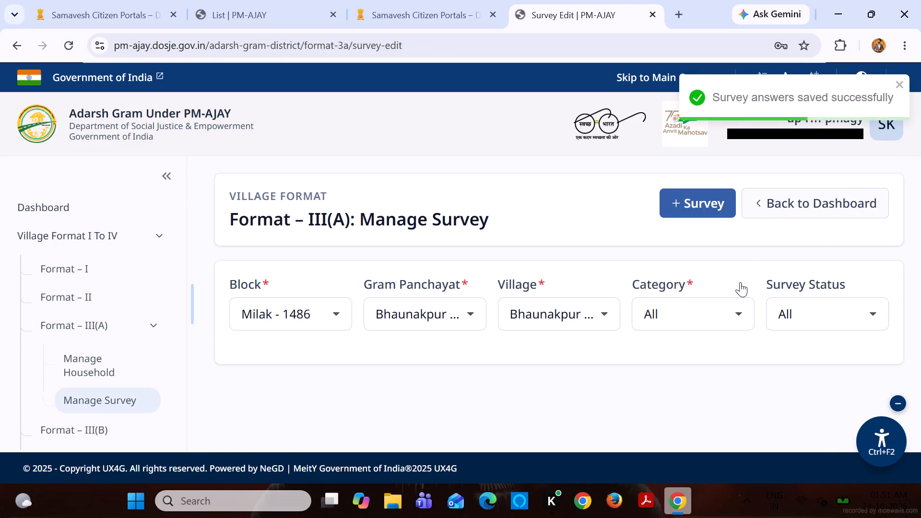
pyautogui.scroll(-20, 740, 282)
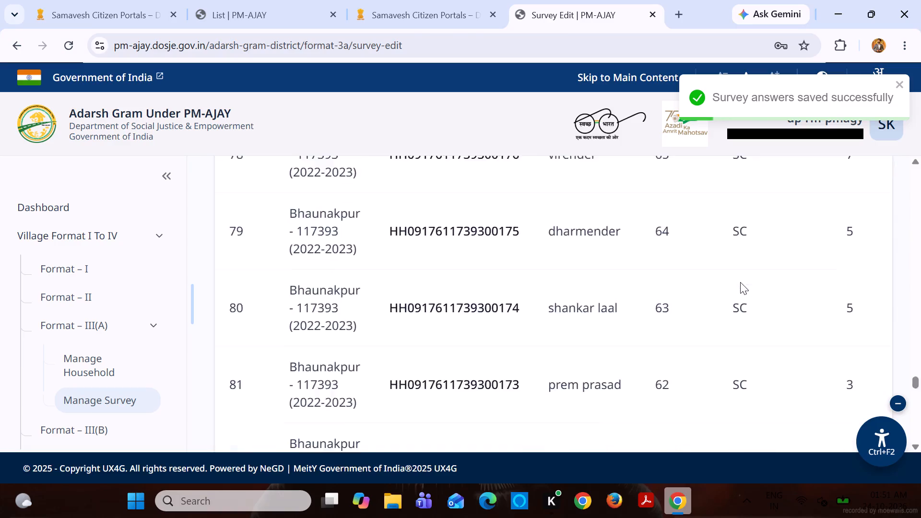
pyautogui.scroll(-11, 740, 282)
pyautogui.click(692, 364)
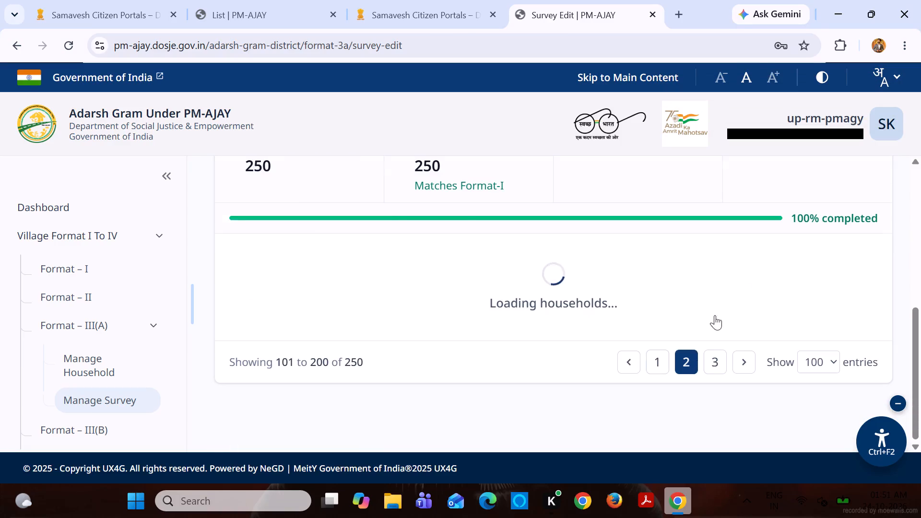
pyautogui.scroll(20, 721, 250)
pyautogui.scroll(2, 721, 250)
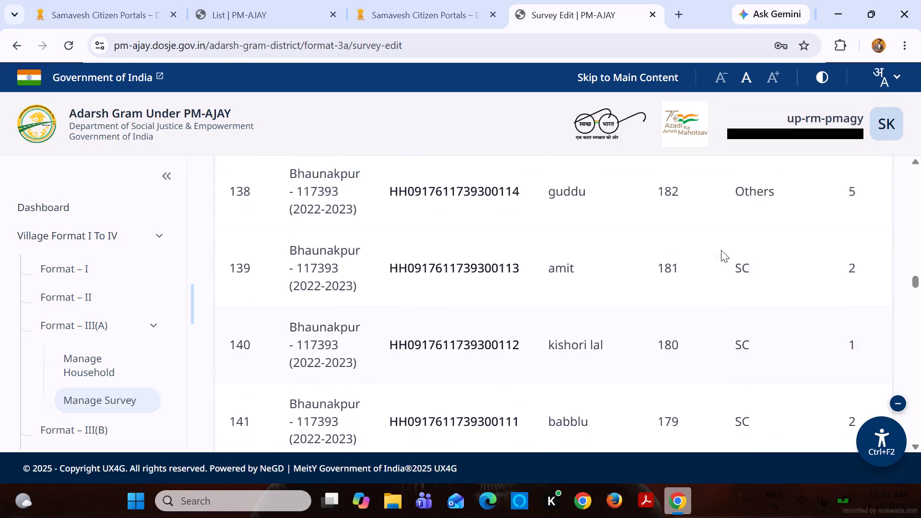
pyautogui.scroll(6, 721, 250)
pyautogui.hscroll(-5, 721, 250)
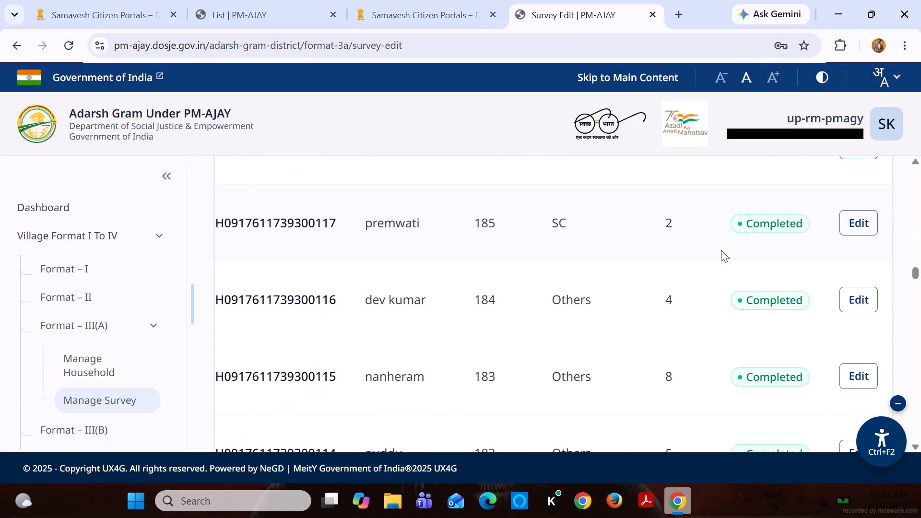
pyautogui.click(842, 224)
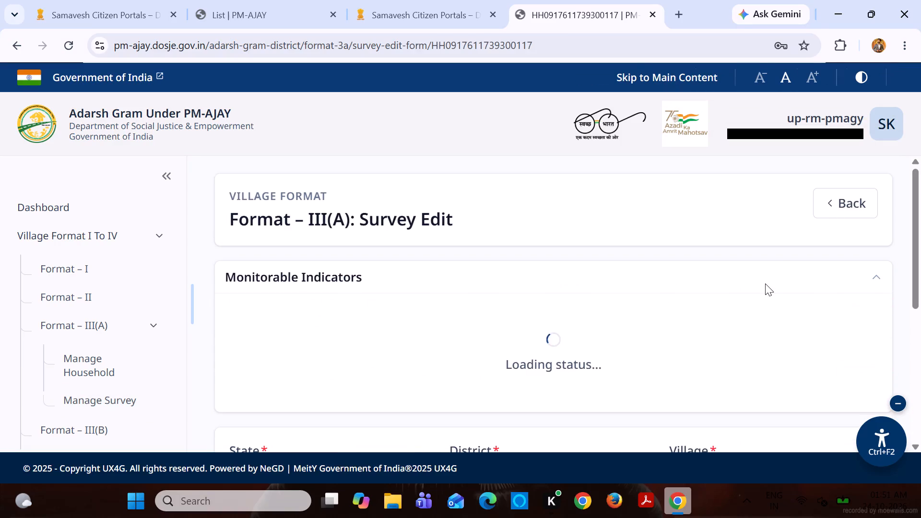
# In the 3 – Health and Nutrition domain, set Health Protection Scheme coverage to Yes and save house number 185's survey answers.
pyautogui.scroll(-8, 765, 283)
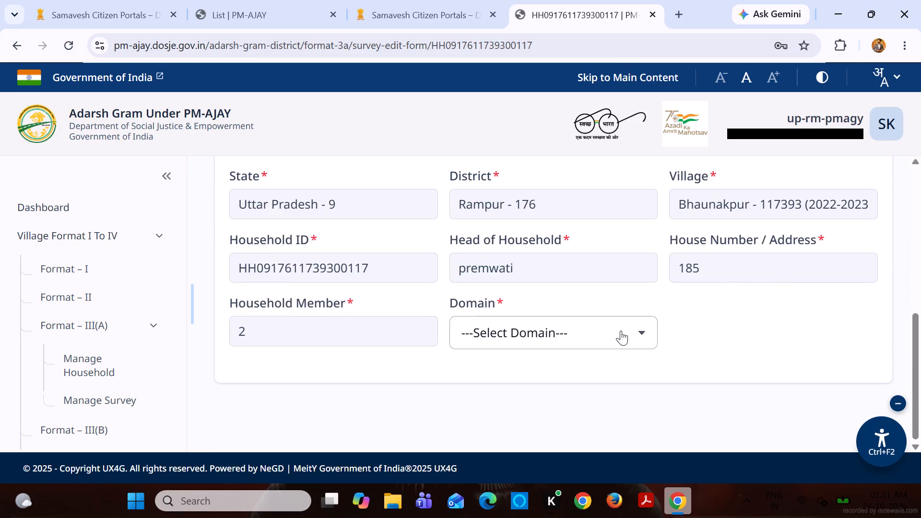
pyautogui.click(621, 330)
pyautogui.click(534, 188)
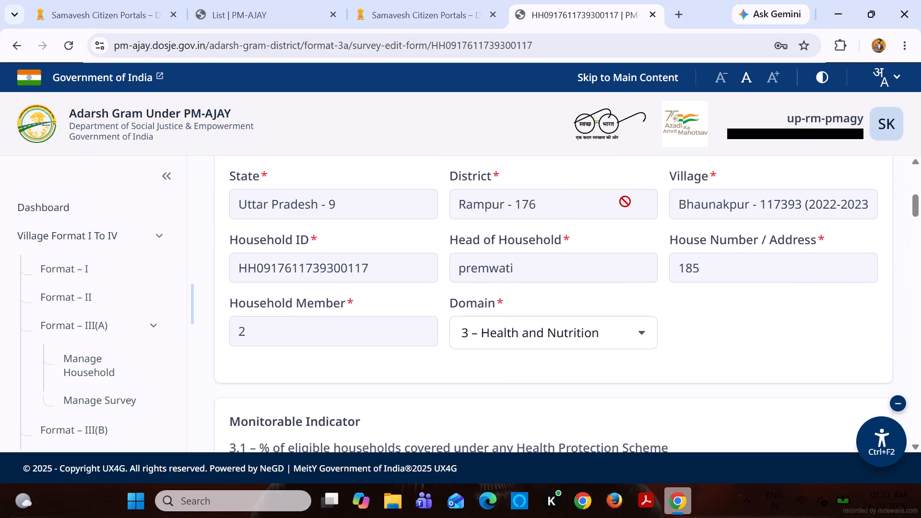
pyautogui.scroll(-4, 704, 276)
pyautogui.click(777, 260)
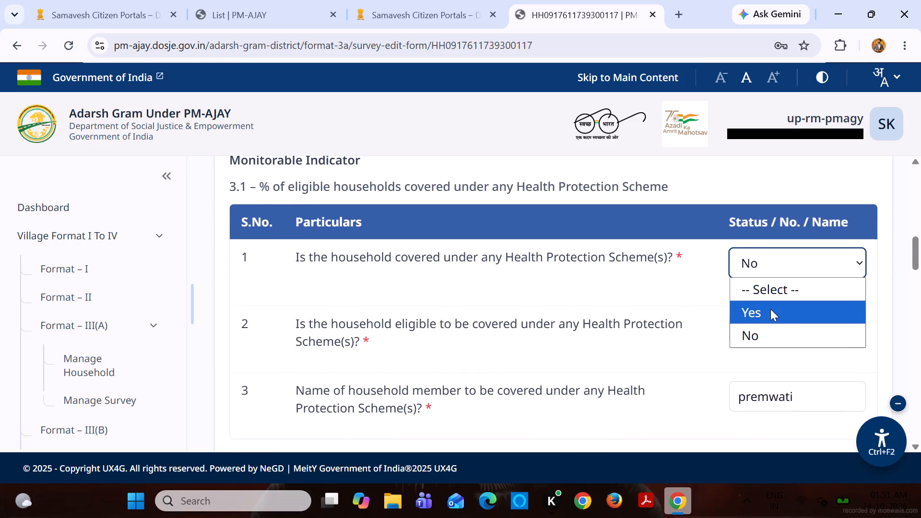
pyautogui.click(770, 309)
pyautogui.scroll(-8, 770, 309)
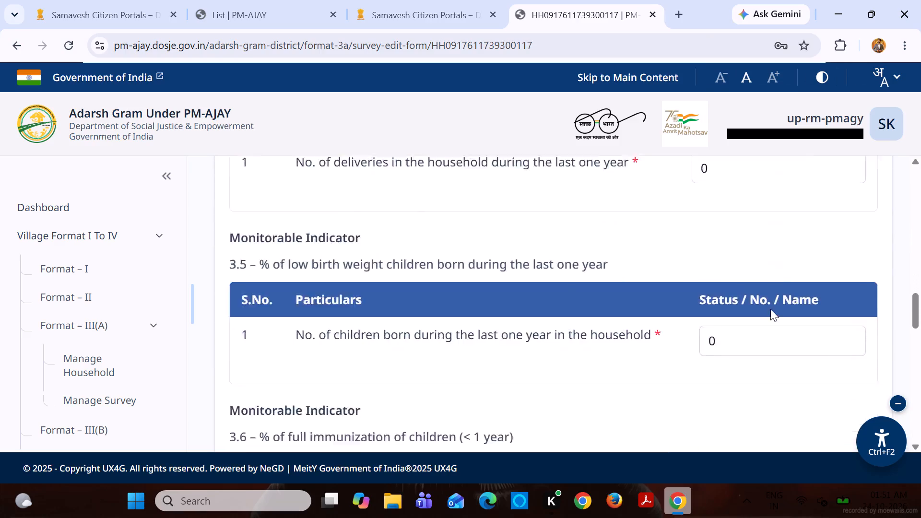
pyautogui.scroll(-8, 770, 309)
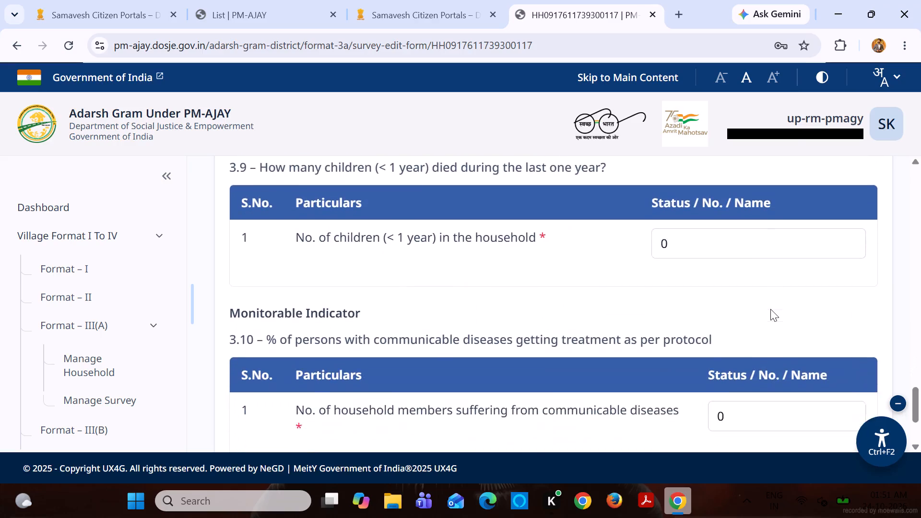
pyautogui.scroll(-3, 770, 309)
pyautogui.click(838, 353)
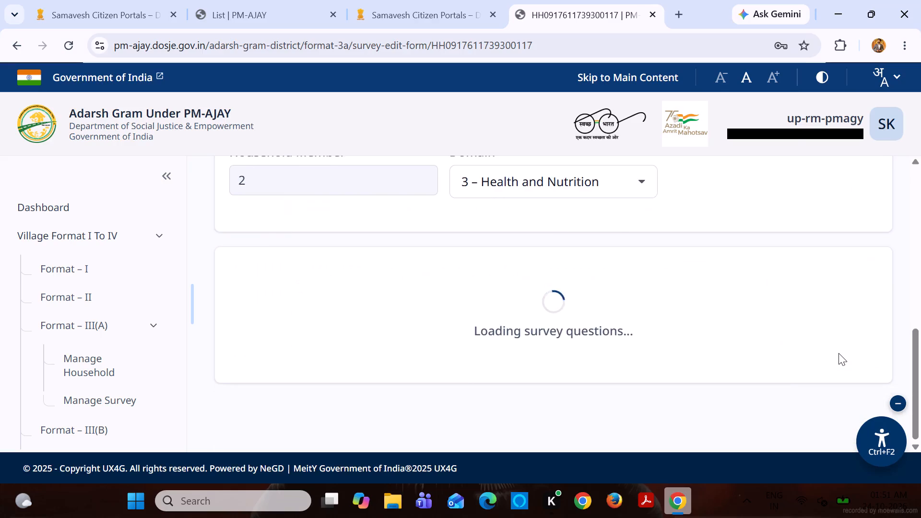
# Return to the survey list and open the survey for house number 186 on page 2 for editing.
pyautogui.scroll(14, 776, 223)
pyautogui.click(852, 211)
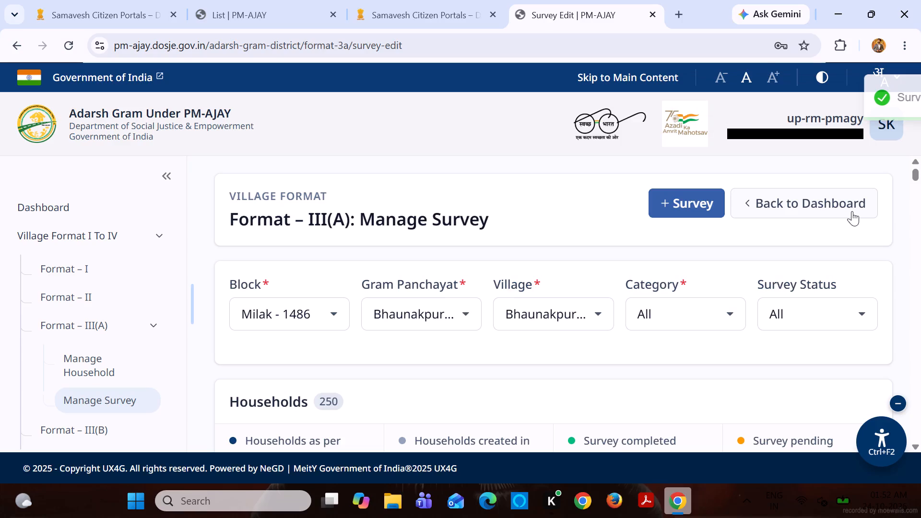
pyautogui.scroll(-20, 808, 301)
pyautogui.scroll(-14, 808, 301)
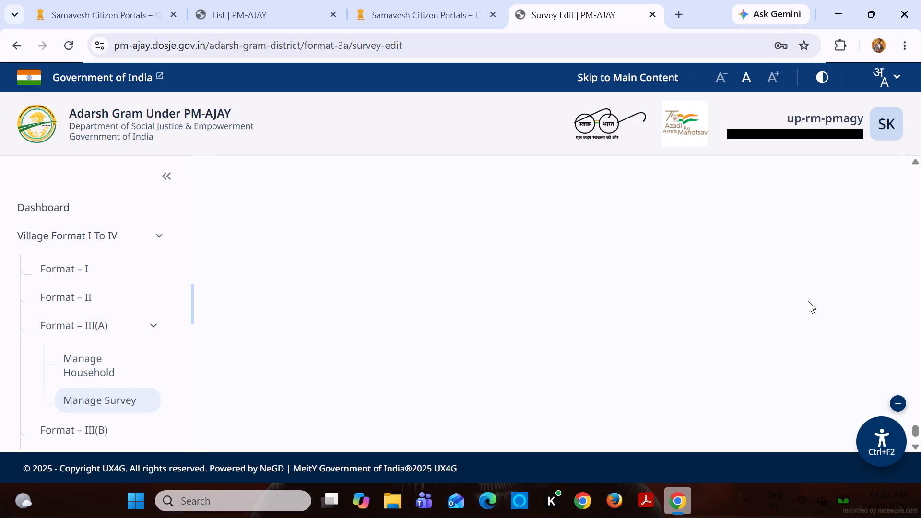
pyautogui.scroll(-8, 808, 301)
pyautogui.click(699, 355)
pyautogui.click(686, 357)
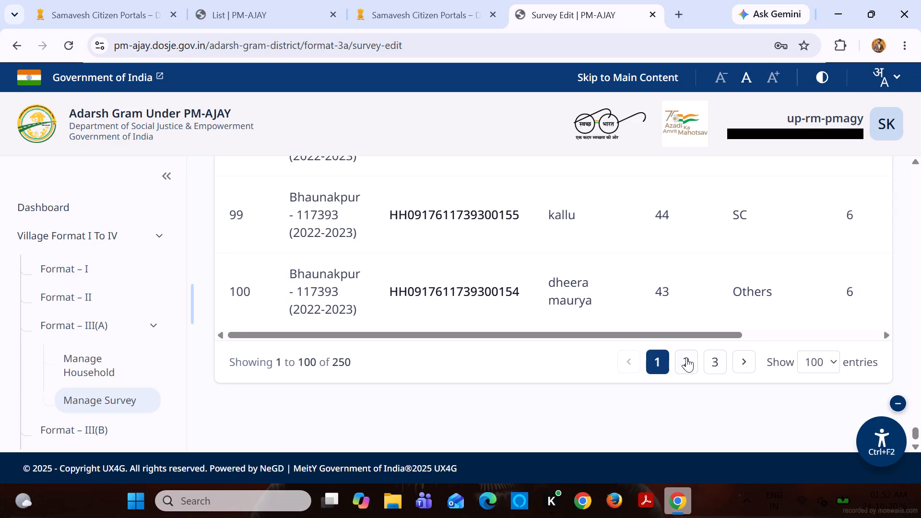
pyautogui.scroll(17, 709, 266)
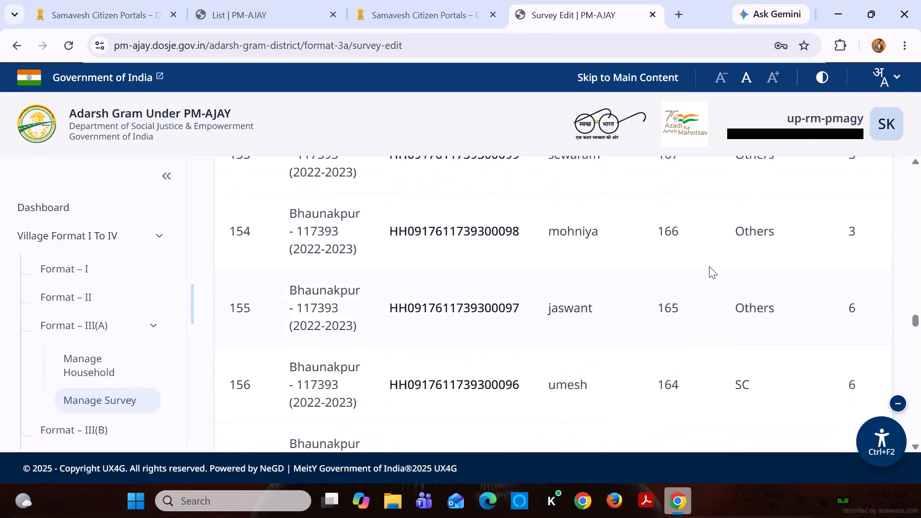
pyautogui.scroll(2, 709, 266)
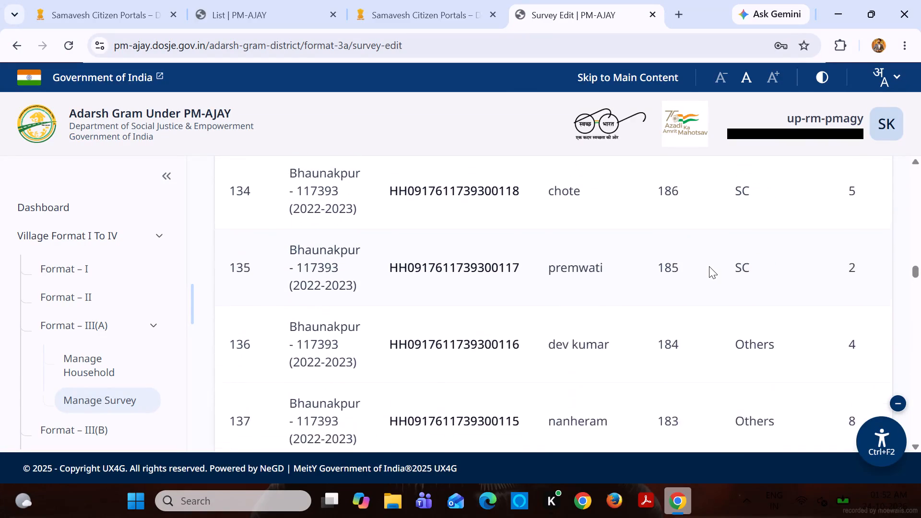
pyautogui.scroll(1, 709, 266)
pyautogui.click(866, 237)
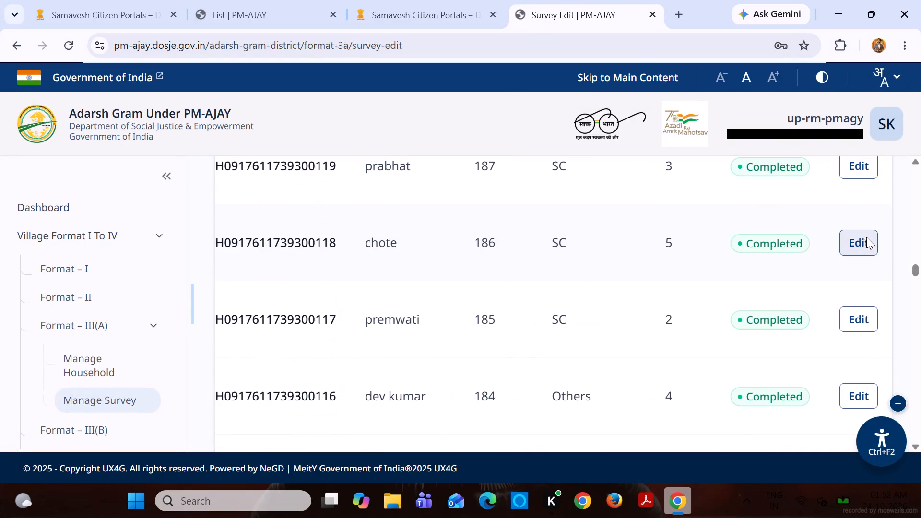
# In the 3 – Health and Nutrition domain, set Health Protection Scheme coverage to Yes and save house number 186's survey answers.
pyautogui.scroll(-8, 711, 324)
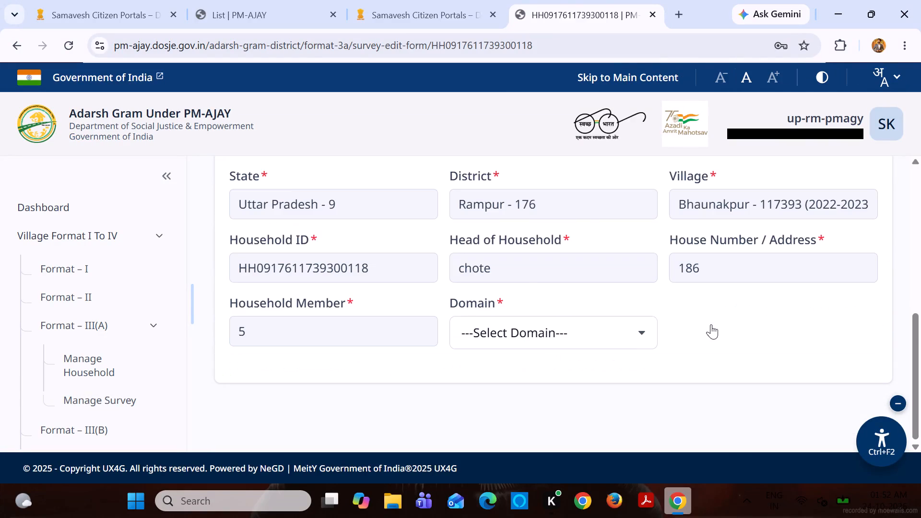
pyautogui.click(627, 335)
pyautogui.click(563, 209)
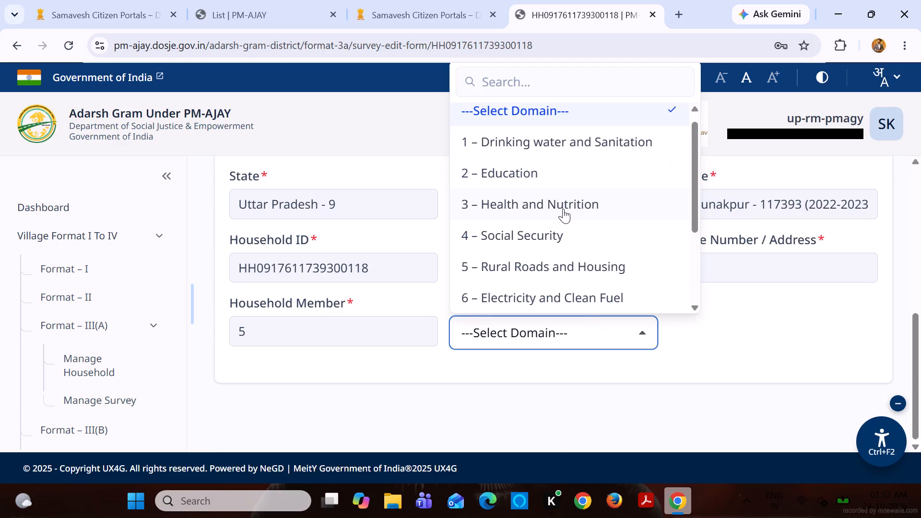
pyautogui.scroll(-3, 688, 326)
pyautogui.scroll(-2, 777, 341)
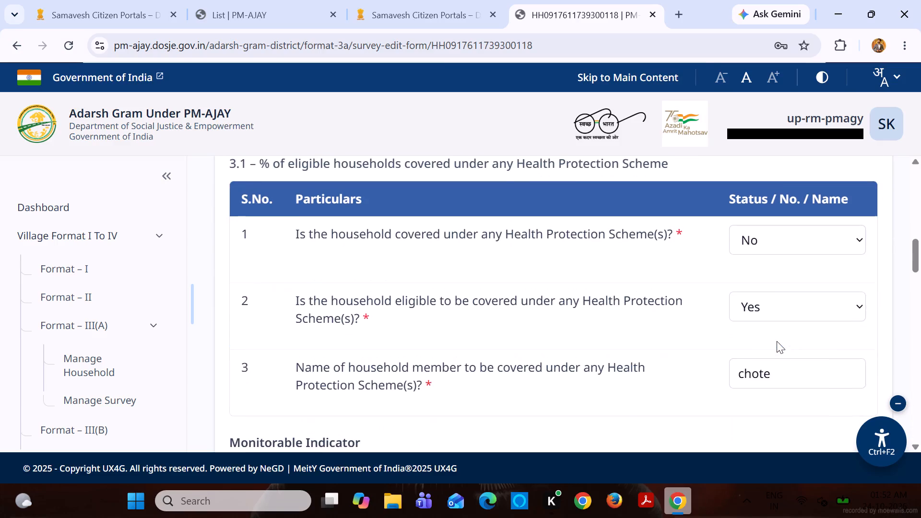
pyautogui.moveTo(818, 228); pyautogui.dragTo(775, 279)
pyautogui.click(775, 279)
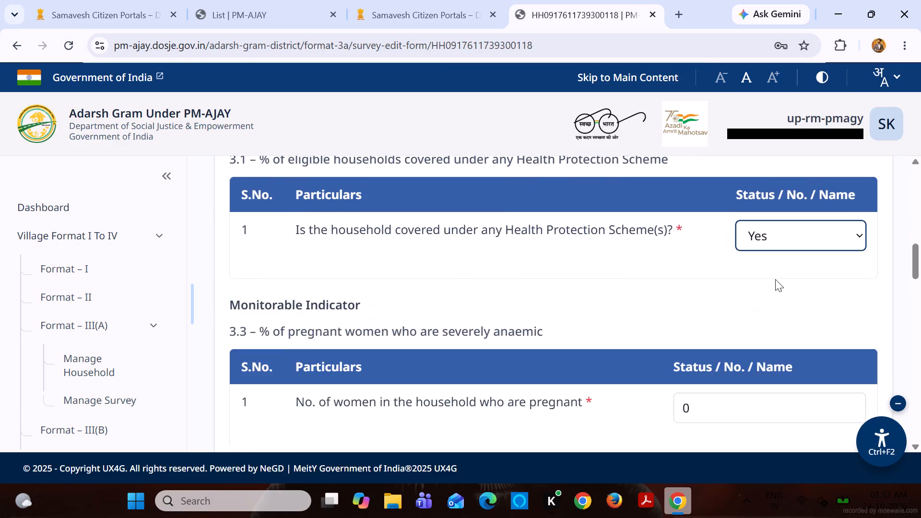
pyautogui.scroll(-9, 775, 279)
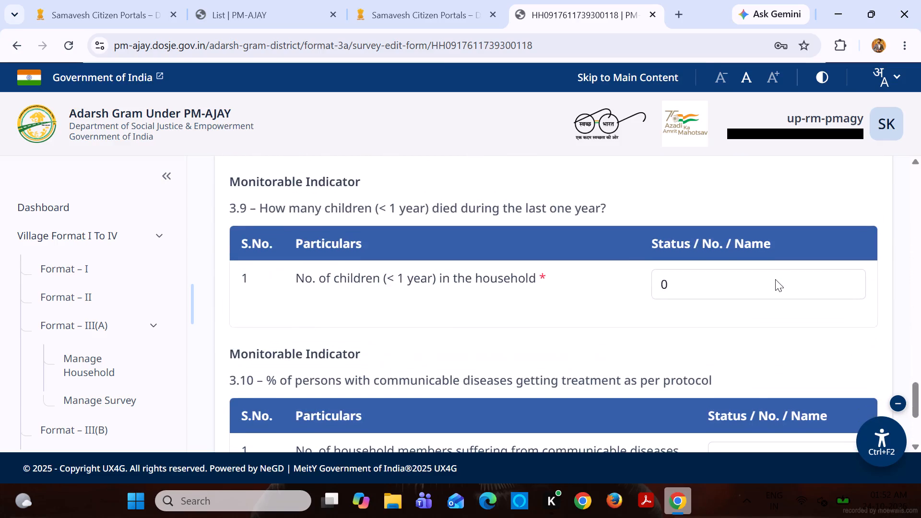
pyautogui.scroll(-7, 775, 279)
pyautogui.scroll(3, 775, 279)
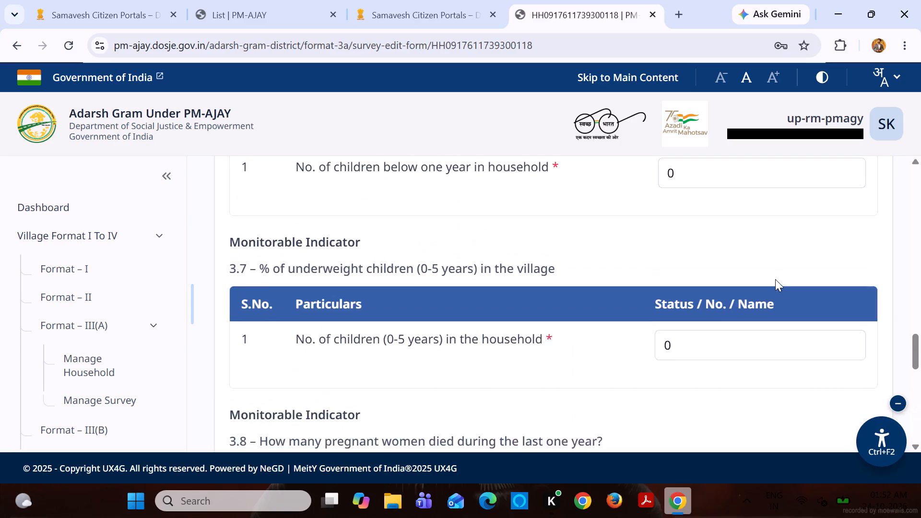
pyautogui.scroll(4, 775, 279)
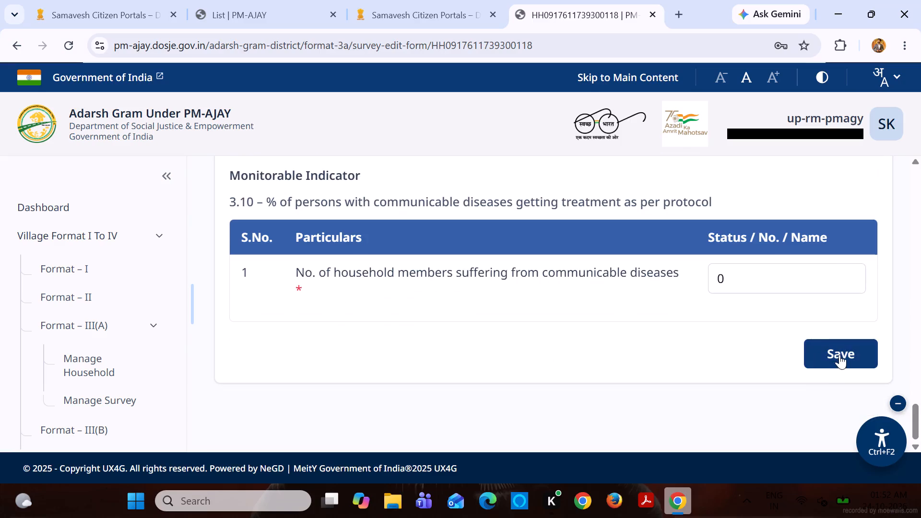
pyautogui.click(839, 354)
# Return to the survey list and open the survey for house number 187 on page 2 for editing.
pyautogui.scroll(5, 759, 272)
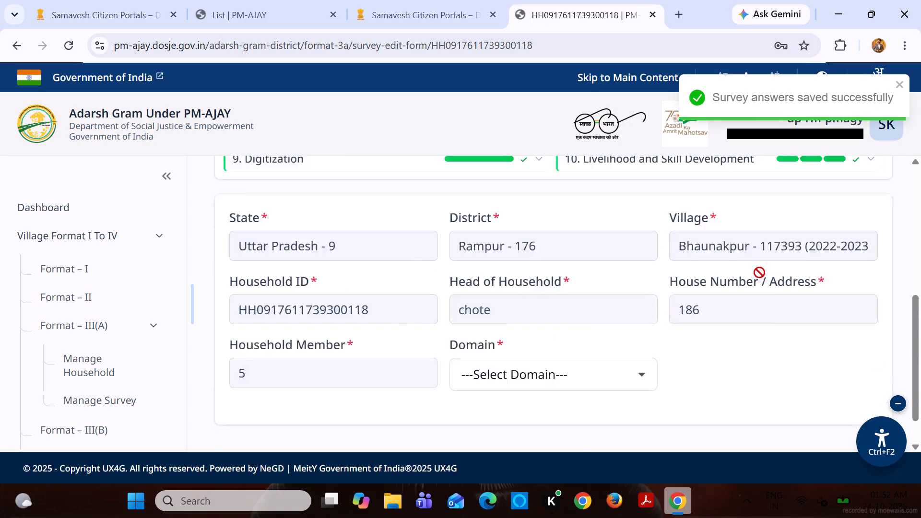
pyautogui.scroll(5, 759, 272)
pyautogui.click(842, 192)
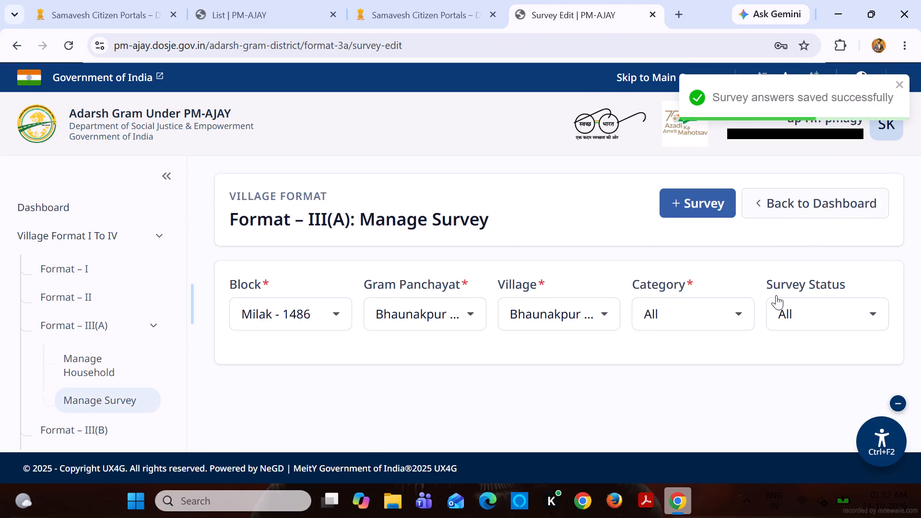
pyautogui.scroll(-20, 776, 295)
pyautogui.scroll(-18, 776, 295)
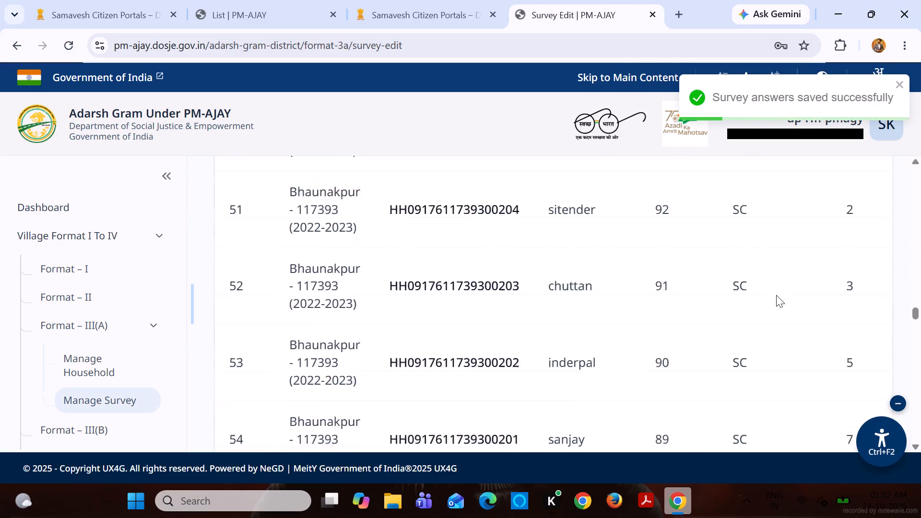
pyautogui.scroll(-3, 776, 295)
pyautogui.click(681, 365)
pyautogui.scroll(17, 682, 247)
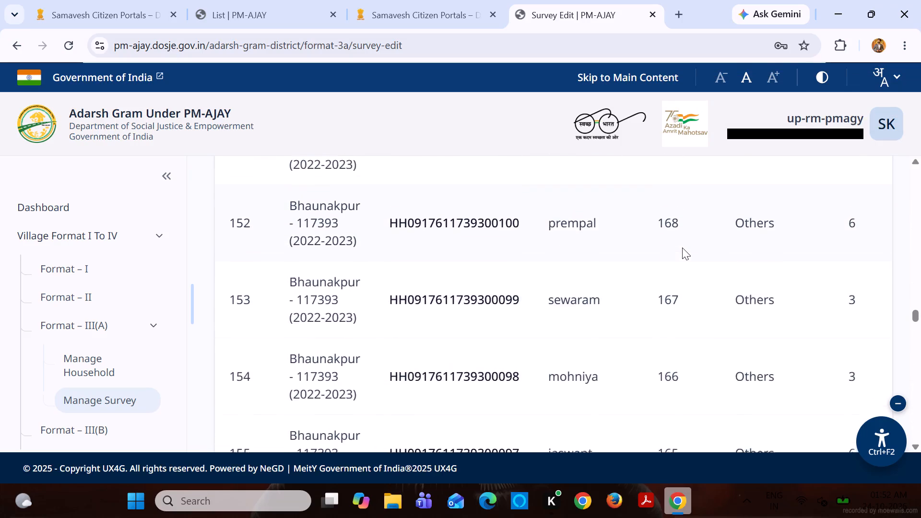
pyautogui.scroll(10, 682, 247)
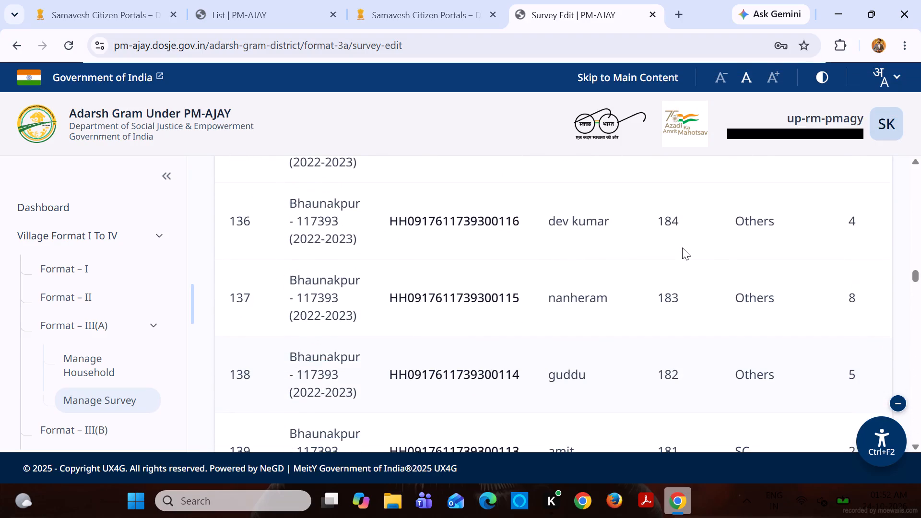
pyautogui.scroll(6, 682, 247)
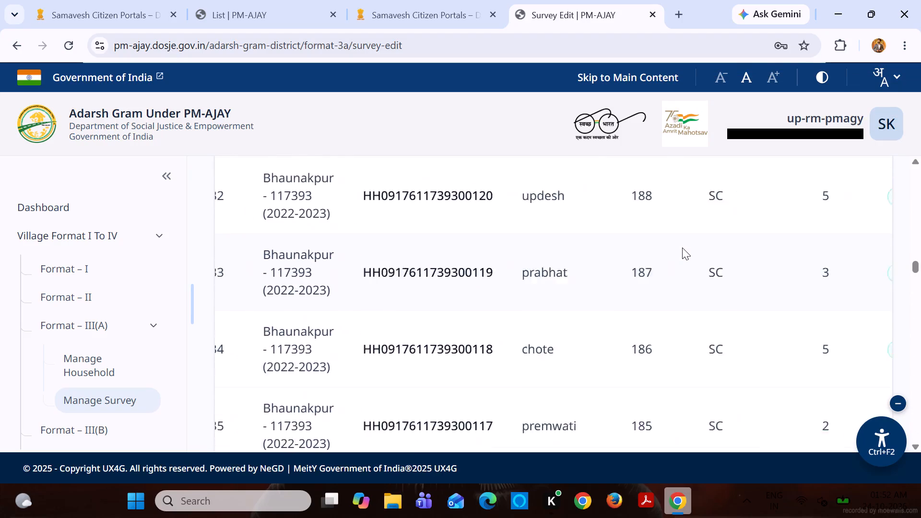
pyautogui.scroll(1, 682, 247)
pyautogui.click(867, 280)
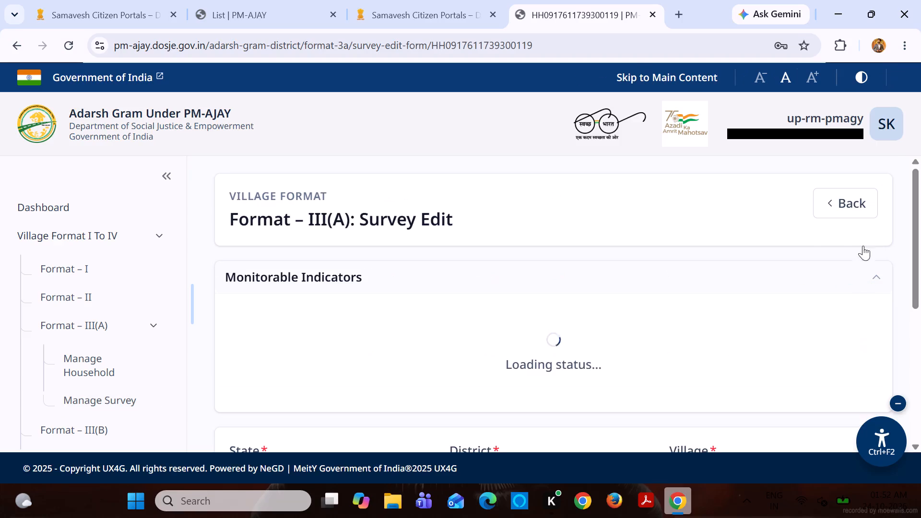
# In the 3 – Health and Nutrition domain, set Health Protection Scheme coverage to Yes and save house number 187's survey answers.
pyautogui.scroll(-20, 771, 267)
pyautogui.scroll(-5, 771, 267)
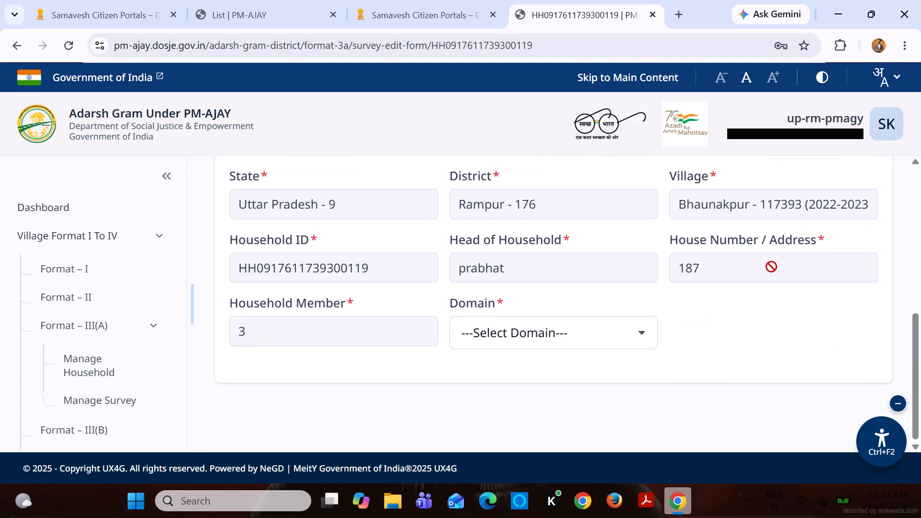
pyautogui.scroll(-1, 771, 267)
pyautogui.click(643, 318)
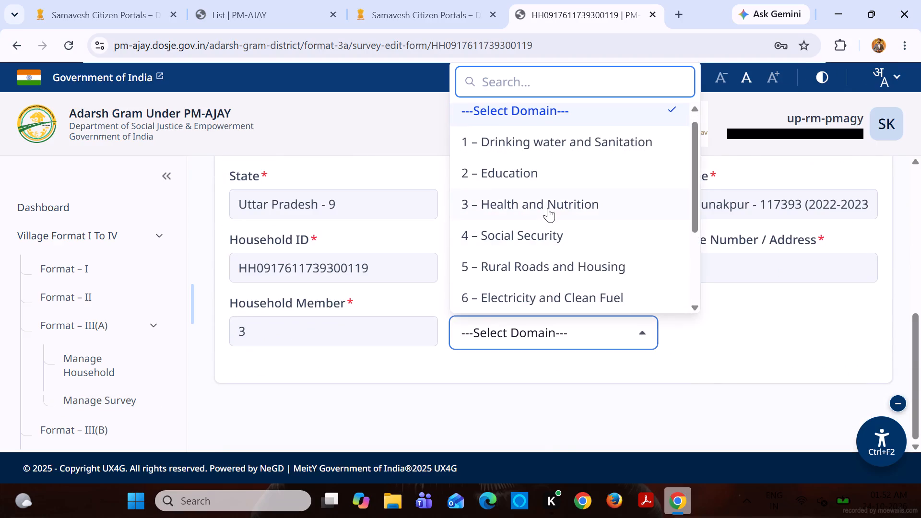
pyautogui.click(548, 208)
pyautogui.scroll(-4, 663, 322)
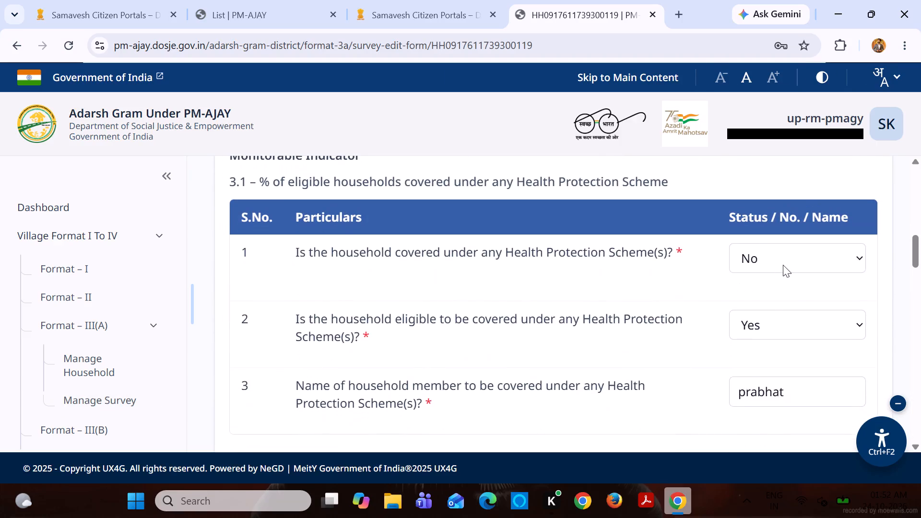
pyautogui.moveTo(783, 265); pyautogui.dragTo(760, 308)
pyautogui.click(760, 308)
pyautogui.scroll(-4, 760, 308)
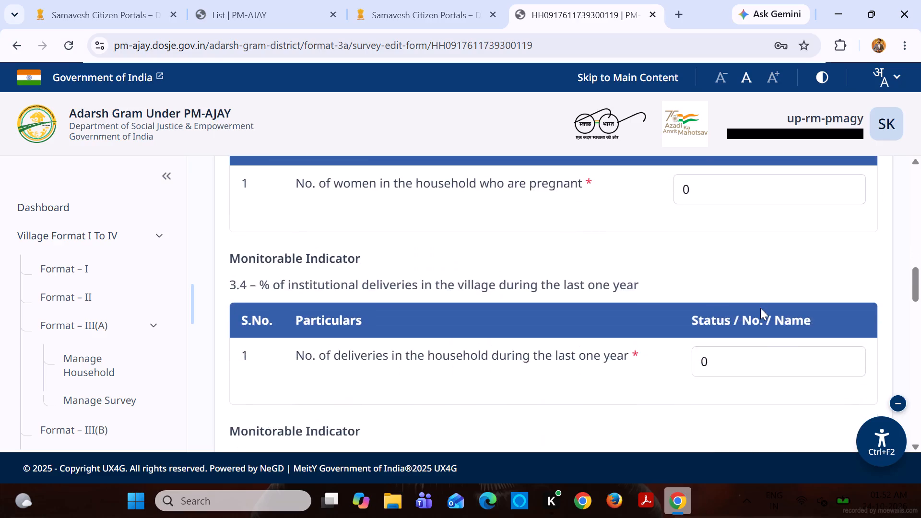
pyautogui.scroll(-8, 760, 308)
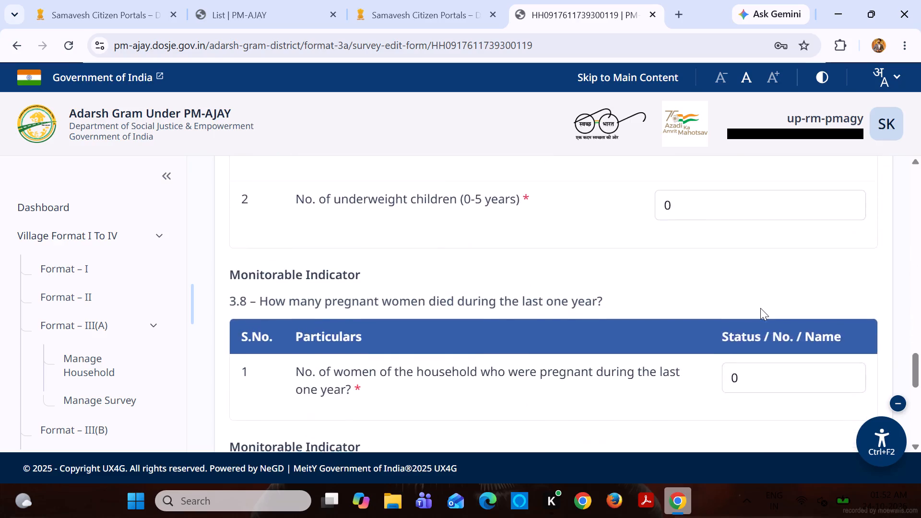
pyautogui.scroll(-8, 760, 308)
pyautogui.click(830, 352)
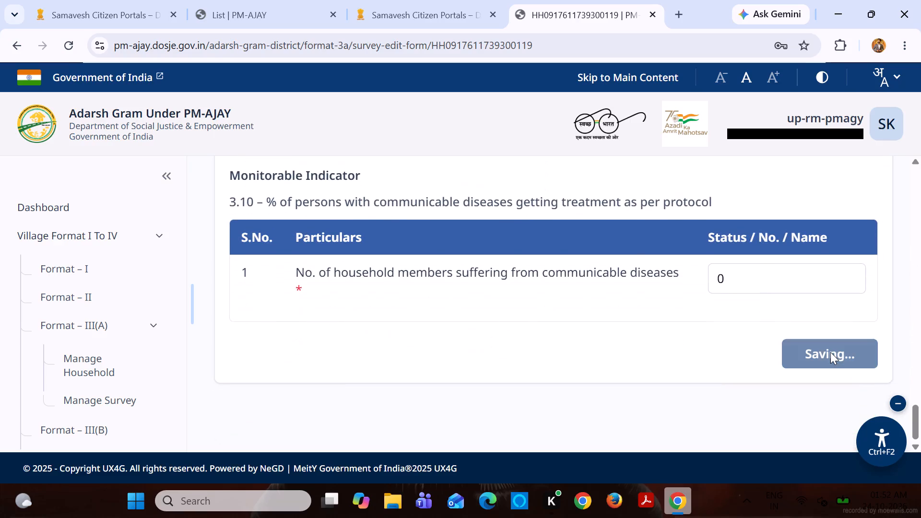
# Return to the survey list and open the survey for house number 188 on page 2 for editing.
pyautogui.scroll(14, 797, 243)
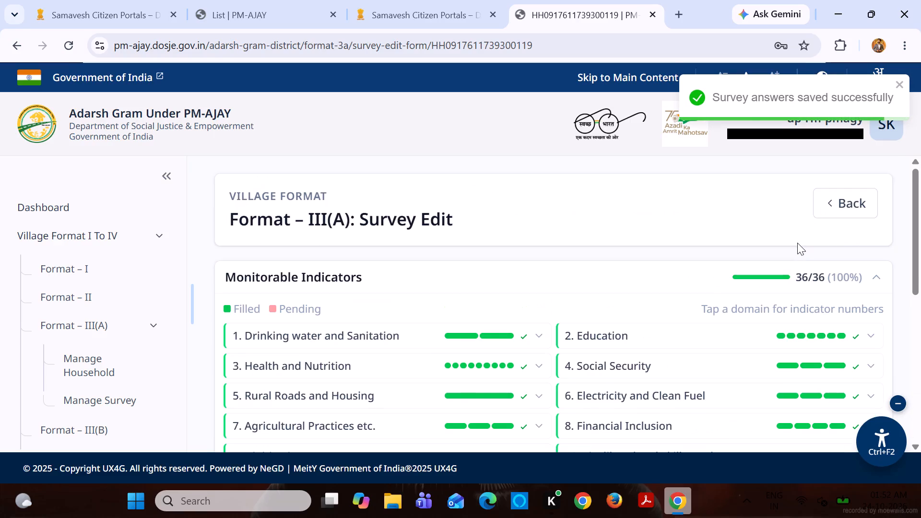
pyautogui.click(850, 197)
pyautogui.scroll(-5, 780, 256)
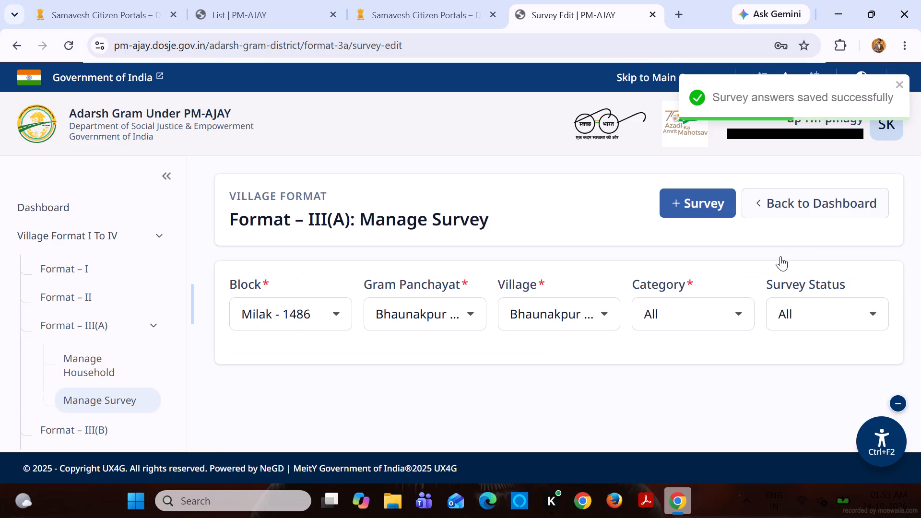
pyautogui.scroll(-5, 780, 256)
pyautogui.scroll(-20, 780, 256)
pyautogui.scroll(-10, 780, 256)
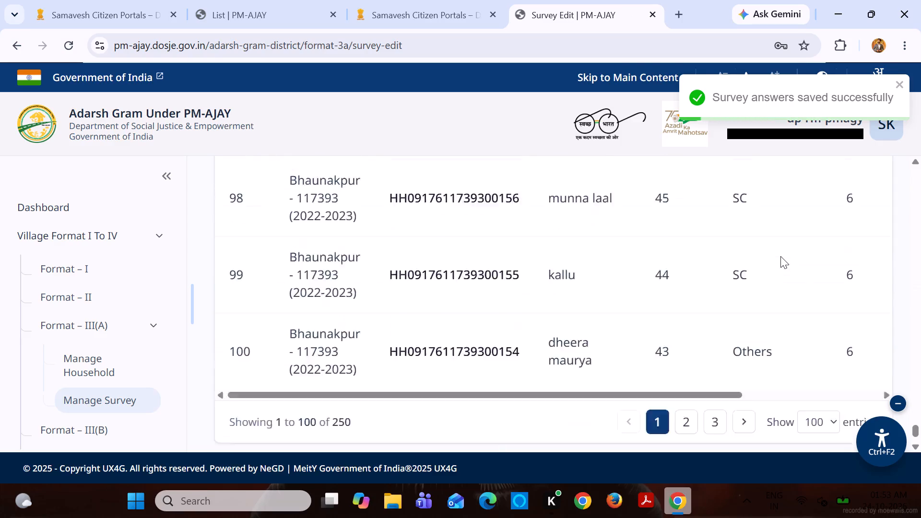
pyautogui.scroll(-3, 780, 256)
pyautogui.click(691, 368)
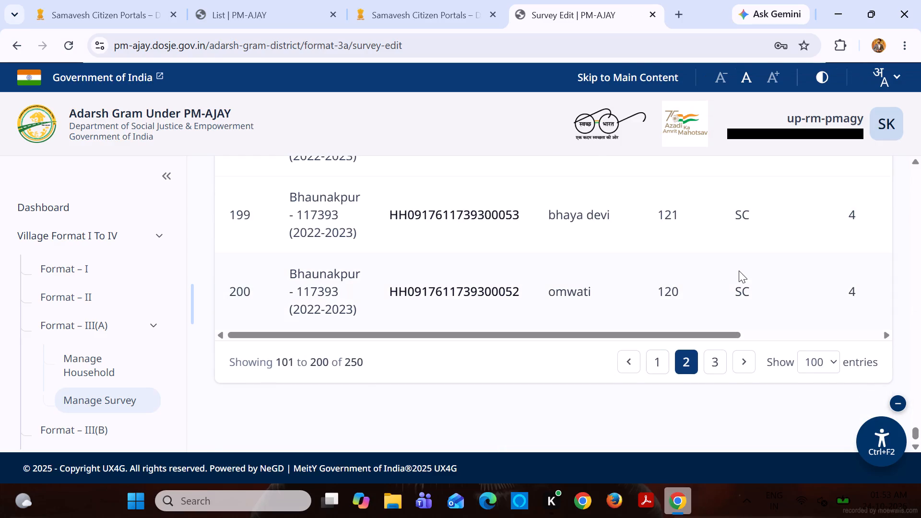
pyautogui.scroll(18, 739, 271)
pyautogui.scroll(3, 739, 271)
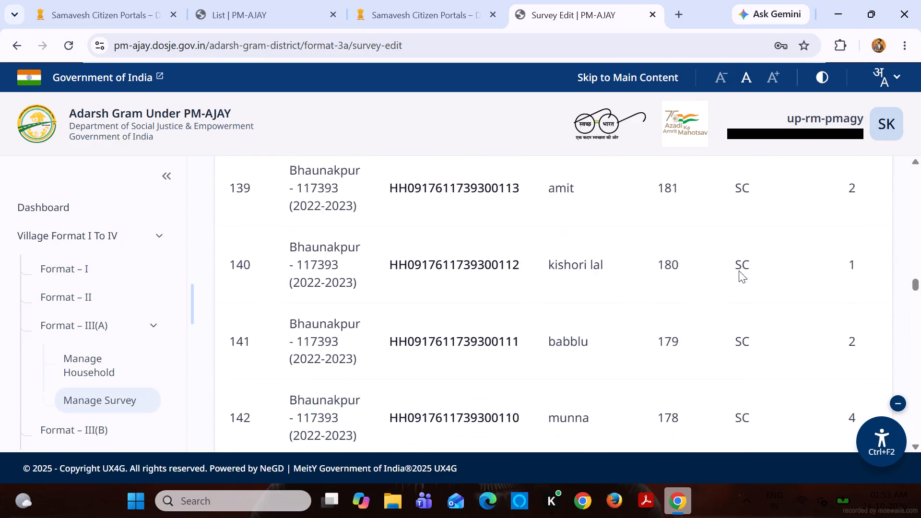
pyautogui.scroll(1, 739, 271)
pyautogui.scroll(-10, 739, 271)
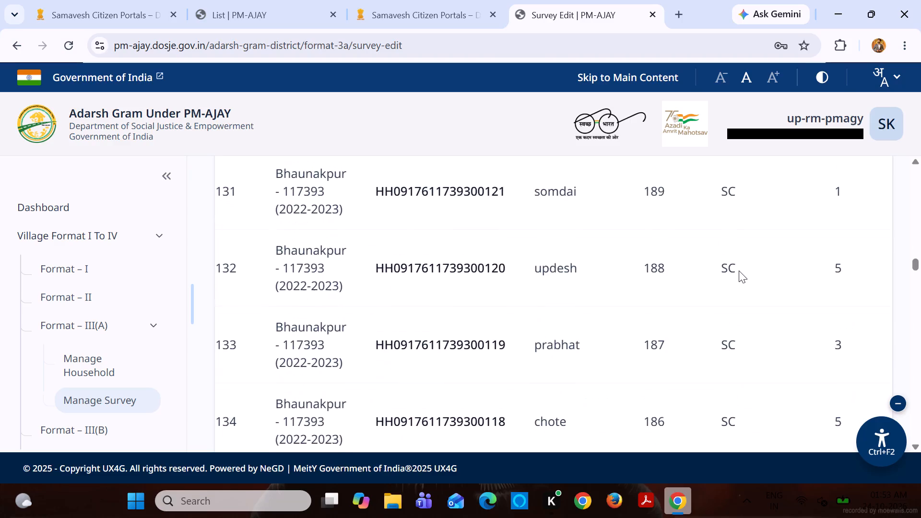
pyautogui.hscroll(-10, 739, 271)
pyautogui.click(855, 256)
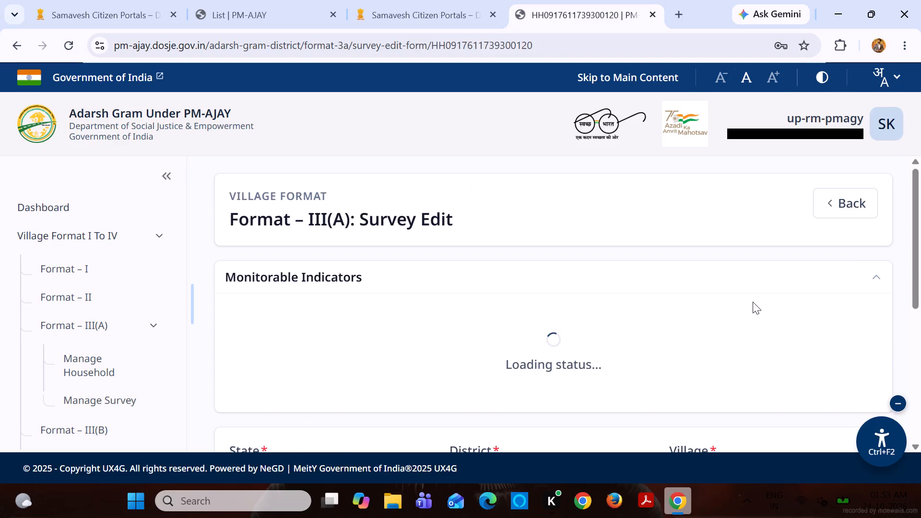
# In the 3 – Health and Nutrition domain, set Health Protection Scheme coverage to Yes and save house number 188's survey answers.
pyautogui.scroll(-7, 753, 302)
pyautogui.click(616, 343)
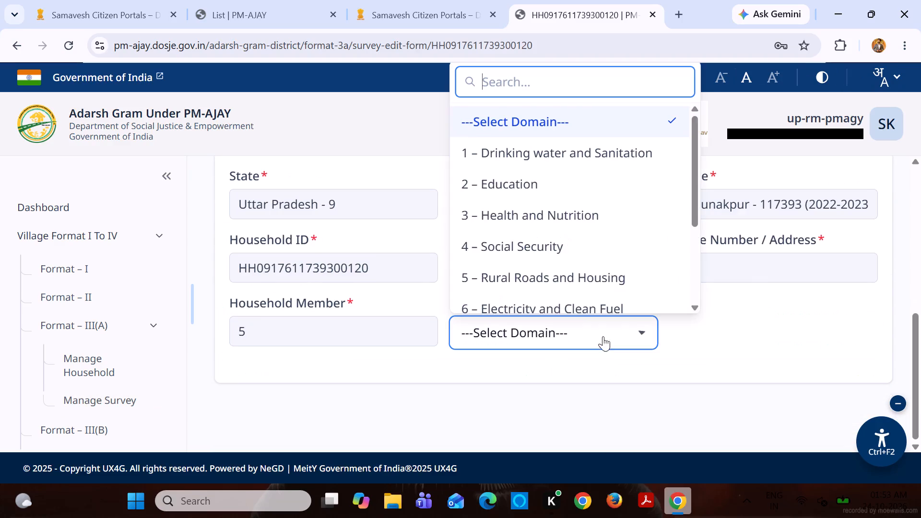
pyautogui.click(569, 205)
pyautogui.scroll(-4, 680, 283)
pyautogui.click(770, 285)
pyautogui.click(770, 341)
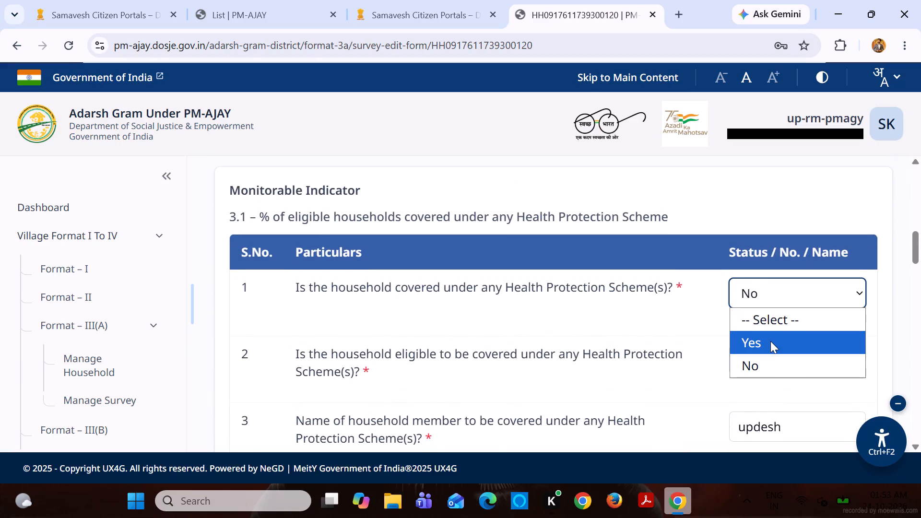
pyautogui.scroll(-6, 770, 341)
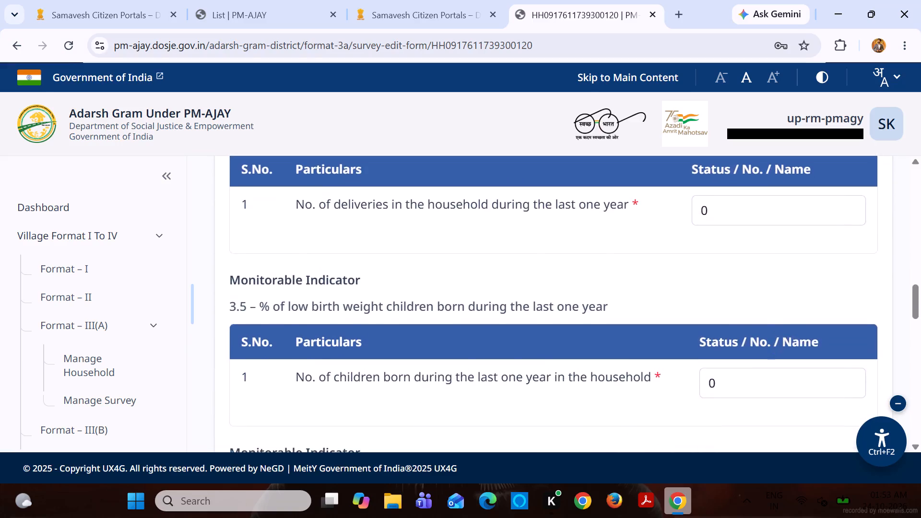
pyautogui.scroll(-9, 770, 341)
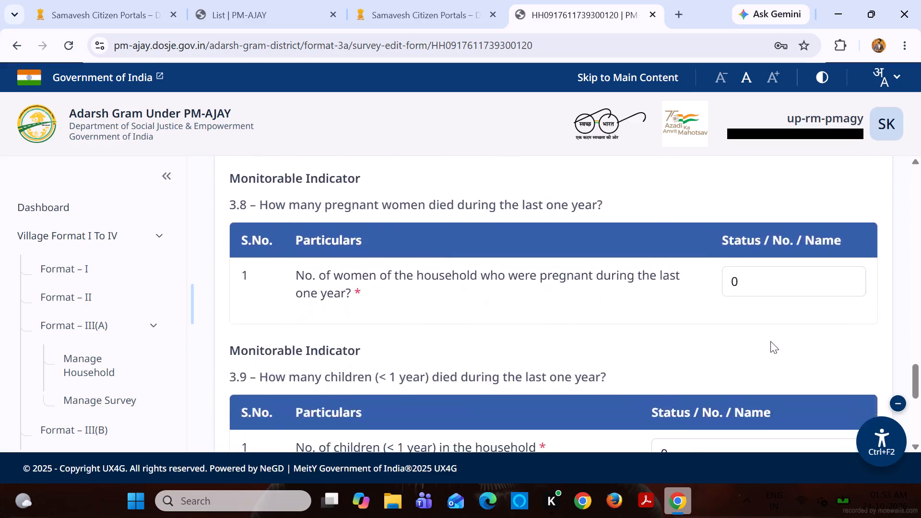
pyautogui.scroll(-3, 770, 341)
pyautogui.click(854, 348)
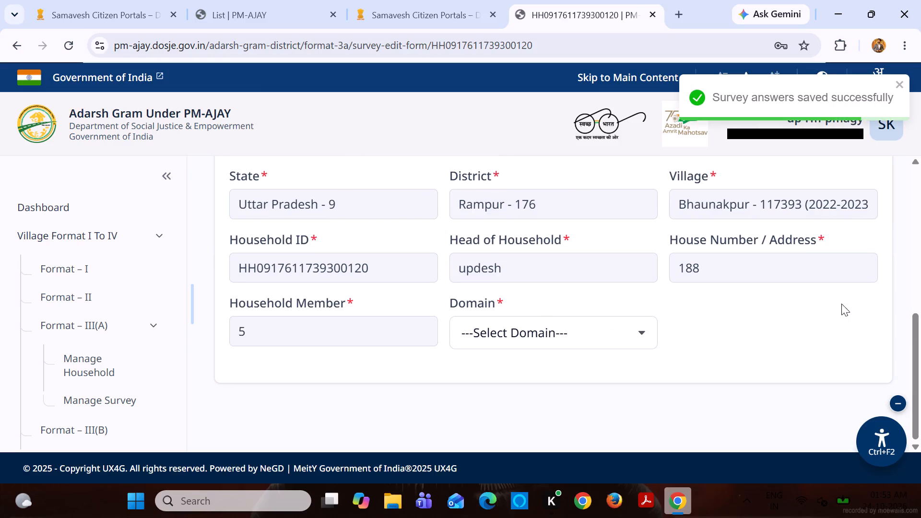
# Return to the survey list and open the survey for house number 190 on page 2 for editing.
pyautogui.scroll(9, 786, 289)
pyautogui.click(847, 207)
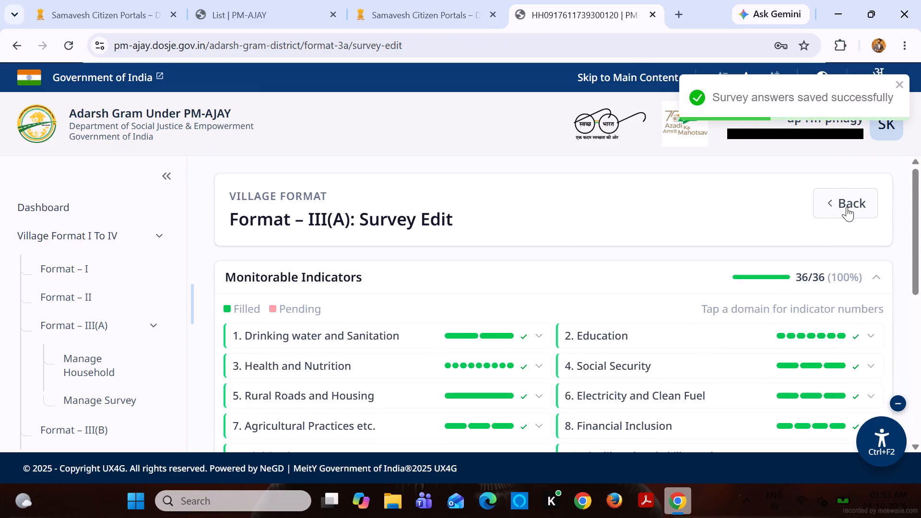
pyautogui.scroll(-11, 810, 293)
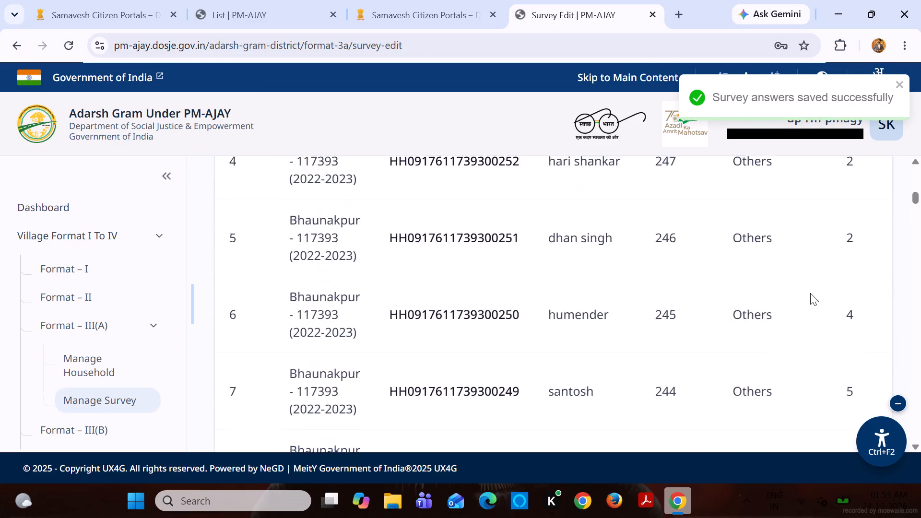
pyautogui.scroll(-17, 810, 293)
pyautogui.click(692, 353)
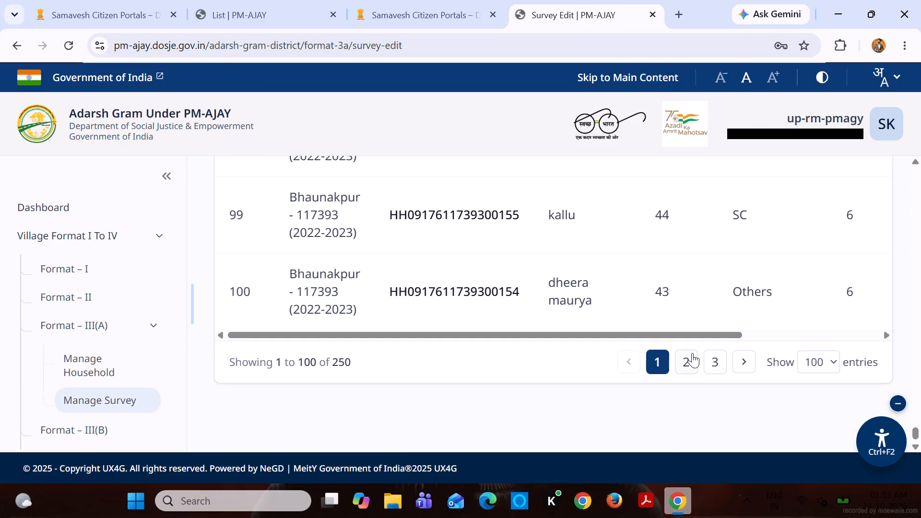
pyautogui.scroll(12, 717, 284)
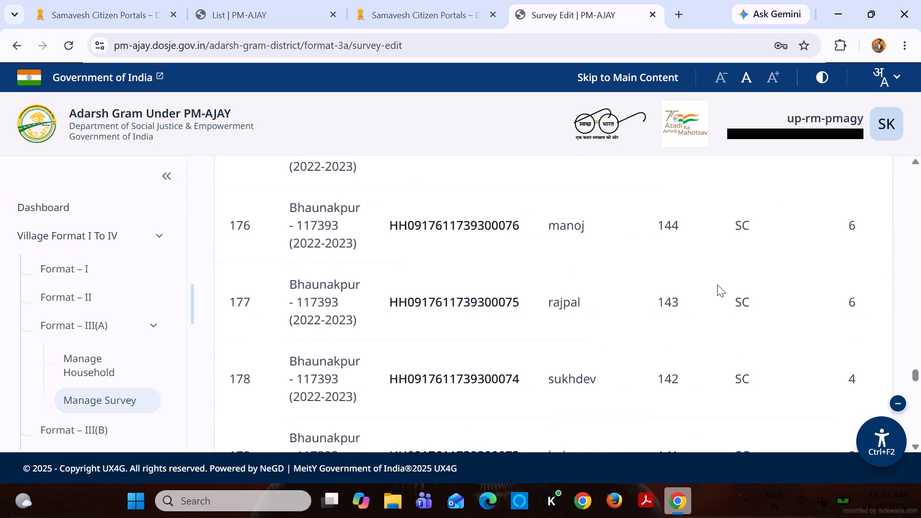
pyautogui.scroll(13, 717, 284)
pyautogui.scroll(-5, 717, 284)
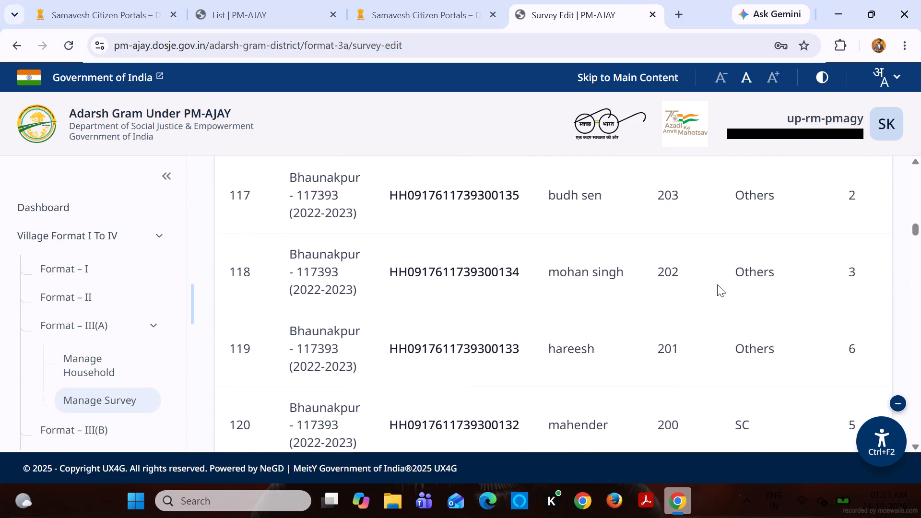
pyautogui.scroll(-9, 717, 284)
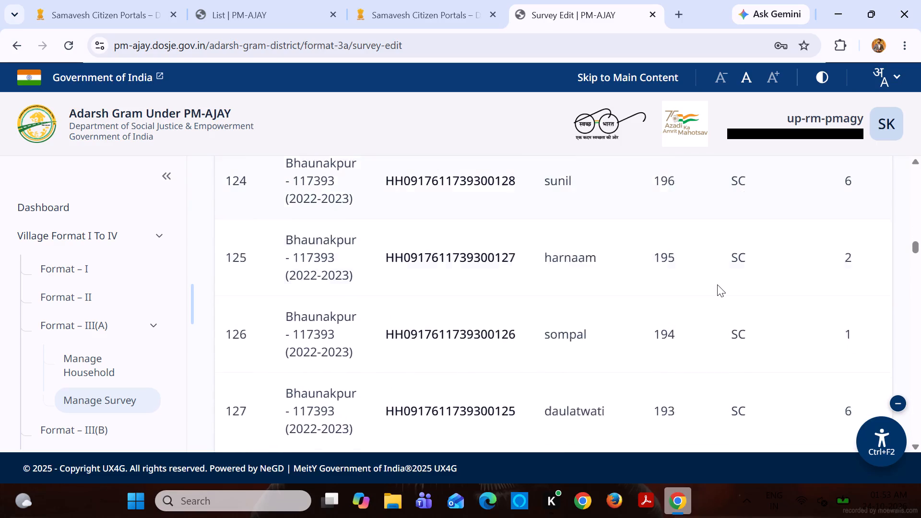
pyautogui.scroll(-5, 717, 284)
pyautogui.hscroll(-6, 717, 284)
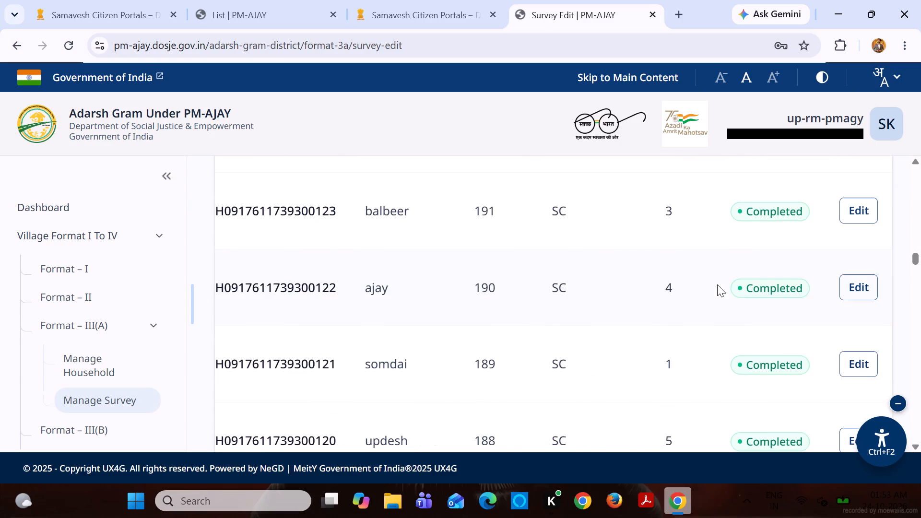
pyautogui.click(846, 284)
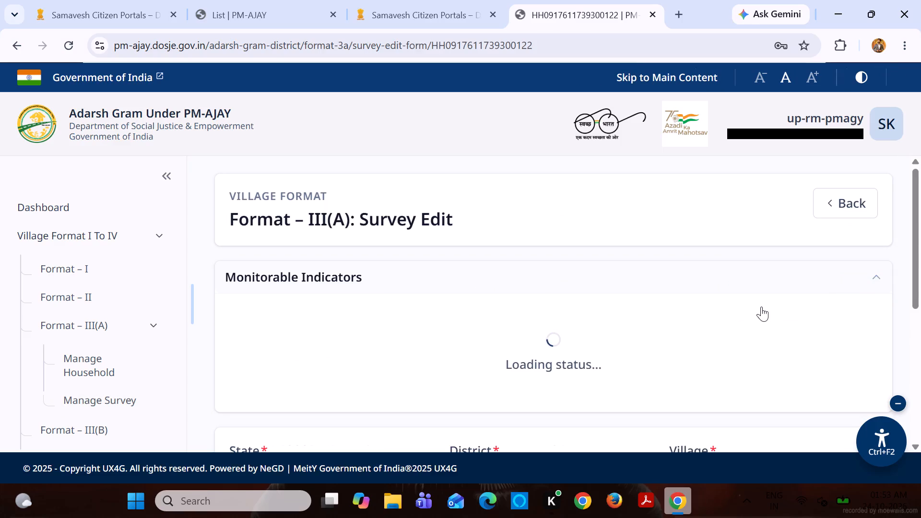
# In the 3 – Health and Nutrition domain, set Health Protection Scheme coverage to Yes and save house number 190's survey answers.
pyautogui.scroll(-7, 761, 306)
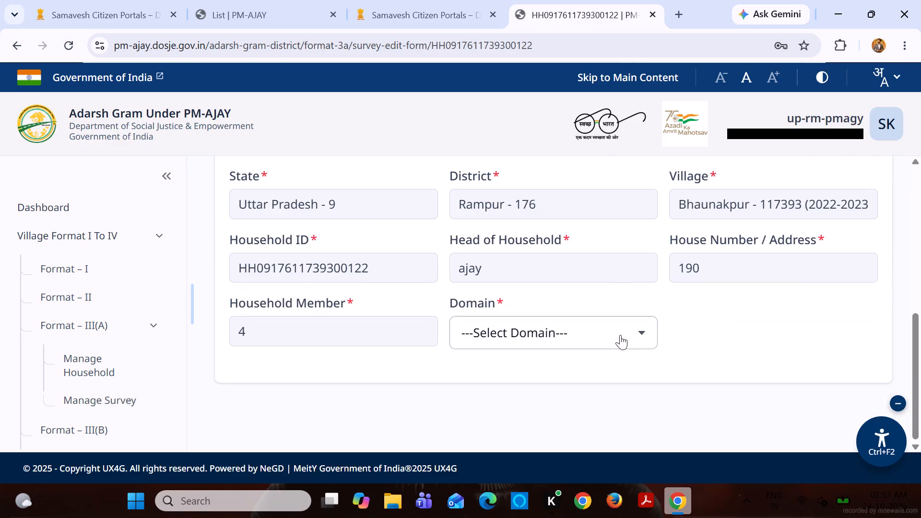
pyautogui.click(620, 335)
pyautogui.click(555, 210)
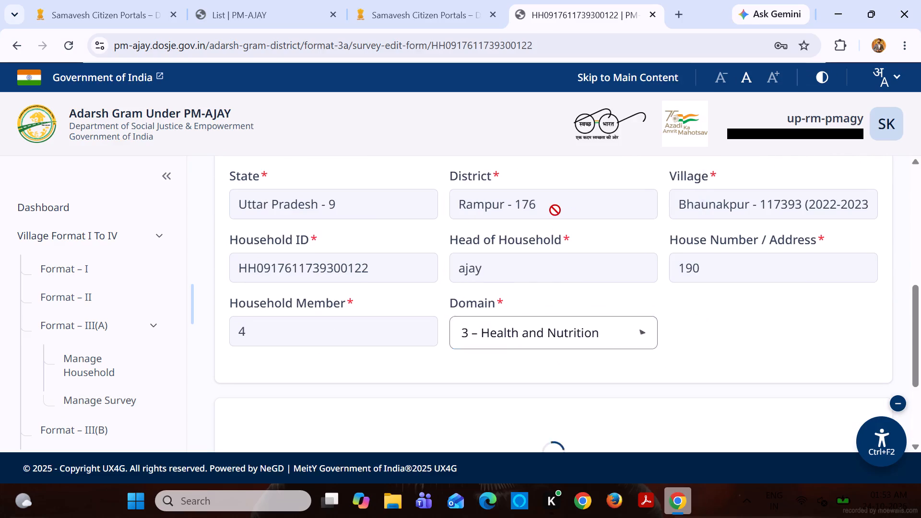
pyautogui.scroll(-3, 671, 294)
pyautogui.click(775, 285)
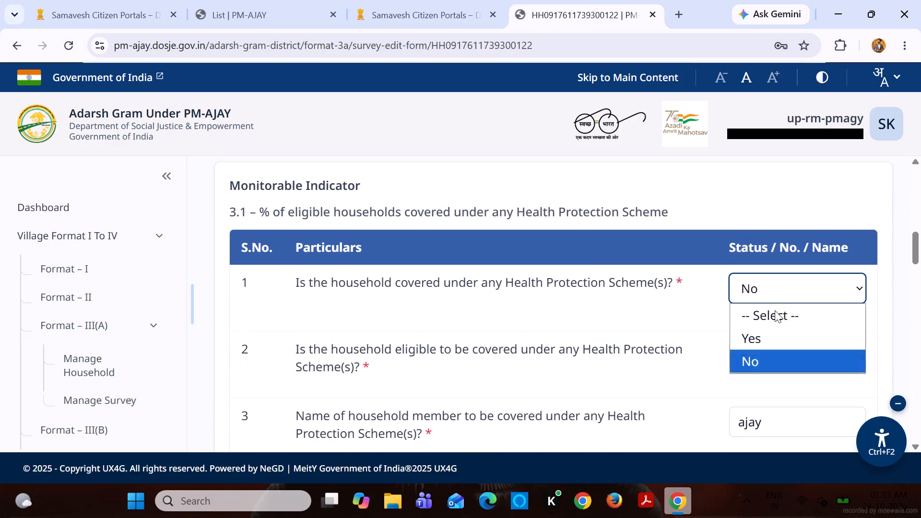
pyautogui.click(768, 332)
pyautogui.scroll(-3, 768, 332)
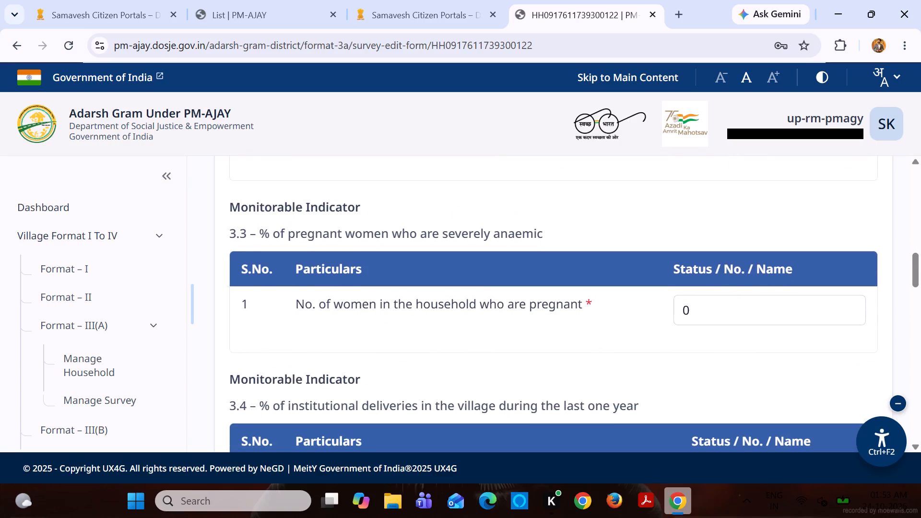
pyautogui.scroll(-9, 824, 311)
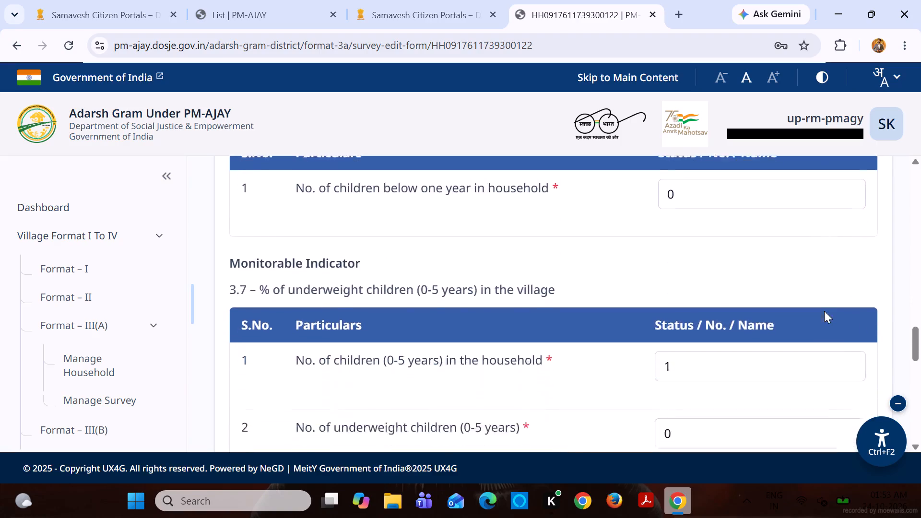
pyautogui.scroll(-8, 824, 311)
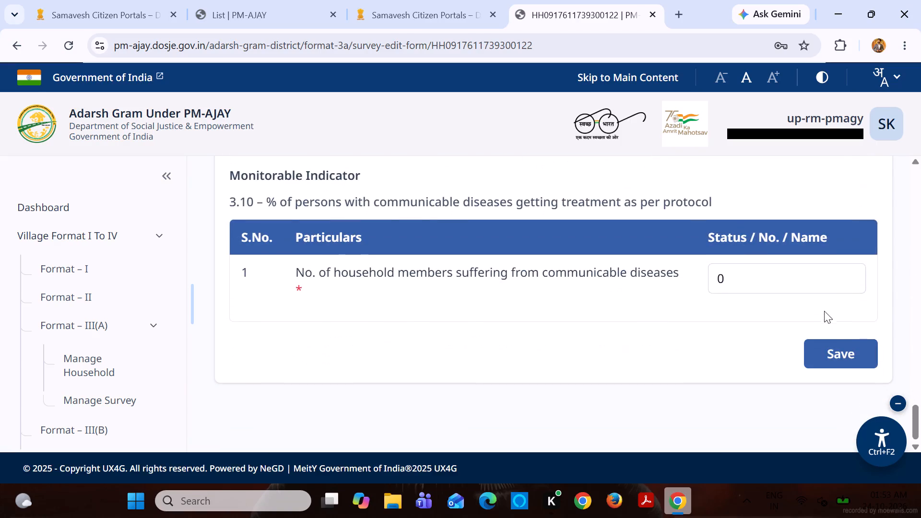
pyautogui.scroll(-1, 824, 311)
pyautogui.click(832, 351)
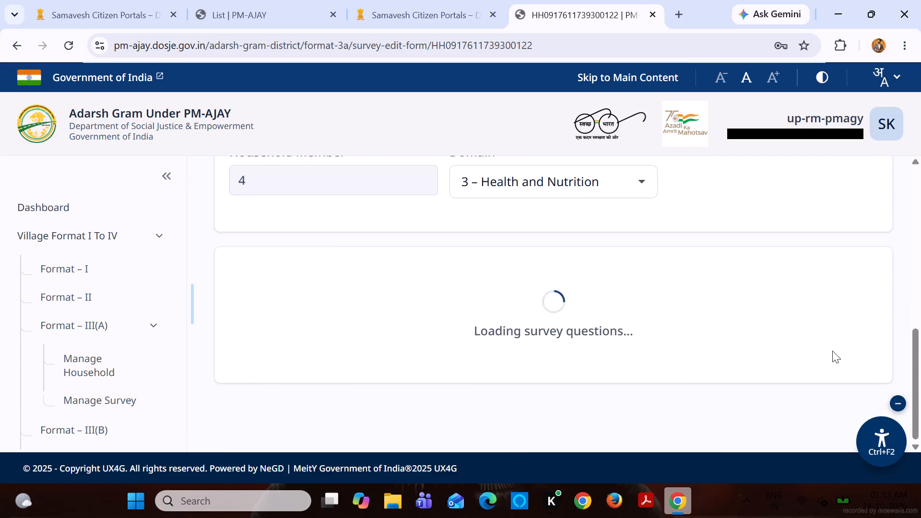
# Return to the survey list and open the survey for house number 191 on page 2 for editing.
pyautogui.scroll(9, 765, 249)
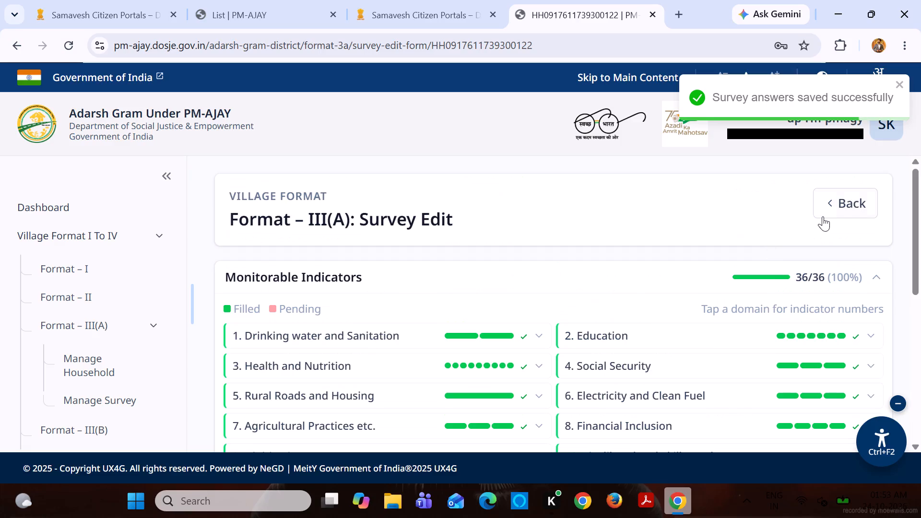
pyautogui.click(824, 215)
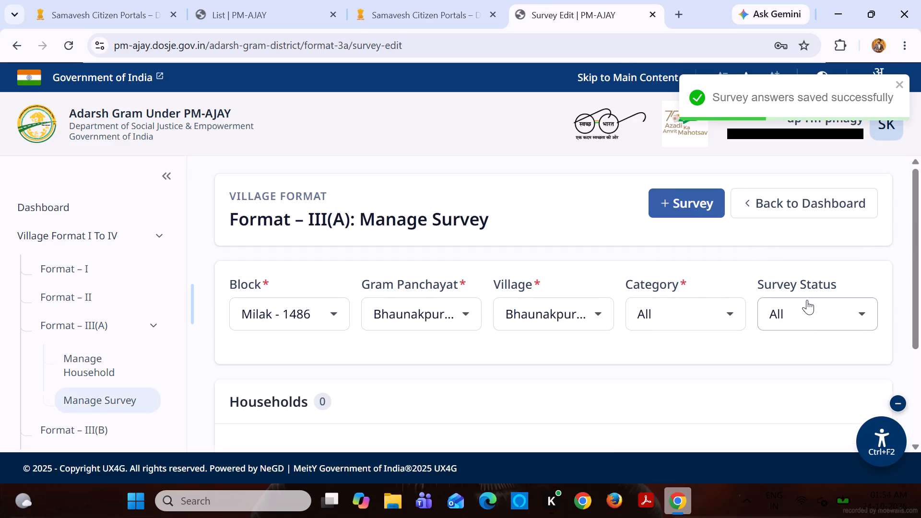
pyautogui.scroll(-4, 807, 300)
pyautogui.scroll(-18, 807, 300)
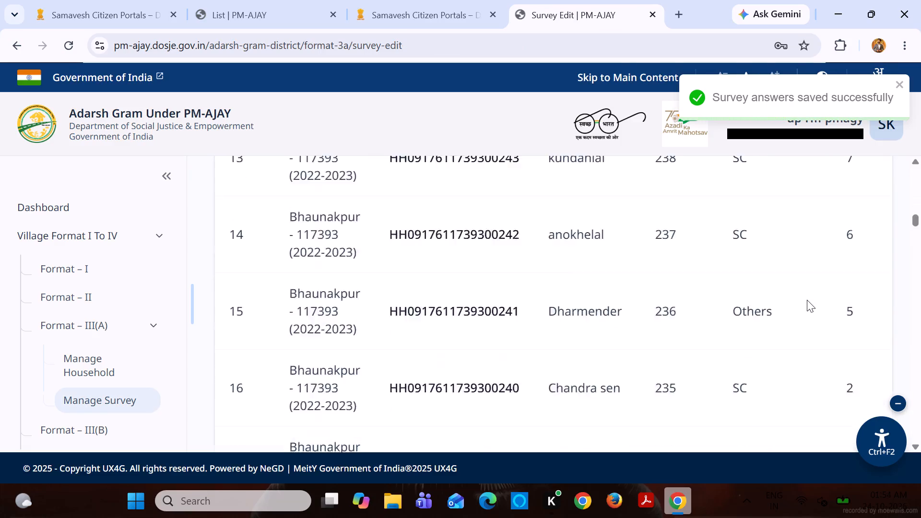
pyautogui.scroll(-19, 807, 300)
pyautogui.click(682, 356)
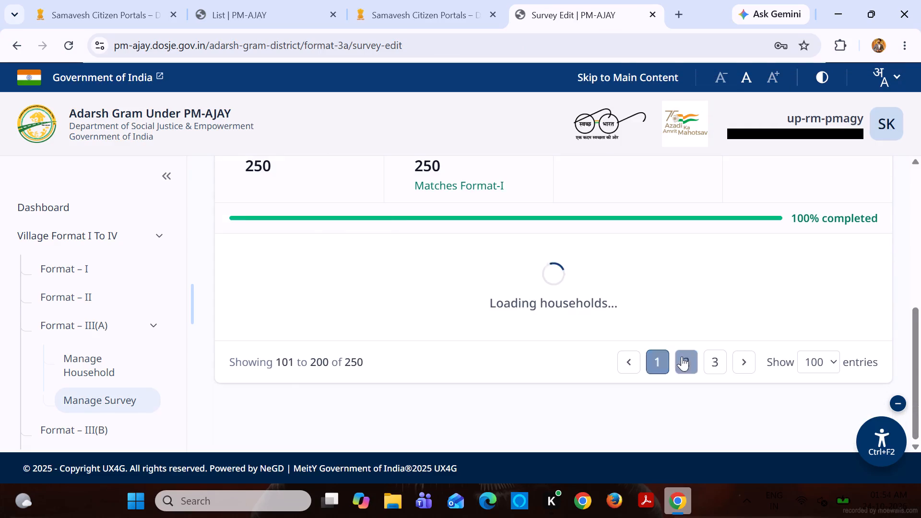
pyautogui.scroll(18, 688, 254)
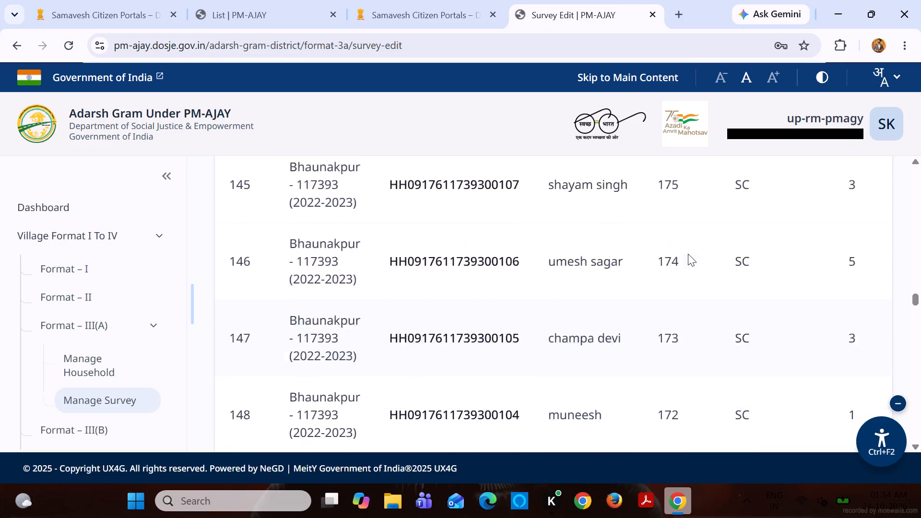
pyautogui.scroll(6, 688, 254)
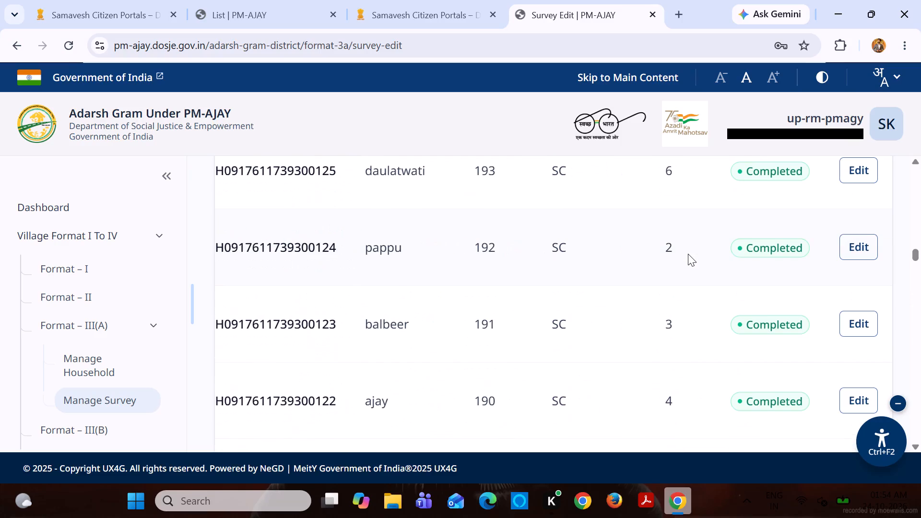
pyautogui.click(855, 311)
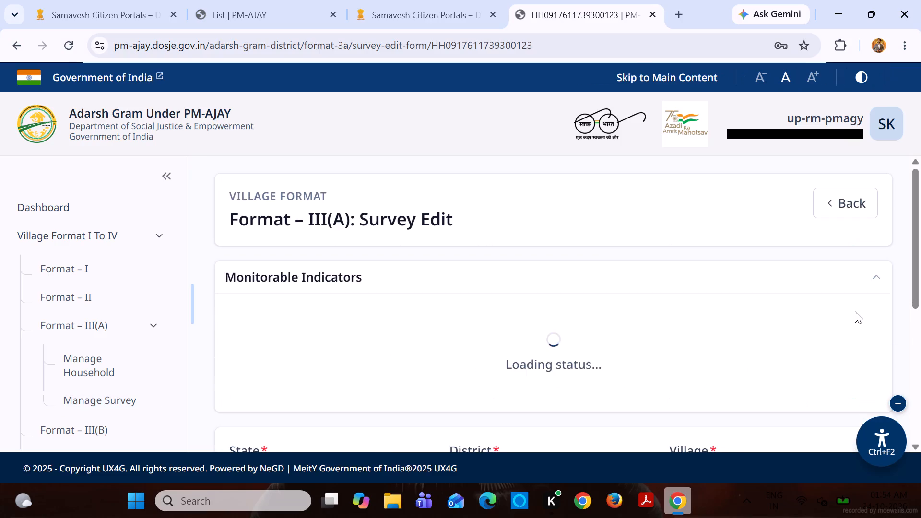
# In the 3 – Health and Nutrition domain, set Health Protection Scheme coverage to Yes and save house number 191's survey answers.
pyautogui.scroll(-7, 806, 307)
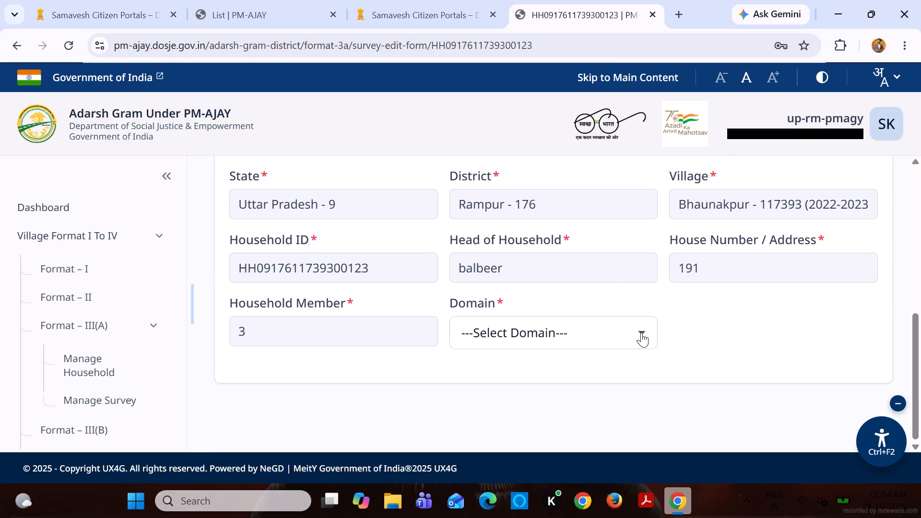
pyautogui.click(641, 332)
pyautogui.click(558, 209)
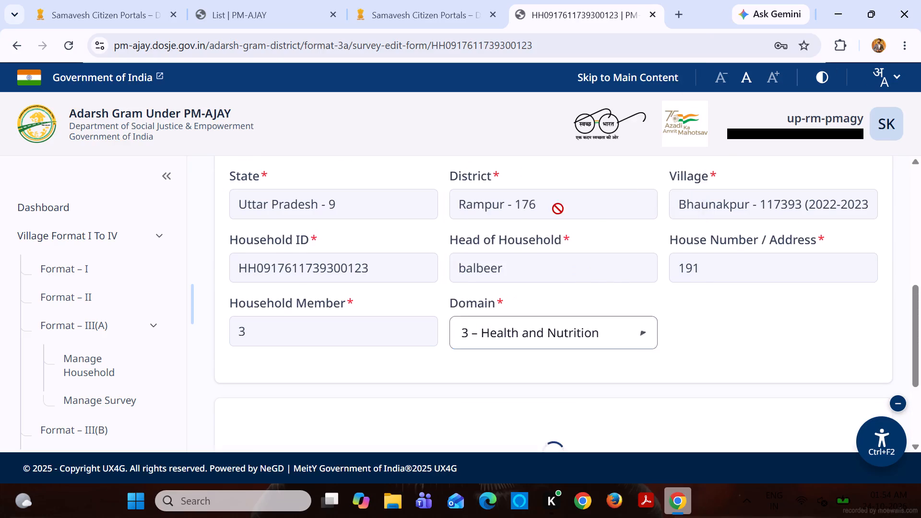
pyautogui.scroll(-4, 656, 317)
pyautogui.moveTo(798, 259); pyautogui.dragTo(774, 294)
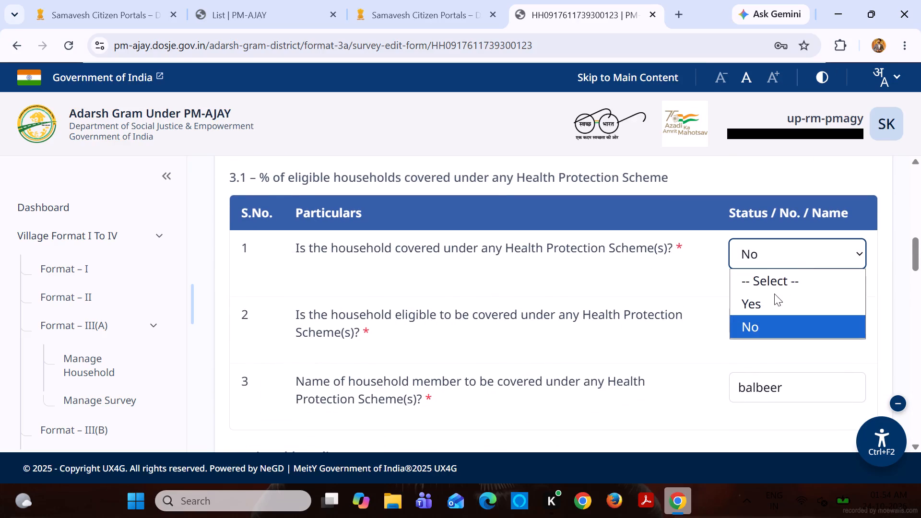
pyautogui.moveTo(774, 294); pyautogui.dragTo(770, 300)
pyautogui.click(770, 300)
pyautogui.scroll(-7, 770, 300)
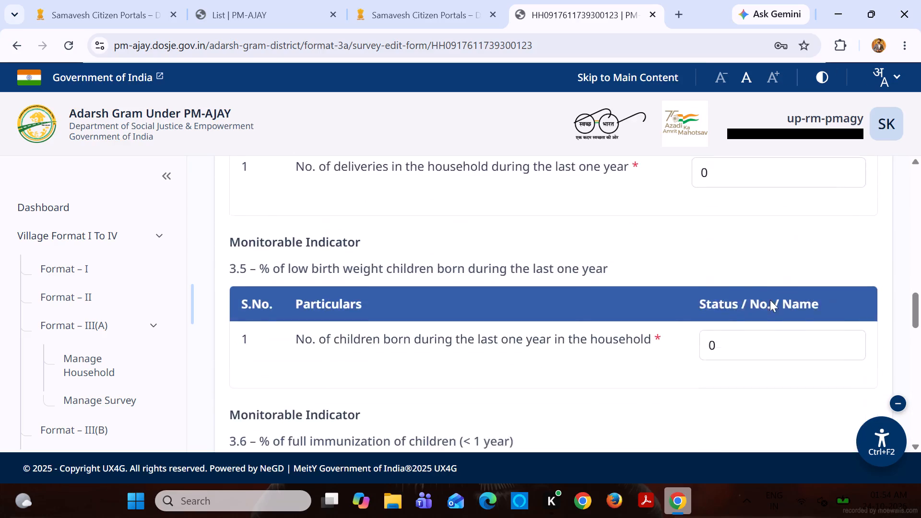
pyautogui.scroll(-9, 770, 300)
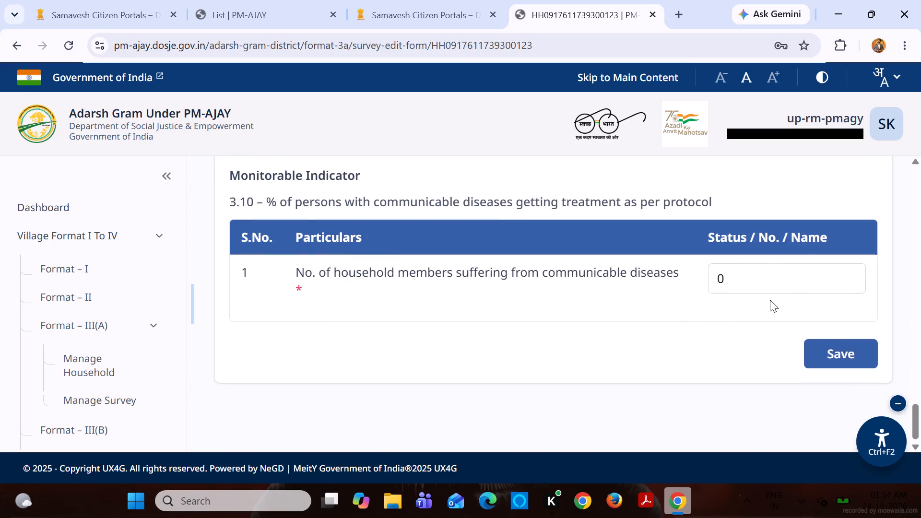
pyautogui.scroll(-1, 770, 300)
pyautogui.click(835, 353)
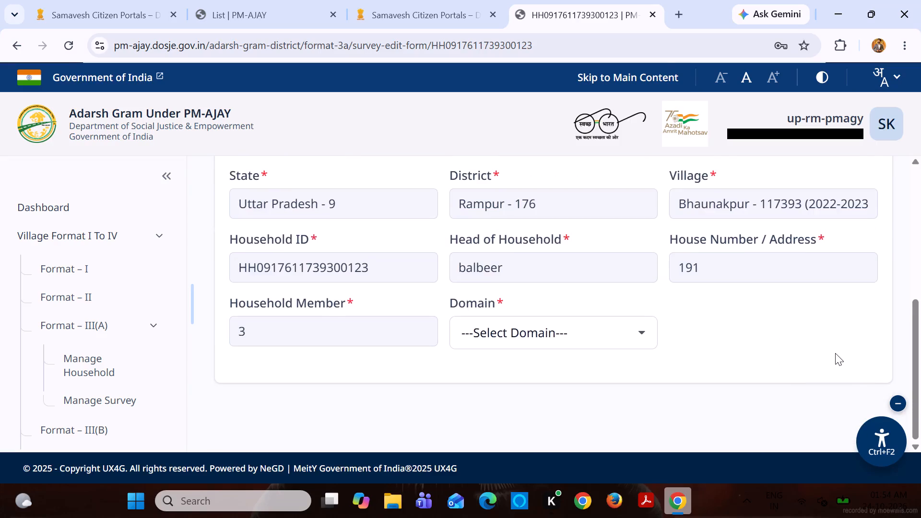
# Return to the survey list and open the survey for house number 192 on page 2 for editing.
pyautogui.scroll(8, 768, 232)
pyautogui.click(843, 193)
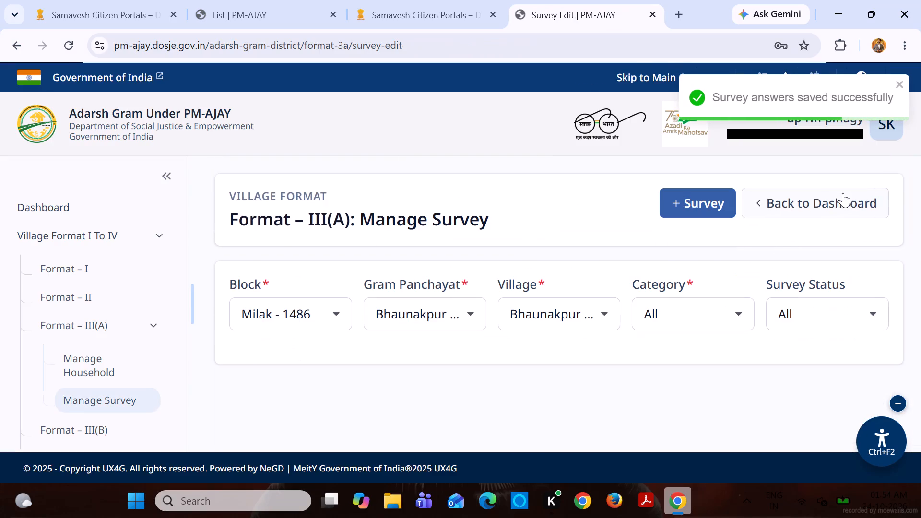
pyautogui.scroll(-9, 786, 264)
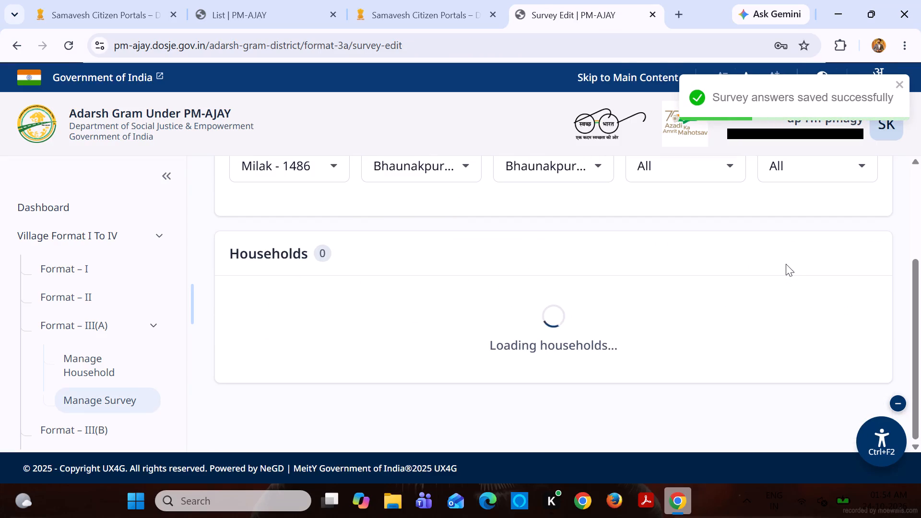
pyautogui.scroll(-16, 786, 264)
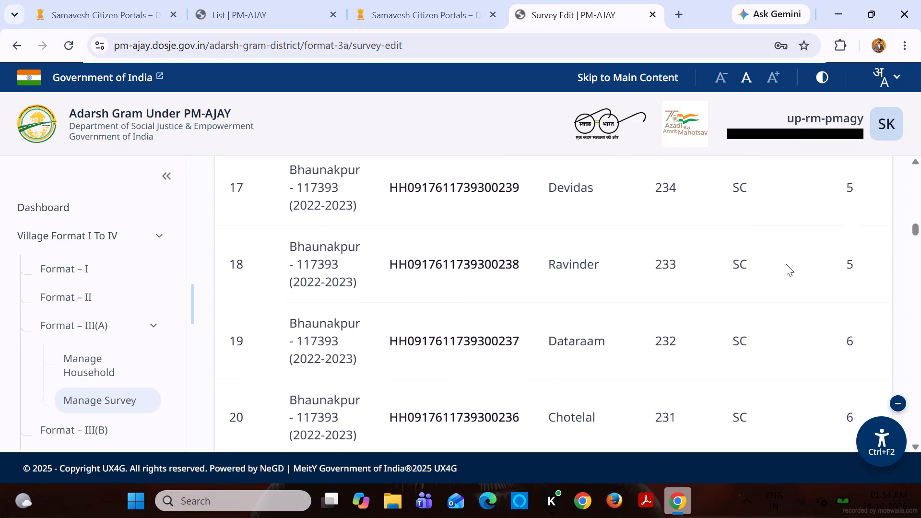
pyautogui.scroll(-14, 786, 264)
pyautogui.click(692, 372)
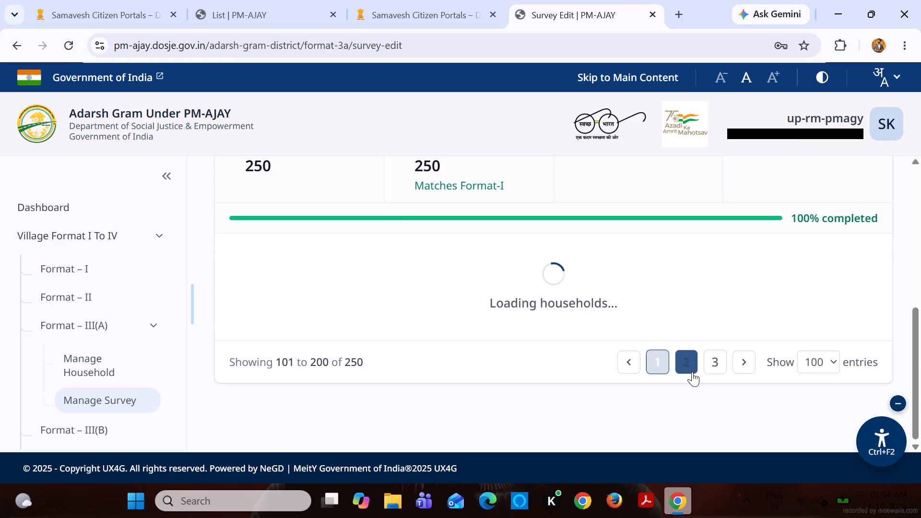
pyautogui.scroll(14, 705, 274)
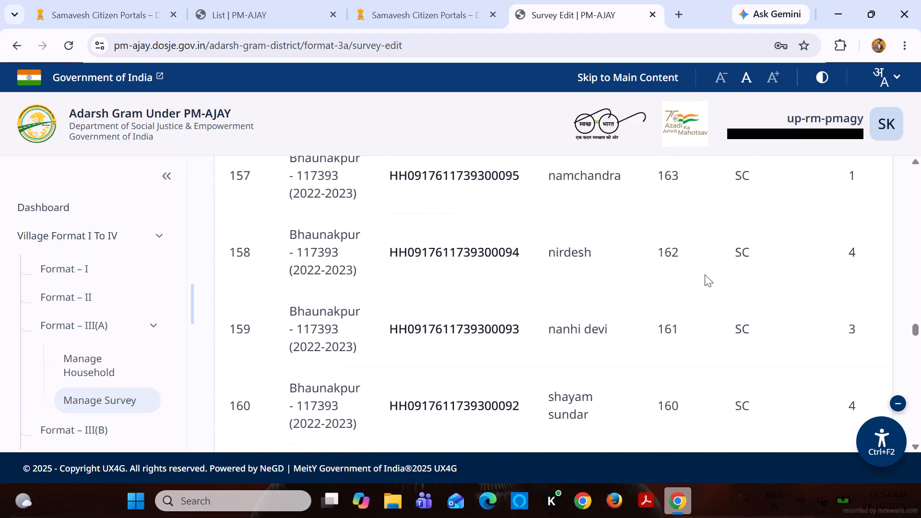
pyautogui.scroll(4, 705, 274)
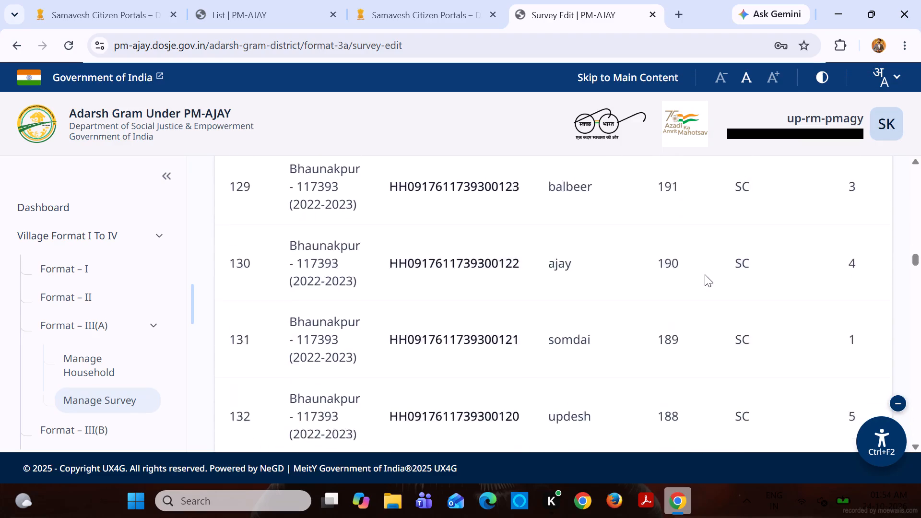
pyautogui.scroll(5, 705, 274)
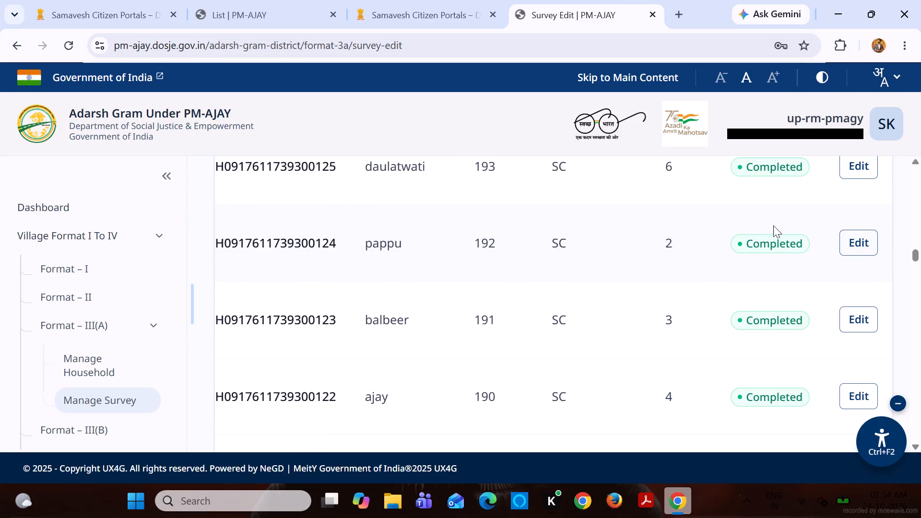
pyautogui.click(842, 242)
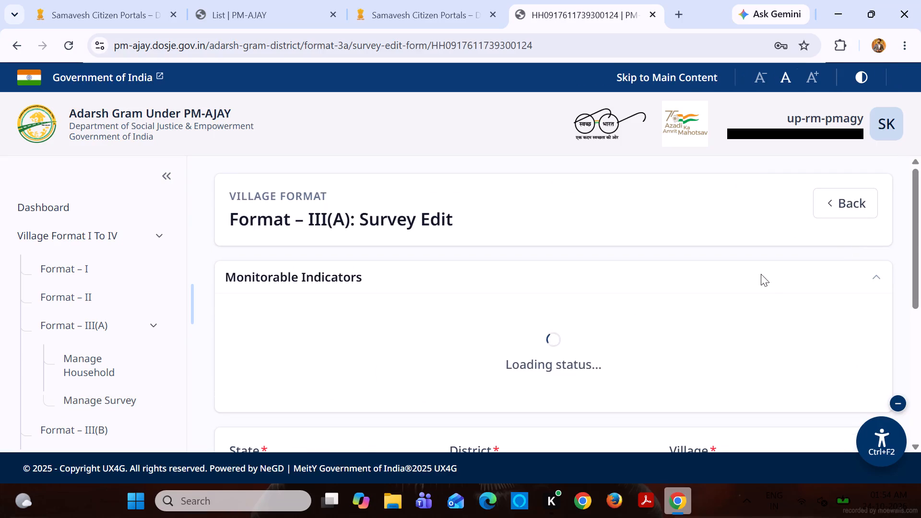
# In the 3 – Health and Nutrition domain, set Health Protection Scheme coverage to Yes and save house number 192's survey answers.
pyautogui.scroll(-15, 761, 274)
pyautogui.click(649, 327)
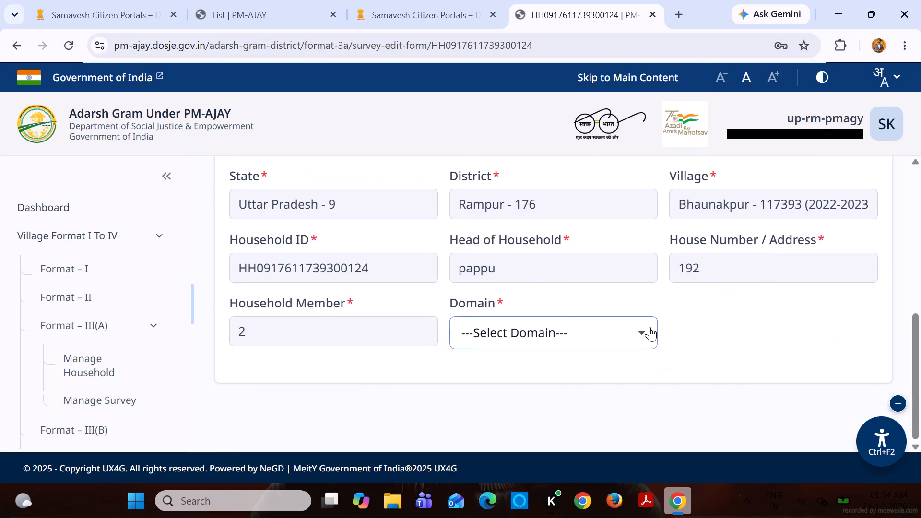
pyautogui.click(557, 201)
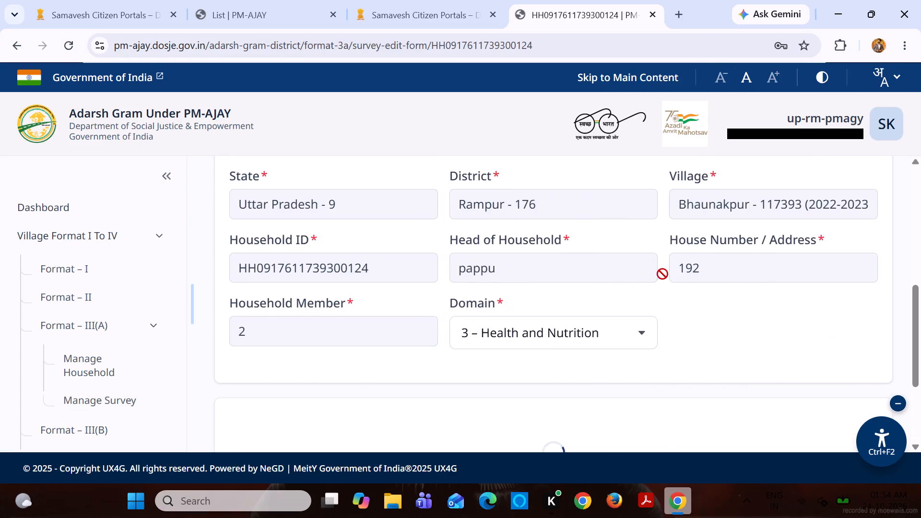
pyautogui.scroll(-4, 662, 274)
pyautogui.moveTo(790, 227); pyautogui.dragTo(774, 281)
pyautogui.click(774, 281)
pyautogui.scroll(-7, 774, 281)
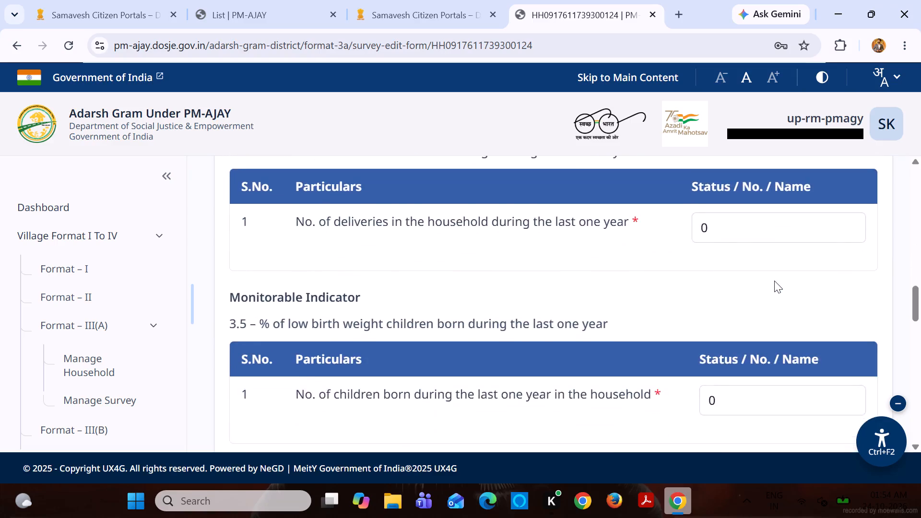
pyautogui.scroll(-10, 774, 281)
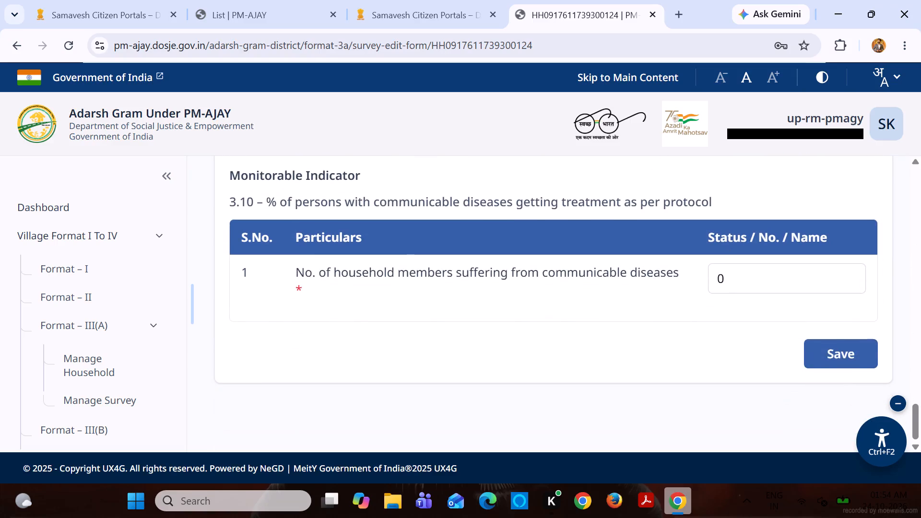
pyautogui.scroll(-1, 774, 281)
pyautogui.click(830, 348)
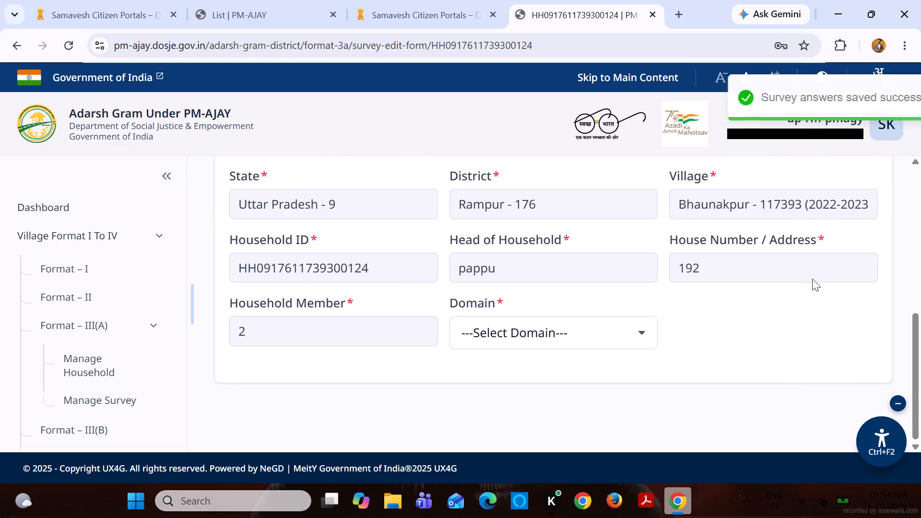
# Return to the survey list and open the survey for house number 193 on page 2 for editing.
pyautogui.scroll(9, 781, 278)
pyautogui.click(848, 198)
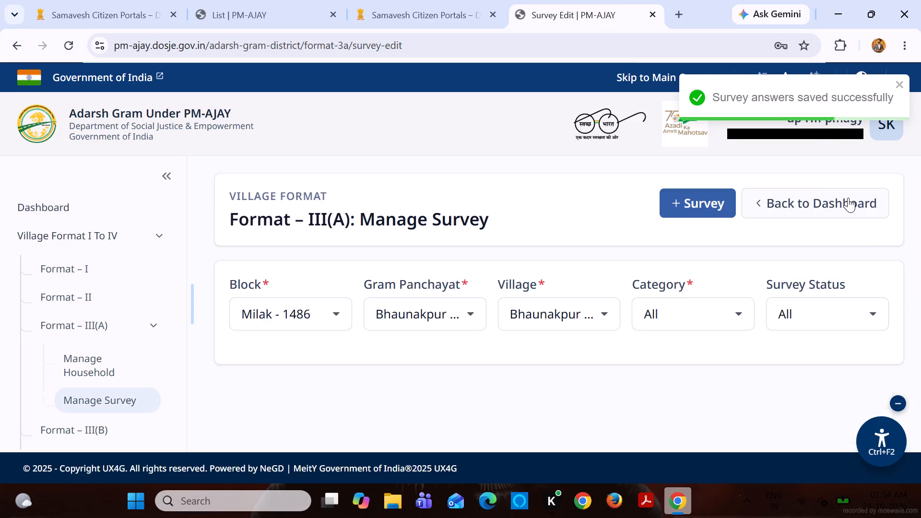
pyautogui.scroll(-10, 810, 264)
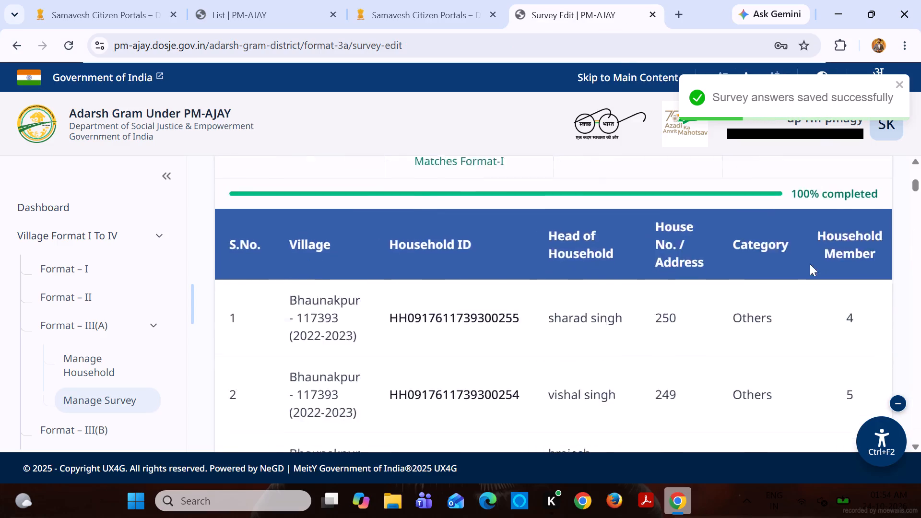
pyautogui.scroll(-20, 810, 264)
pyautogui.scroll(-8, 810, 264)
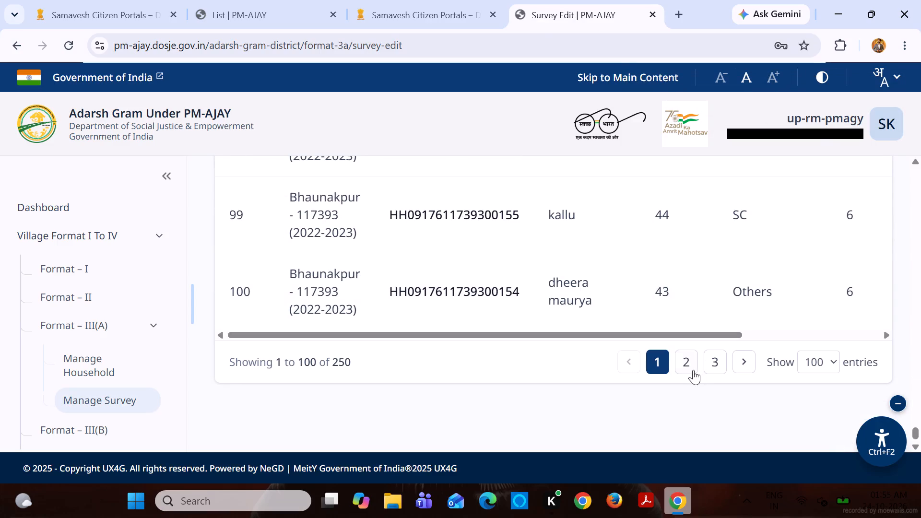
pyautogui.click(693, 370)
pyautogui.scroll(6, 723, 284)
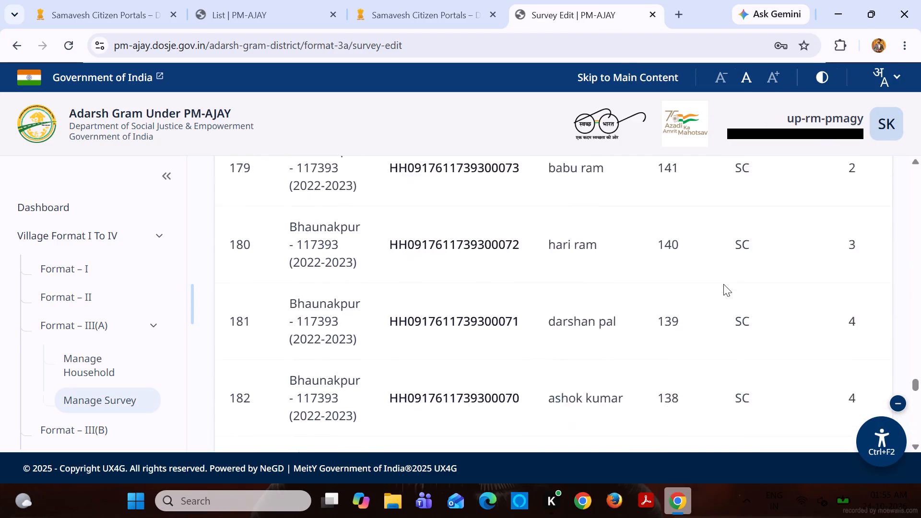
pyautogui.scroll(15, 723, 284)
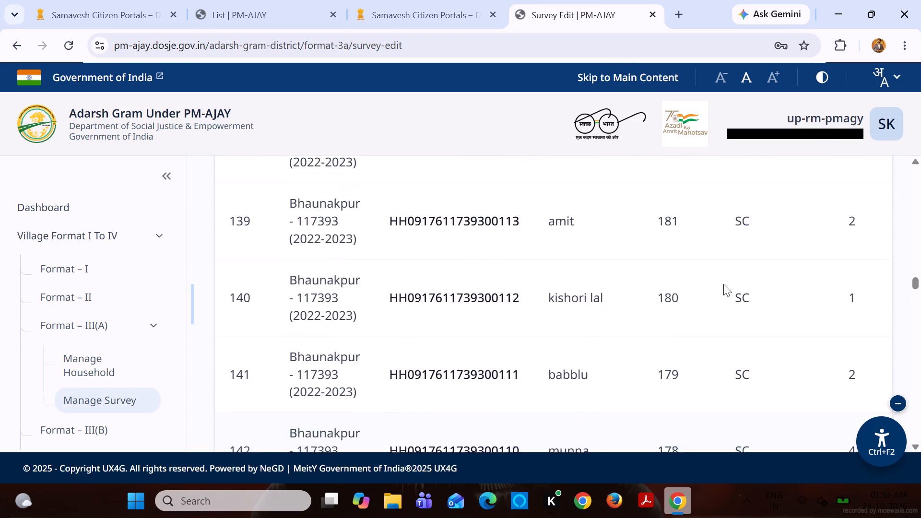
pyautogui.scroll(9, 723, 284)
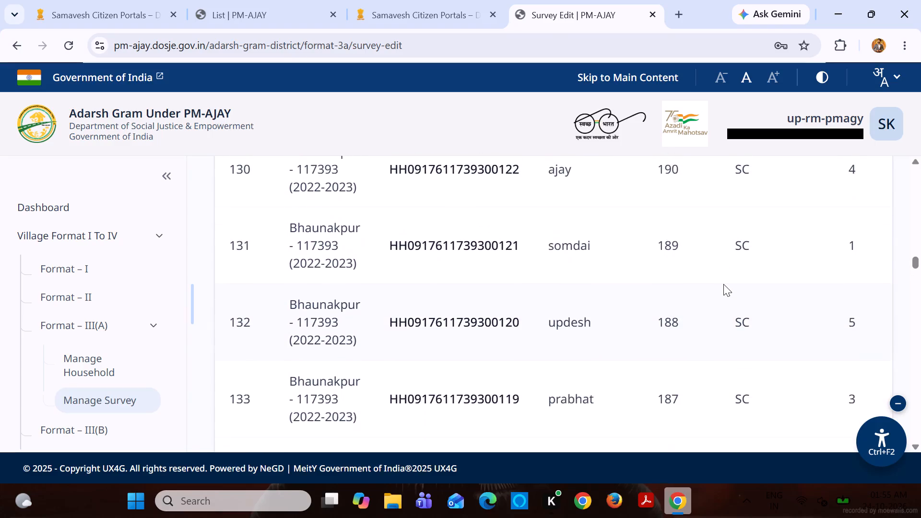
pyautogui.scroll(5, 723, 284)
pyautogui.scroll(-1, 723, 284)
pyautogui.hscroll(-2, 723, 284)
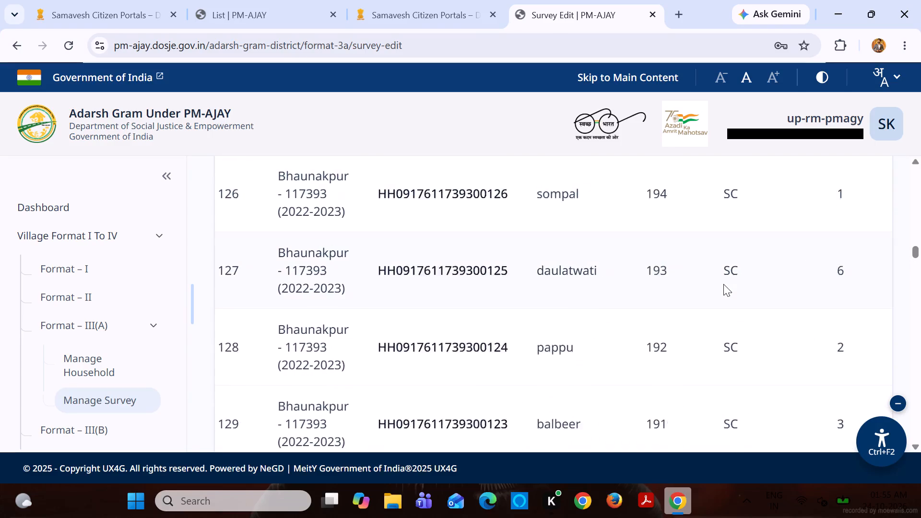
pyautogui.hscroll(-4, 723, 284)
pyautogui.click(852, 266)
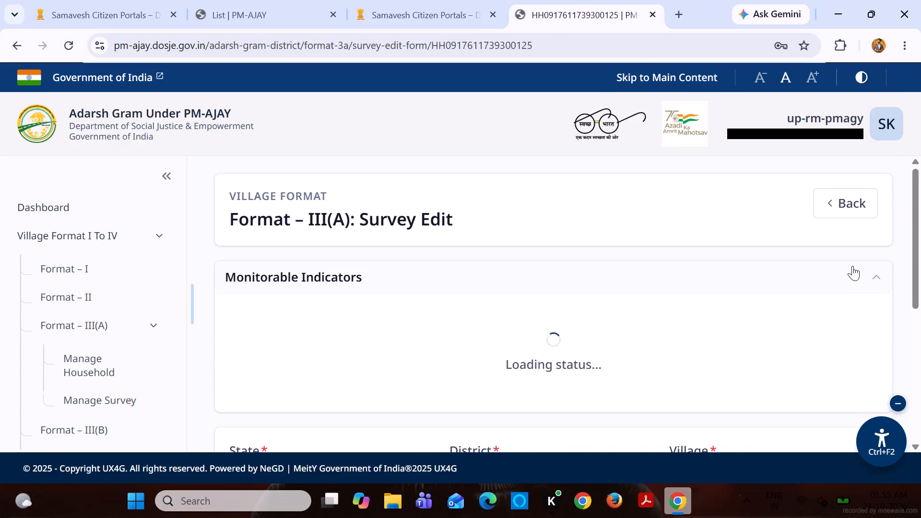
# In the 3 – Health and Nutrition domain, set Health Protection Scheme coverage to Yes and save house number 193's survey answers.
pyautogui.scroll(-4, 811, 287)
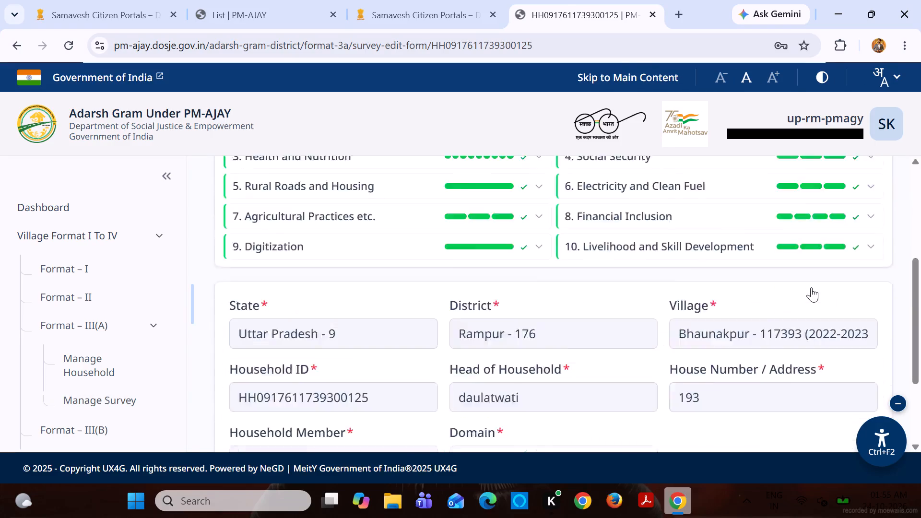
pyautogui.scroll(-2, 811, 287)
pyautogui.click(655, 323)
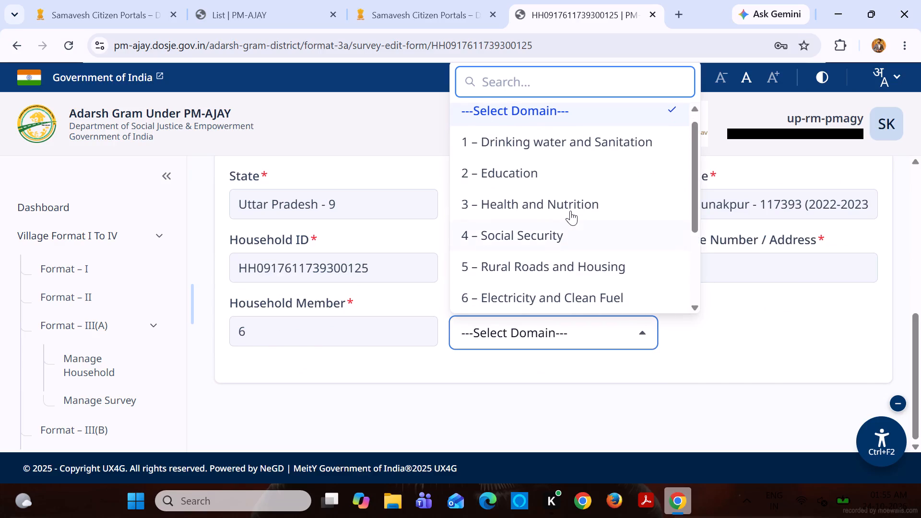
pyautogui.click(570, 210)
pyautogui.scroll(-4, 706, 326)
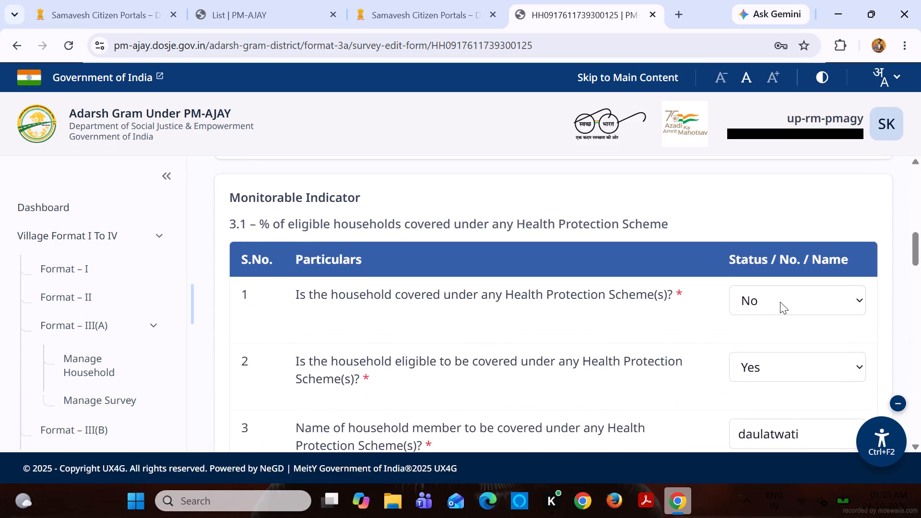
pyautogui.moveTo(781, 302); pyautogui.dragTo(755, 353)
pyautogui.click(755, 353)
pyautogui.scroll(-2, 755, 353)
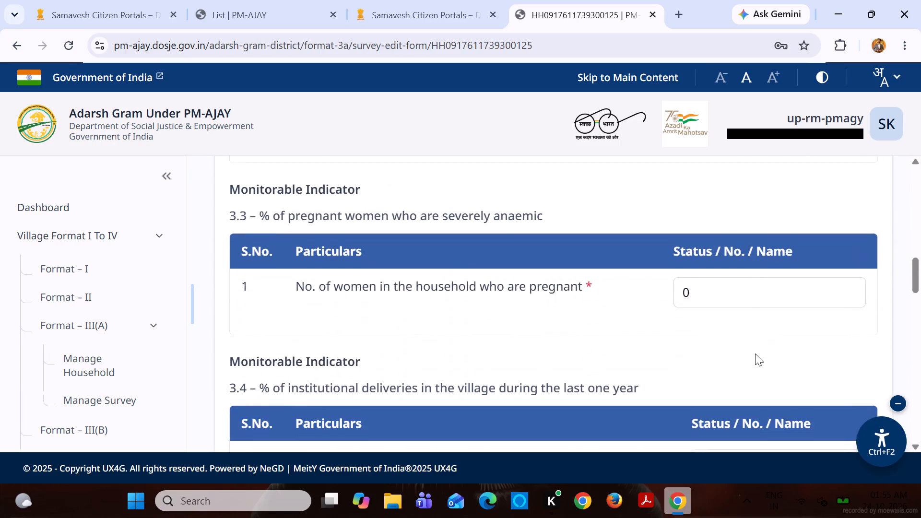
pyautogui.scroll(-1, 755, 353)
pyautogui.scroll(-6, 796, 324)
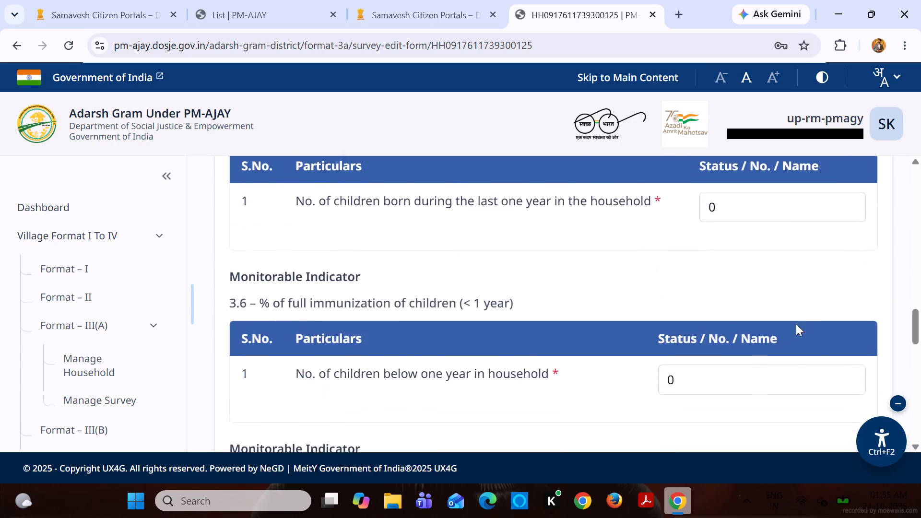
pyautogui.scroll(-3, 796, 324)
pyautogui.hscroll(1, 796, 324)
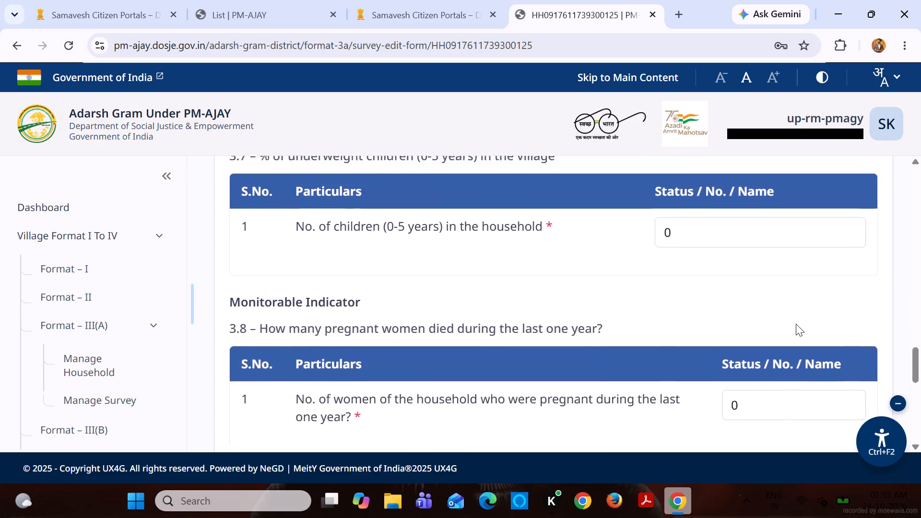
pyautogui.hscroll(1, 796, 324)
pyautogui.scroll(-8, 796, 324)
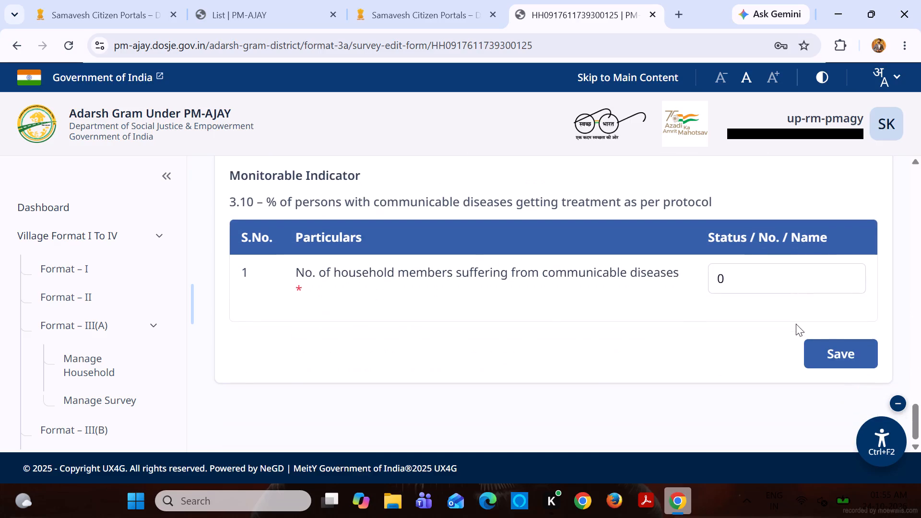
pyautogui.scroll(-1, 796, 324)
pyautogui.click(845, 357)
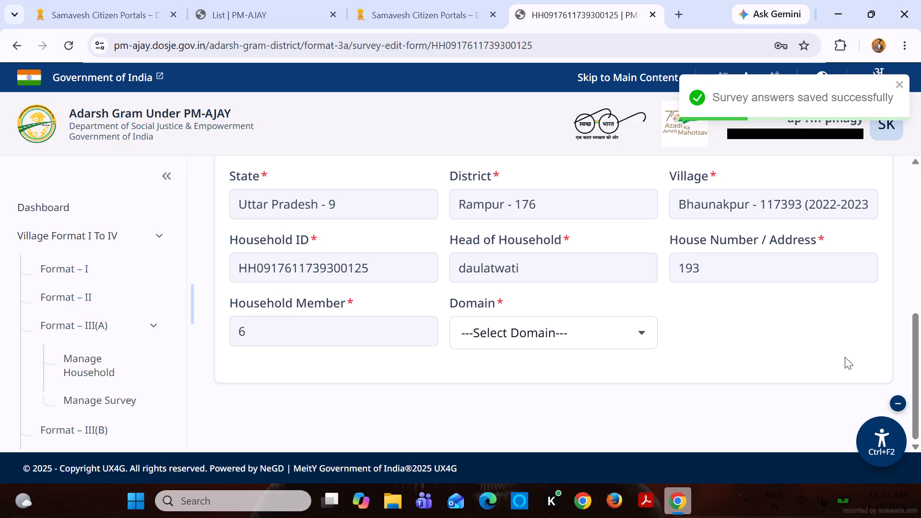
# Return to the survey list and open the survey for house number 196 on page 2 for editing.
pyautogui.scroll(9, 809, 250)
pyautogui.click(843, 208)
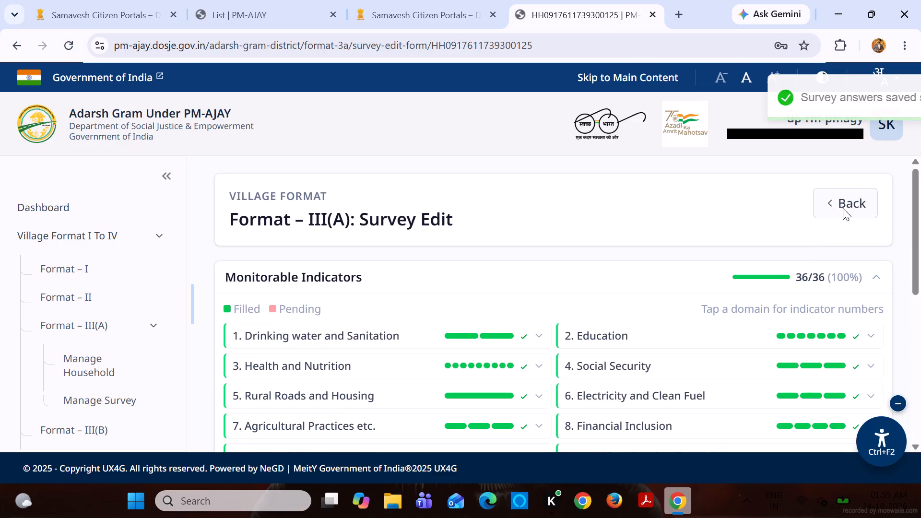
pyautogui.scroll(-20, 791, 301)
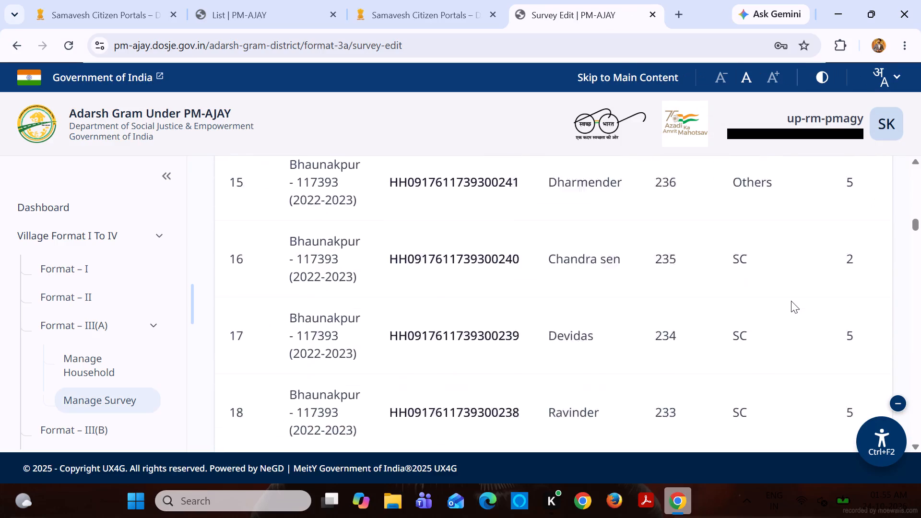
pyautogui.scroll(-20, 791, 301)
pyautogui.scroll(-6, 791, 301)
pyautogui.click(695, 366)
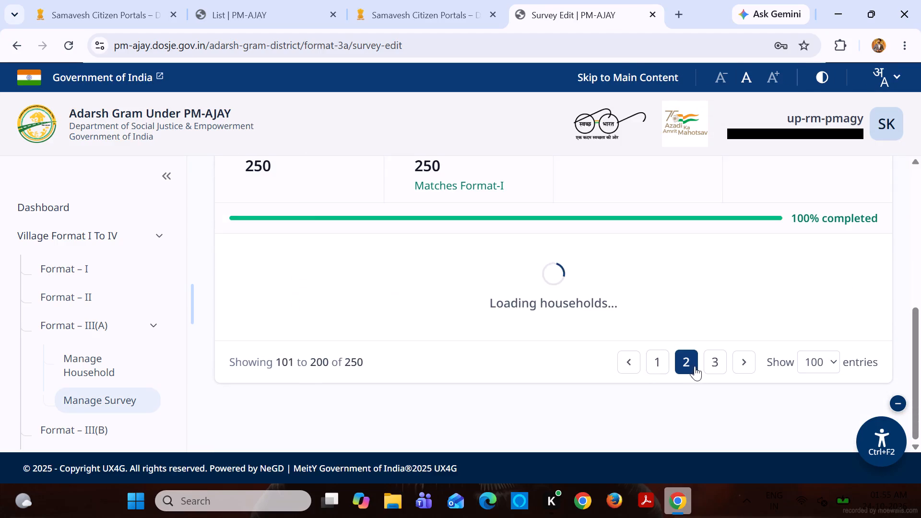
pyautogui.scroll(11, 709, 188)
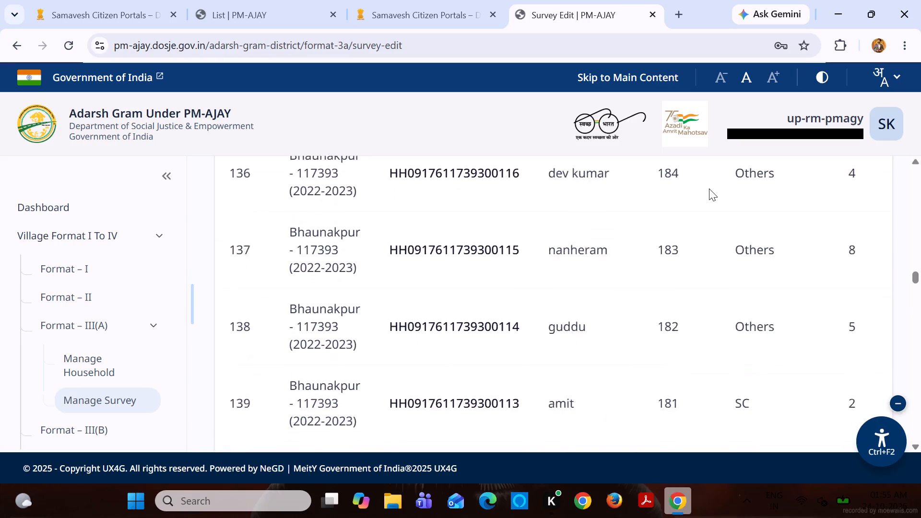
pyautogui.scroll(13, 709, 188)
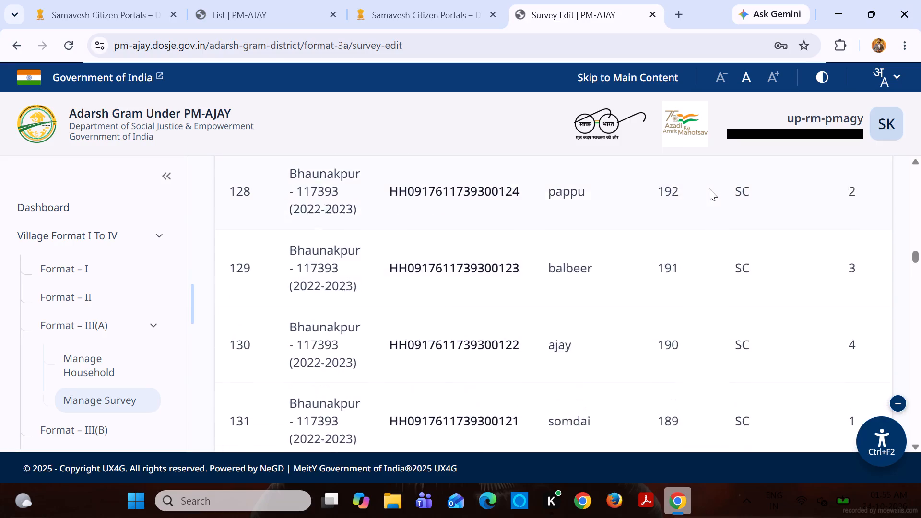
pyautogui.scroll(10, 709, 188)
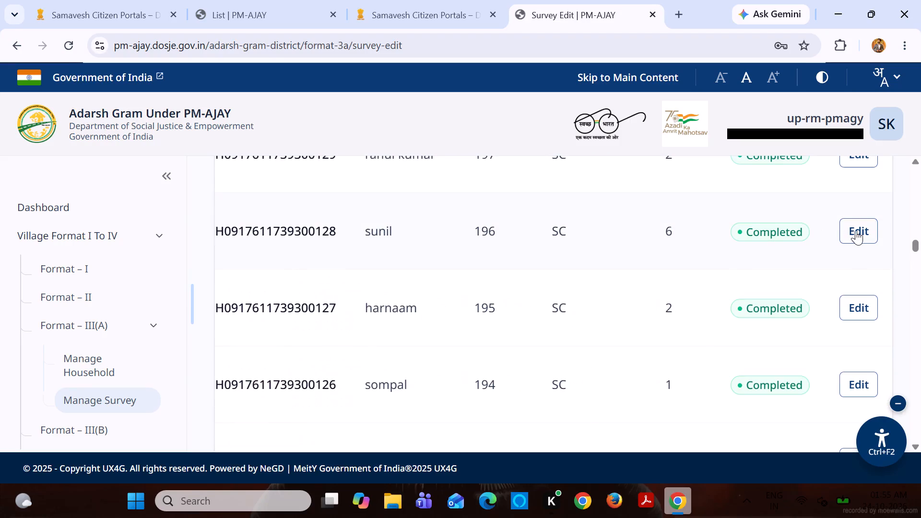
pyautogui.click(858, 231)
# In the 3 – Health and Nutrition domain, set Health Protection Scheme coverage to Yes and save house number 196's survey answers.
pyautogui.scroll(-2, 764, 307)
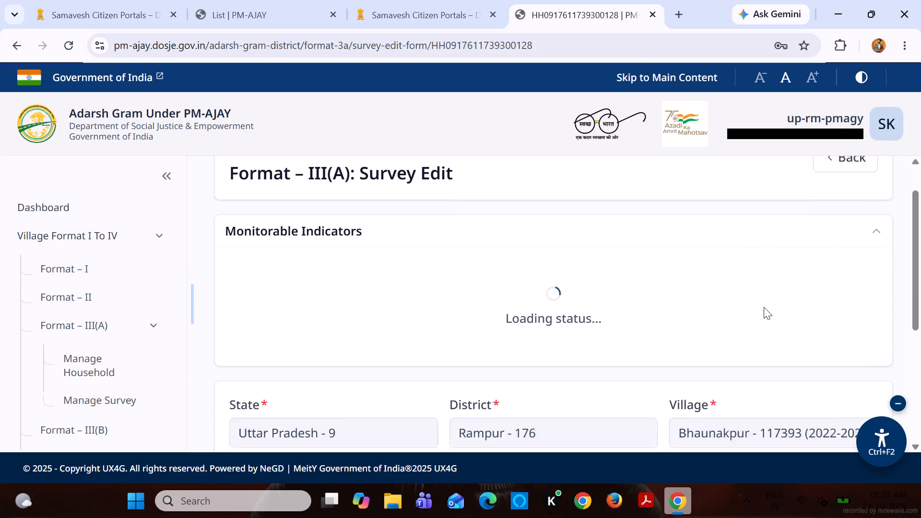
pyautogui.scroll(-7, 764, 307)
pyautogui.click(649, 343)
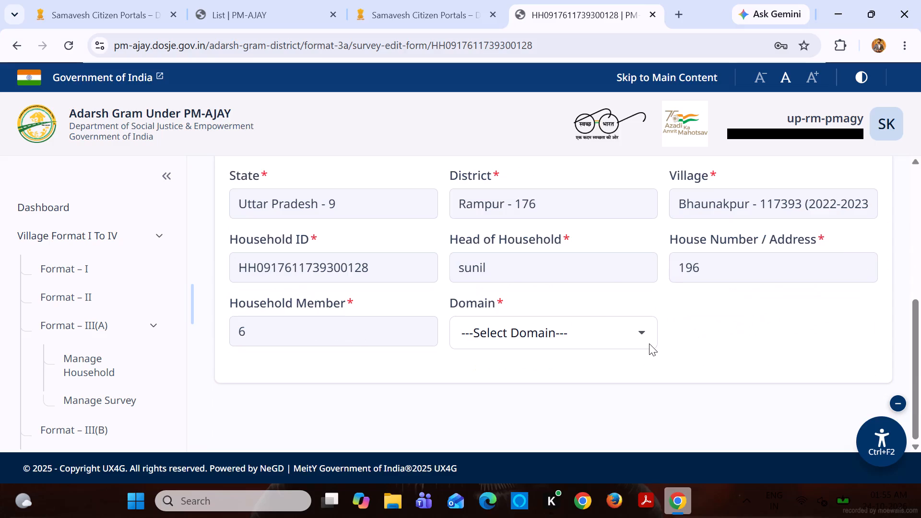
pyautogui.click(625, 325)
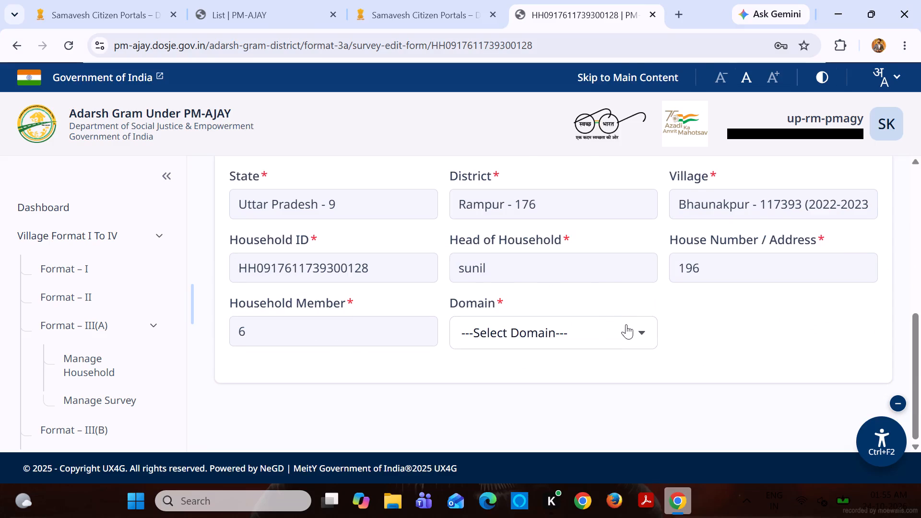
pyautogui.click(631, 326)
pyautogui.click(532, 209)
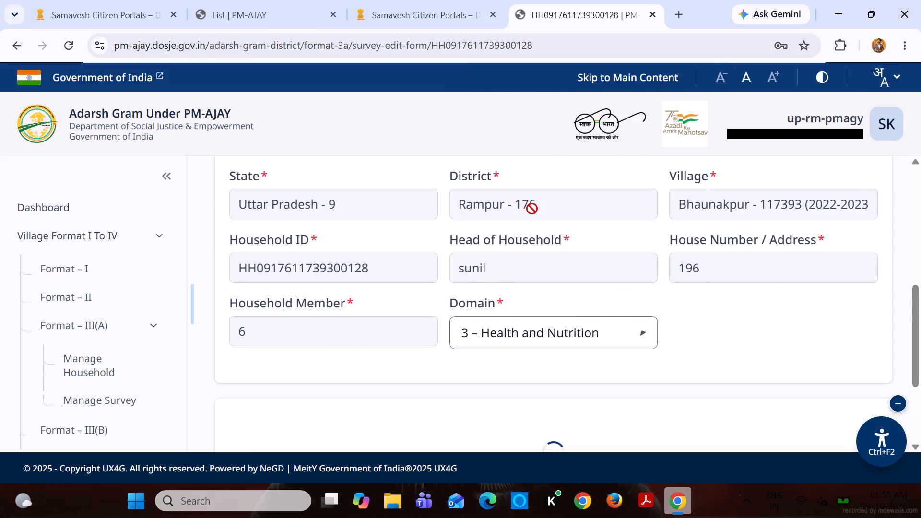
pyautogui.scroll(-4, 694, 325)
pyautogui.click(798, 242)
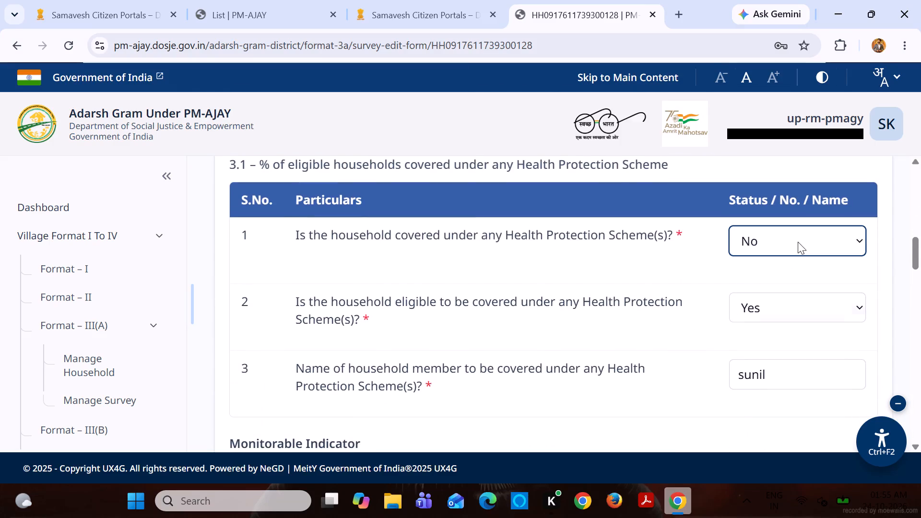
pyautogui.click(765, 293)
pyautogui.scroll(-15, 765, 293)
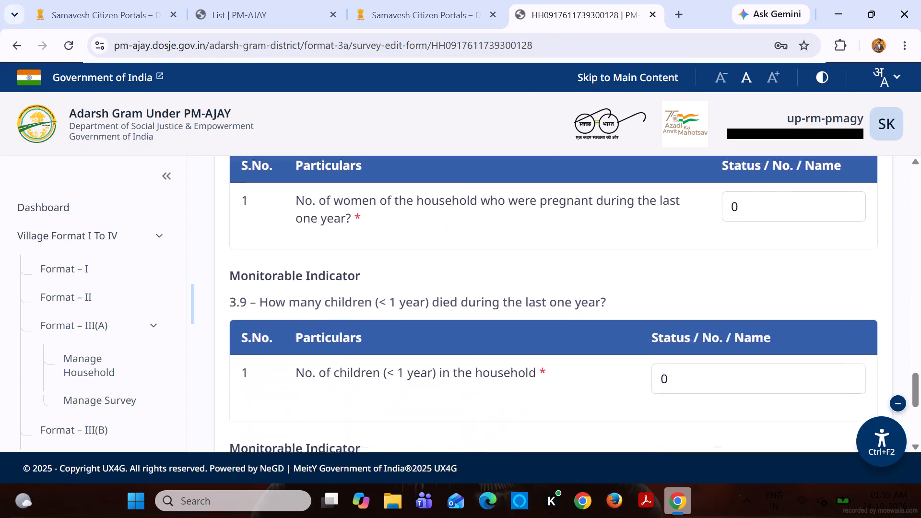
pyautogui.scroll(-8, 765, 293)
pyautogui.click(827, 353)
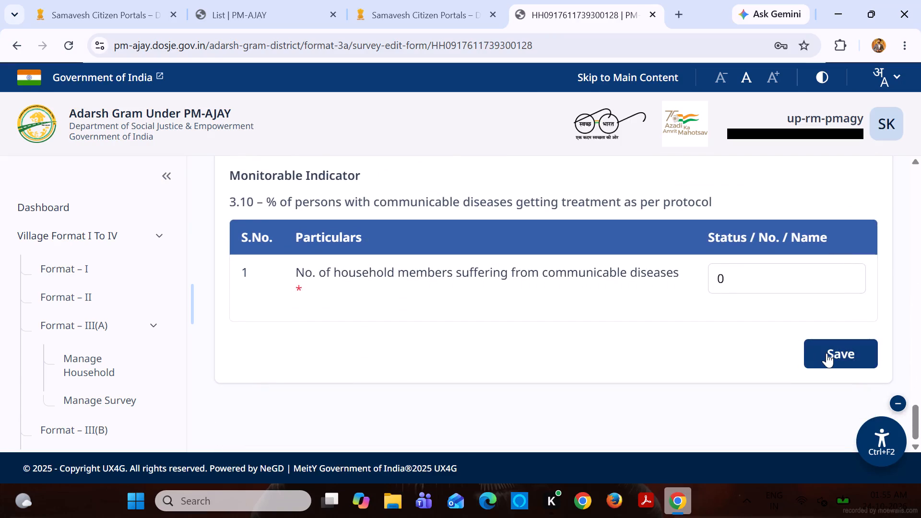
# Return to the survey list and open the survey for house number 197 on page 2 for editing.
pyautogui.scroll(10, 776, 279)
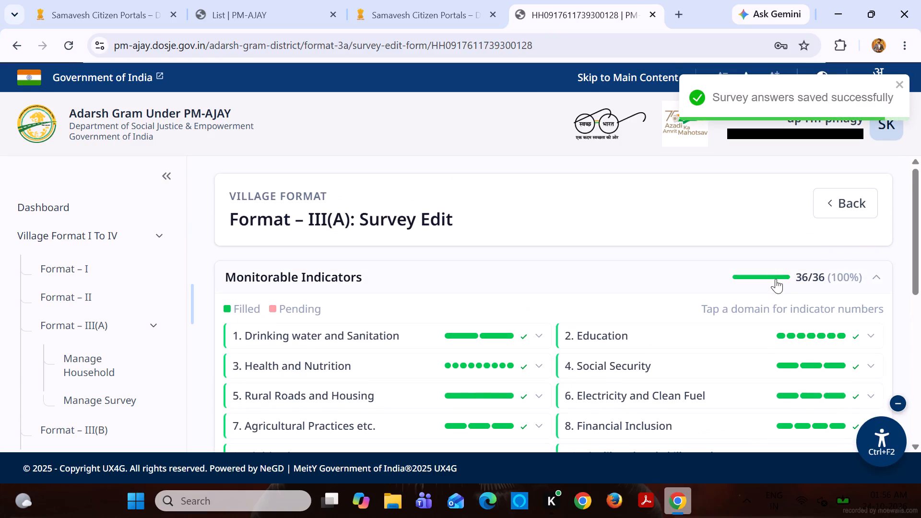
pyautogui.click(840, 219)
pyautogui.click(847, 205)
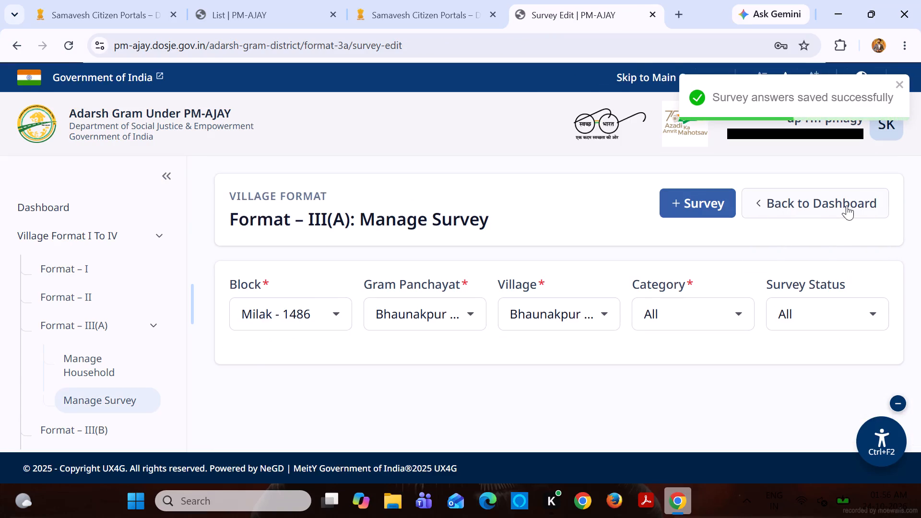
pyautogui.scroll(-4, 791, 287)
pyautogui.scroll(-20, 791, 287)
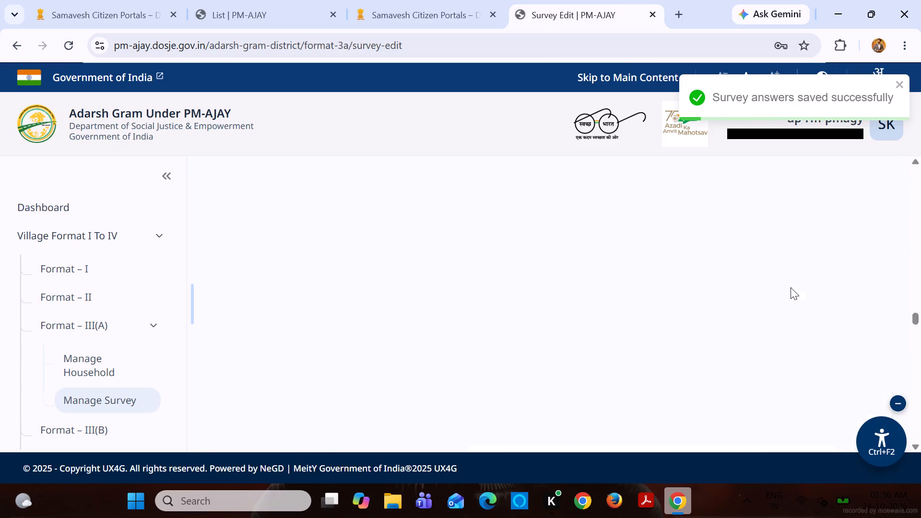
pyautogui.scroll(-13, 791, 287)
pyautogui.click(690, 359)
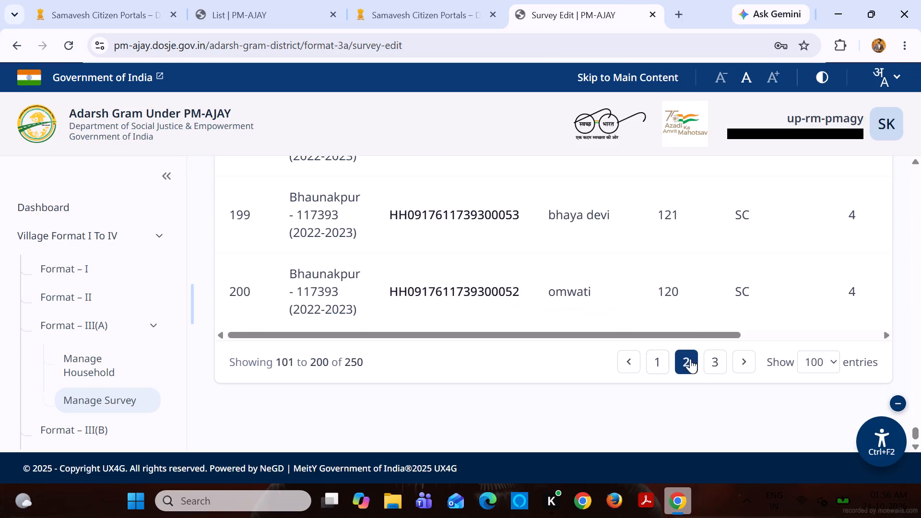
pyautogui.scroll(20, 697, 255)
pyautogui.scroll(15, 697, 255)
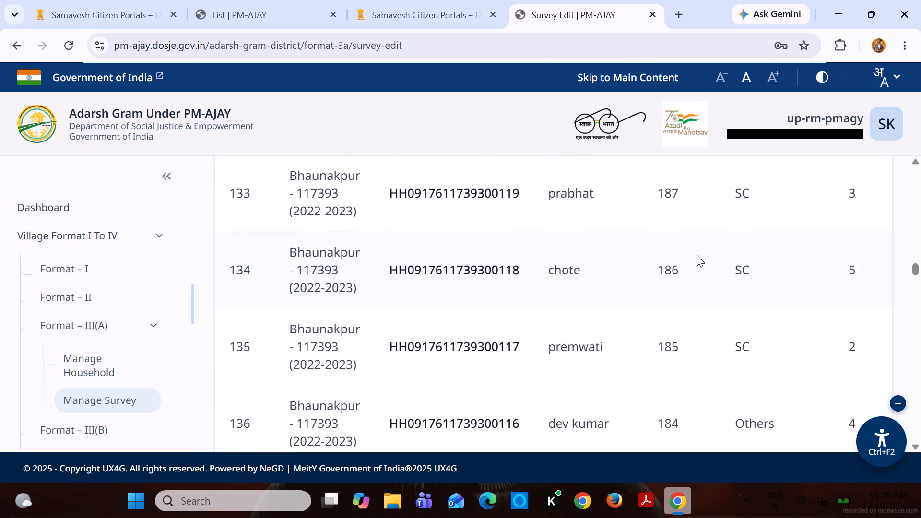
pyautogui.scroll(2, 697, 255)
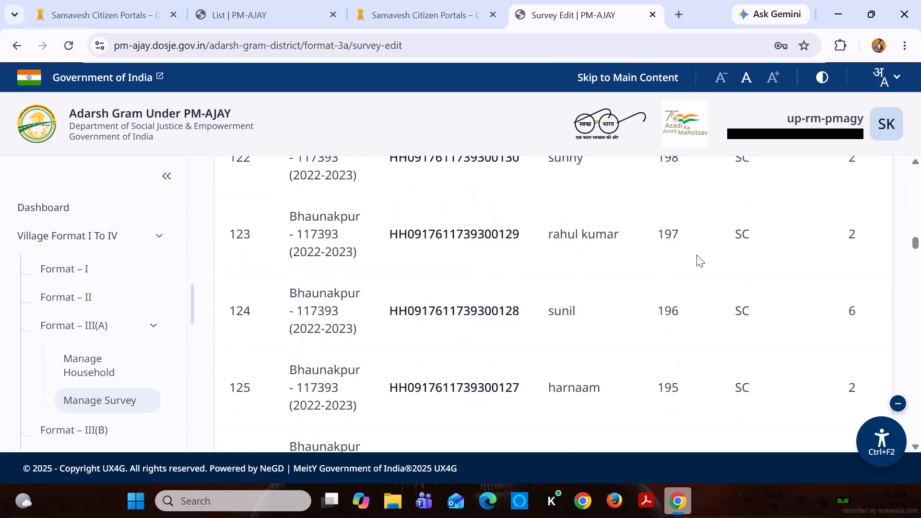
pyautogui.scroll(1, 697, 255)
pyautogui.click(856, 275)
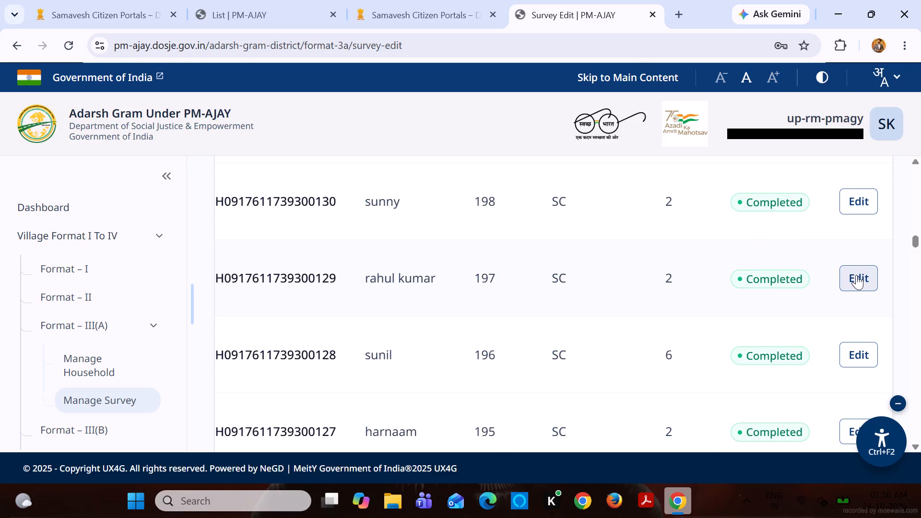
# In the 3 – Health and Nutrition domain, set Health Protection Scheme coverage to Yes and save house number 197's survey answers.
pyautogui.scroll(-8, 747, 300)
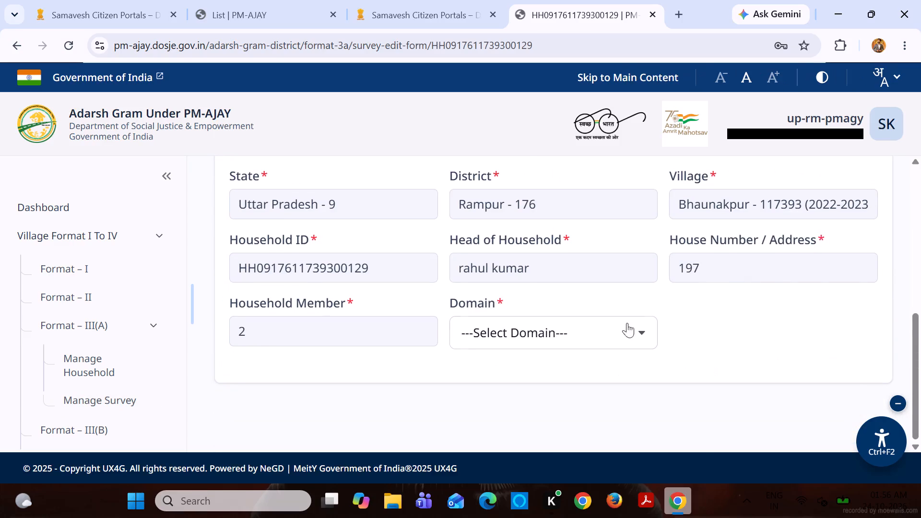
pyautogui.click(615, 328)
pyautogui.click(553, 204)
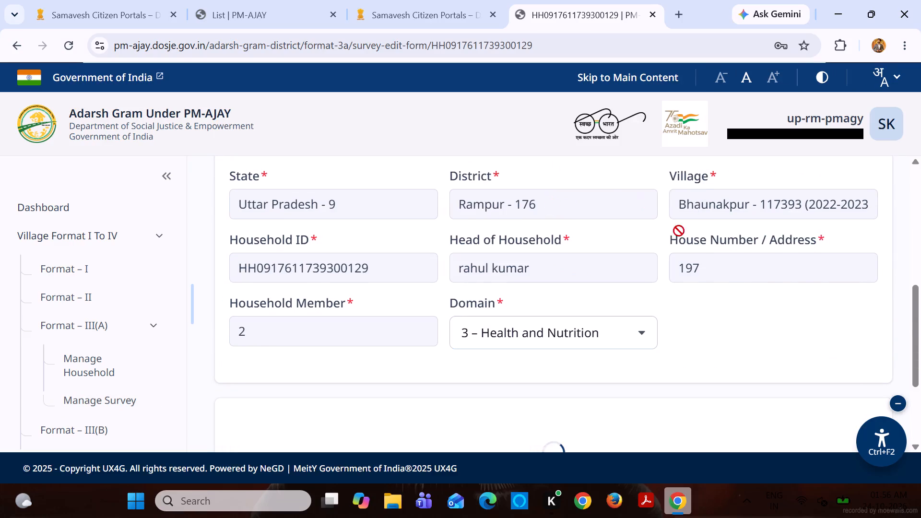
pyautogui.scroll(-3, 716, 307)
pyautogui.moveTo(789, 303); pyautogui.dragTo(766, 362)
pyautogui.click(766, 362)
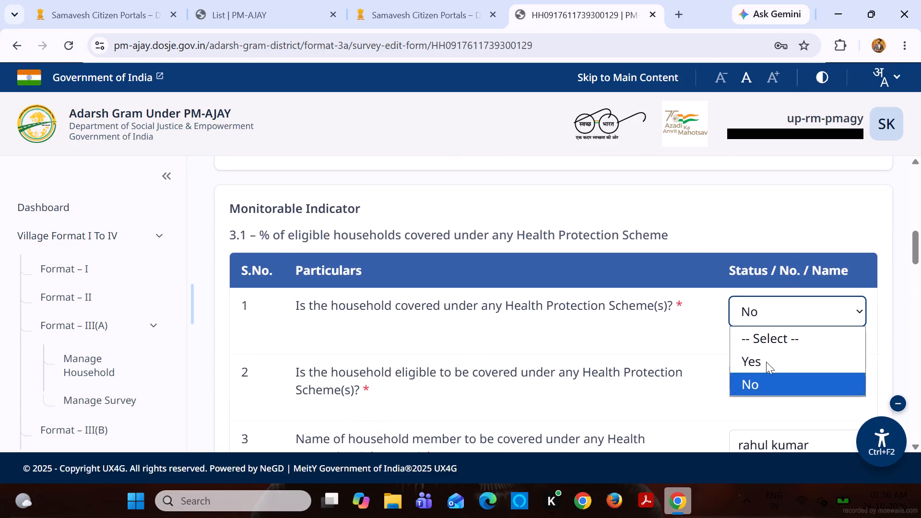
pyautogui.scroll(-9, 766, 362)
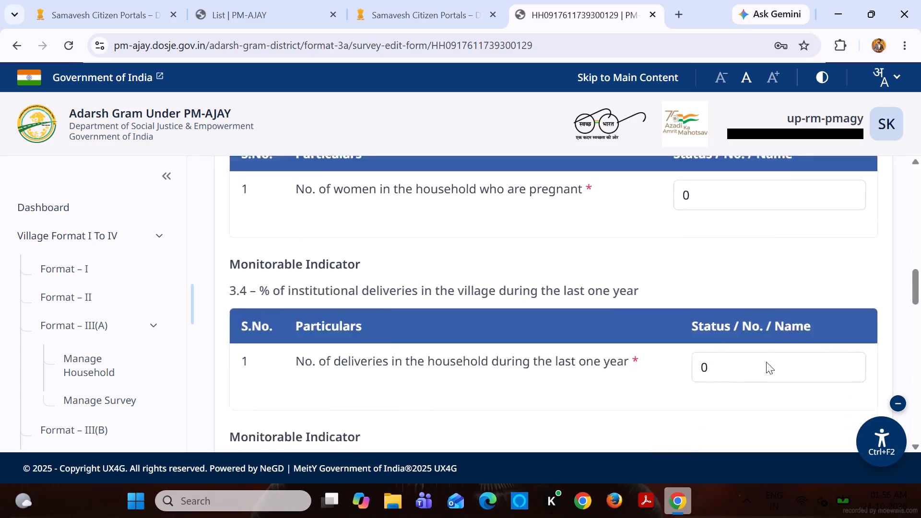
pyautogui.scroll(-10, 766, 362)
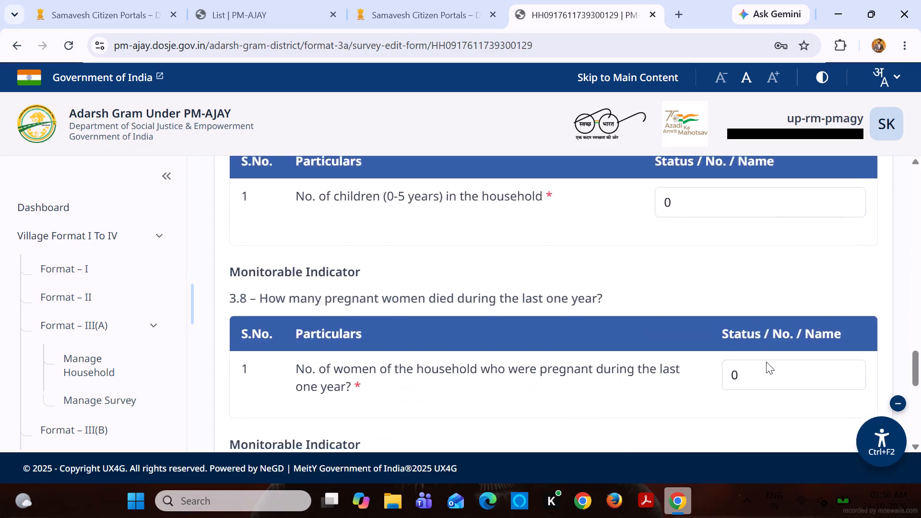
pyautogui.scroll(-8, 766, 362)
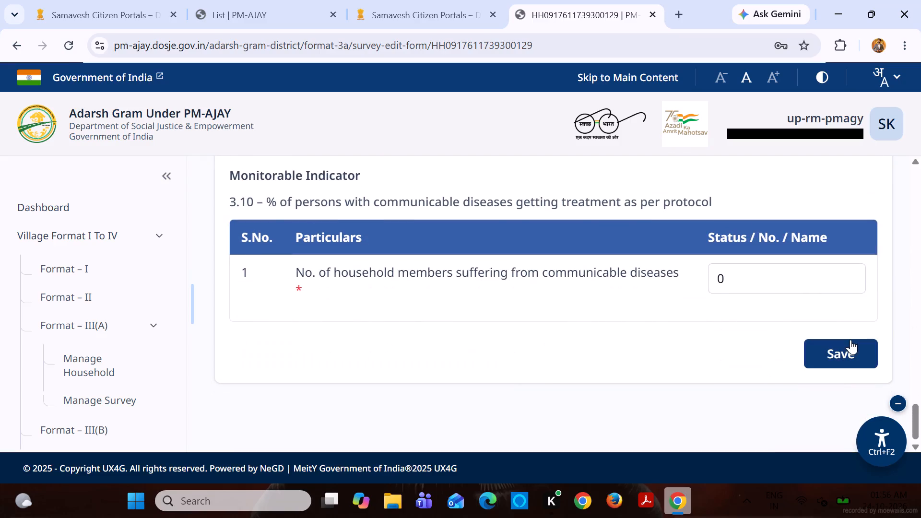
pyautogui.click(850, 340)
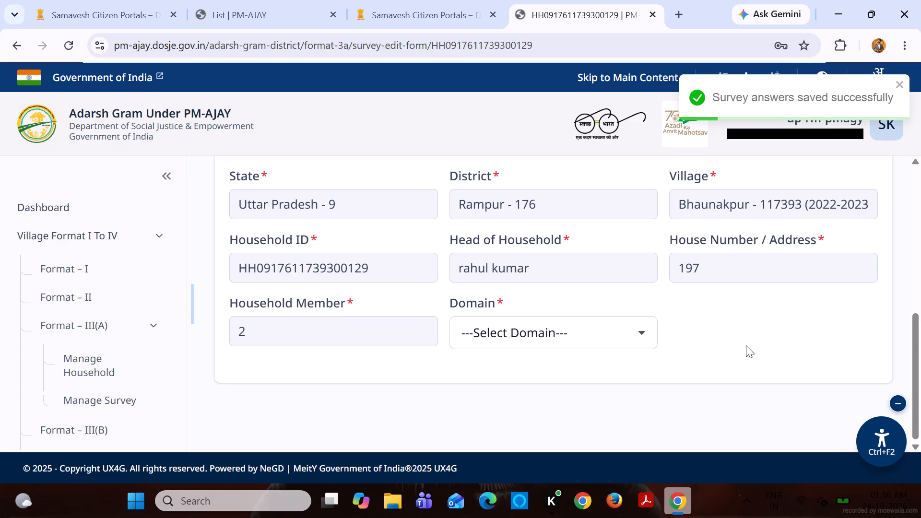
# Return to the survey list and open the survey for house number 203 on page 2 for editing.
pyautogui.scroll(9, 746, 345)
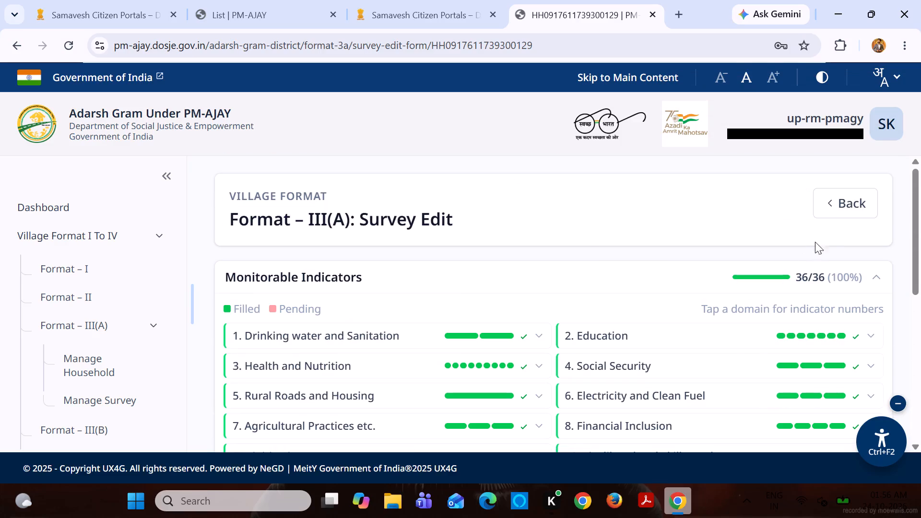
pyautogui.click(841, 209)
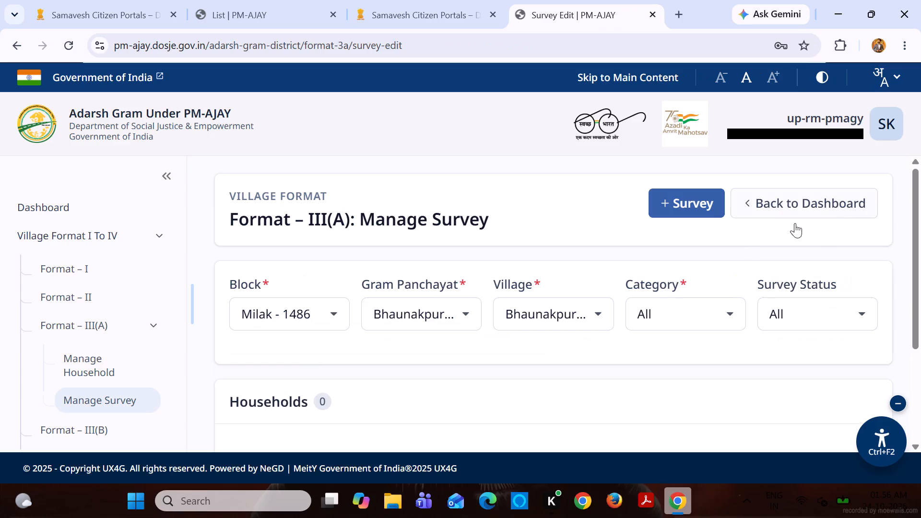
pyautogui.scroll(-20, 743, 251)
pyautogui.scroll(-20, 743, 251)
pyautogui.scroll(-2, 743, 251)
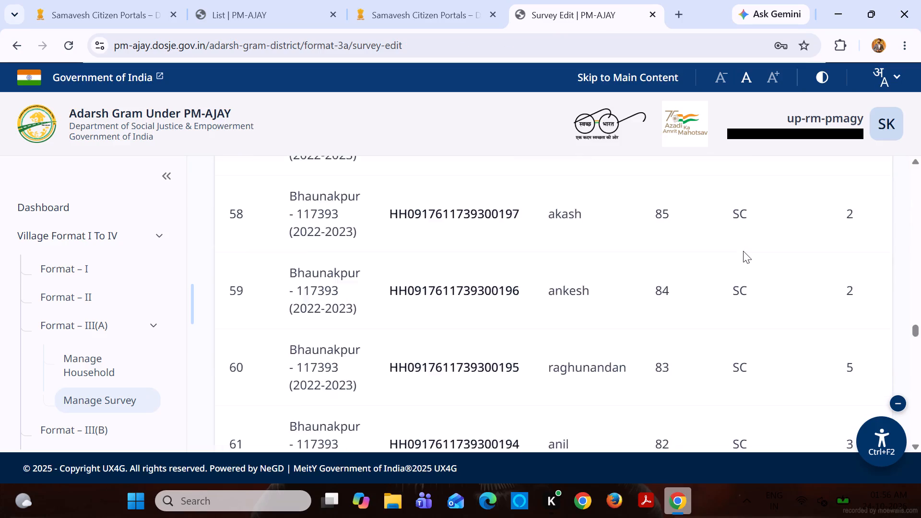
pyautogui.scroll(-6, 743, 251)
pyautogui.click(695, 352)
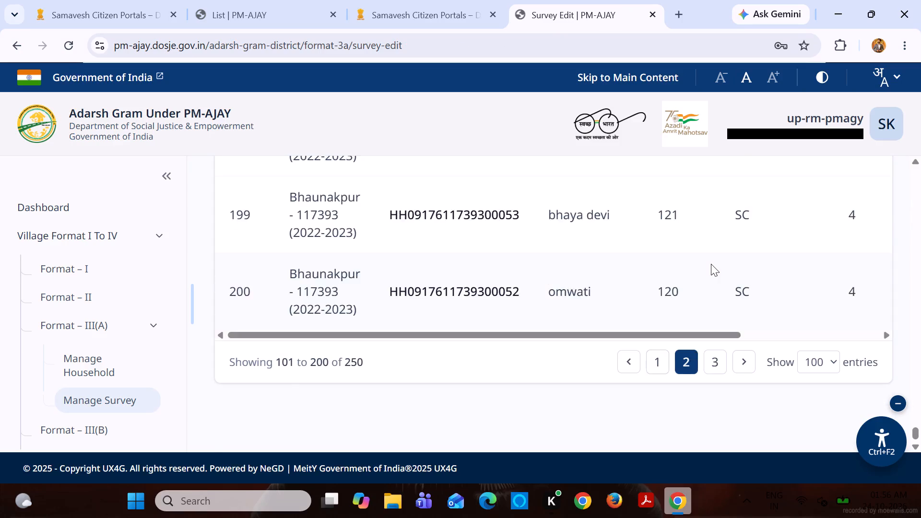
pyautogui.scroll(20, 711, 264)
pyautogui.scroll(13, 711, 264)
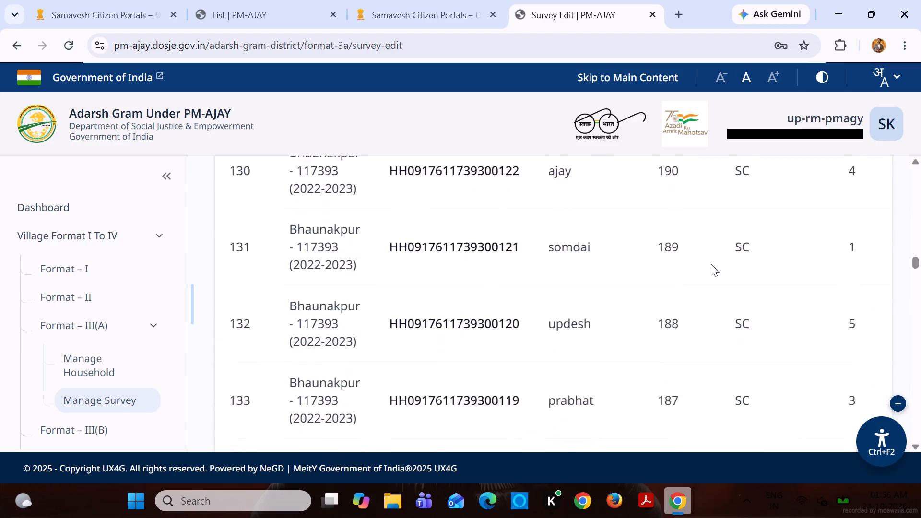
pyautogui.scroll(2, 711, 264)
pyautogui.hscroll(-5, 711, 264)
pyautogui.scroll(2, 711, 264)
pyautogui.click(864, 229)
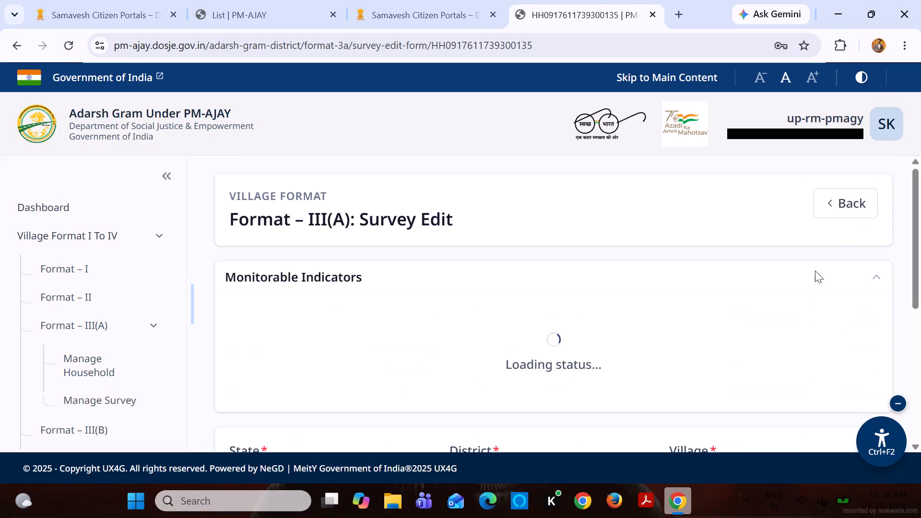
# In the 3 – Health and Nutrition domain, set Health Protection Scheme coverage to Yes and save house number 203's survey answers.
pyautogui.scroll(-6, 782, 331)
pyautogui.click(623, 338)
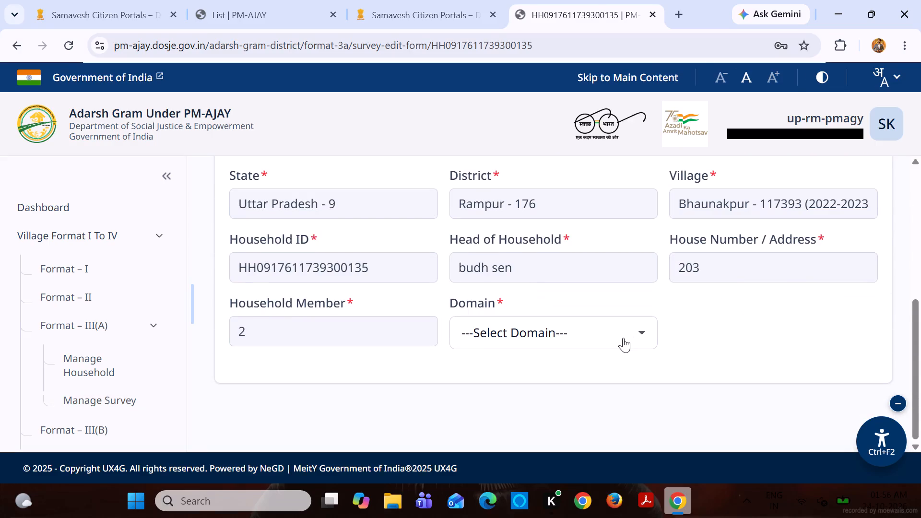
pyautogui.click(538, 197)
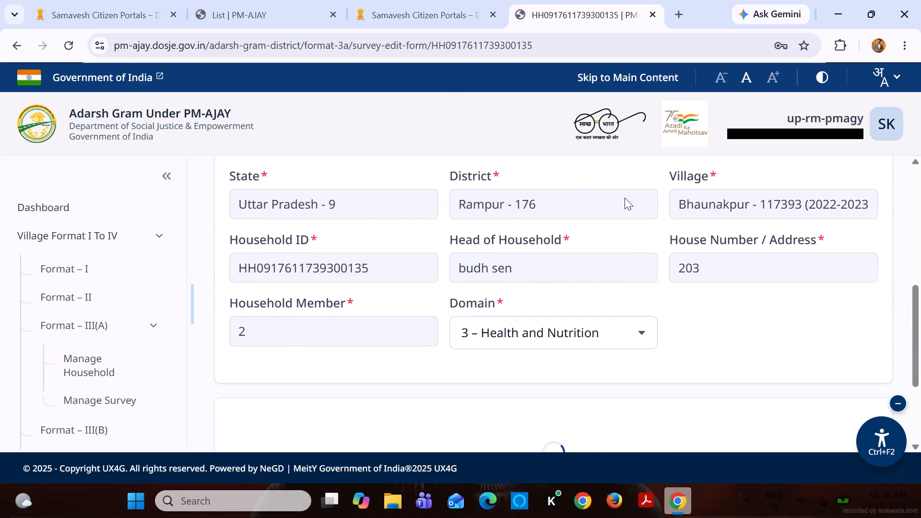
pyautogui.scroll(-2, 682, 308)
pyautogui.moveTo(786, 341); pyautogui.dragTo(779, 375)
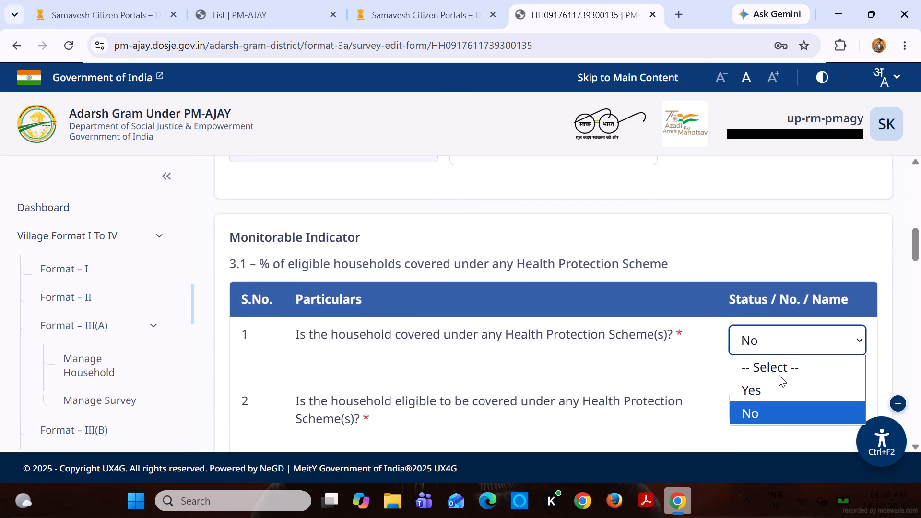
pyautogui.moveTo(779, 375); pyautogui.dragTo(777, 382)
pyautogui.click(777, 382)
pyautogui.scroll(-6, 777, 382)
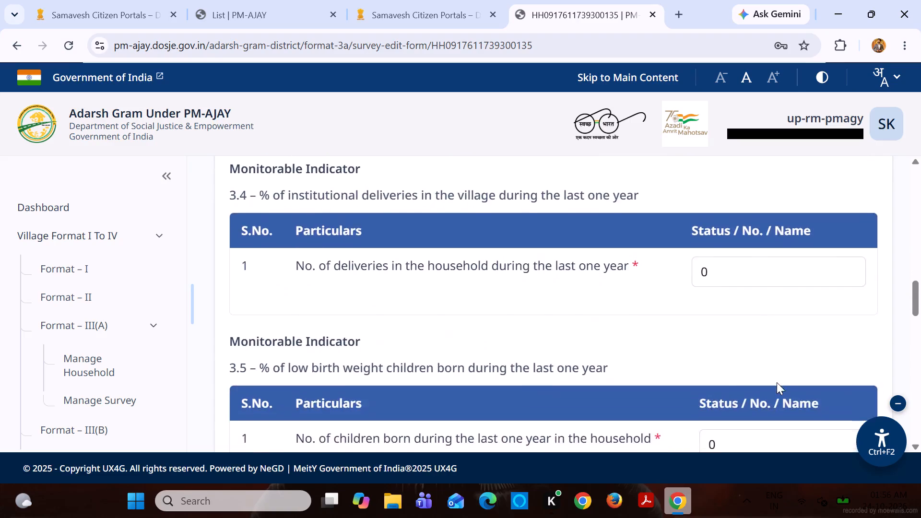
pyautogui.scroll(-8, 777, 382)
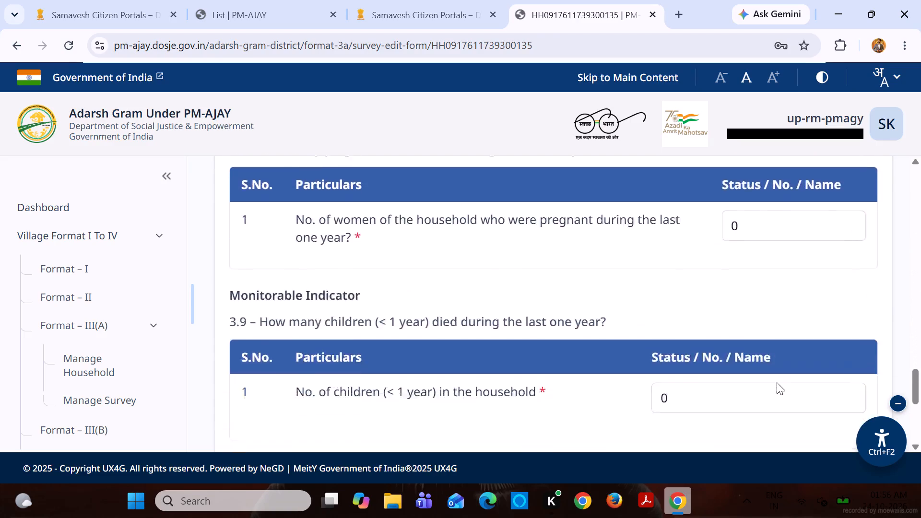
pyautogui.scroll(-7, 777, 382)
pyautogui.click(821, 353)
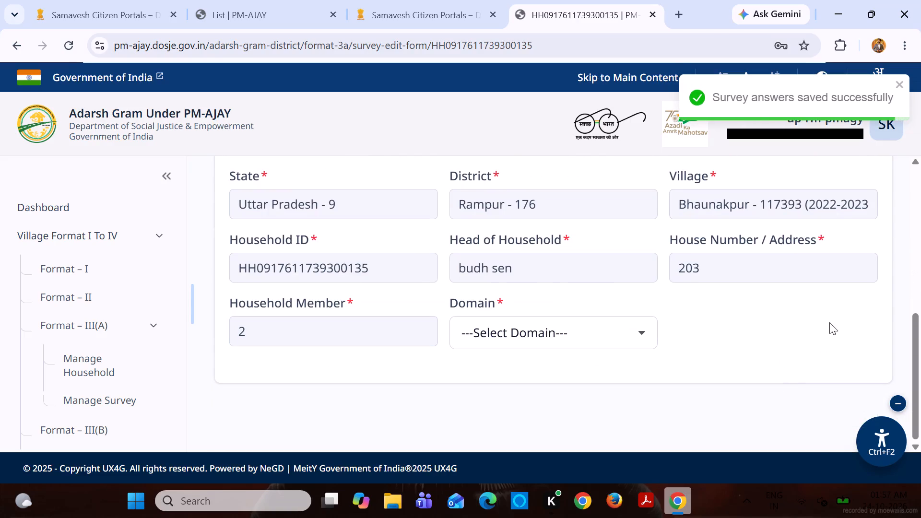
# Return to the survey list and open the survey for house number 205 on page 2 for editing.
pyautogui.scroll(-2, 749, 300)
pyautogui.scroll(9, 749, 300)
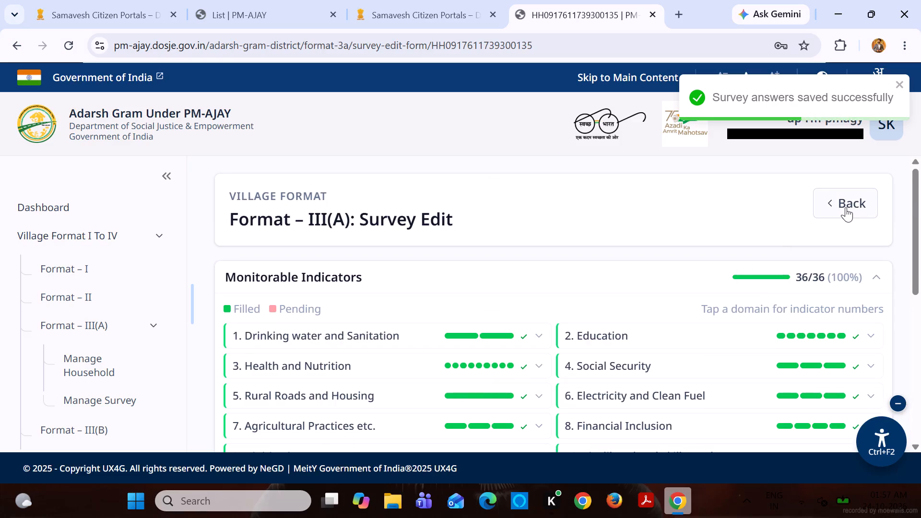
pyautogui.click(846, 207)
pyautogui.scroll(-13, 773, 277)
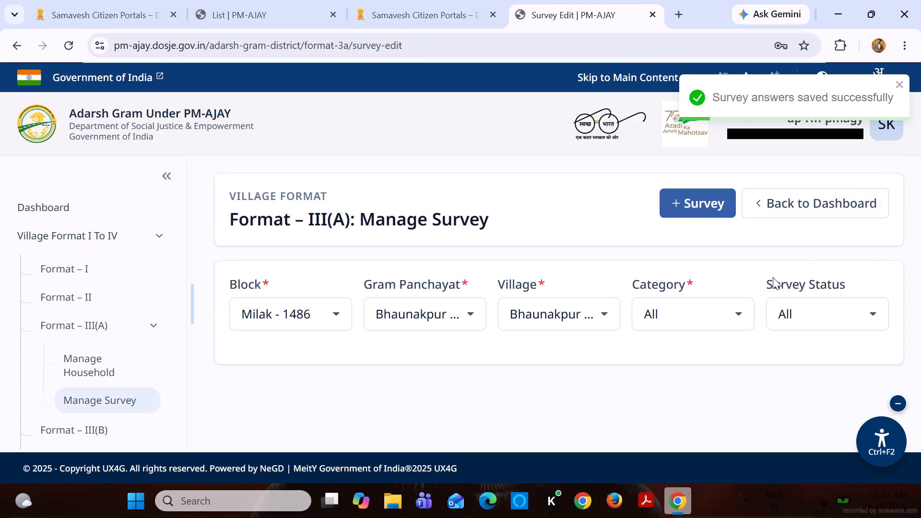
pyautogui.scroll(-20, 773, 277)
pyautogui.scroll(-13, 773, 277)
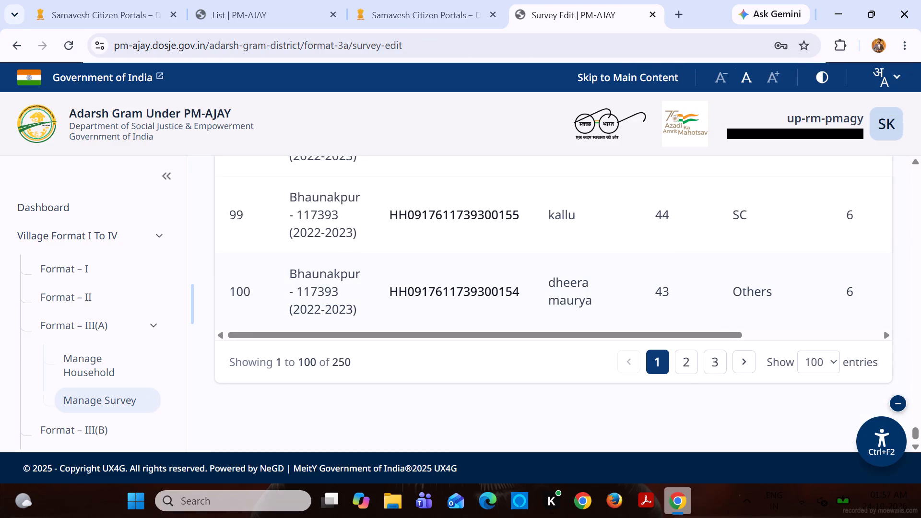
pyautogui.click(686, 362)
pyautogui.scroll(5, 729, 276)
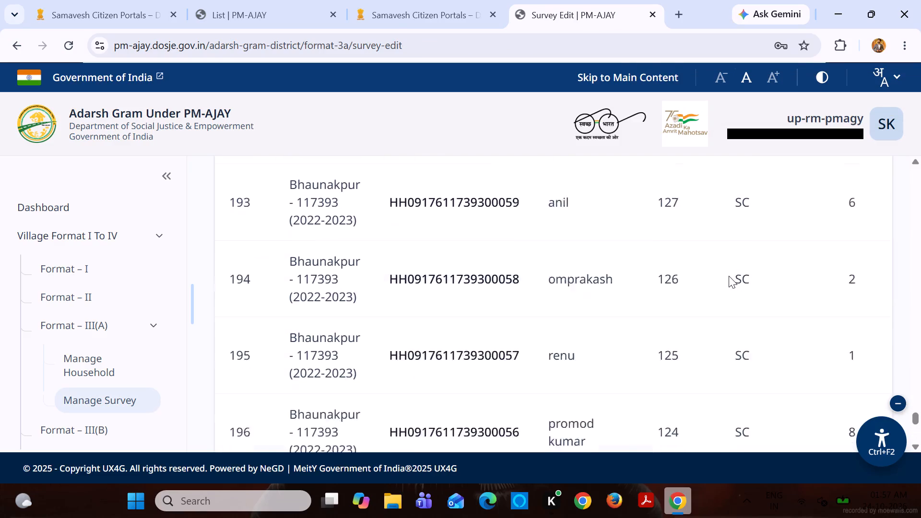
pyautogui.scroll(18, 729, 276)
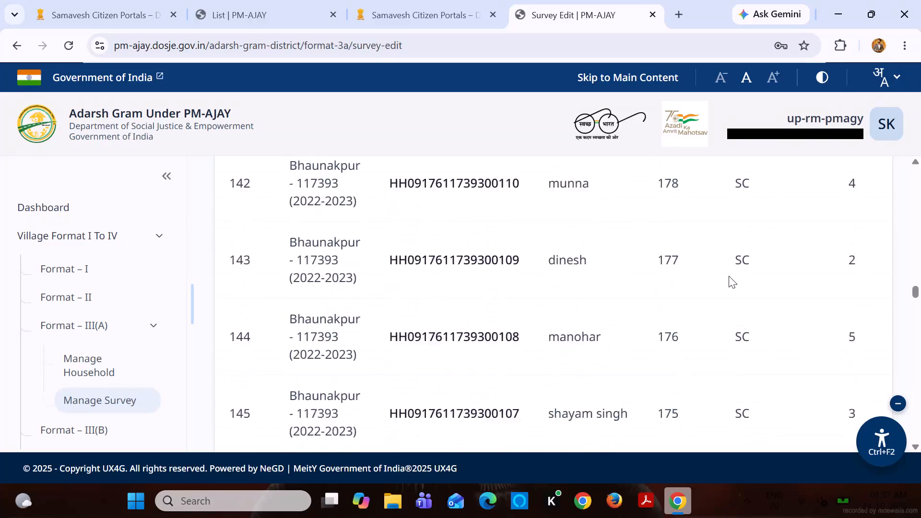
pyautogui.scroll(5, 729, 276)
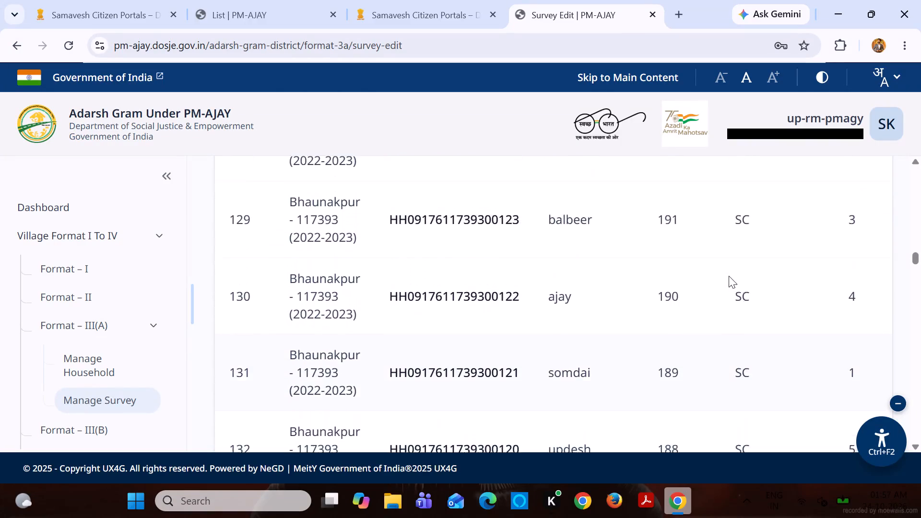
pyautogui.scroll(9, 729, 276)
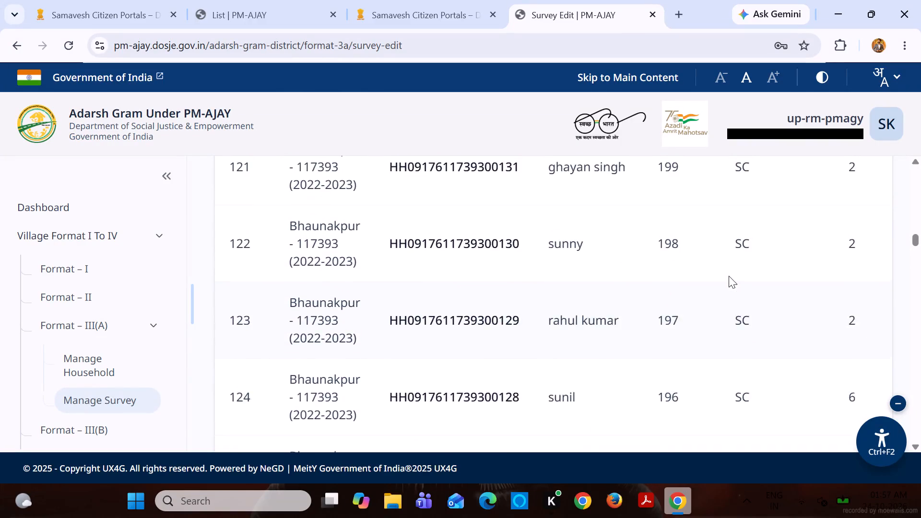
pyautogui.scroll(7, 729, 276)
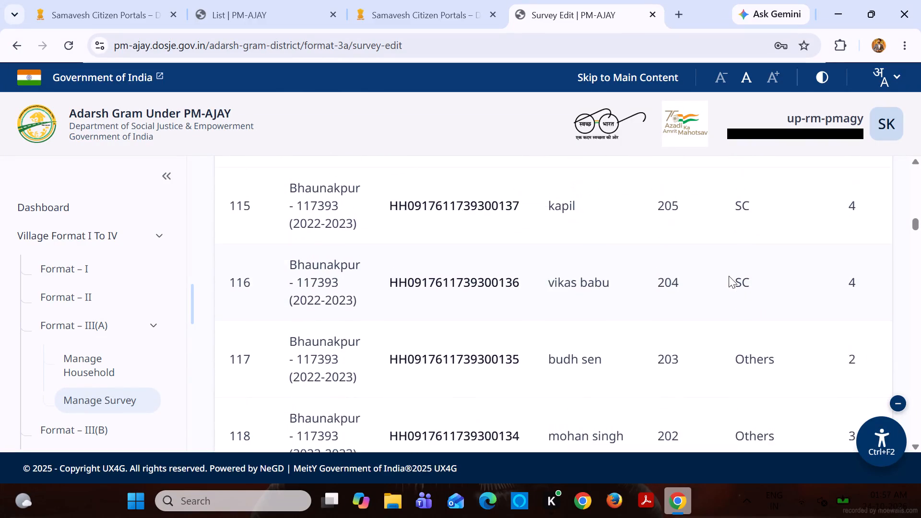
pyautogui.hscroll(-5, 729, 276)
pyautogui.click(857, 210)
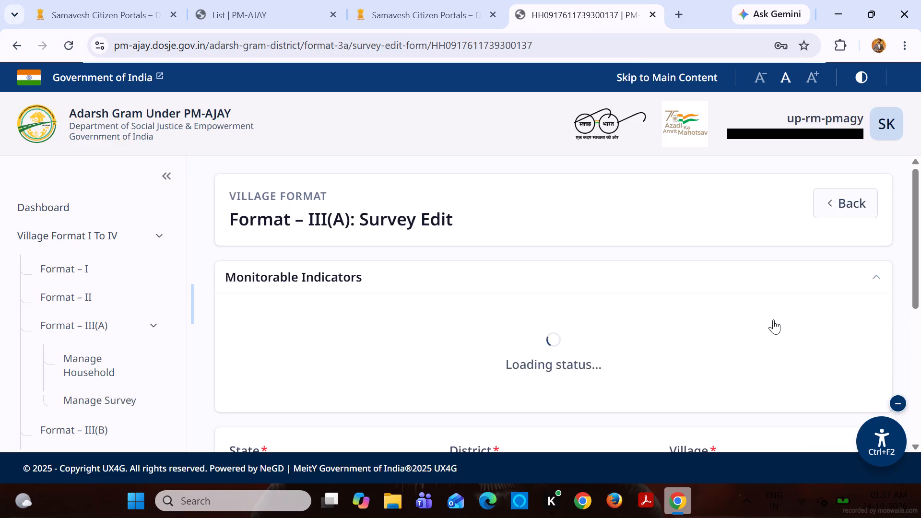
# In the 3 – Health and Nutrition domain, set Health Protection Scheme coverage to Yes and save house number 205's survey answers.
pyautogui.scroll(-8, 773, 319)
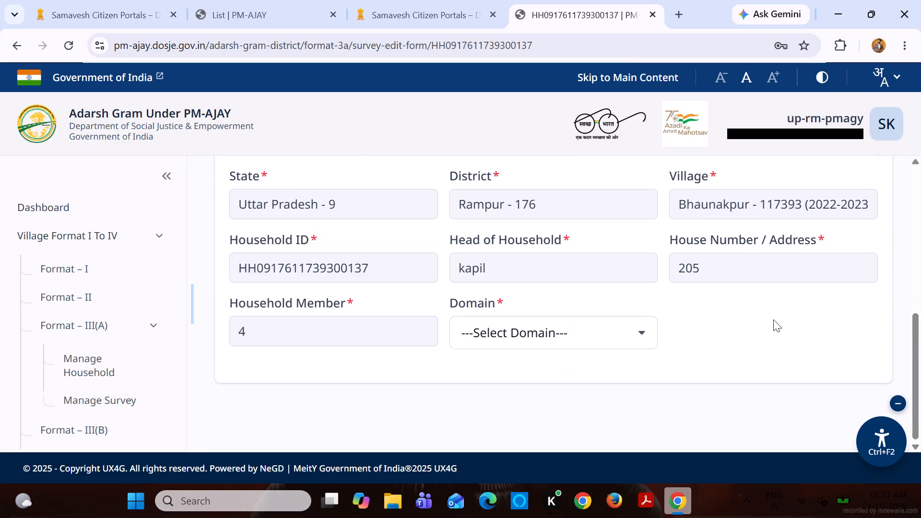
pyautogui.click(645, 327)
pyautogui.click(564, 207)
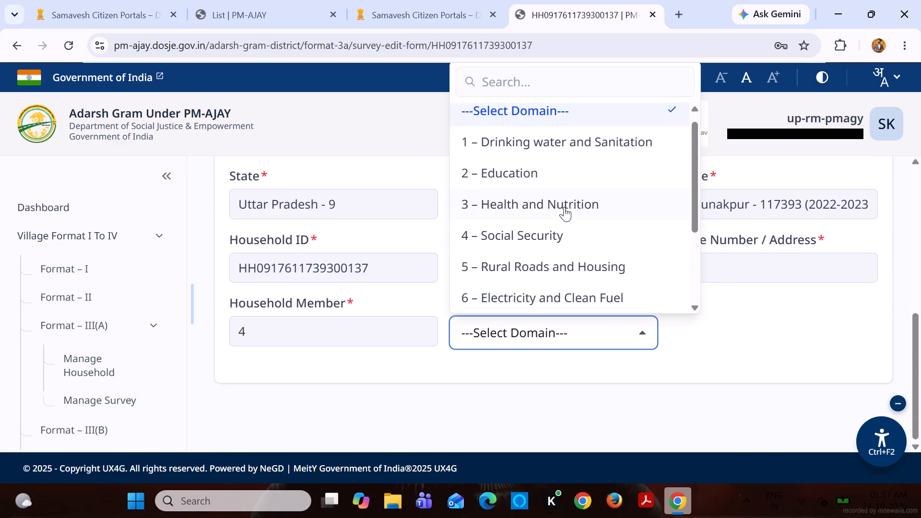
pyautogui.scroll(-5, 694, 292)
pyautogui.moveTo(804, 221); pyautogui.dragTo(778, 259)
pyautogui.click(778, 259)
pyautogui.scroll(-5, 778, 259)
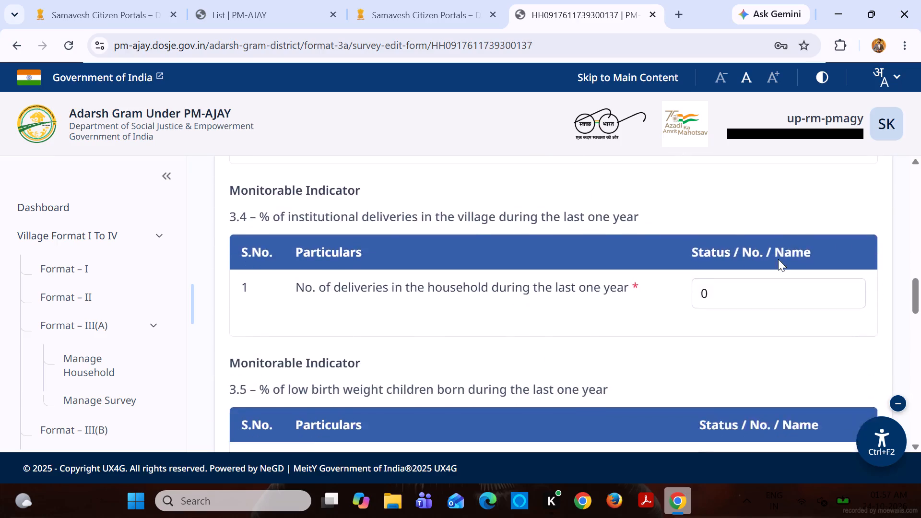
pyautogui.scroll(-8, 778, 259)
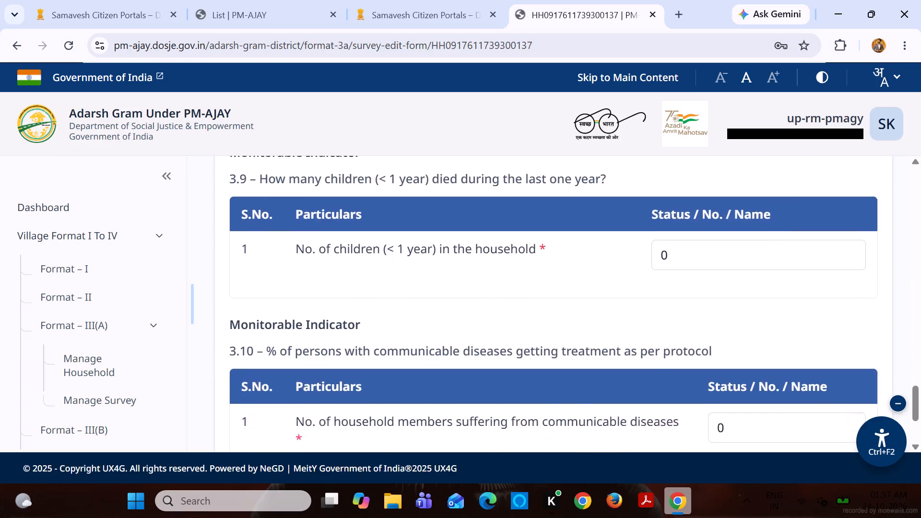
pyautogui.scroll(-4, 778, 259)
pyautogui.click(821, 341)
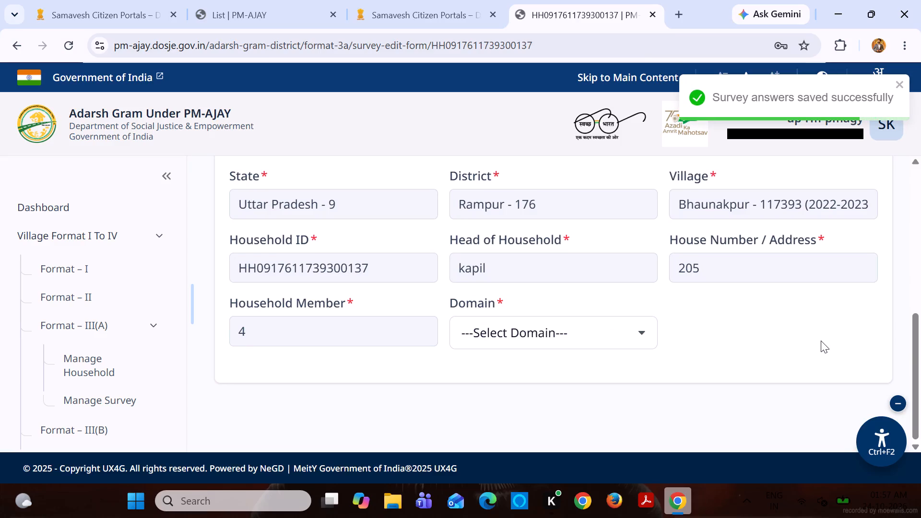
# Return to the survey list and open the survey for house number 206 on page 2 for editing.
pyautogui.scroll(9, 771, 238)
pyautogui.click(842, 207)
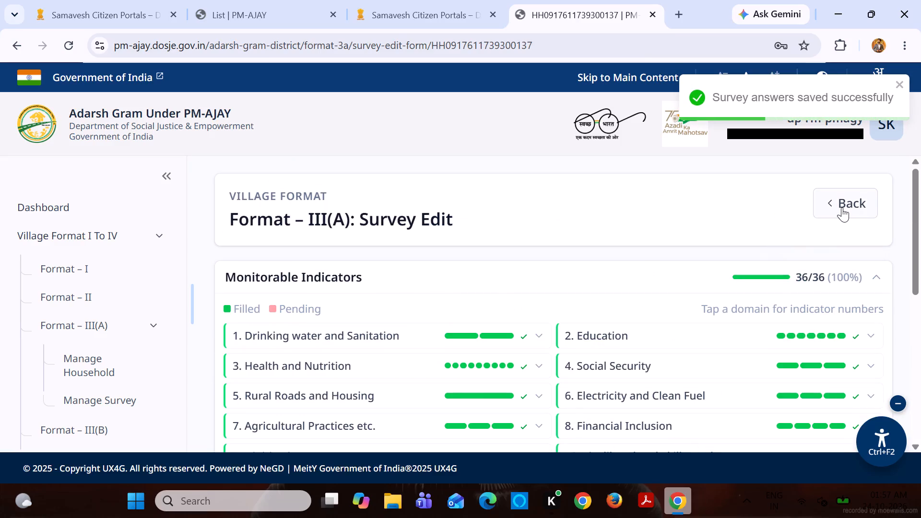
pyautogui.scroll(-4, 789, 304)
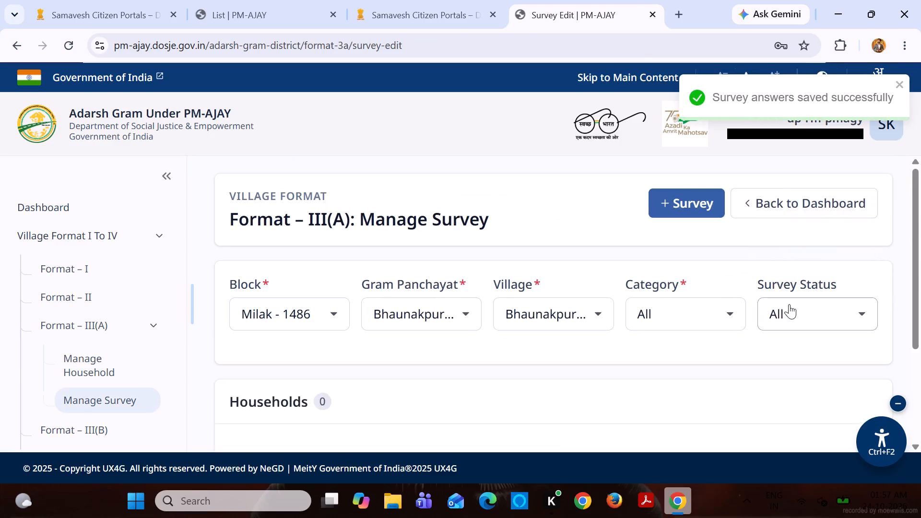
pyautogui.scroll(-20, 789, 304)
pyautogui.scroll(-20, 789, 304)
pyautogui.scroll(-2, 789, 304)
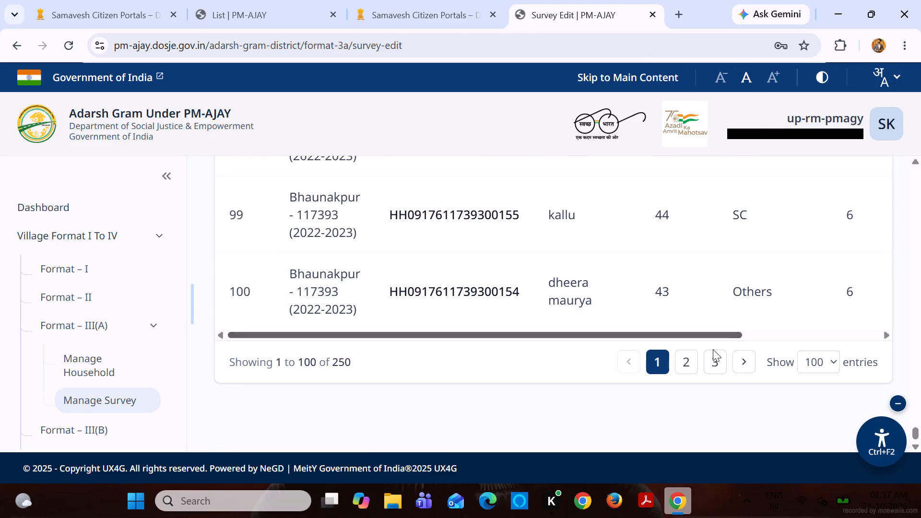
pyautogui.click(686, 368)
pyautogui.scroll(-1, 732, 291)
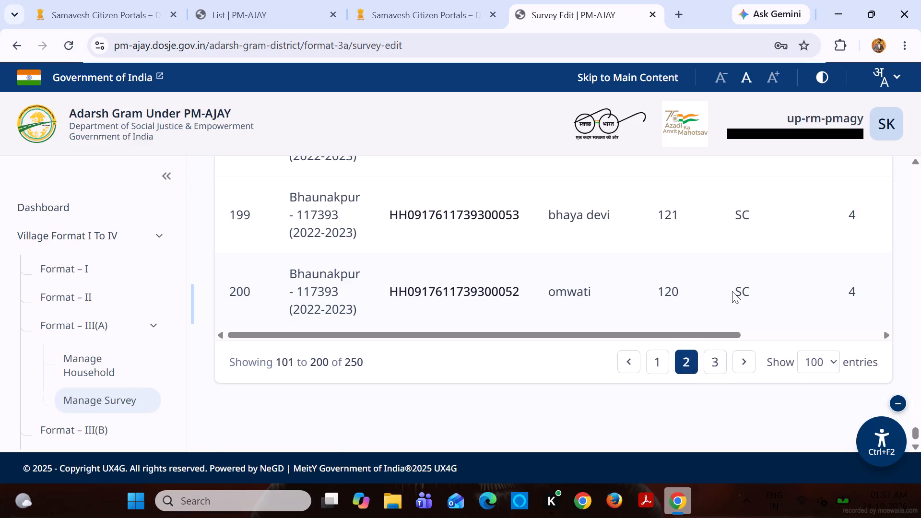
pyautogui.scroll(17, 732, 291)
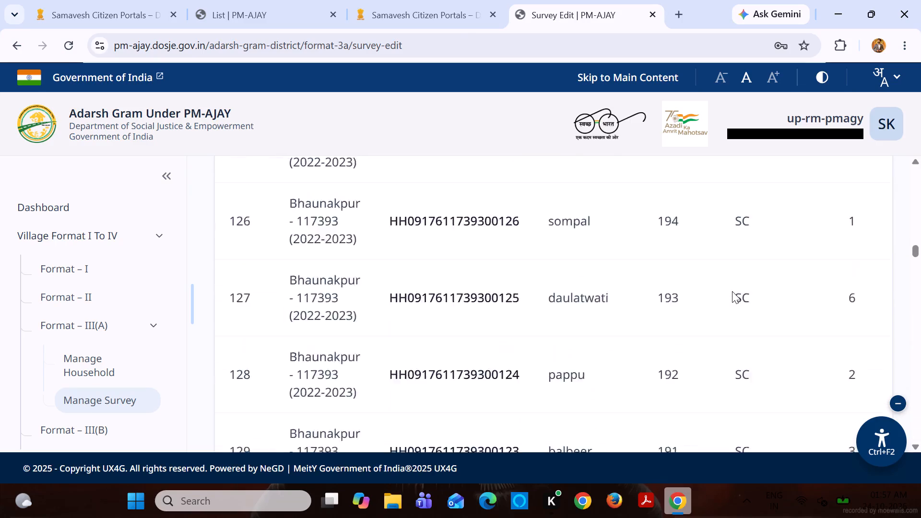
pyautogui.scroll(8, 732, 291)
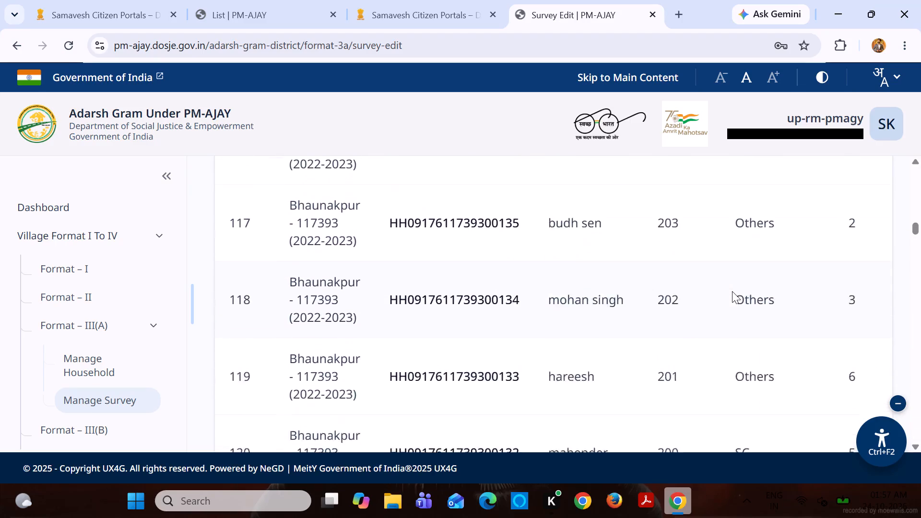
pyautogui.scroll(5, 732, 291)
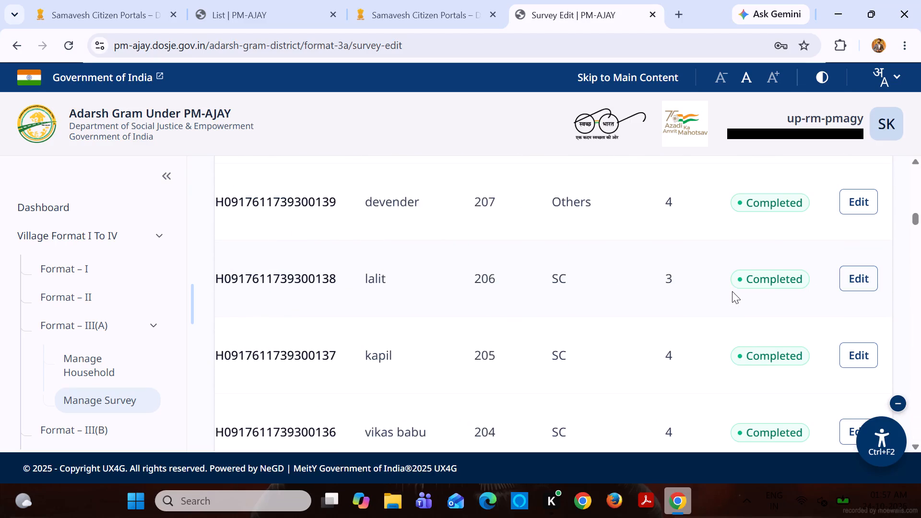
pyautogui.click(850, 272)
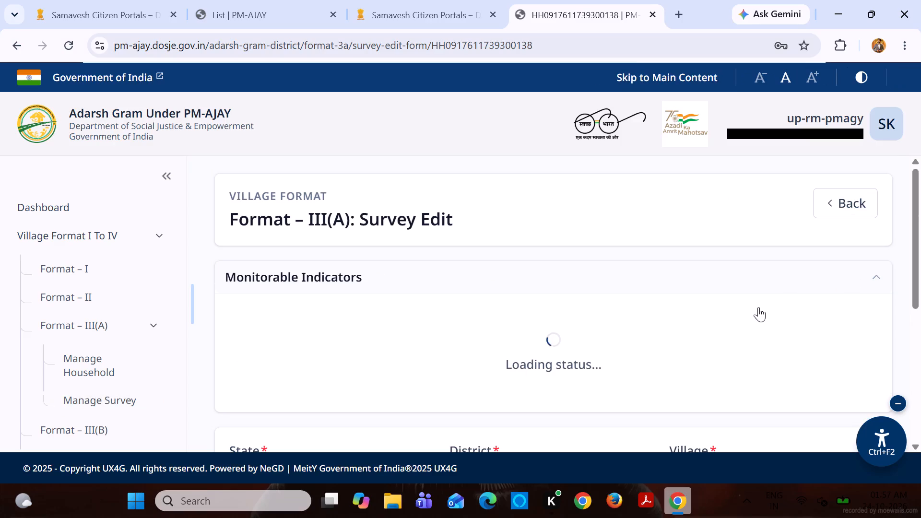
# In the 3 – Health and Nutrition domain, set Health Protection Scheme coverage to Yes and save house number 206's survey answers.
pyautogui.scroll(-7, 758, 307)
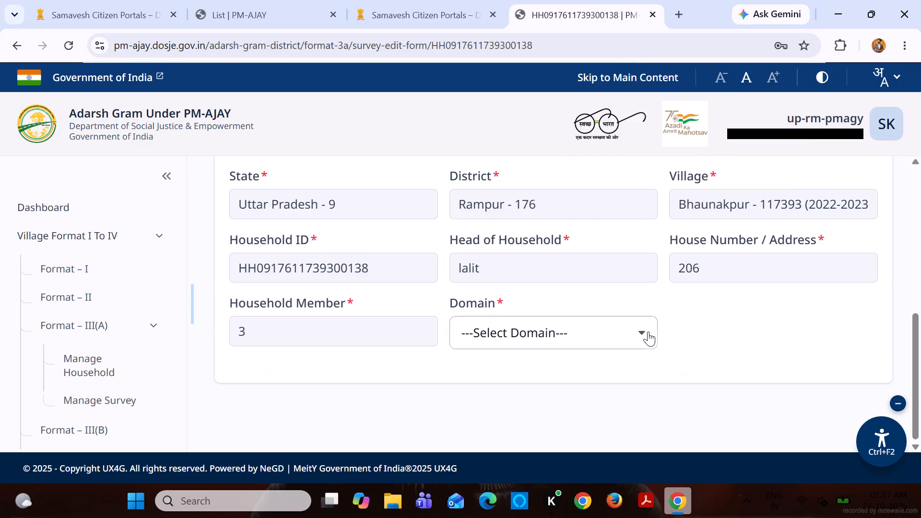
pyautogui.click(648, 331)
pyautogui.click(577, 208)
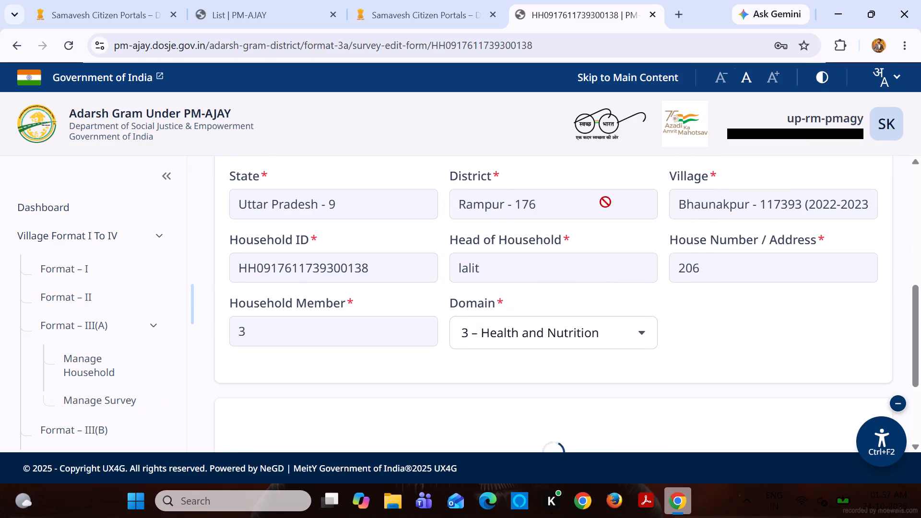
pyautogui.scroll(-4, 707, 338)
pyautogui.click(780, 335)
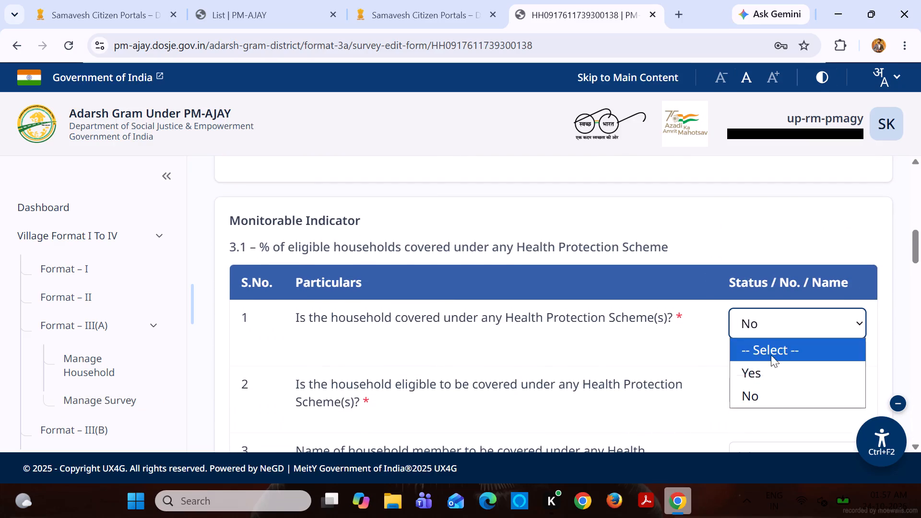
pyautogui.click(766, 366)
pyautogui.scroll(-7, 766, 366)
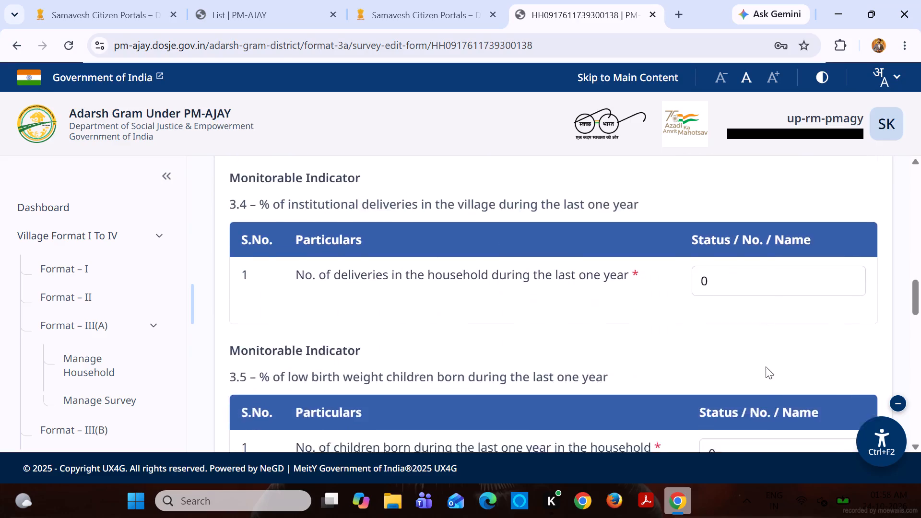
pyautogui.scroll(-9, 766, 366)
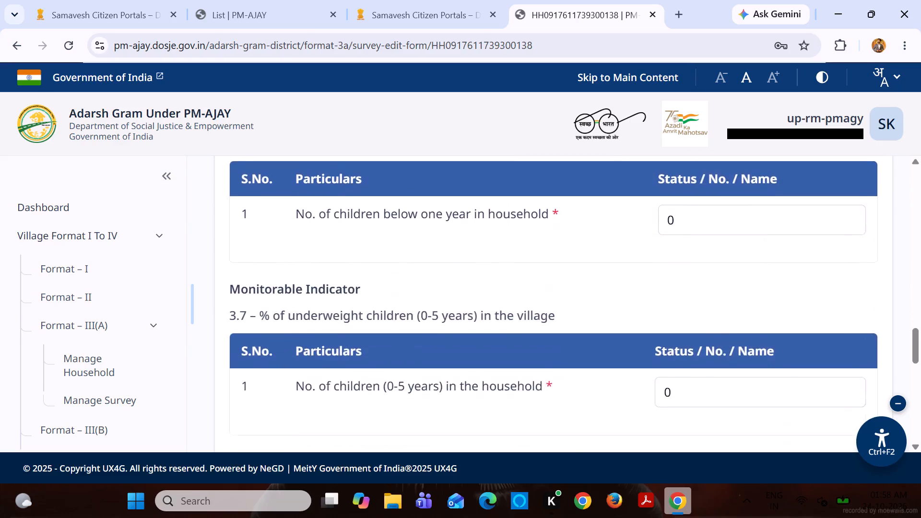
pyautogui.scroll(-8, 766, 366)
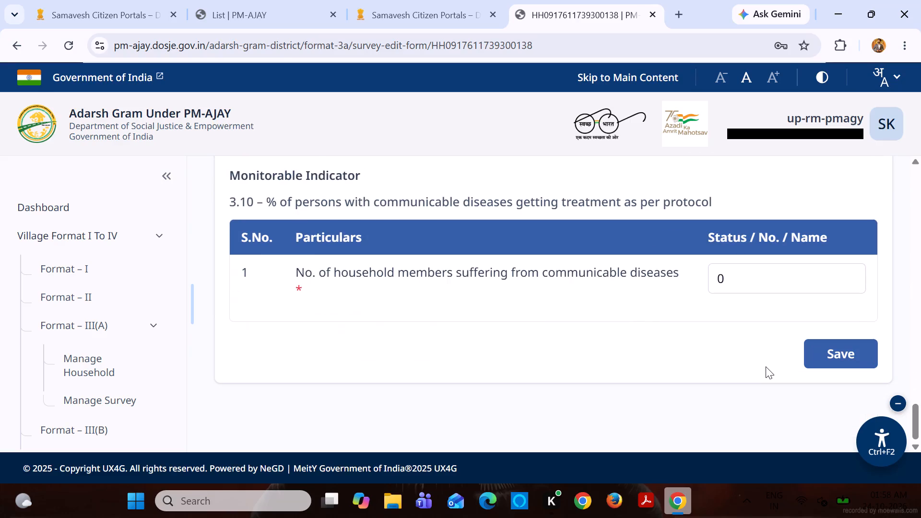
pyautogui.click(821, 354)
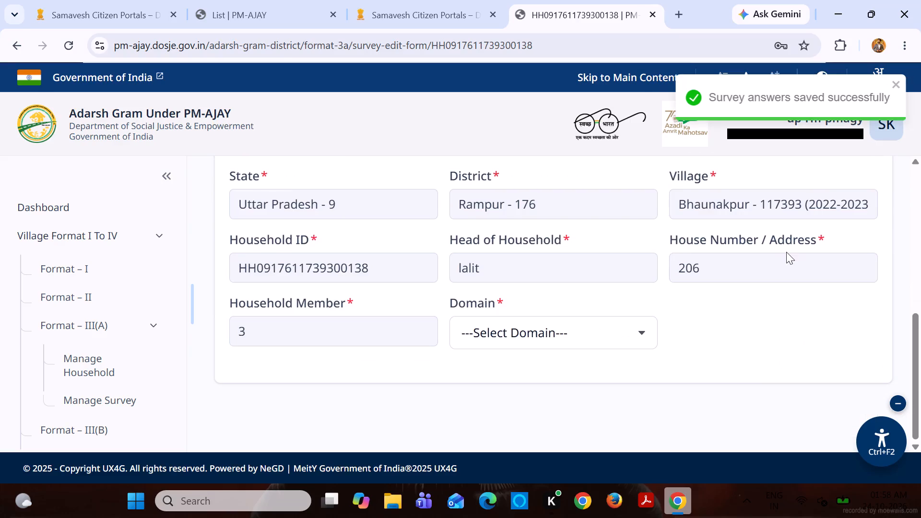
# Return to the survey list and open the survey for house number 207 on page 2 for editing.
pyautogui.scroll(10, 786, 252)
pyautogui.click(829, 208)
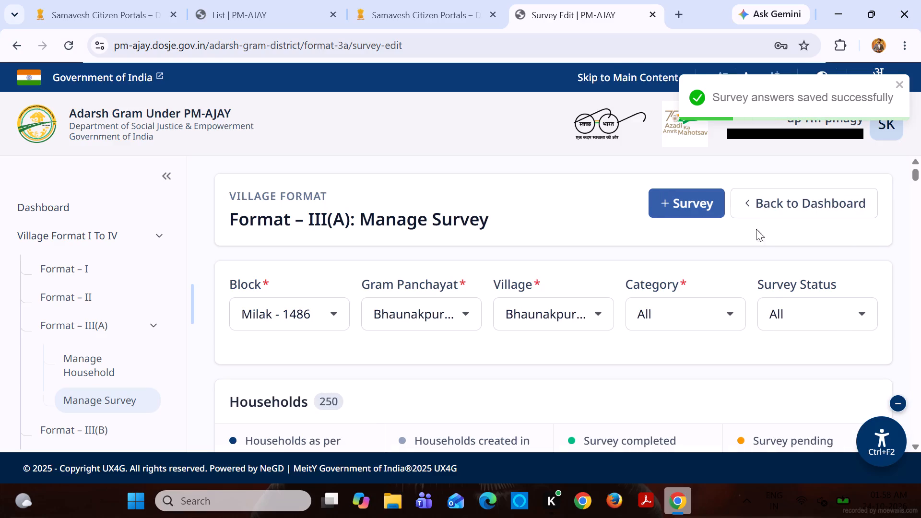
pyautogui.scroll(-20, 766, 283)
pyautogui.scroll(-6, 766, 283)
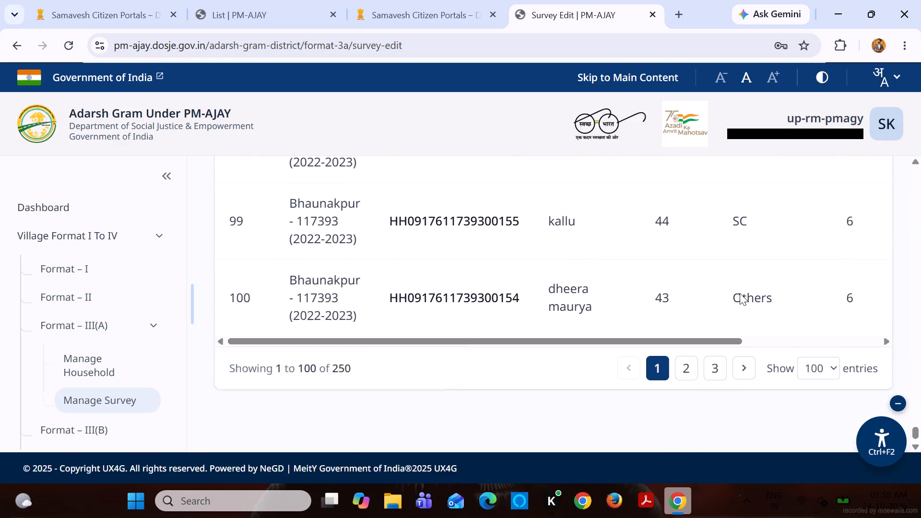
pyautogui.click(684, 354)
pyautogui.scroll(11, 703, 243)
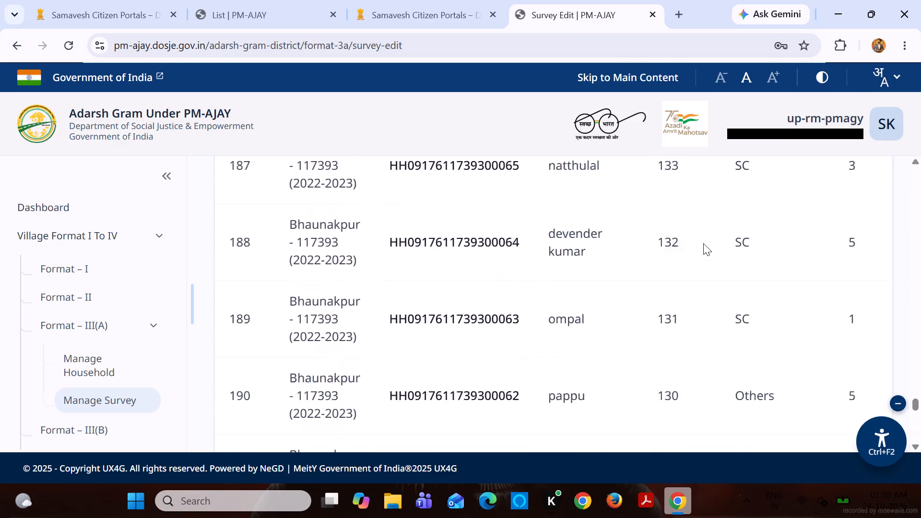
pyautogui.scroll(20, 703, 243)
pyautogui.scroll(1, 703, 243)
pyautogui.scroll(-4, 663, 131)
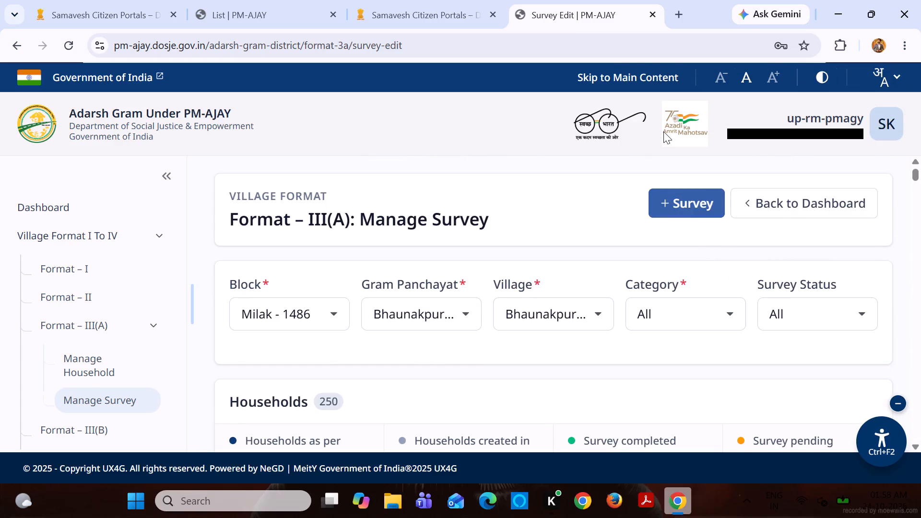
pyautogui.scroll(-9, 739, 393)
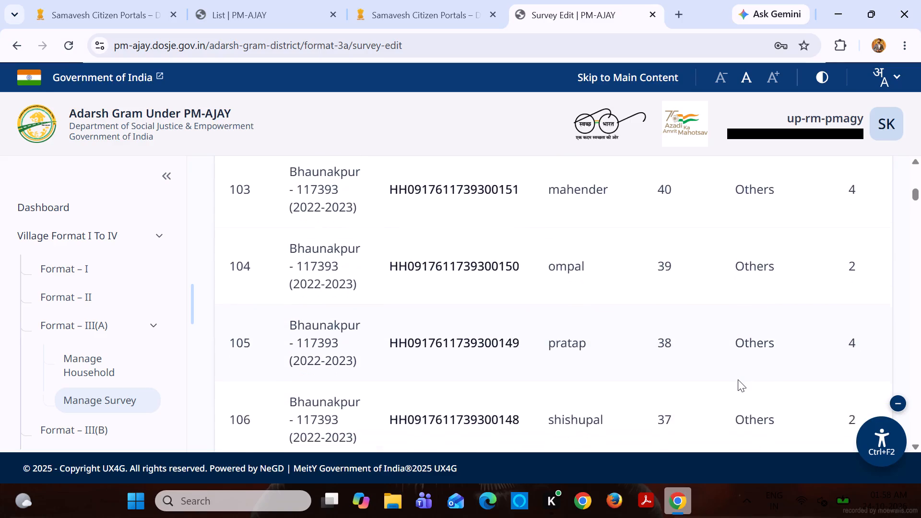
pyautogui.scroll(-5, 738, 379)
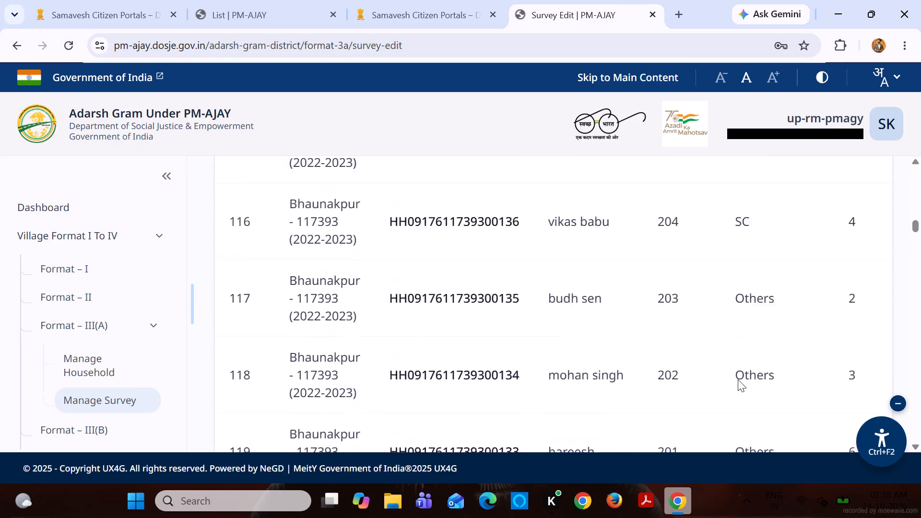
pyautogui.scroll(-1, 738, 379)
pyautogui.hscroll(-7, 738, 379)
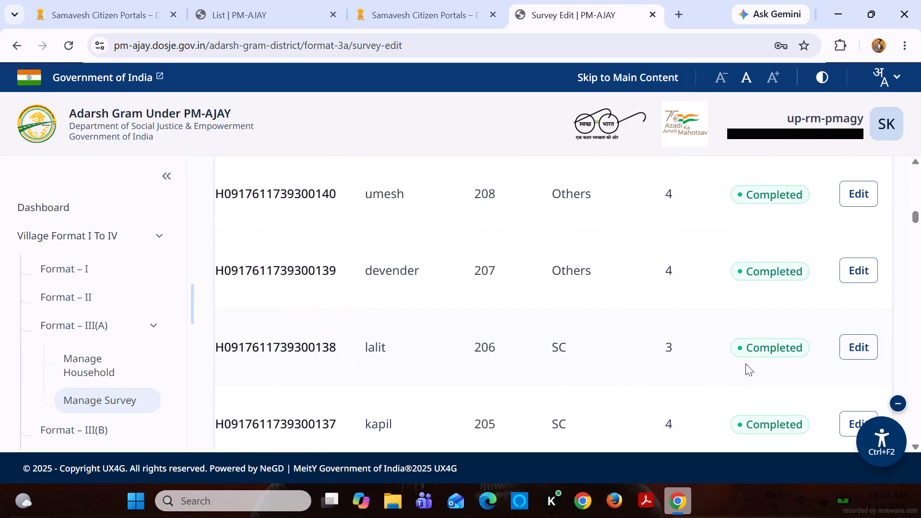
pyautogui.click(848, 274)
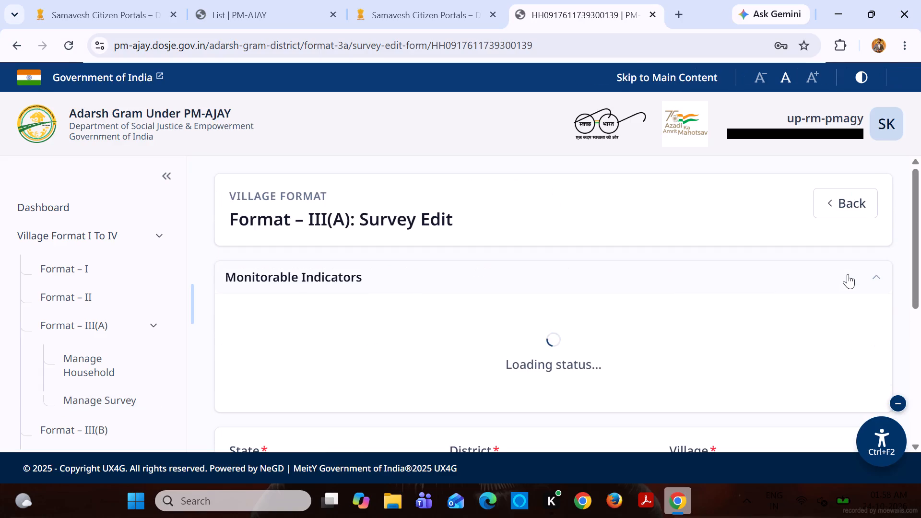
# In the 3 – Health and Nutrition domain, set Health Protection Scheme coverage to Yes and save house number 207's survey answers.
pyautogui.scroll(-11, 767, 274)
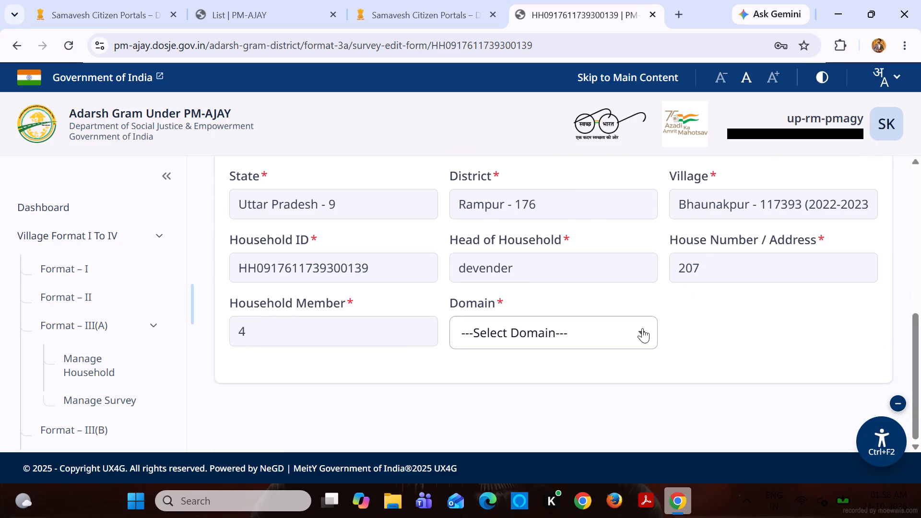
pyautogui.click(642, 328)
pyautogui.click(580, 207)
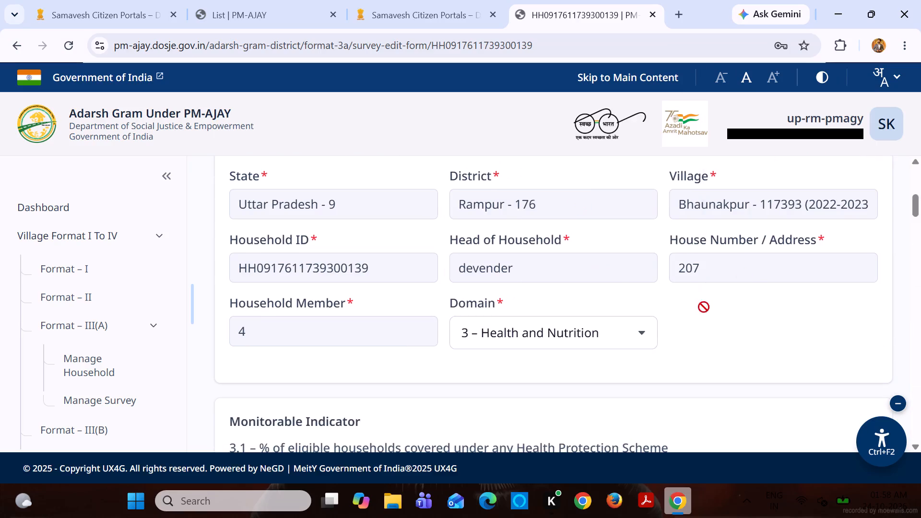
pyautogui.scroll(-3, 704, 307)
pyautogui.moveTo(779, 331); pyautogui.dragTo(769, 376)
pyautogui.click(769, 376)
pyautogui.scroll(-6, 769, 376)
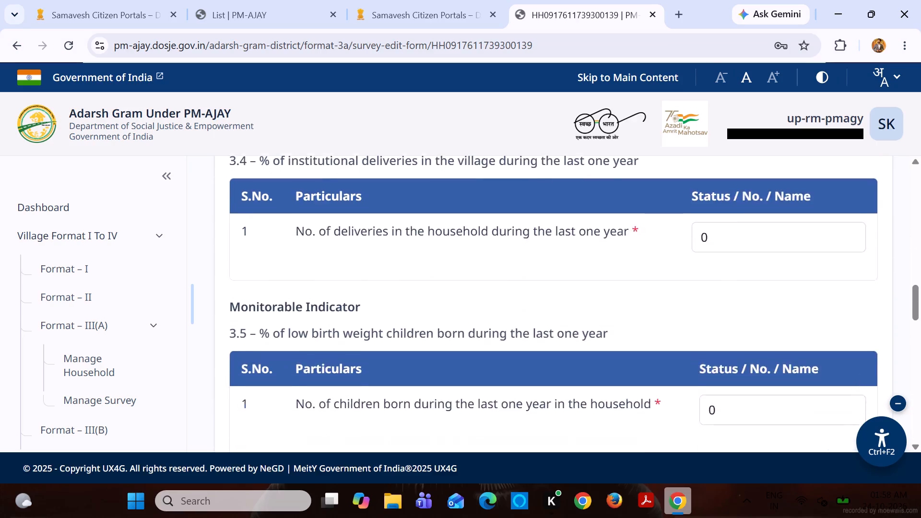
pyautogui.scroll(-11, 769, 376)
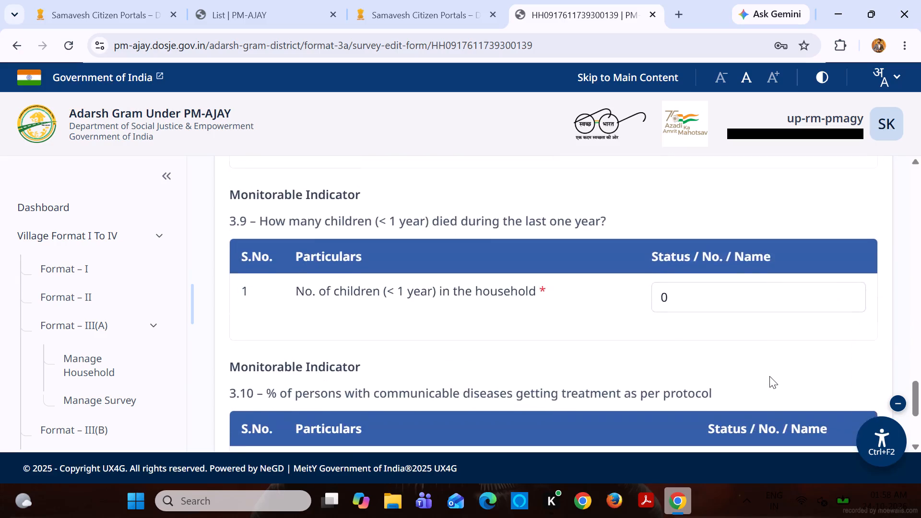
pyautogui.scroll(-3, 769, 376)
pyautogui.click(835, 358)
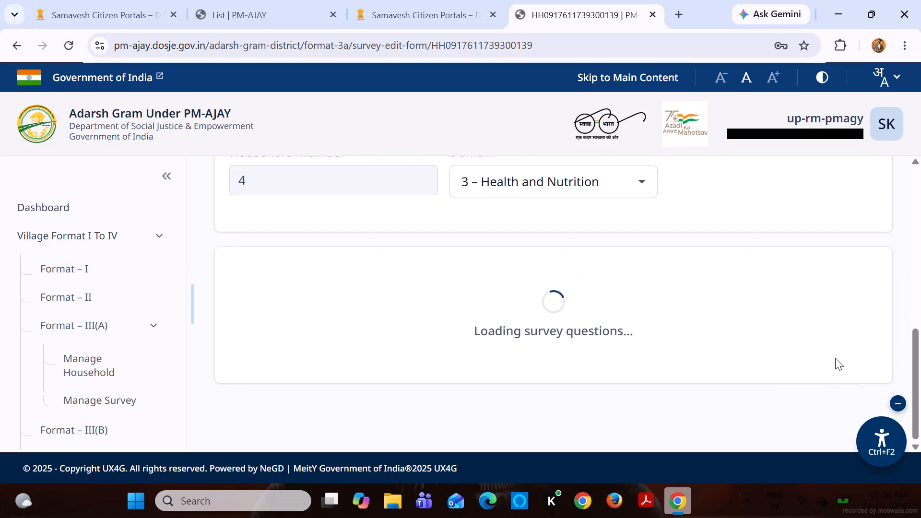
# Return to the survey list and open the survey for house number 208 on page 2 for editing.
pyautogui.scroll(10, 782, 325)
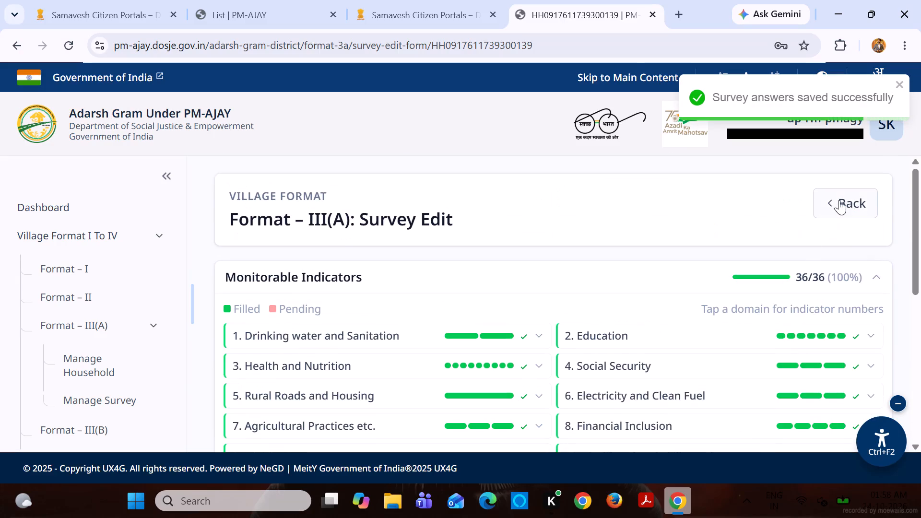
pyautogui.click(839, 200)
pyautogui.scroll(-7, 754, 307)
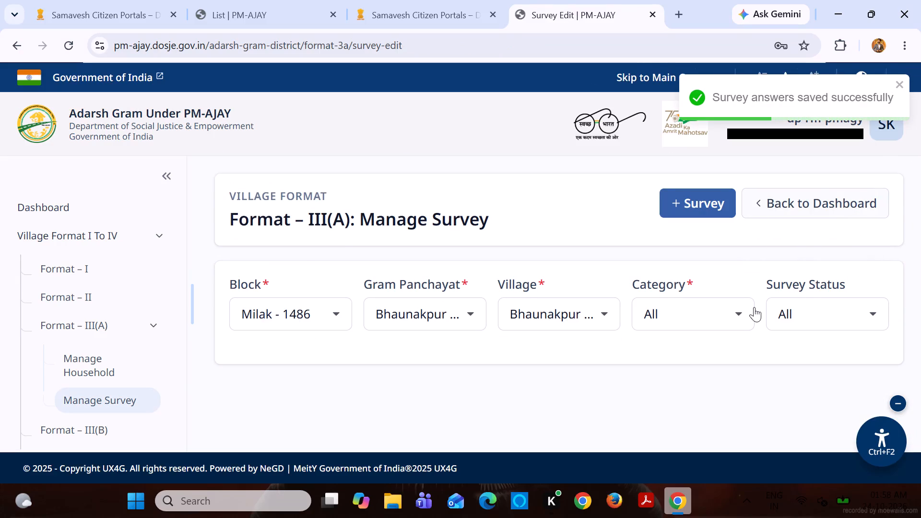
pyautogui.scroll(-20, 754, 307)
pyautogui.scroll(-12, 754, 307)
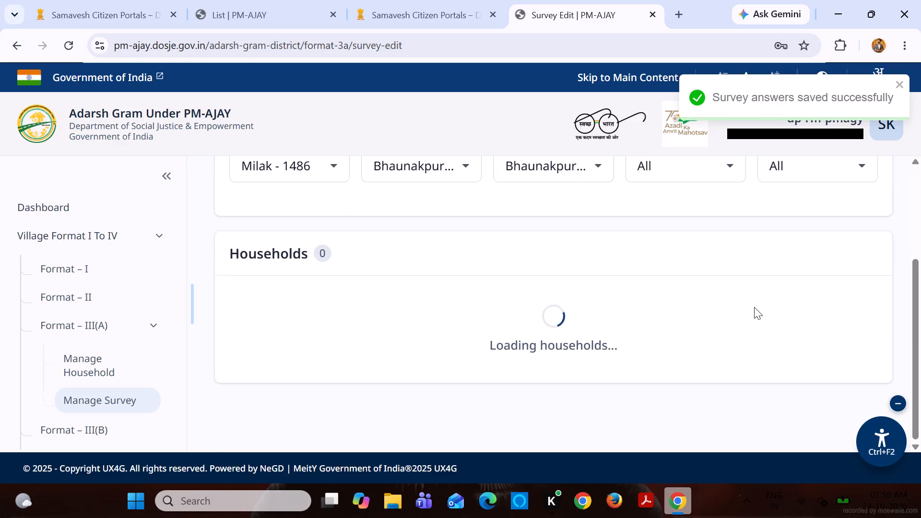
pyautogui.scroll(-11, 754, 307)
pyautogui.scroll(-20, 754, 307)
pyautogui.scroll(-19, 754, 307)
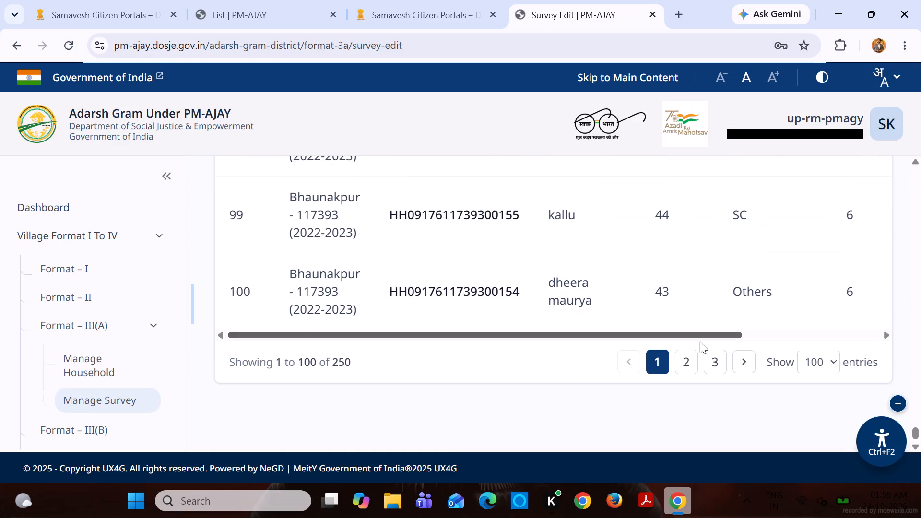
pyautogui.click(685, 355)
pyautogui.scroll(6, 698, 243)
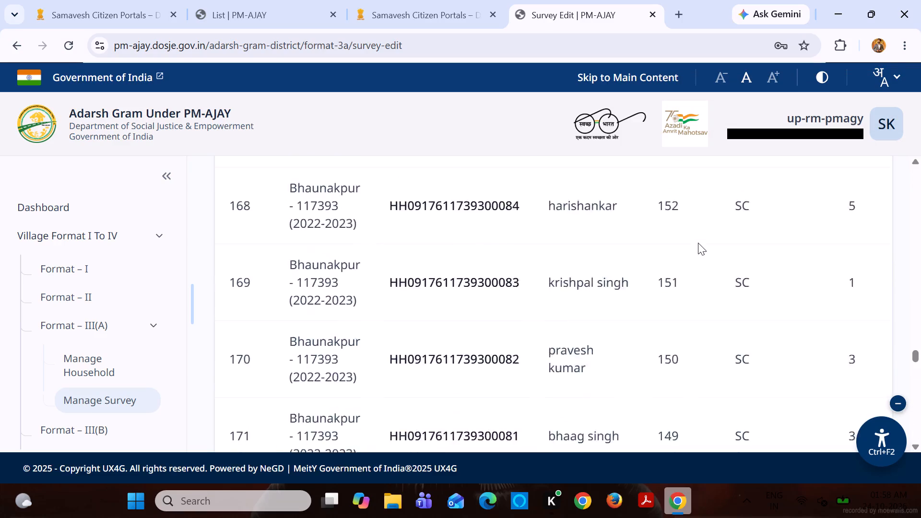
pyautogui.scroll(20, 698, 243)
pyautogui.scroll(2, 698, 243)
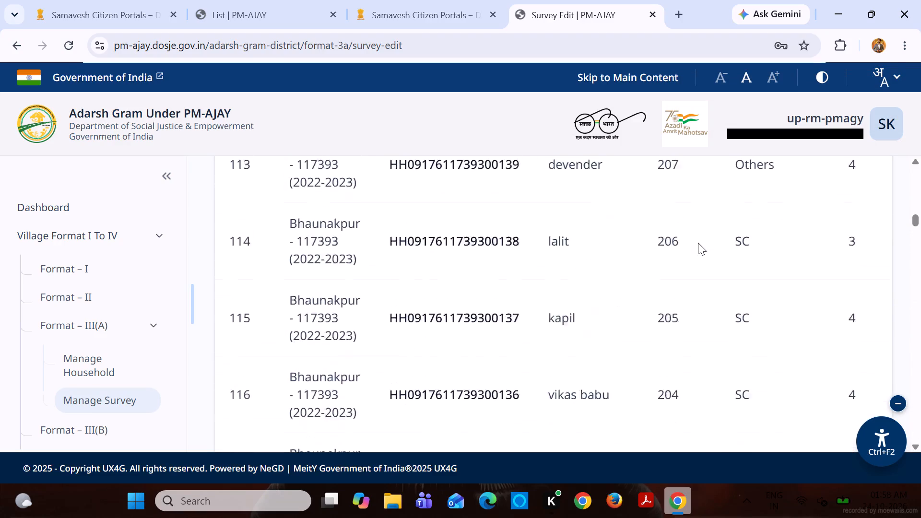
pyautogui.scroll(6, 698, 243)
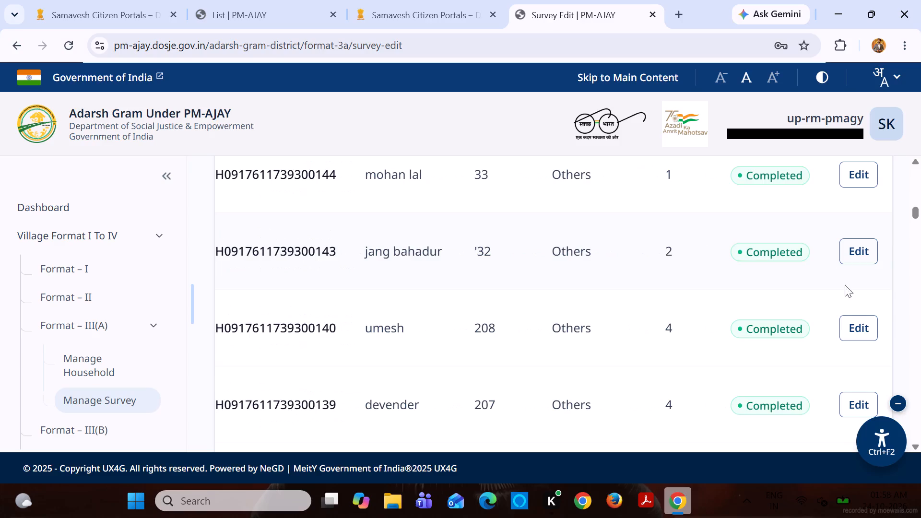
pyautogui.click(862, 328)
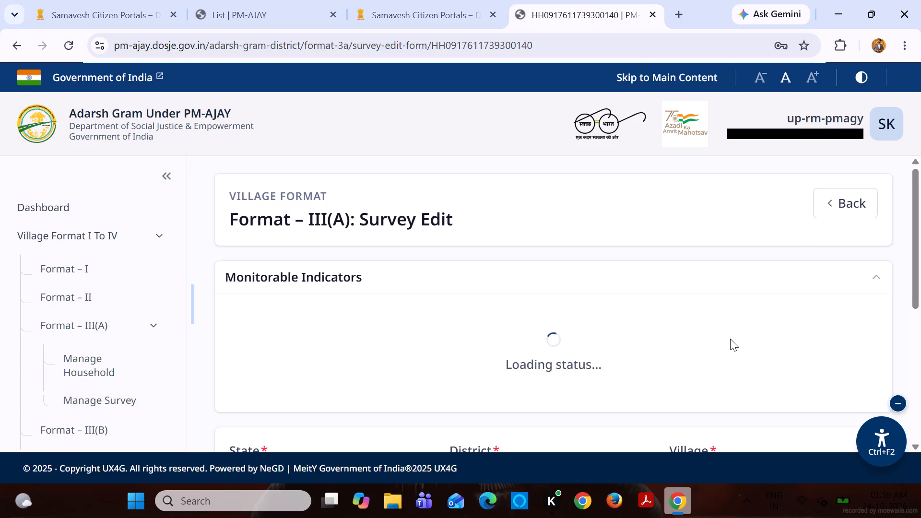
# In the 3 – Health and Nutrition domain, set Health Protection Scheme coverage to Yes and save house number 208's survey answers.
pyautogui.scroll(-8, 730, 339)
pyautogui.click(631, 333)
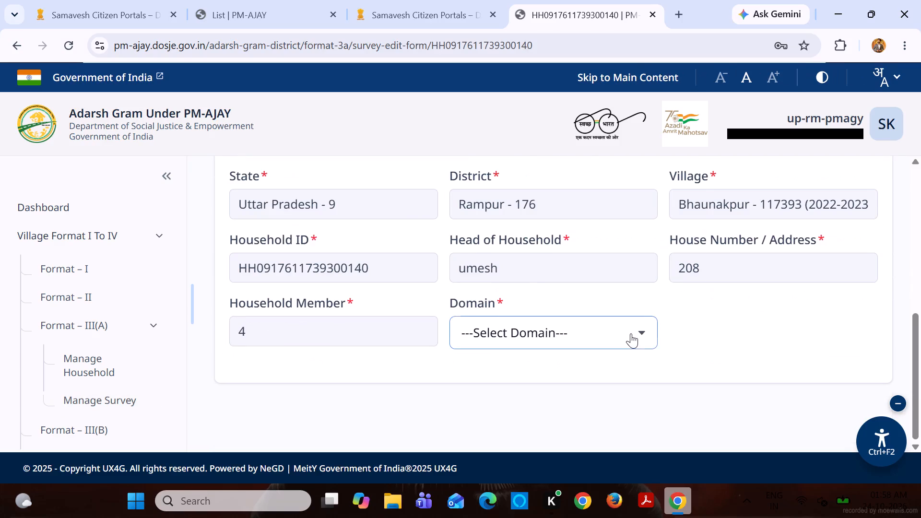
pyautogui.click(555, 209)
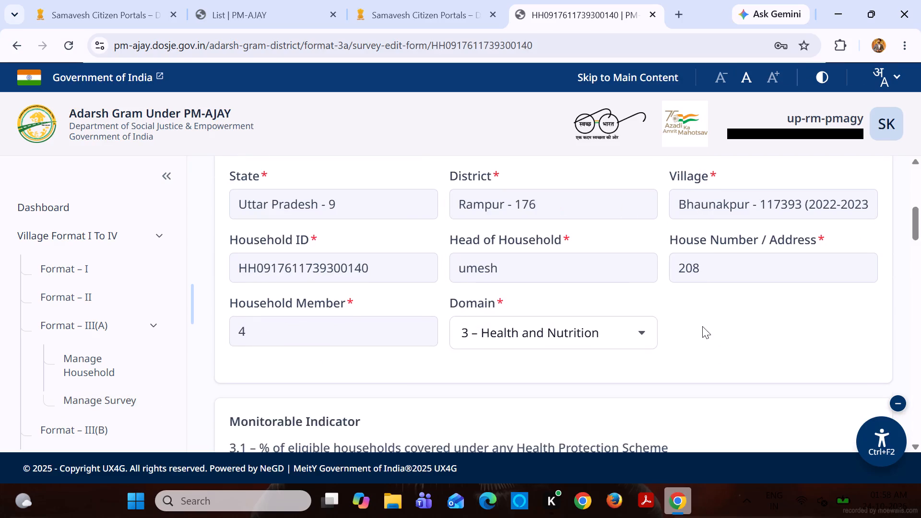
pyautogui.scroll(-5, 702, 326)
pyautogui.click(805, 217)
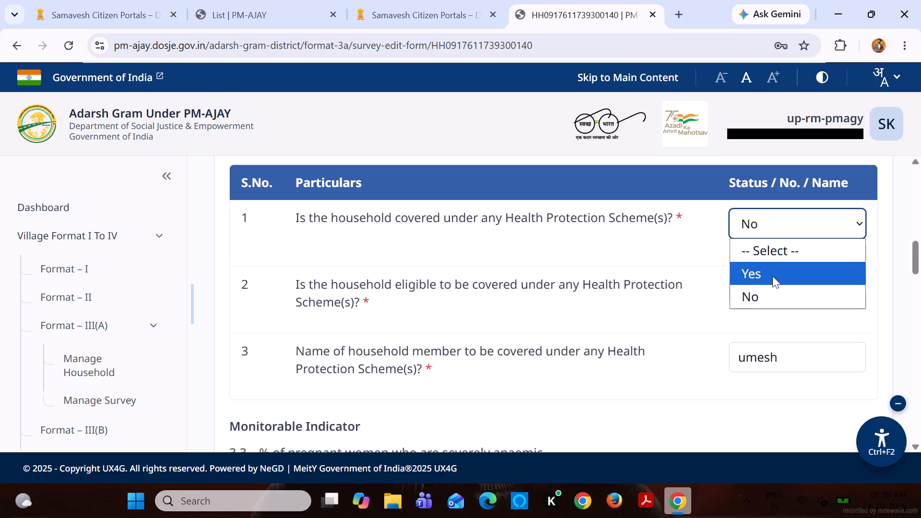
pyautogui.click(772, 276)
pyautogui.scroll(-9, 772, 276)
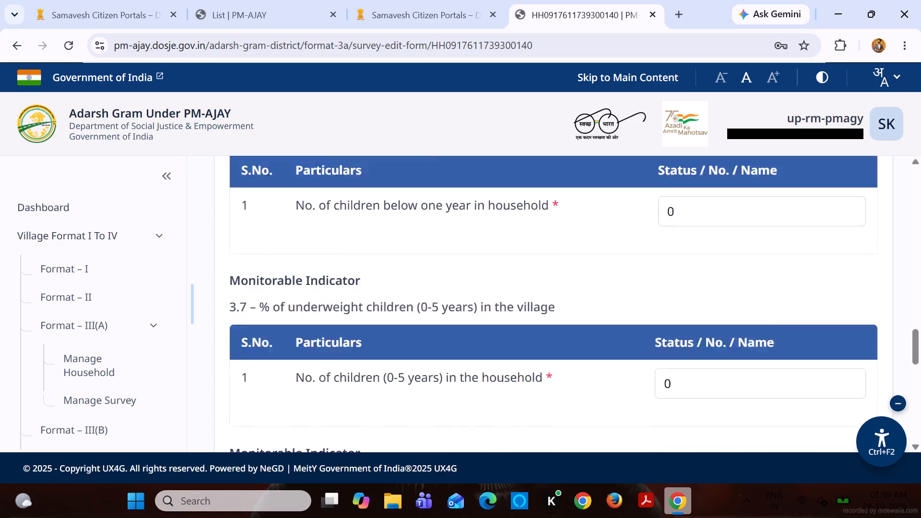
pyautogui.scroll(-8, 772, 276)
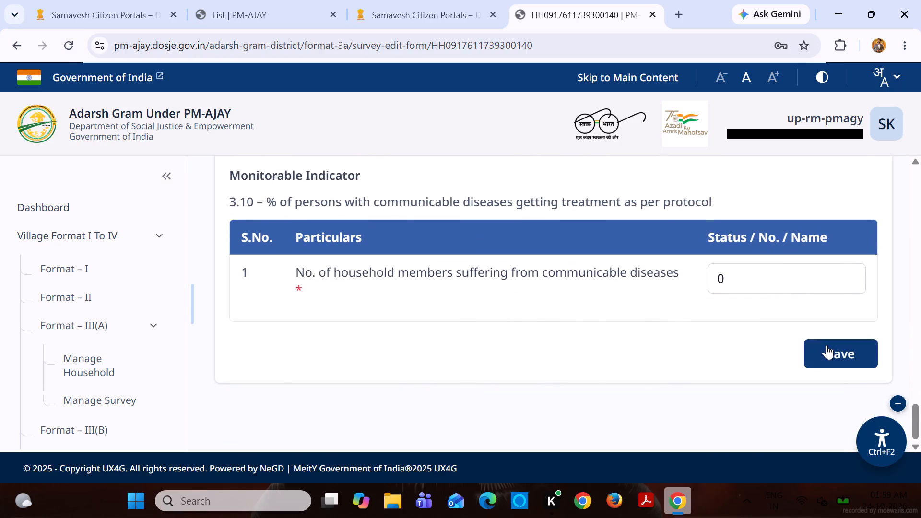
pyautogui.click(827, 345)
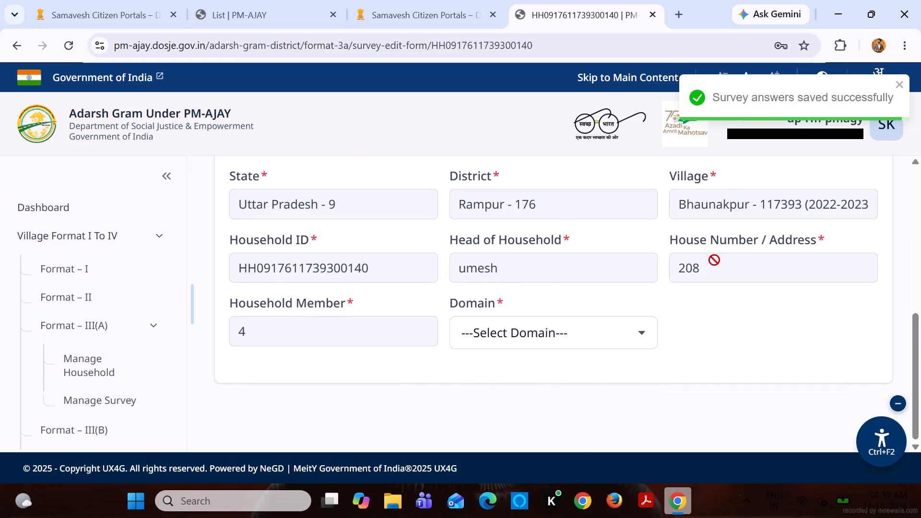
# Return to the survey list and open the survey for house number '32 on page 2 for editing.
pyautogui.scroll(7, 714, 260)
pyautogui.click(841, 197)
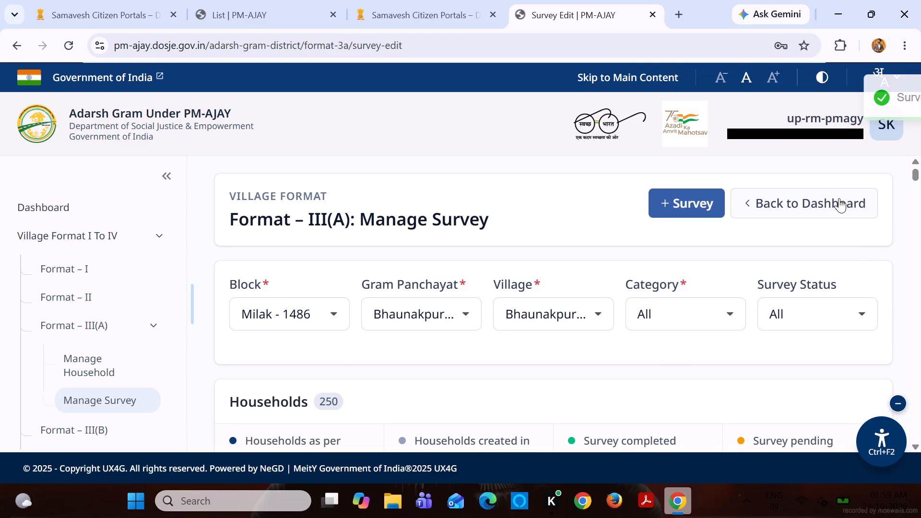
pyautogui.scroll(-4, 764, 295)
pyautogui.scroll(-15, 830, 287)
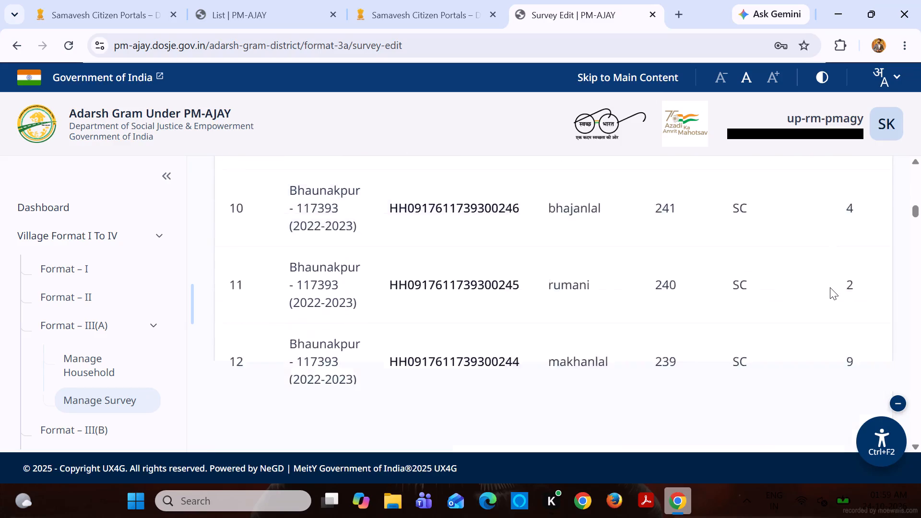
pyautogui.scroll(-20, 830, 287)
pyautogui.scroll(-5, 830, 287)
pyautogui.click(690, 356)
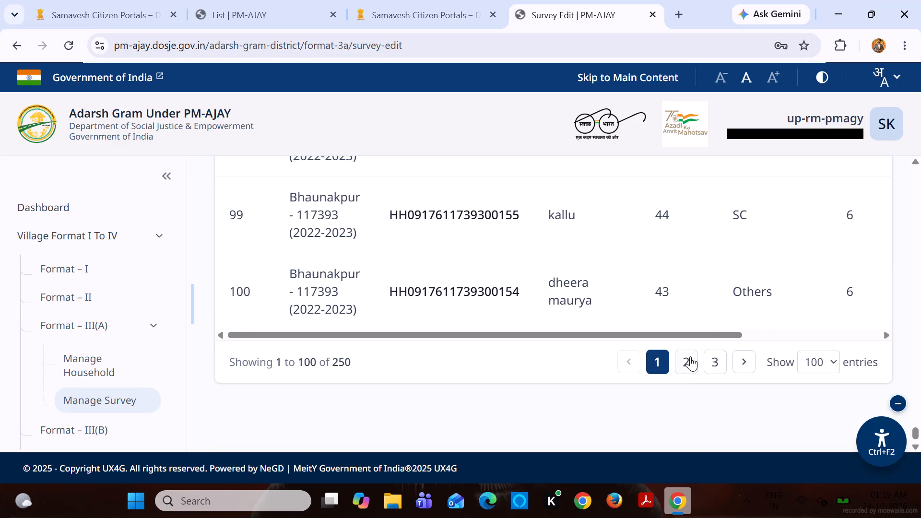
pyautogui.scroll(20, 727, 291)
pyautogui.scroll(14, 727, 291)
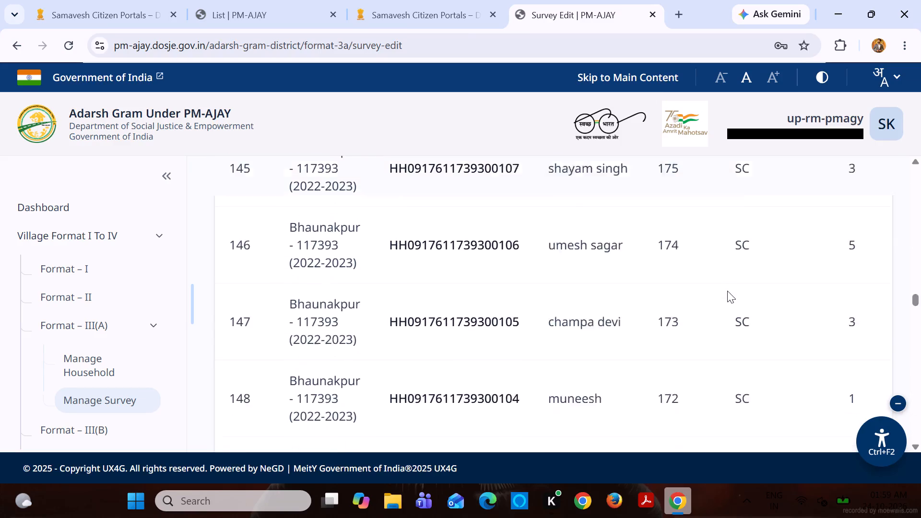
pyautogui.scroll(15, 727, 291)
pyautogui.scroll(-5, 727, 291)
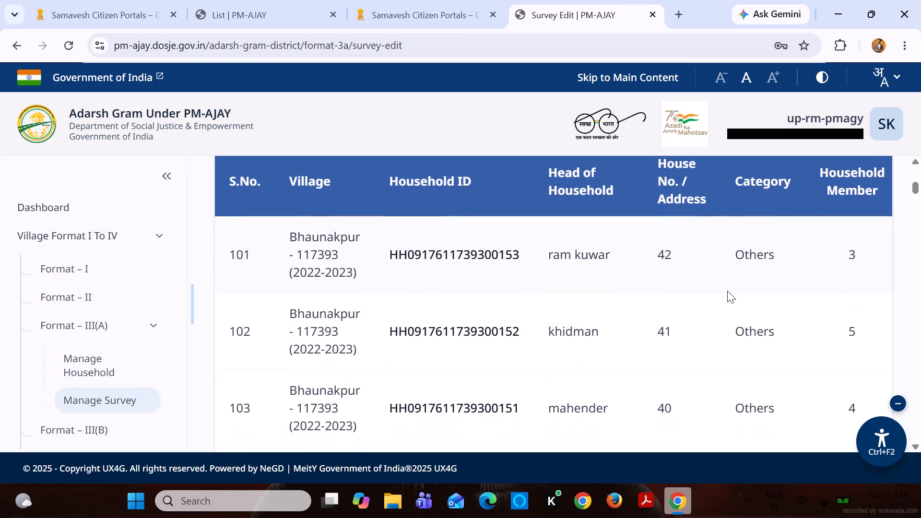
pyautogui.scroll(-10, 727, 291)
pyautogui.scroll(3, 727, 291)
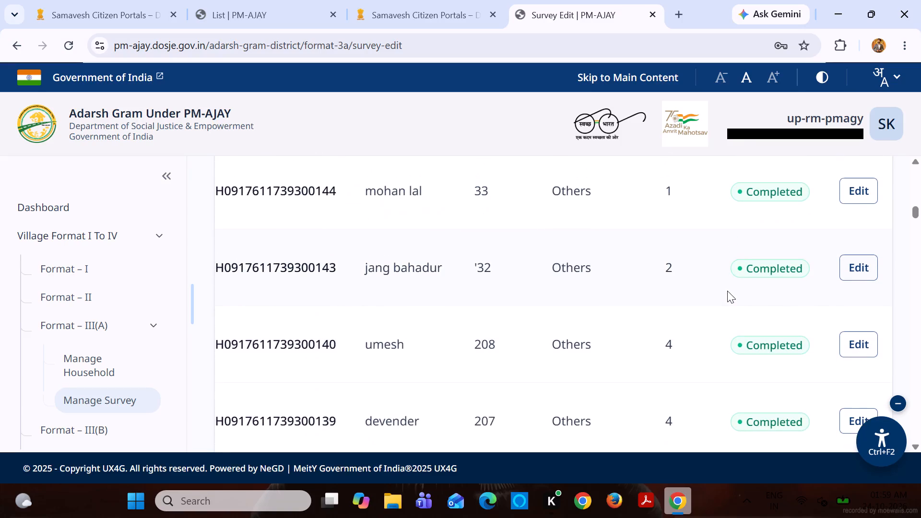
pyautogui.scroll(1, 727, 291)
pyautogui.click(852, 266)
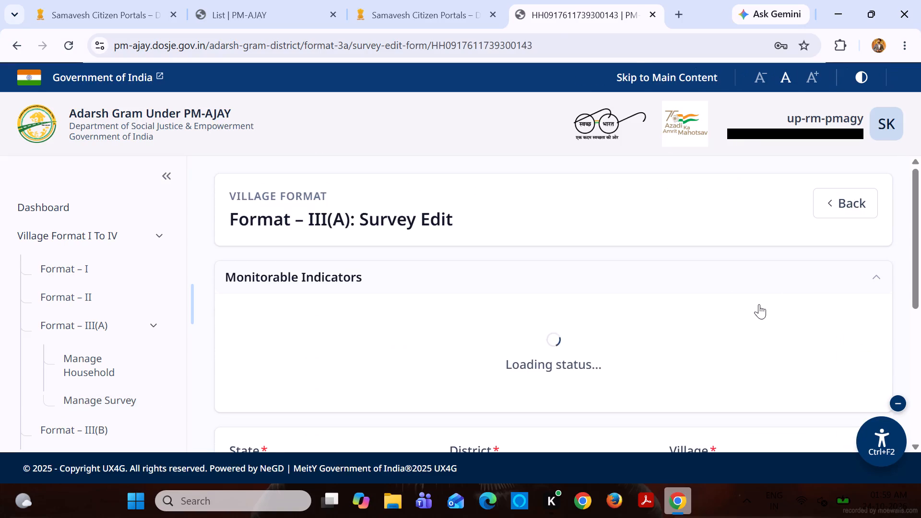
pyautogui.scroll(-7, 756, 306)
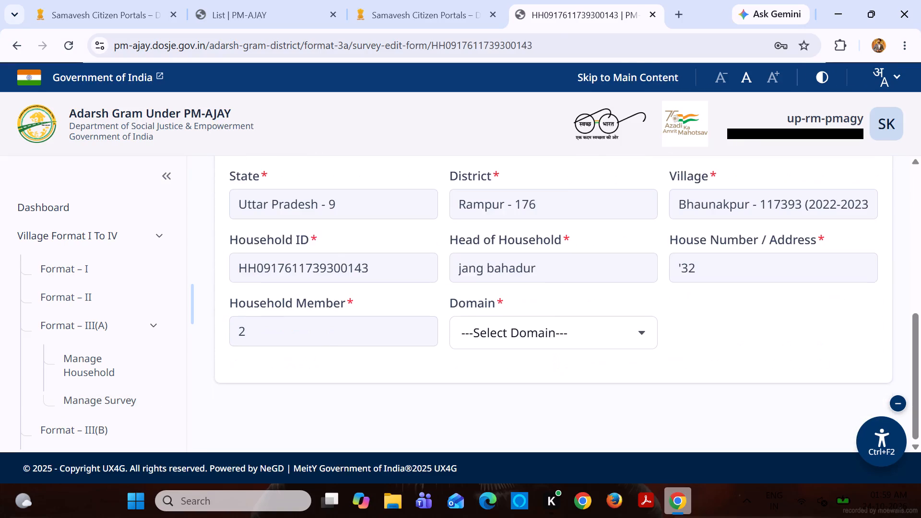
# In the 3 – Health and Nutrition domain, set Health Protection Scheme coverage to Yes and save house number '32's survey answers.
pyautogui.click(634, 330)
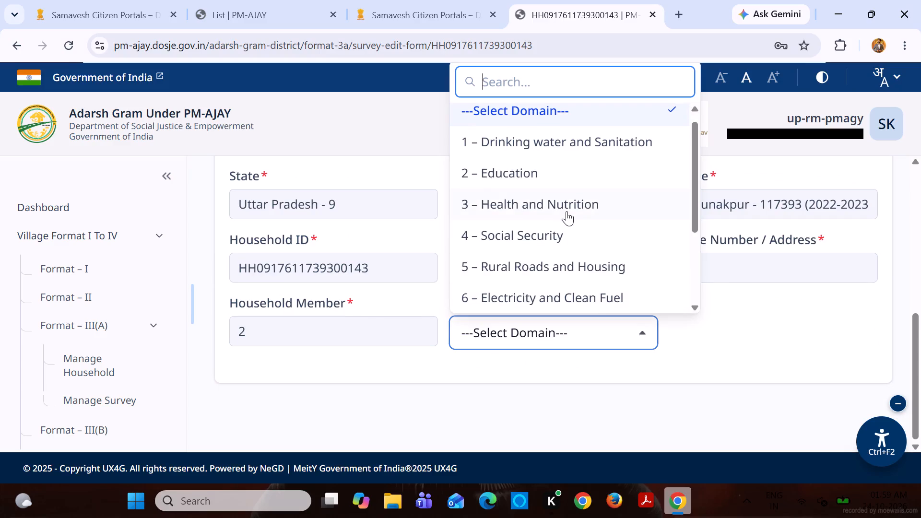
pyautogui.click(567, 211)
pyautogui.scroll(-4, 672, 323)
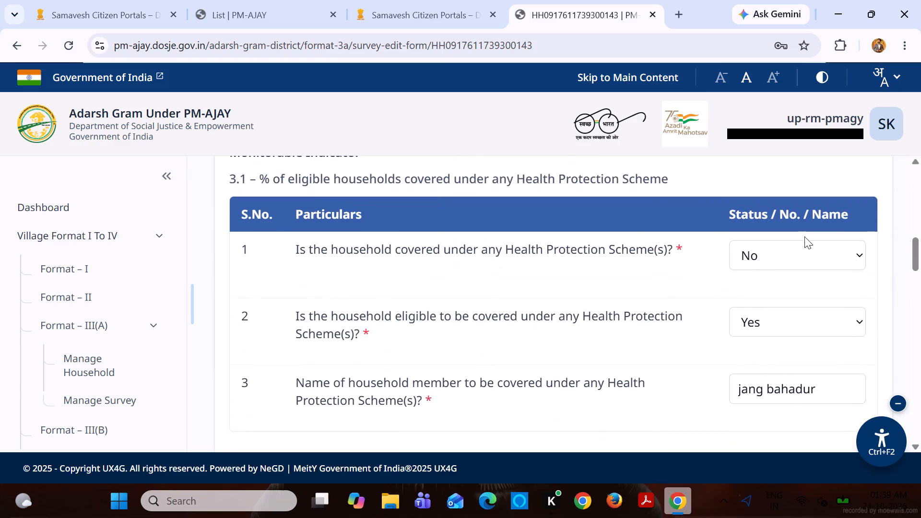
pyautogui.moveTo(803, 250); pyautogui.dragTo(774, 306)
pyautogui.click(774, 306)
pyautogui.scroll(-2, 774, 306)
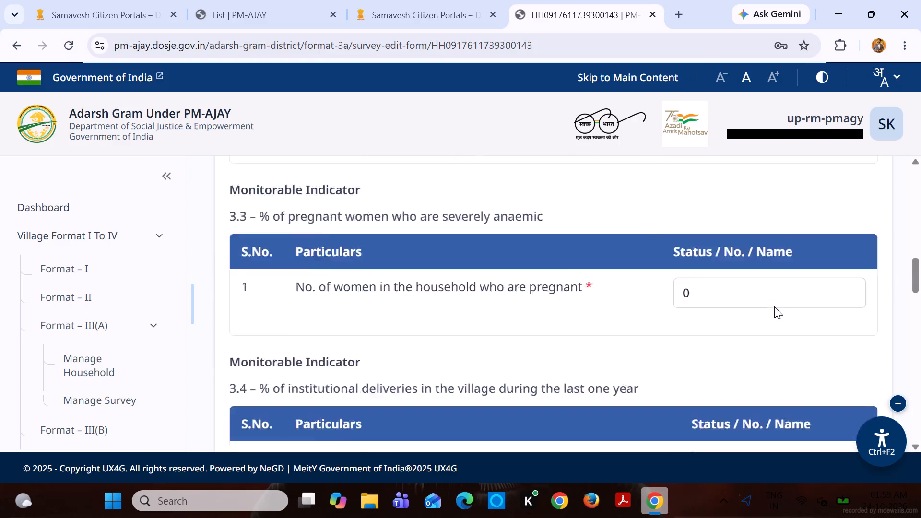
pyautogui.scroll(-8, 774, 306)
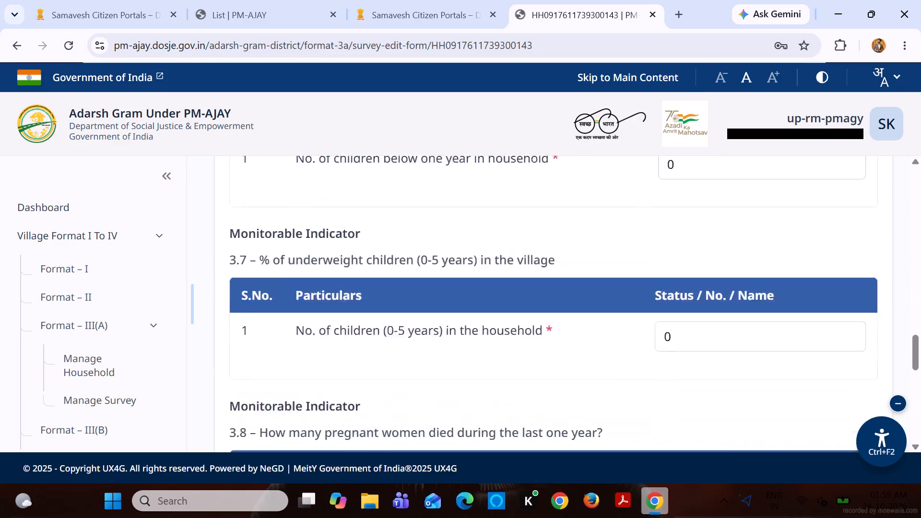
pyautogui.scroll(-7, 774, 306)
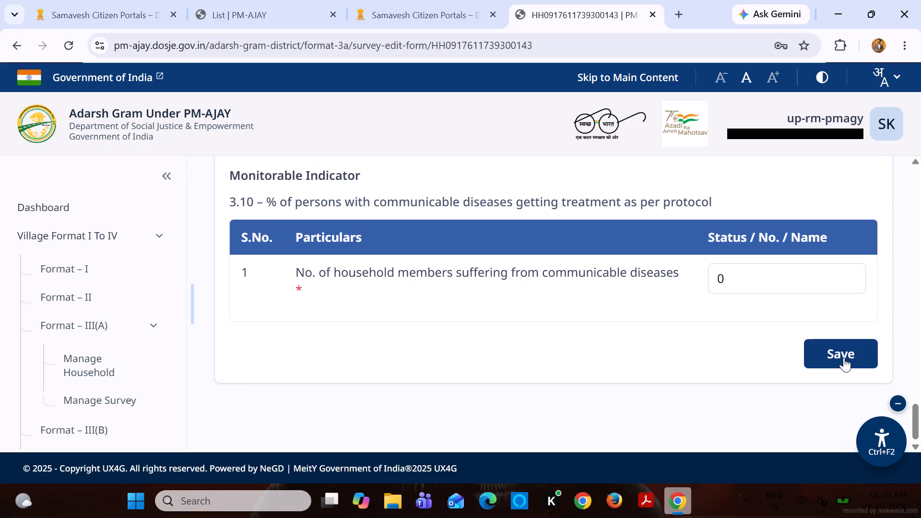
pyautogui.click(844, 357)
# Return to the survey list and open the survey for house number 33 on page 2 for editing.
pyautogui.scroll(9, 786, 307)
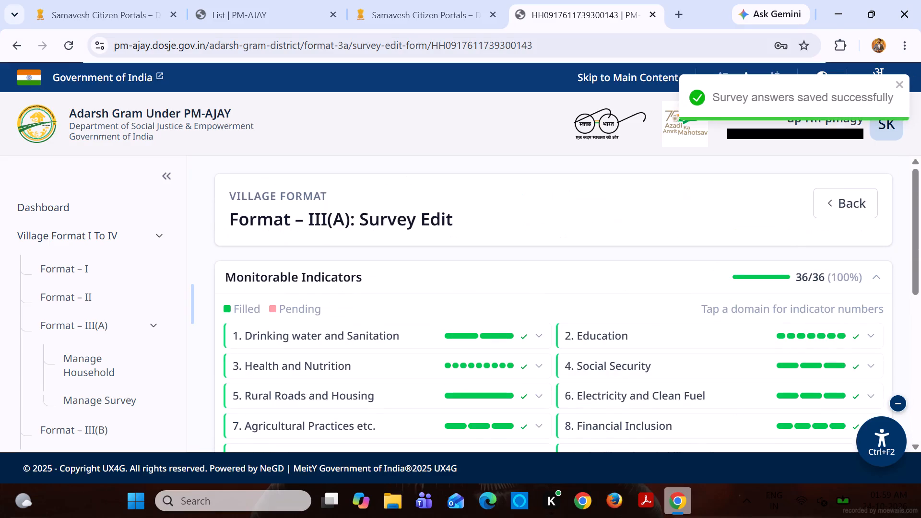
pyautogui.click(841, 193)
pyautogui.scroll(-17, 797, 280)
pyautogui.scroll(-6, 797, 280)
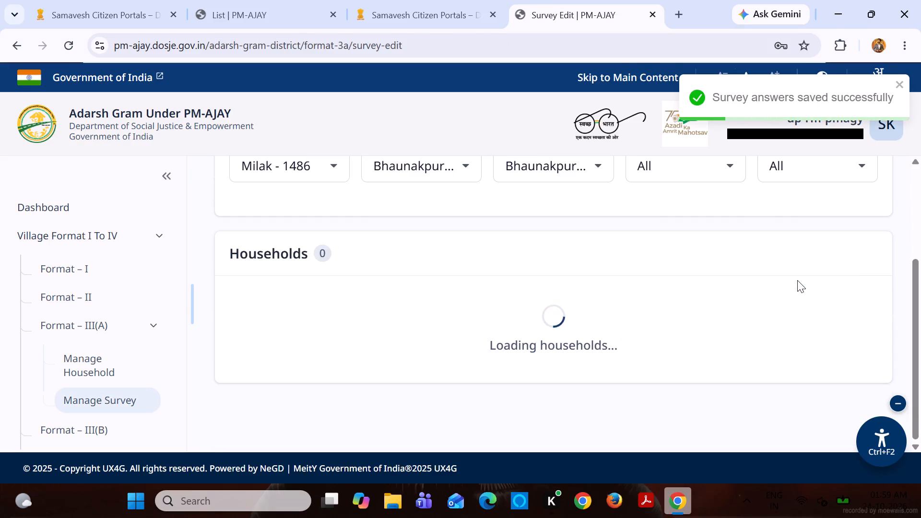
pyautogui.scroll(-7, 797, 280)
pyautogui.scroll(-20, 797, 280)
pyautogui.scroll(-13, 797, 280)
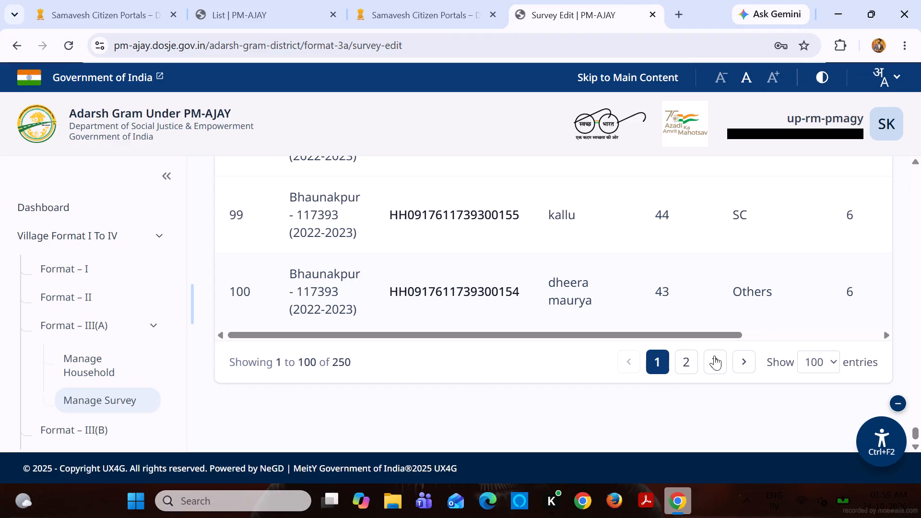
pyautogui.click(685, 371)
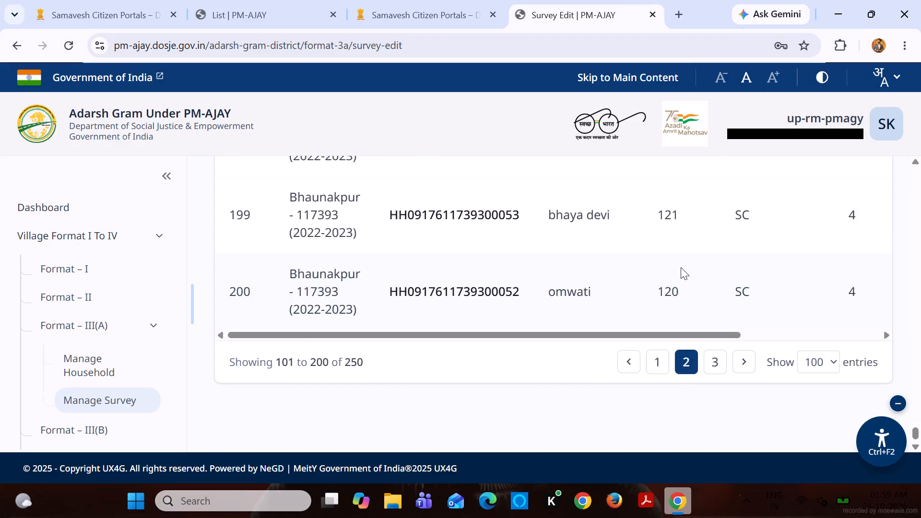
pyautogui.scroll(20, 681, 267)
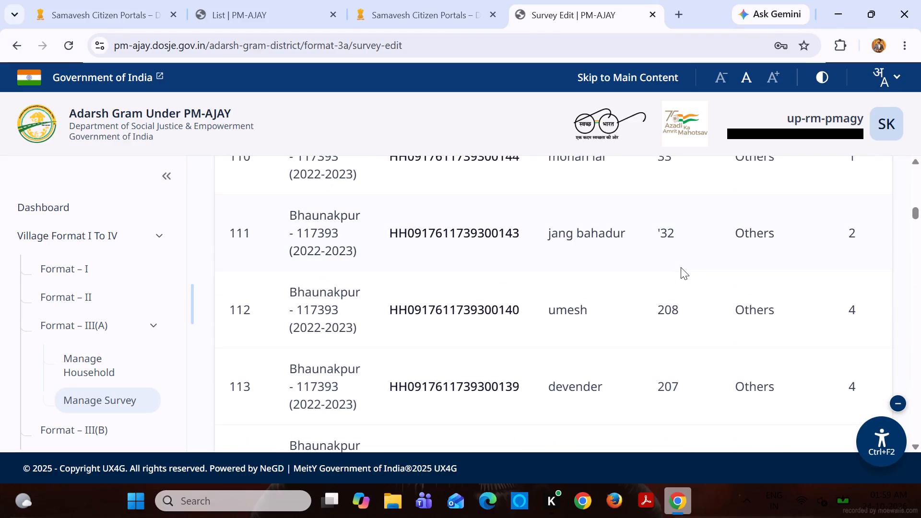
pyautogui.scroll(2, 681, 267)
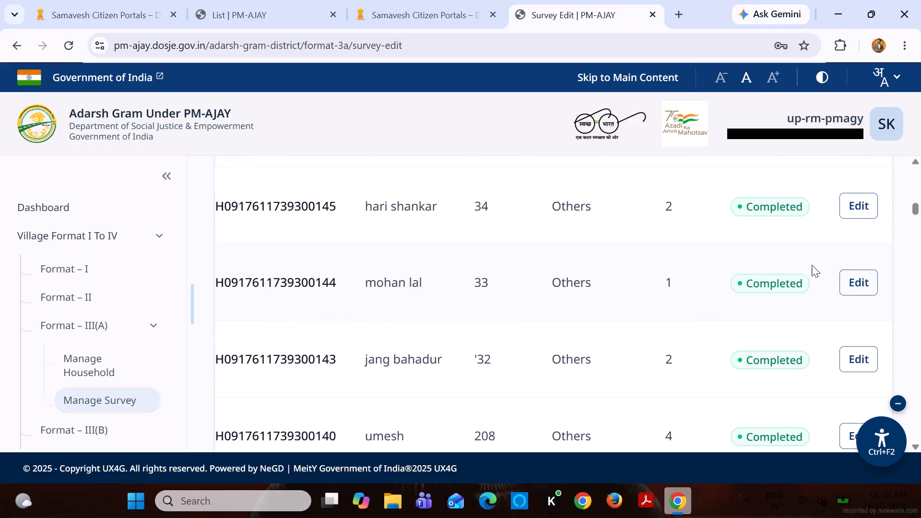
pyautogui.click(845, 278)
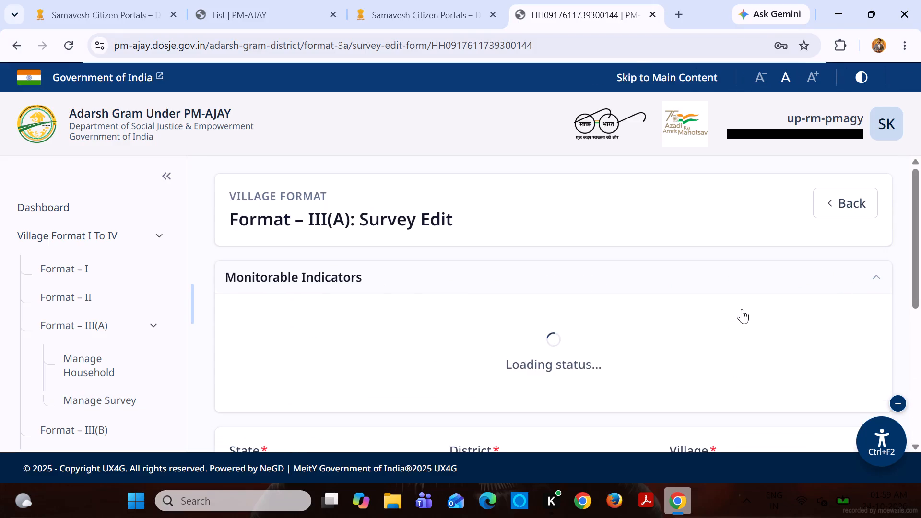
# In the 3 – Health and Nutrition domain, set Health Protection Scheme coverage to Yes and save house number 33's survey answers.
pyautogui.scroll(-7, 742, 309)
pyautogui.click(625, 328)
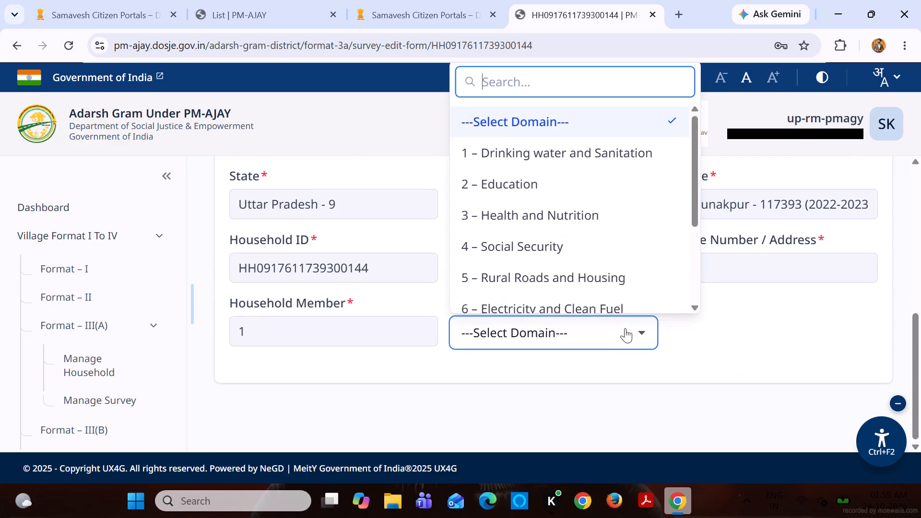
pyautogui.click(575, 202)
pyautogui.scroll(-1, 726, 331)
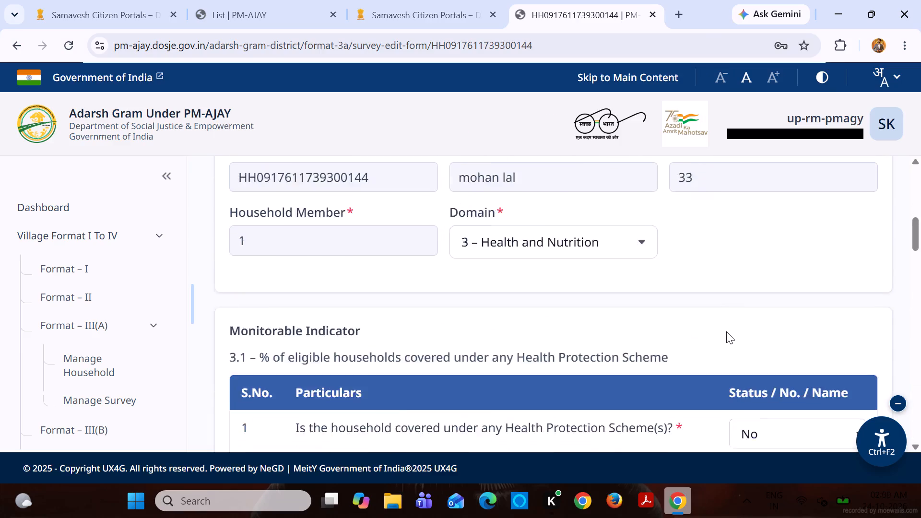
pyautogui.scroll(-2, 726, 331)
pyautogui.moveTo(784, 351); pyautogui.dragTo(771, 400)
pyautogui.click(771, 400)
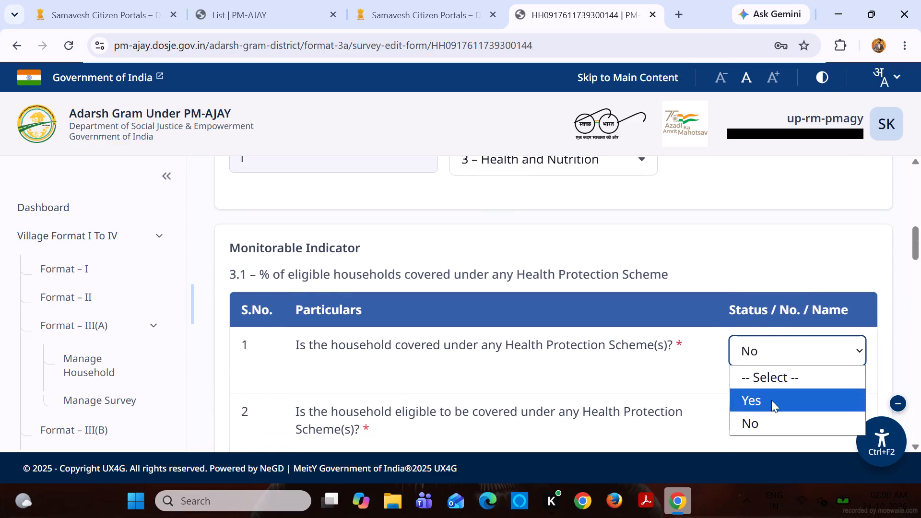
pyautogui.scroll(-4, 771, 400)
pyautogui.scroll(-4, 784, 259)
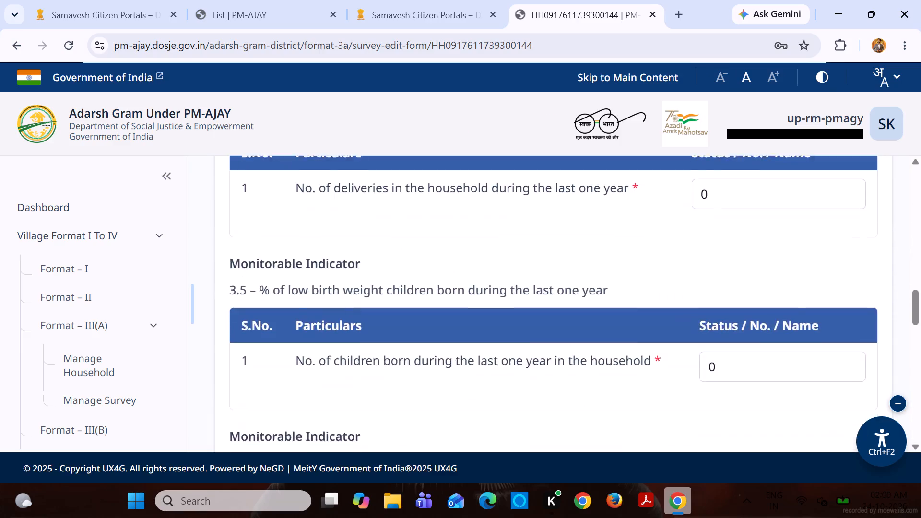
pyautogui.scroll(-8, 784, 259)
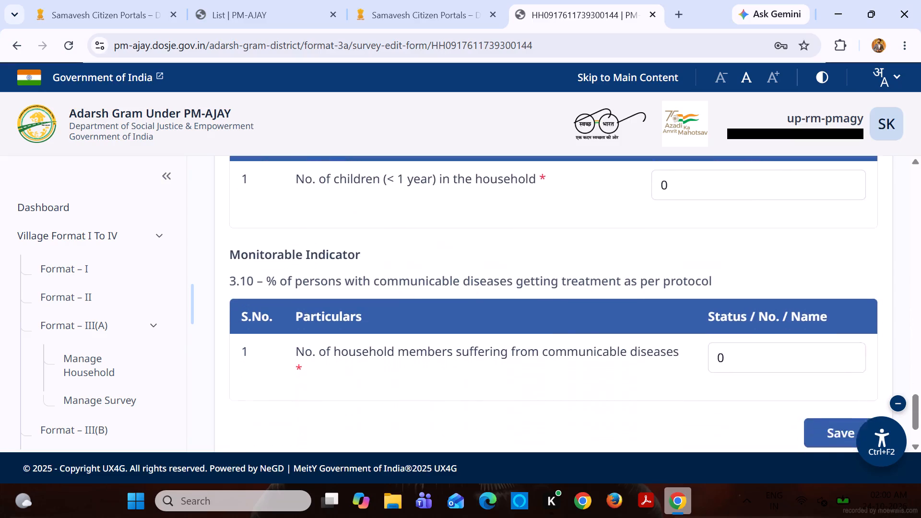
pyautogui.scroll(-4, 784, 259)
pyautogui.click(842, 358)
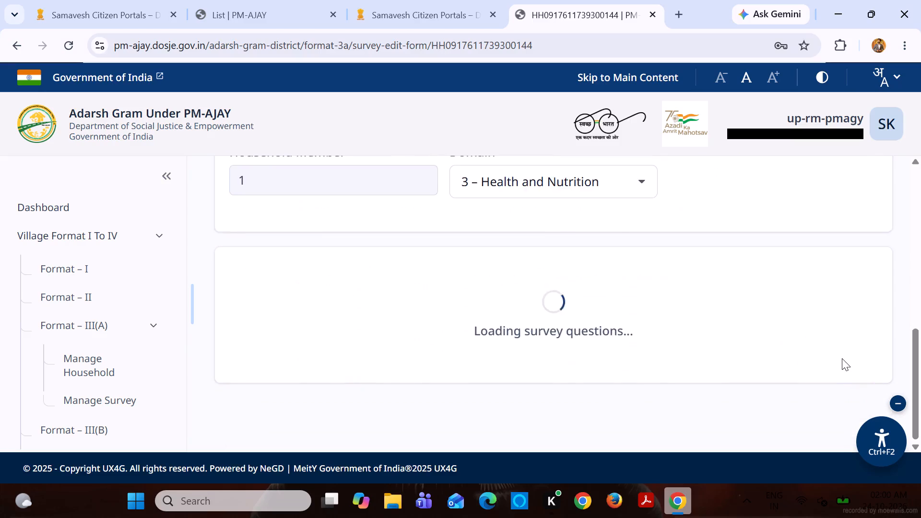
# Return to the survey list and open the survey for house number 34 on page 2 for editing.
pyautogui.scroll(9, 811, 285)
pyautogui.click(846, 188)
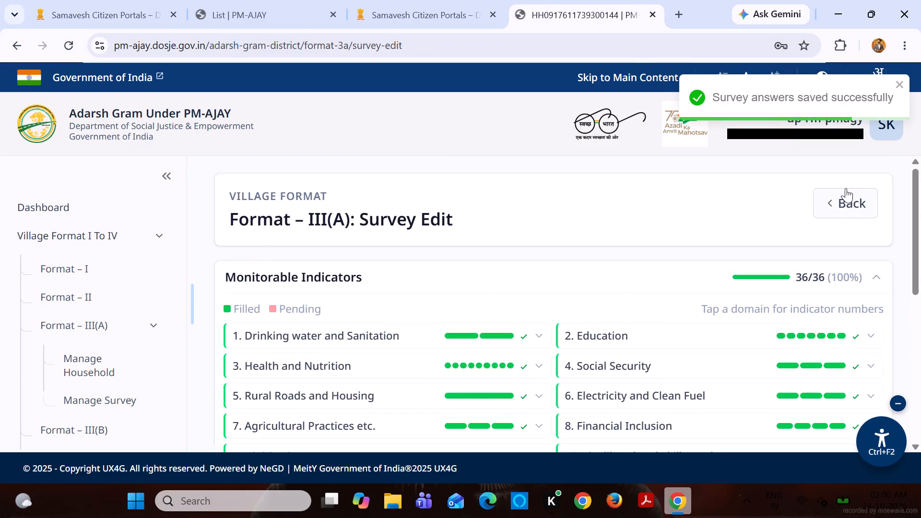
pyautogui.scroll(-11, 791, 257)
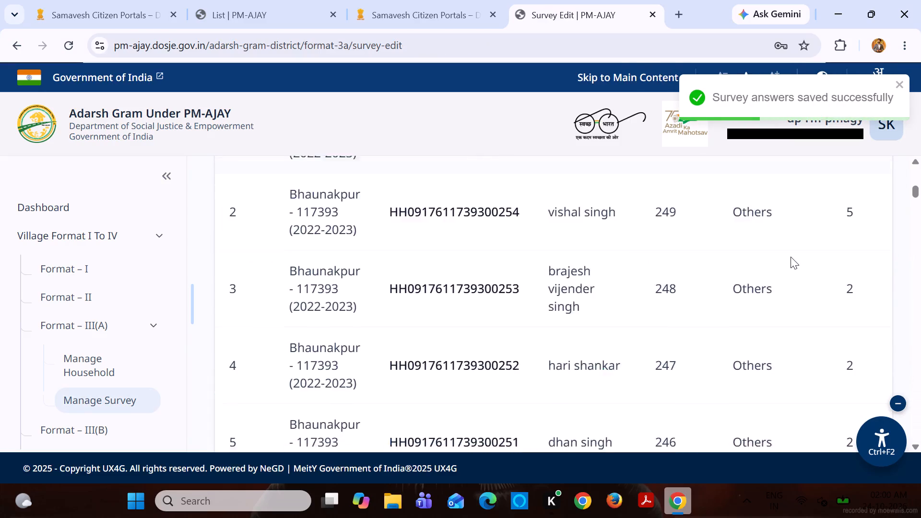
pyautogui.scroll(-20, 791, 257)
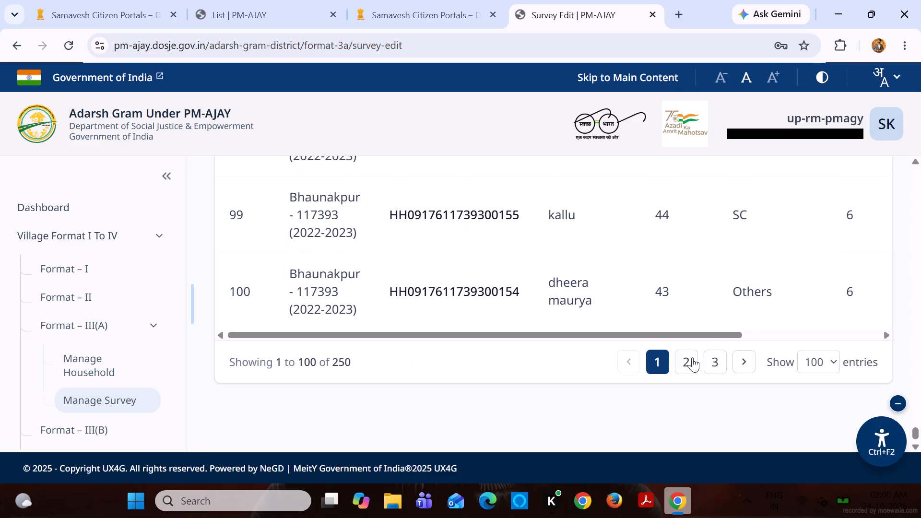
pyautogui.click(692, 357)
pyautogui.scroll(5, 690, 263)
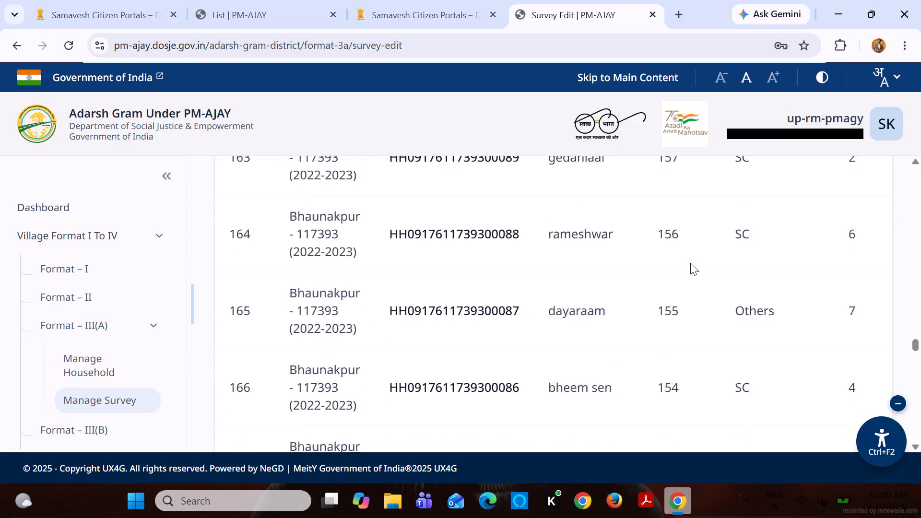
pyautogui.scroll(11, 690, 263)
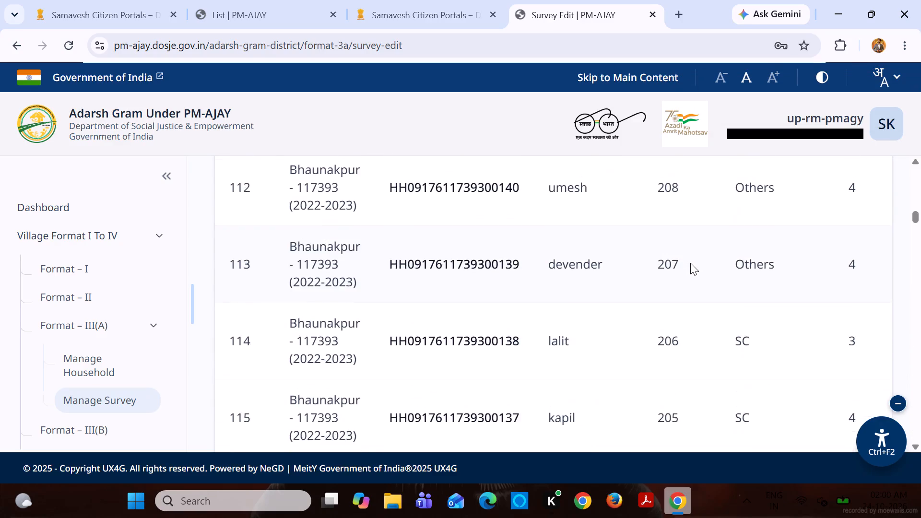
pyautogui.scroll(4, 690, 263)
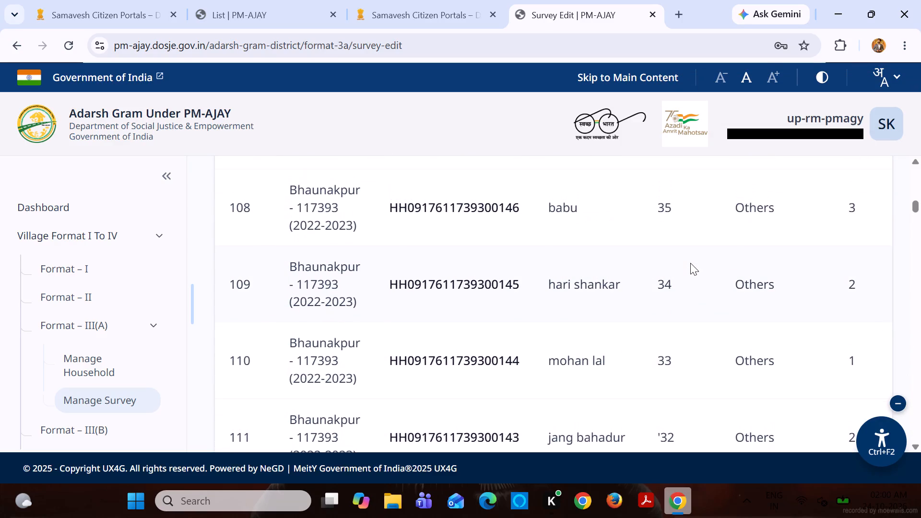
pyautogui.scroll(2, 690, 263)
pyautogui.hscroll(-6, 690, 263)
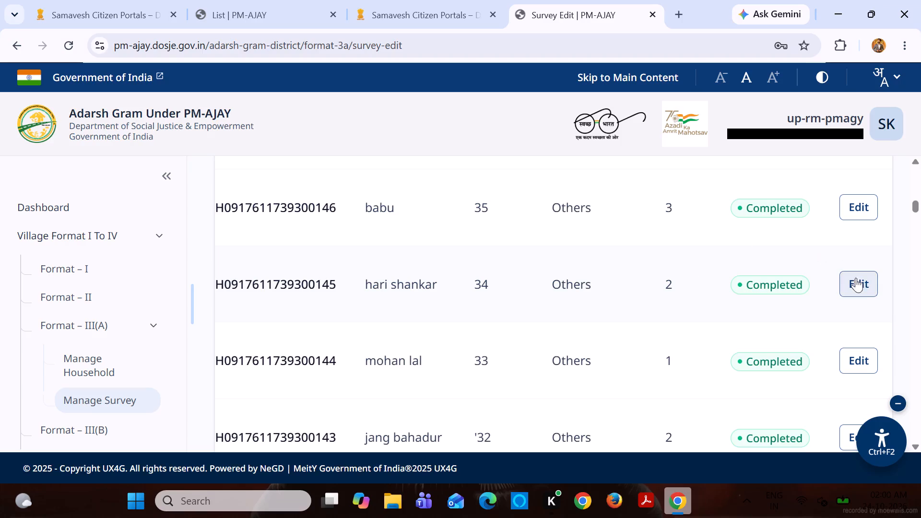
pyautogui.click(858, 281)
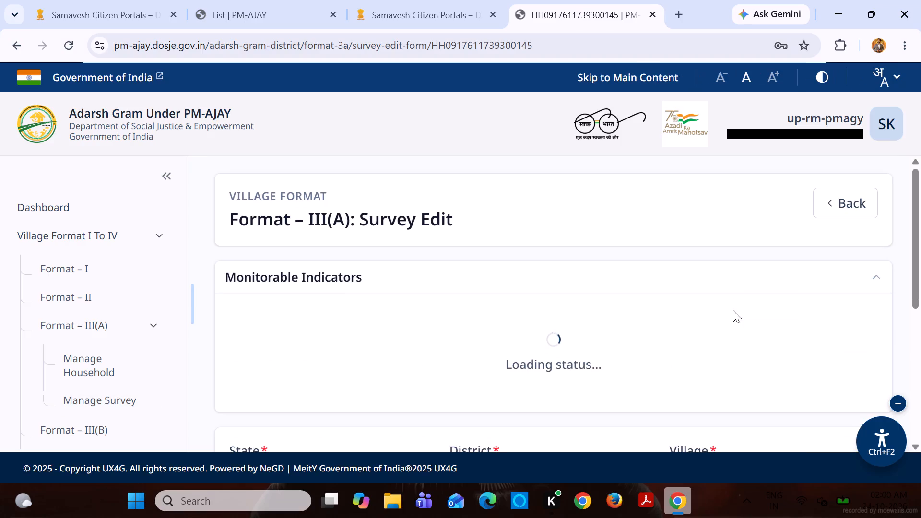
# In the 3 – Health and Nutrition domain, set Health Protection Scheme coverage to Yes and save house number 34's survey answers.
pyautogui.scroll(-7, 733, 310)
pyautogui.click(638, 325)
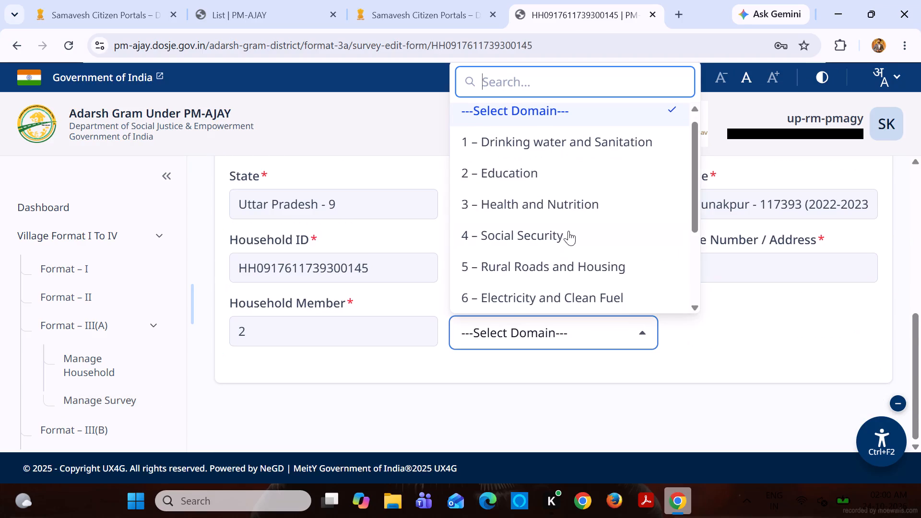
pyautogui.click(575, 213)
pyautogui.scroll(-5, 703, 303)
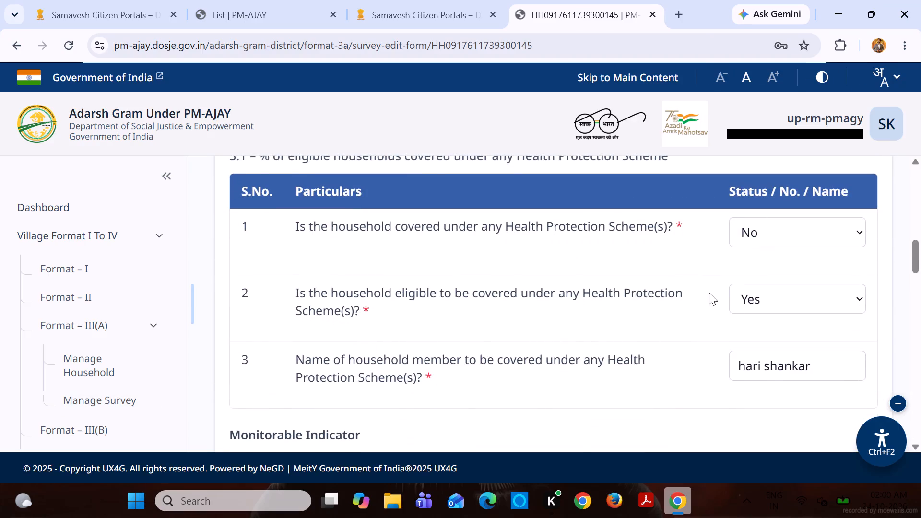
pyautogui.moveTo(774, 235); pyautogui.dragTo(768, 275)
pyautogui.click(768, 275)
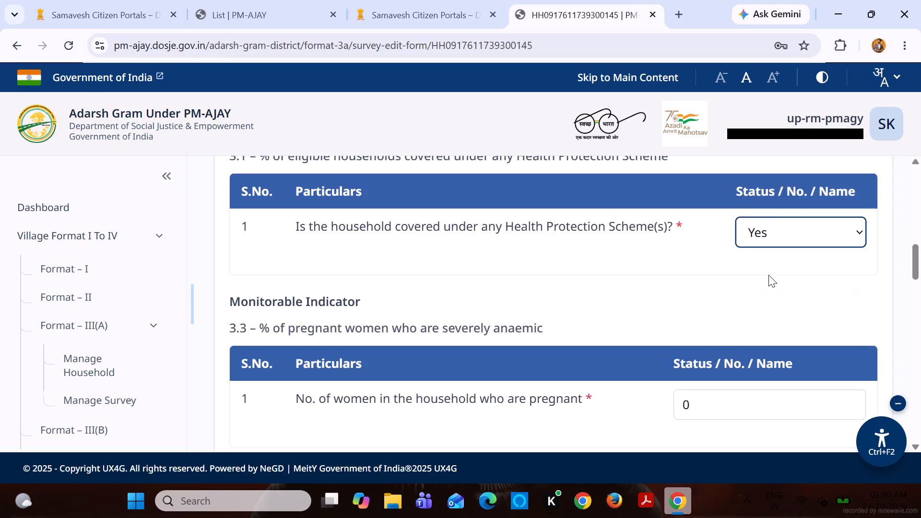
pyautogui.scroll(-9, 768, 275)
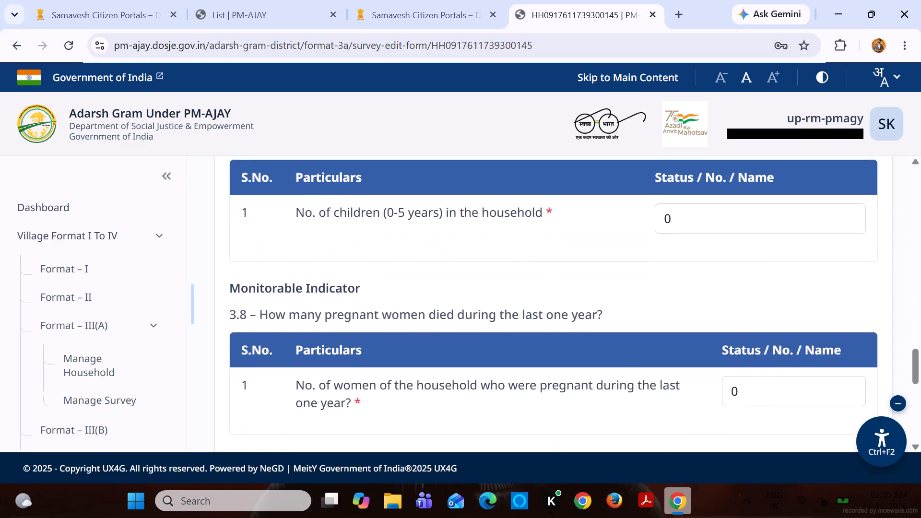
pyautogui.hscroll(1, 768, 275)
pyautogui.scroll(-2, 768, 275)
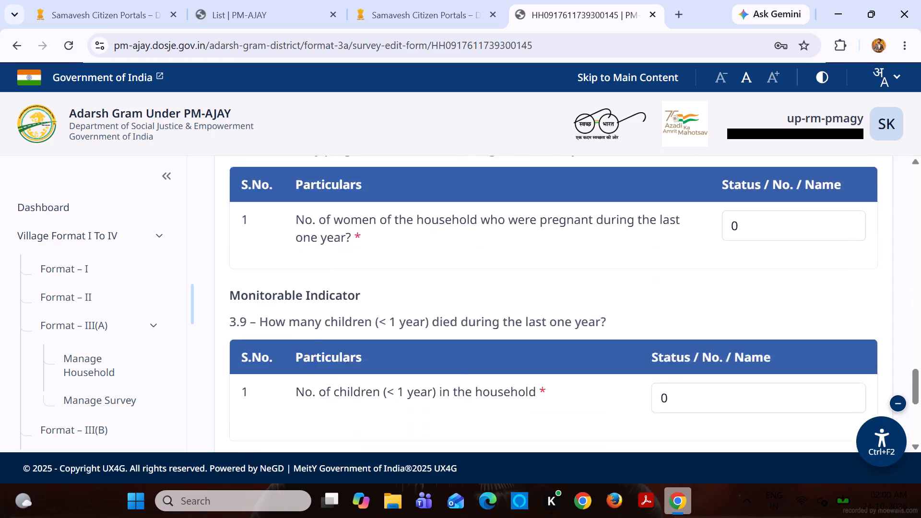
pyautogui.scroll(-6, 768, 275)
pyautogui.click(827, 360)
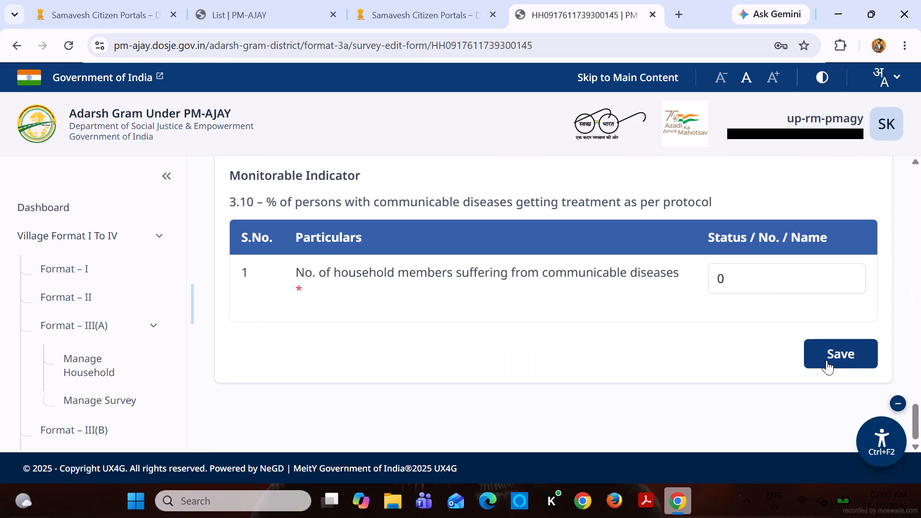
# Return to the survey list and open the survey for house number 35 on page 2 for editing.
pyautogui.scroll(9, 762, 156)
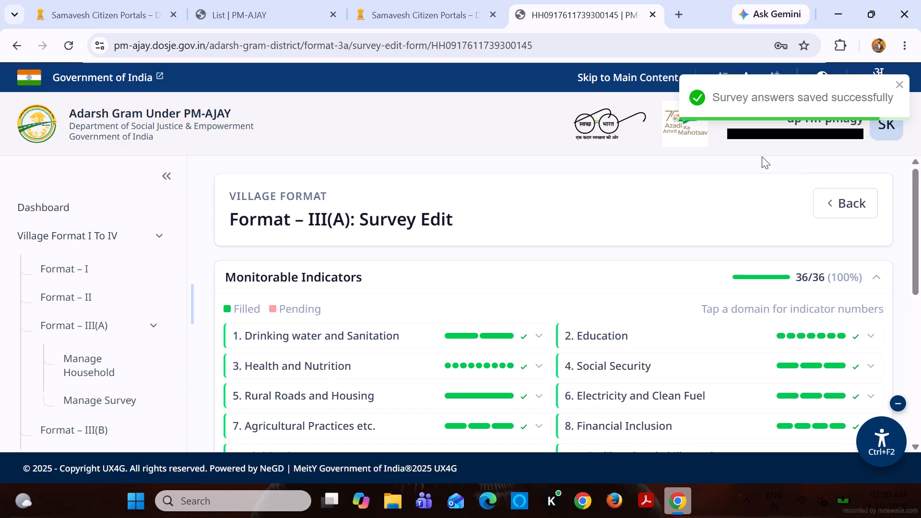
pyautogui.click(838, 207)
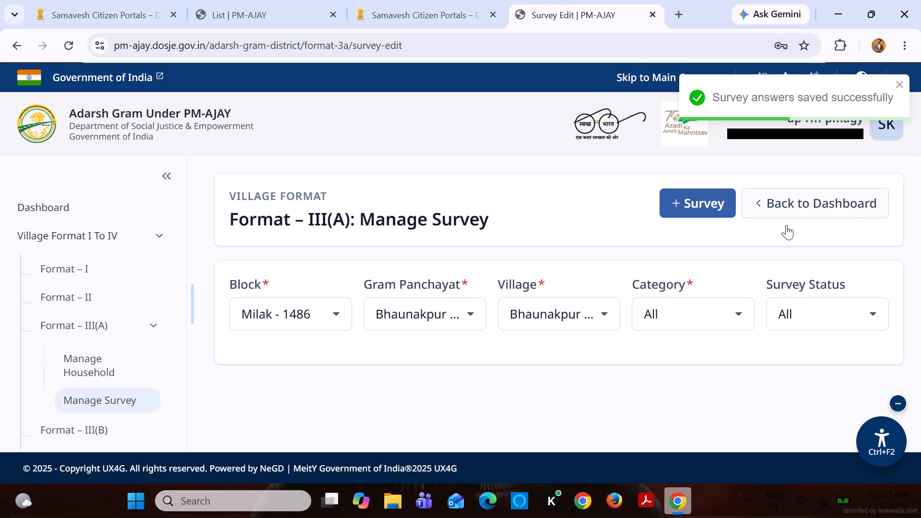
pyautogui.scroll(-6, 786, 225)
pyautogui.scroll(-20, 786, 225)
pyautogui.scroll(-11, 786, 225)
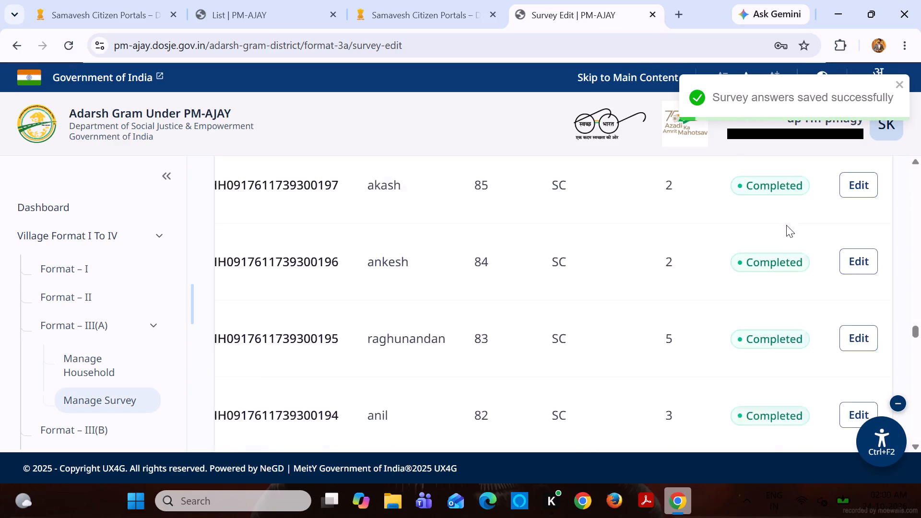
pyautogui.scroll(-18, 786, 225)
pyautogui.click(689, 352)
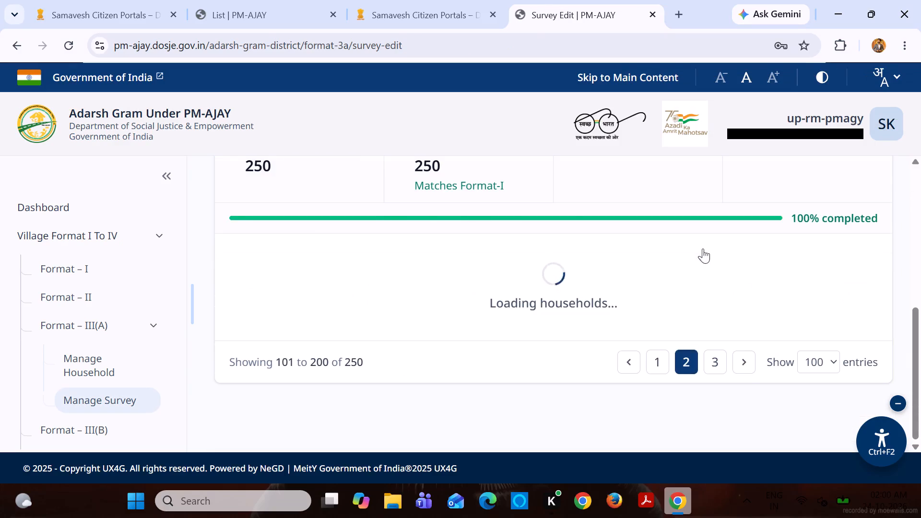
pyautogui.scroll(13, 703, 248)
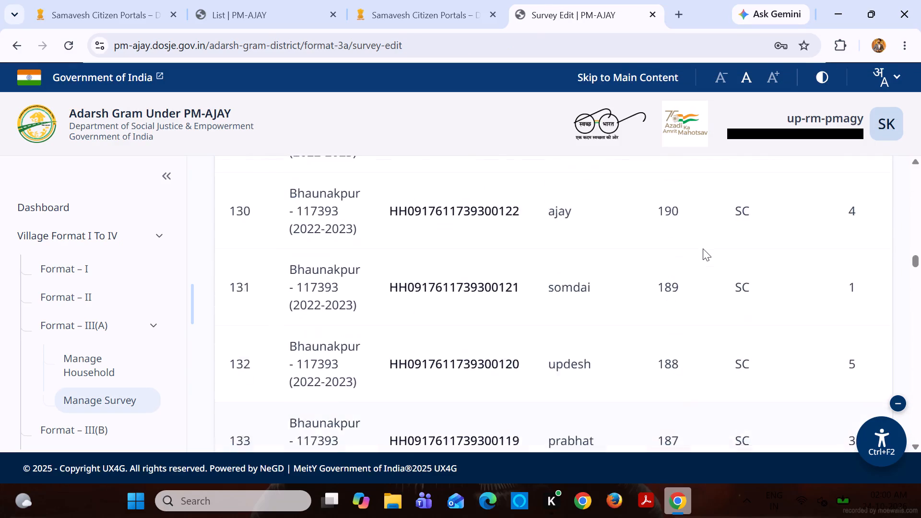
pyautogui.scroll(14, 703, 248)
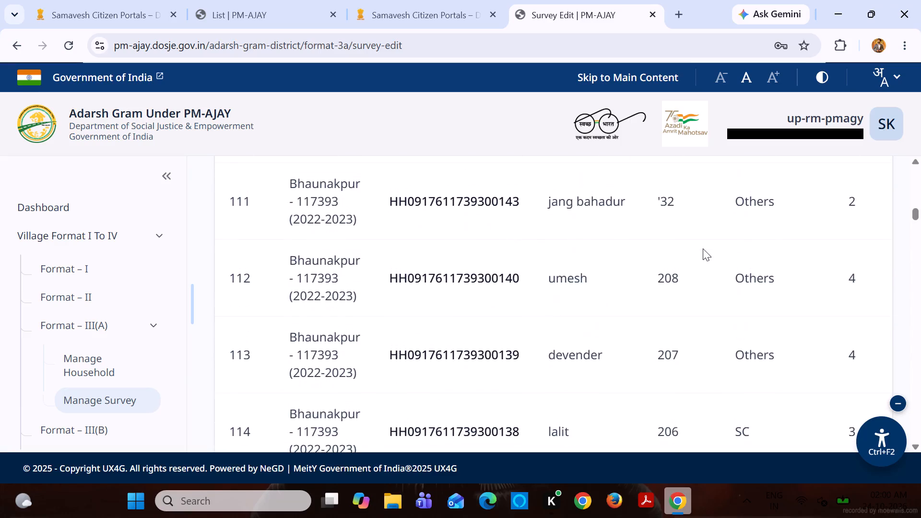
pyautogui.scroll(6, 703, 248)
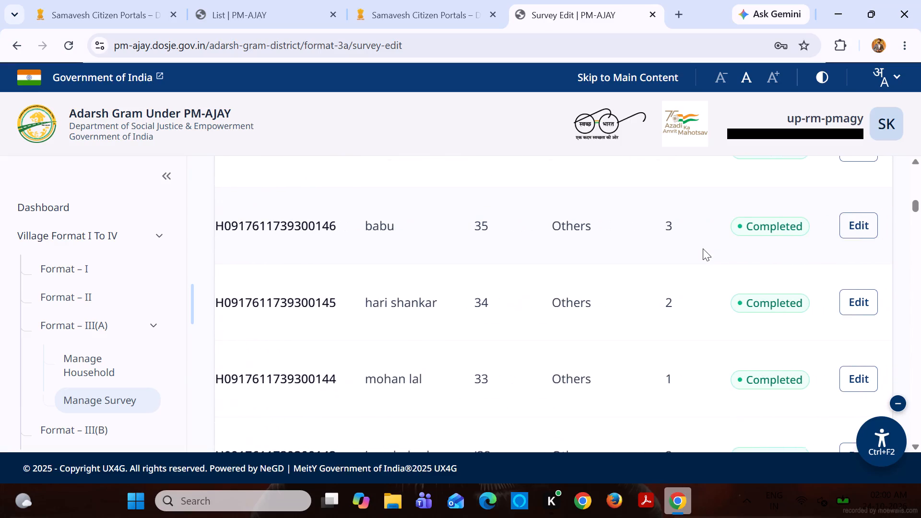
pyautogui.click(872, 224)
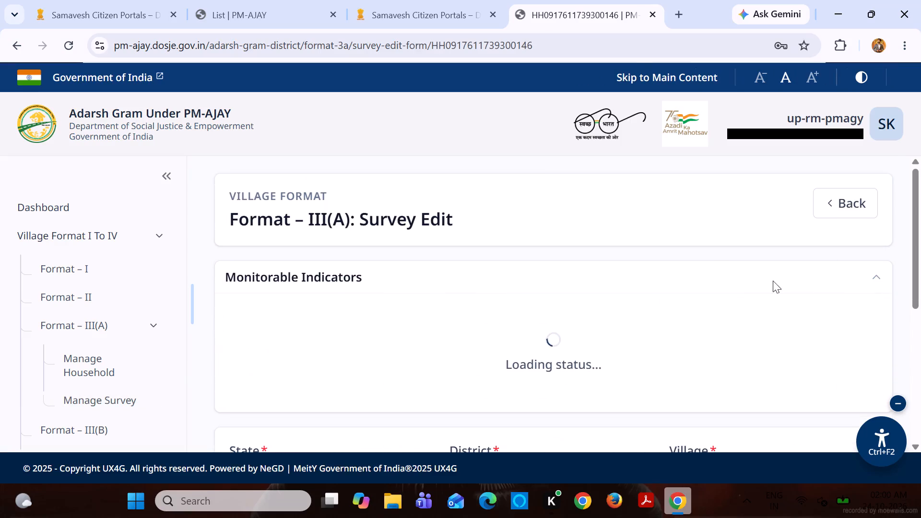
# In the 3 – Health and Nutrition domain, set Health Protection Scheme coverage to Yes and save house number 35's survey answers.
pyautogui.scroll(-8, 773, 281)
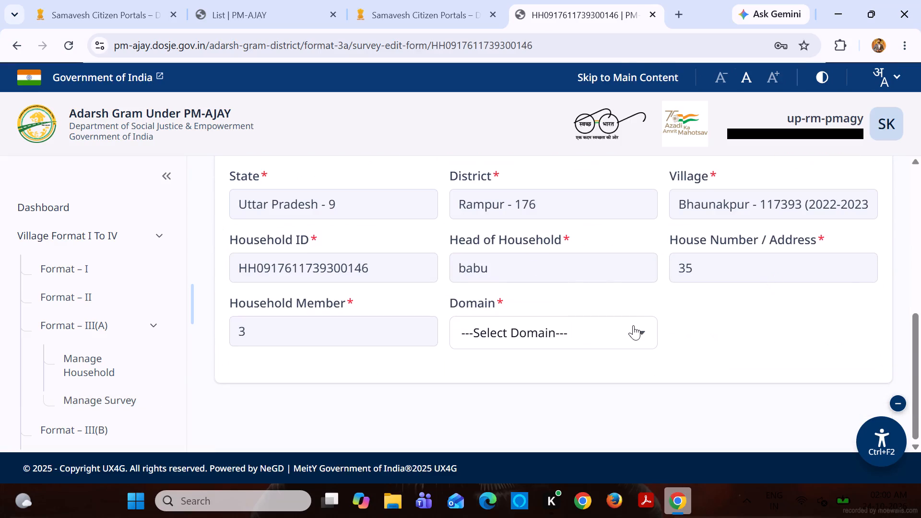
pyautogui.click(628, 326)
pyautogui.click(563, 205)
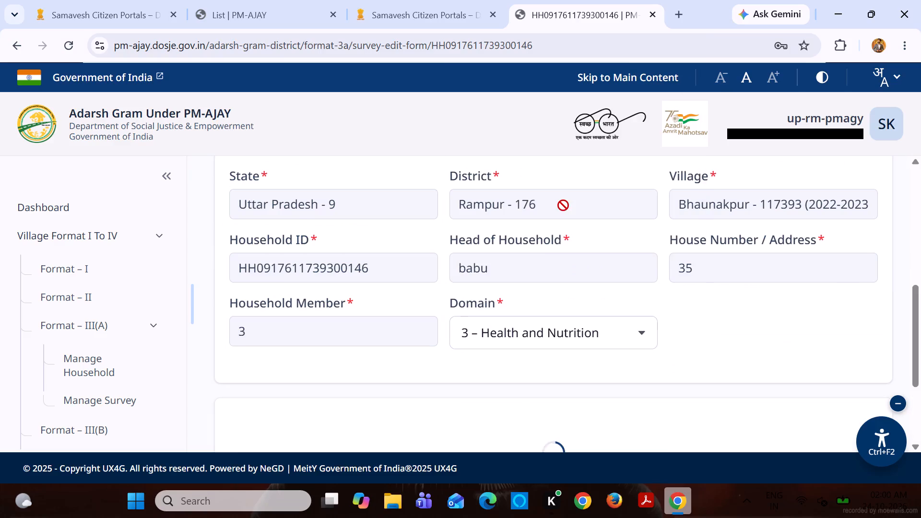
pyautogui.scroll(-3, 697, 303)
pyautogui.click(789, 290)
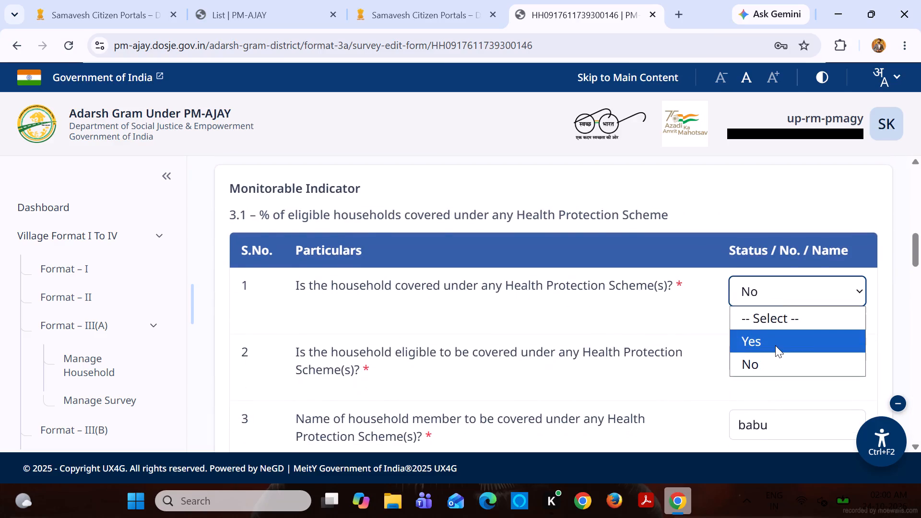
pyautogui.click(775, 345)
pyautogui.scroll(-7, 775, 345)
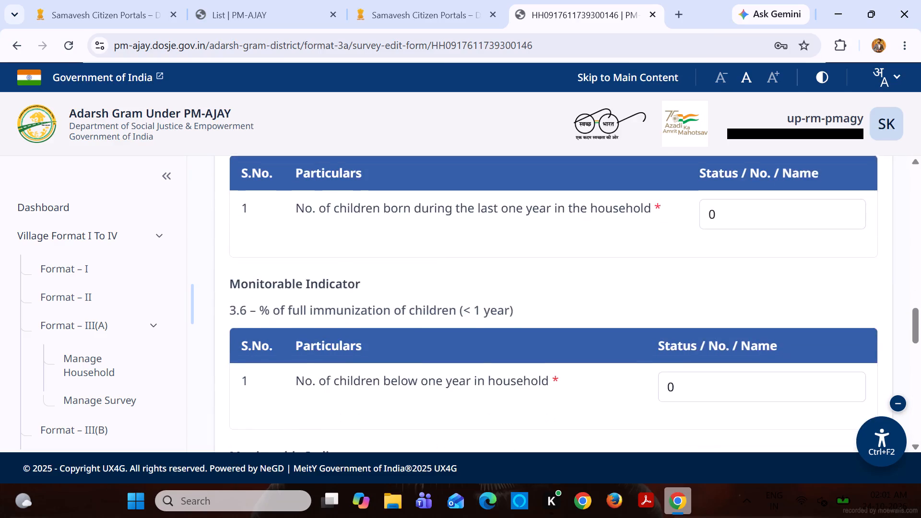
pyautogui.scroll(-10, 775, 345)
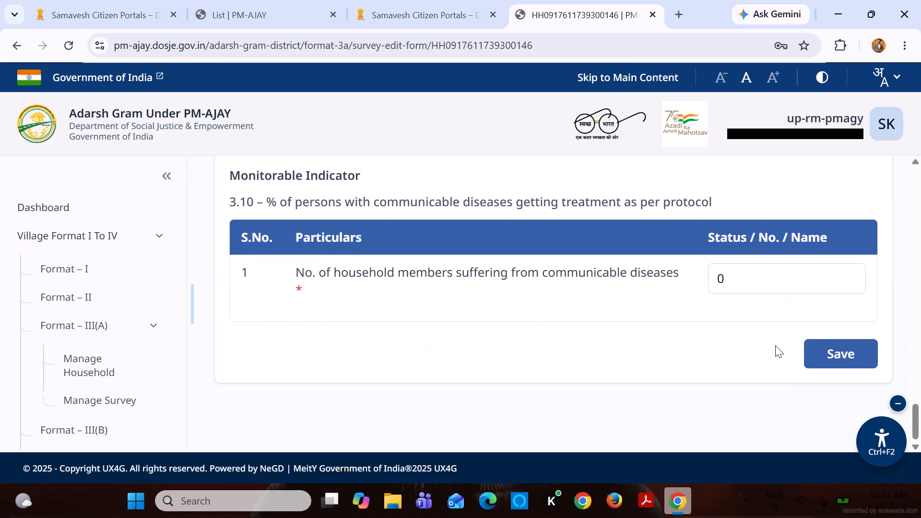
pyautogui.click(840, 351)
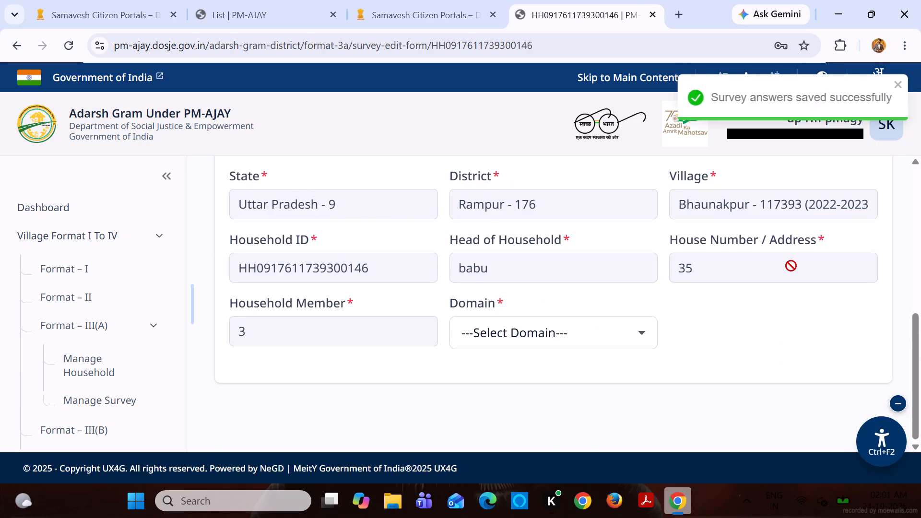
# Return to the survey list and open the survey for house number 36 on page 2 for editing.
pyautogui.scroll(12, 791, 266)
pyautogui.click(838, 216)
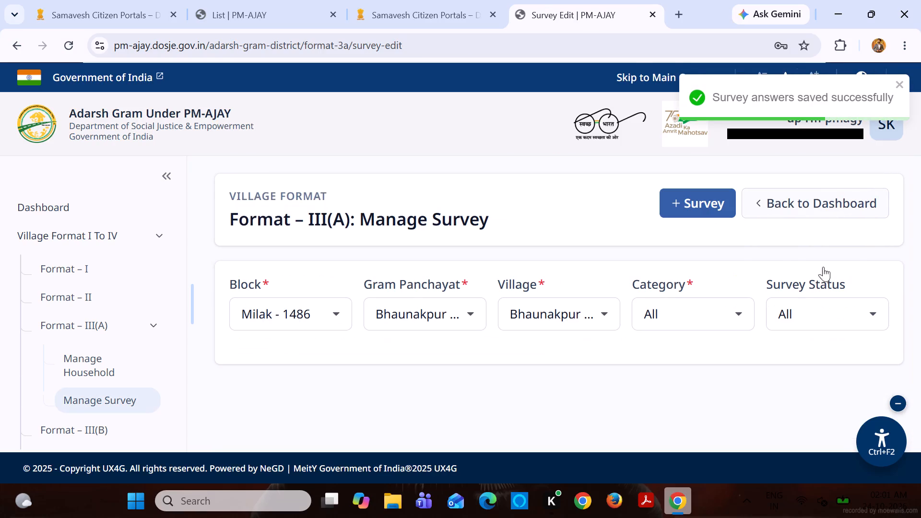
pyautogui.scroll(-14, 821, 273)
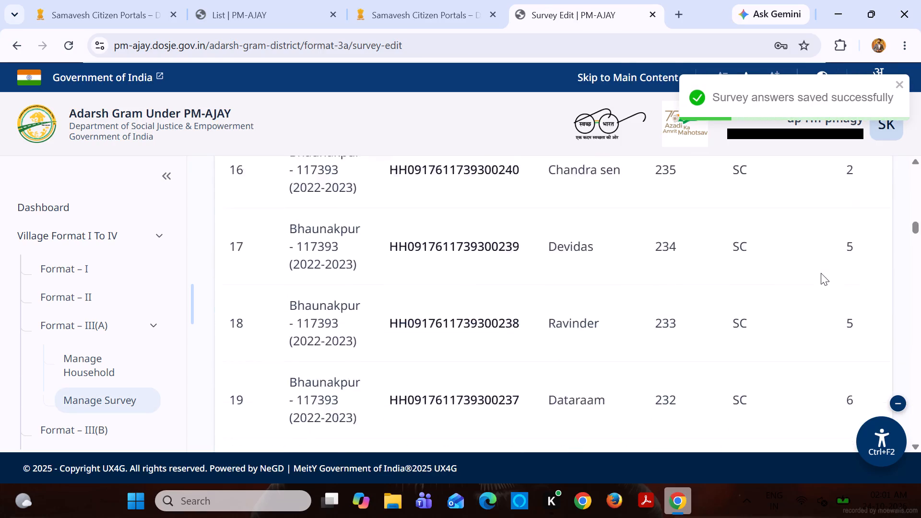
pyautogui.scroll(-14, 821, 273)
pyautogui.click(685, 364)
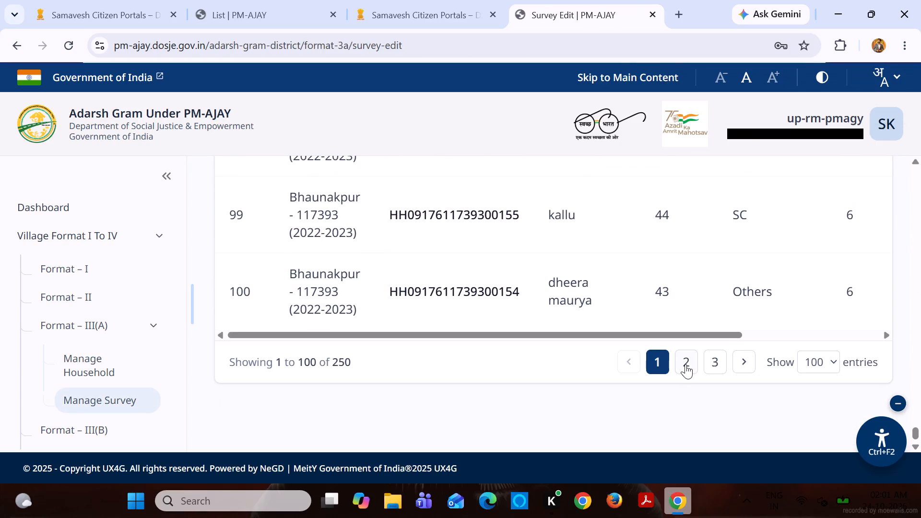
pyautogui.scroll(7, 691, 258)
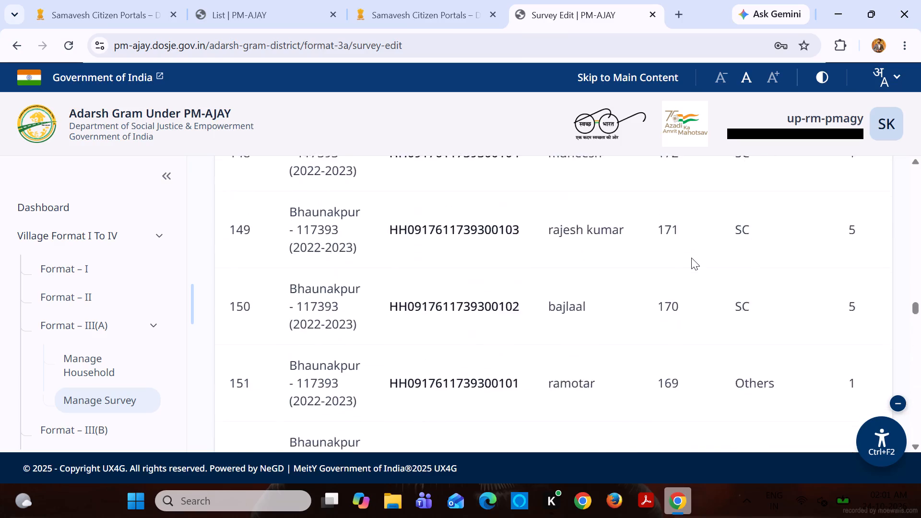
pyautogui.scroll(12, 691, 258)
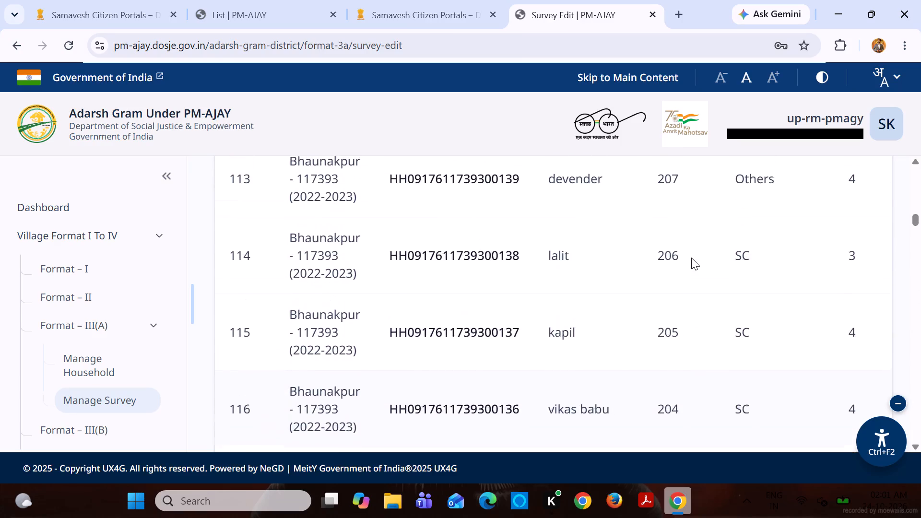
pyautogui.scroll(12, 691, 258)
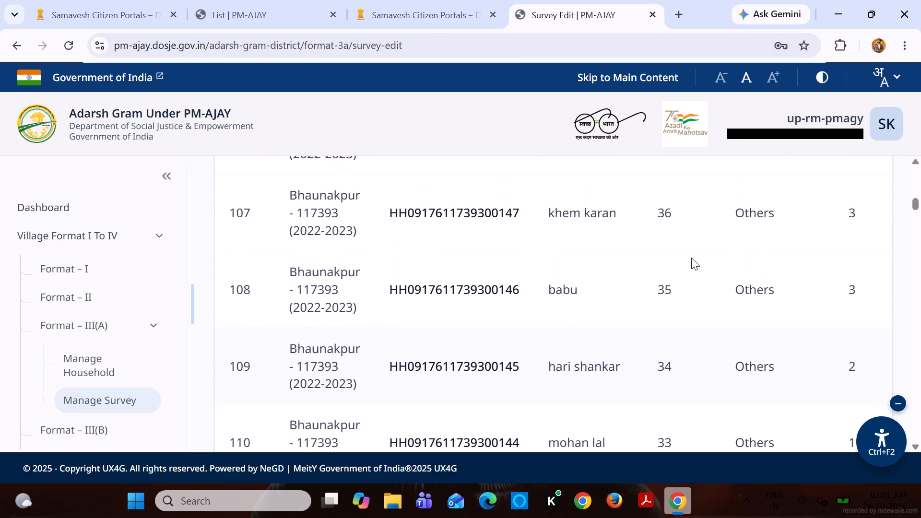
pyautogui.scroll(5, 691, 258)
pyautogui.click(869, 258)
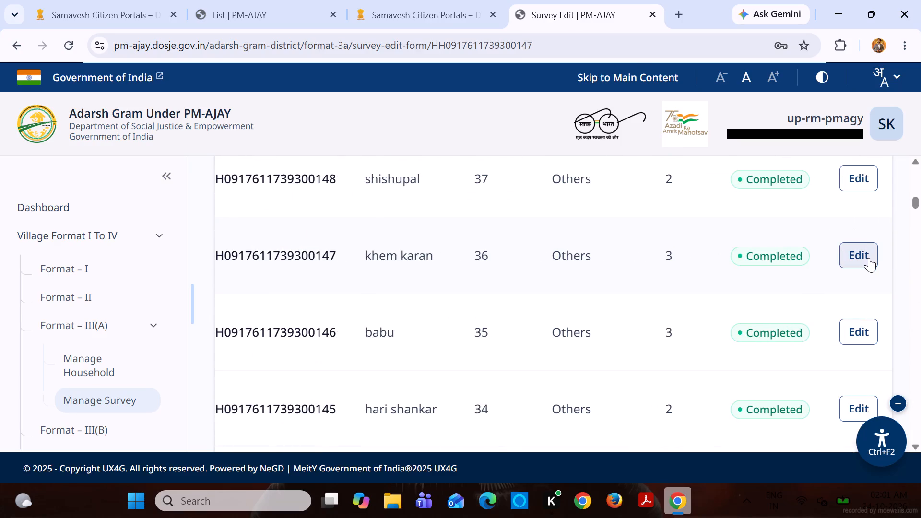
# In the 3 – Health and Nutrition domain, set Health Protection Scheme coverage to Yes and save house number 36's survey answers.
pyautogui.scroll(-3, 794, 287)
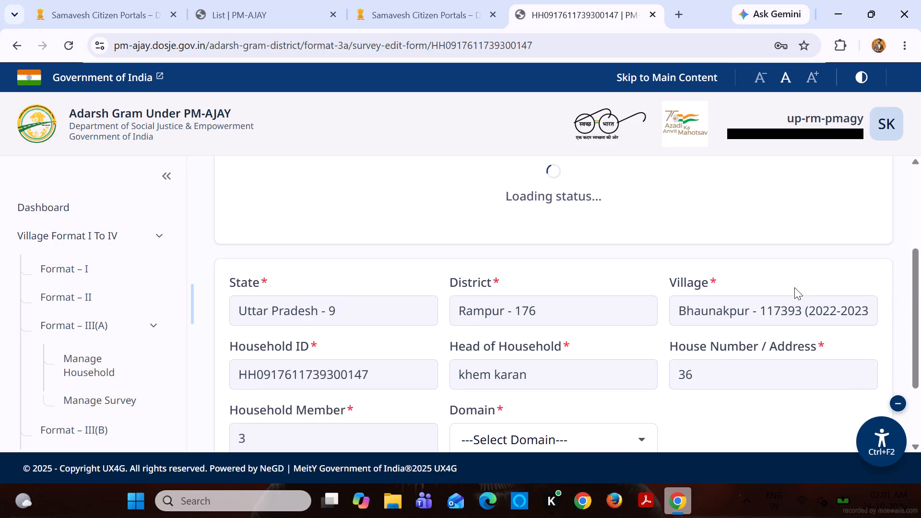
pyautogui.scroll(-6, 794, 287)
pyautogui.click(613, 332)
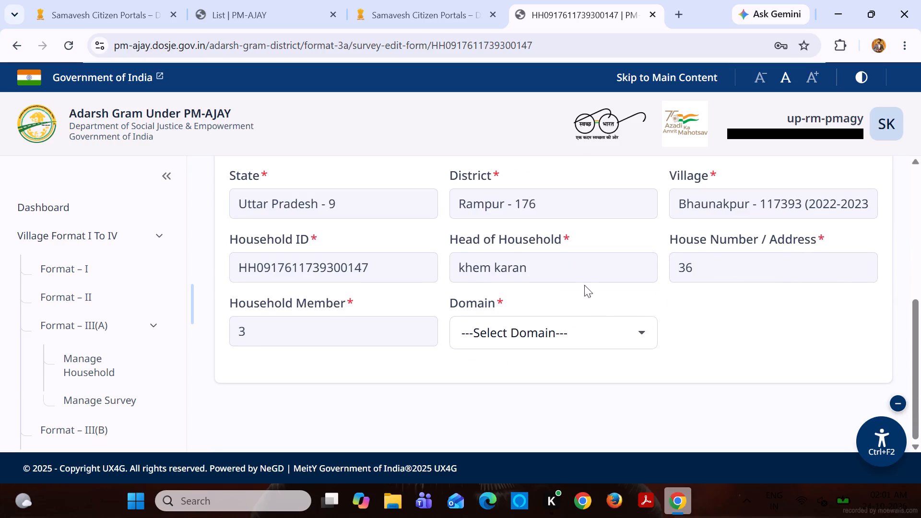
pyautogui.click(624, 331)
pyautogui.click(624, 331)
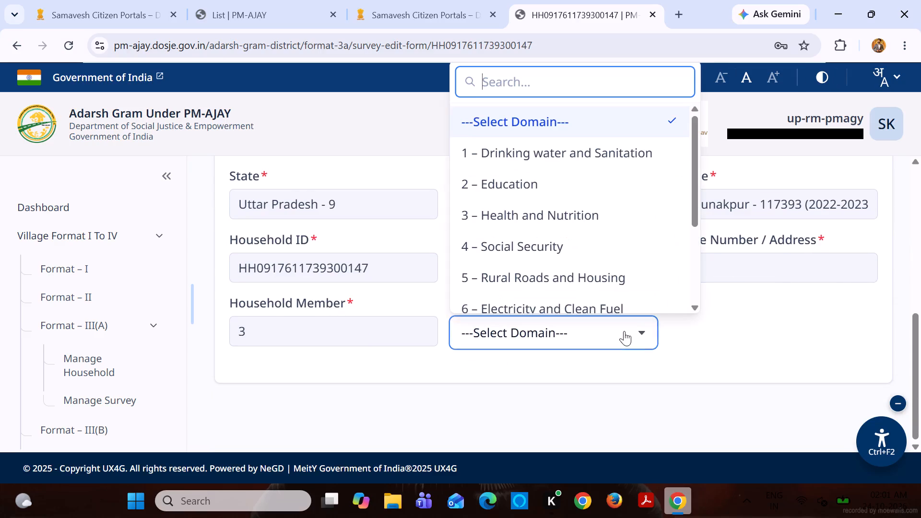
pyautogui.click(543, 208)
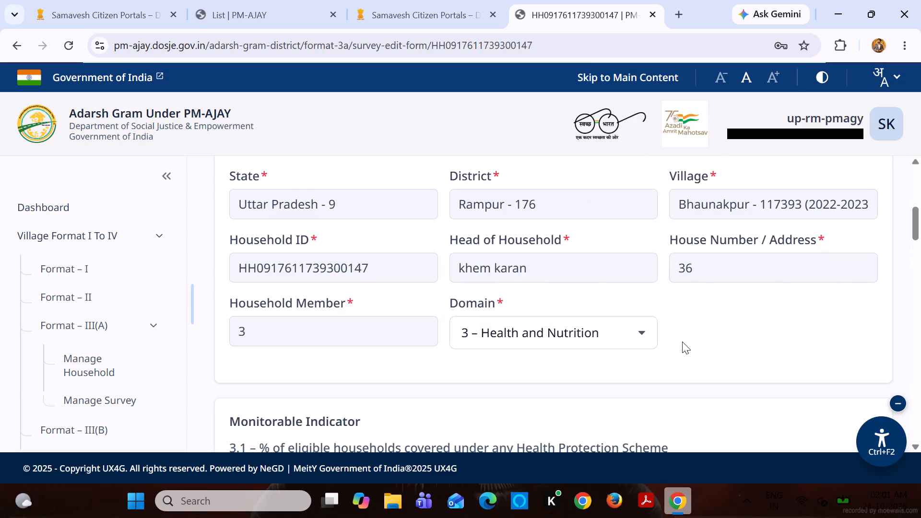
pyautogui.scroll(-3, 682, 341)
pyautogui.click(788, 284)
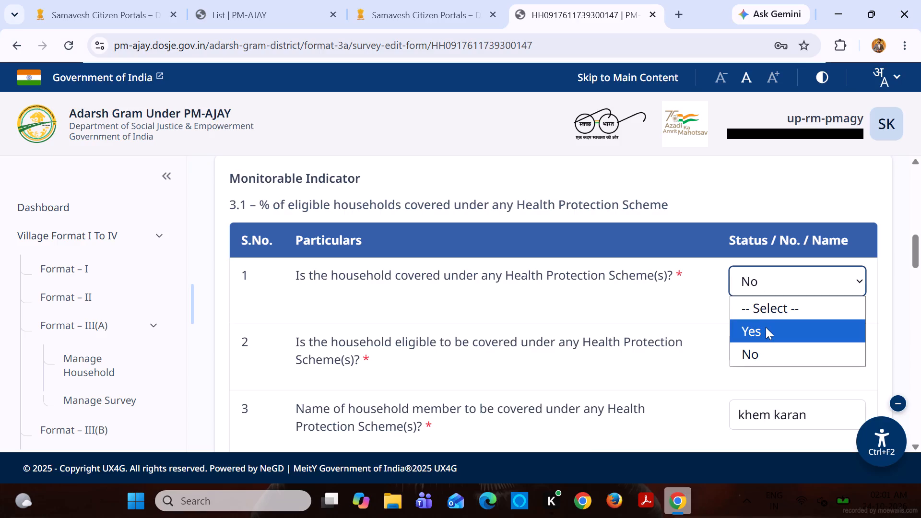
pyautogui.click(766, 327)
pyautogui.scroll(-7, 766, 327)
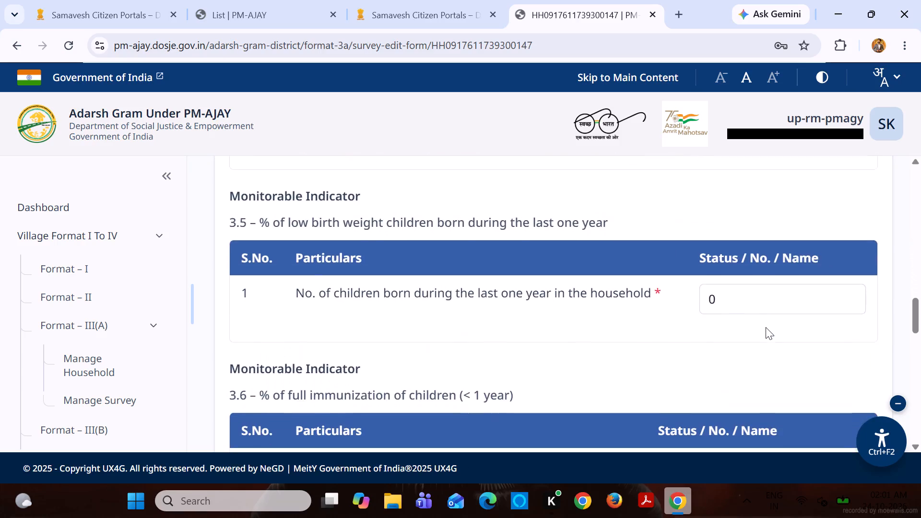
pyautogui.scroll(-9, 766, 327)
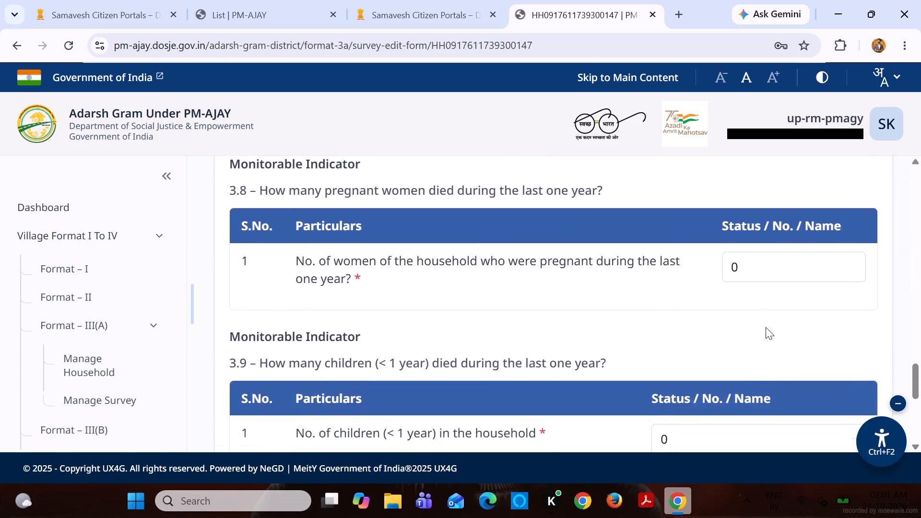
pyautogui.scroll(-5, 766, 327)
pyautogui.click(844, 357)
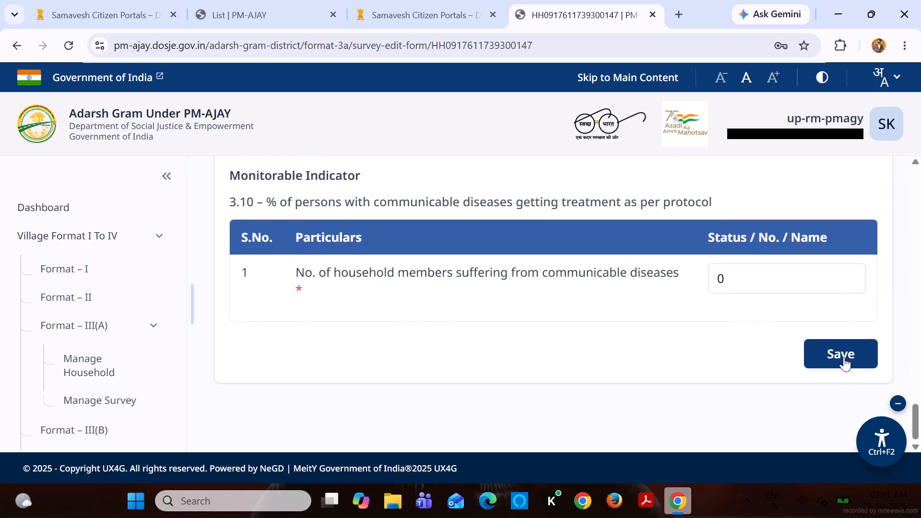
# Return to the survey list and open the survey for house number 37 on page 2 for editing.
pyautogui.scroll(8, 781, 241)
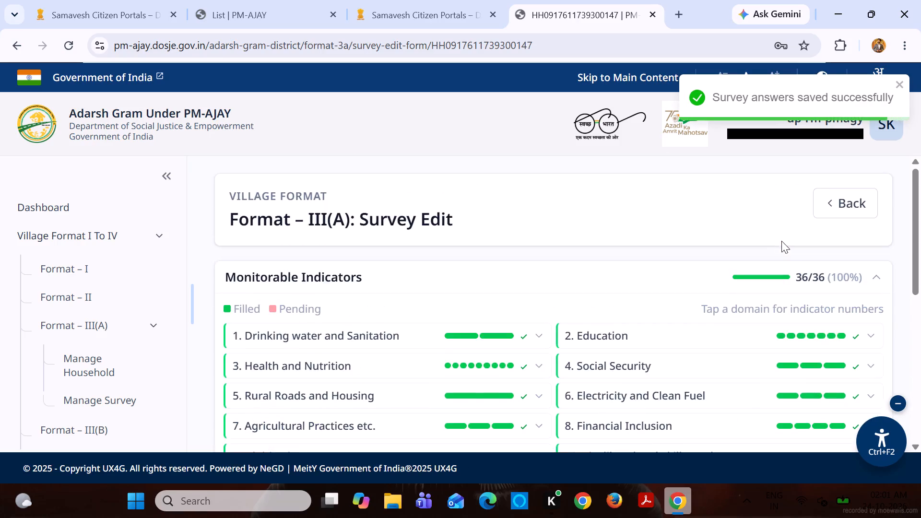
pyautogui.click(838, 192)
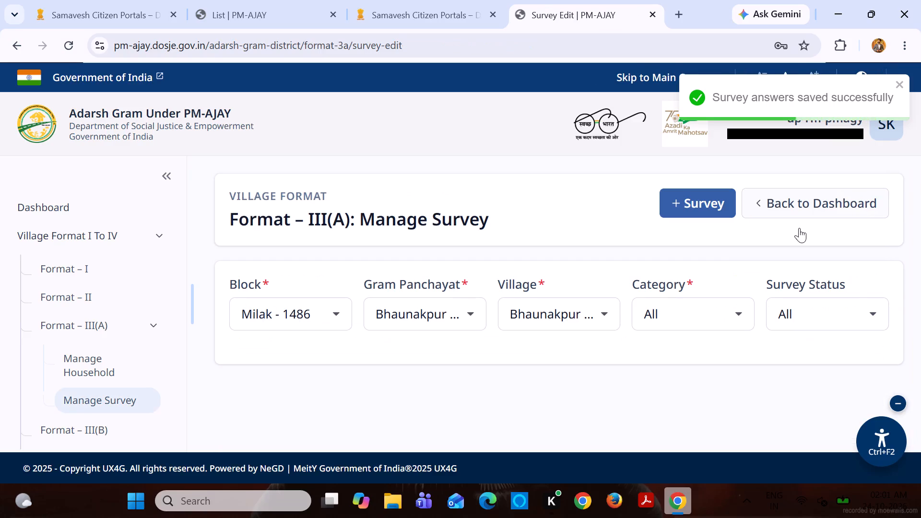
pyautogui.scroll(-19, 799, 228)
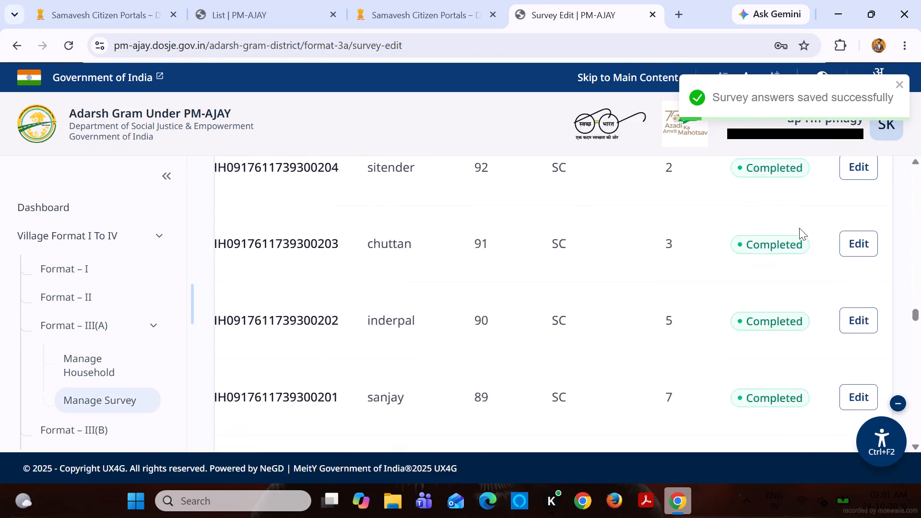
pyautogui.scroll(-20, 799, 228)
pyautogui.scroll(-6, 799, 228)
pyautogui.click(690, 359)
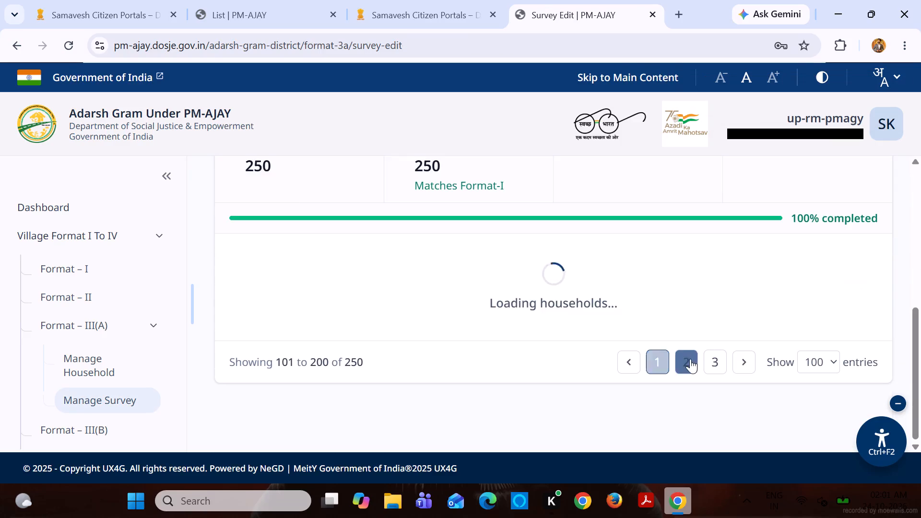
pyautogui.scroll(20, 714, 262)
pyautogui.scroll(17, 714, 262)
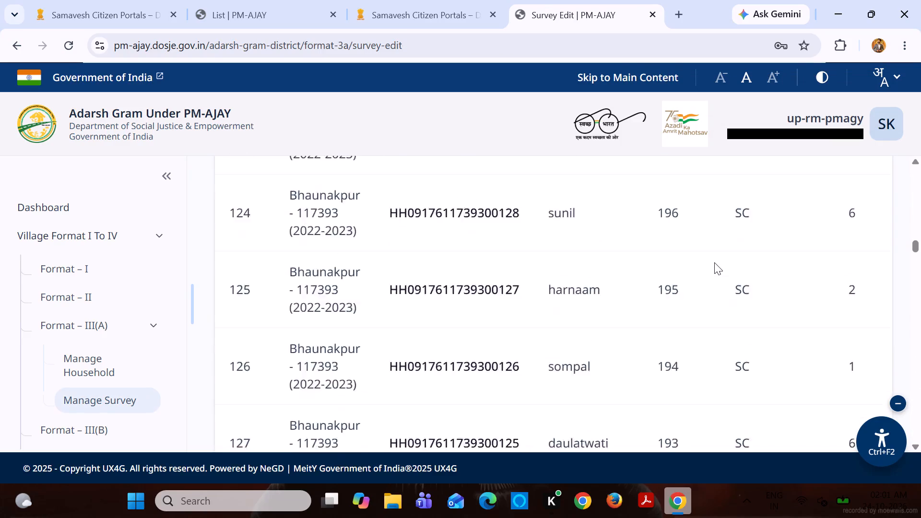
pyautogui.hscroll(-3, 714, 262)
pyautogui.scroll(8, 714, 262)
pyautogui.hscroll(-4, 714, 262)
pyautogui.scroll(2, 714, 262)
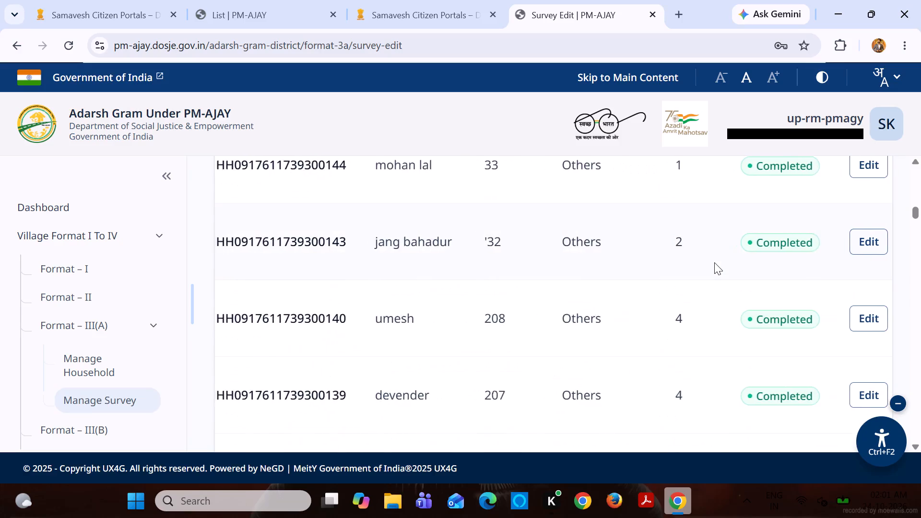
pyautogui.scroll(8, 714, 262)
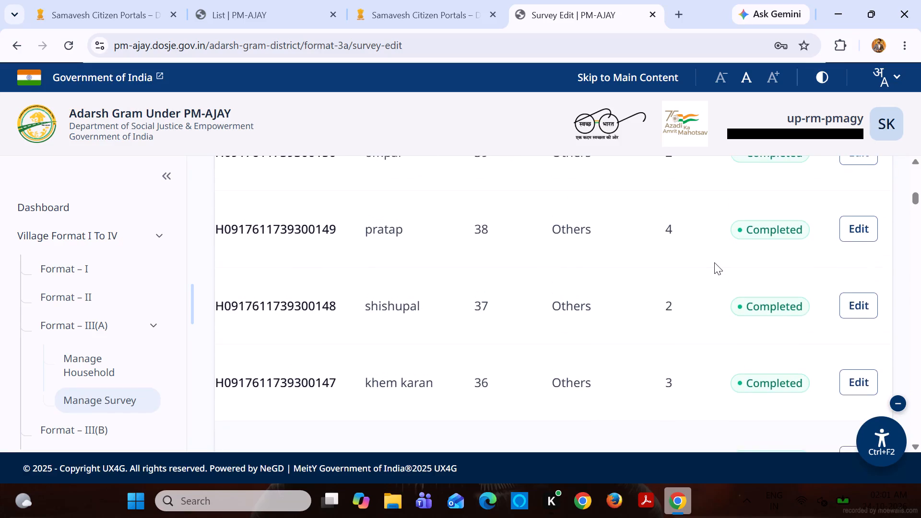
pyautogui.scroll(1, 714, 262)
pyautogui.click(847, 305)
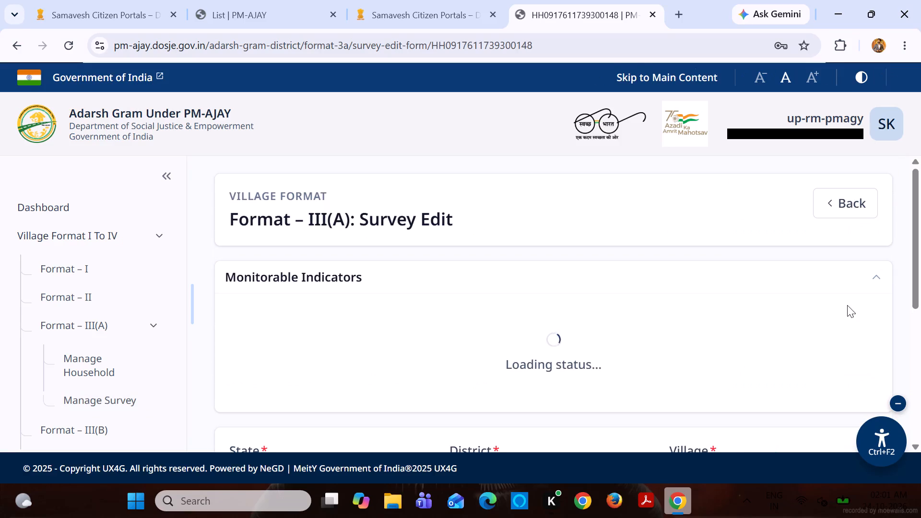
# In the 3 – Health and Nutrition domain, set Health Protection Scheme coverage to Yes and save house number 37's survey answers.
pyautogui.scroll(-7, 763, 326)
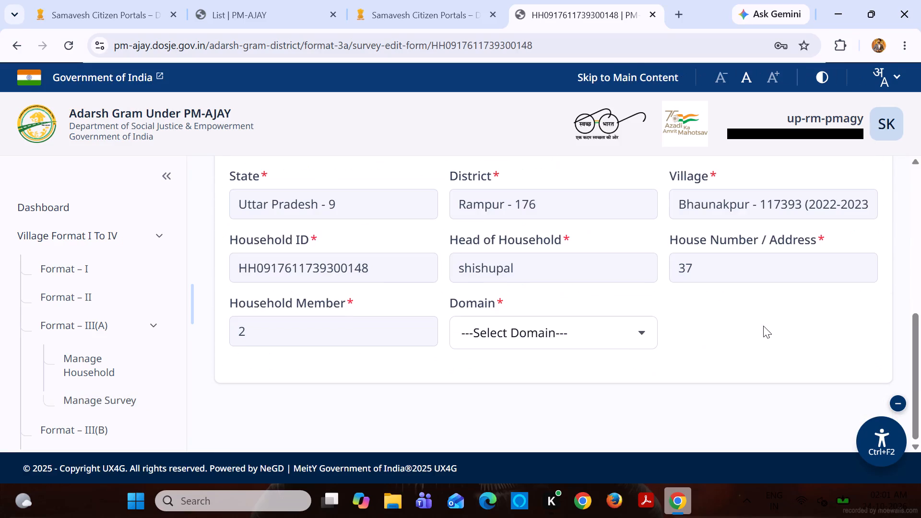
pyautogui.click(630, 339)
pyautogui.click(543, 210)
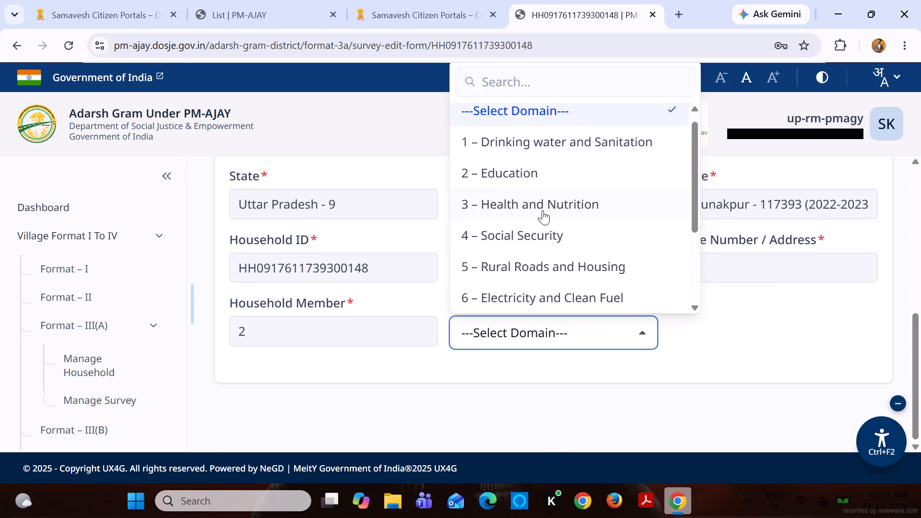
pyautogui.scroll(-3, 723, 290)
pyautogui.moveTo(788, 281); pyautogui.dragTo(769, 338)
pyautogui.click(769, 338)
pyautogui.scroll(-4, 769, 338)
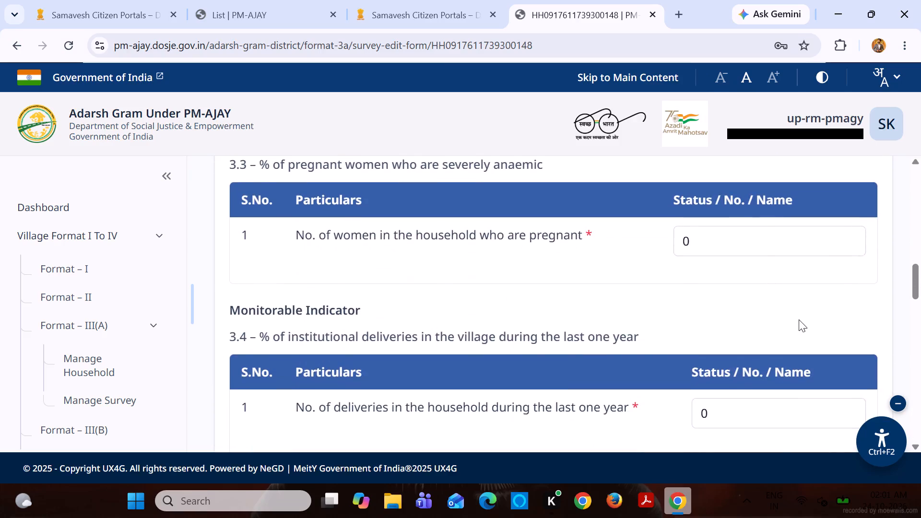
pyautogui.scroll(-8, 799, 319)
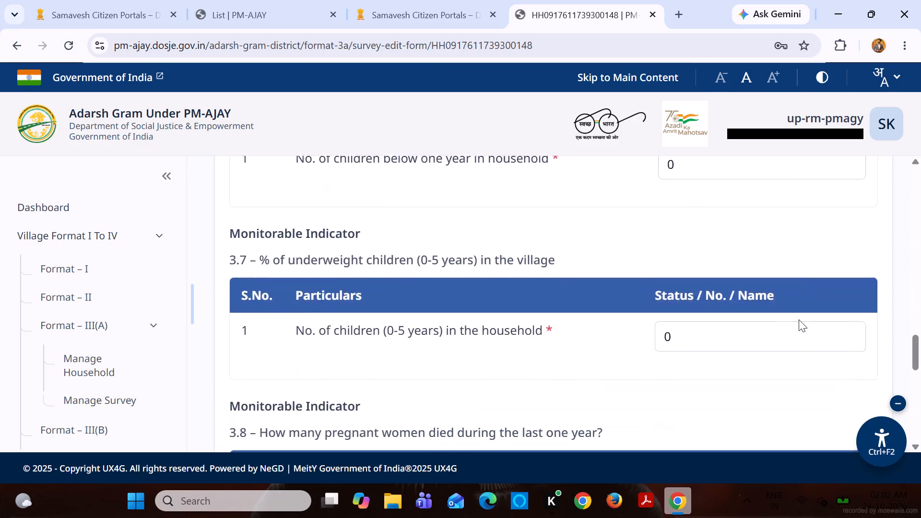
pyautogui.scroll(-7, 799, 319)
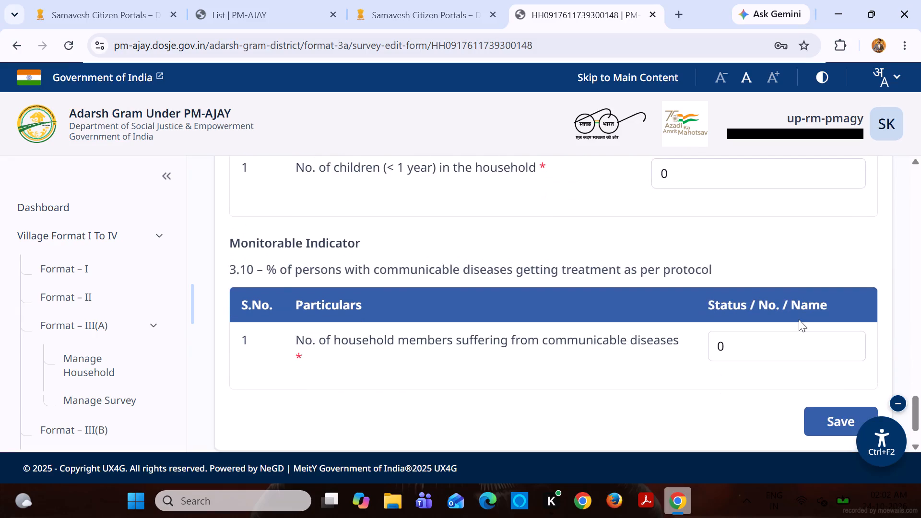
pyautogui.scroll(-3, 799, 319)
pyautogui.click(852, 363)
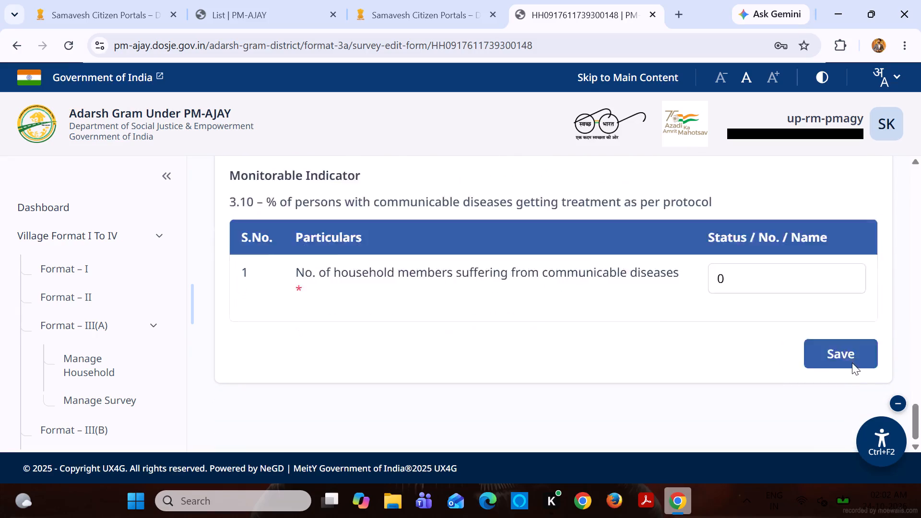
# Return to the survey list and open the survey for house number 39 on page 2 for editing.
pyautogui.scroll(9, 755, 269)
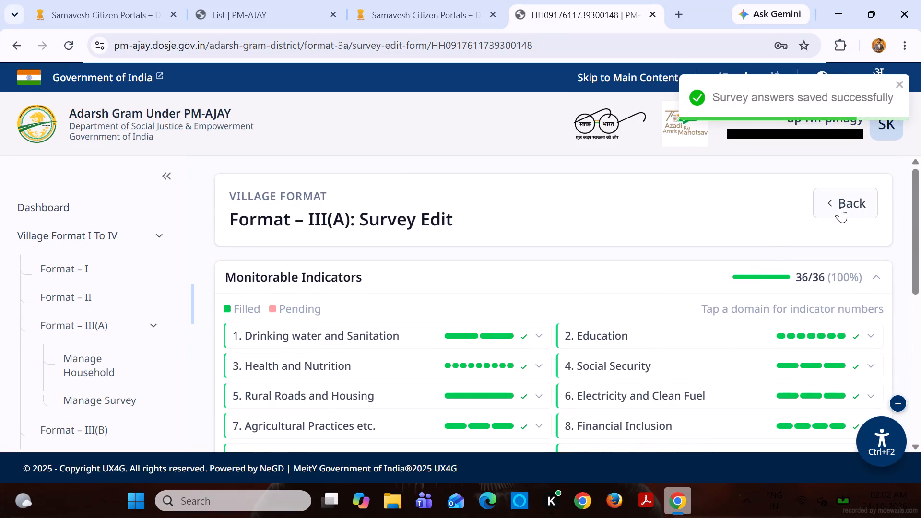
pyautogui.click(840, 208)
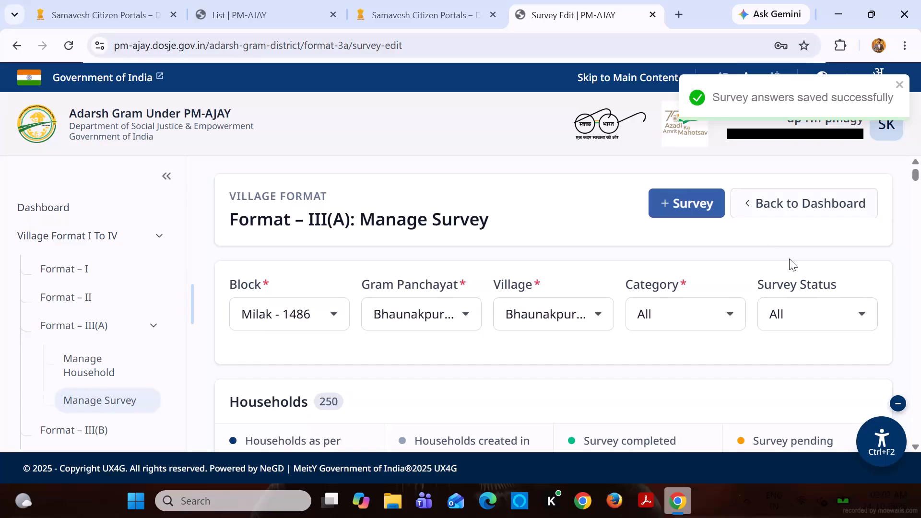
pyautogui.scroll(-20, 789, 259)
pyautogui.scroll(-20, 789, 259)
pyautogui.scroll(-1, 789, 259)
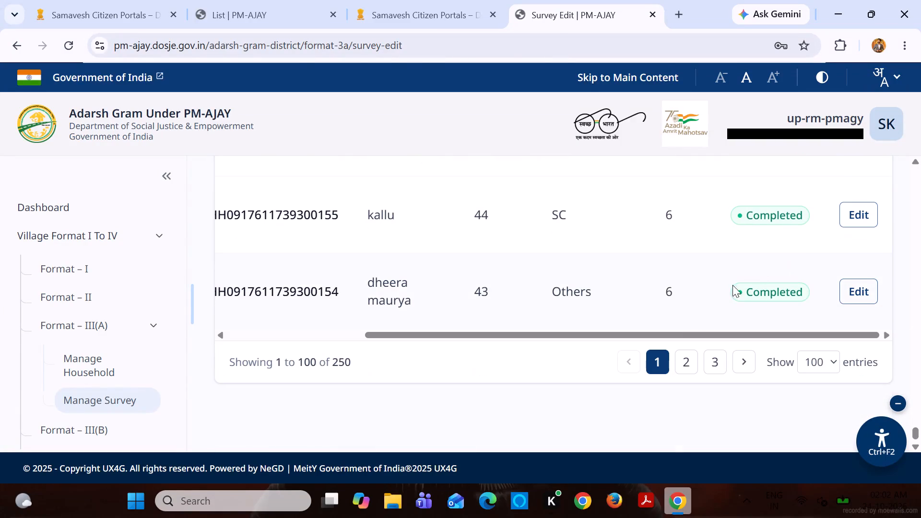
pyautogui.click(683, 350)
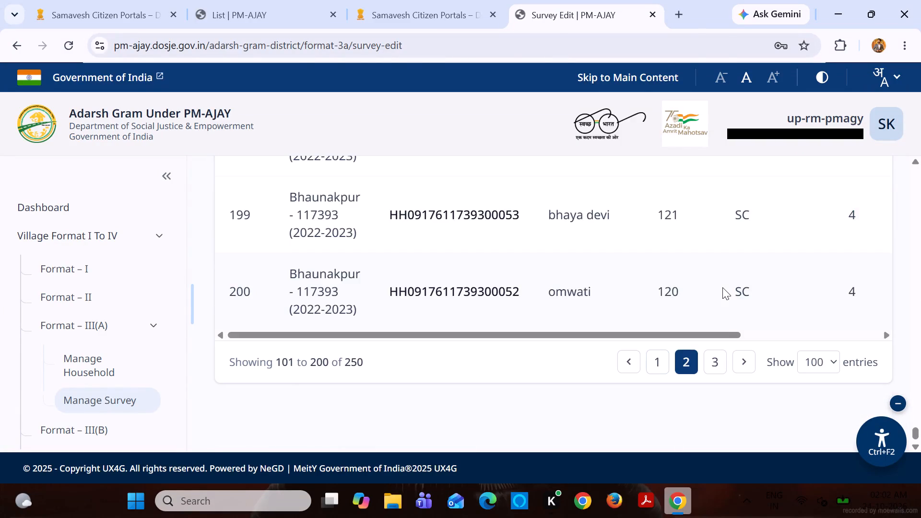
pyautogui.scroll(20, 722, 287)
pyautogui.scroll(20, 722, 287)
pyautogui.scroll(4, 722, 287)
pyautogui.scroll(-2, 722, 287)
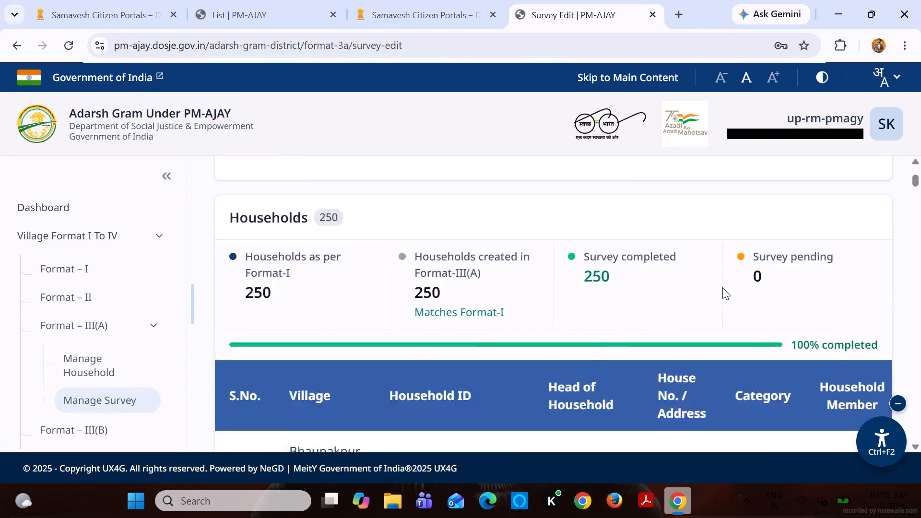
pyautogui.scroll(-6, 722, 287)
pyautogui.hscroll(-3, 722, 287)
pyautogui.scroll(-1, 722, 287)
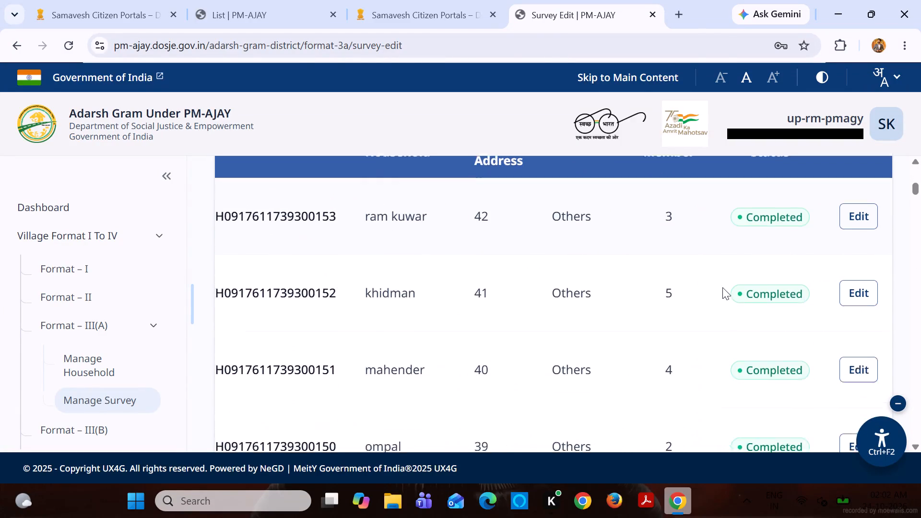
pyautogui.scroll(-3, 722, 287)
pyautogui.click(848, 266)
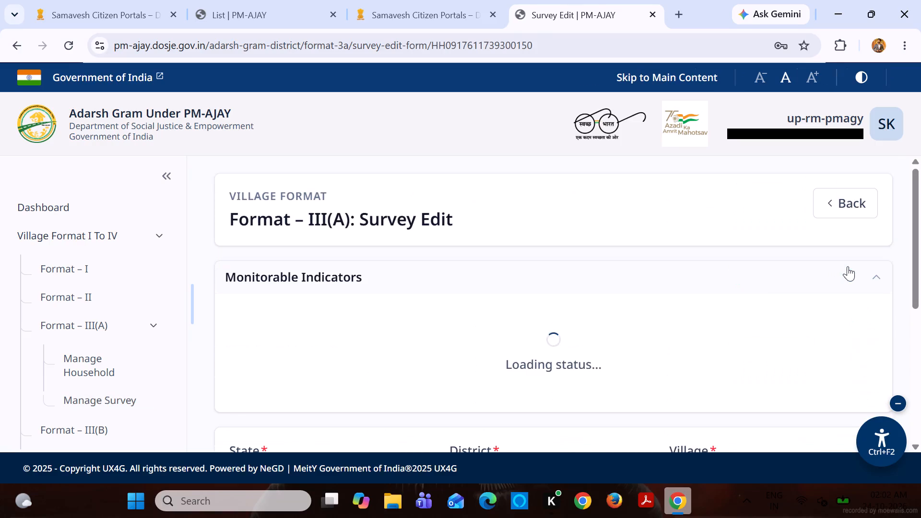
# In the 3 – Health and Nutrition domain, set Health Protection Scheme coverage to Yes and save house number 39's survey answers.
pyautogui.scroll(-2, 771, 306)
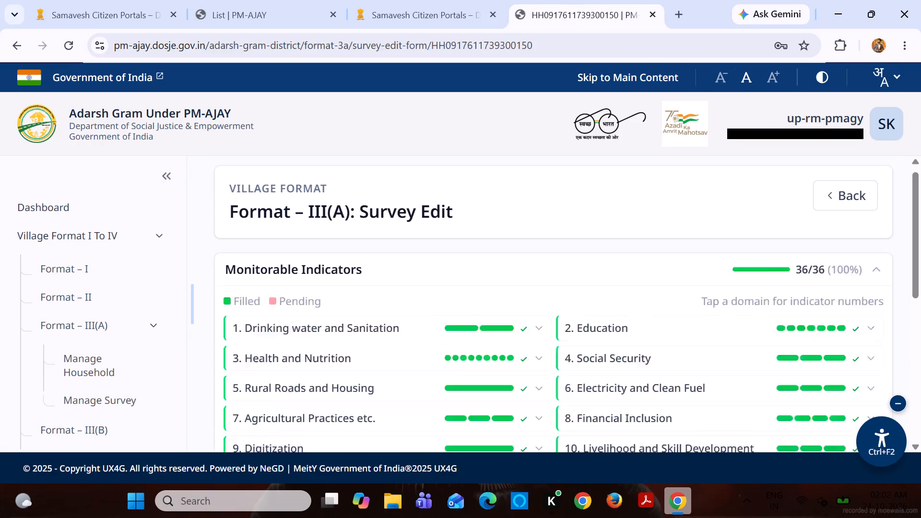
pyautogui.scroll(-5, 771, 306)
pyautogui.click(637, 322)
pyautogui.click(547, 201)
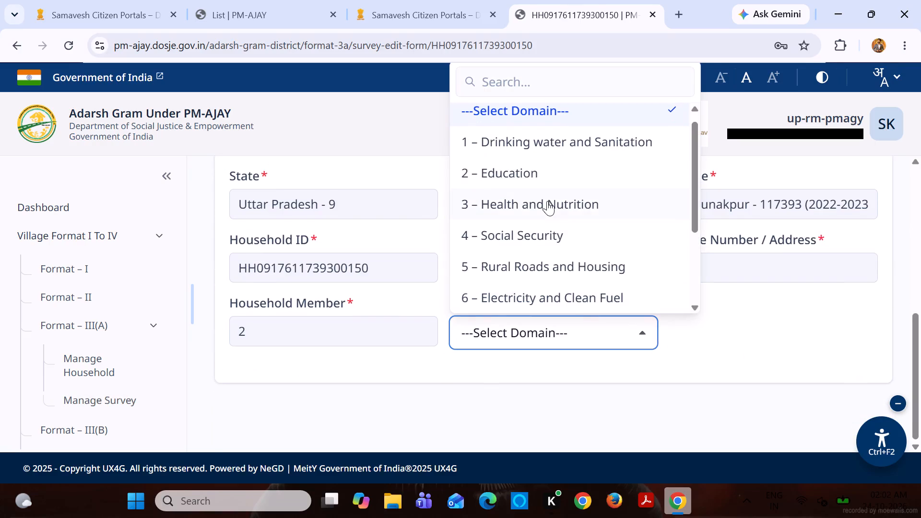
pyautogui.scroll(-4, 717, 270)
pyautogui.moveTo(788, 250); pyautogui.dragTo(765, 310)
pyautogui.click(765, 310)
pyautogui.scroll(-4, 765, 310)
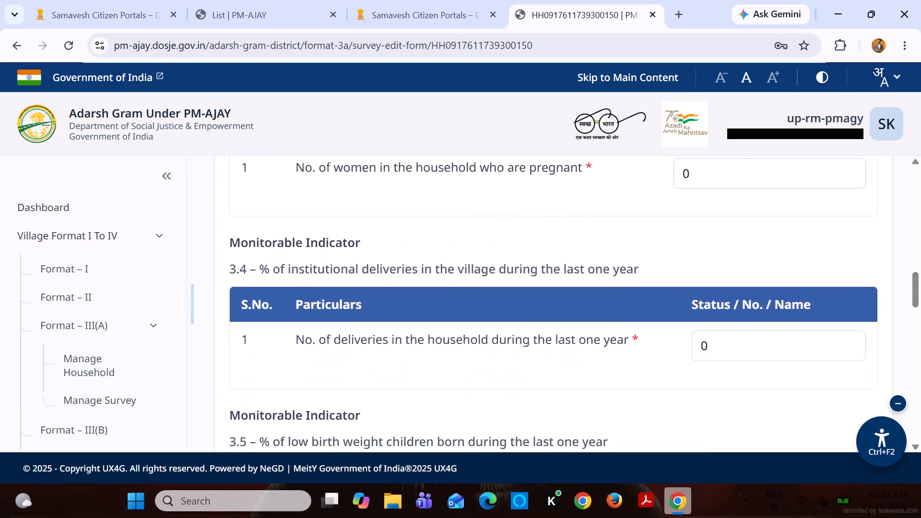
pyautogui.scroll(-7, 765, 310)
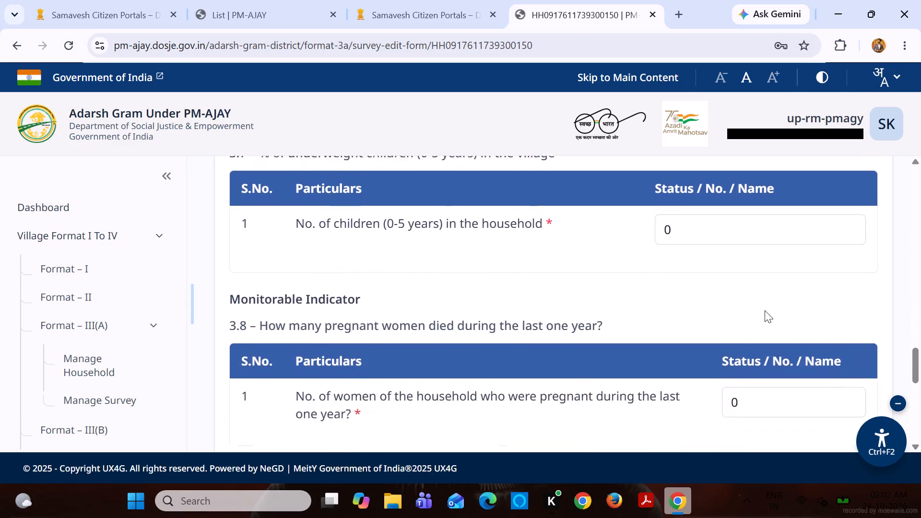
pyautogui.scroll(-8, 765, 310)
pyautogui.click(830, 353)
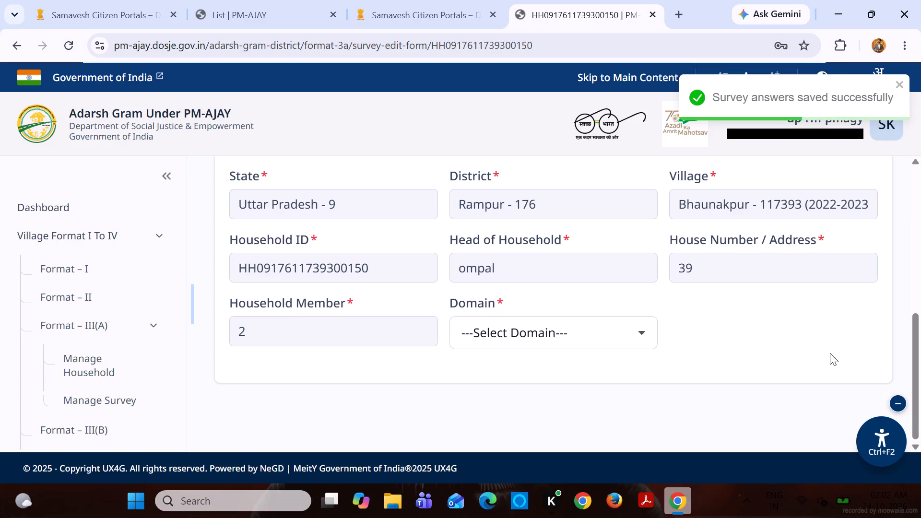
# Return to the survey list and open the survey for house number 40 on page 2 for editing.
pyautogui.scroll(8, 756, 290)
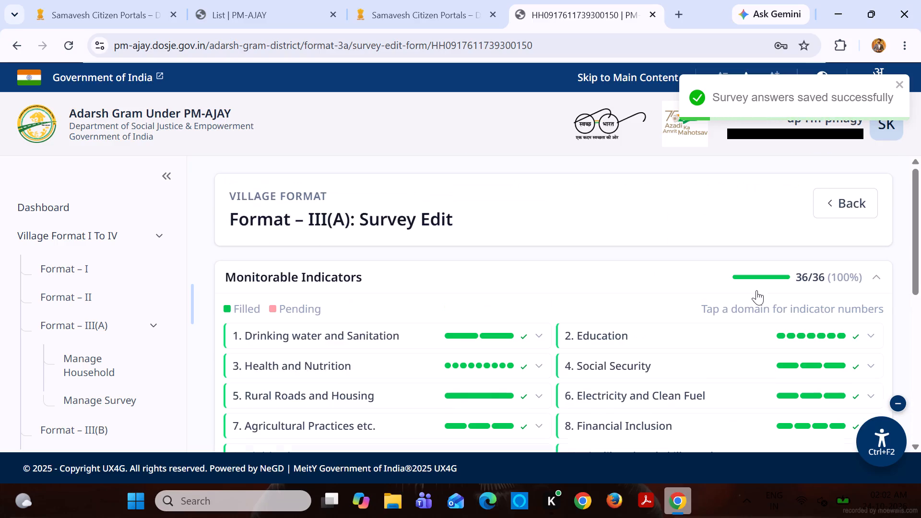
pyautogui.click(867, 204)
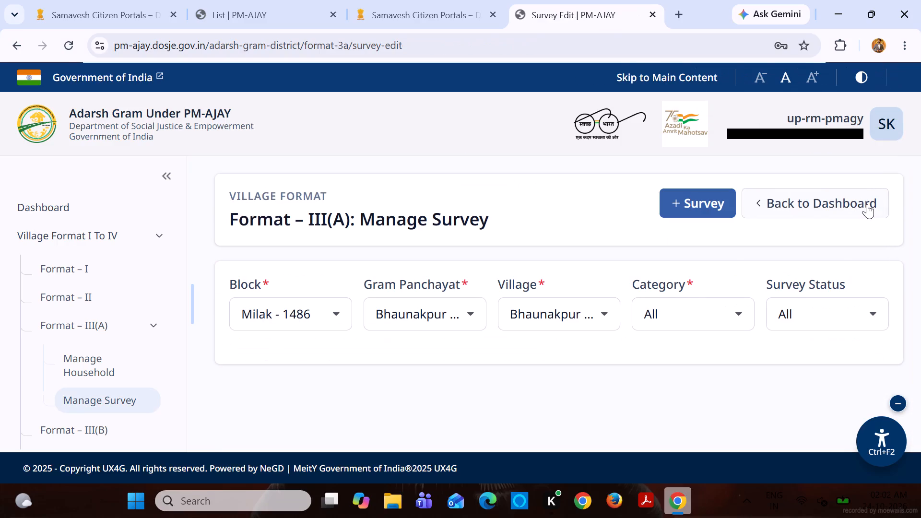
pyautogui.scroll(-10, 753, 308)
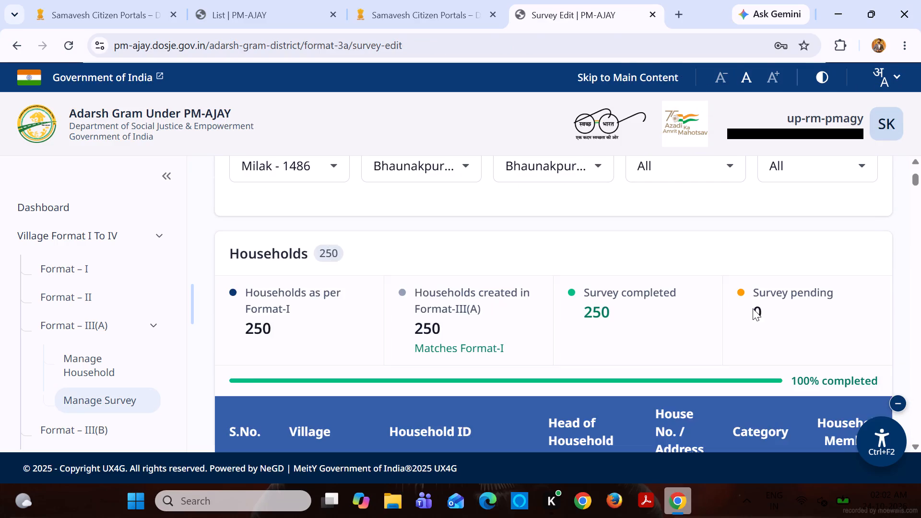
pyautogui.scroll(-20, 753, 308)
pyautogui.scroll(-11, 753, 308)
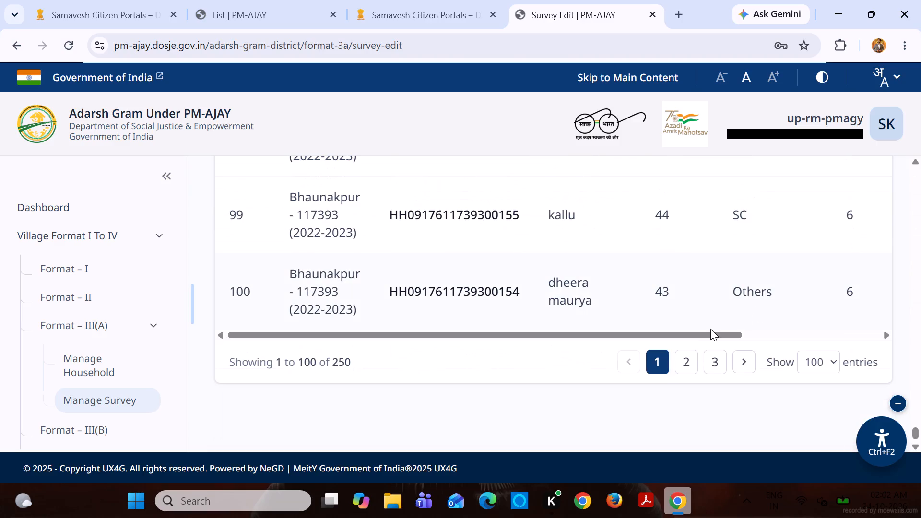
pyautogui.click(674, 358)
pyautogui.click(683, 359)
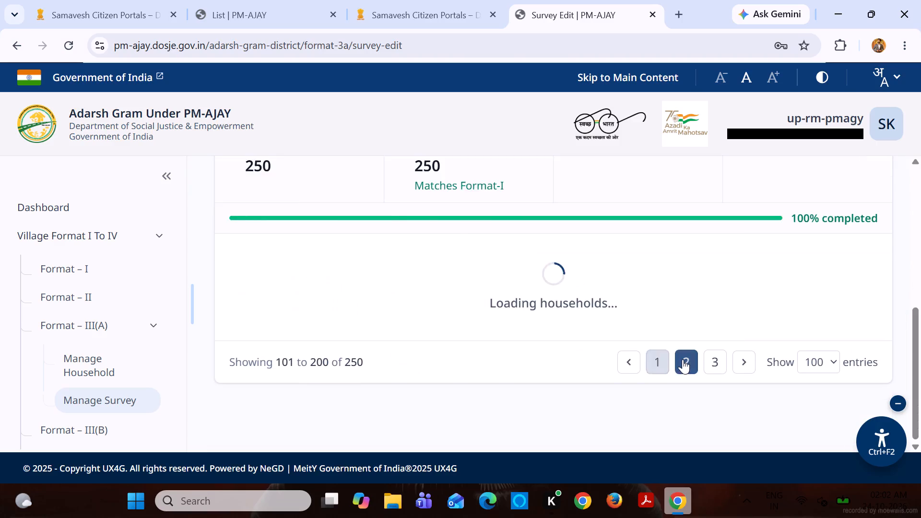
pyautogui.scroll(20, 708, 262)
pyautogui.scroll(20, 708, 262)
pyautogui.scroll(11, 708, 262)
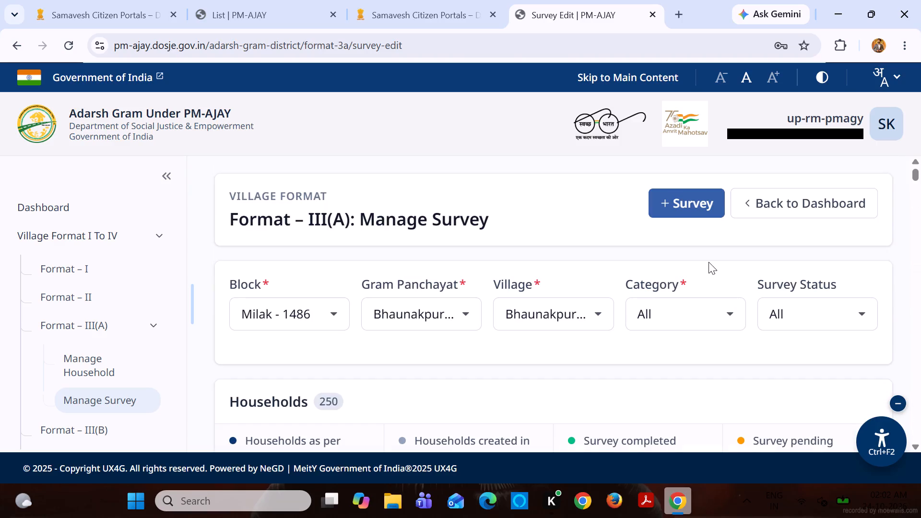
pyautogui.scroll(-6, 765, 425)
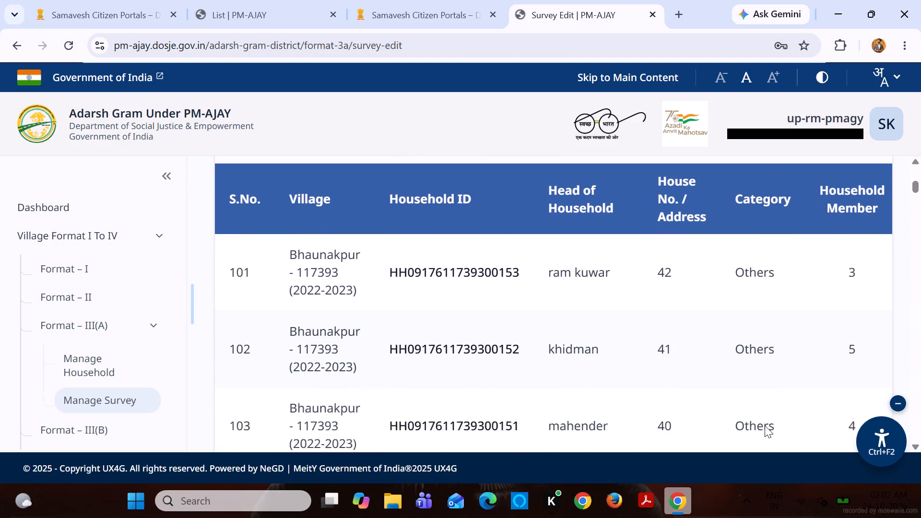
pyautogui.scroll(-1, 765, 425)
pyautogui.hscroll(-5, 792, 372)
pyautogui.click(871, 365)
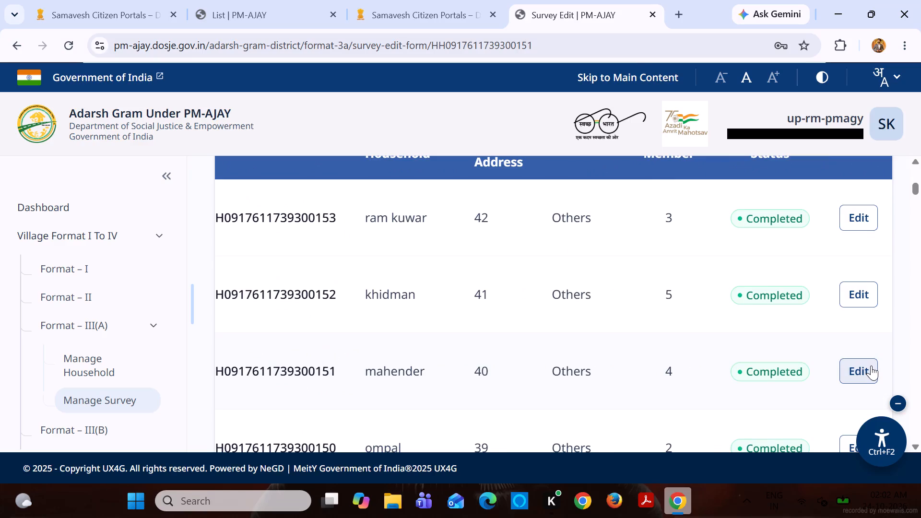
pyautogui.scroll(-6, 777, 309)
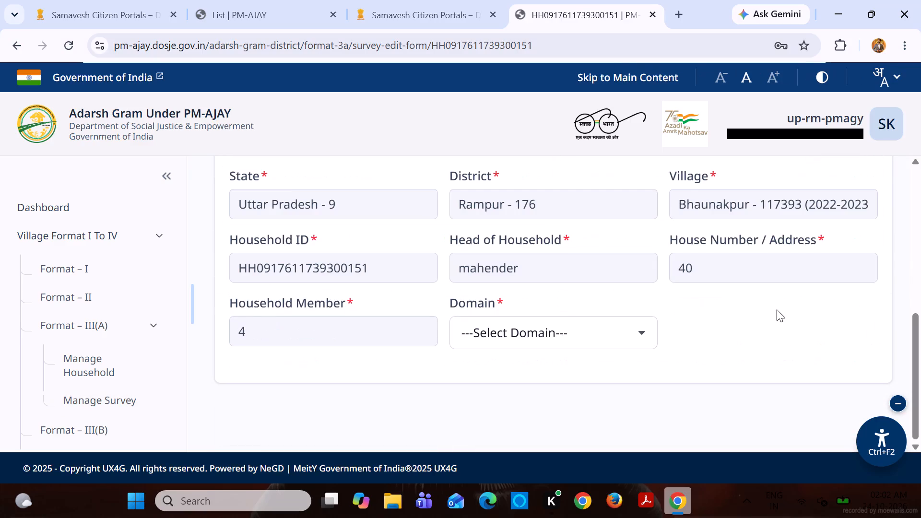
# In the 3 – Health and Nutrition domain, set Health Protection Scheme coverage to Yes and save house number 40's survey answers.
pyautogui.click(641, 323)
pyautogui.click(577, 207)
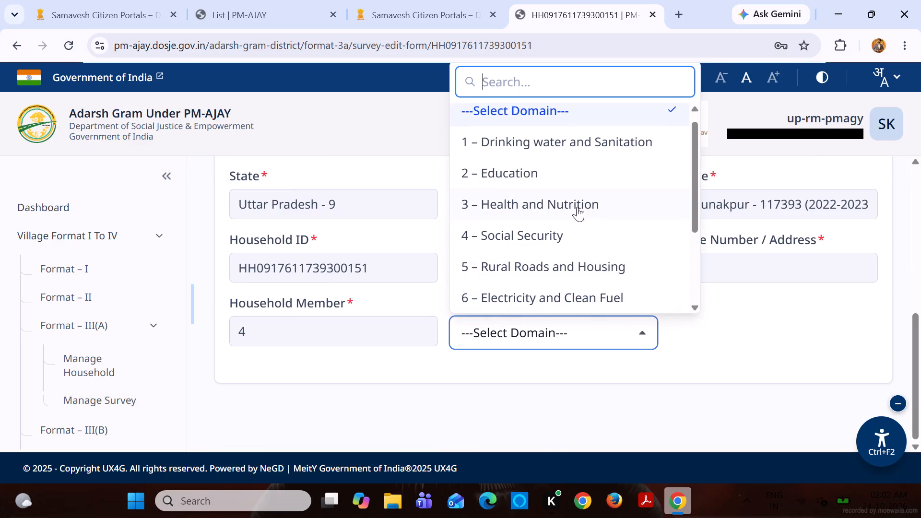
pyautogui.scroll(-5, 704, 320)
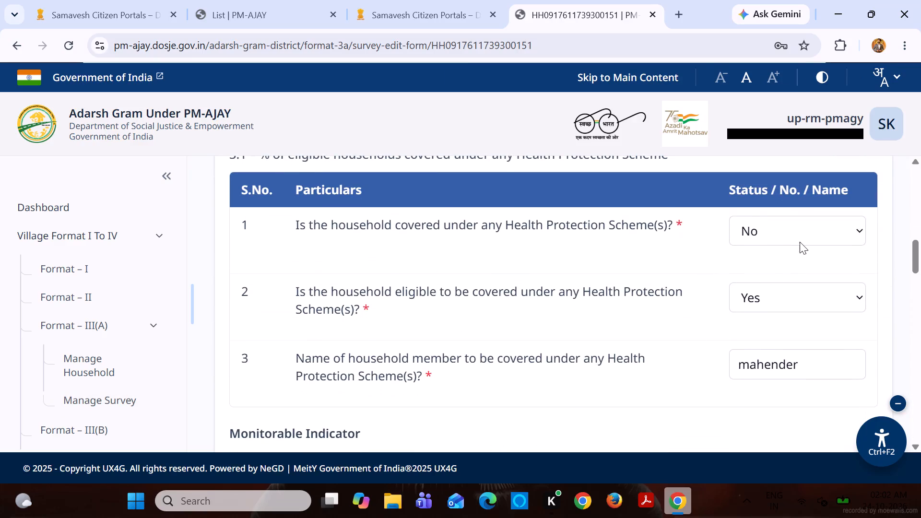
pyautogui.click(800, 242)
pyautogui.click(768, 284)
pyautogui.scroll(-4, 768, 284)
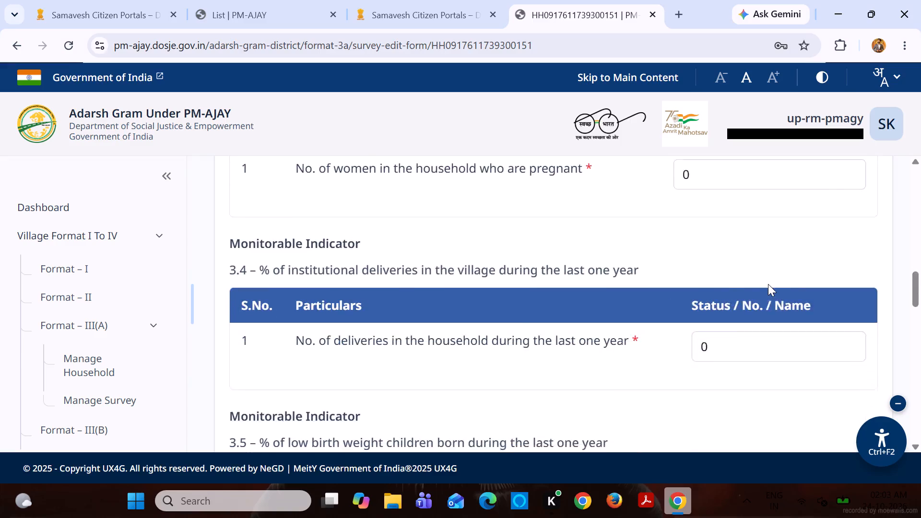
pyautogui.scroll(-8, 768, 284)
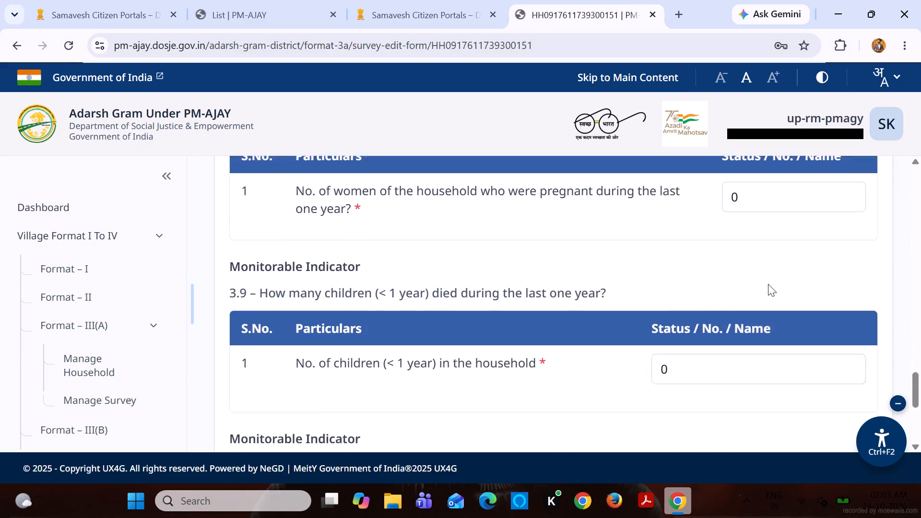
pyautogui.scroll(-5, 768, 284)
pyautogui.click(834, 361)
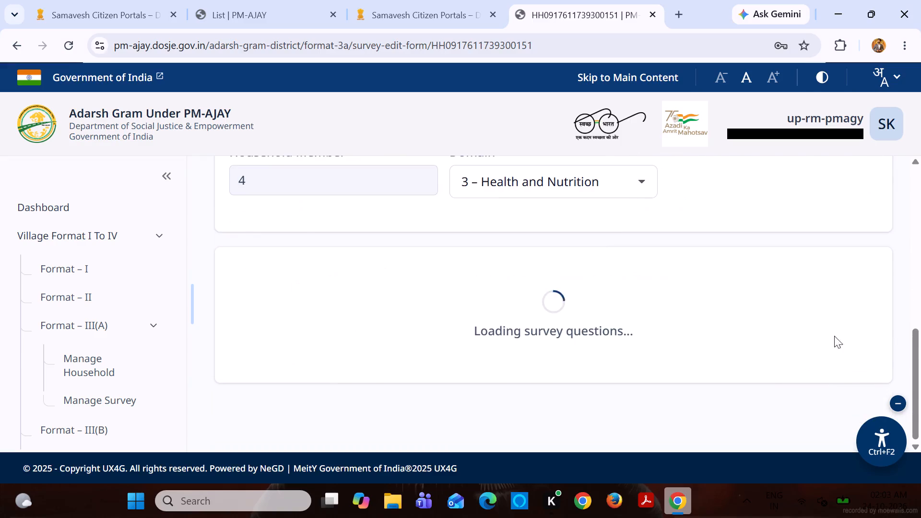
# Return to the survey list and open the survey for house number 41 on page 2 for editing.
pyautogui.scroll(10, 797, 298)
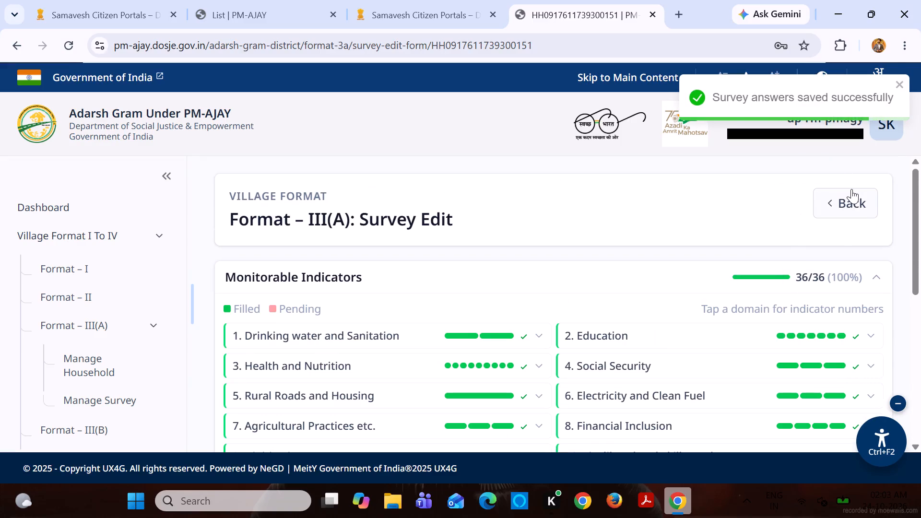
pyautogui.click(851, 189)
pyautogui.scroll(-3, 782, 247)
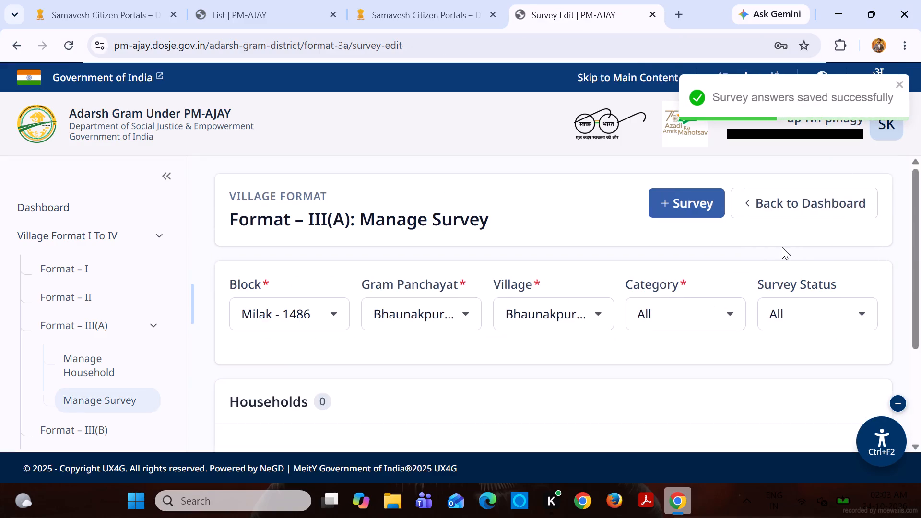
pyautogui.scroll(-20, 782, 247)
pyautogui.scroll(-10, 782, 247)
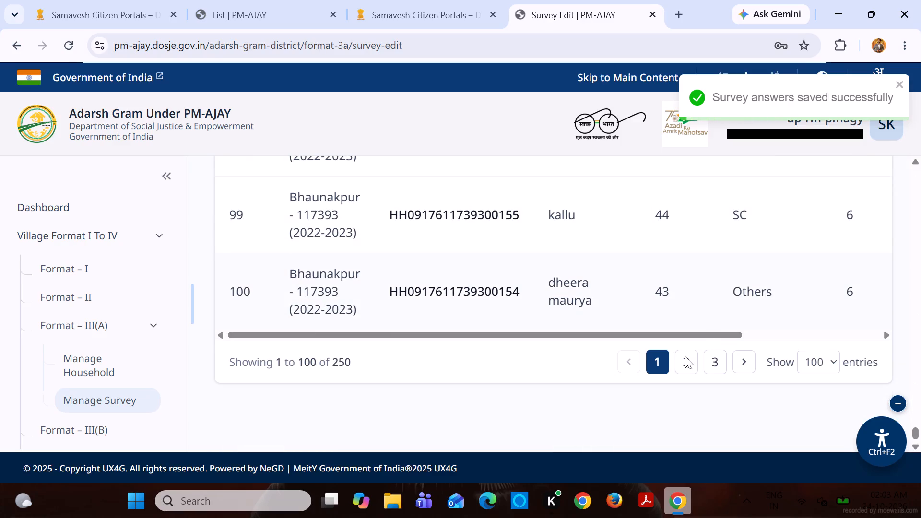
pyautogui.click(684, 361)
pyautogui.scroll(20, 689, 268)
pyautogui.scroll(8, 689, 268)
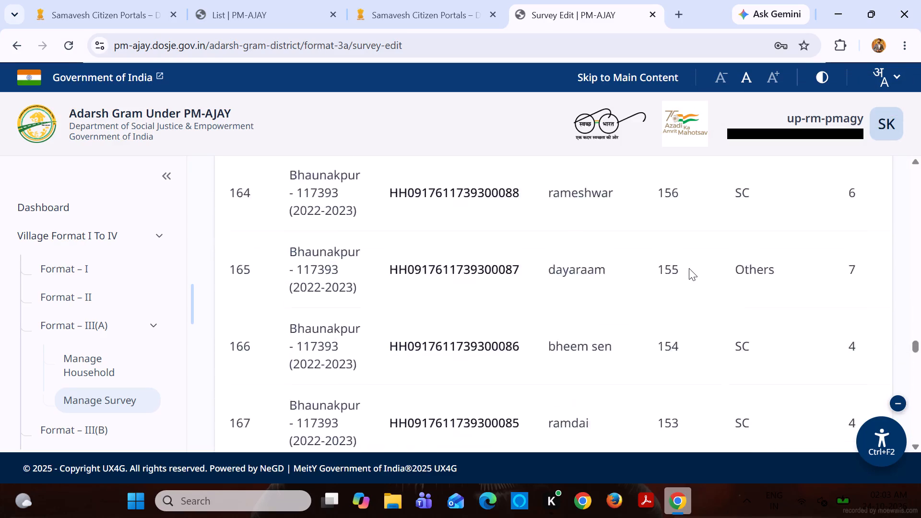
pyautogui.scroll(20, 689, 268)
pyautogui.scroll(1, 689, 268)
pyautogui.scroll(-6, 689, 268)
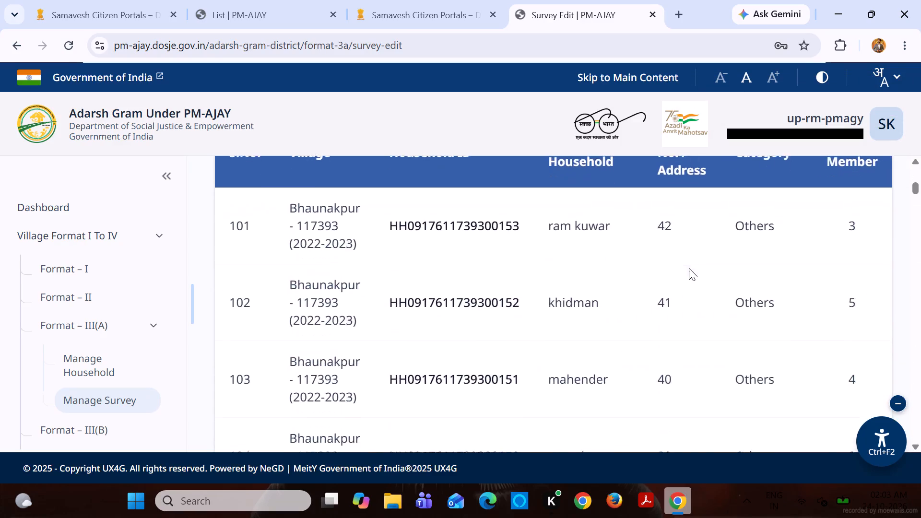
pyautogui.hscroll(-6, 689, 268)
pyautogui.click(858, 296)
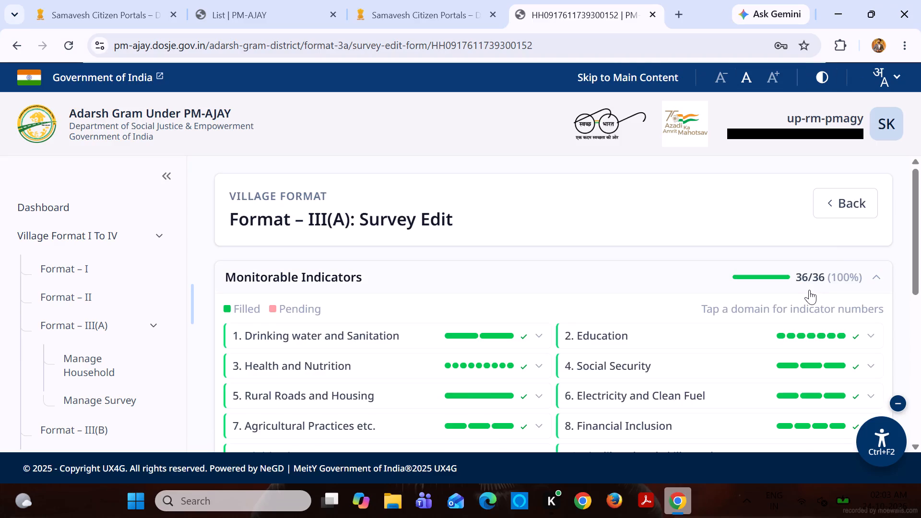
# In the 3 – Health and Nutrition domain, set Health Protection Scheme coverage to Yes and save house number 41's survey answers.
pyautogui.scroll(-7, 809, 290)
pyautogui.click(640, 323)
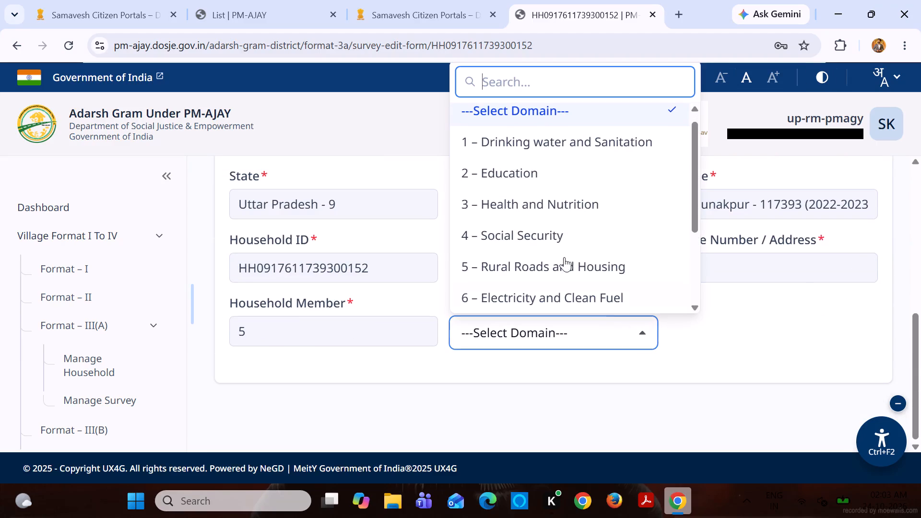
pyautogui.click(546, 197)
pyautogui.scroll(-4, 690, 290)
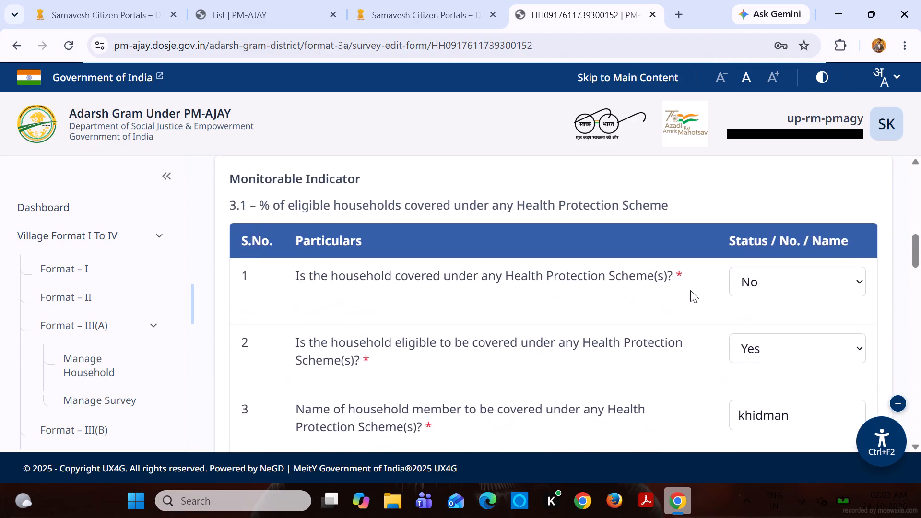
pyautogui.moveTo(786, 280); pyautogui.dragTo(774, 327)
pyautogui.click(774, 327)
pyautogui.scroll(-2, 774, 327)
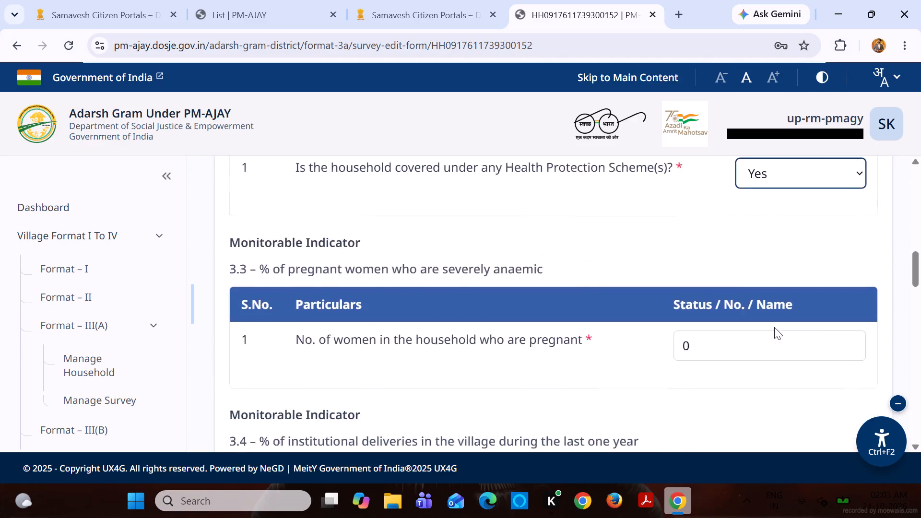
pyautogui.scroll(-10, 774, 327)
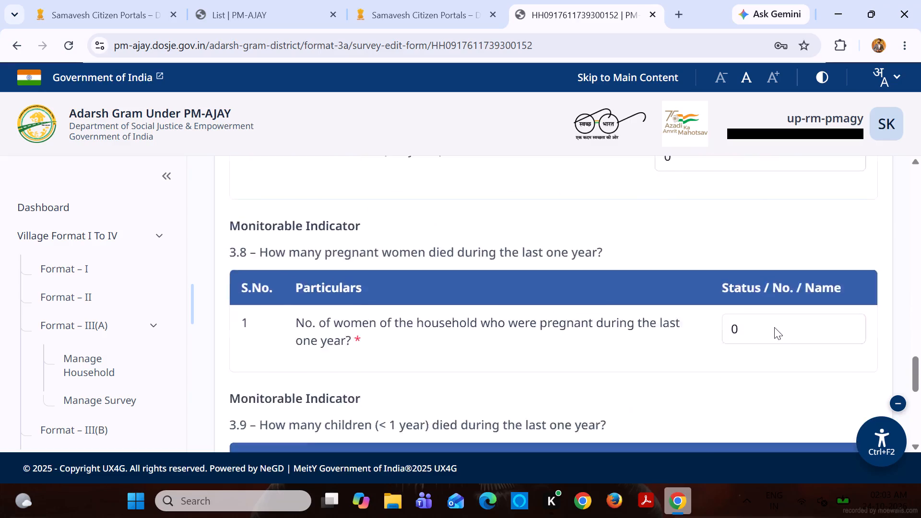
pyautogui.scroll(-2, 774, 327)
pyautogui.click(840, 347)
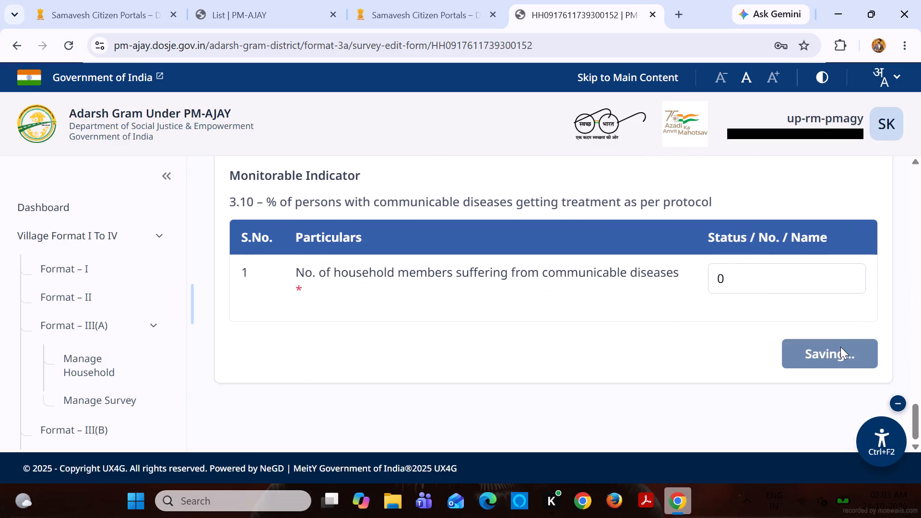
# Return to the survey list and open the survey for house number 42 on page 2 for editing.
pyautogui.scroll(9, 779, 265)
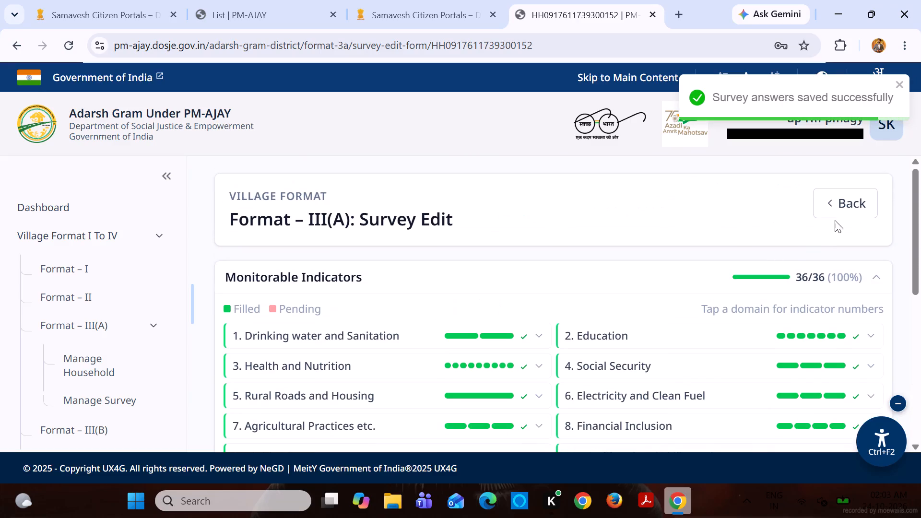
pyautogui.moveTo(838, 218); pyautogui.dragTo(846, 205)
pyautogui.click(846, 205)
pyautogui.scroll(-20, 793, 324)
pyautogui.scroll(-20, 793, 324)
pyautogui.scroll(-10, 793, 324)
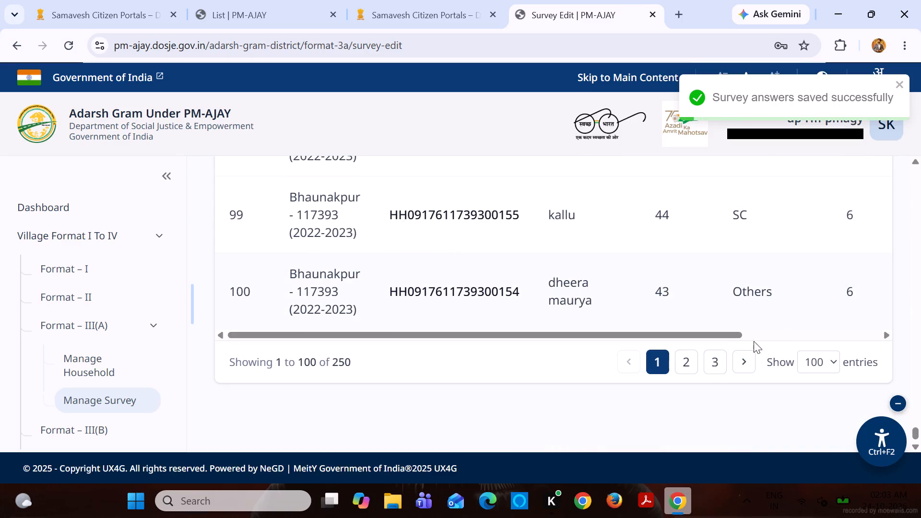
pyautogui.click(698, 368)
pyautogui.click(685, 363)
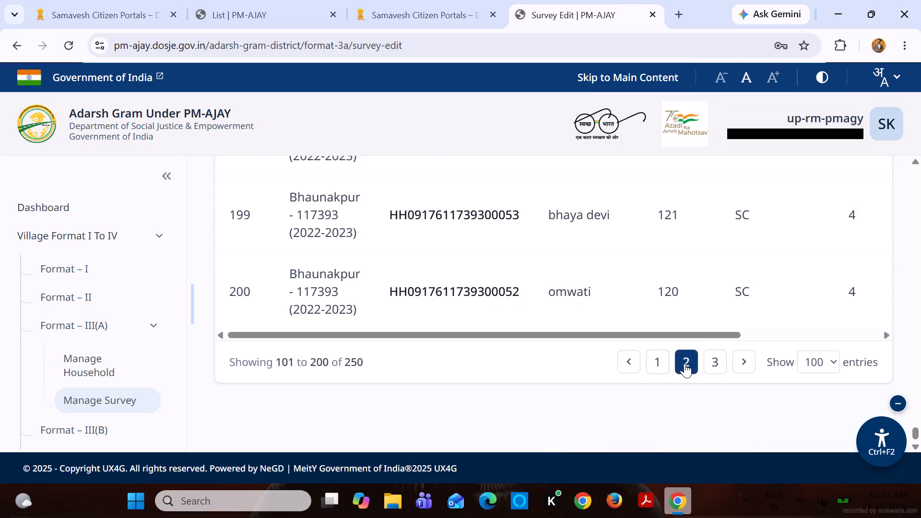
pyautogui.scroll(20, 688, 263)
pyautogui.scroll(20, 688, 263)
pyautogui.scroll(19, 688, 263)
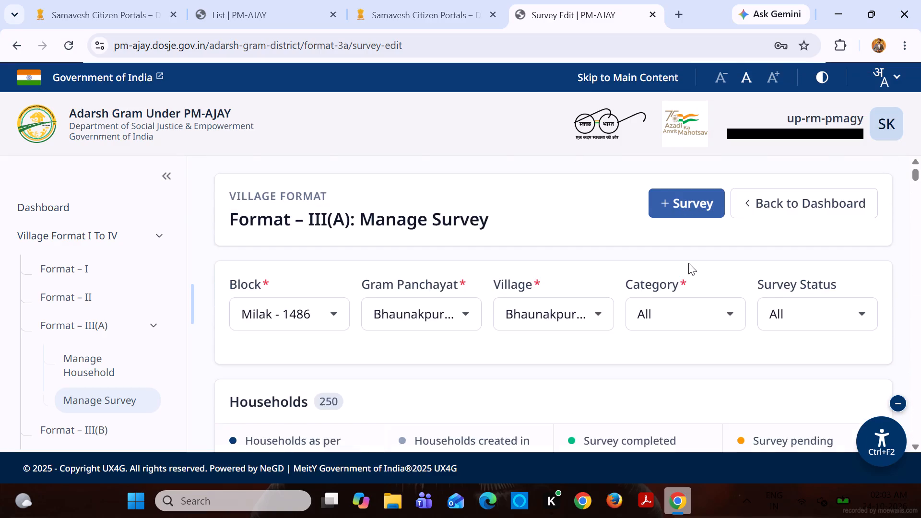
pyautogui.scroll(-6, 688, 263)
pyautogui.hscroll(-6, 791, 232)
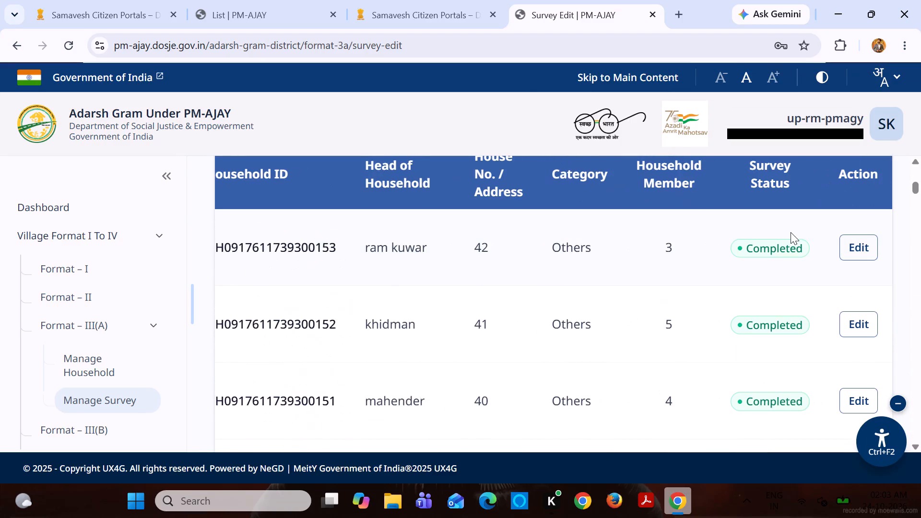
pyautogui.click(861, 246)
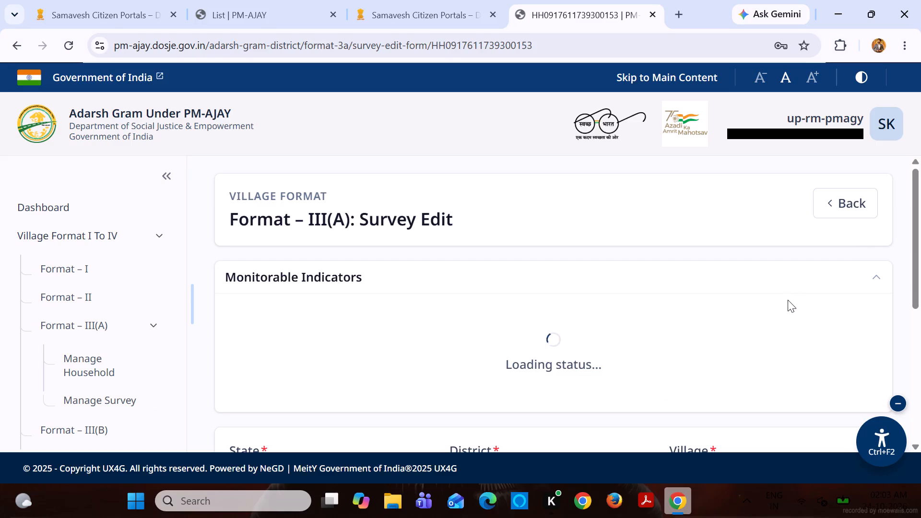
# In the 3 – Health and Nutrition domain, set Health Protection Scheme coverage to Yes and save house number 42's survey answers.
pyautogui.scroll(-8, 788, 300)
pyautogui.click(621, 339)
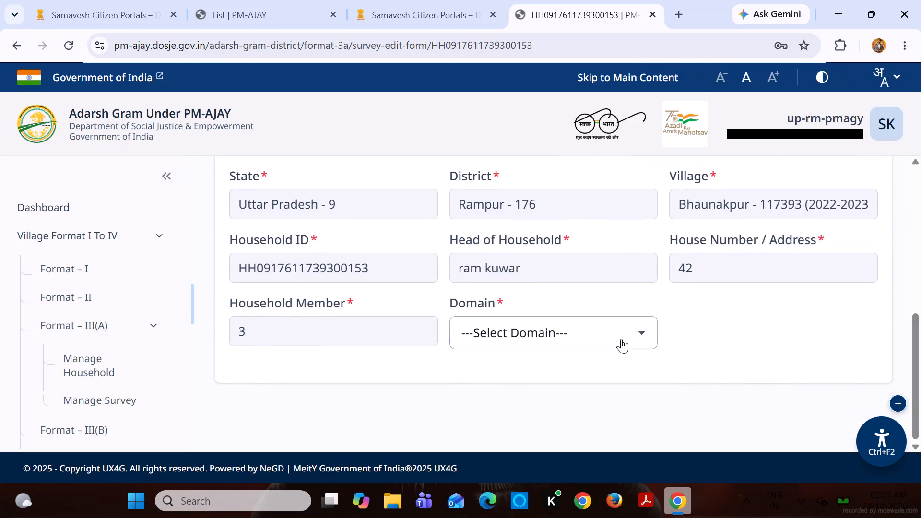
pyautogui.click(543, 207)
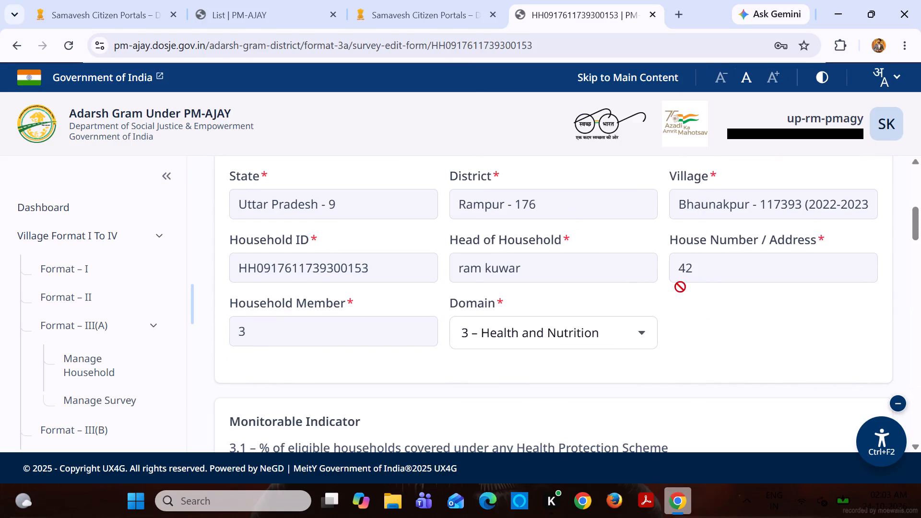
pyautogui.scroll(-4, 680, 287)
pyautogui.moveTo(791, 245); pyautogui.dragTo(770, 296)
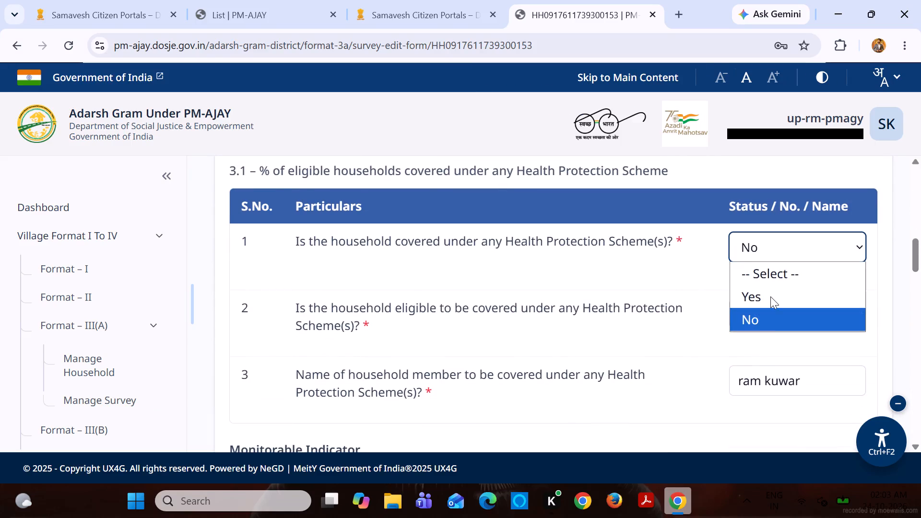
pyautogui.click(770, 296)
pyautogui.scroll(-17, 770, 296)
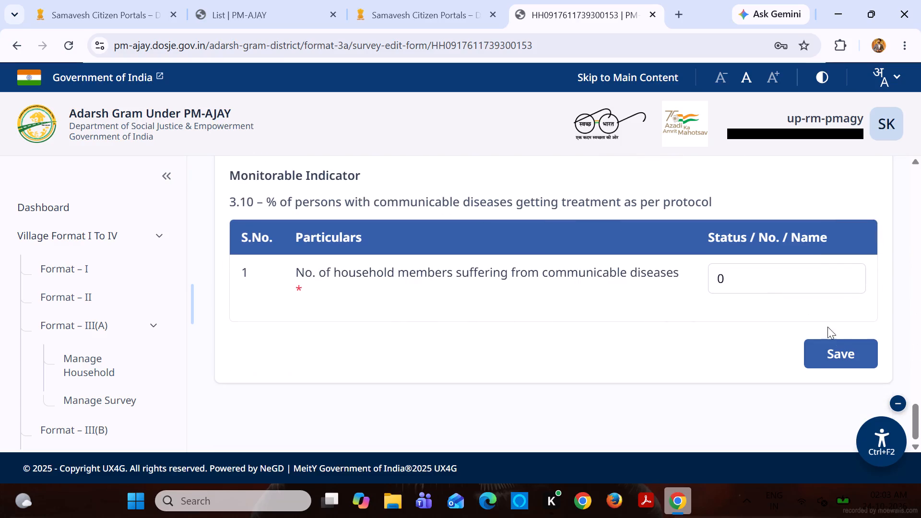
pyautogui.click(836, 353)
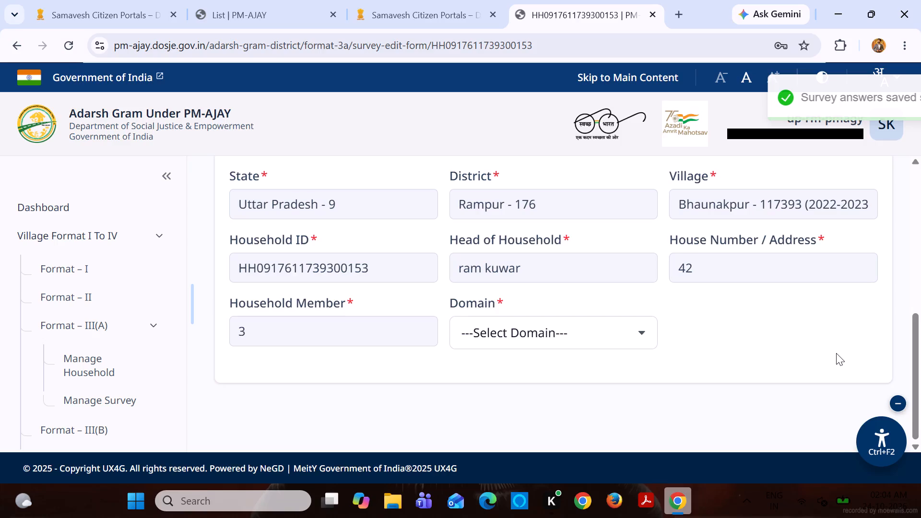
# Return to the survey list and open the survey for house number 2 on page 3 for editing.
pyautogui.scroll(-2, 836, 353)
pyautogui.scroll(7, 824, 256)
pyautogui.click(865, 205)
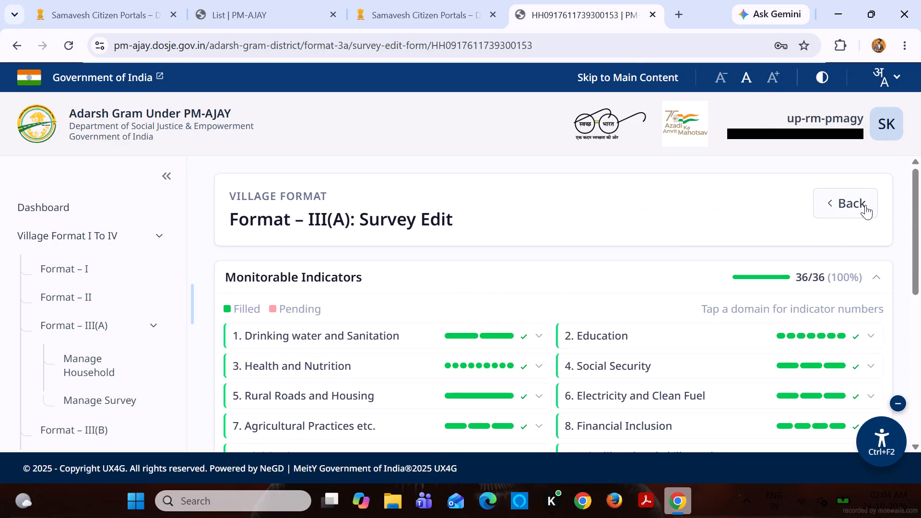
pyautogui.scroll(-7, 791, 266)
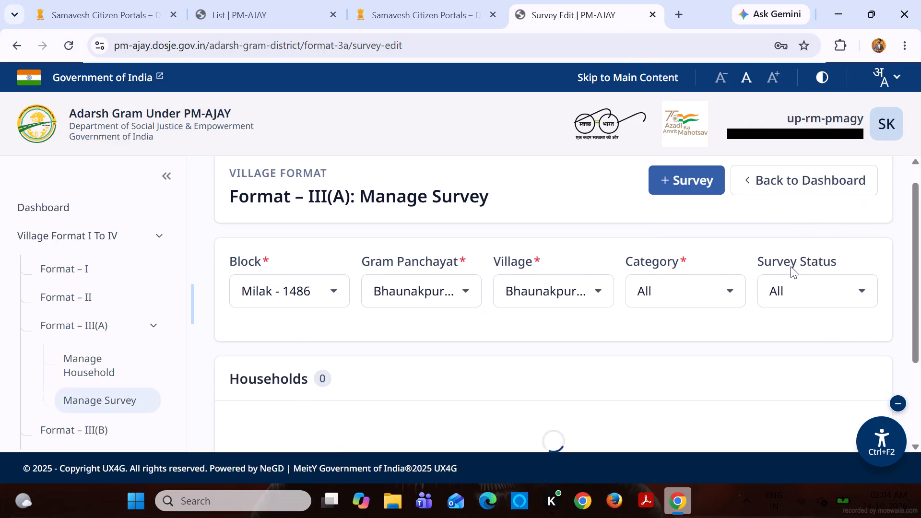
pyautogui.scroll(-20, 791, 266)
pyautogui.scroll(-4, 791, 266)
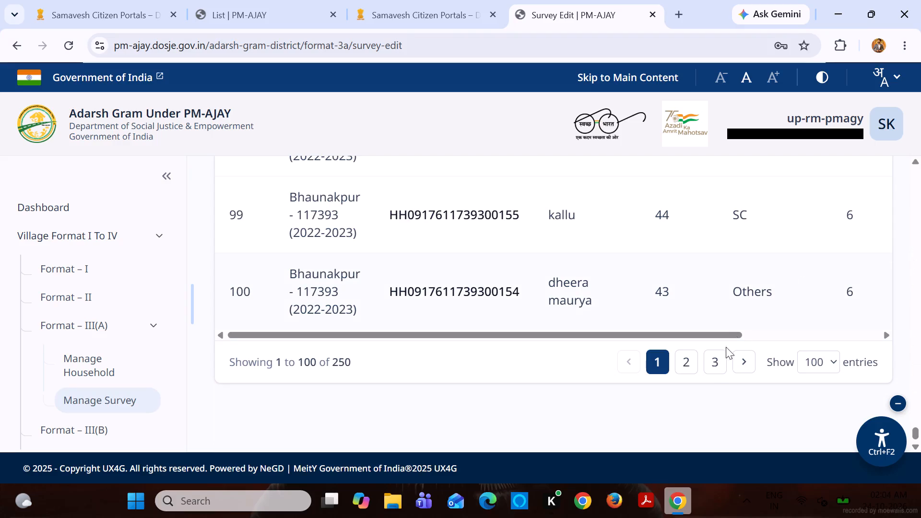
pyautogui.click(716, 361)
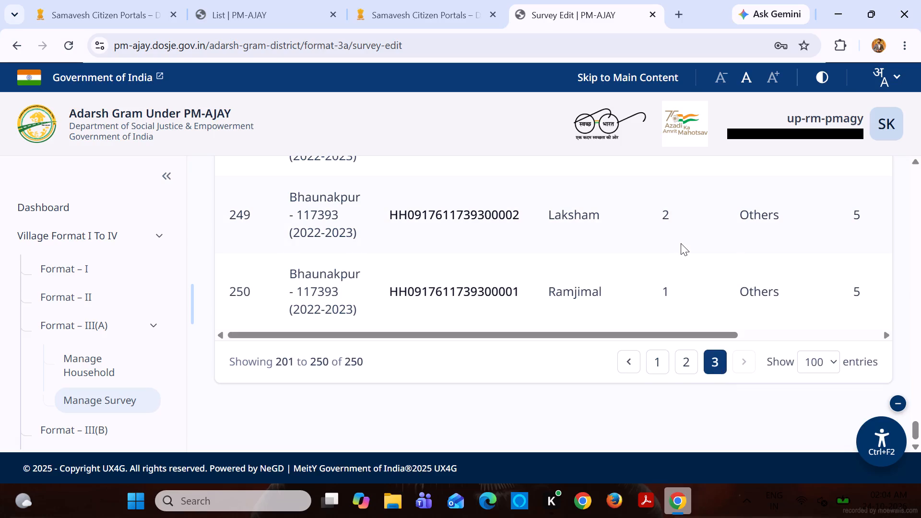
pyautogui.scroll(1, 681, 243)
pyautogui.click(868, 238)
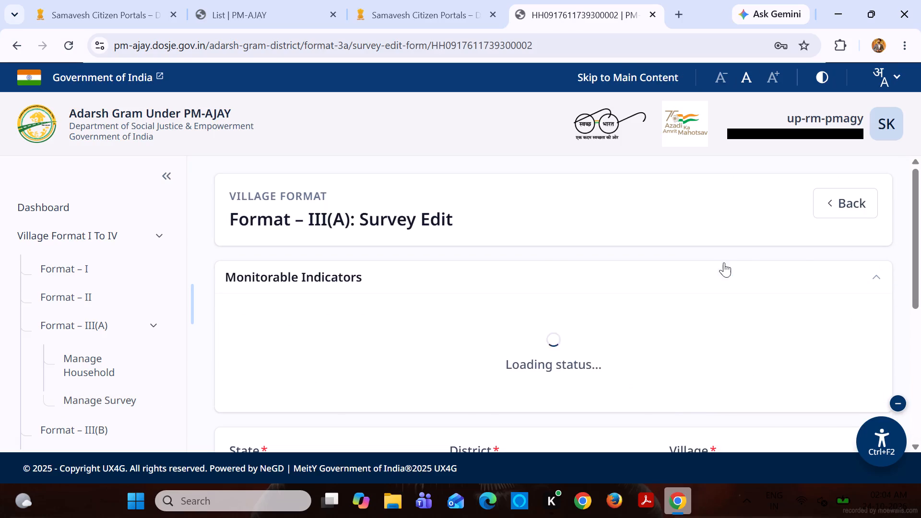
# In the 3 – Health and Nutrition domain, set Health Protection Scheme coverage to Yes and save house number 2's survey answers.
pyautogui.scroll(-8, 710, 273)
pyautogui.click(618, 325)
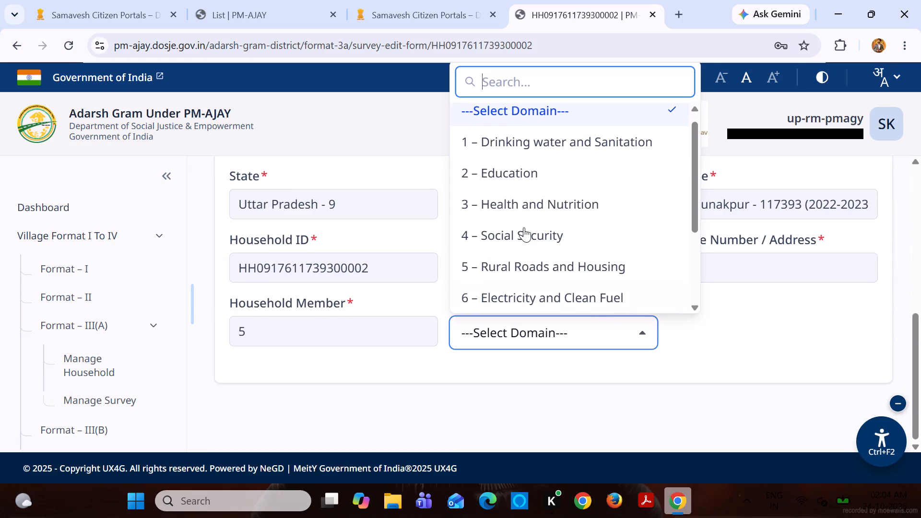
pyautogui.click(516, 201)
pyautogui.scroll(-3, 675, 314)
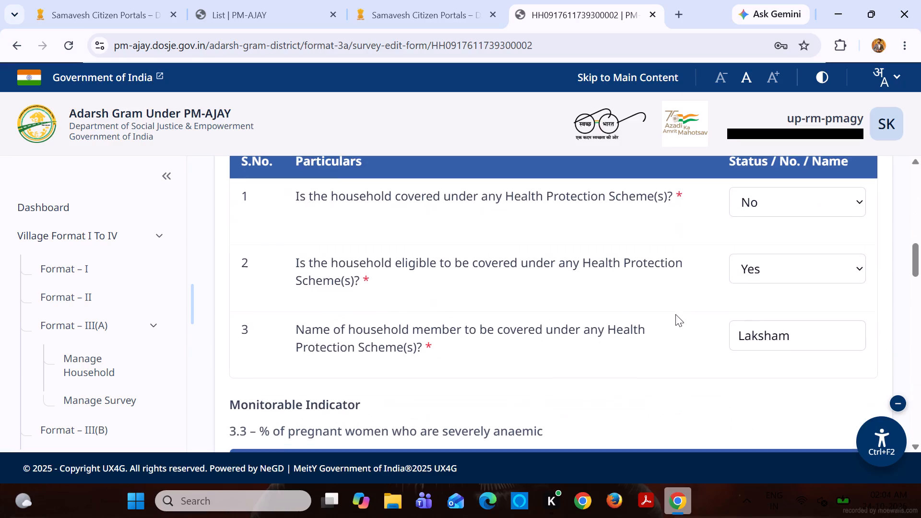
pyautogui.moveTo(812, 205); pyautogui.dragTo(775, 252)
pyautogui.click(775, 252)
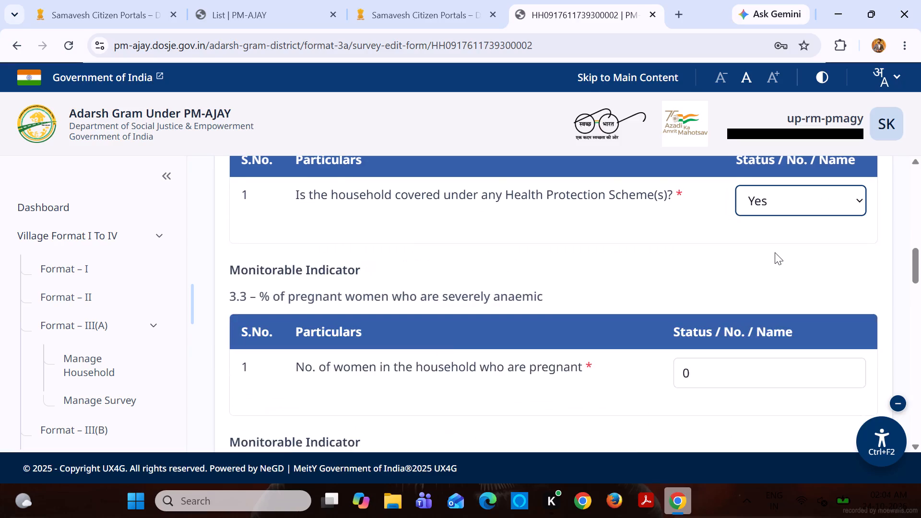
pyautogui.scroll(-9, 775, 252)
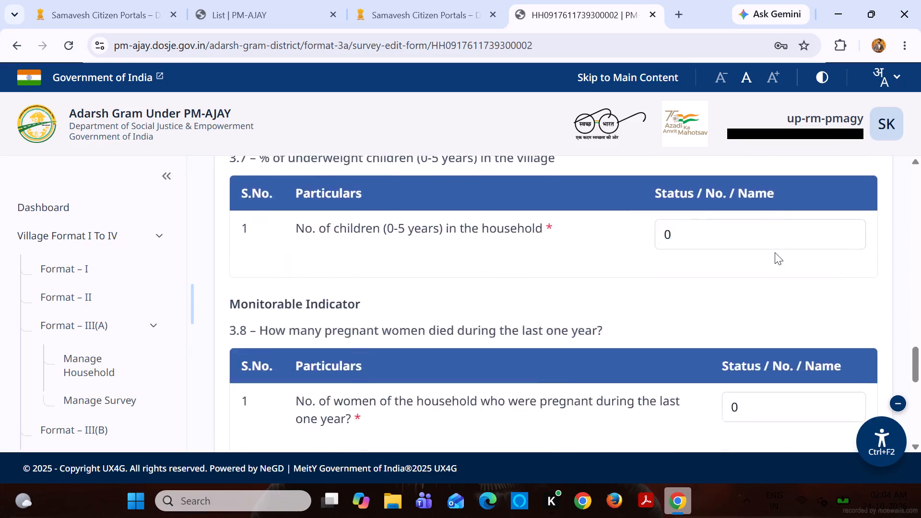
pyautogui.scroll(-10, 775, 252)
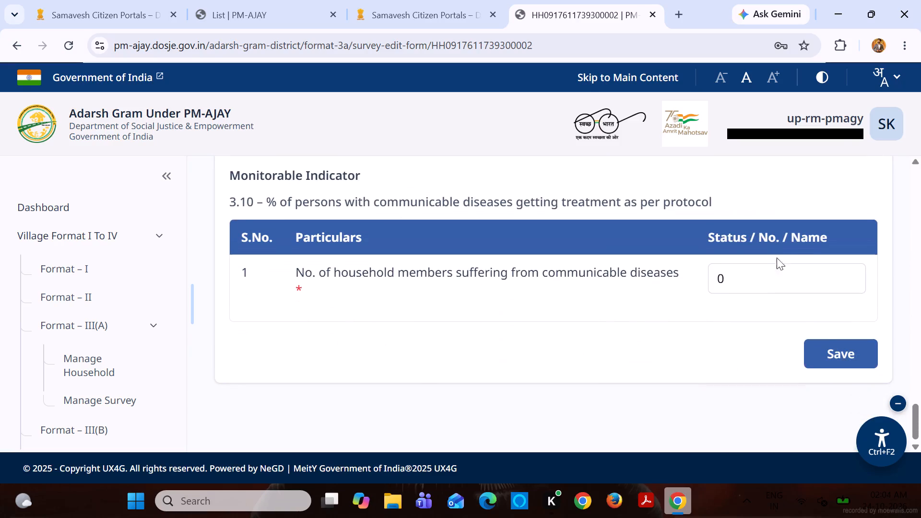
pyautogui.click(834, 357)
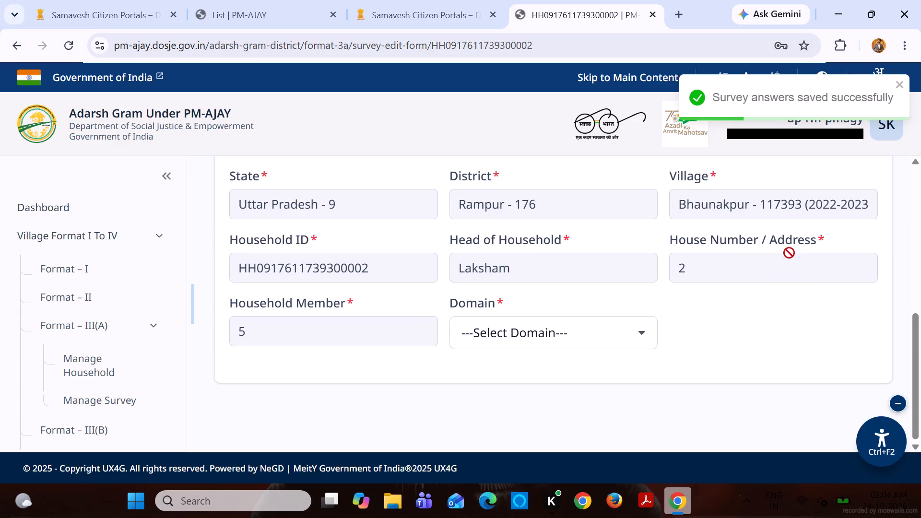
# Return to the survey list and open the survey for house number 4 on page 3 for editing.
pyautogui.scroll(6, 789, 253)
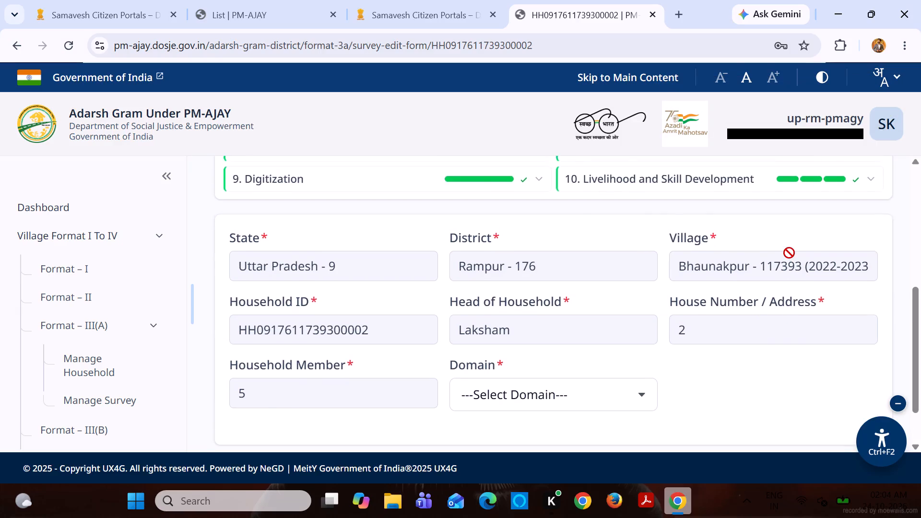
pyautogui.scroll(3, 789, 253)
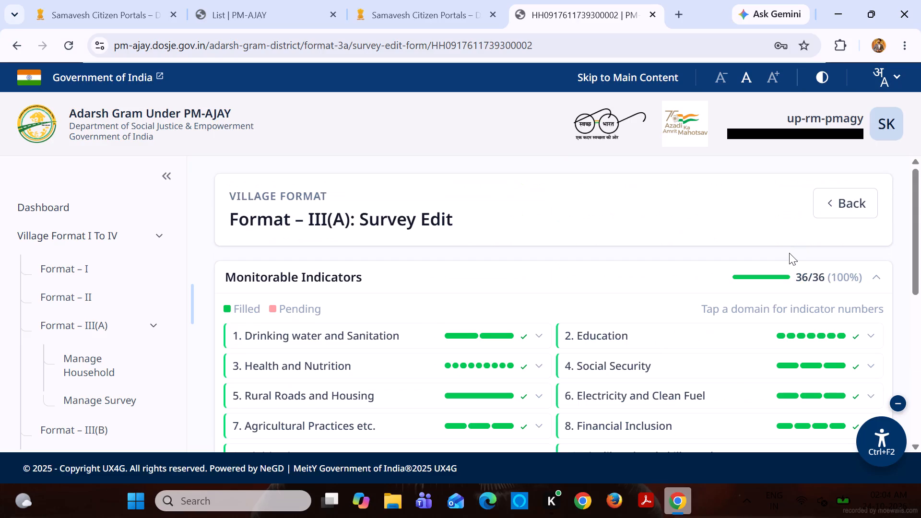
pyautogui.scroll(4, 789, 253)
pyautogui.click(856, 215)
pyautogui.scroll(-4, 783, 256)
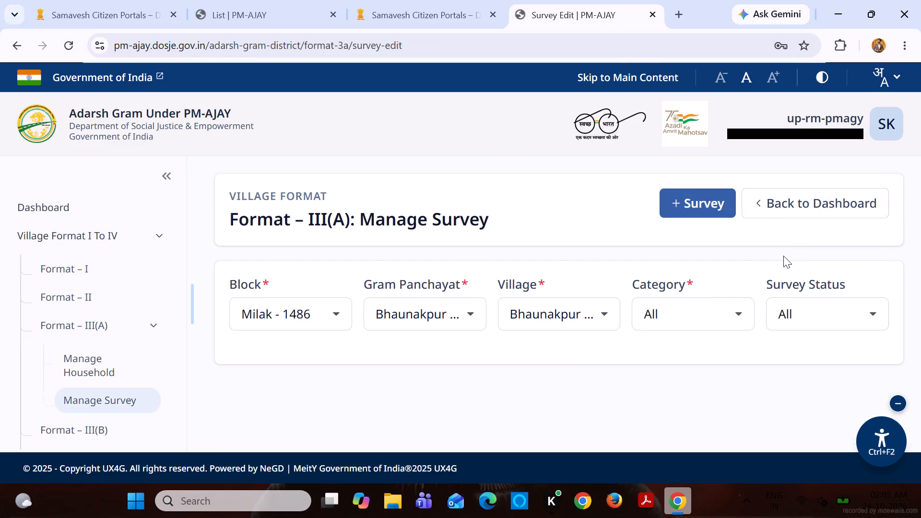
pyautogui.scroll(-20, 783, 256)
pyautogui.scroll(-15, 783, 256)
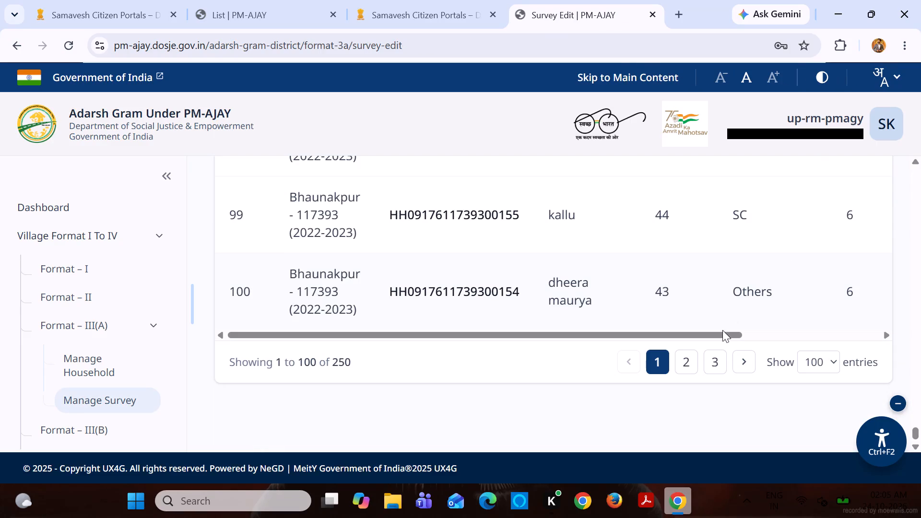
pyautogui.click(720, 354)
pyautogui.scroll(1, 726, 225)
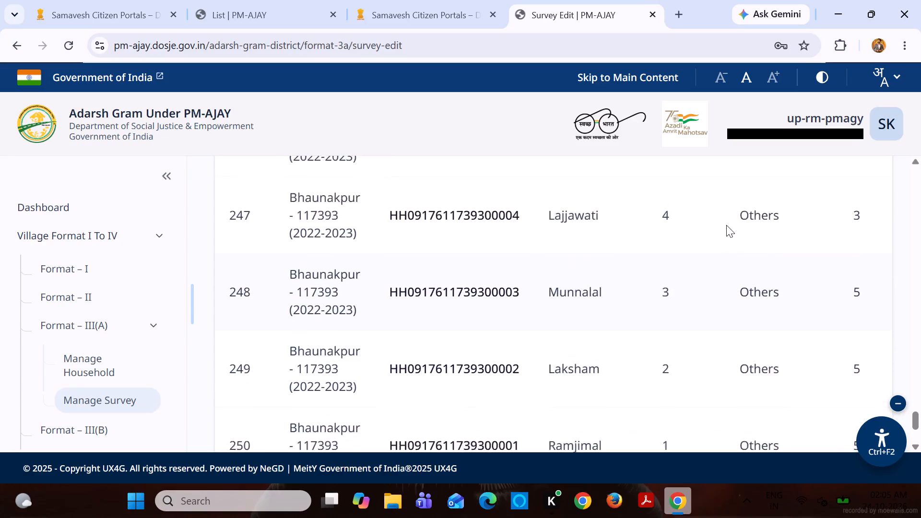
pyautogui.scroll(2, 726, 225)
pyautogui.click(857, 216)
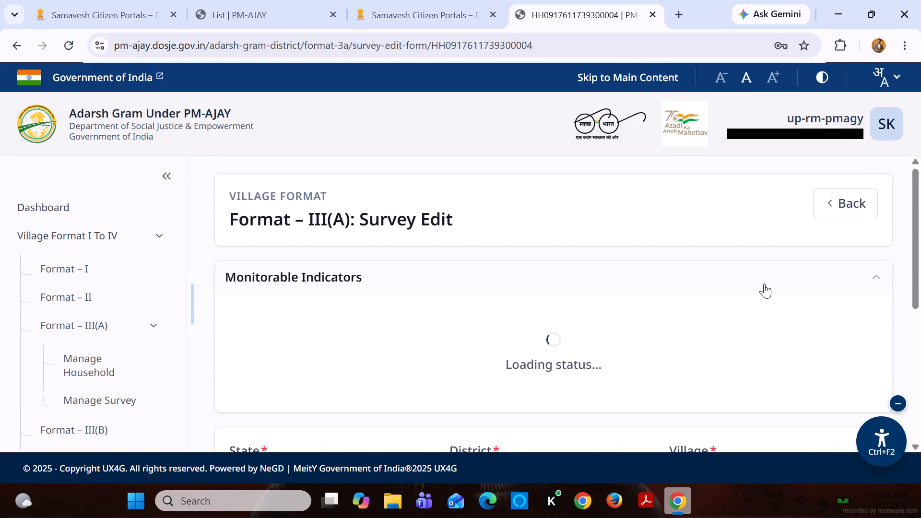
# In the 3 – Health and Nutrition domain, set Health Protection Scheme coverage to Yes and save house number 4's survey answers.
pyautogui.scroll(-7, 764, 283)
pyautogui.click(635, 330)
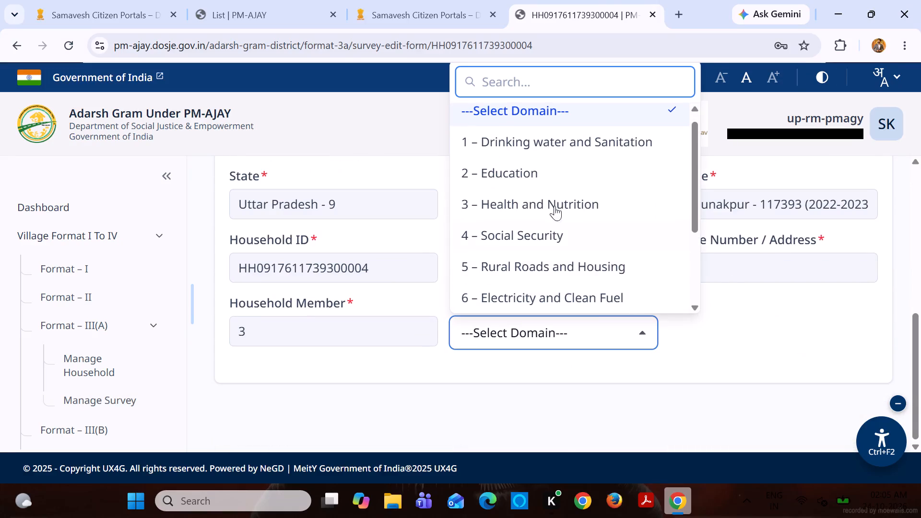
pyautogui.click(560, 189)
pyautogui.scroll(-4, 722, 258)
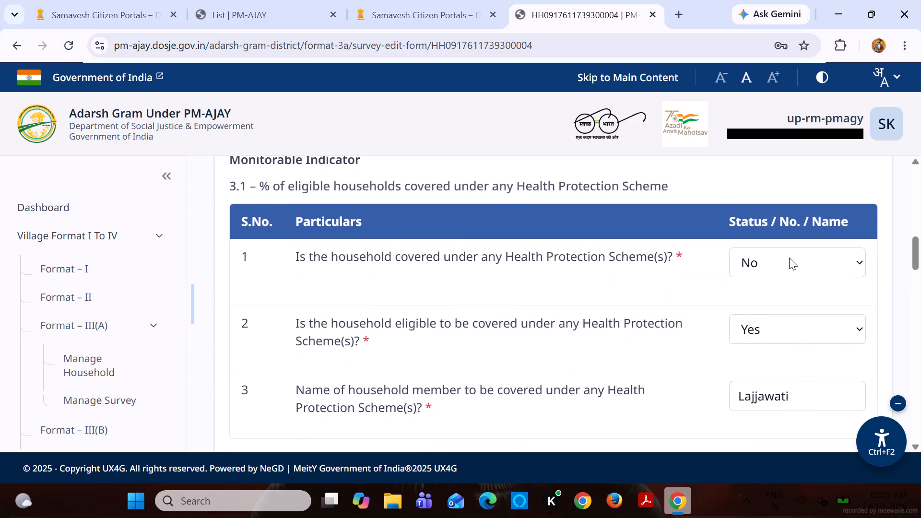
pyautogui.moveTo(793, 257); pyautogui.dragTo(770, 314)
pyautogui.click(770, 314)
pyautogui.scroll(-2, 770, 314)
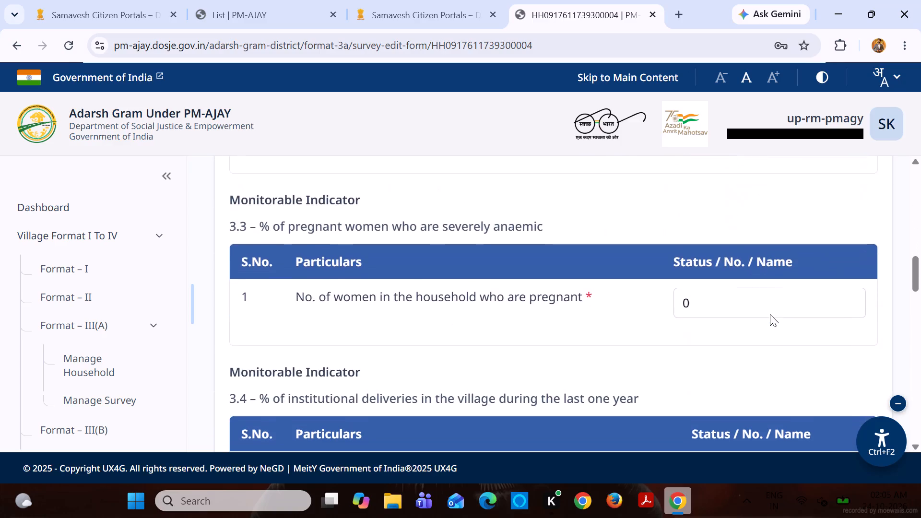
pyautogui.scroll(-7, 800, 301)
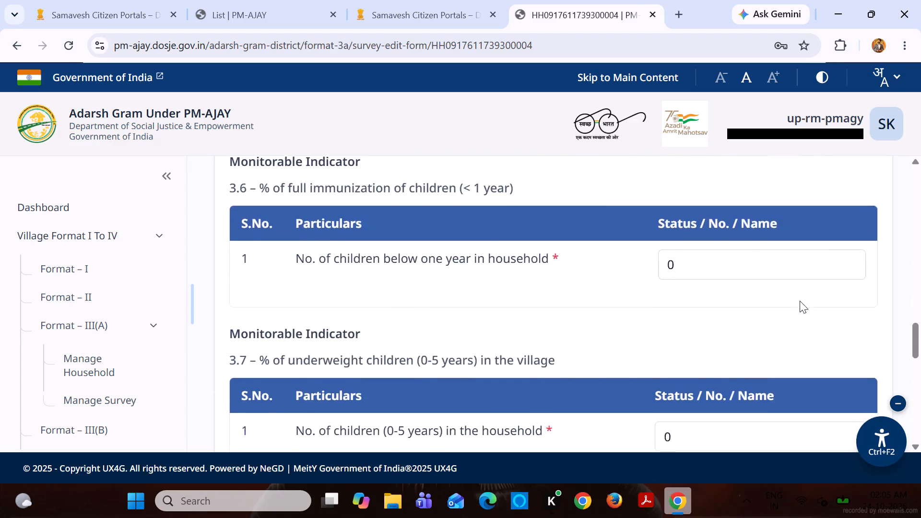
pyautogui.scroll(-9, 800, 301)
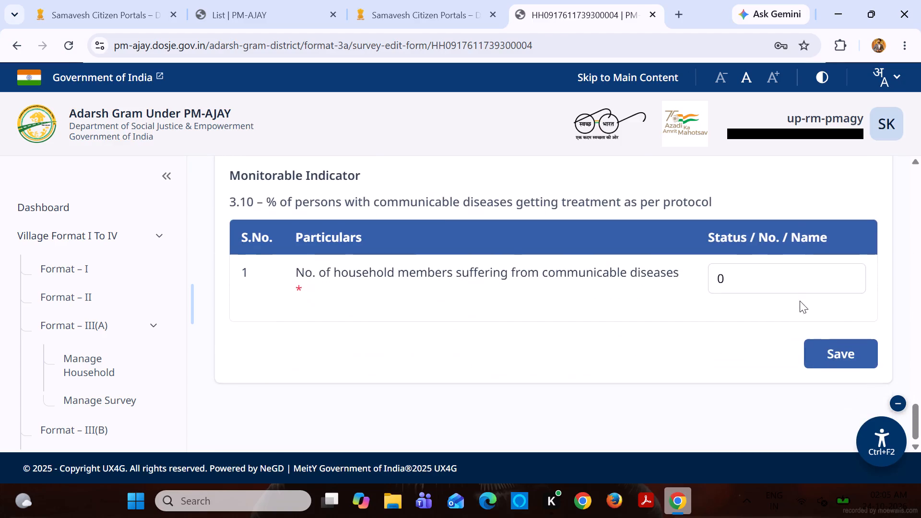
pyautogui.click(833, 348)
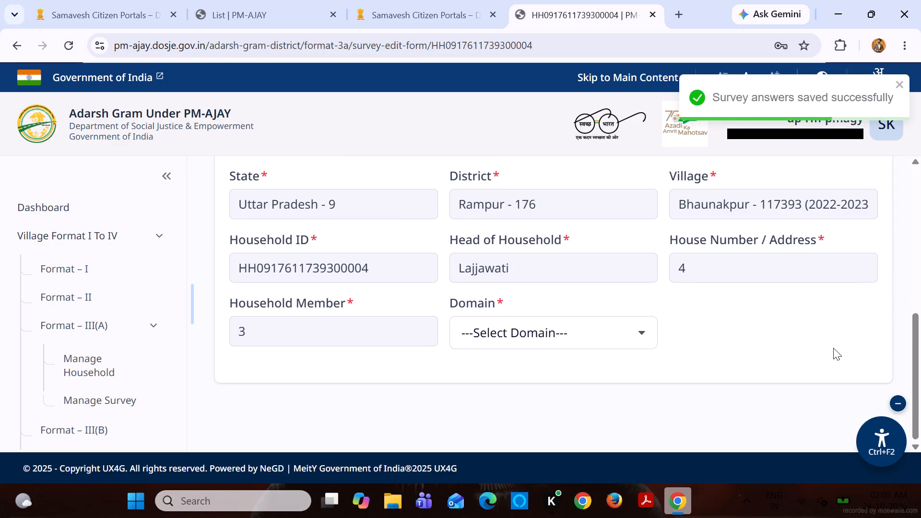
# Return to the survey list and open the survey for house number 9 on page 3 for editing.
pyautogui.scroll(10, 783, 303)
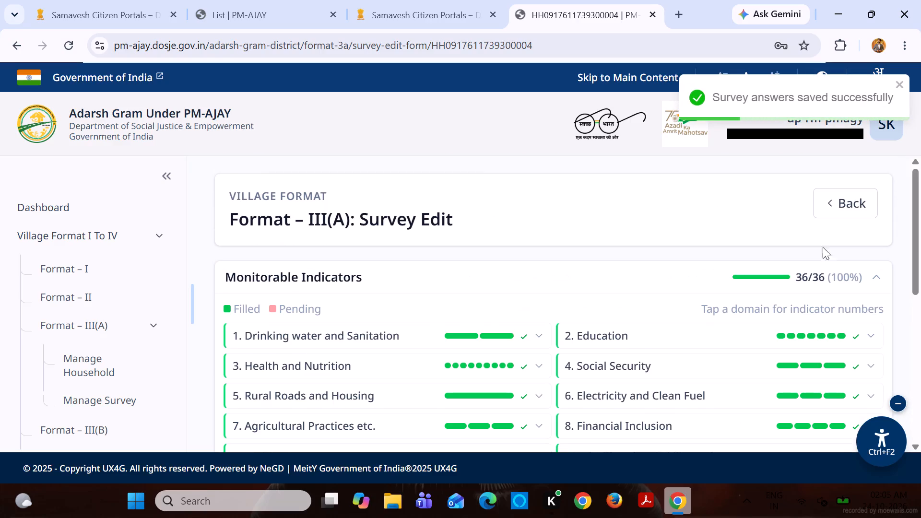
pyautogui.click(840, 205)
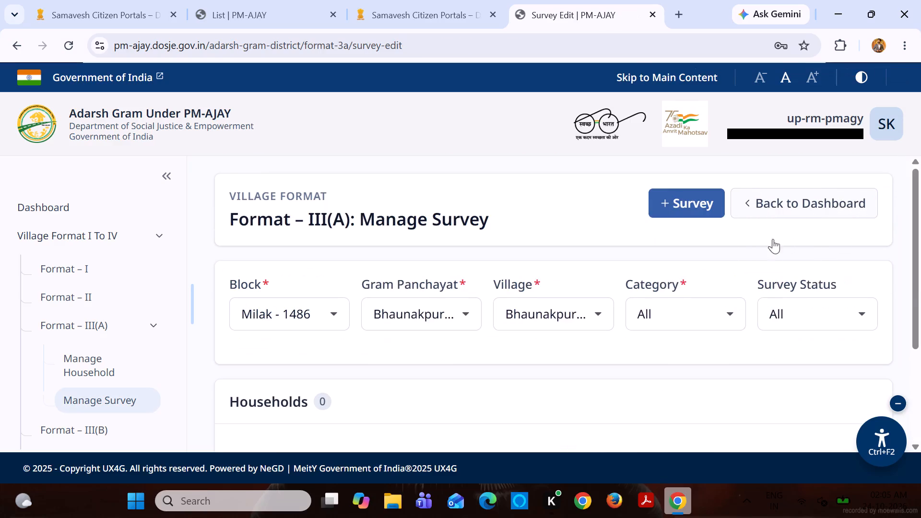
pyautogui.scroll(-12, 784, 328)
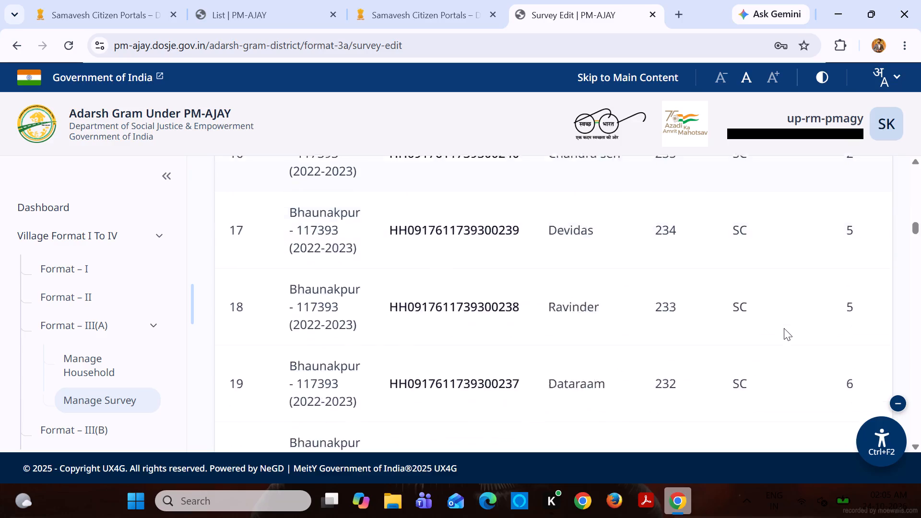
pyautogui.scroll(-20, 784, 328)
pyautogui.scroll(-4, 784, 328)
pyautogui.scroll(-20, 744, 341)
pyautogui.scroll(-4, 744, 341)
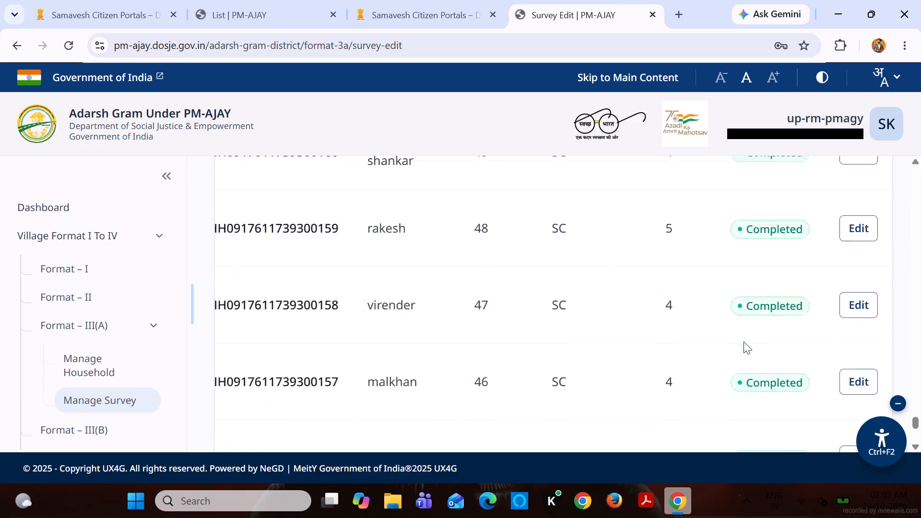
pyautogui.scroll(-9, 744, 341)
pyautogui.click(717, 362)
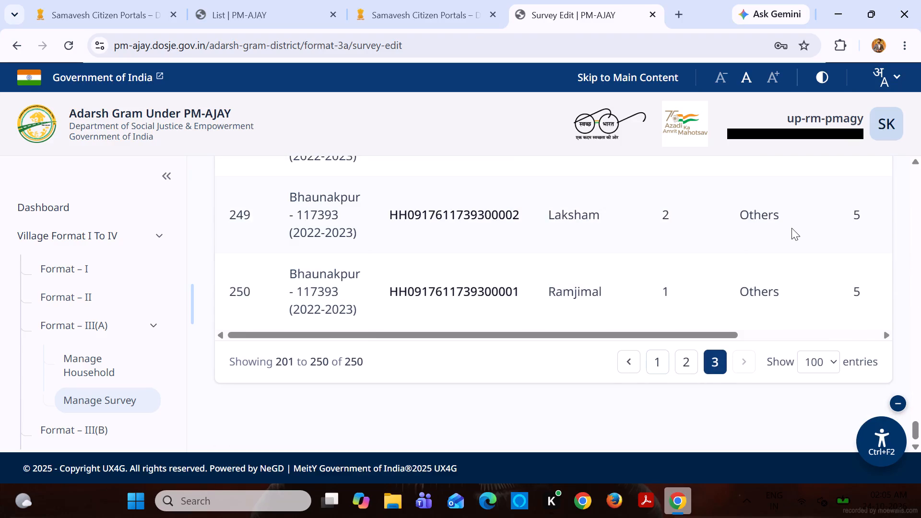
pyautogui.hscroll(-9, 791, 228)
pyautogui.scroll(7, 791, 228)
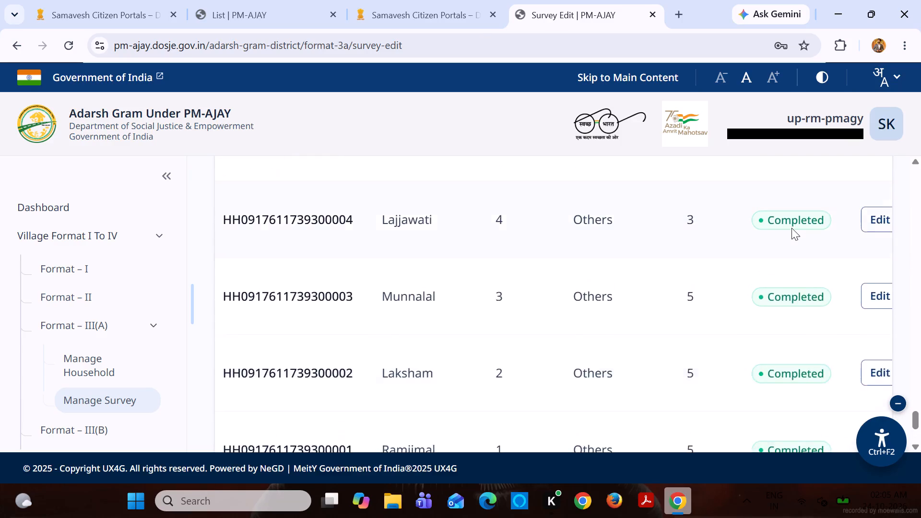
pyautogui.scroll(7, 791, 228)
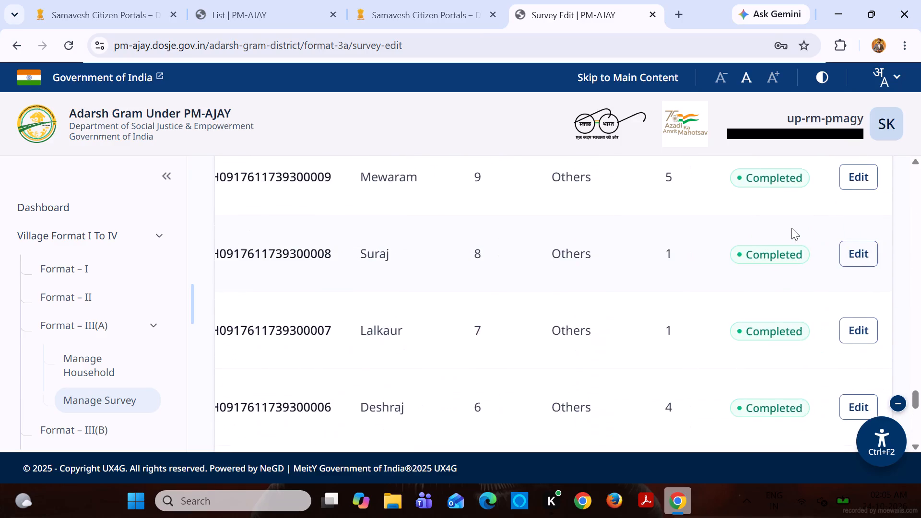
pyautogui.scroll(1, 791, 228)
pyautogui.click(856, 184)
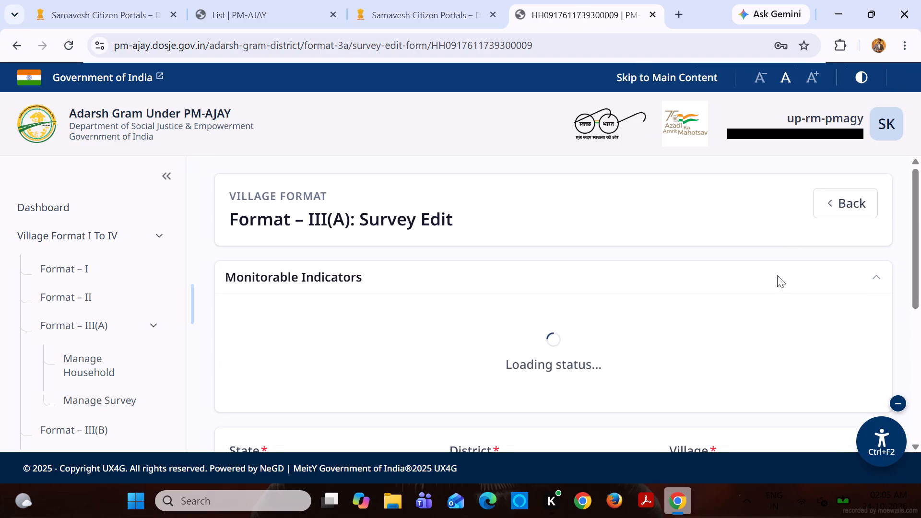
# In the 3 – Health and Nutrition domain, set Health Protection Scheme coverage to Yes and save house number 9's survey answers.
pyautogui.scroll(-6, 777, 275)
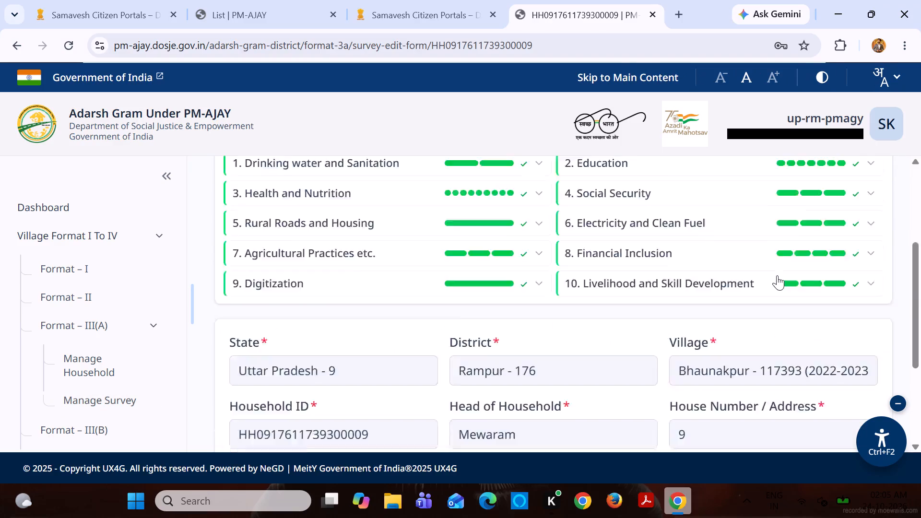
pyautogui.scroll(-1, 777, 275)
pyautogui.click(616, 339)
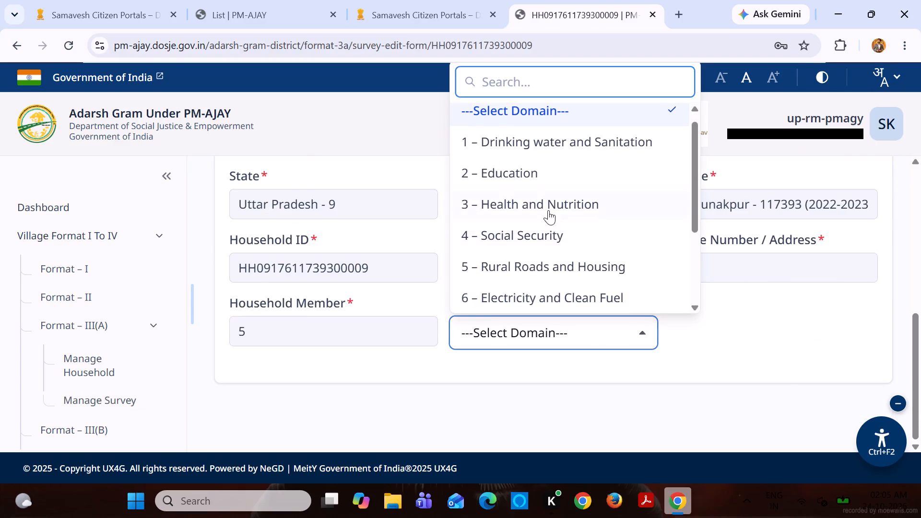
pyautogui.click(548, 210)
pyautogui.scroll(-4, 692, 308)
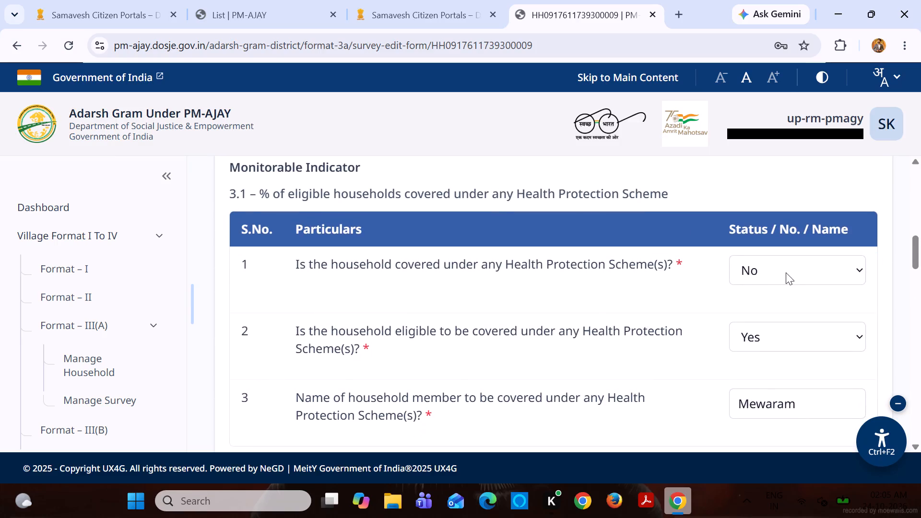
pyautogui.click(788, 272)
pyautogui.click(761, 311)
pyautogui.scroll(-2, 761, 311)
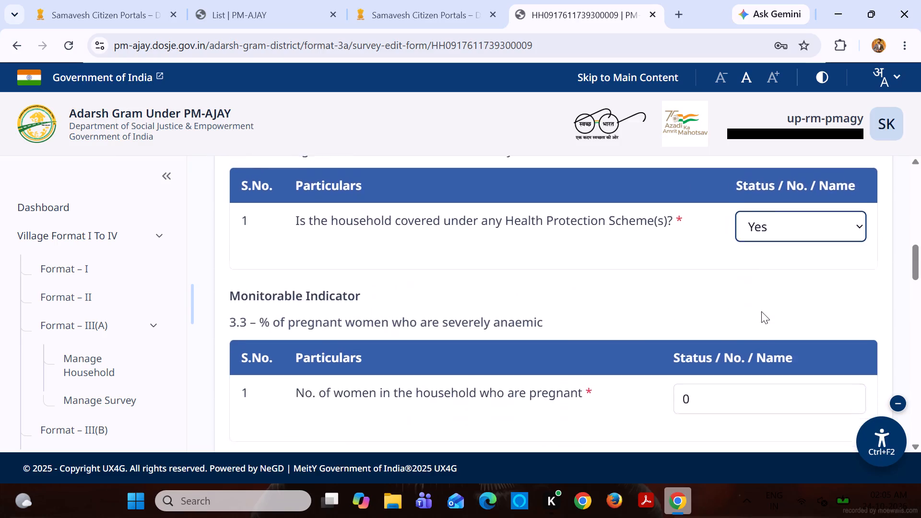
pyautogui.scroll(-8, 761, 311)
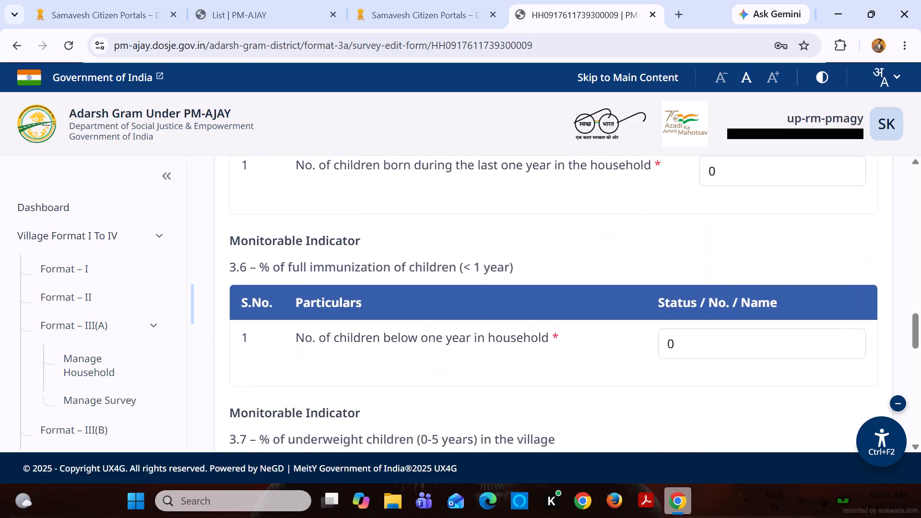
pyautogui.scroll(-11, 761, 311)
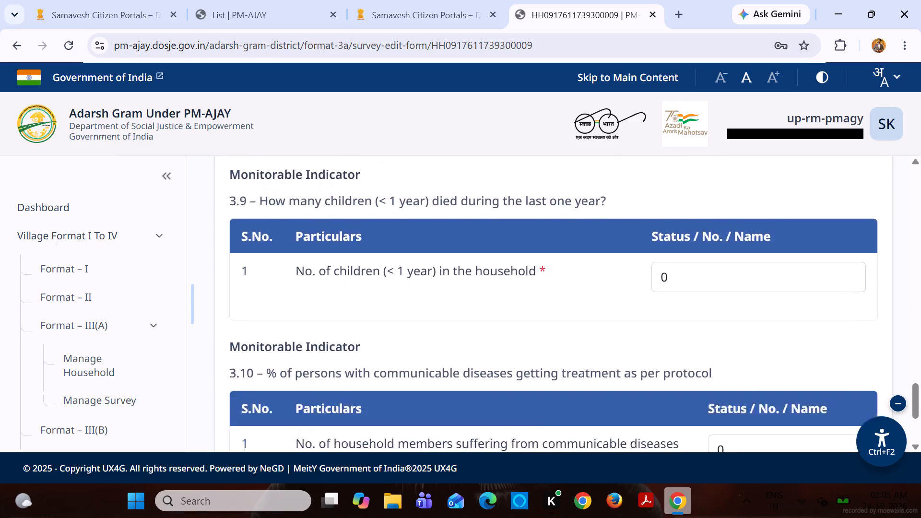
pyautogui.scroll(-4, 761, 311)
pyautogui.click(838, 346)
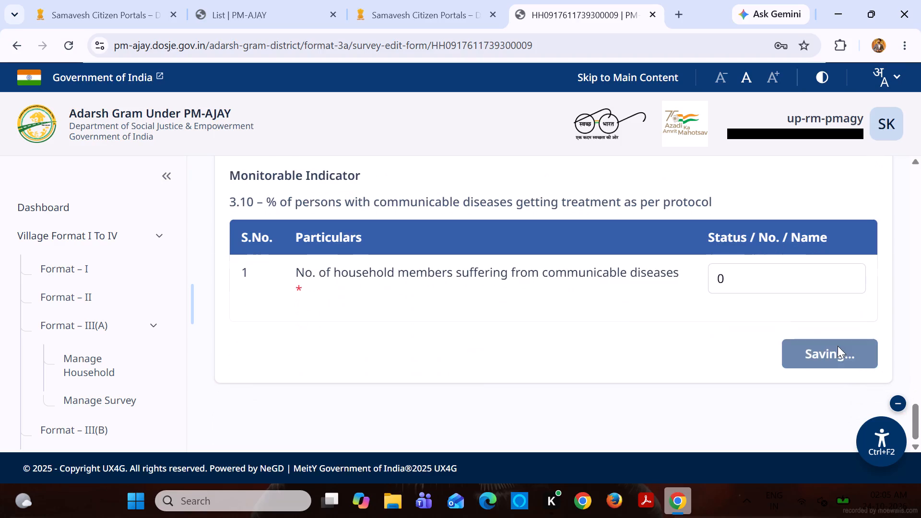
pyautogui.scroll(9, 834, 241)
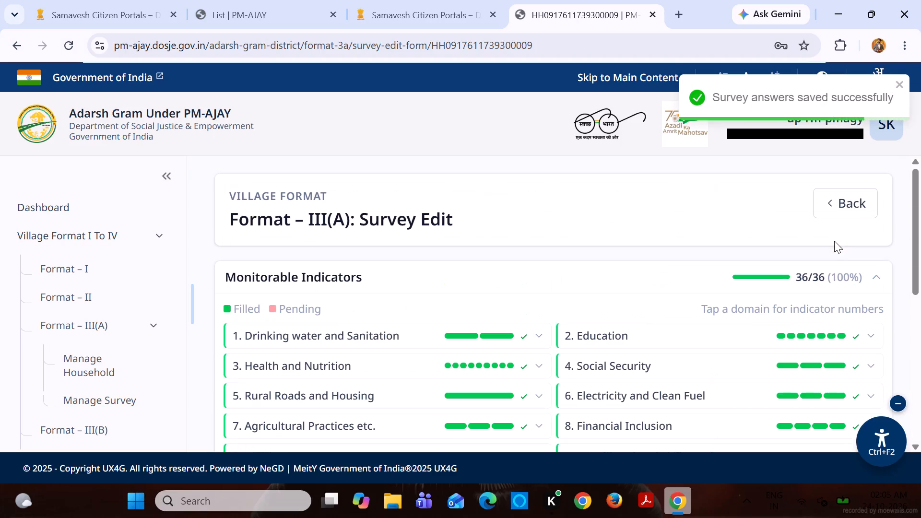
# Return to the survey list and open the survey for house number 11 on page 3 for editing.
pyautogui.click(867, 192)
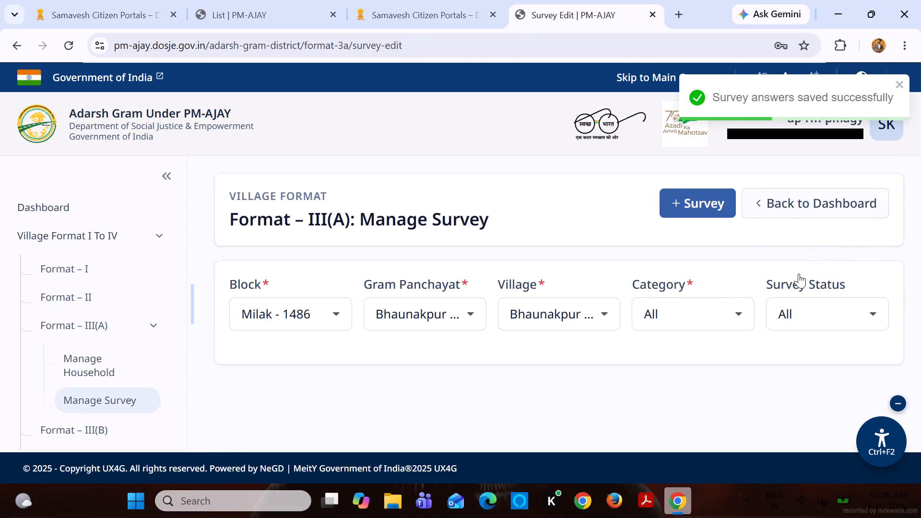
pyautogui.scroll(-10, 799, 273)
pyautogui.scroll(-17, 799, 273)
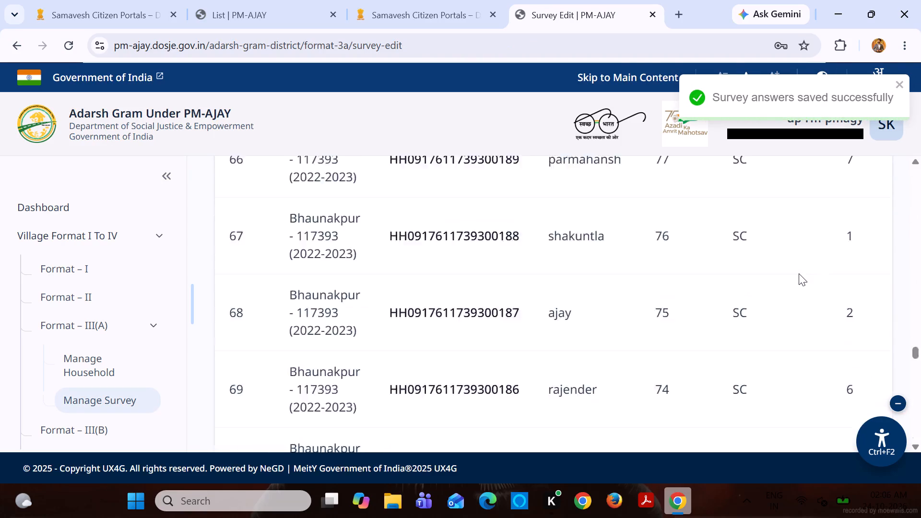
pyautogui.scroll(-11, 799, 273)
pyautogui.click(720, 354)
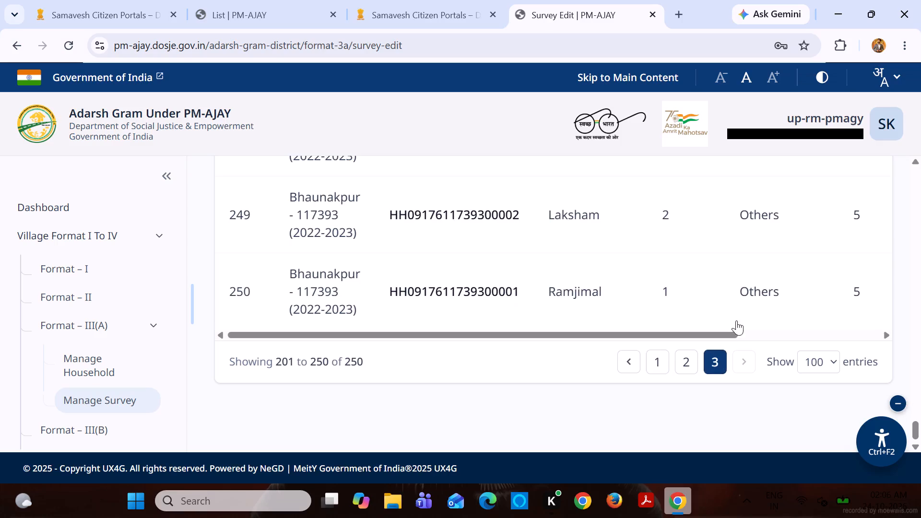
pyautogui.scroll(8, 749, 255)
pyautogui.scroll(-5, 749, 255)
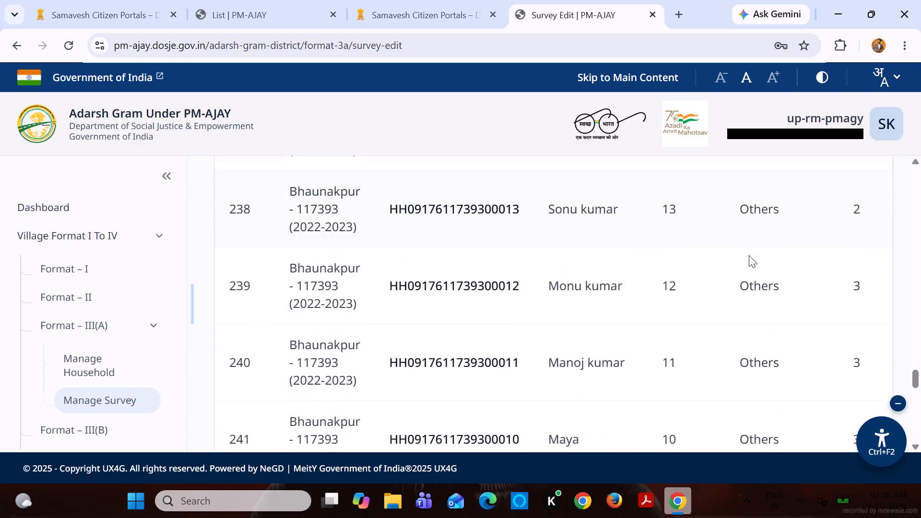
pyautogui.hscroll(-4, 749, 255)
pyautogui.click(860, 353)
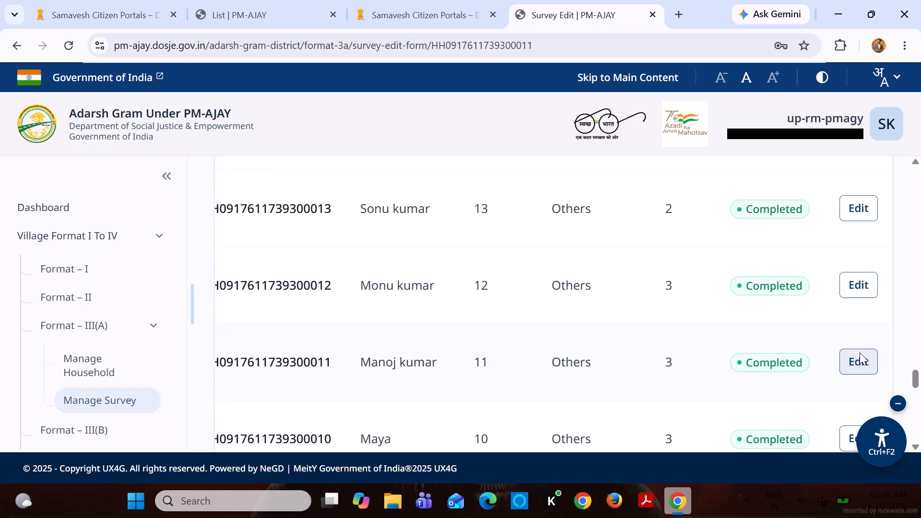
# In the 3 – Health and Nutrition domain, set the number of underweight children (0-5 years) to 0 and save house number 11's survey answers.
pyautogui.scroll(-8, 788, 282)
pyautogui.click(633, 331)
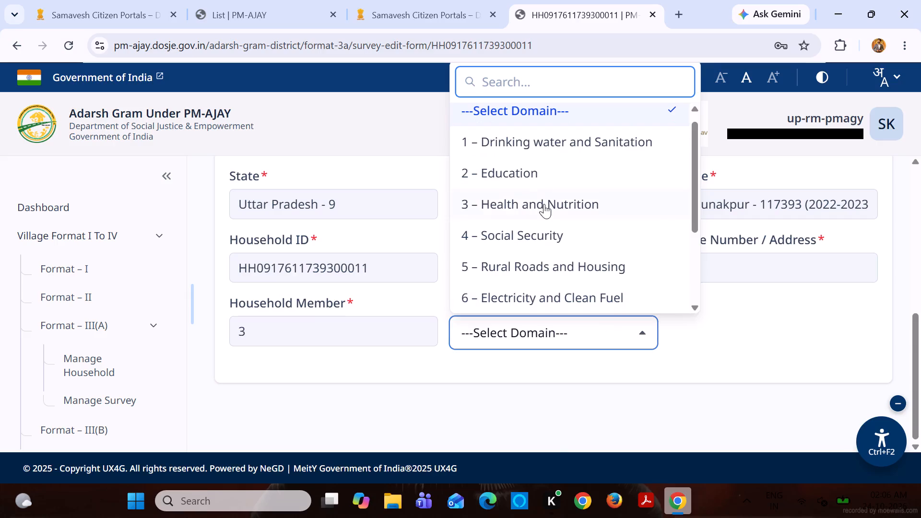
pyautogui.click(544, 204)
pyautogui.scroll(-4, 697, 285)
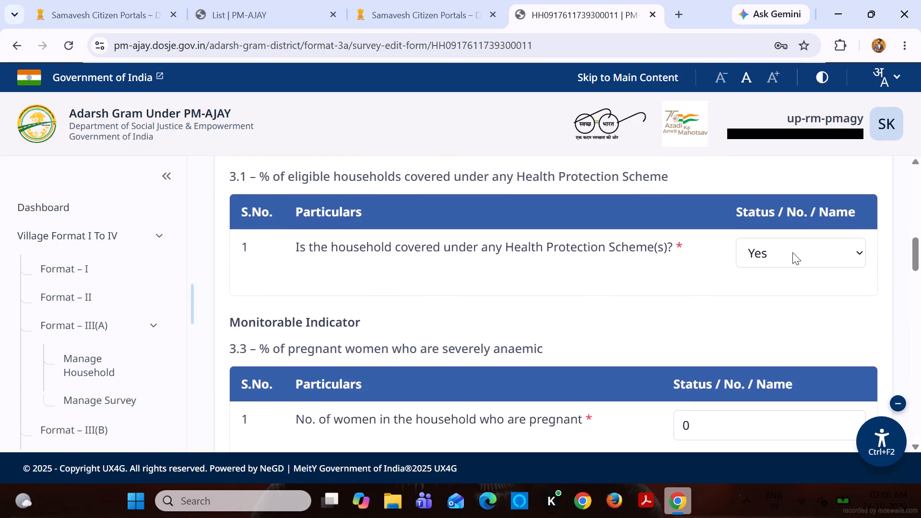
pyautogui.scroll(-8, 793, 252)
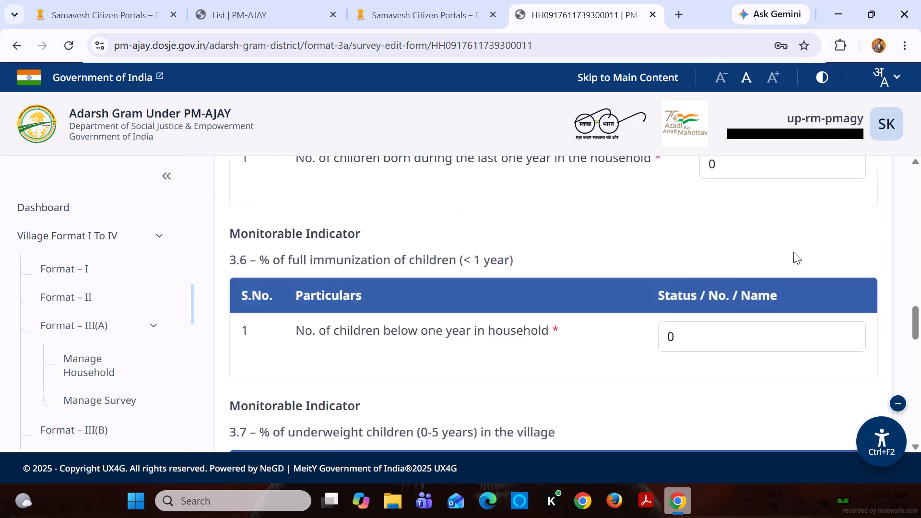
pyautogui.scroll(-2, 793, 252)
pyautogui.click(762, 267)
pyautogui.press('BackSpace')
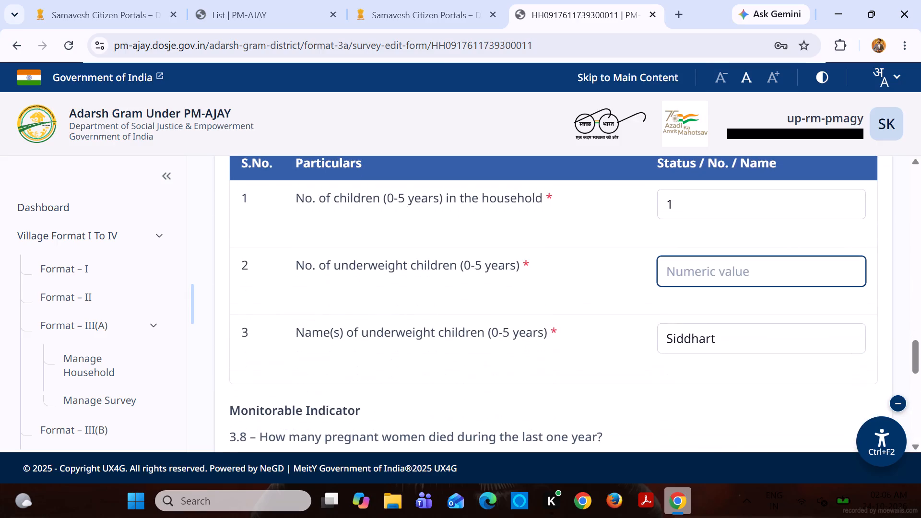
pyautogui.press('0')
pyautogui.scroll(-9, 762, 267)
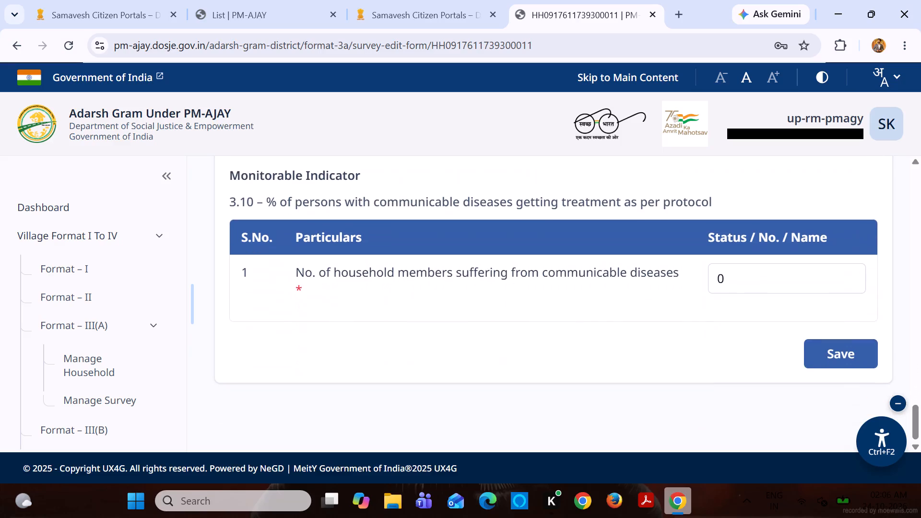
pyautogui.scroll(-1, 762, 267)
pyautogui.click(872, 361)
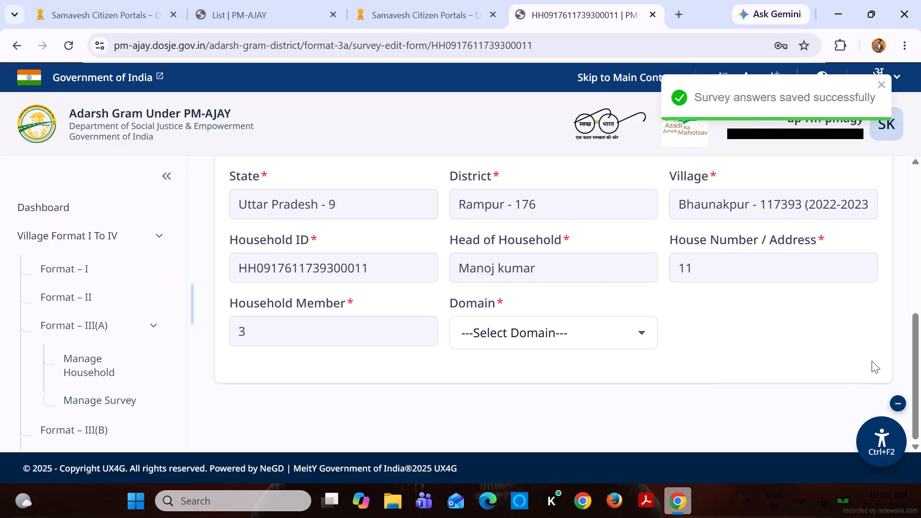
# Return to the survey list and open the survey for house number 12 on page 3 for editing.
pyautogui.scroll(8, 780, 245)
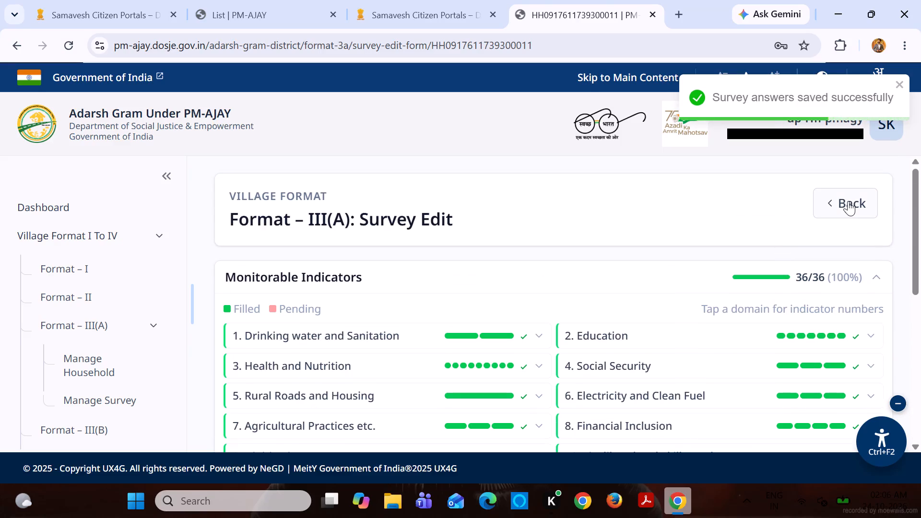
pyautogui.click(848, 201)
pyautogui.scroll(-4, 791, 284)
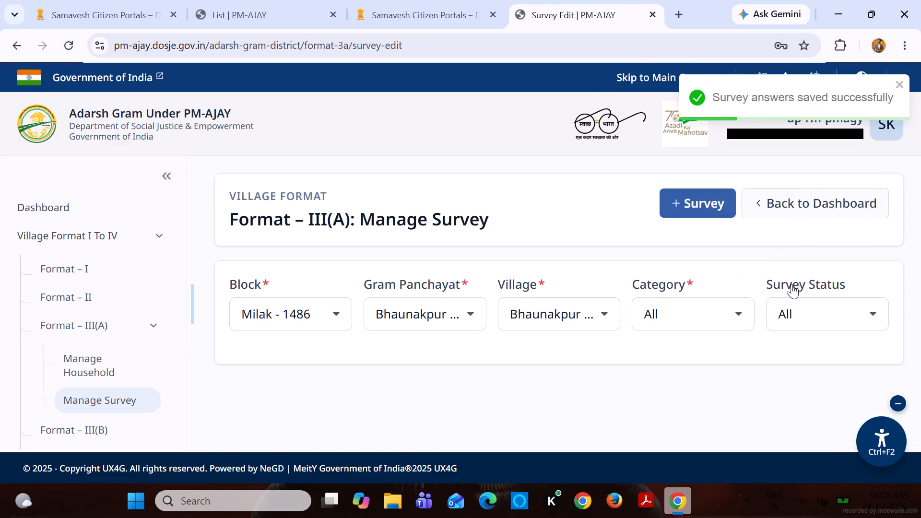
pyautogui.scroll(-15, 791, 284)
pyautogui.scroll(-19, 791, 284)
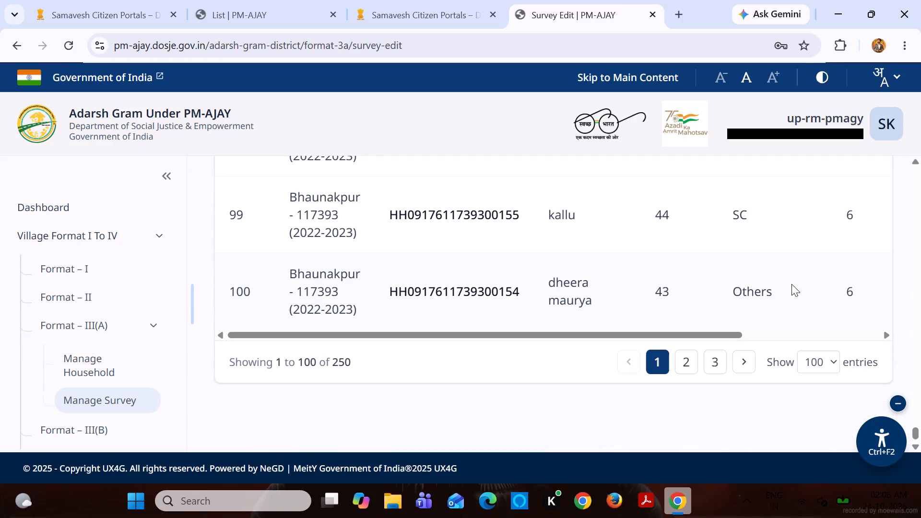
pyautogui.click(717, 360)
pyautogui.scroll(10, 750, 228)
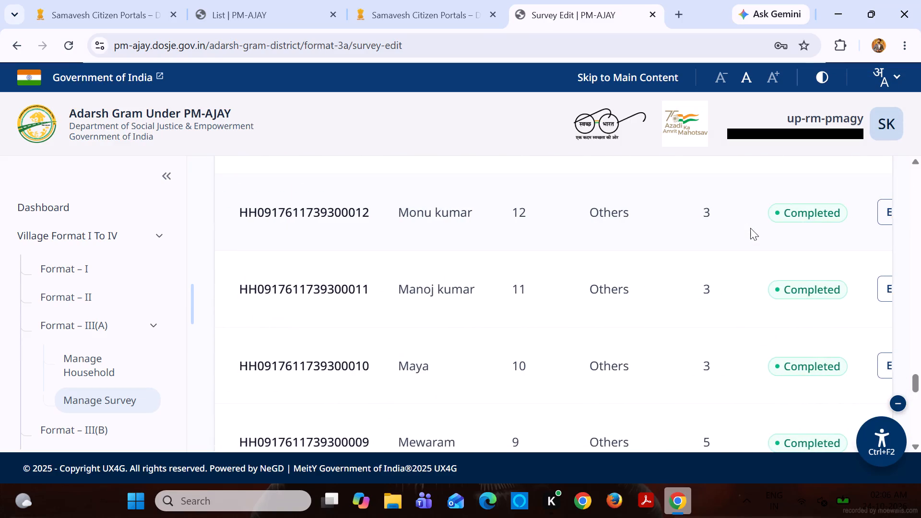
pyautogui.click(883, 215)
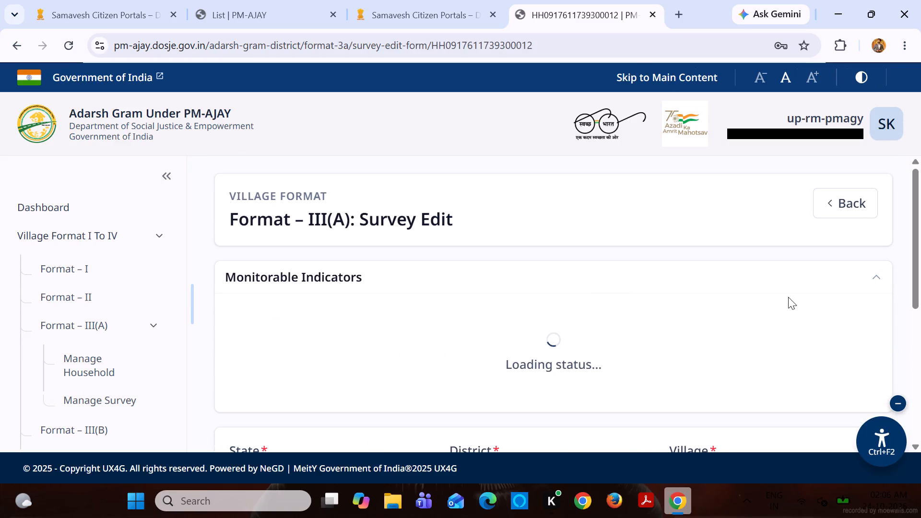
# In the 3 – Health and Nutrition domain, set the number of underweight children (0-5 years) to 0 and save house number 12's survey answers.
pyautogui.scroll(-5, 788, 297)
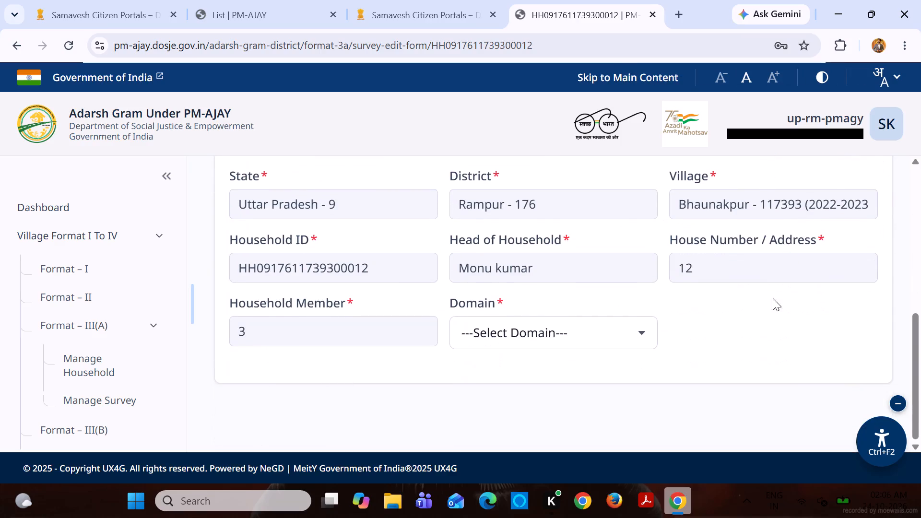
pyautogui.click(623, 337)
pyautogui.click(543, 205)
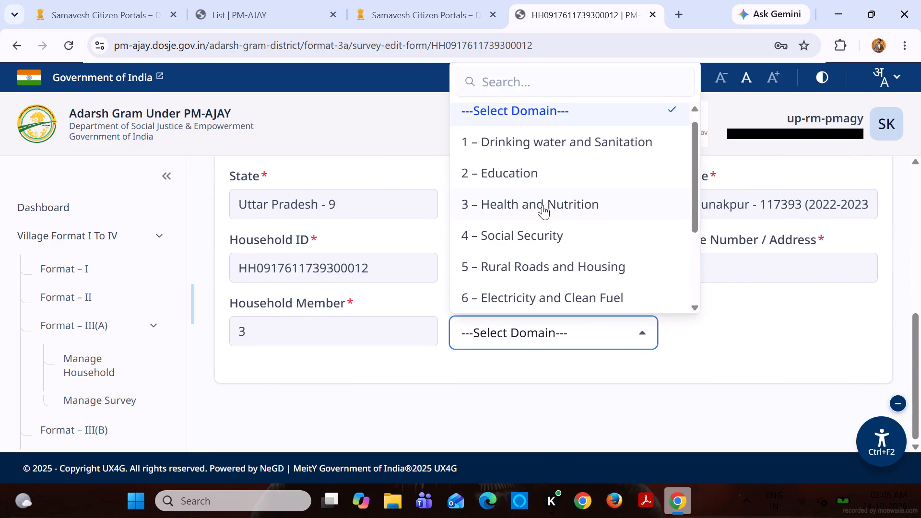
pyautogui.scroll(-4, 697, 300)
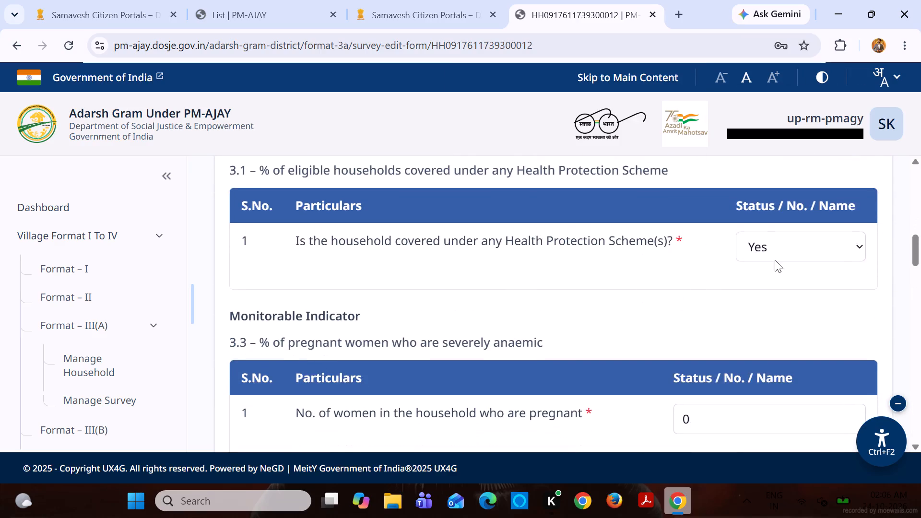
pyautogui.scroll(-9, 775, 260)
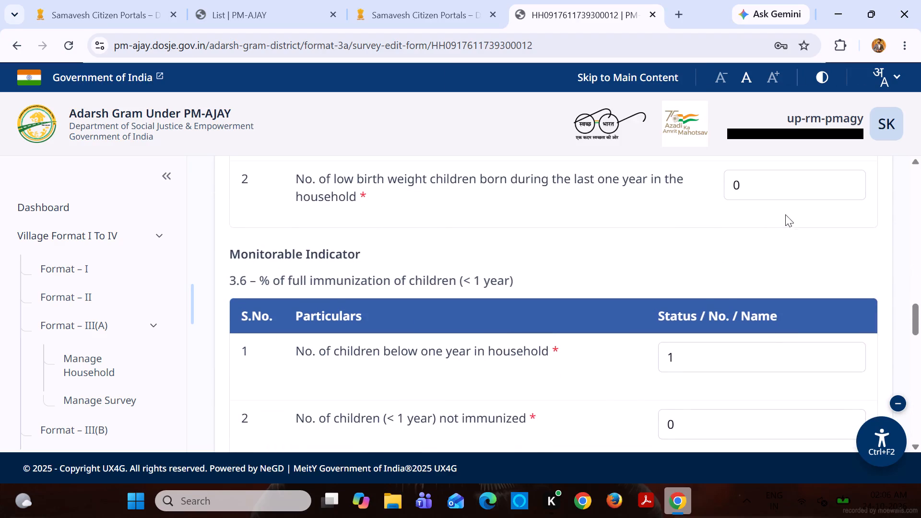
pyautogui.hscroll(1, 780, 224)
pyautogui.scroll(-2, 780, 224)
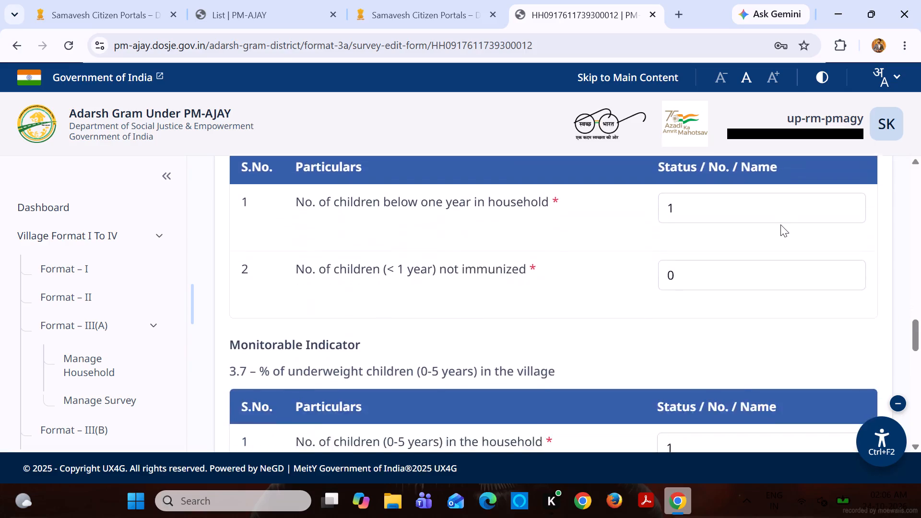
pyautogui.scroll(-4, 780, 224)
pyautogui.click(729, 274)
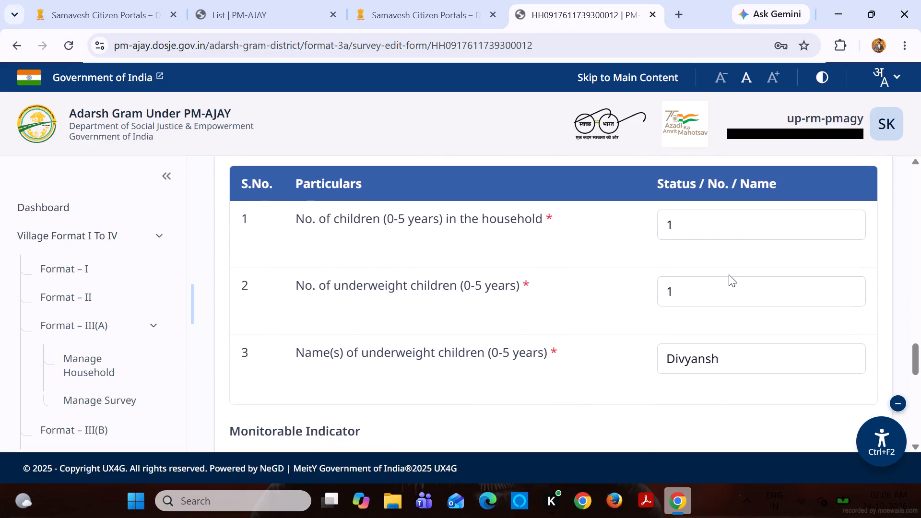
pyautogui.click(729, 274)
pyautogui.click(719, 286)
pyautogui.press('BackSpace')
pyautogui.press('0')
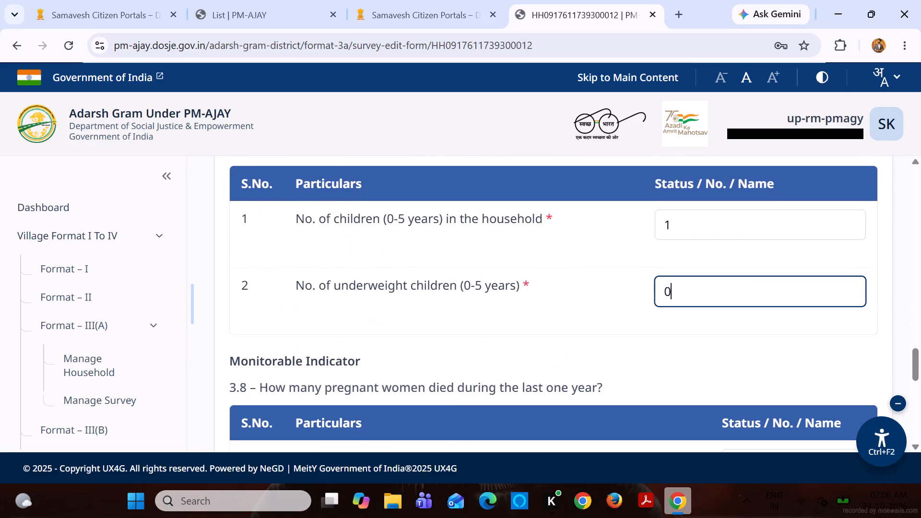
pyautogui.scroll(-15, 719, 286)
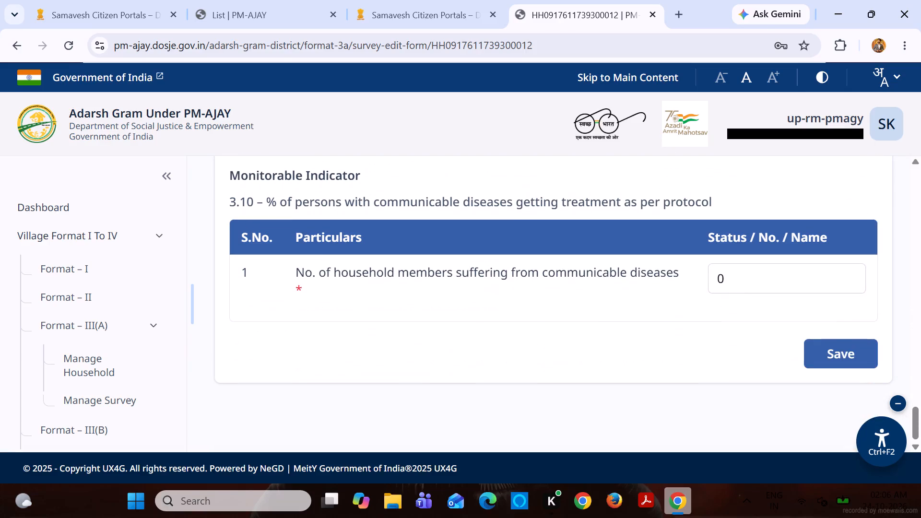
pyautogui.click(835, 349)
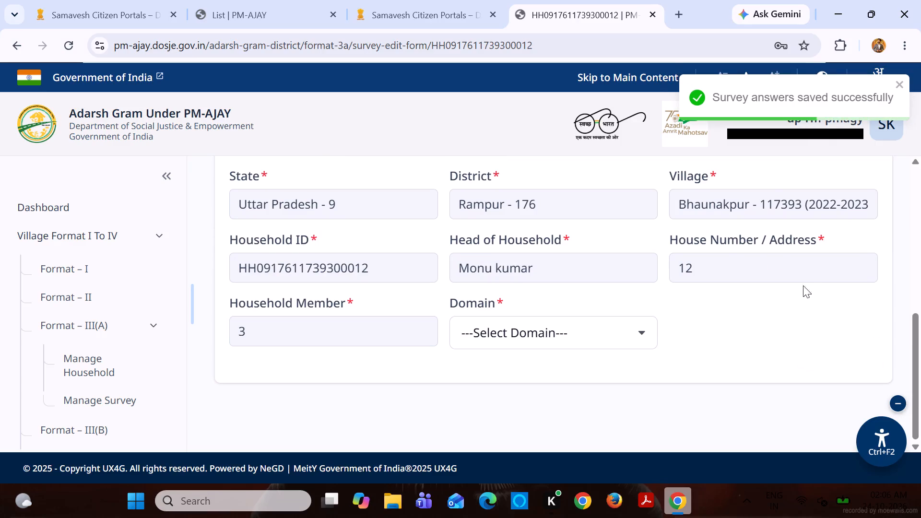
# Return to the survey list and open the survey for house number 15 on page 3 for editing.
pyautogui.scroll(8, 727, 250)
pyautogui.click(849, 204)
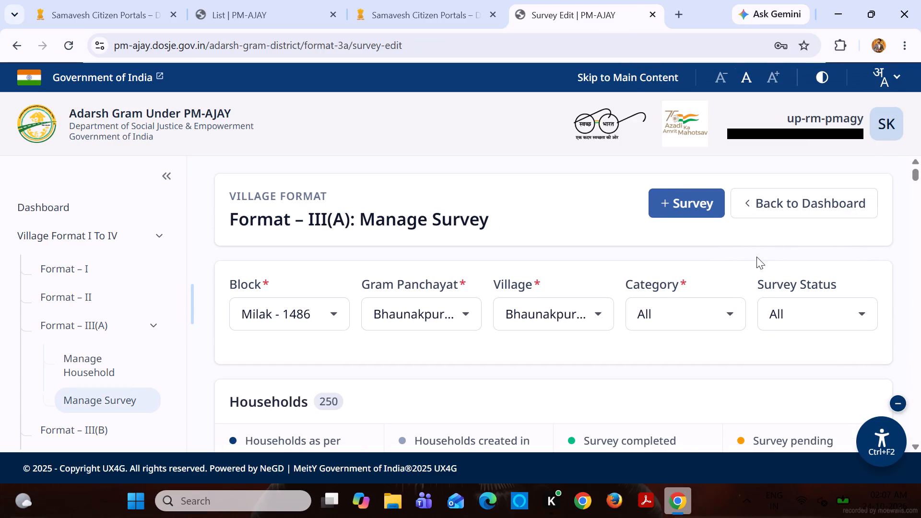
pyautogui.scroll(-7, 756, 257)
pyautogui.scroll(-20, 756, 257)
pyautogui.scroll(-10, 756, 257)
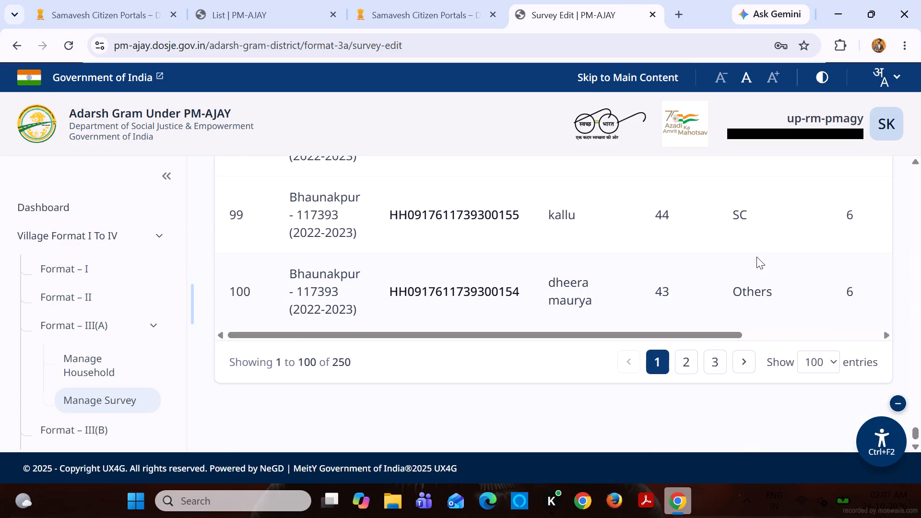
pyautogui.click(713, 353)
pyautogui.scroll(2, 715, 212)
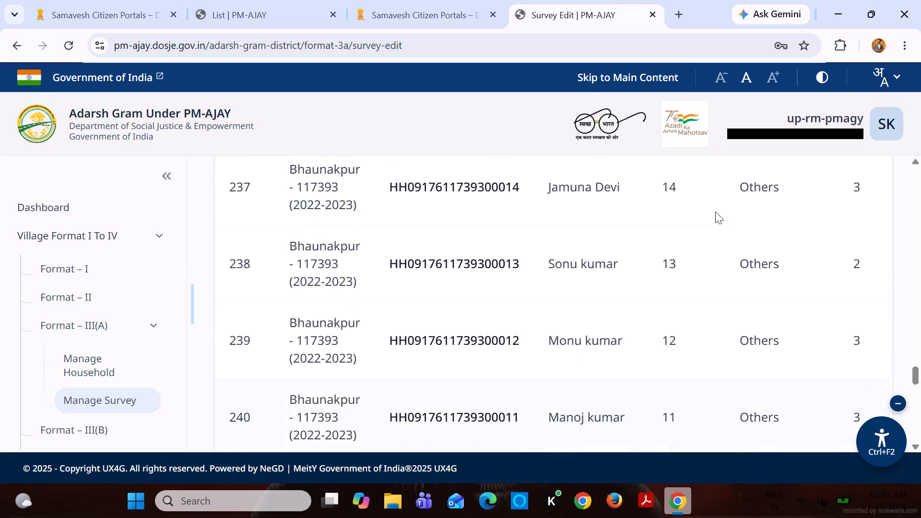
pyautogui.scroll(5, 715, 212)
pyautogui.click(862, 185)
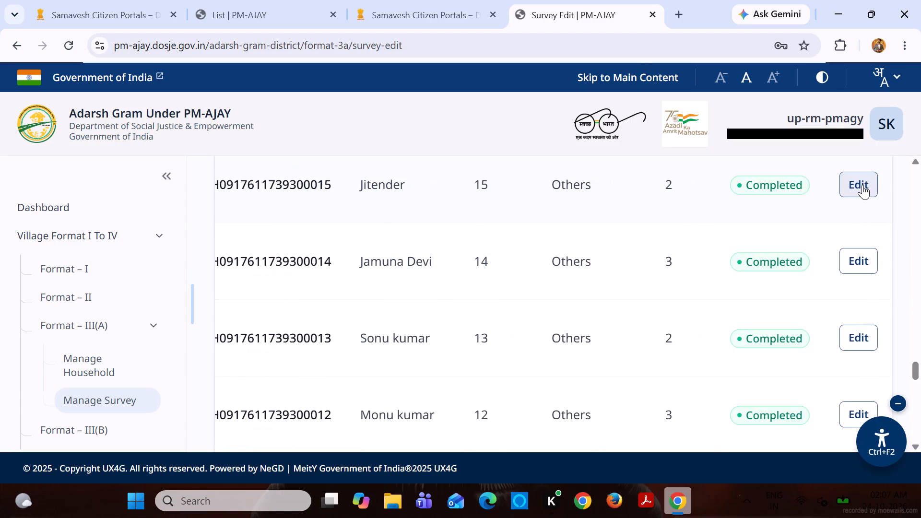
# In the 3 – Health and Nutrition domain, set Health Protection Scheme coverage to Yes and save house number 15's survey answers.
pyautogui.scroll(-8, 765, 265)
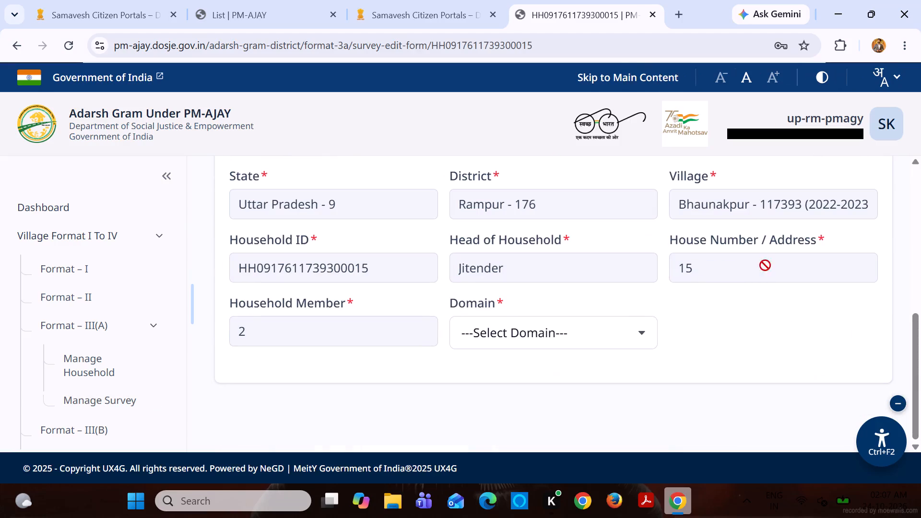
pyautogui.click(623, 323)
pyautogui.click(567, 200)
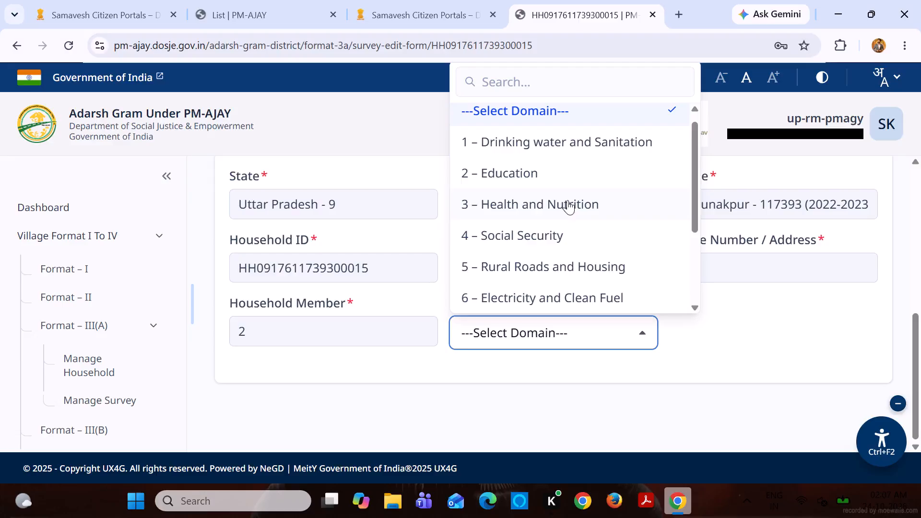
pyautogui.scroll(-4, 699, 298)
pyautogui.click(827, 251)
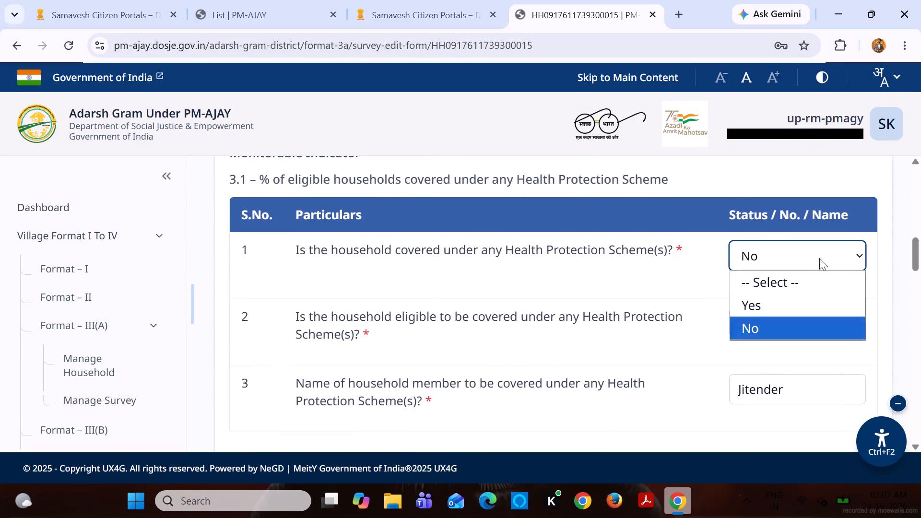
pyautogui.click(775, 308)
pyautogui.scroll(-5, 775, 308)
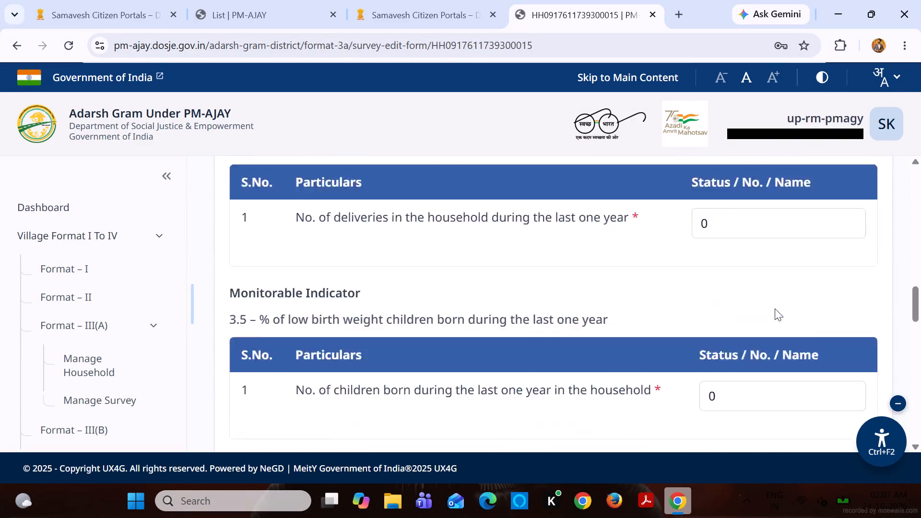
pyautogui.scroll(-9, 775, 308)
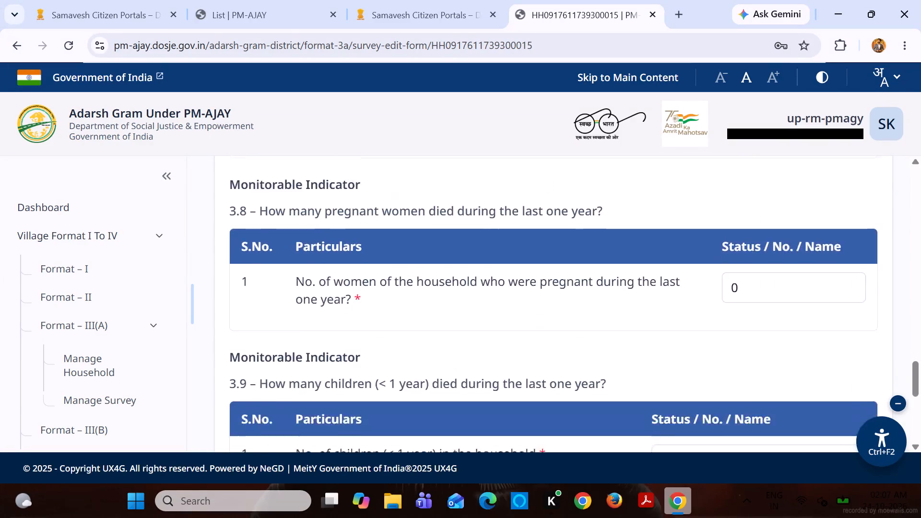
pyautogui.scroll(-5, 775, 308)
pyautogui.click(844, 357)
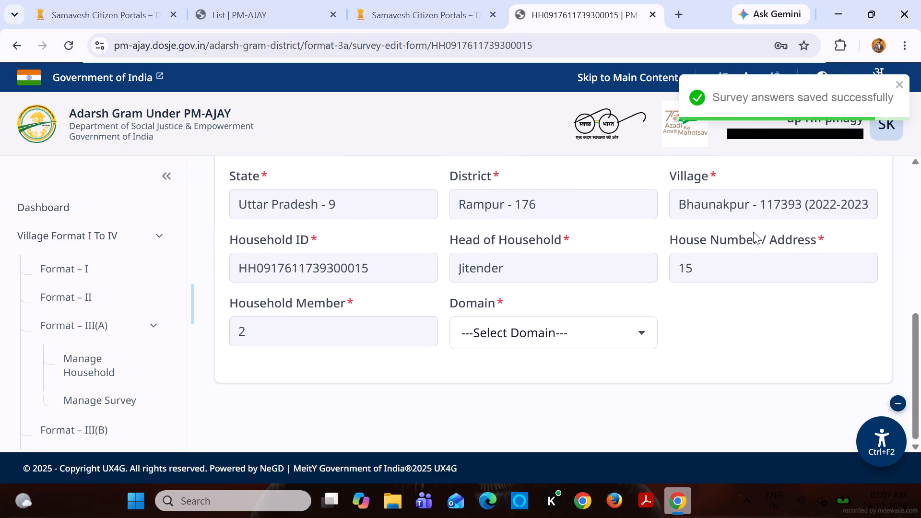
# Return to the survey list and open the survey for house number 16 on page 3 for editing.
pyautogui.scroll(6, 753, 232)
pyautogui.click(835, 195)
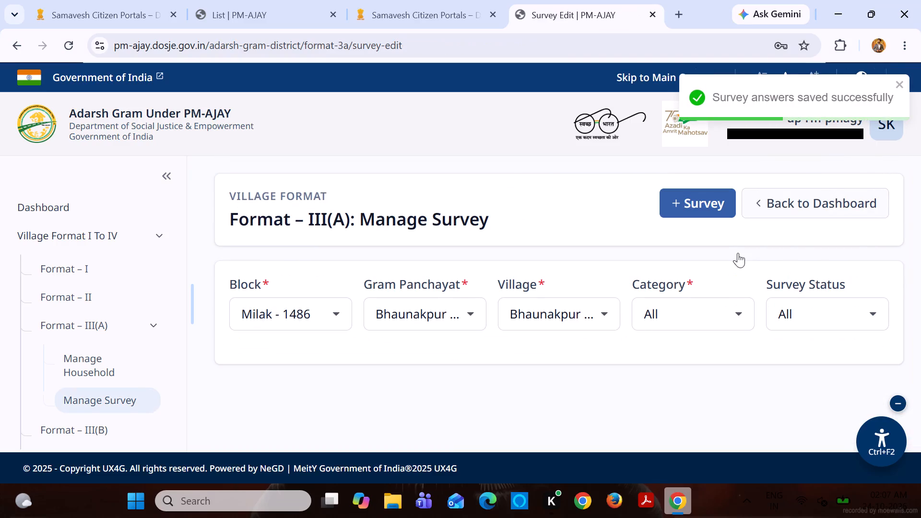
pyautogui.scroll(-20, 738, 253)
pyautogui.scroll(-2, 738, 253)
pyautogui.scroll(-20, 738, 253)
pyautogui.scroll(-13, 738, 253)
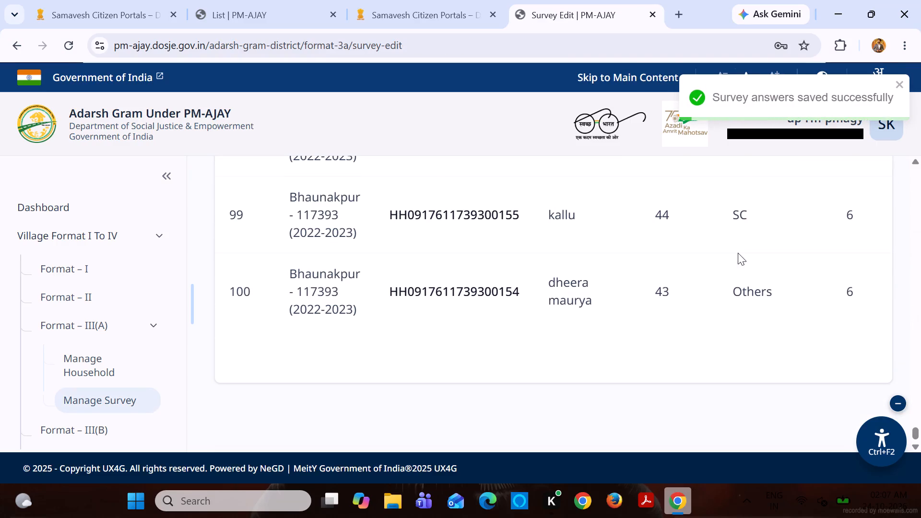
pyautogui.scroll(-9, 738, 253)
pyautogui.click(724, 359)
pyautogui.scroll(3, 744, 258)
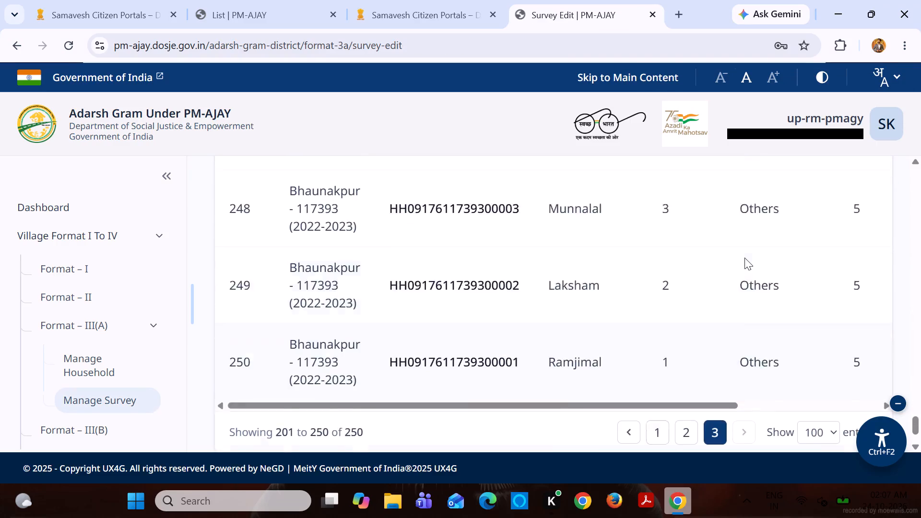
pyautogui.scroll(6, 744, 258)
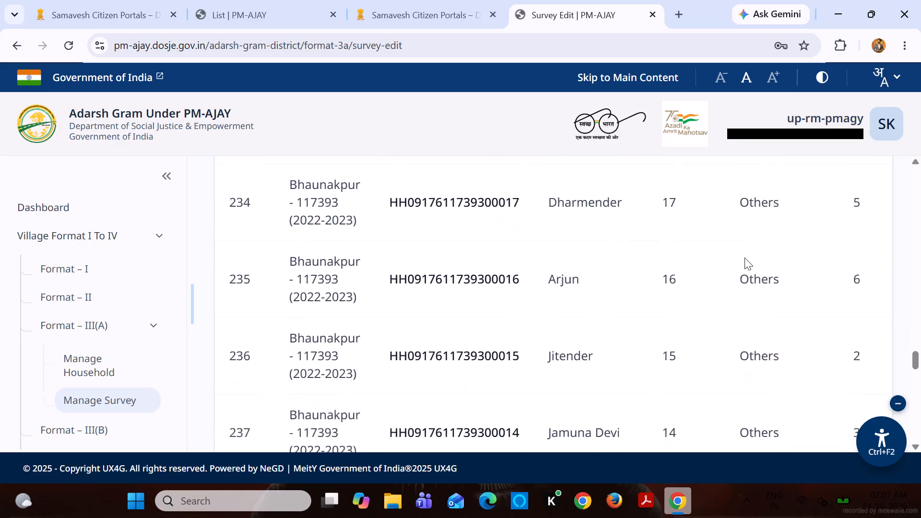
pyautogui.hscroll(-6, 744, 258)
pyautogui.click(857, 260)
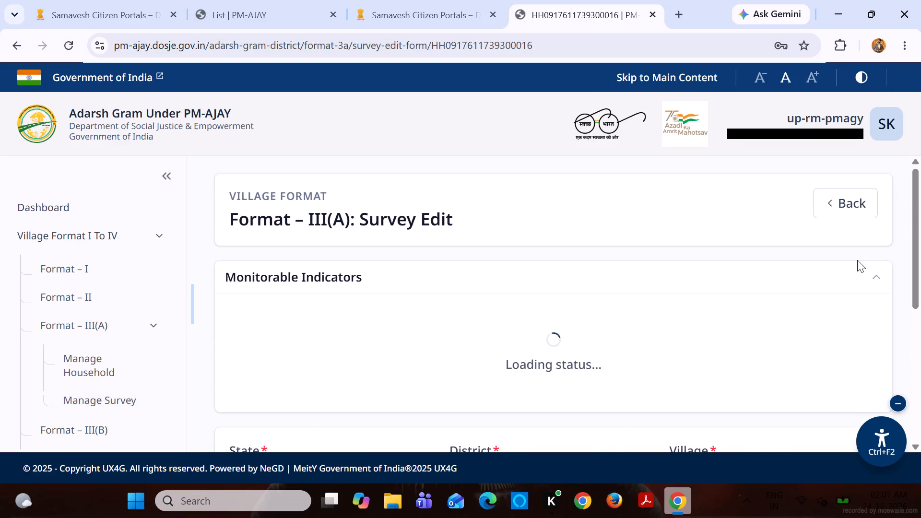
# In the 3 – Health and Nutrition domain, set the number of underweight children (0-5 years) to 0 and save house number 16's survey answers.
pyautogui.scroll(-9, 758, 291)
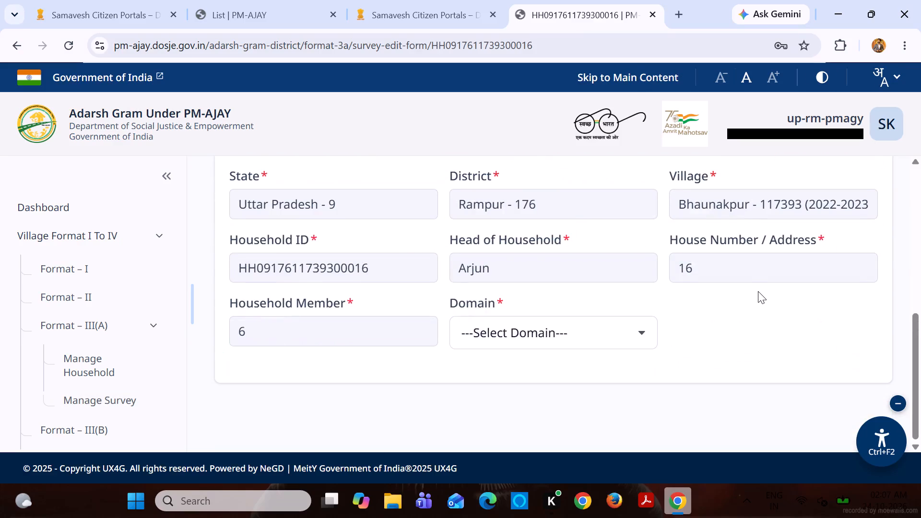
pyautogui.scroll(-1, 758, 291)
pyautogui.click(658, 332)
pyautogui.click(642, 333)
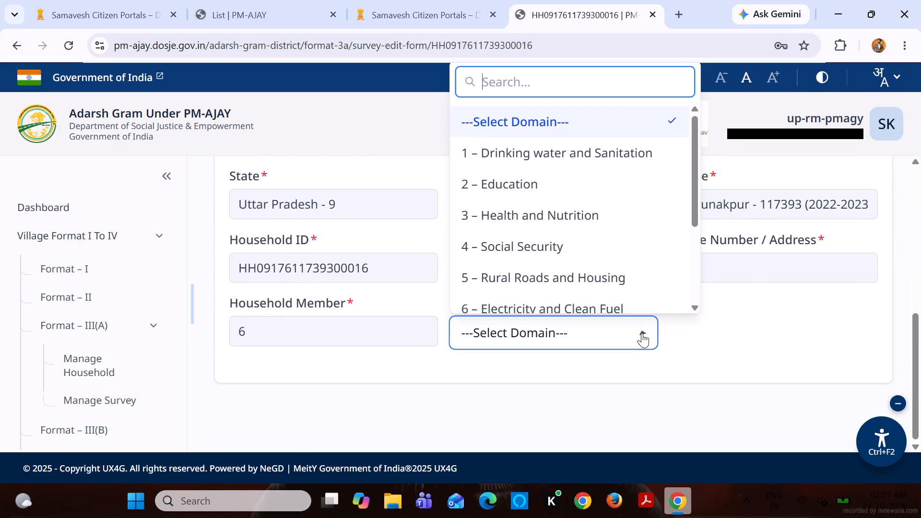
pyautogui.click(546, 209)
pyautogui.scroll(-4, 726, 307)
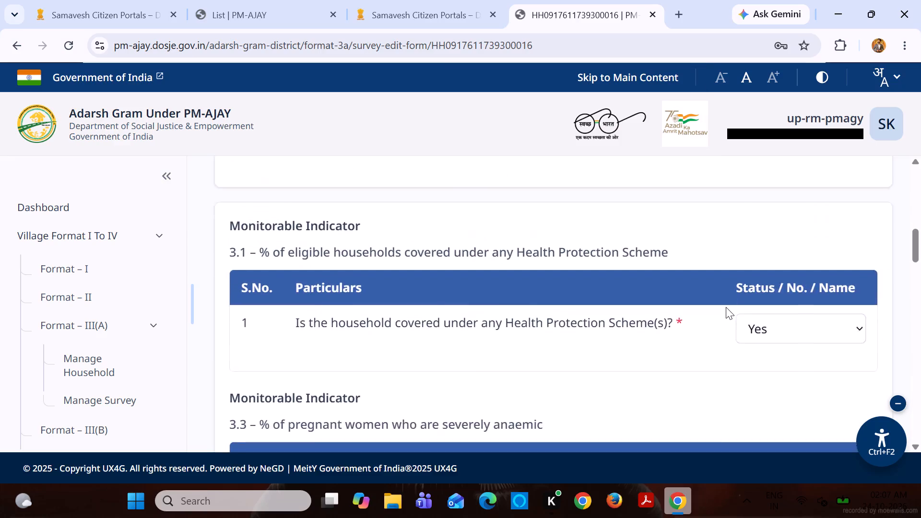
pyautogui.click(785, 293)
pyautogui.scroll(-4, 785, 293)
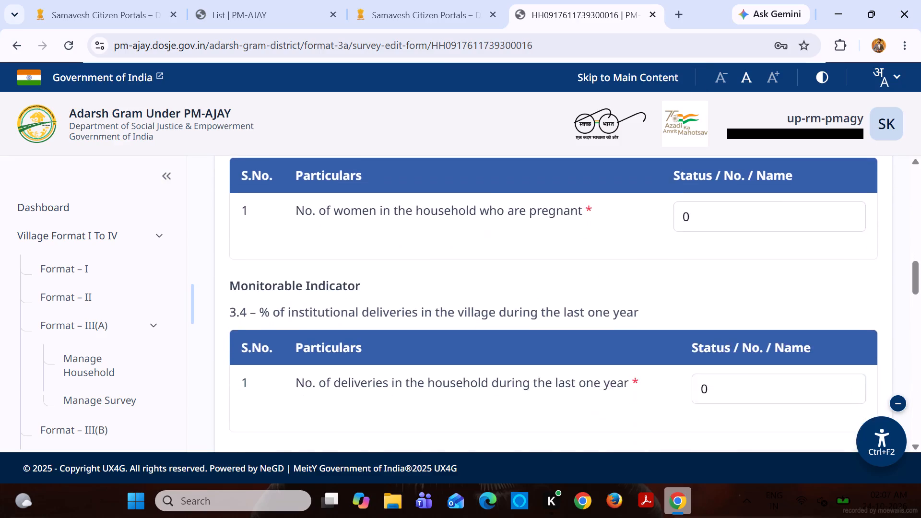
pyautogui.scroll(-9, 785, 293)
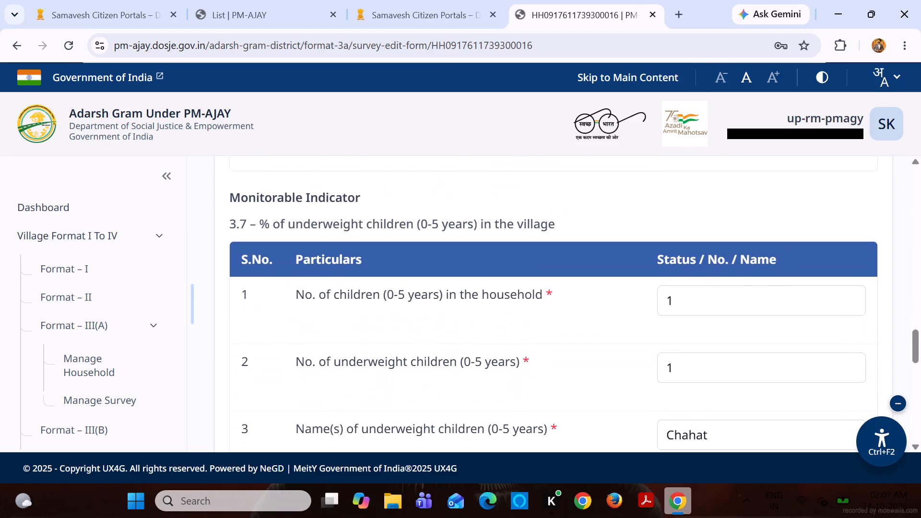
pyautogui.click(732, 365)
pyautogui.press('BackSpace')
pyautogui.press('0')
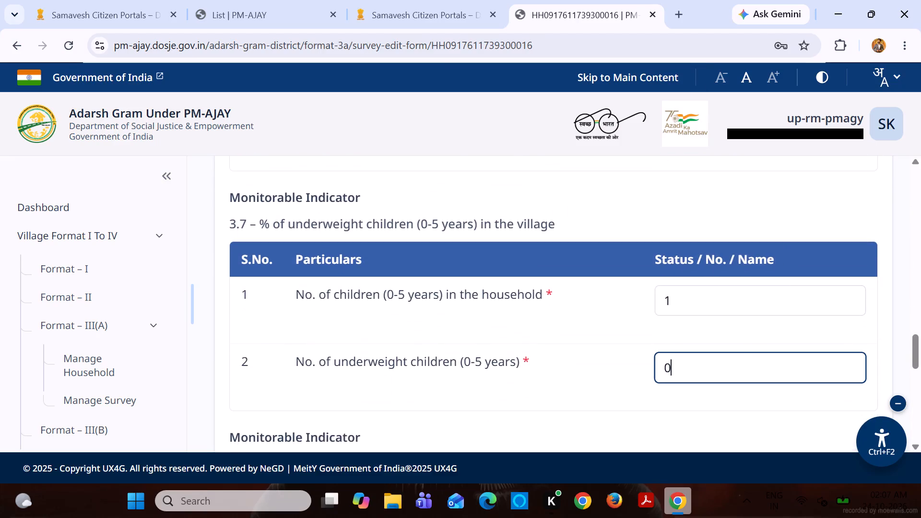
pyautogui.scroll(-4, 732, 365)
pyautogui.scroll(-5, 748, 299)
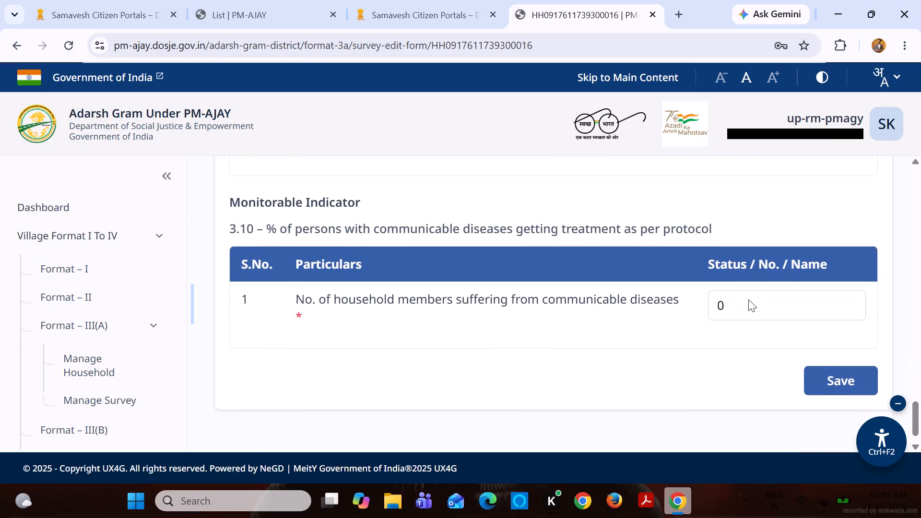
pyautogui.scroll(-2, 748, 299)
pyautogui.click(824, 341)
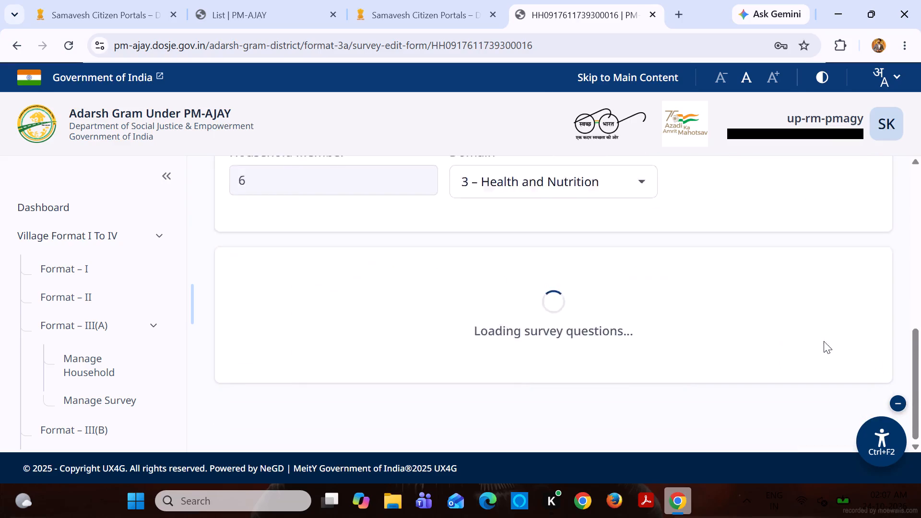
# Return to the survey list and open the survey for house number 17 on page 3 for editing.
pyautogui.scroll(9, 752, 279)
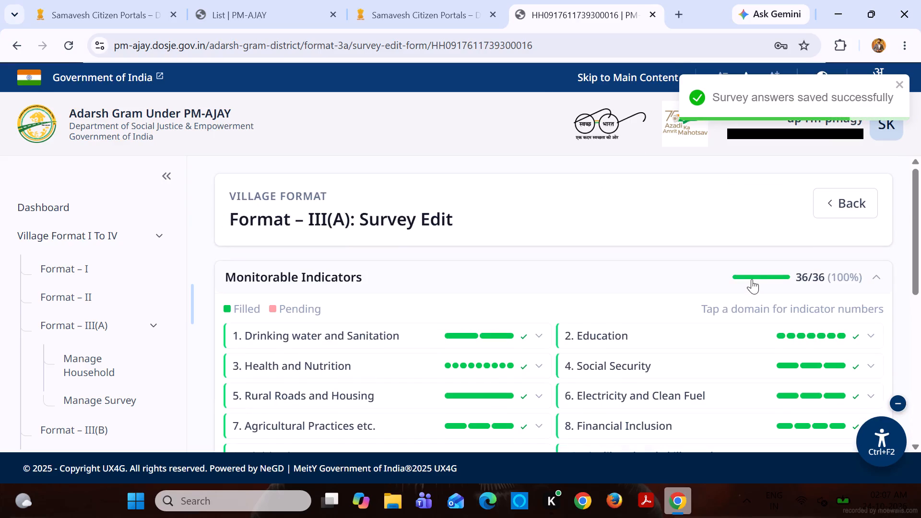
pyautogui.scroll(3, 752, 279)
pyautogui.click(825, 214)
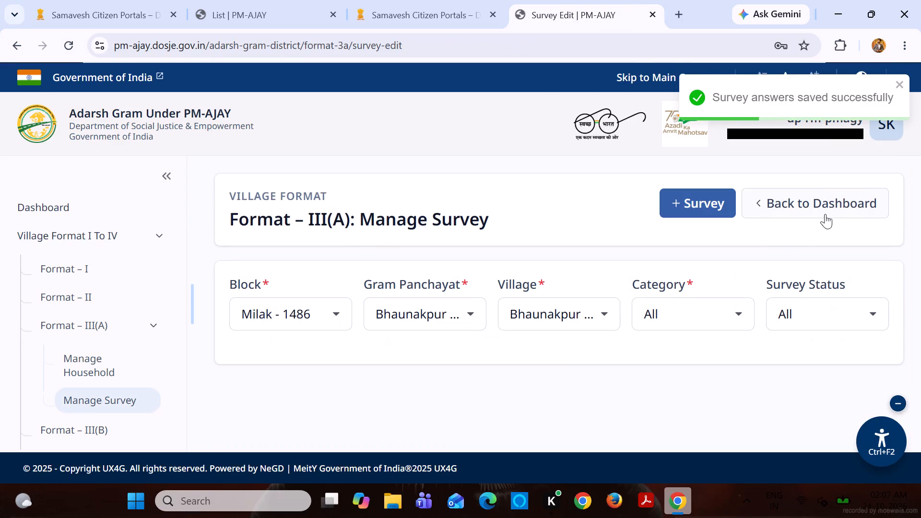
pyautogui.scroll(-6, 716, 282)
pyautogui.scroll(-20, 716, 282)
pyautogui.scroll(-15, 716, 282)
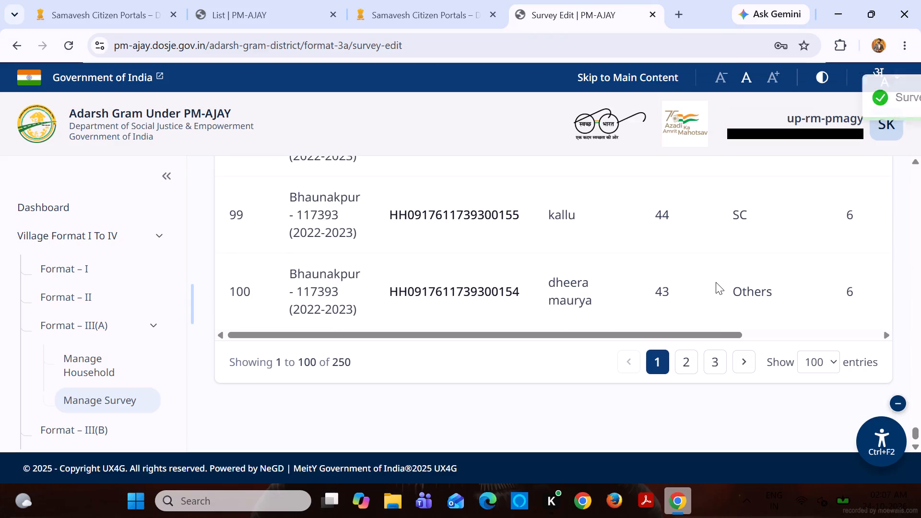
pyautogui.scroll(-4, 716, 282)
pyautogui.click(718, 377)
pyautogui.click(715, 370)
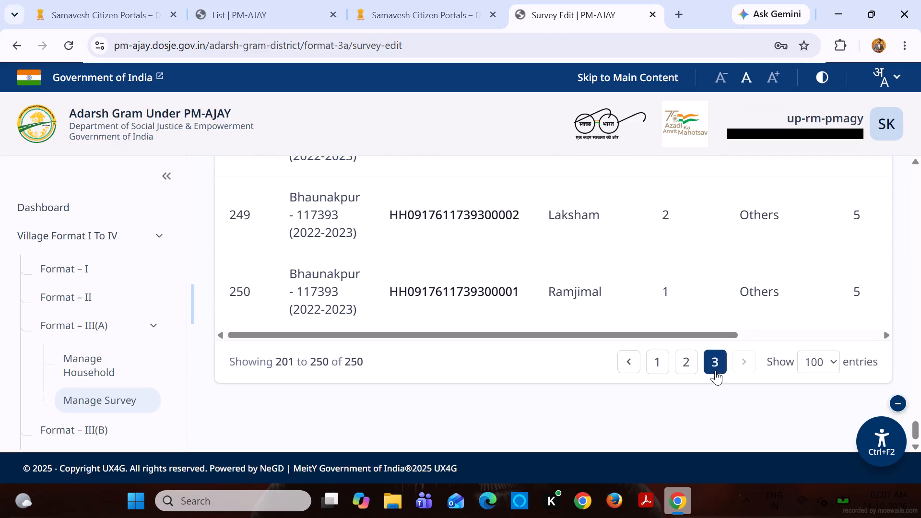
pyautogui.scroll(8, 725, 299)
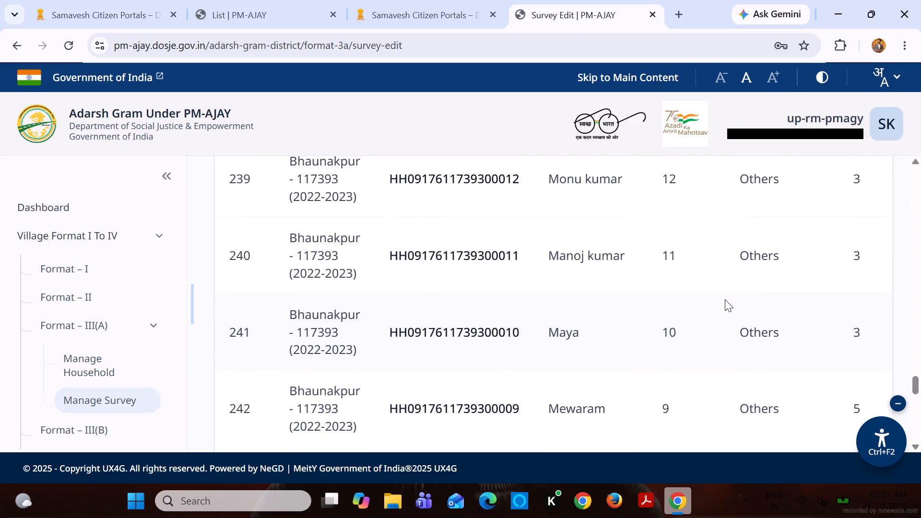
pyautogui.scroll(7, 725, 299)
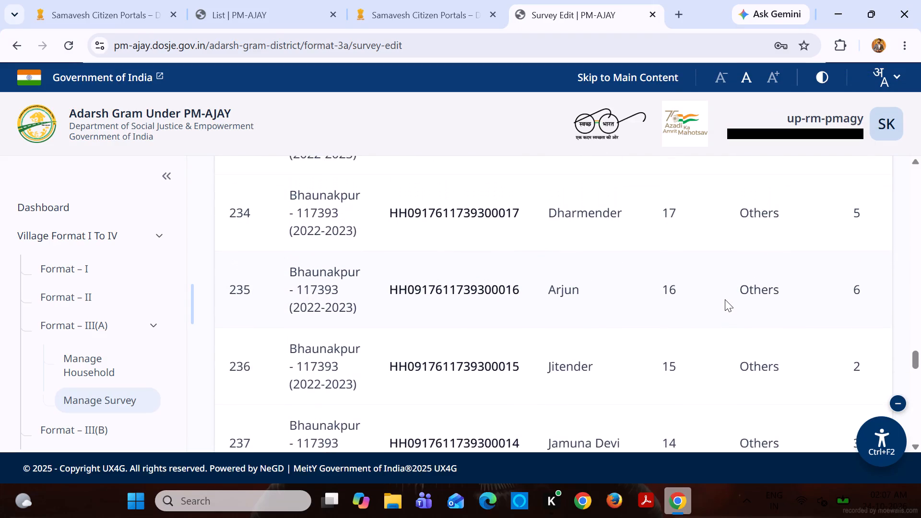
pyautogui.scroll(2, 725, 299)
pyautogui.click(863, 218)
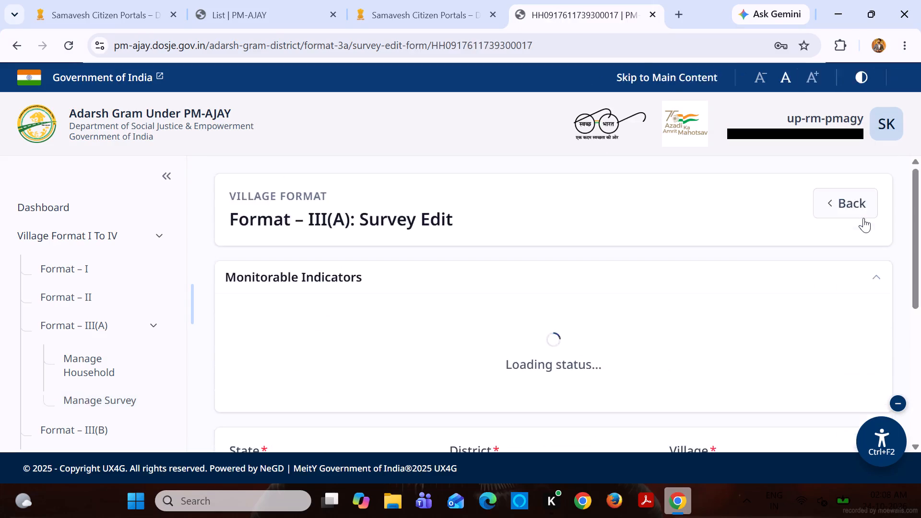
# In house number 17's 3 – Health and Nutrition domain, set the number of low birth weight children born during the last year to 0.
pyautogui.scroll(-10, 755, 282)
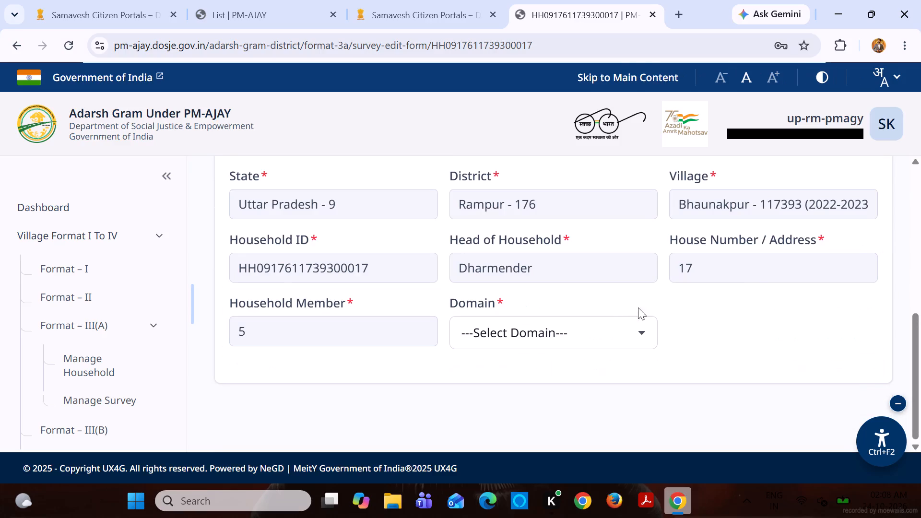
pyautogui.click(607, 333)
pyautogui.click(549, 195)
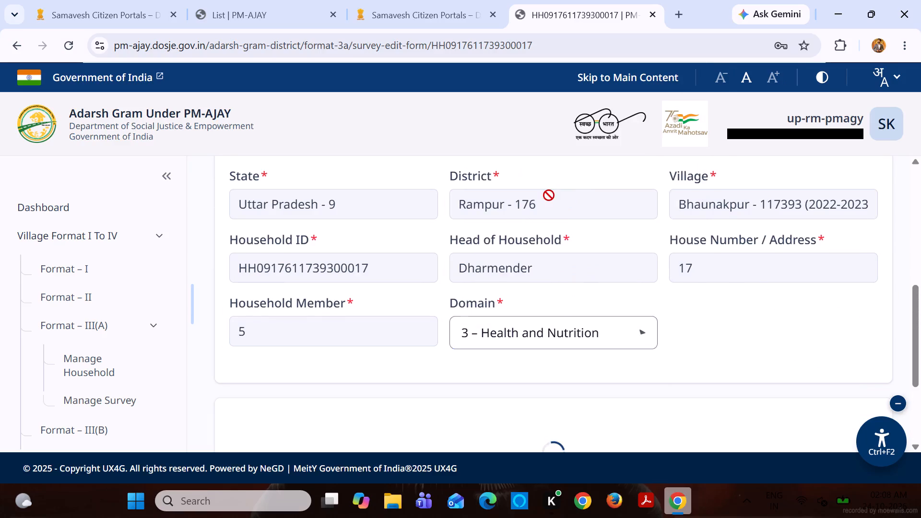
pyautogui.scroll(-4, 706, 297)
pyautogui.scroll(-5, 808, 242)
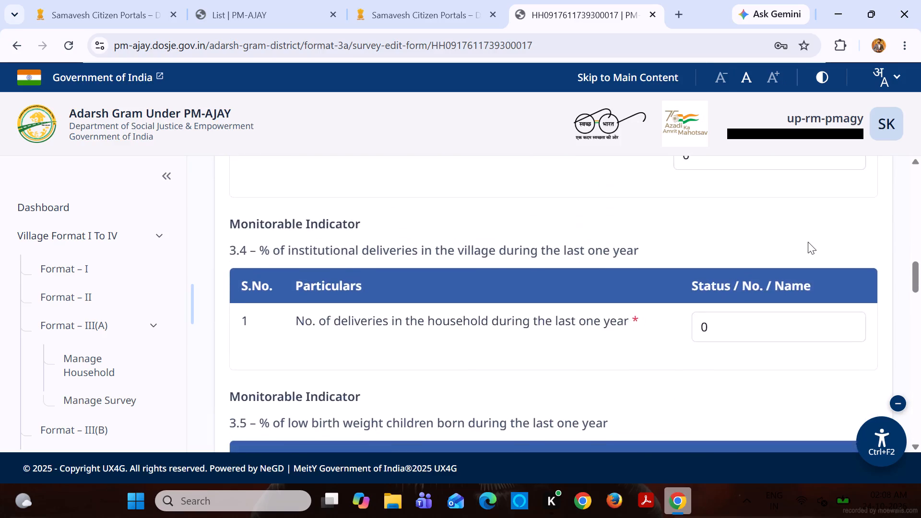
pyautogui.scroll(-3, 808, 242)
pyautogui.click(776, 236)
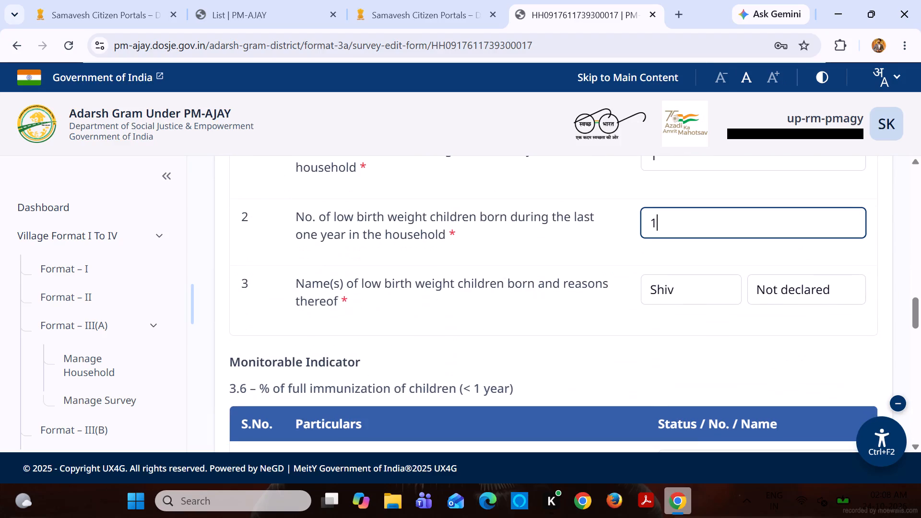
pyautogui.press('BackSpace')
pyautogui.press('0')
# Set the number of underweight children (0-5 years) to 0 and save house number 17's survey answers.
pyautogui.scroll(-6, 776, 236)
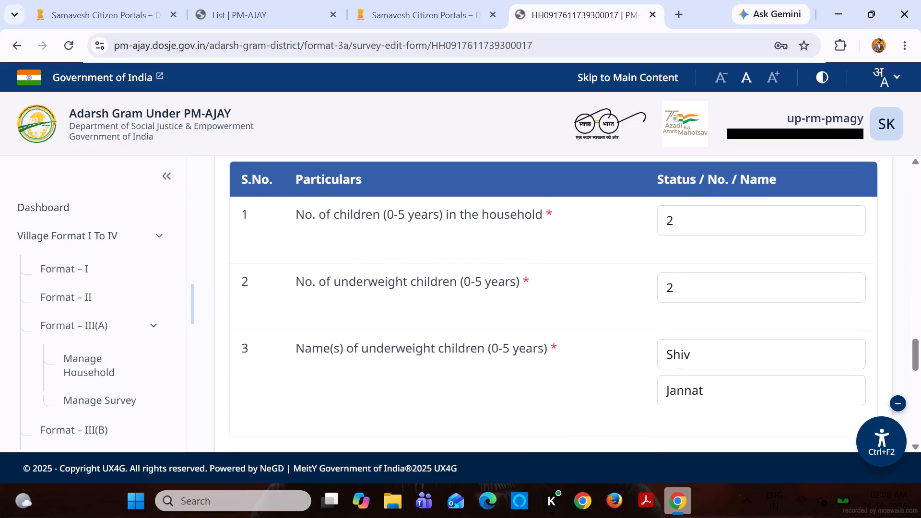
pyautogui.scroll(-1, 776, 236)
pyautogui.click(711, 282)
pyautogui.press('BackSpace')
pyautogui.press('0')
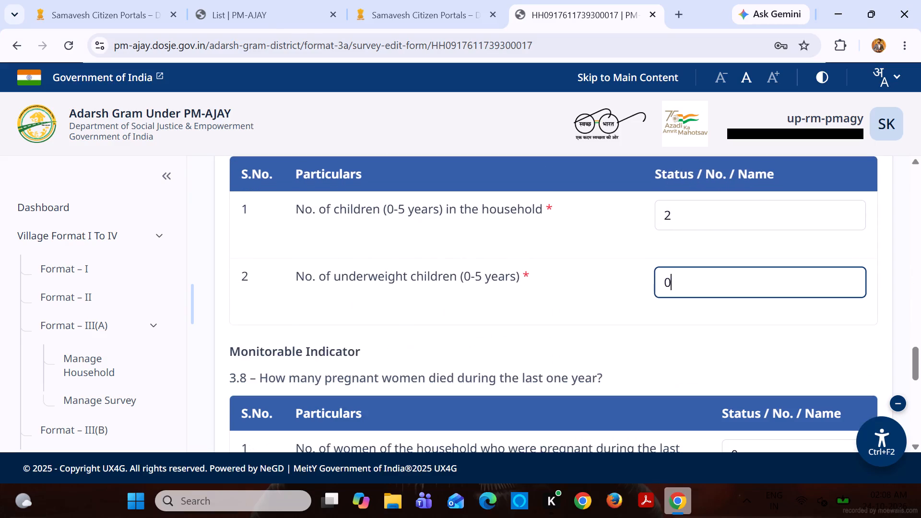
pyautogui.scroll(-9, 711, 282)
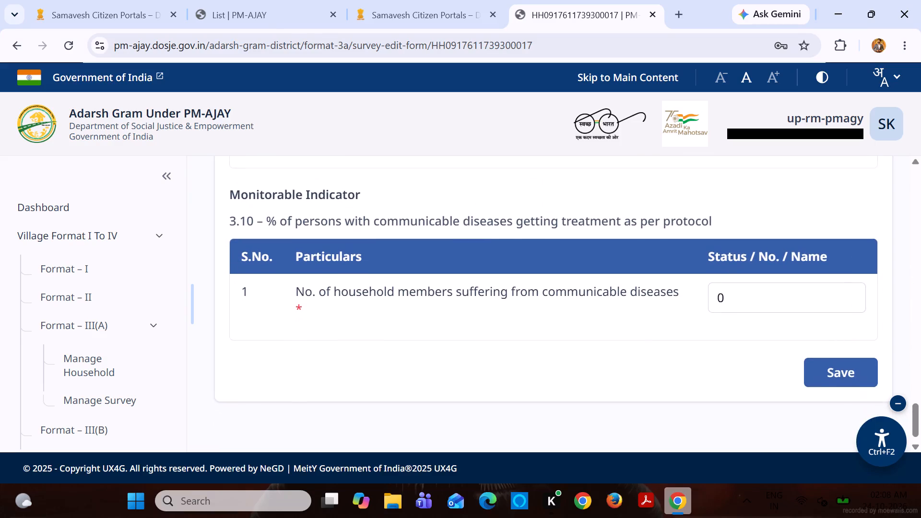
pyautogui.scroll(-2, 711, 282)
pyautogui.click(828, 347)
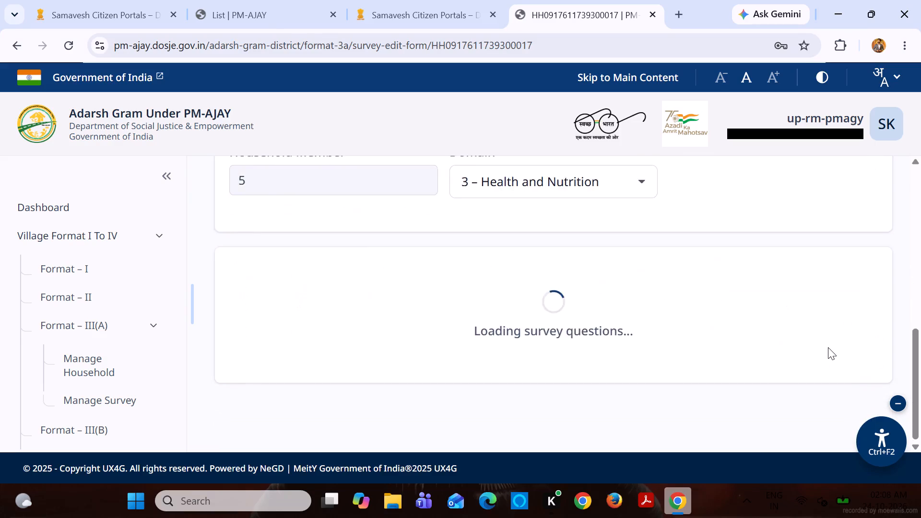
# Return to the survey list and open the survey for house number 18 on page 3 for editing.
pyautogui.scroll(8, 779, 269)
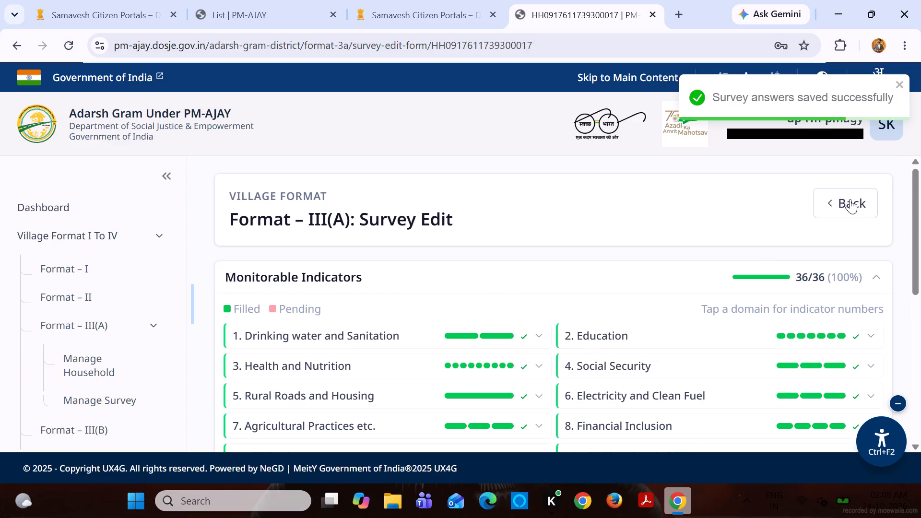
pyautogui.click(863, 195)
pyautogui.scroll(-3, 781, 272)
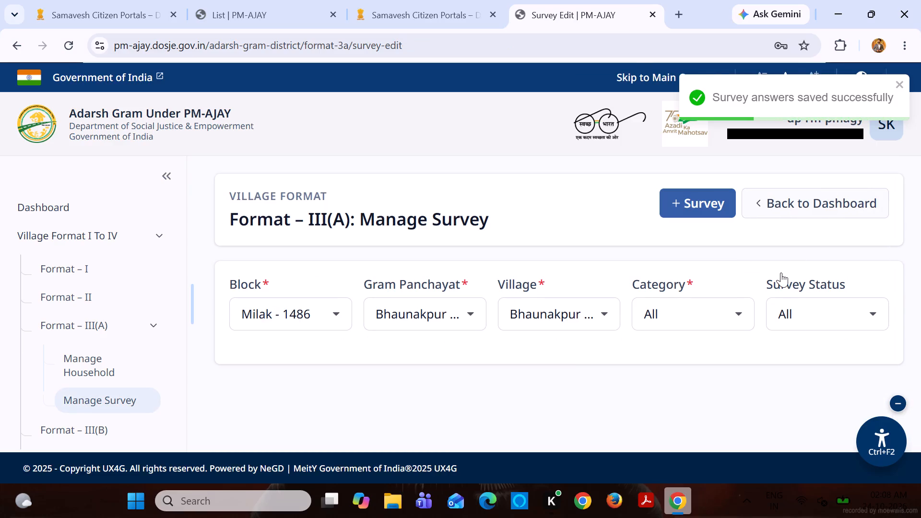
pyautogui.scroll(-9, 781, 272)
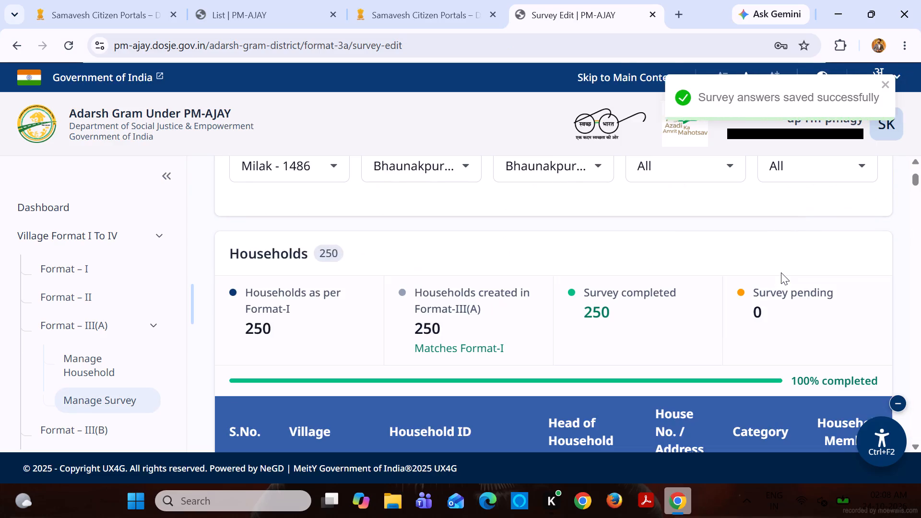
pyautogui.scroll(-20, 781, 272)
pyautogui.scroll(-18, 781, 272)
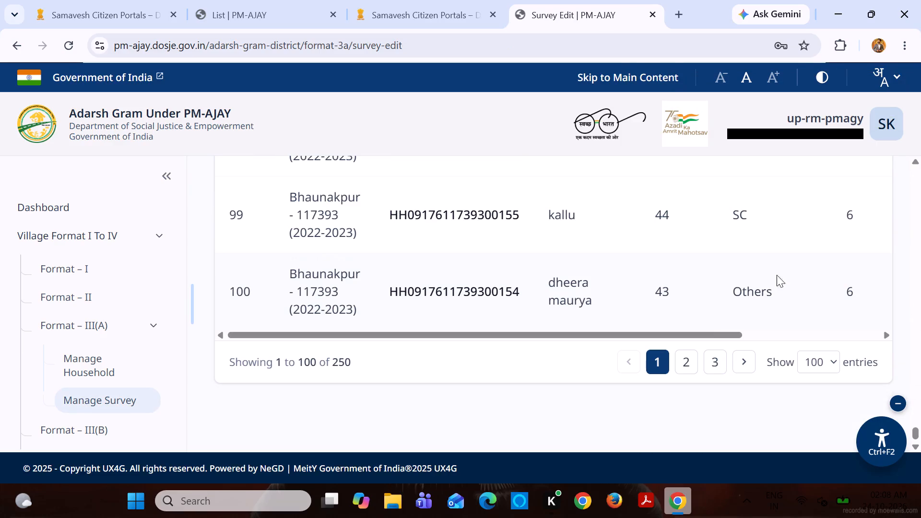
pyautogui.click(703, 364)
pyautogui.scroll(10, 708, 223)
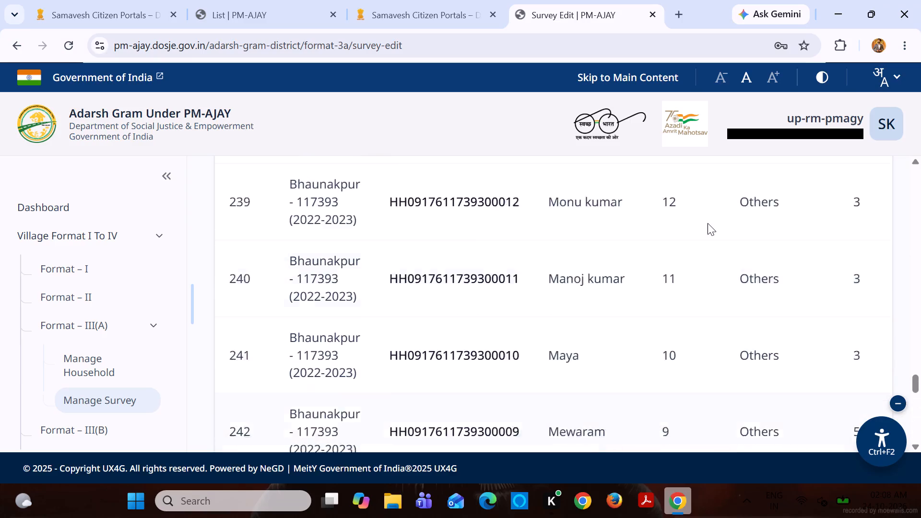
pyautogui.scroll(2, 708, 223)
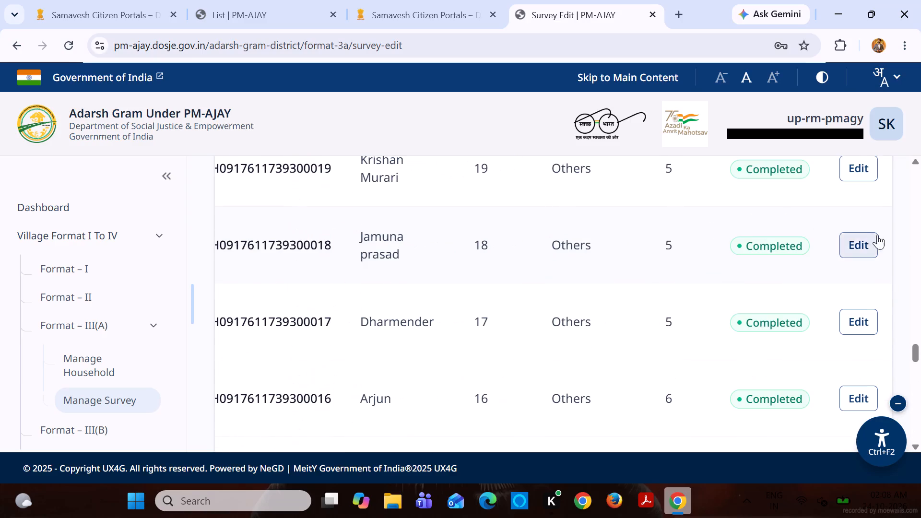
pyautogui.click(861, 242)
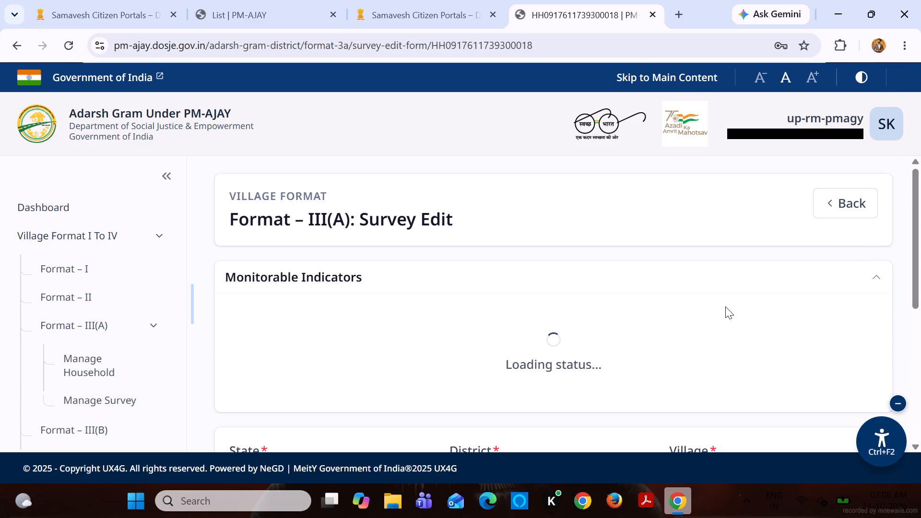
# In house number 18's 3 – Health and Nutrition domain, set the number of underweight children (0-5 years) to 0 and save the answers.
pyautogui.scroll(-7, 725, 306)
pyautogui.click(619, 336)
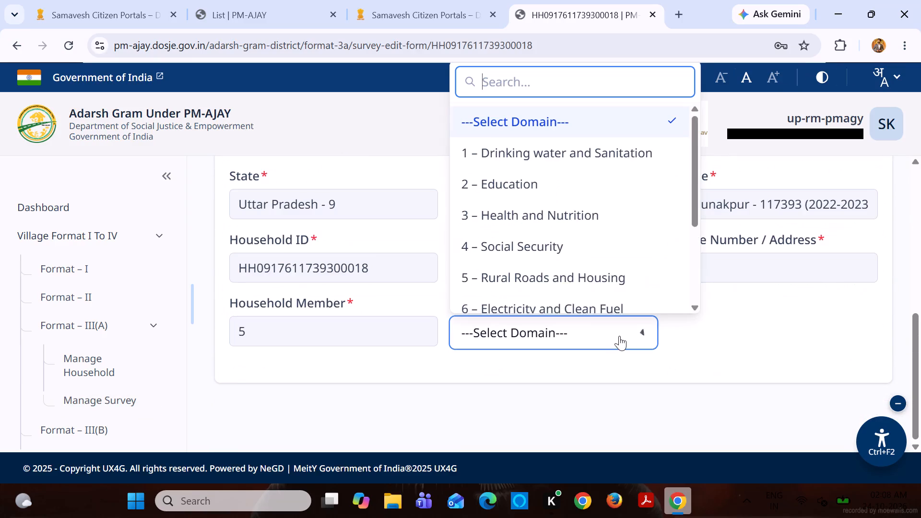
pyautogui.click(553, 207)
pyautogui.scroll(-3, 683, 293)
pyautogui.scroll(-7, 778, 290)
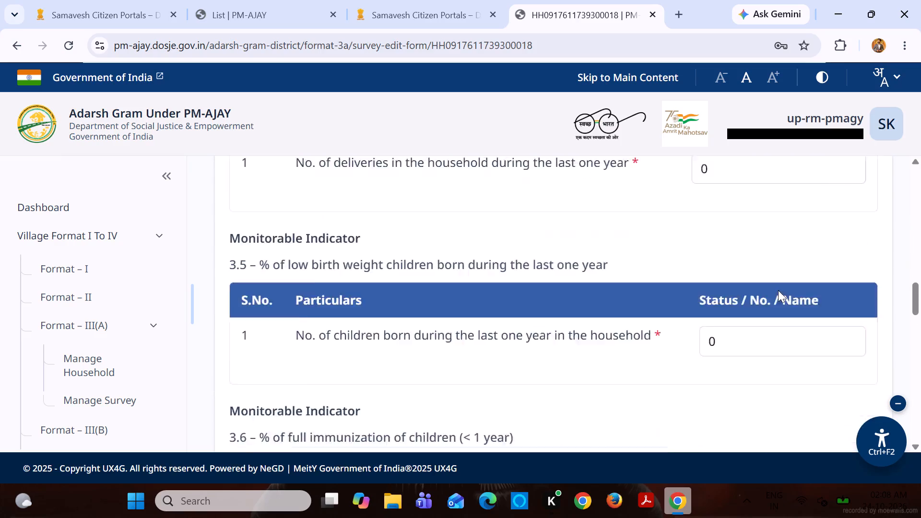
pyautogui.scroll(-7, 778, 290)
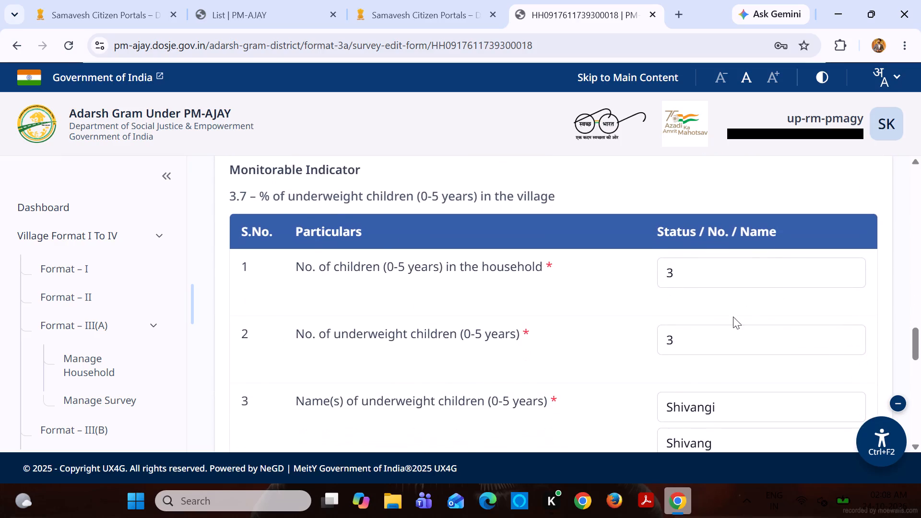
pyautogui.click(717, 334)
pyautogui.press('BackSpace')
pyautogui.press('0')
pyautogui.scroll(-2, 717, 334)
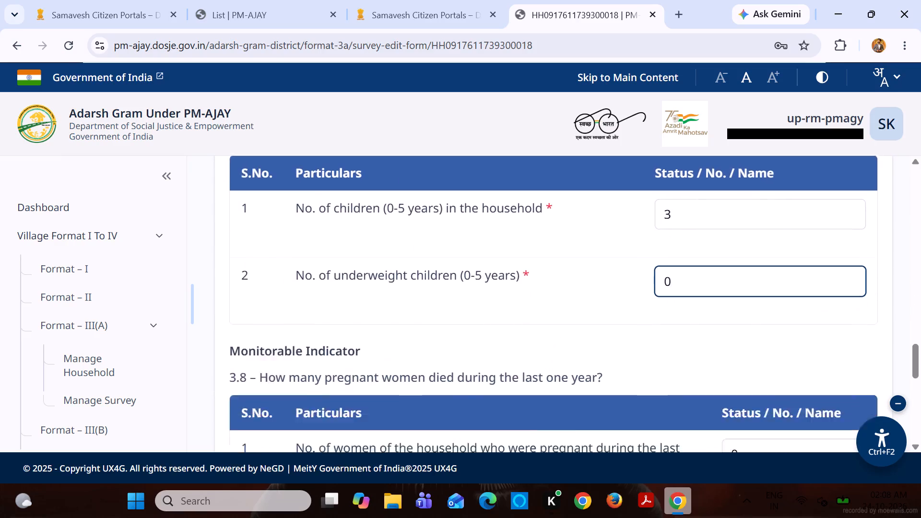
pyautogui.scroll(-9, 717, 334)
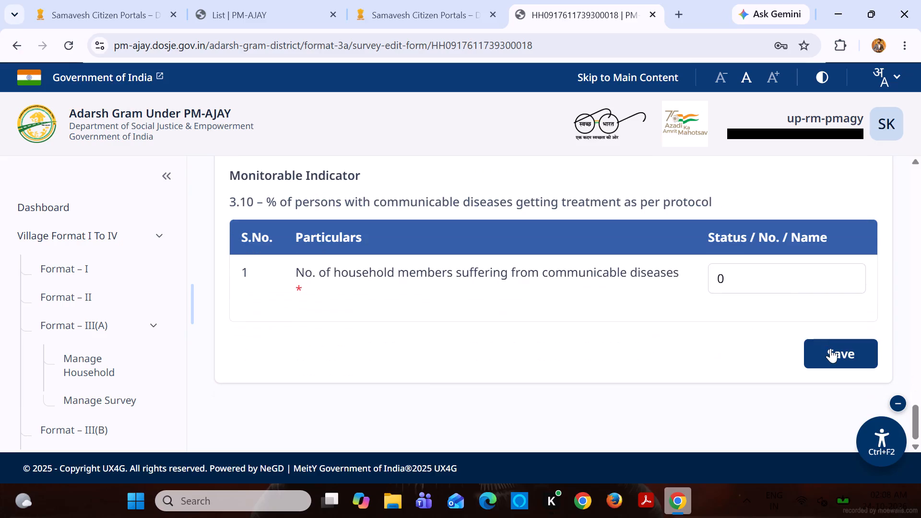
pyautogui.click(830, 348)
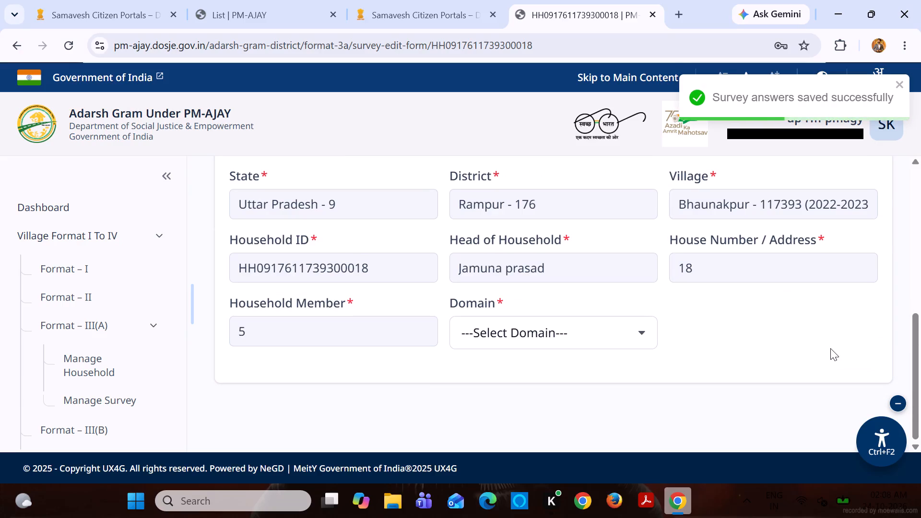
# Return to the survey list and open the survey for house number 20 on page 3 for editing.
pyautogui.scroll(11, 817, 266)
pyautogui.click(853, 213)
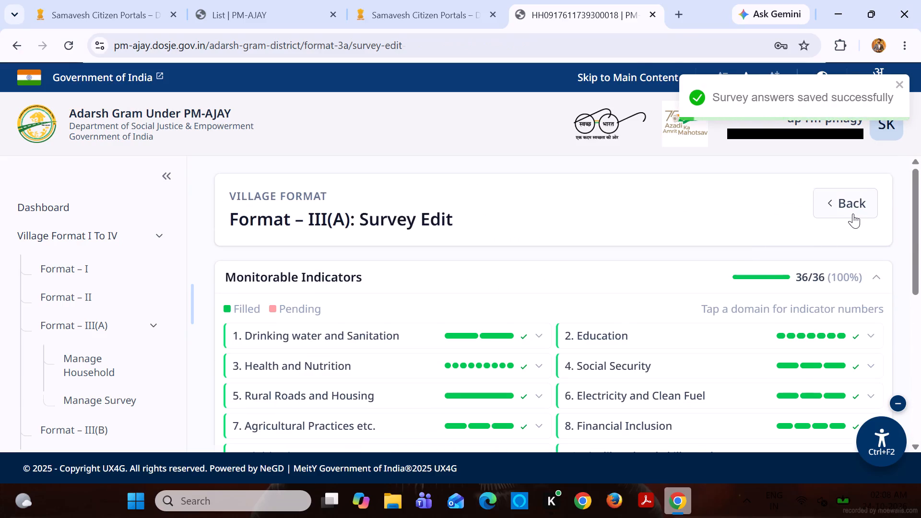
pyautogui.scroll(-11, 749, 322)
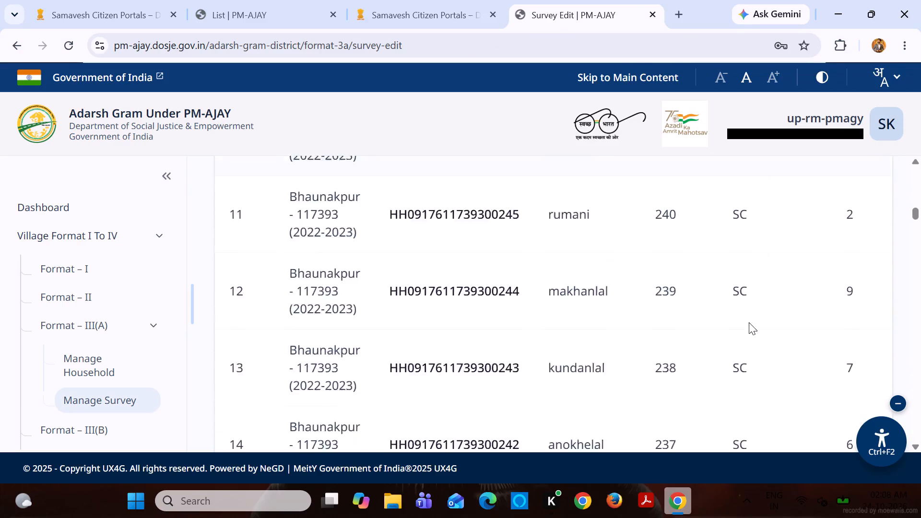
pyautogui.scroll(-19, 749, 322)
pyautogui.click(716, 353)
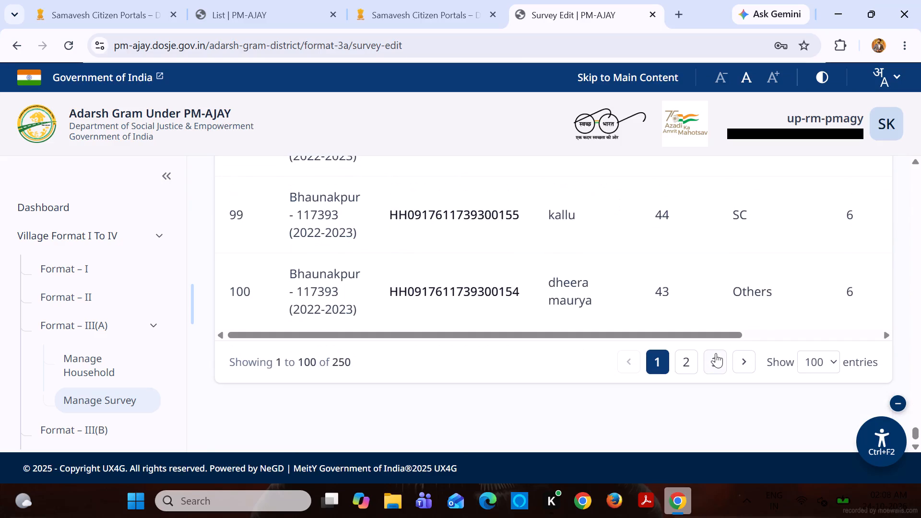
pyautogui.scroll(6, 728, 258)
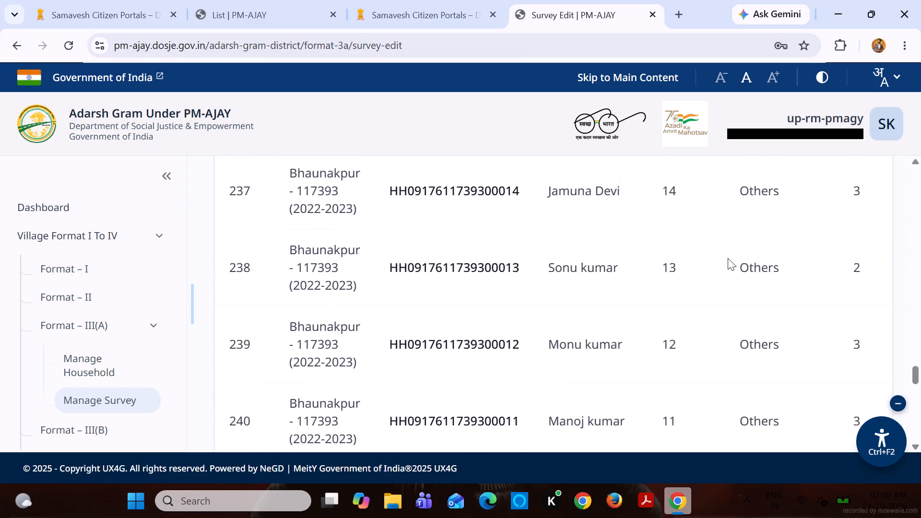
pyautogui.scroll(7, 728, 258)
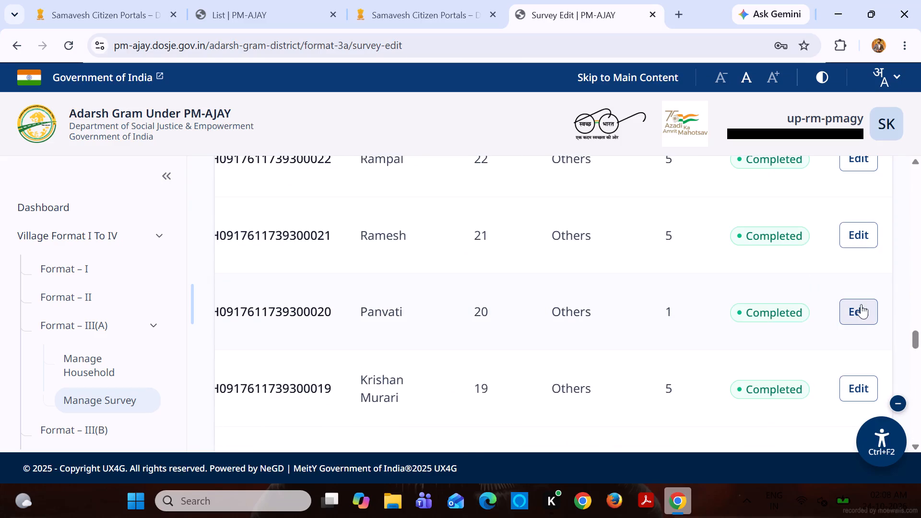
pyautogui.click(864, 306)
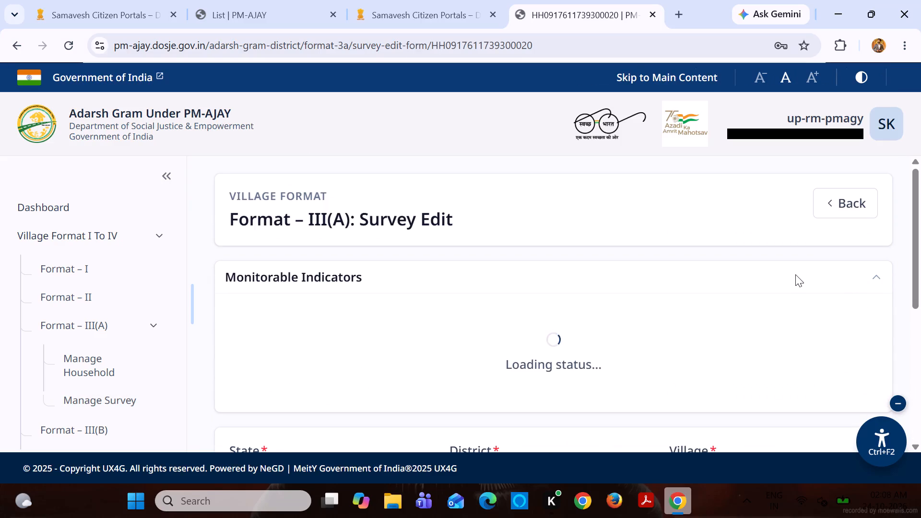
# In house number 20's 3 – Health and Nutrition domain, set Health Protection Scheme coverage to Yes and save the survey answers.
pyautogui.scroll(-8, 795, 274)
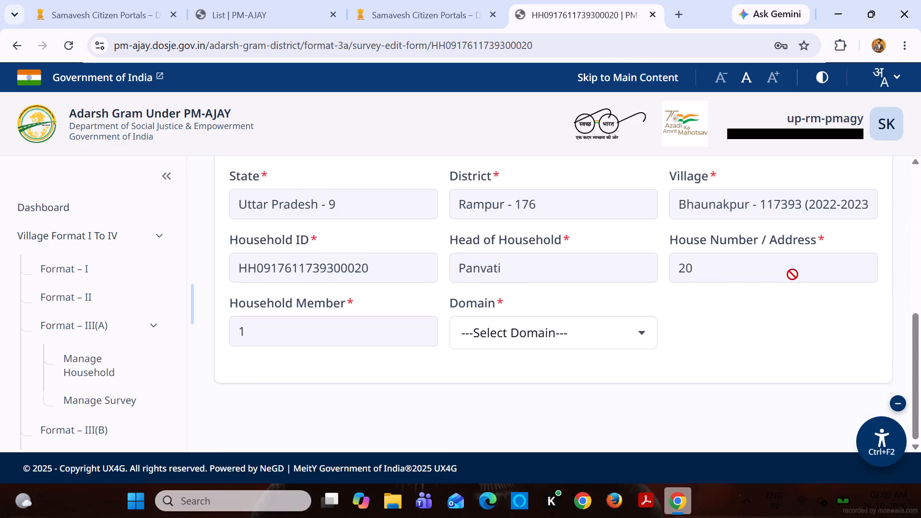
pyautogui.click(648, 332)
pyautogui.click(558, 195)
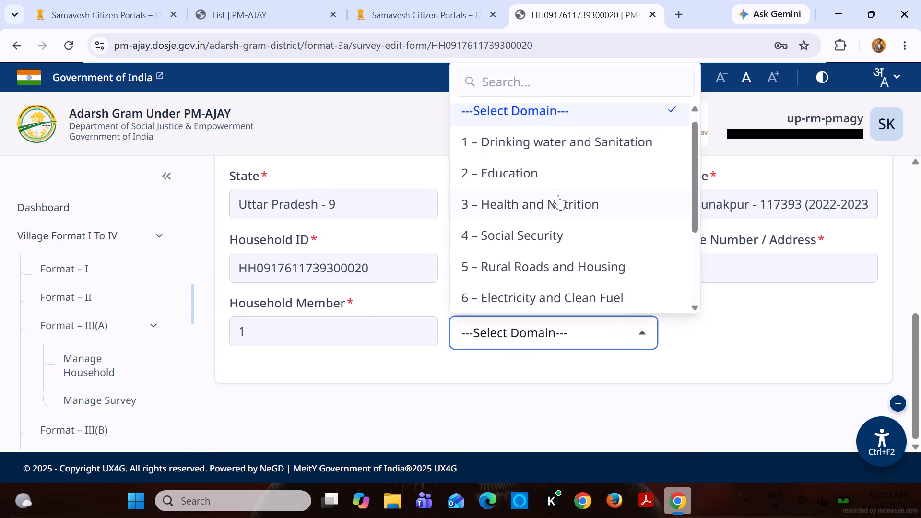
pyautogui.scroll(-6, 731, 314)
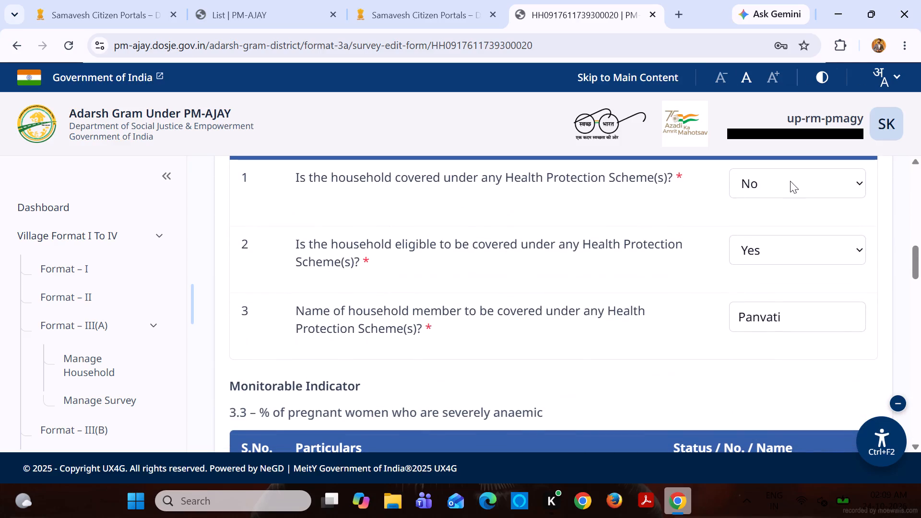
pyautogui.moveTo(790, 181); pyautogui.dragTo(762, 229)
pyautogui.click(762, 229)
pyautogui.scroll(-2, 762, 229)
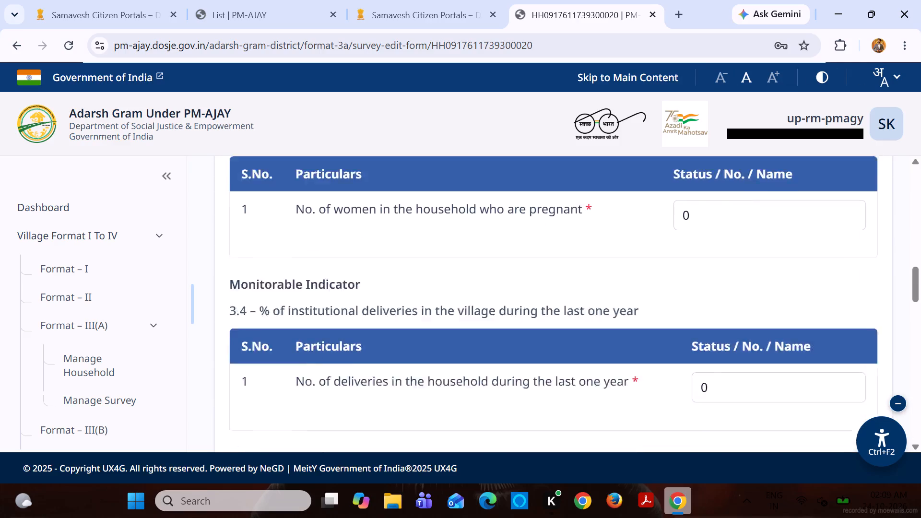
pyautogui.scroll(-10, 762, 229)
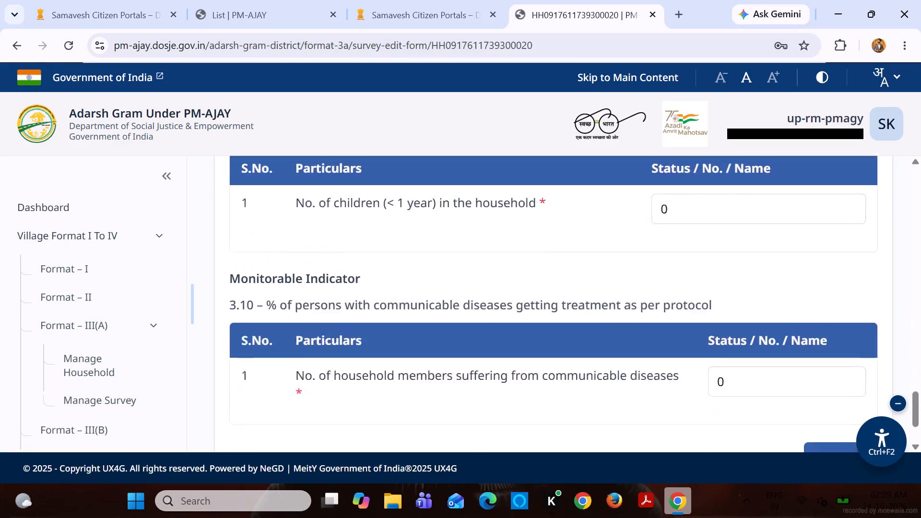
pyautogui.scroll(-2, 762, 229)
pyautogui.click(834, 363)
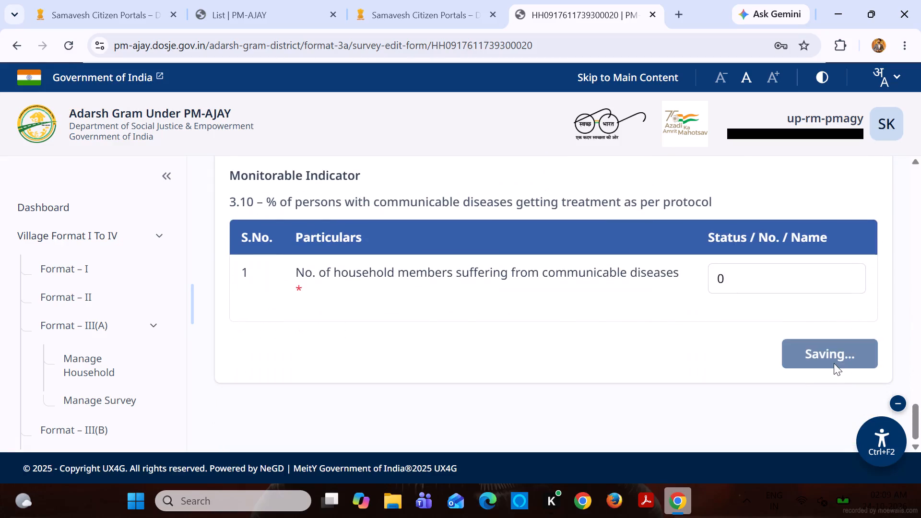
# Return to the survey list and open the survey for house number 23 on page 3 for editing.
pyautogui.scroll(9, 750, 247)
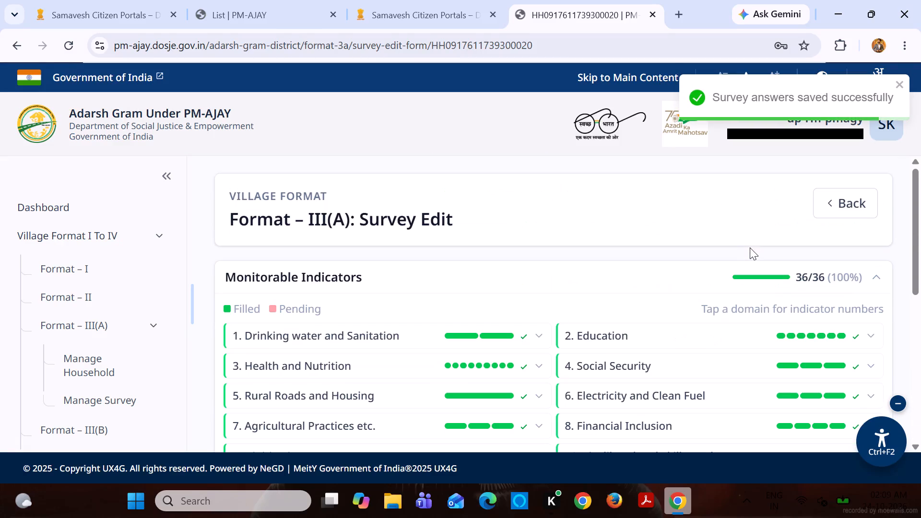
pyautogui.click(843, 200)
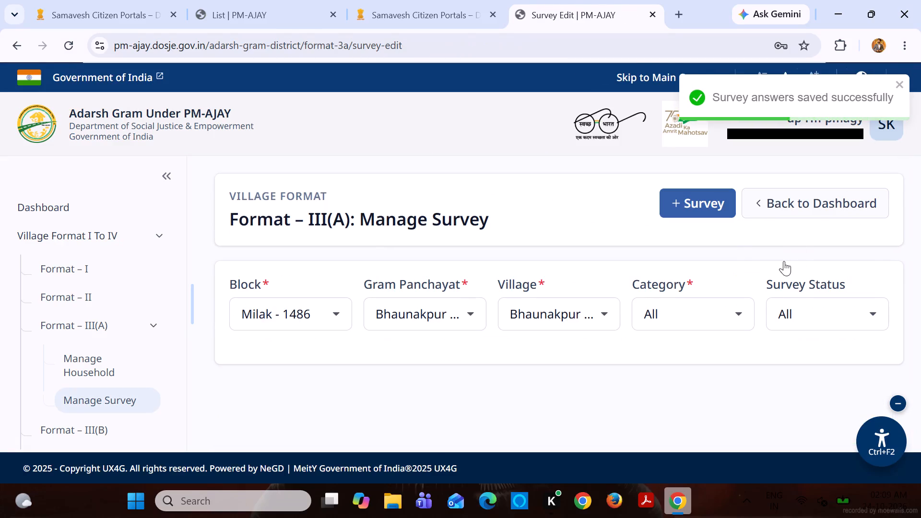
pyautogui.scroll(-11, 784, 261)
pyautogui.scroll(-18, 784, 261)
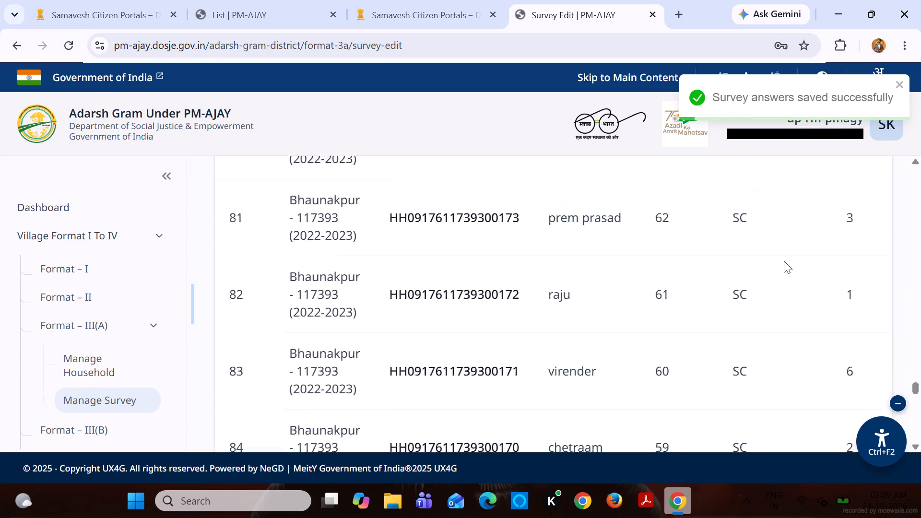
pyautogui.scroll(-6, 784, 261)
pyautogui.click(719, 367)
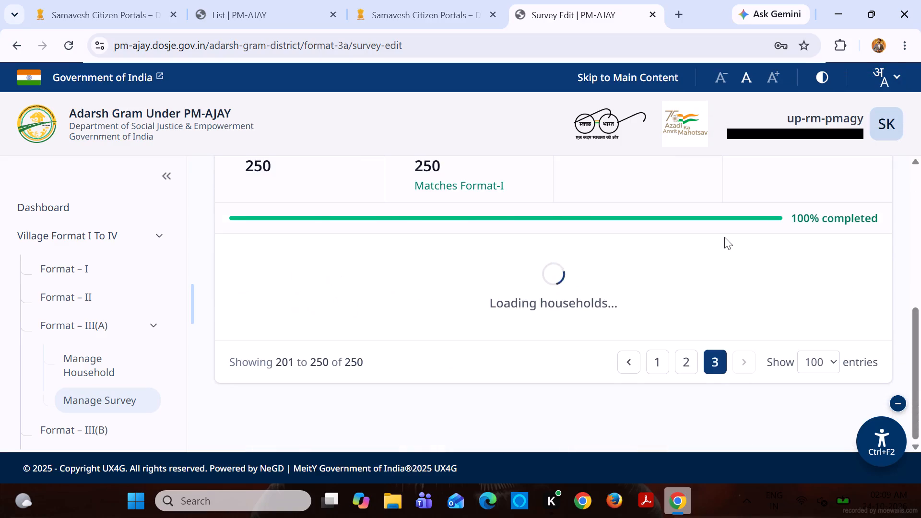
pyautogui.scroll(16, 724, 237)
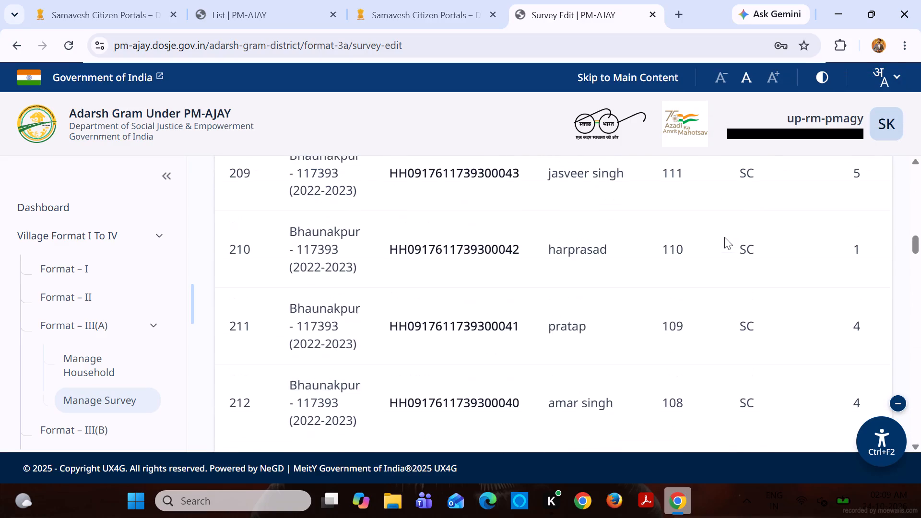
pyautogui.scroll(-11, 724, 237)
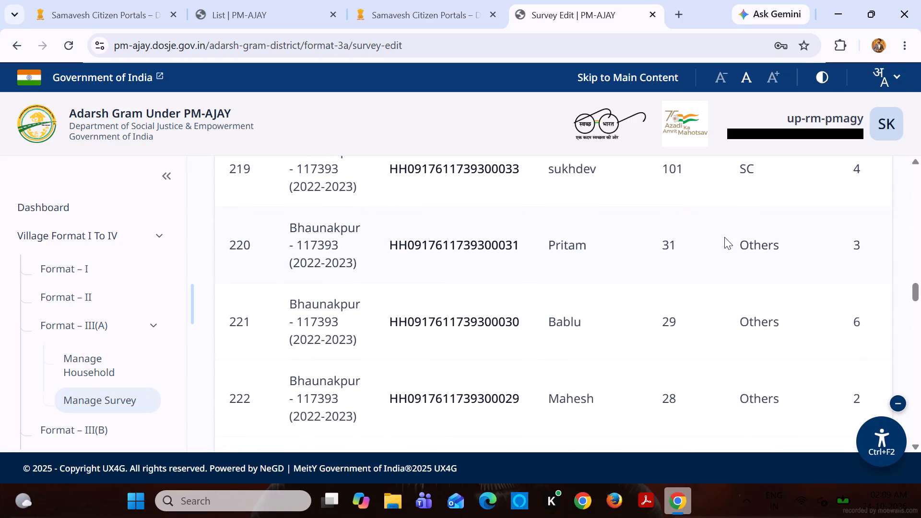
pyautogui.scroll(-9, 724, 237)
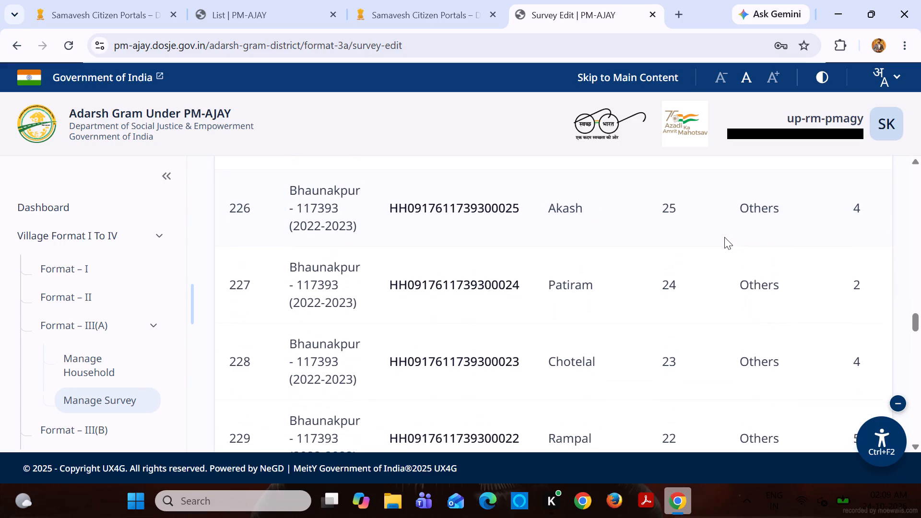
pyautogui.scroll(-1, 724, 237)
pyautogui.hscroll(-5, 724, 237)
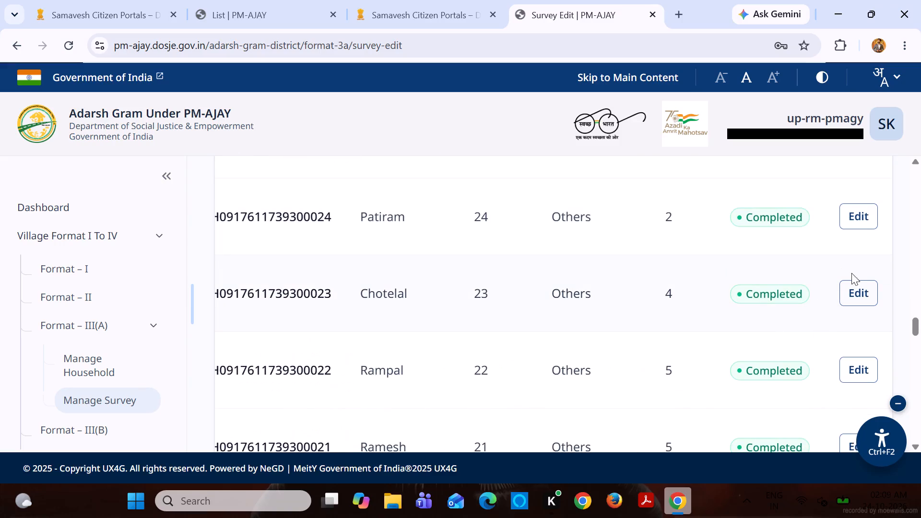
pyautogui.click(858, 285)
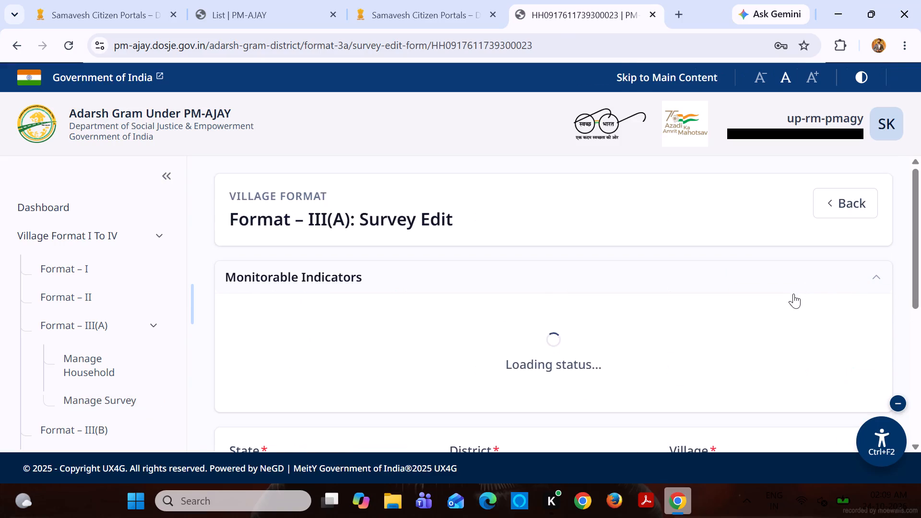
pyautogui.scroll(-6, 793, 294)
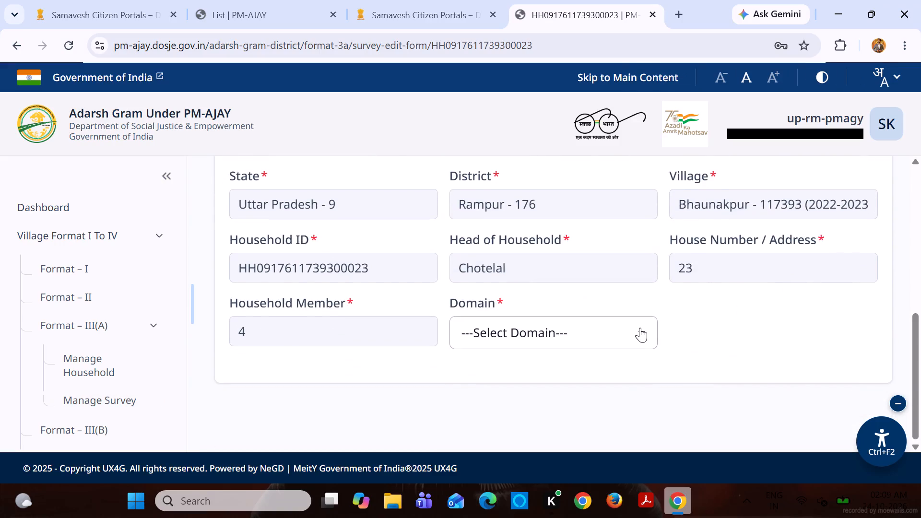
# In house number 23's 3 – Health and Nutrition domain, set the number of underweight children (0-5 years) to 0 and save the answers.
pyautogui.click(640, 328)
pyautogui.click(563, 211)
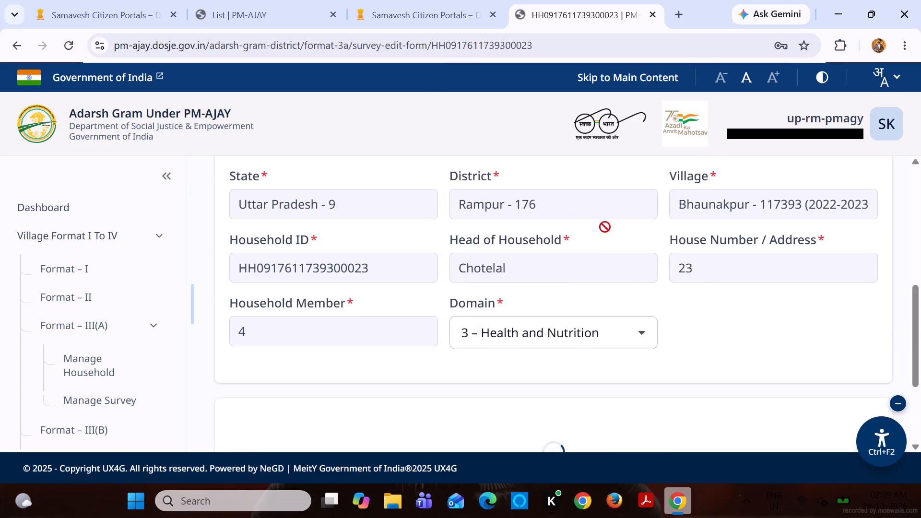
pyautogui.scroll(-4, 694, 353)
pyautogui.scroll(-4, 805, 282)
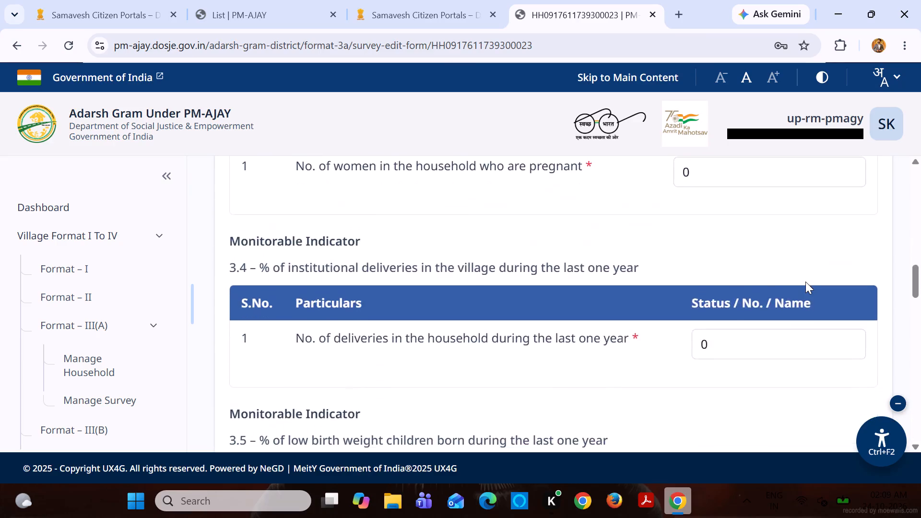
pyautogui.scroll(-9, 805, 282)
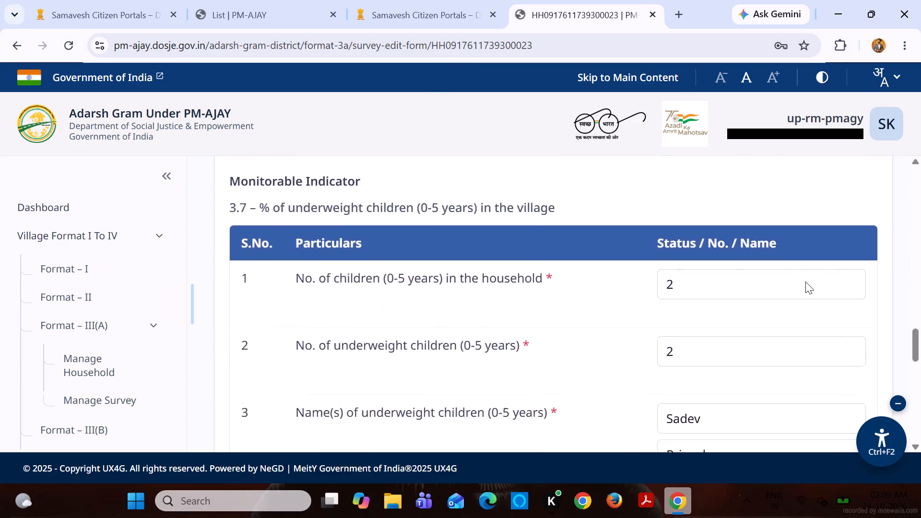
pyautogui.scroll(-1, 805, 282)
pyautogui.click(742, 259)
pyautogui.press('BackSpace')
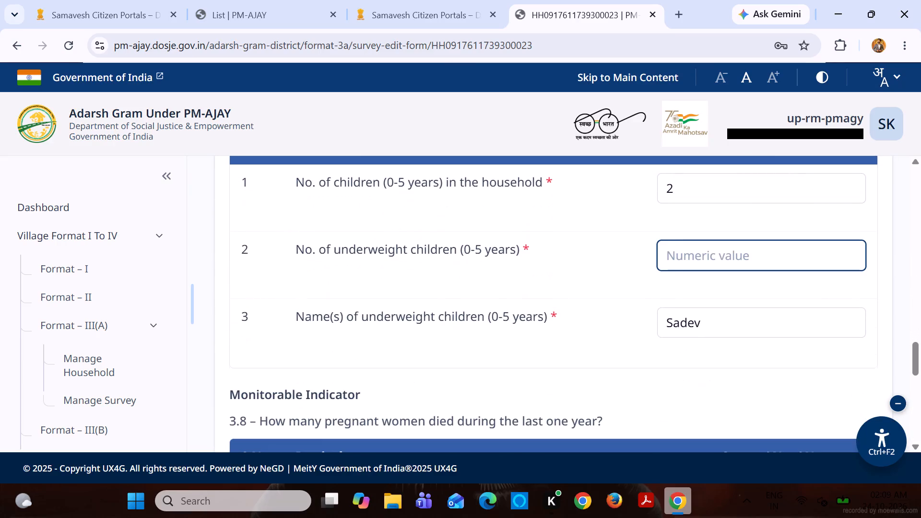
pyautogui.press('0')
pyautogui.scroll(-6, 742, 259)
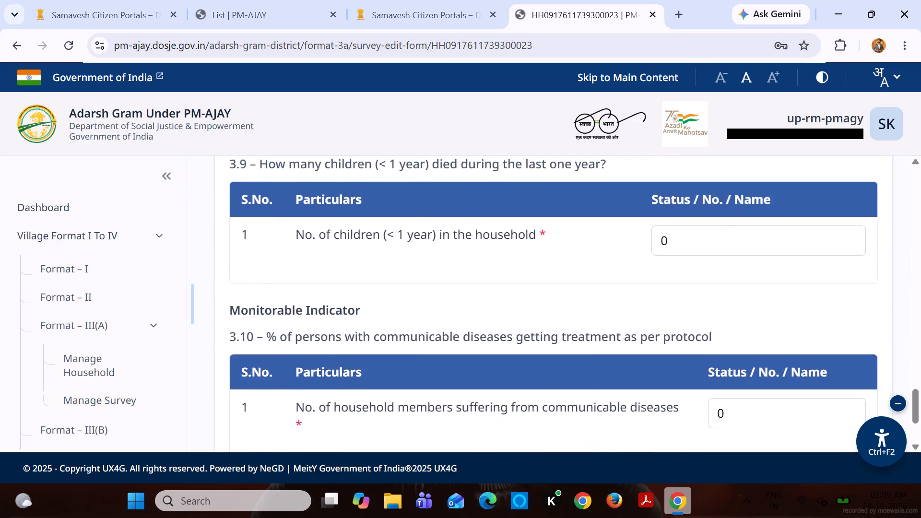
pyautogui.scroll(-5, 742, 259)
pyautogui.click(853, 366)
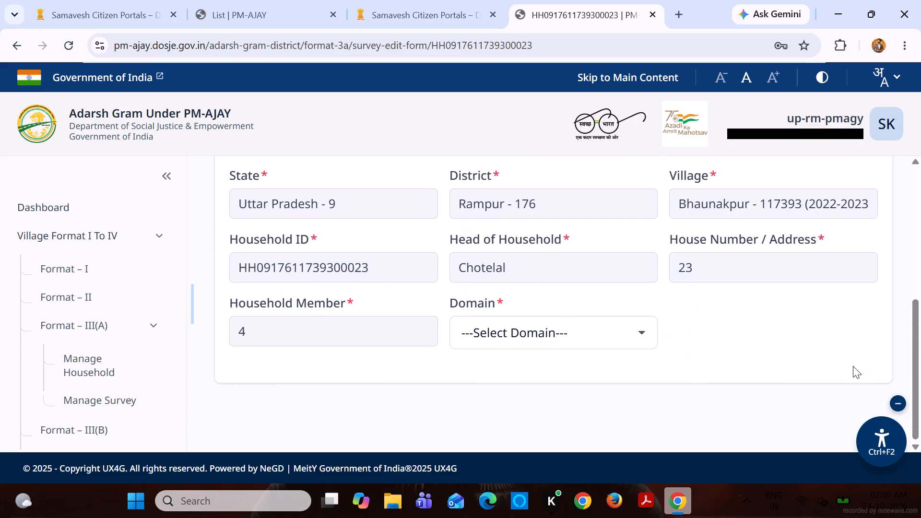
# Return to the survey list and open the survey for house number 25 on page 3 for editing.
pyautogui.scroll(7, 762, 248)
pyautogui.click(848, 195)
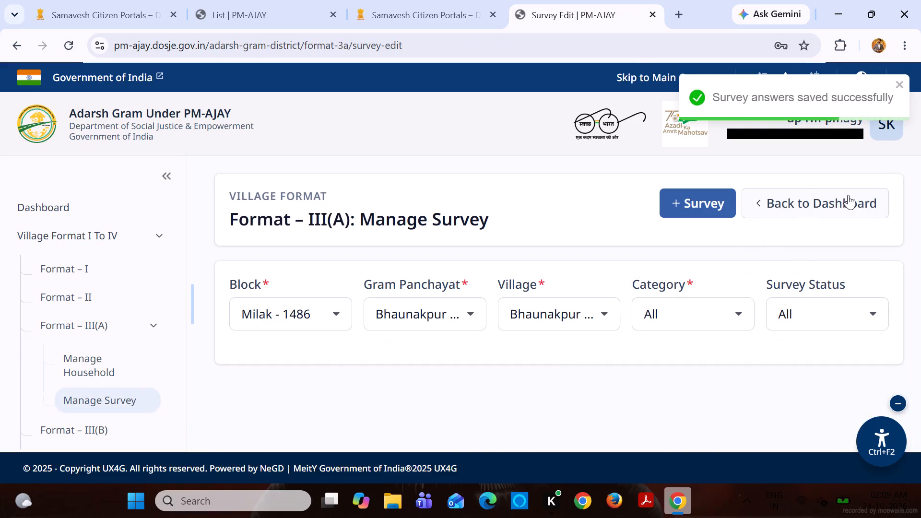
pyautogui.scroll(-8, 760, 262)
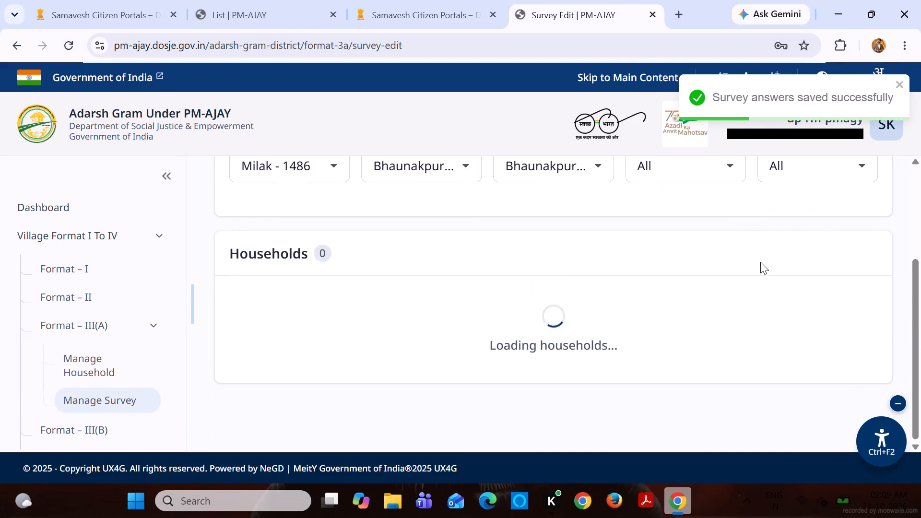
pyautogui.scroll(-3, 760, 262)
pyautogui.scroll(-20, 760, 262)
pyautogui.scroll(-17, 760, 262)
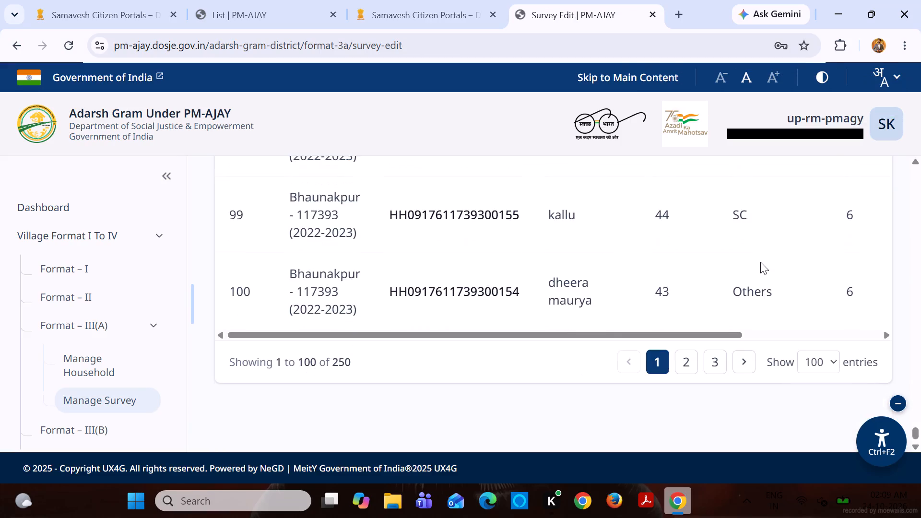
pyautogui.scroll(-8, 760, 262)
pyautogui.click(713, 365)
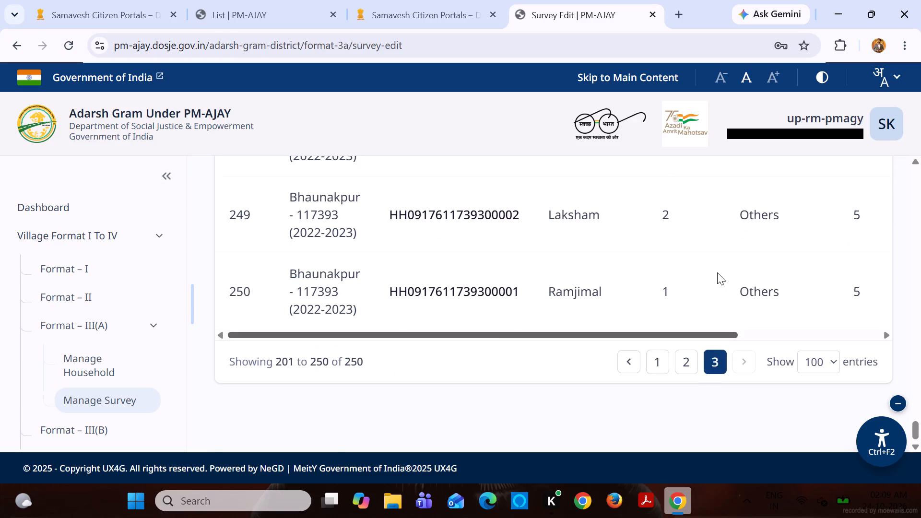
pyautogui.scroll(12, 717, 272)
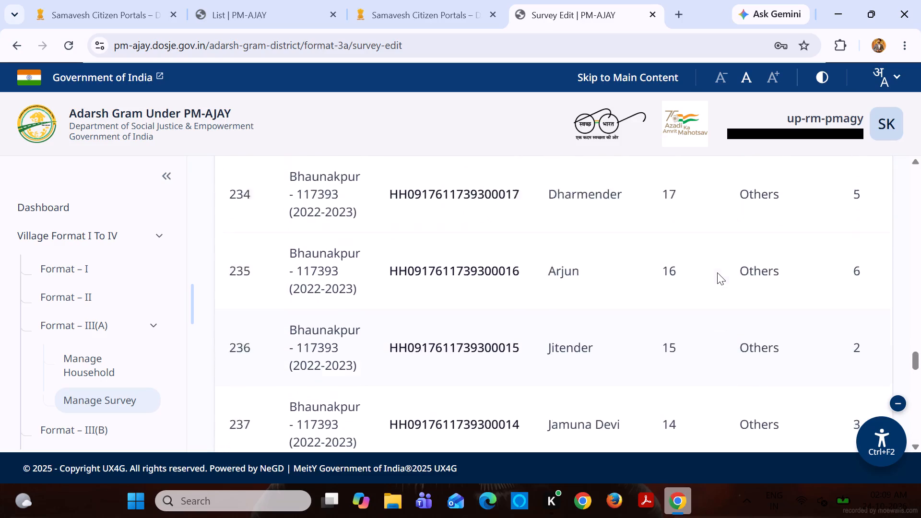
pyautogui.scroll(12, 717, 272)
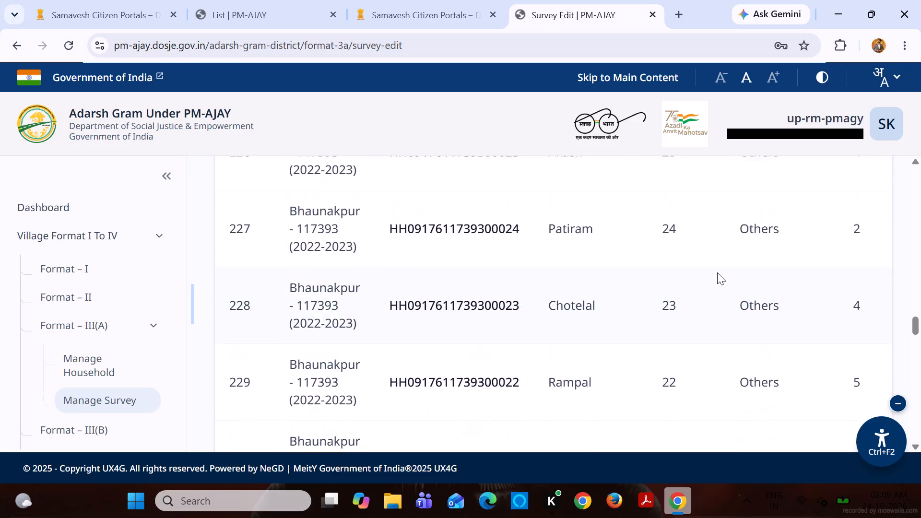
pyautogui.scroll(1, 717, 272)
pyautogui.hscroll(-7, 717, 272)
pyautogui.click(865, 339)
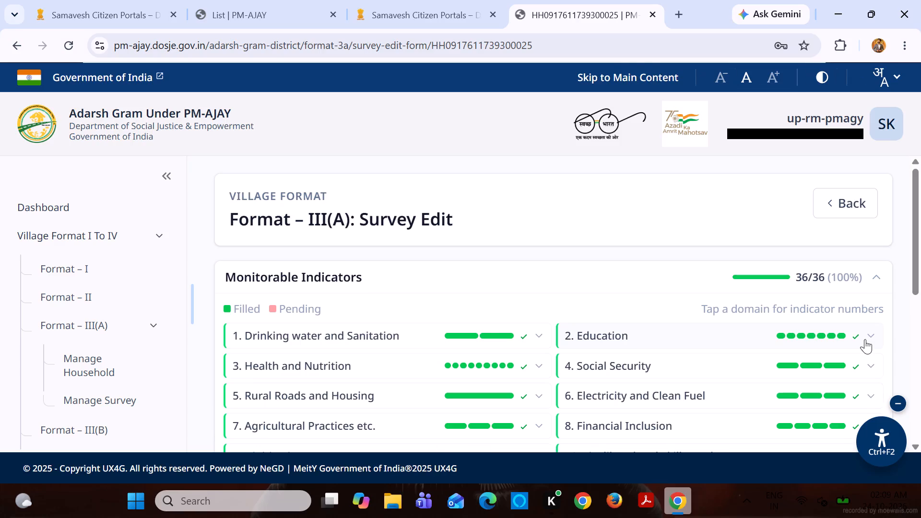
# In house number 25's 3 – Health and Nutrition domain, set household coverage under any Health Protection Scheme to Yes.
pyautogui.scroll(-8, 770, 366)
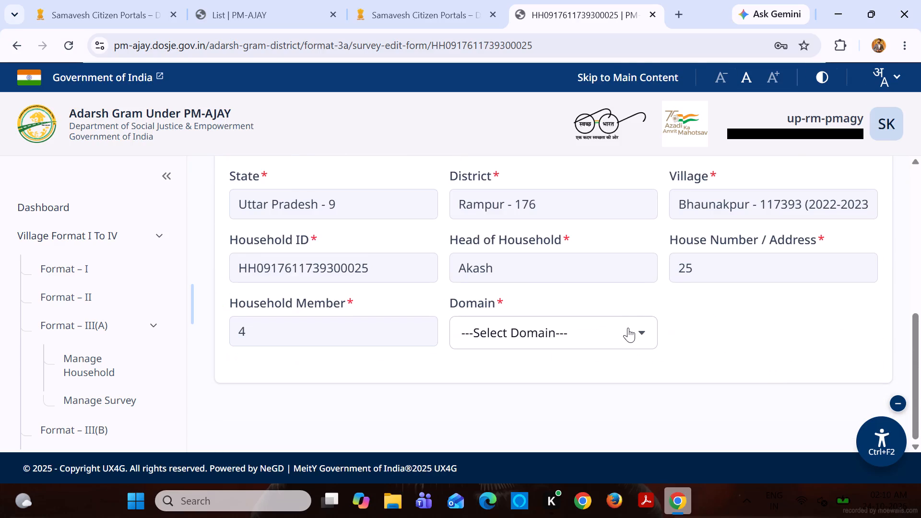
pyautogui.click(628, 328)
pyautogui.click(558, 200)
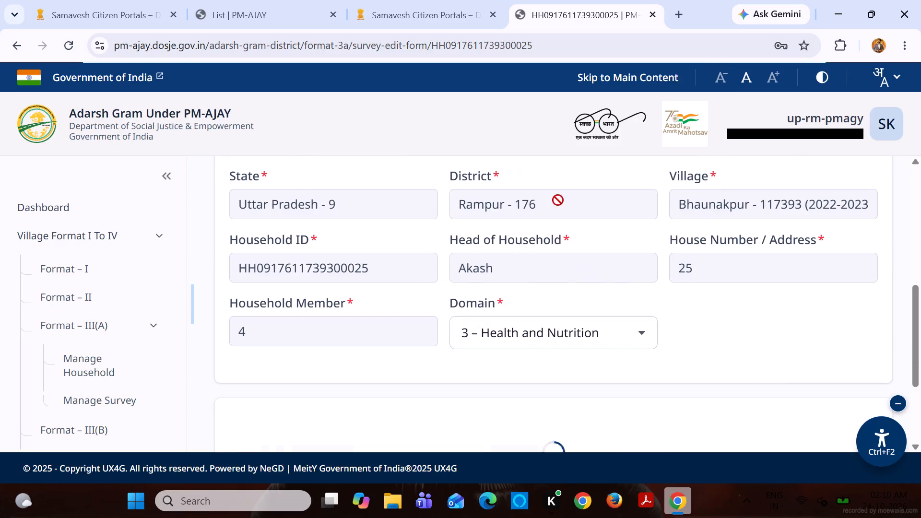
pyautogui.scroll(-5, 572, 296)
pyautogui.moveTo(764, 272); pyautogui.dragTo(765, 286)
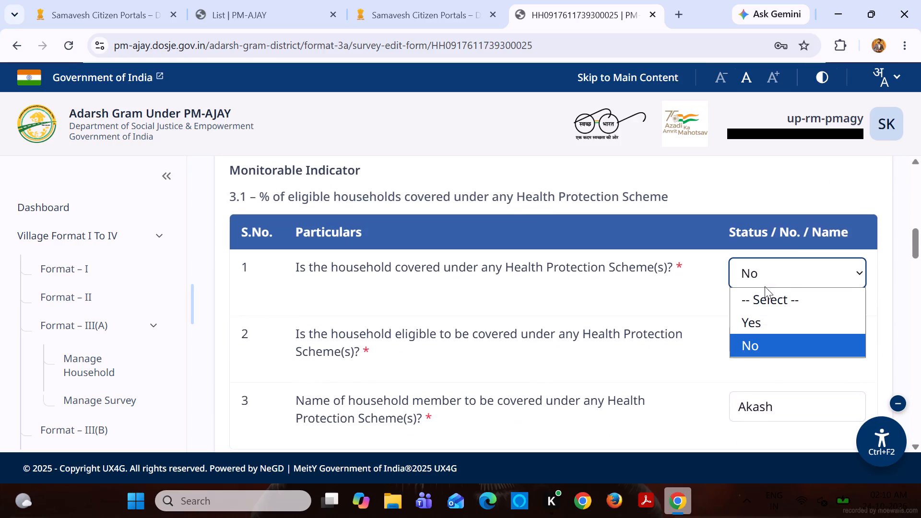
pyautogui.moveTo(765, 286); pyautogui.dragTo(763, 318)
pyautogui.click(763, 318)
# Under indicator 3.6 of house number 25's survey, set the number of children (< 1 year) not immunized to 0.
pyautogui.scroll(-6, 763, 318)
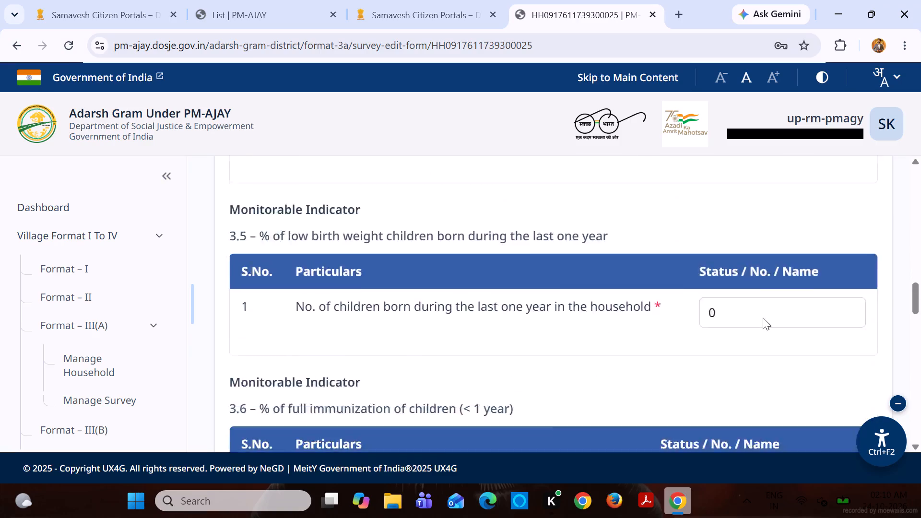
pyautogui.scroll(-4, 763, 318)
pyautogui.click(723, 353)
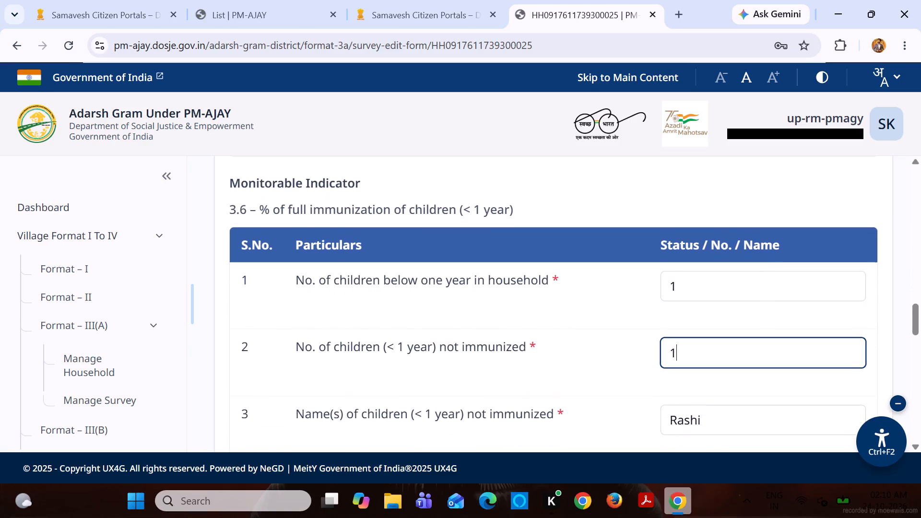
pyautogui.press('BackSpace')
pyautogui.press('0')
# Under indicator 3.7, set house number 25's number of underweight children (0-5 years) to 0 and save the survey answers.
pyautogui.scroll(-5, 723, 353)
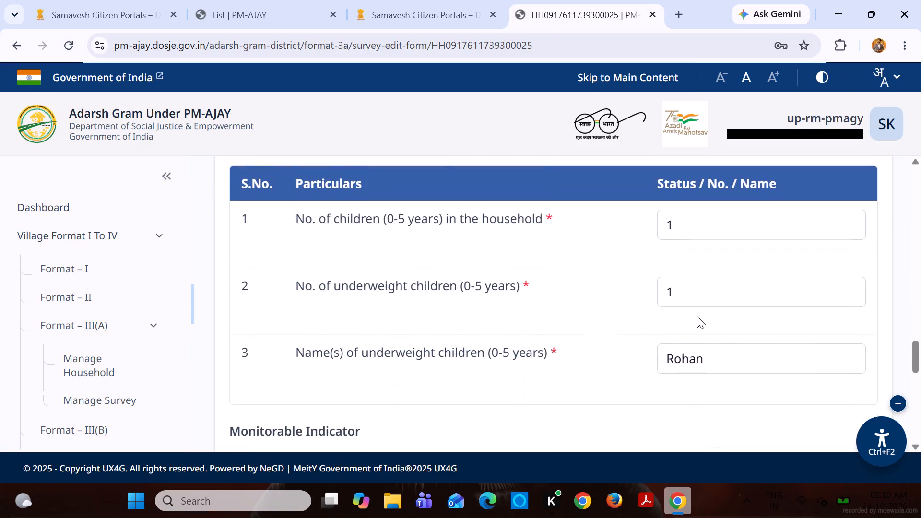
pyautogui.click(680, 292)
pyautogui.press('BackSpace')
pyautogui.press('0')
pyautogui.scroll(-10, 680, 292)
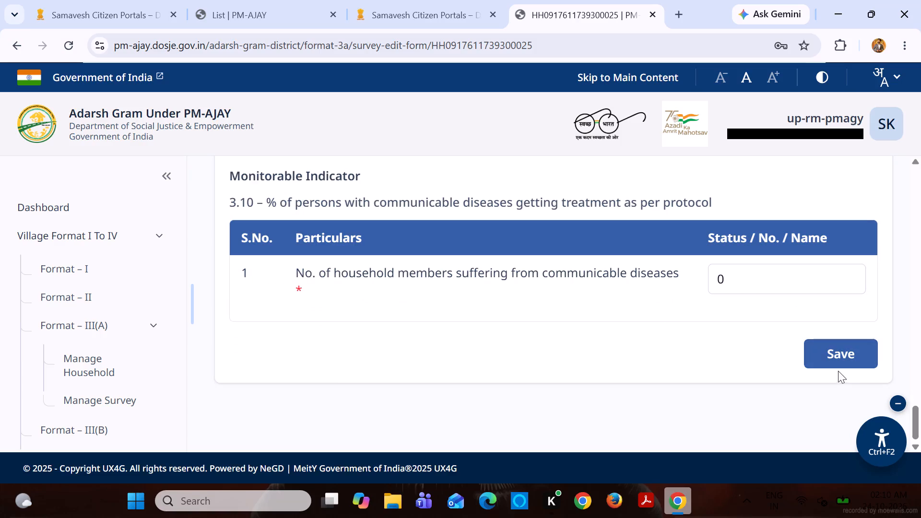
pyautogui.click(839, 361)
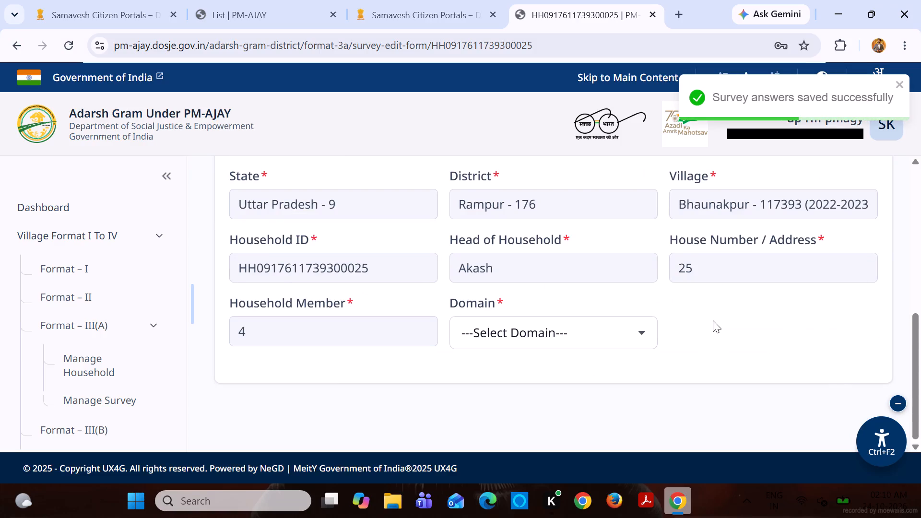
# Return to the survey list and open the survey for house number 26 on page 3 for editing.
pyautogui.scroll(8, 713, 320)
pyautogui.click(830, 192)
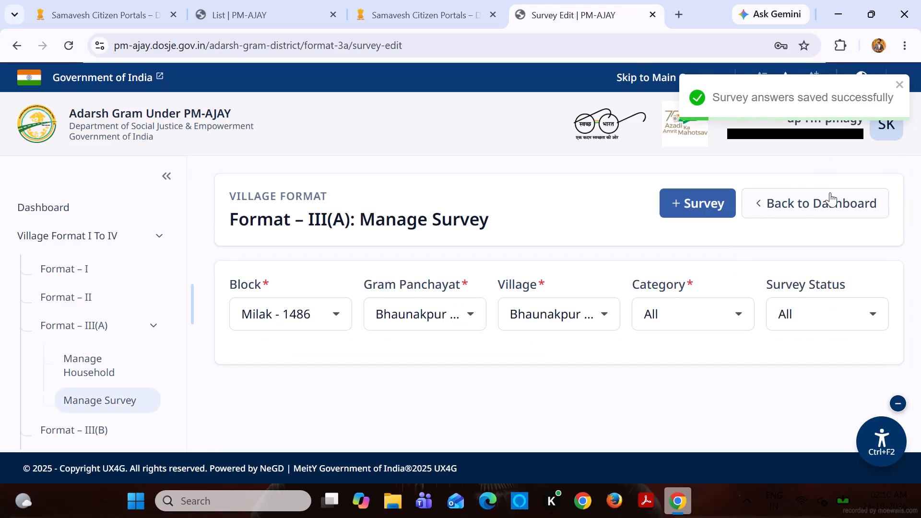
pyautogui.scroll(-5, 799, 259)
pyautogui.scroll(-20, 799, 259)
pyautogui.scroll(-2, 799, 259)
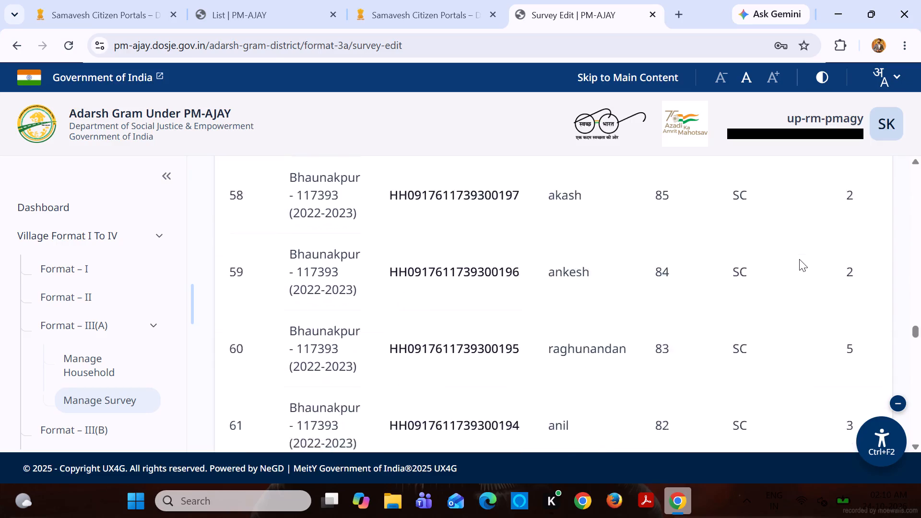
pyautogui.scroll(-11, 799, 259)
pyautogui.click(717, 359)
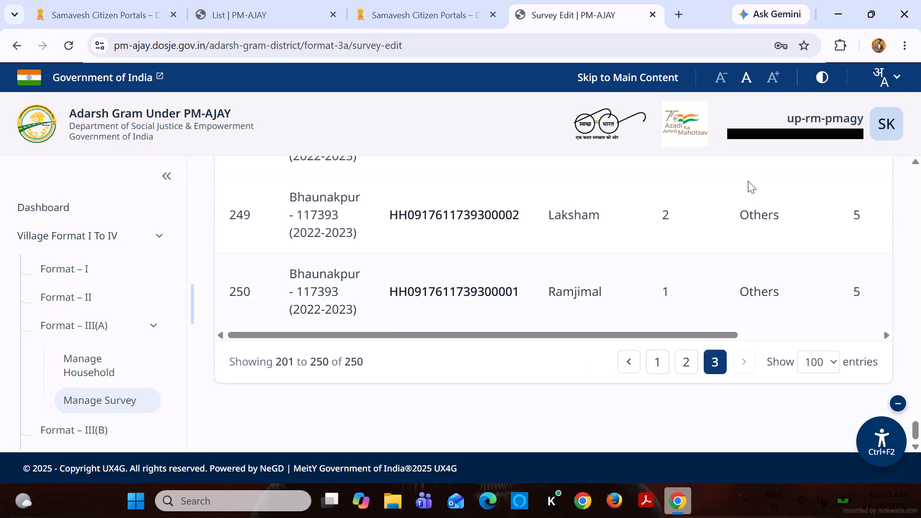
pyautogui.scroll(11, 748, 181)
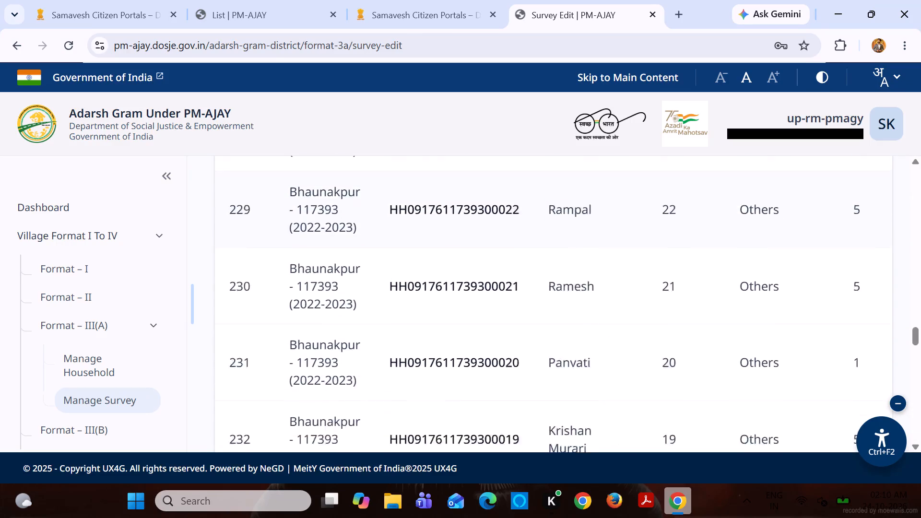
pyautogui.scroll(6, 748, 181)
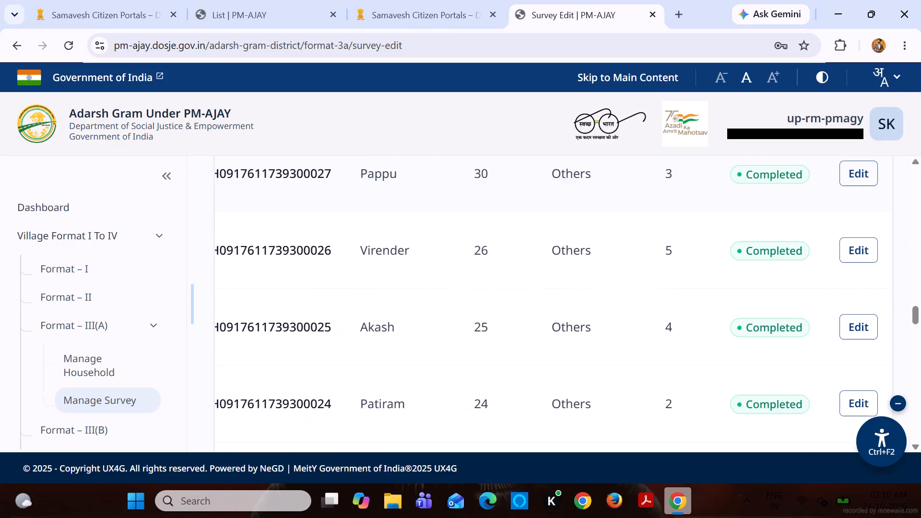
pyautogui.click(863, 245)
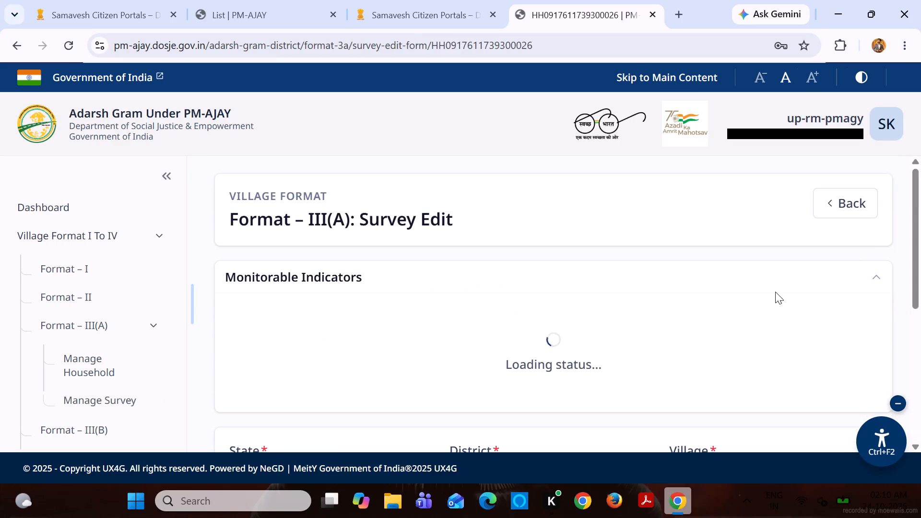
# In house number 26's 3 – Health and Nutrition domain, set Health Protection Scheme coverage to Yes and save the survey answers.
pyautogui.scroll(-8, 775, 292)
pyautogui.click(649, 328)
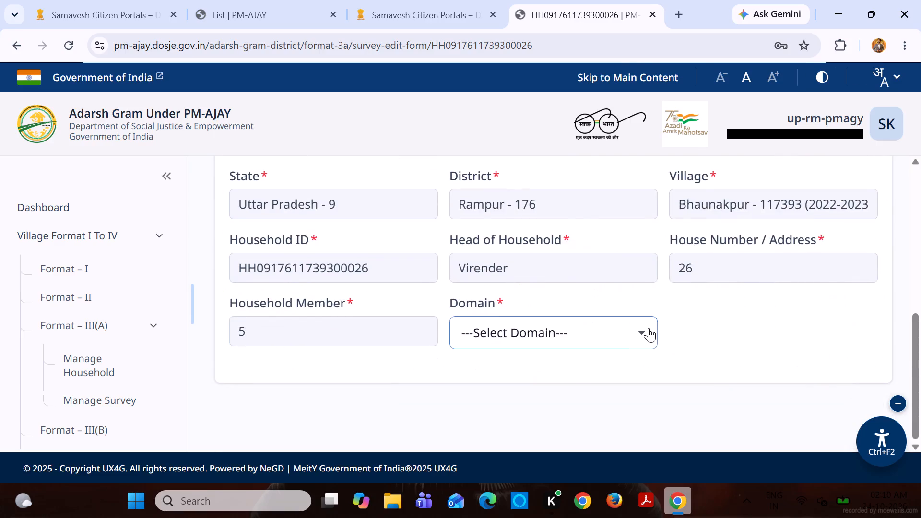
pyautogui.click(574, 200)
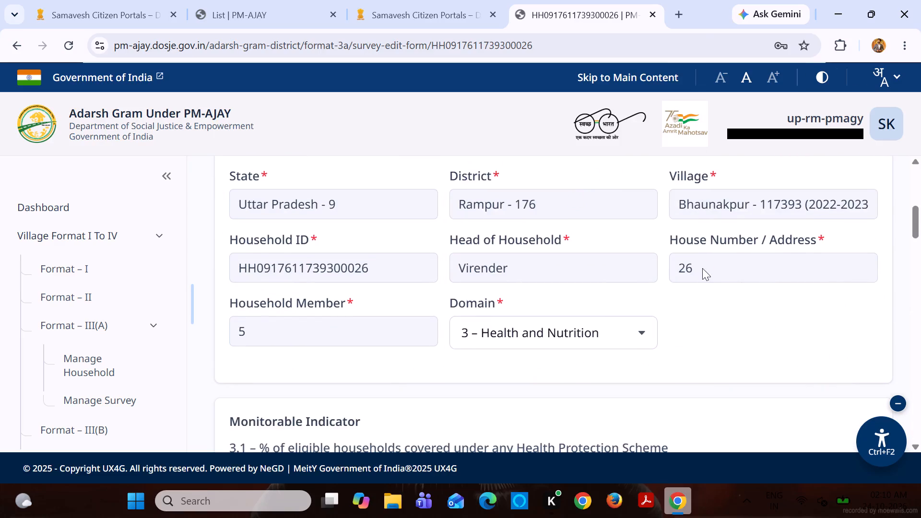
pyautogui.scroll(-4, 702, 268)
pyautogui.click(800, 214)
pyautogui.click(774, 271)
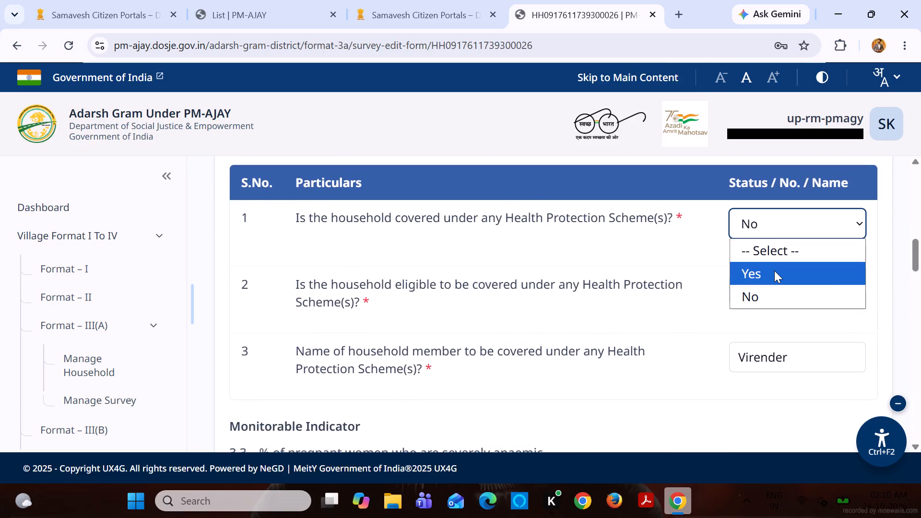
pyautogui.scroll(-9, 774, 271)
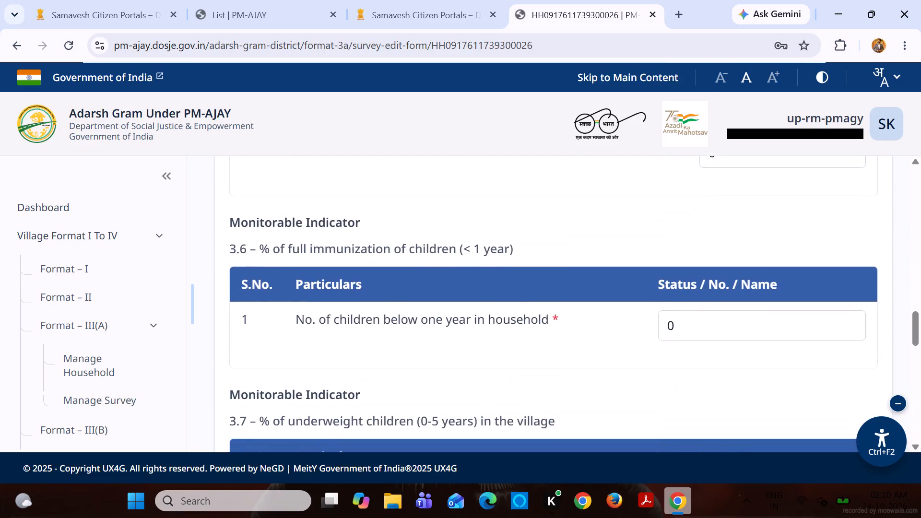
pyautogui.scroll(-9, 774, 271)
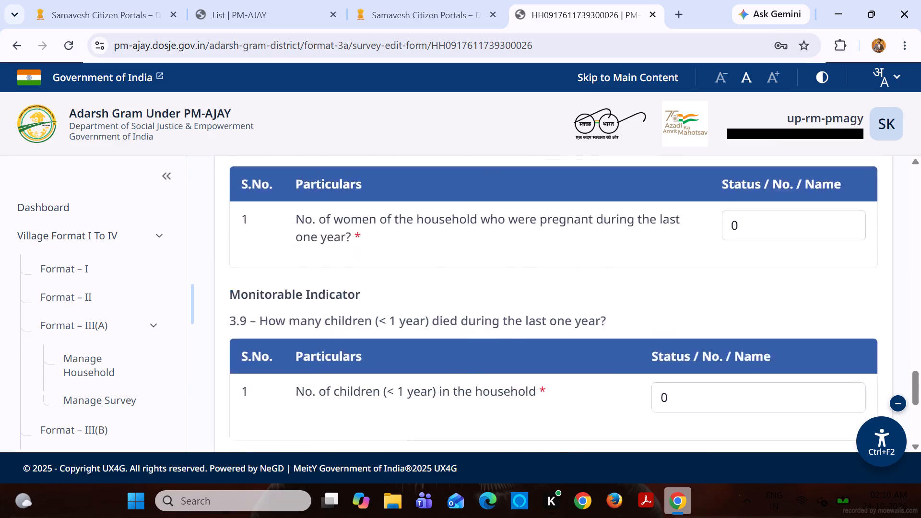
pyautogui.scroll(-7, 776, 251)
pyautogui.click(848, 351)
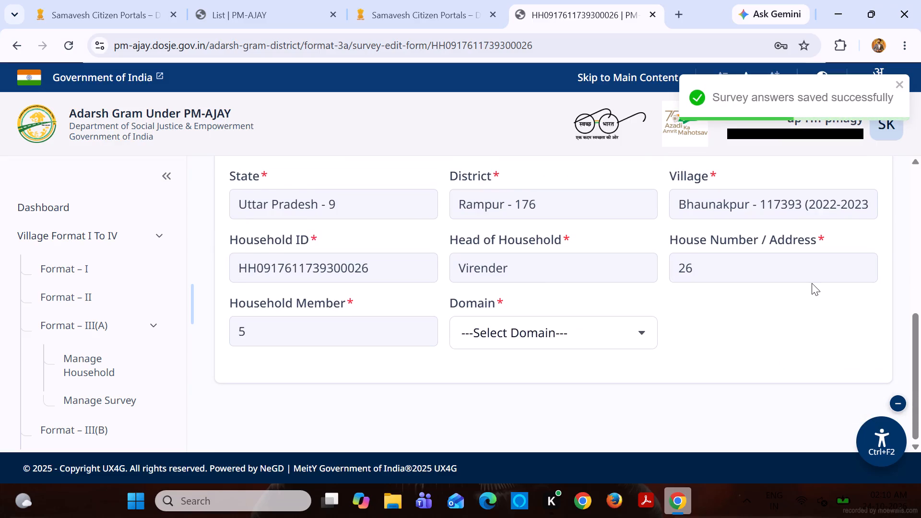
# Return to the survey list and open the survey for house number 28 on page 3 for editing.
pyautogui.scroll(6, 799, 259)
pyautogui.click(850, 217)
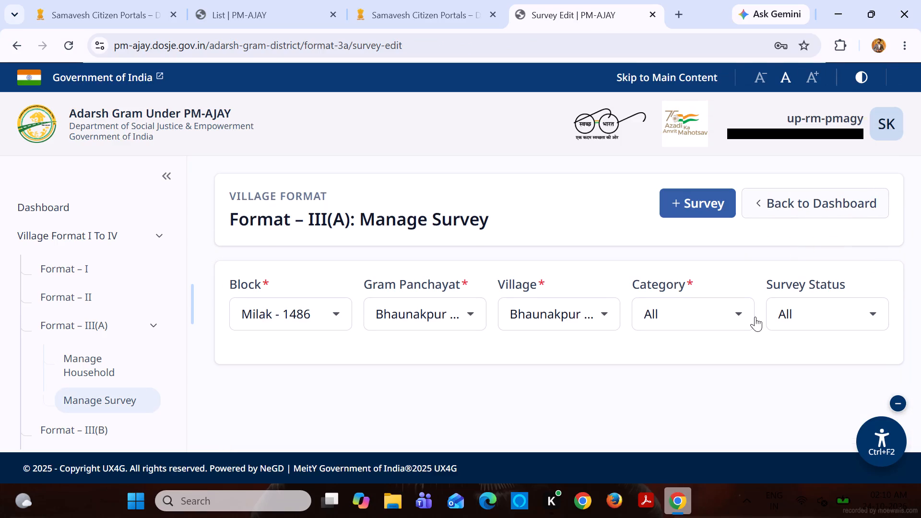
pyautogui.scroll(-18, 755, 317)
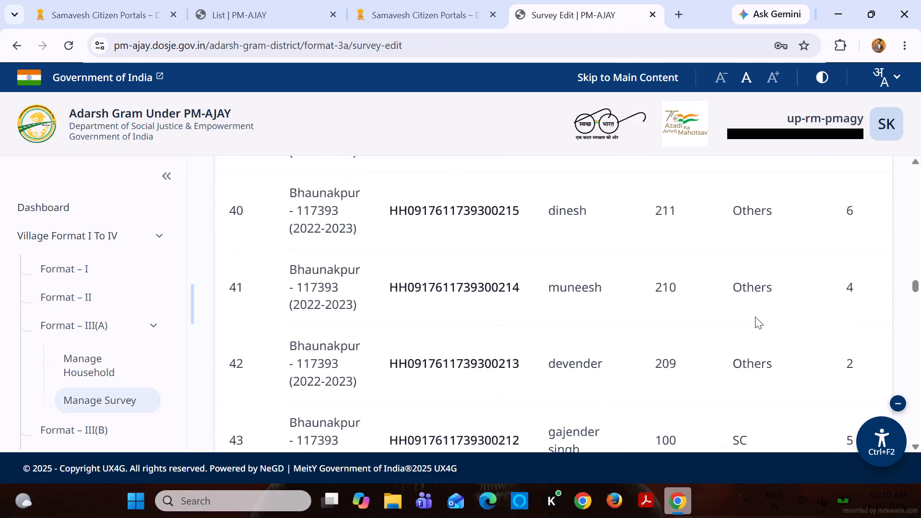
pyautogui.scroll(-13, 755, 317)
pyautogui.click(710, 360)
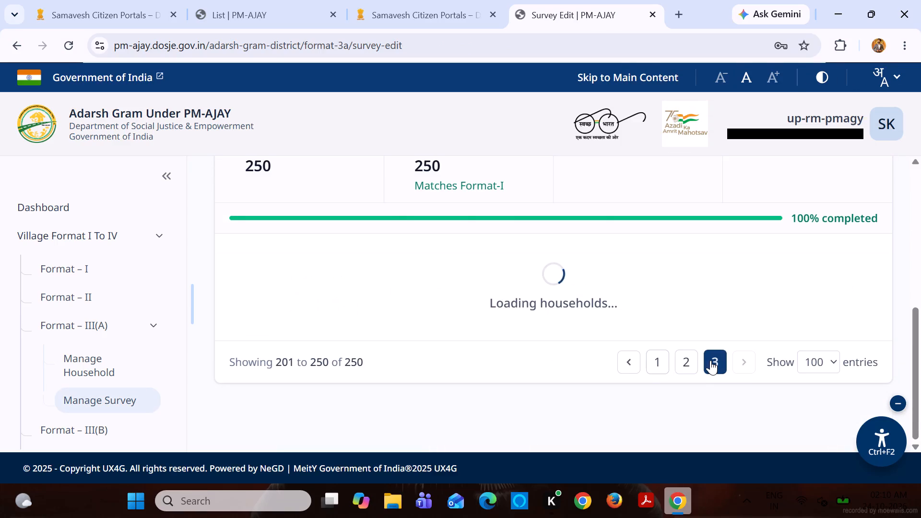
pyautogui.scroll(15, 708, 220)
pyautogui.hscroll(1, 708, 220)
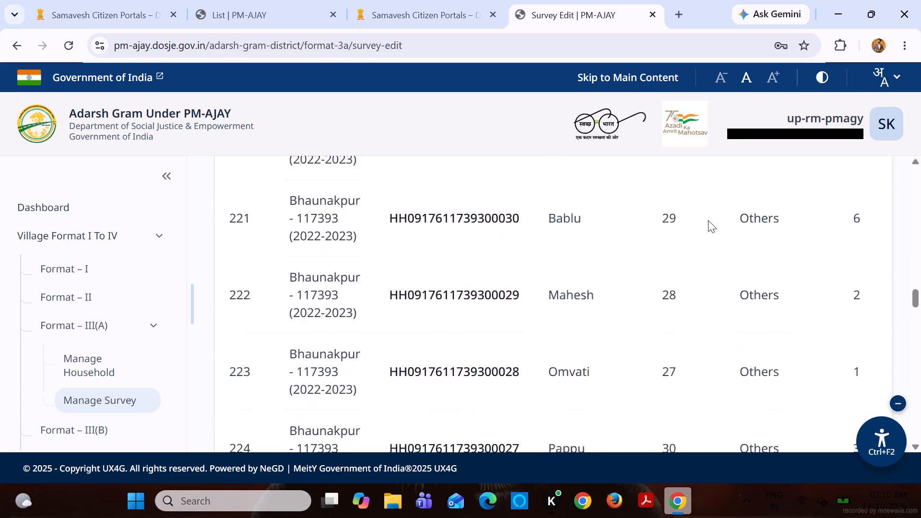
pyautogui.hscroll(1, 708, 220)
pyautogui.hscroll(-6, 708, 220)
pyautogui.click(853, 220)
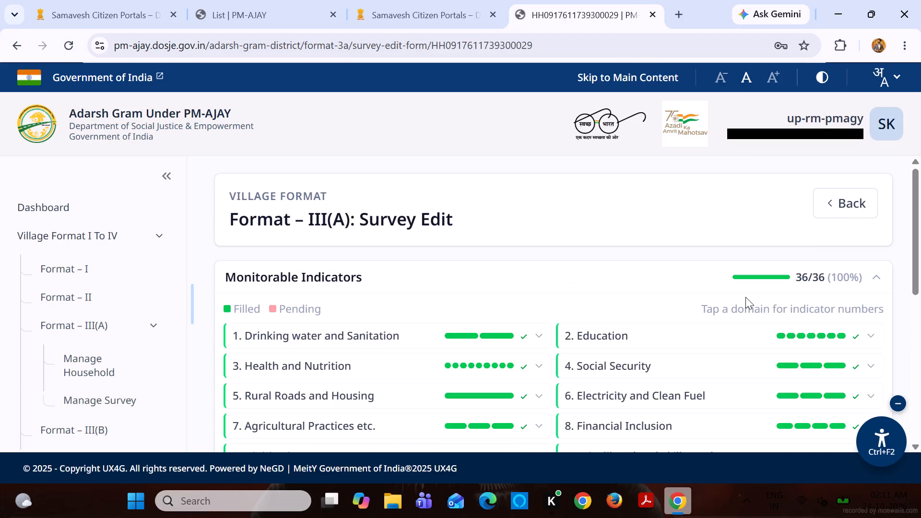
# In house number 28's 3 – Health and Nutrition domain, set the household's Health Protection Scheme coverage to Yes.
pyautogui.scroll(-7, 745, 297)
pyautogui.click(644, 322)
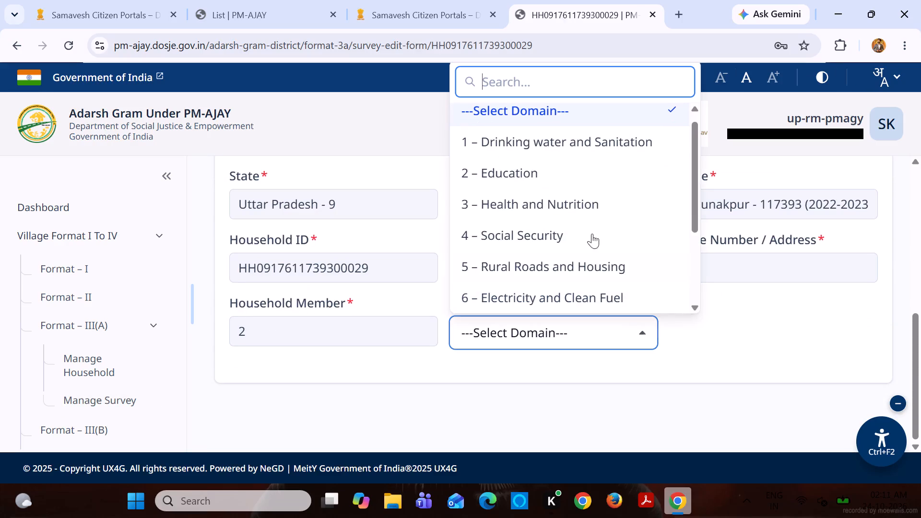
pyautogui.click(589, 213)
pyautogui.scroll(-4, 745, 302)
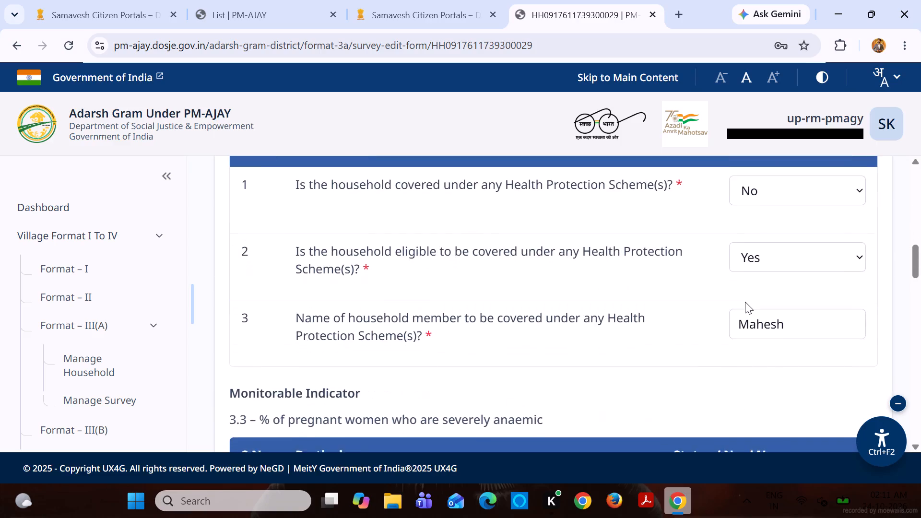
pyautogui.click(806, 186)
pyautogui.click(772, 235)
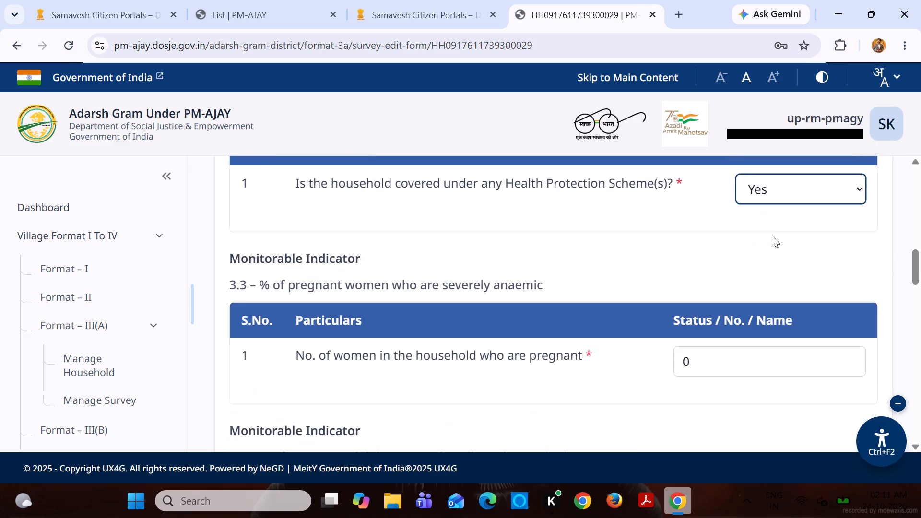
# Save the Health and Nutrition answers for the household ID ending in 029 and return to the Manage Survey list.
pyautogui.scroll(-9, 772, 235)
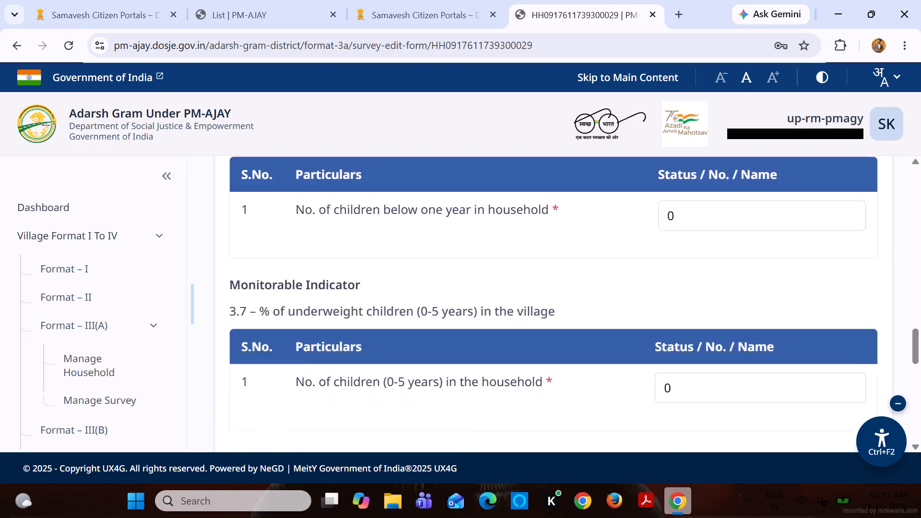
pyautogui.scroll(-12, 772, 235)
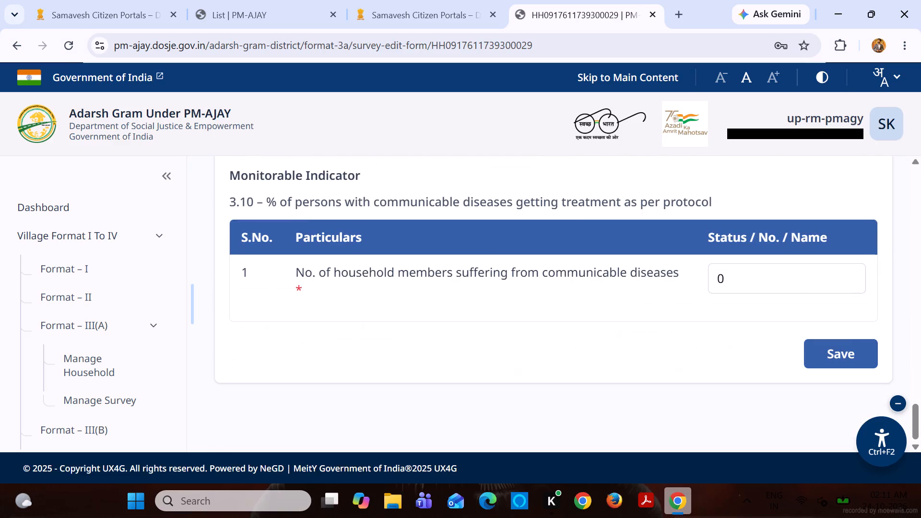
pyautogui.scroll(-1, 772, 235)
pyautogui.click(844, 342)
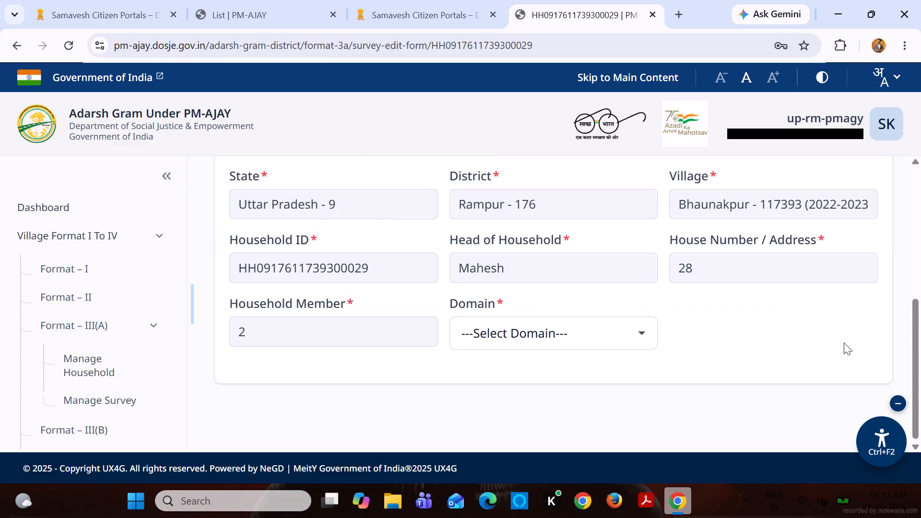
pyautogui.scroll(7, 758, 280)
pyautogui.click(850, 199)
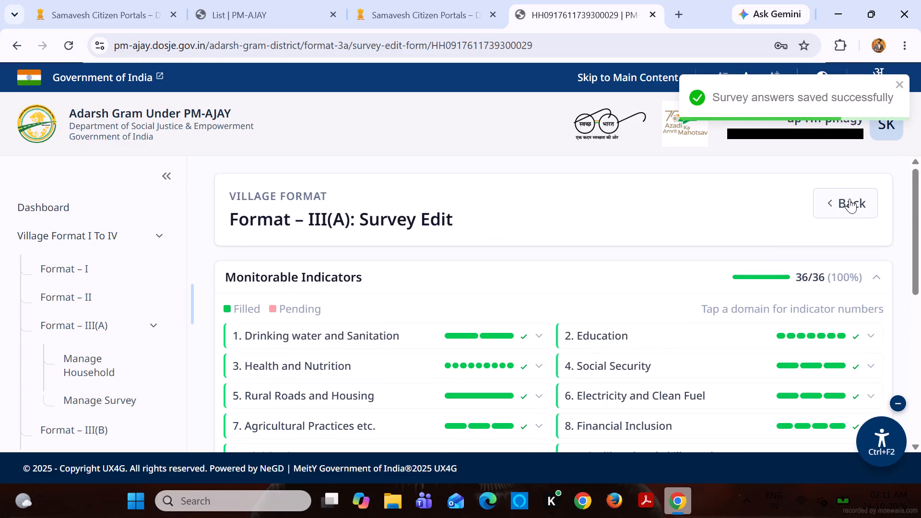
# Open the survey of the household ID ending in 030 for editing, from page 3 of the households list.
pyautogui.scroll(-5, 784, 272)
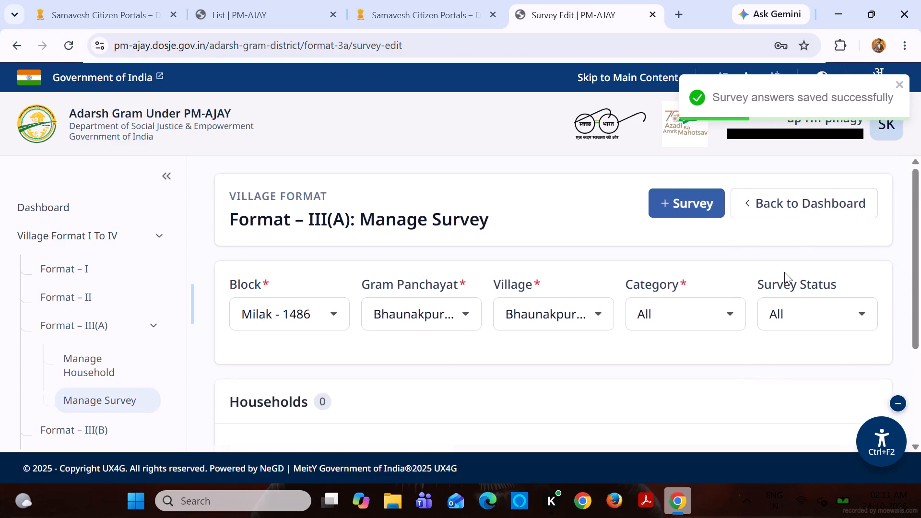
pyautogui.scroll(-20, 784, 272)
pyautogui.scroll(-14, 784, 272)
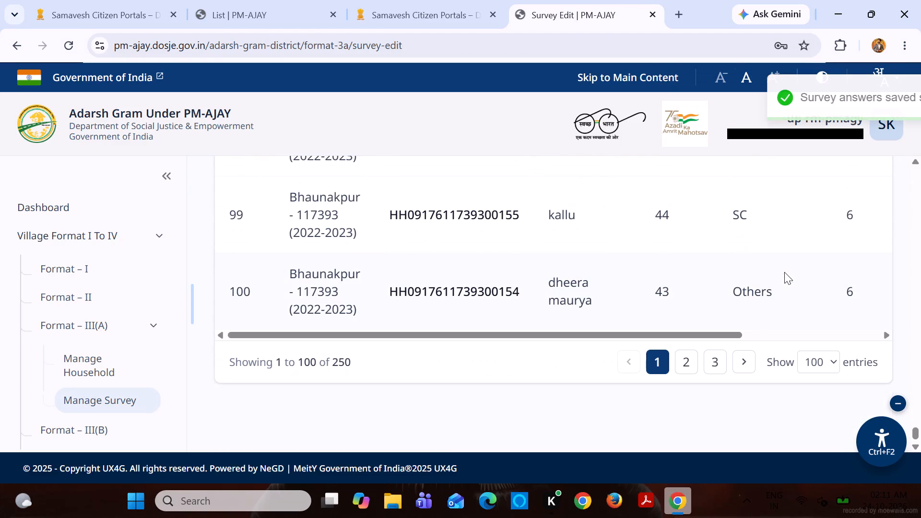
pyautogui.click(716, 366)
pyautogui.scroll(4, 744, 252)
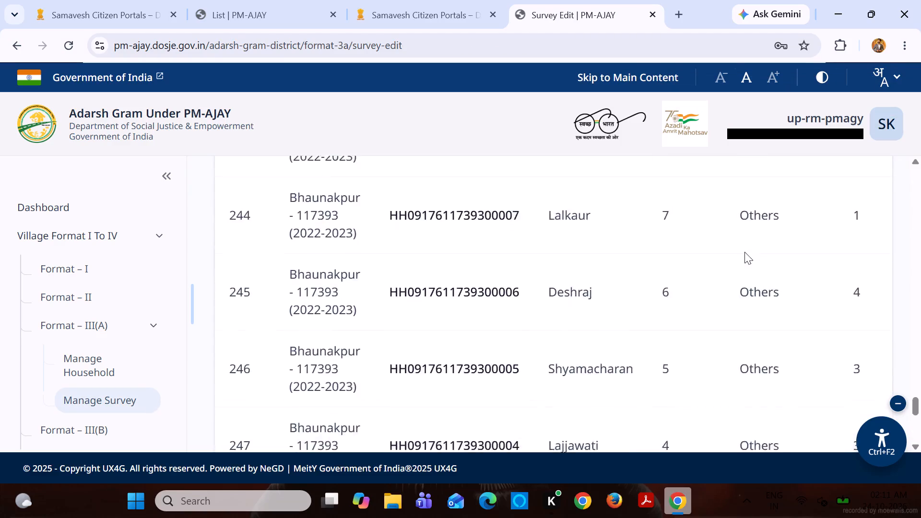
pyautogui.scroll(9, 744, 252)
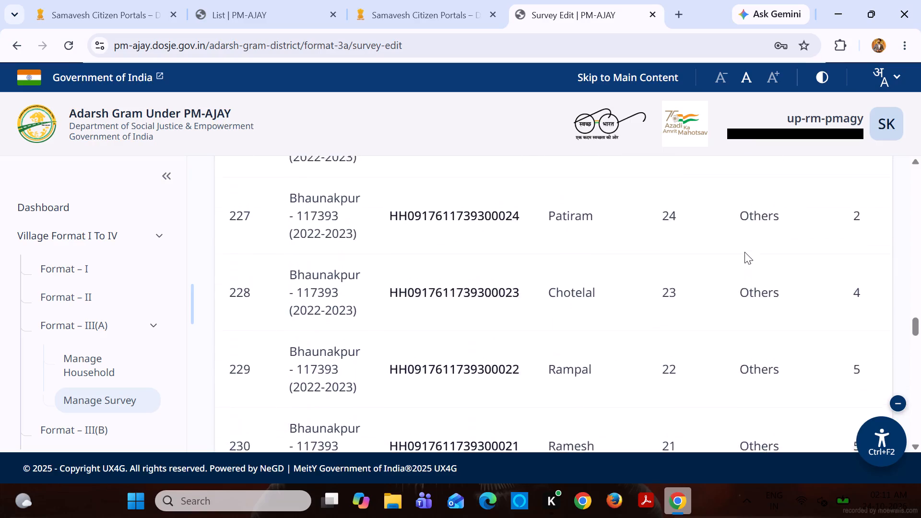
pyautogui.scroll(1, 744, 252)
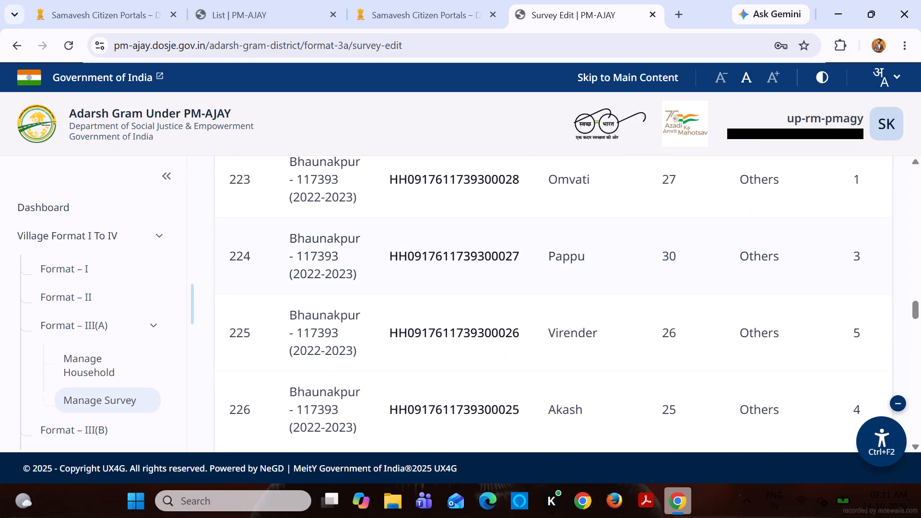
pyautogui.scroll(1, 744, 252)
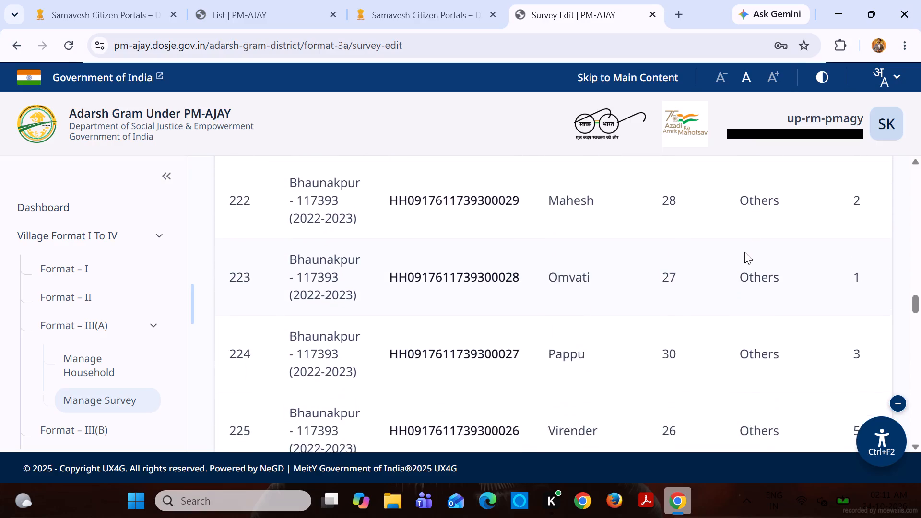
pyautogui.scroll(2, 744, 252)
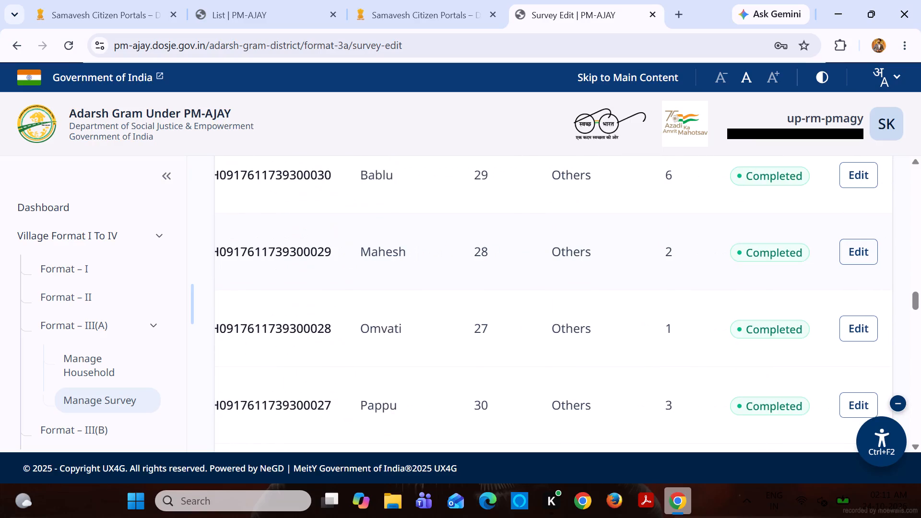
pyautogui.scroll(2, 751, 247)
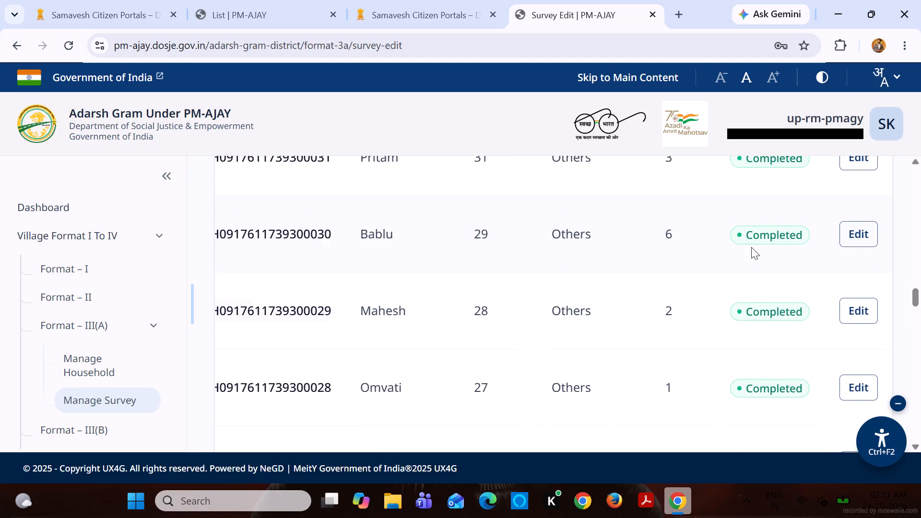
pyautogui.scroll(1, 751, 247)
pyautogui.click(859, 240)
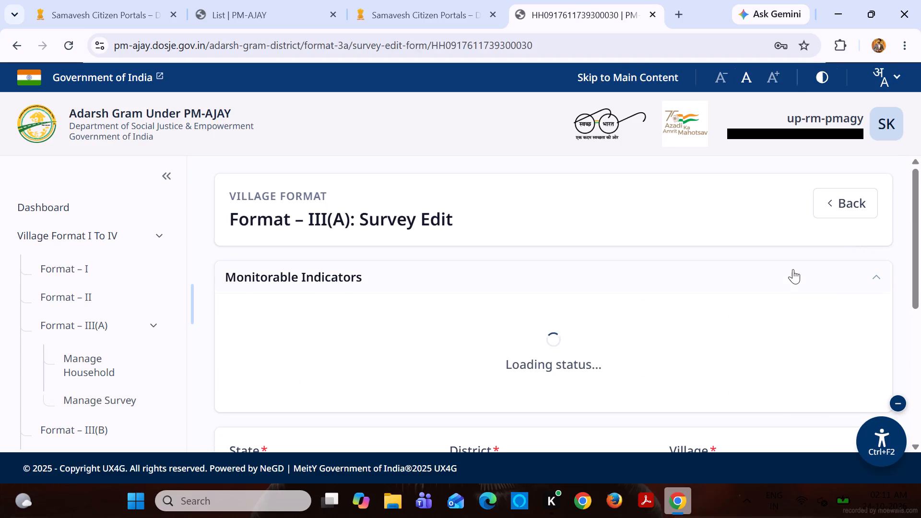
# Load domain 3 – Health and Nutrition and set the household's coverage under any Health Protection Scheme to Yes.
pyautogui.scroll(-7, 793, 269)
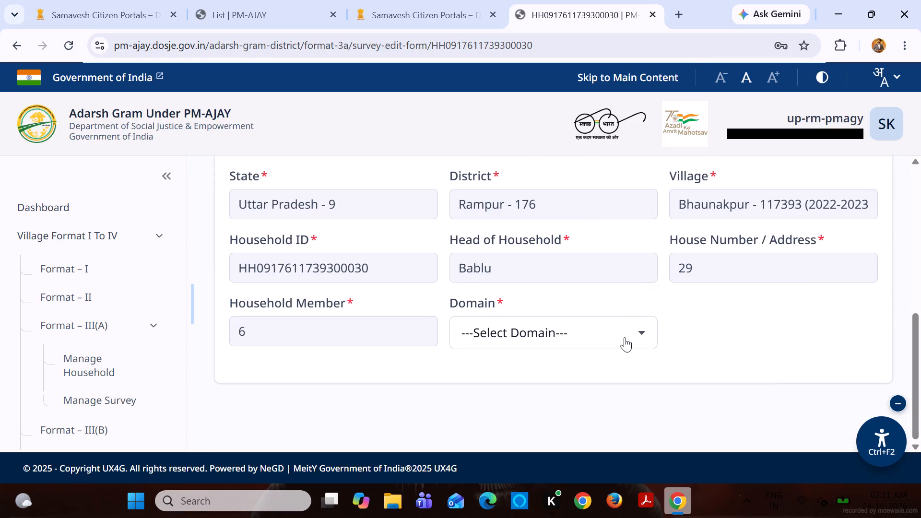
pyautogui.click(624, 341)
pyautogui.click(550, 212)
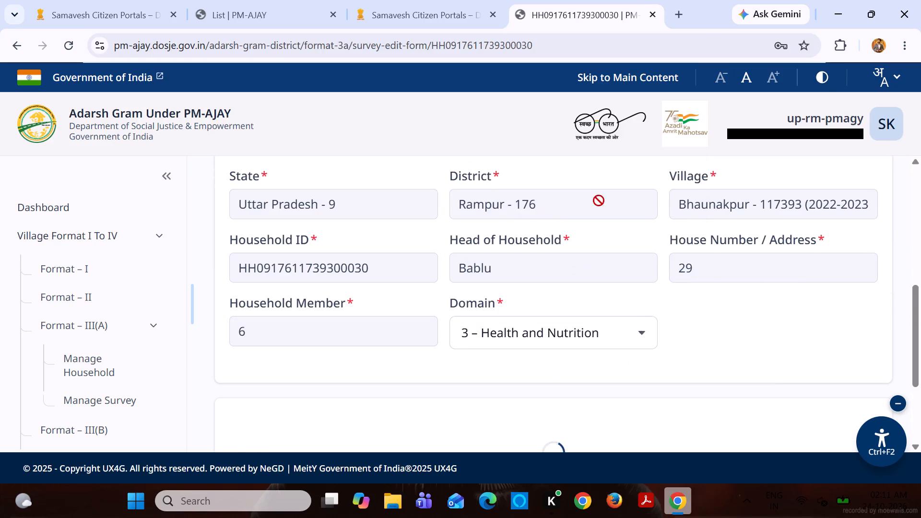
pyautogui.scroll(-4, 641, 325)
pyautogui.click(794, 226)
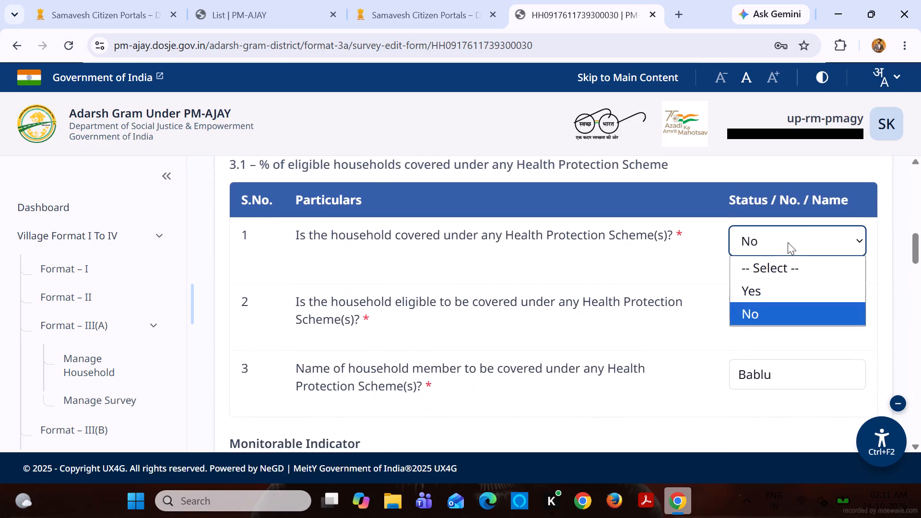
pyautogui.click(767, 283)
# Under indicator 3.10, clear the treatment count and set the number of household members suffering from communicable diseases to 0.
pyautogui.scroll(-6, 767, 283)
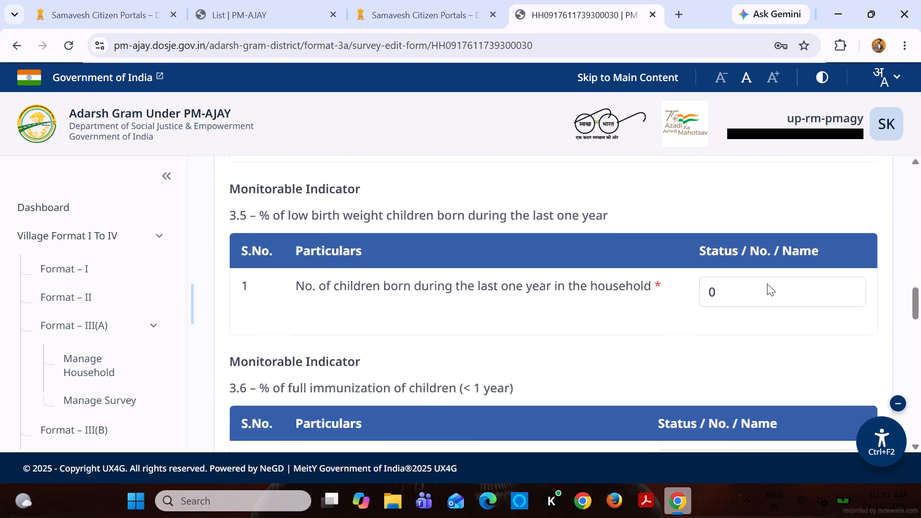
pyautogui.scroll(-9, 767, 283)
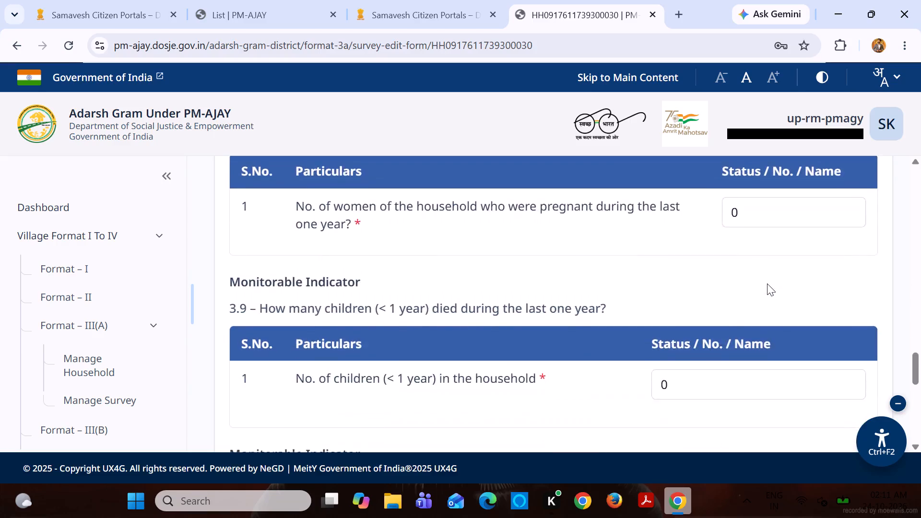
pyautogui.scroll(-1, 767, 283)
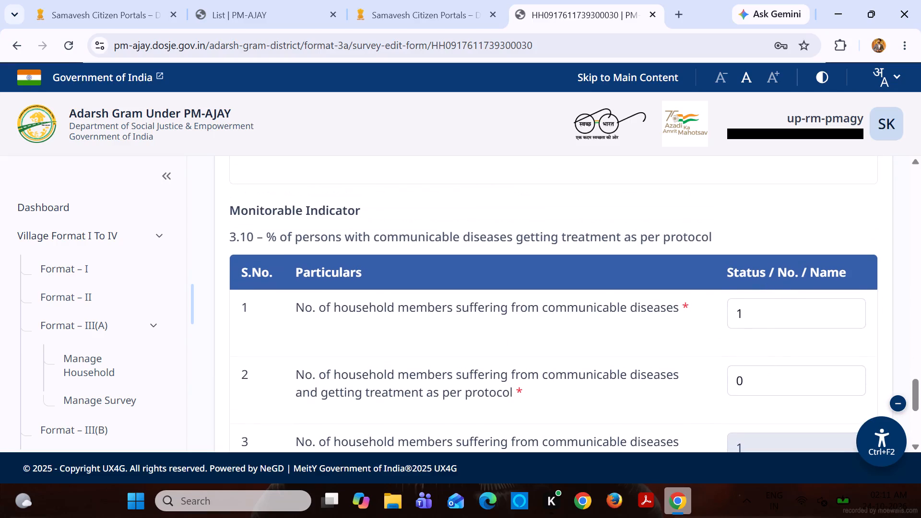
pyautogui.click(766, 386)
pyautogui.press('BackSpace')
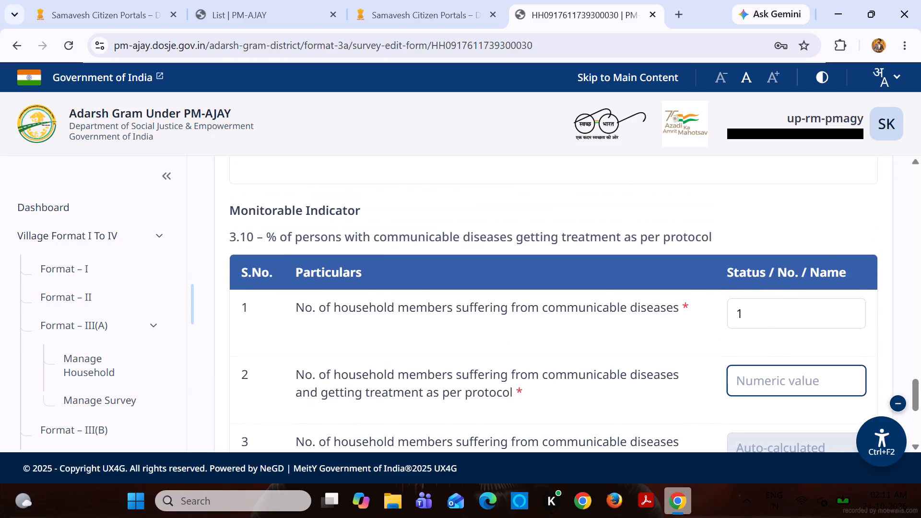
pyautogui.click(790, 325)
pyautogui.press('-')
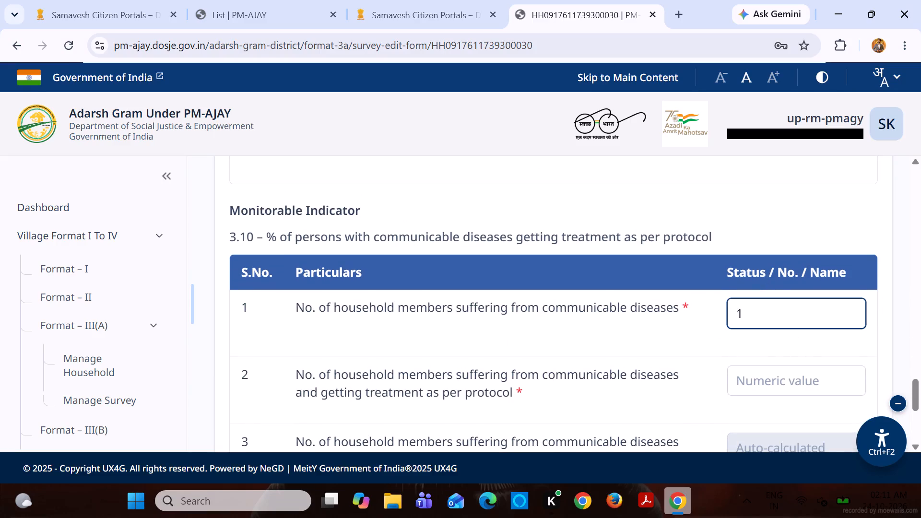
pyautogui.press('BackSpace')
pyautogui.press('BackSpace')
pyautogui.press('0')
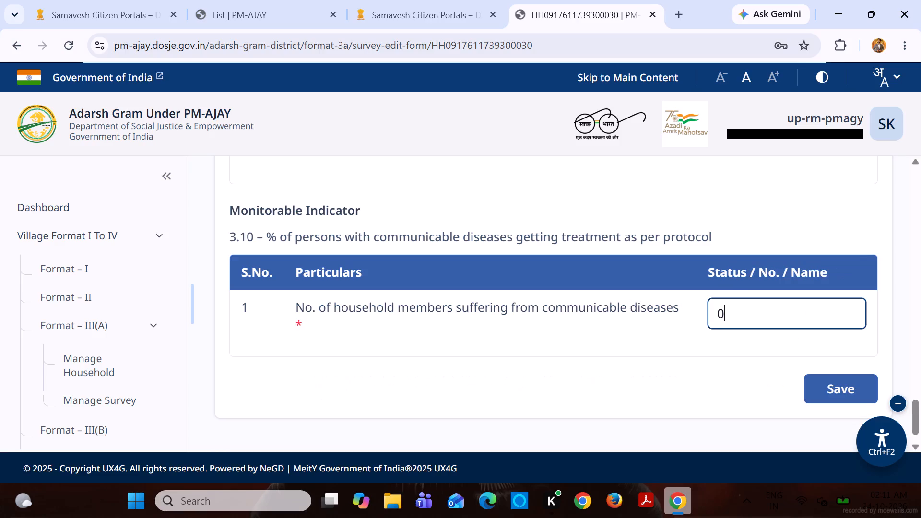
# Save the Health and Nutrition answers for this household and return to the Manage Survey list.
pyautogui.scroll(-1, 790, 325)
pyautogui.scroll(2, 790, 325)
pyautogui.scroll(-2, 790, 325)
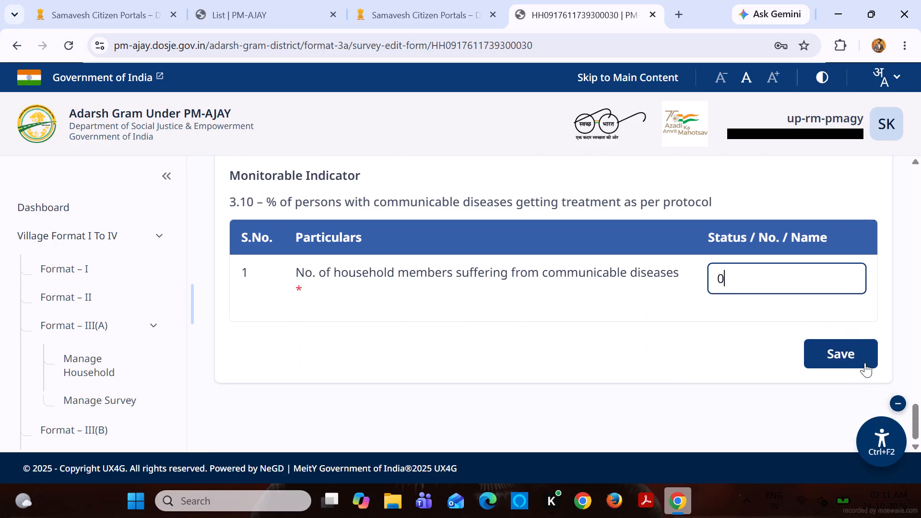
pyautogui.click(863, 359)
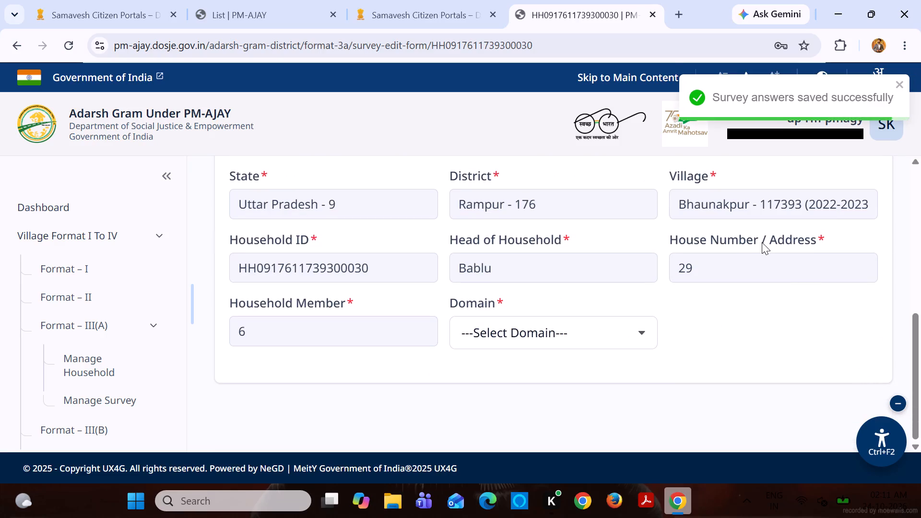
pyautogui.scroll(9, 751, 242)
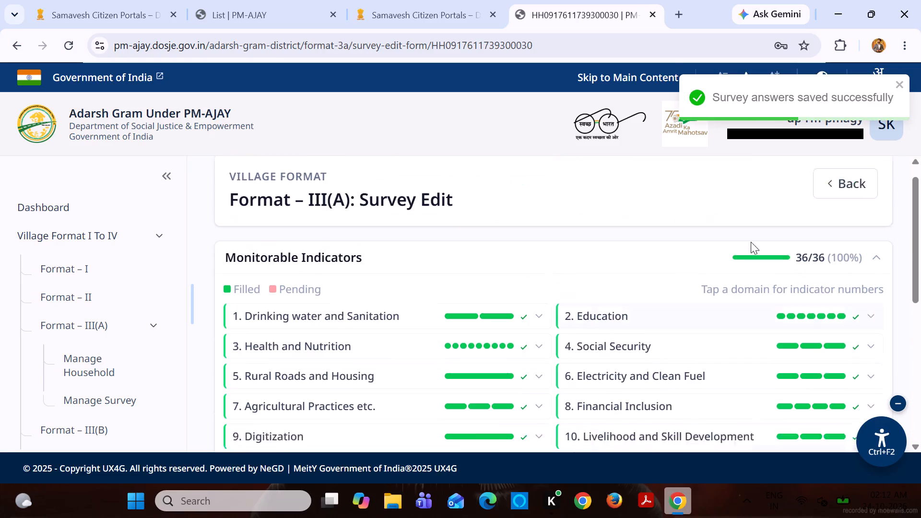
pyautogui.scroll(1, 751, 242)
pyautogui.click(846, 205)
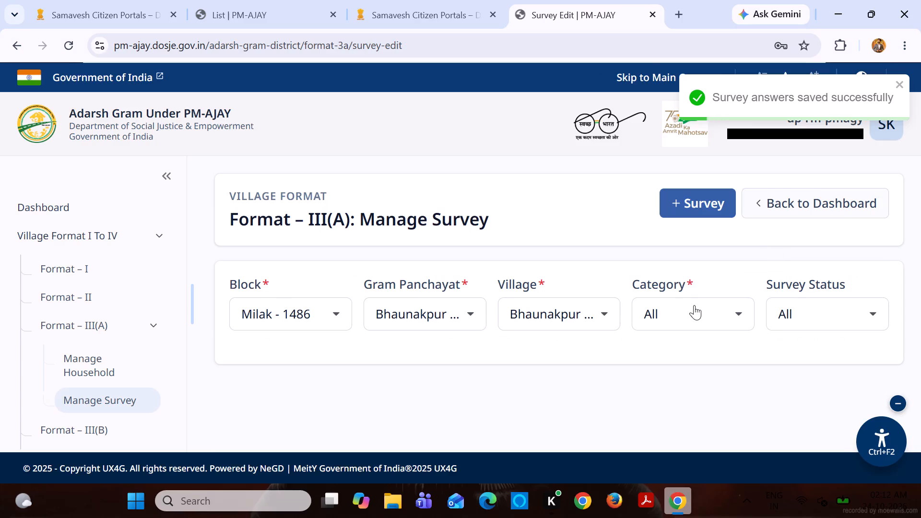
# Open the survey of the household ID ending in 033 for editing, from page 3 of the households list.
pyautogui.scroll(-13, 694, 305)
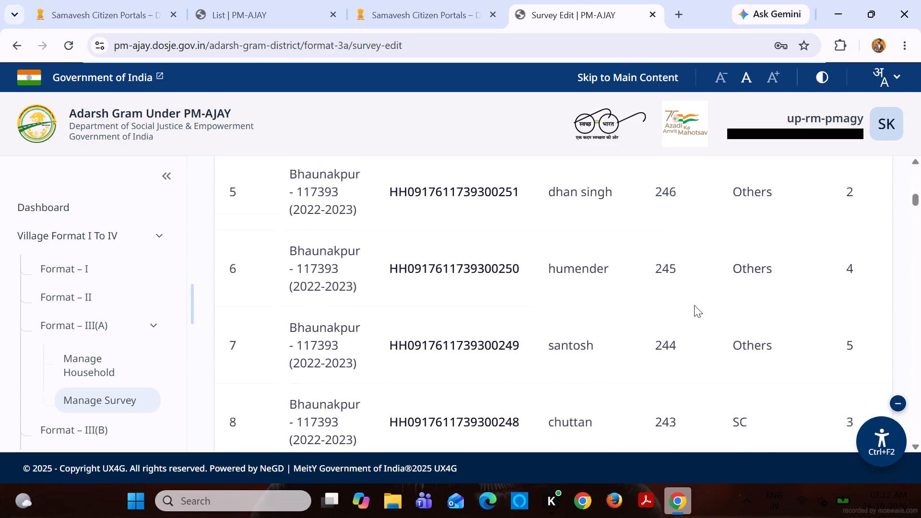
pyautogui.scroll(-20, 694, 305)
pyautogui.scroll(-9, 694, 305)
pyautogui.click(720, 357)
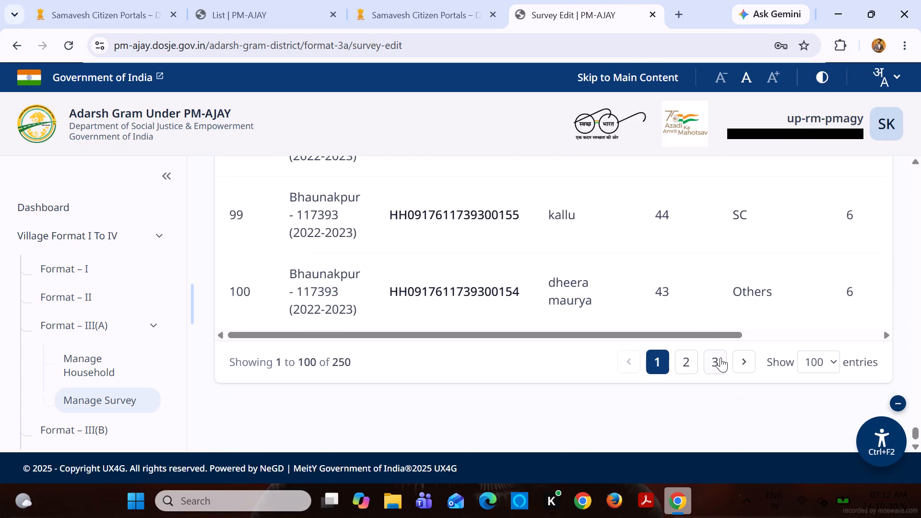
pyautogui.scroll(10, 732, 242)
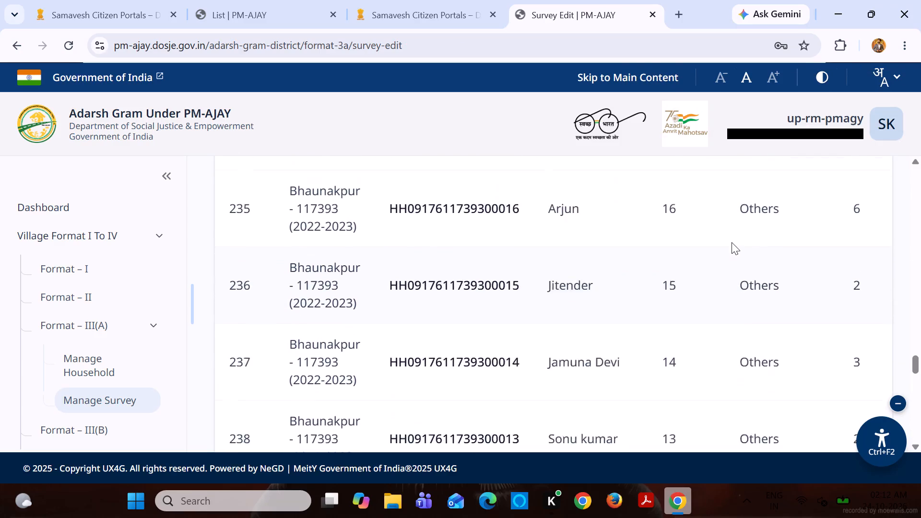
pyautogui.scroll(5, 732, 242)
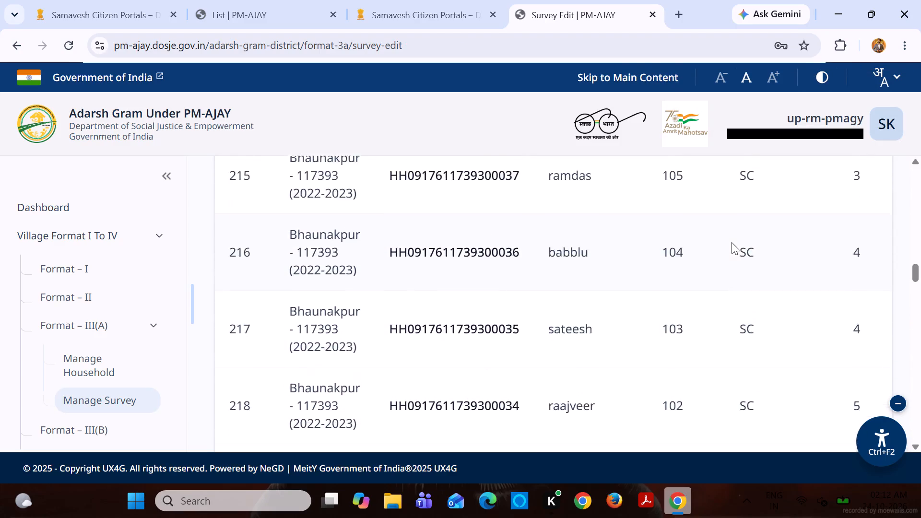
pyautogui.scroll(1, 732, 242)
pyautogui.click(856, 322)
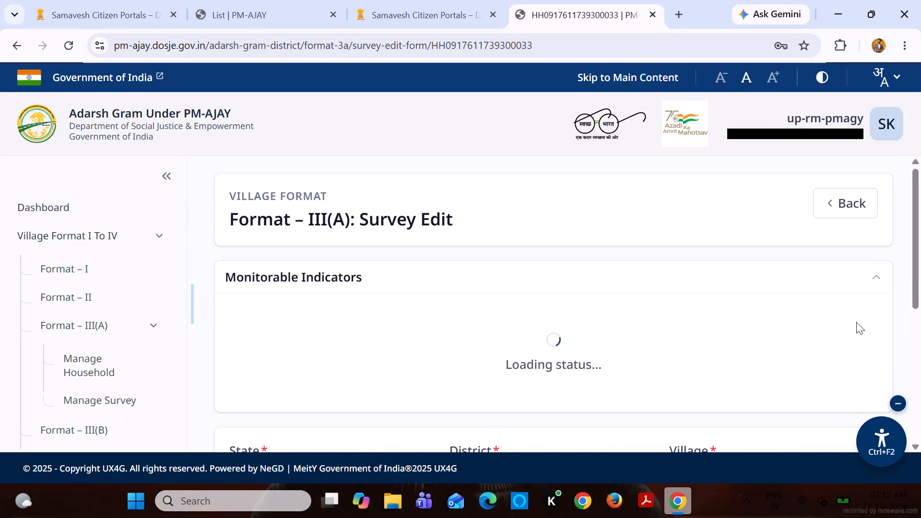
# Load domain 3 – Health and Nutrition and set the household's coverage under any Health Protection Scheme to Yes.
pyautogui.scroll(-8, 785, 347)
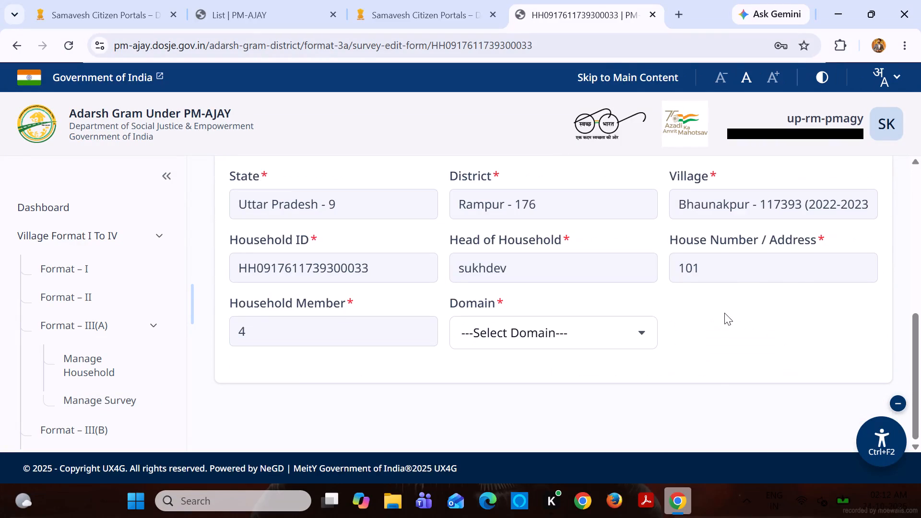
pyautogui.click(634, 335)
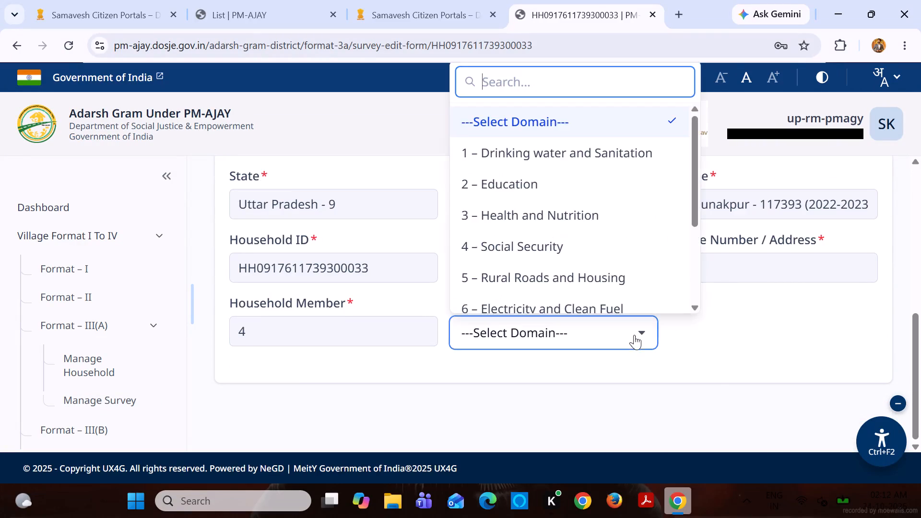
pyautogui.click(555, 208)
pyautogui.scroll(-4, 672, 291)
pyautogui.moveTo(773, 236); pyautogui.dragTo(764, 279)
pyautogui.click(764, 279)
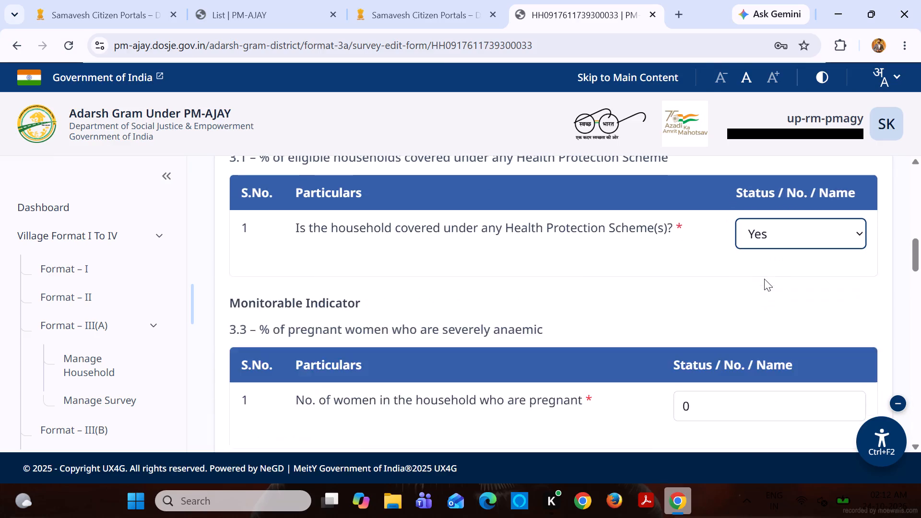
# Under indicator 3.7, set the number of underweight children (0-5 years) in the household to 0.
pyautogui.scroll(-9, 764, 279)
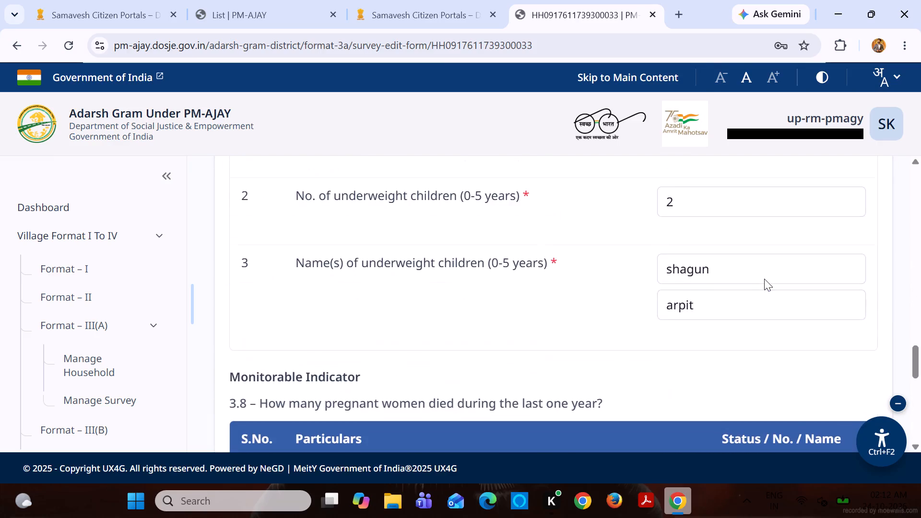
pyautogui.scroll(-2, 764, 279)
pyautogui.click(725, 300)
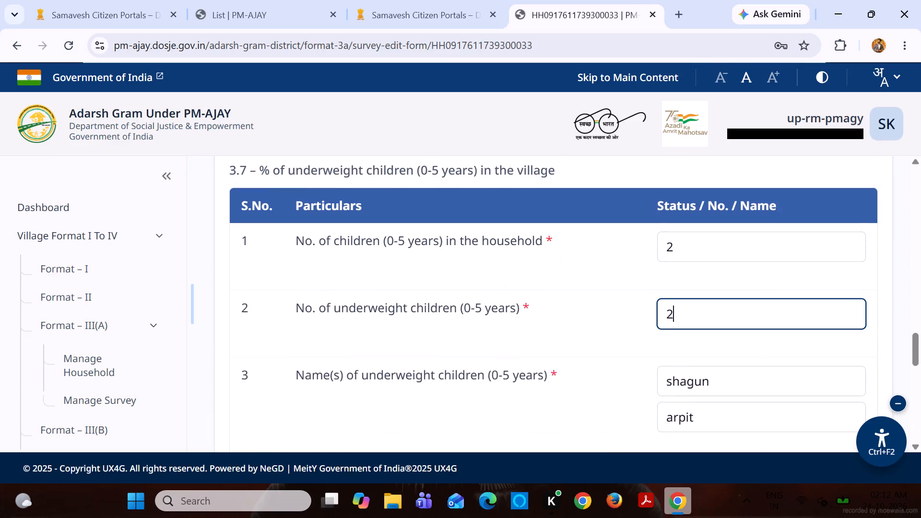
pyautogui.press('BackSpace')
pyautogui.press('0')
# Save the Health and Nutrition answers for this household and return to the Manage Survey list.
pyautogui.scroll(-5, 725, 300)
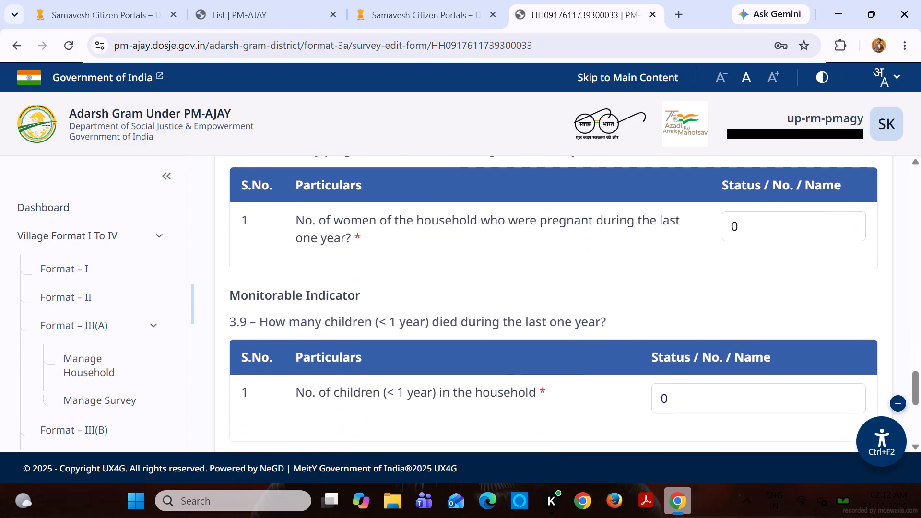
pyautogui.scroll(-8, 725, 300)
pyautogui.click(826, 350)
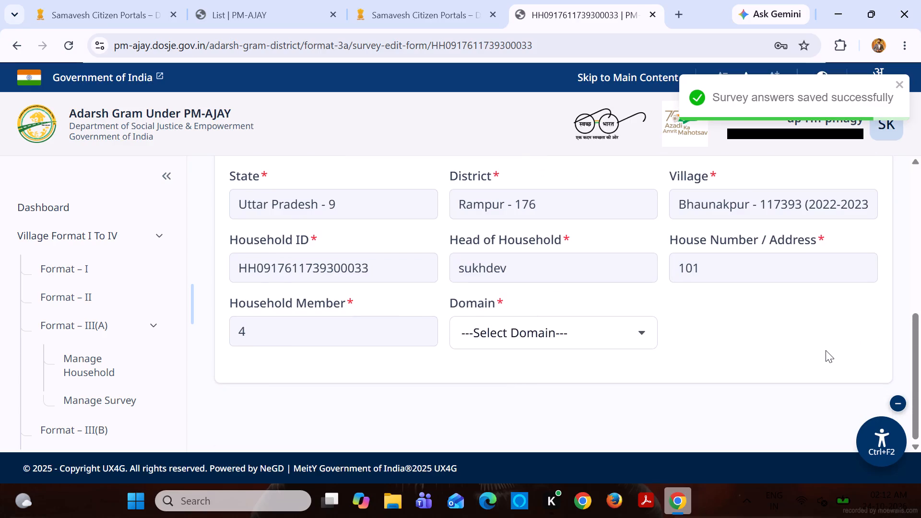
pyautogui.scroll(4, 792, 268)
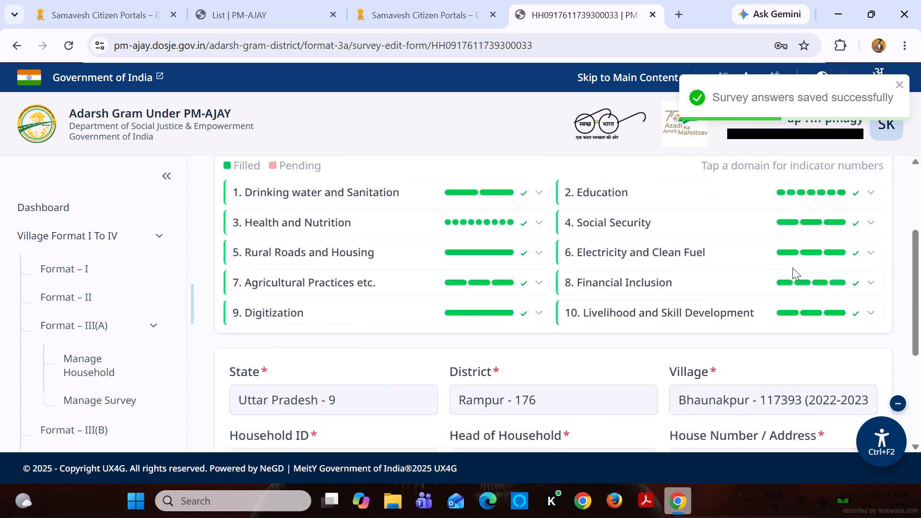
pyautogui.scroll(2, 792, 268)
pyautogui.click(839, 195)
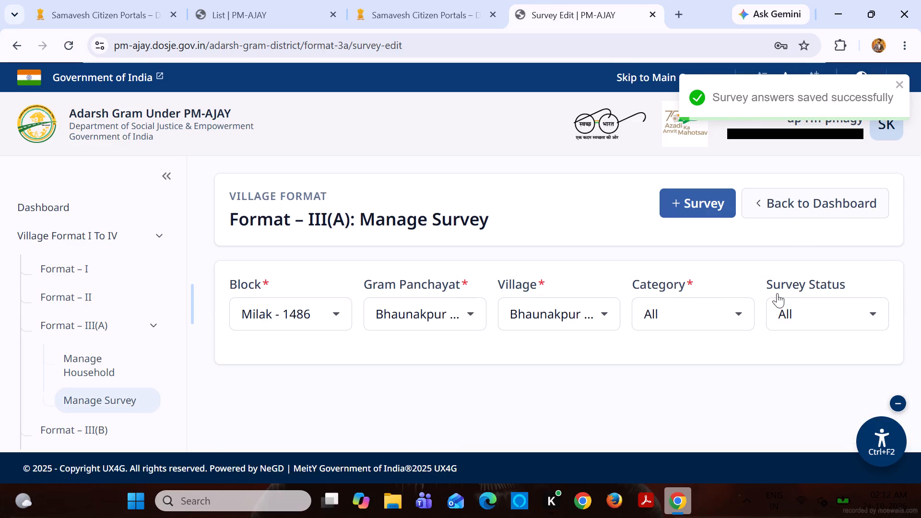
# Open the survey of the household ID ending in 034 for editing, from page 3 of the households list.
pyautogui.scroll(-5, 777, 293)
pyautogui.scroll(-18, 777, 293)
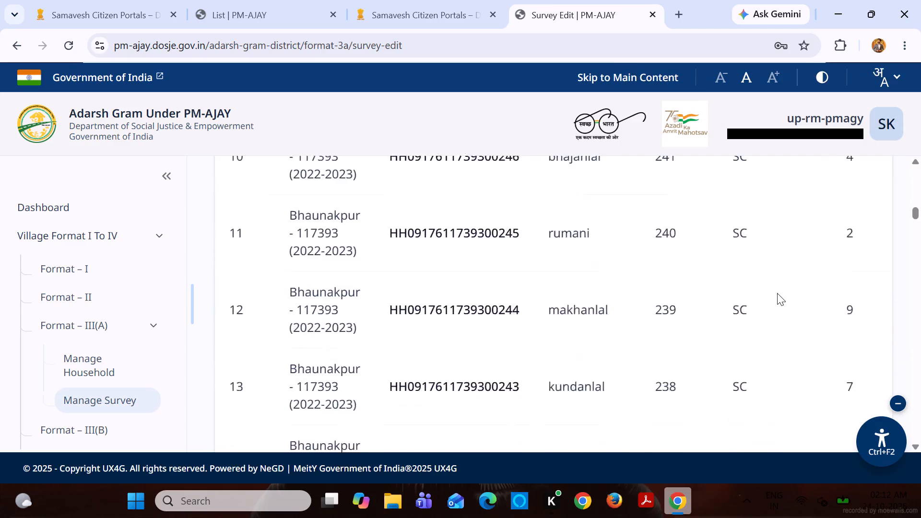
pyautogui.scroll(-20, 777, 293)
pyautogui.scroll(-1, 777, 293)
pyautogui.click(720, 353)
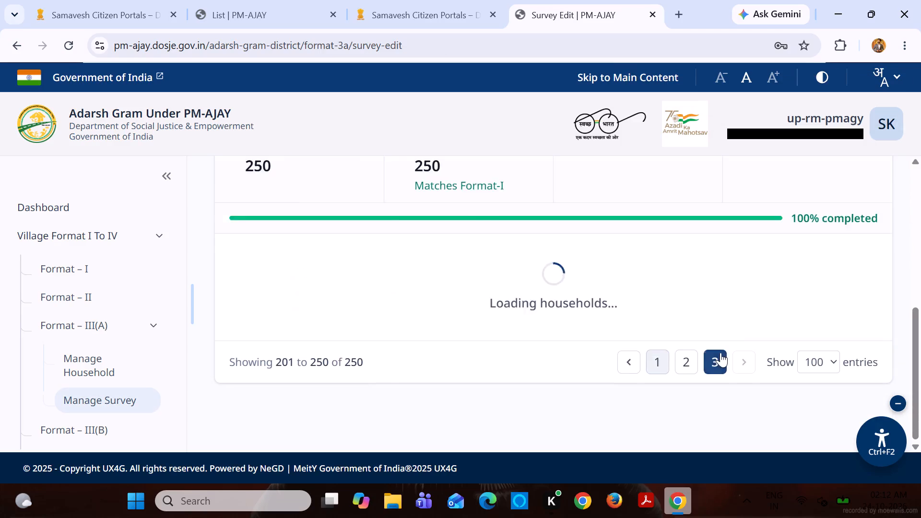
pyautogui.scroll(14, 746, 241)
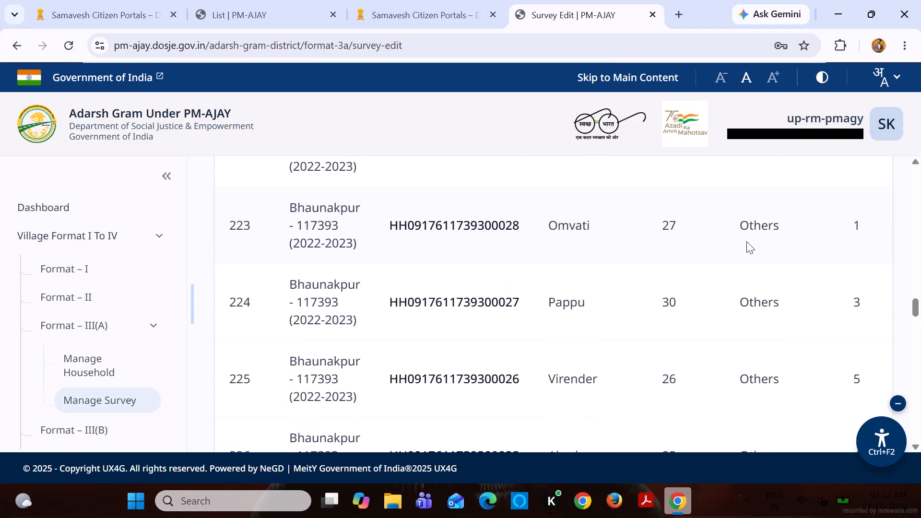
pyautogui.scroll(3, 746, 241)
pyautogui.hscroll(1, 746, 241)
pyautogui.hscroll(-3, 746, 241)
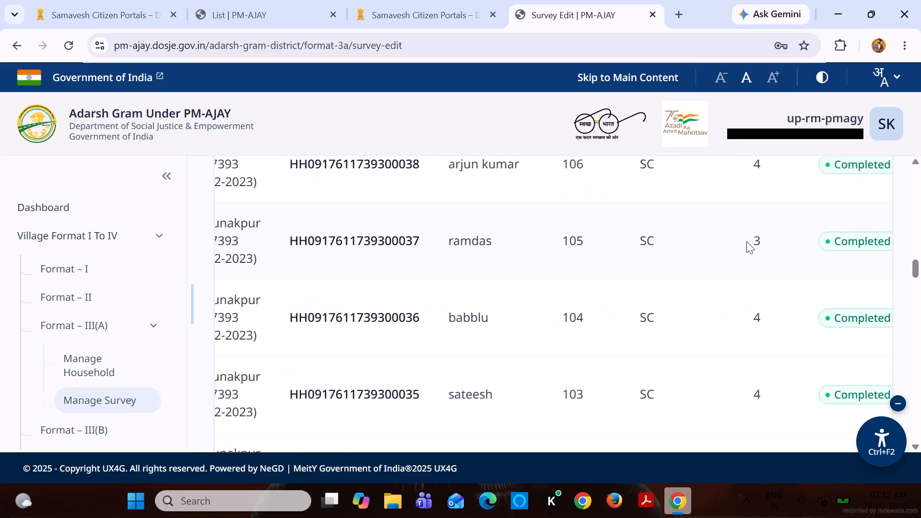
pyautogui.hscroll(-2, 746, 241)
pyautogui.scroll(-2, 746, 241)
pyautogui.click(851, 349)
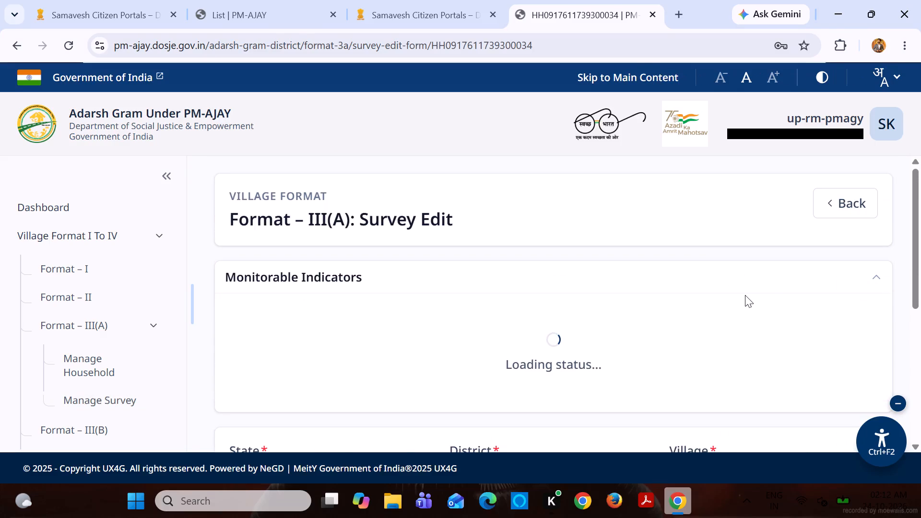
# Load domain 3 – Health and Nutrition and set the household's coverage under any Health Protection Scheme to Yes.
pyautogui.scroll(-8, 745, 295)
pyautogui.click(613, 339)
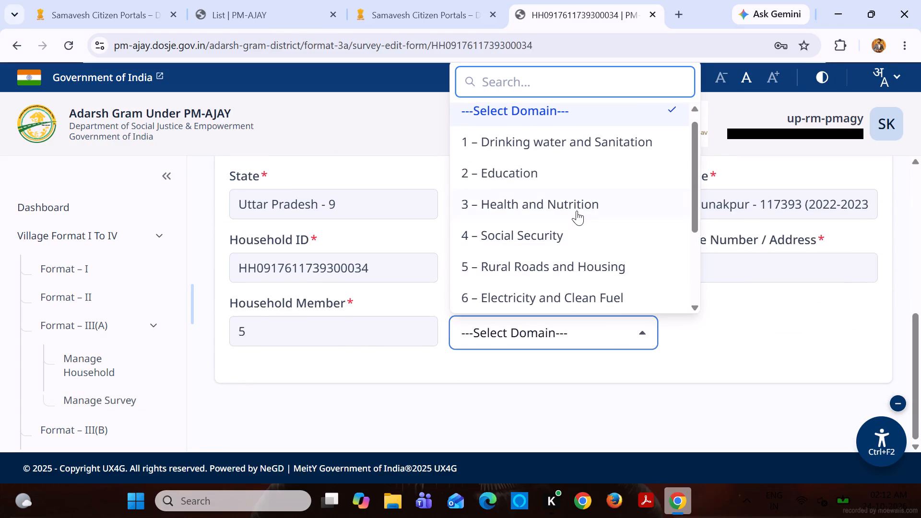
pyautogui.click(576, 210)
pyautogui.scroll(-4, 751, 362)
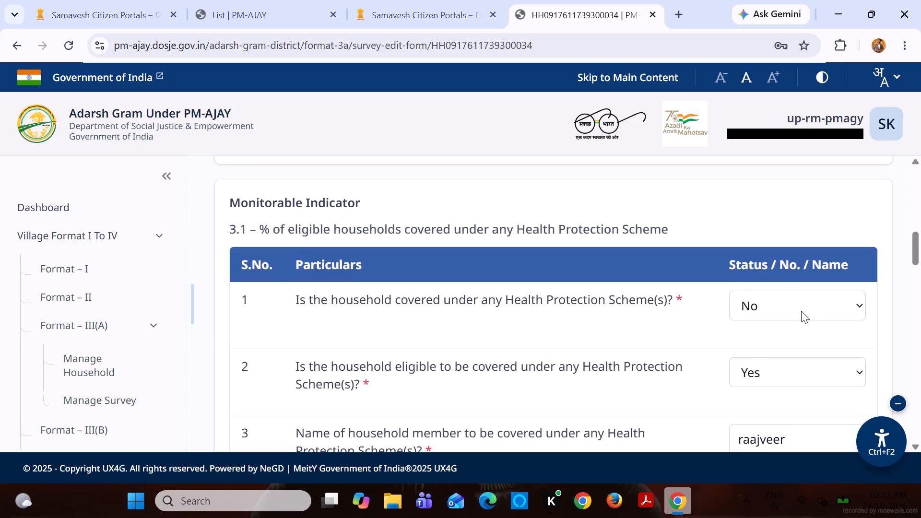
pyautogui.moveTo(801, 311); pyautogui.dragTo(782, 349)
pyautogui.click(782, 349)
# Save the Health and Nutrition answers for household 034 and return to the Manage Survey list.
pyautogui.scroll(-5, 782, 349)
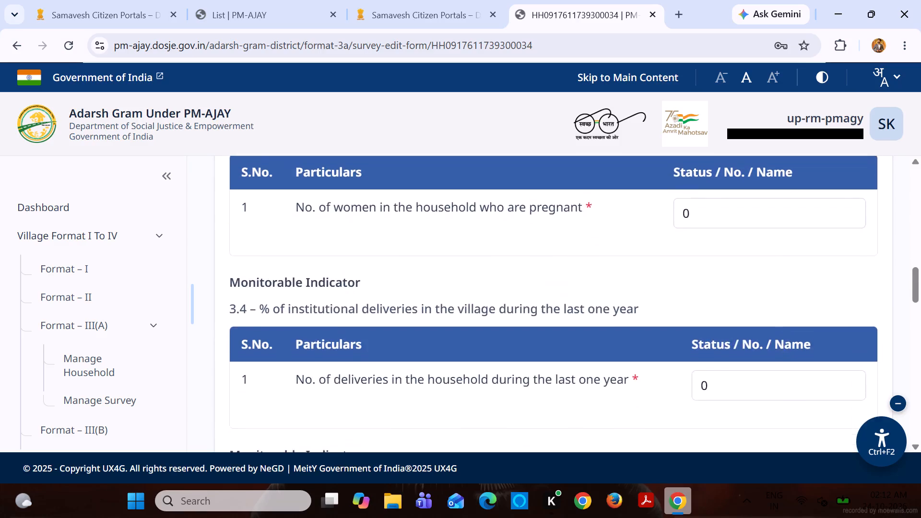
pyautogui.scroll(-8, 782, 349)
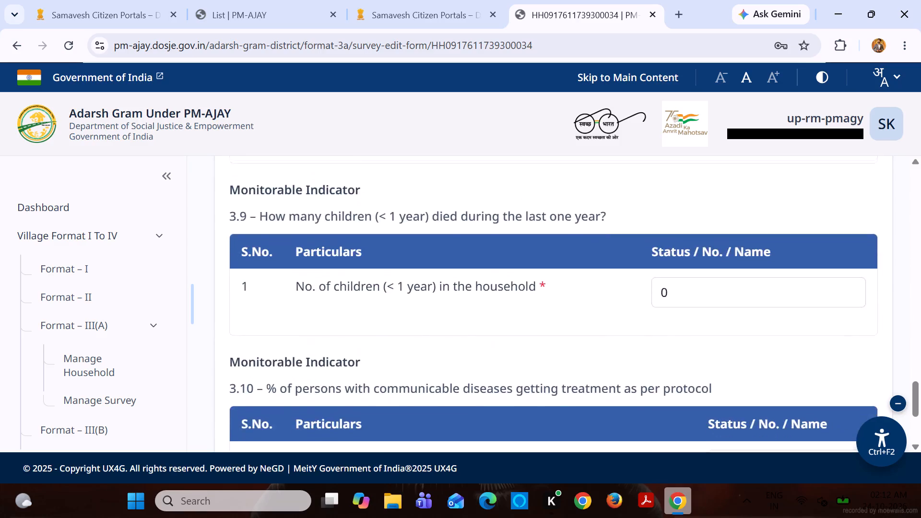
pyautogui.scroll(-3, 782, 349)
pyautogui.click(826, 346)
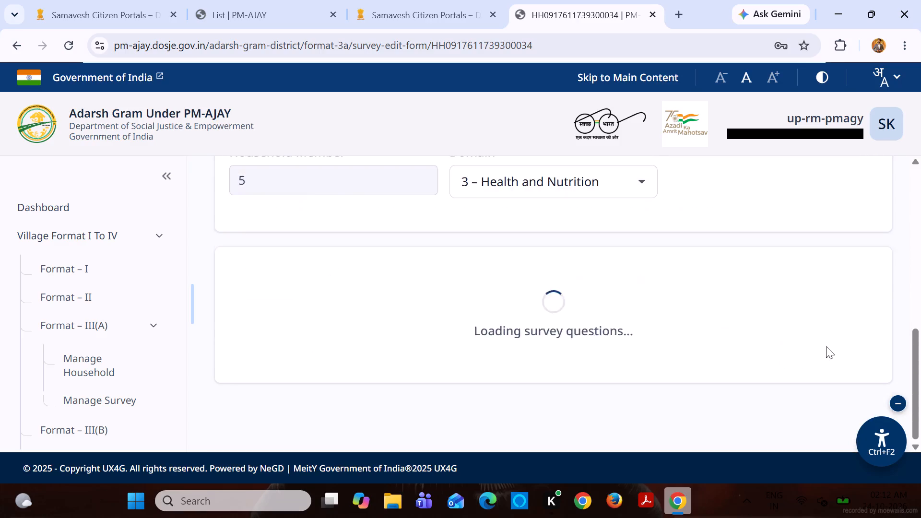
pyautogui.scroll(8, 782, 240)
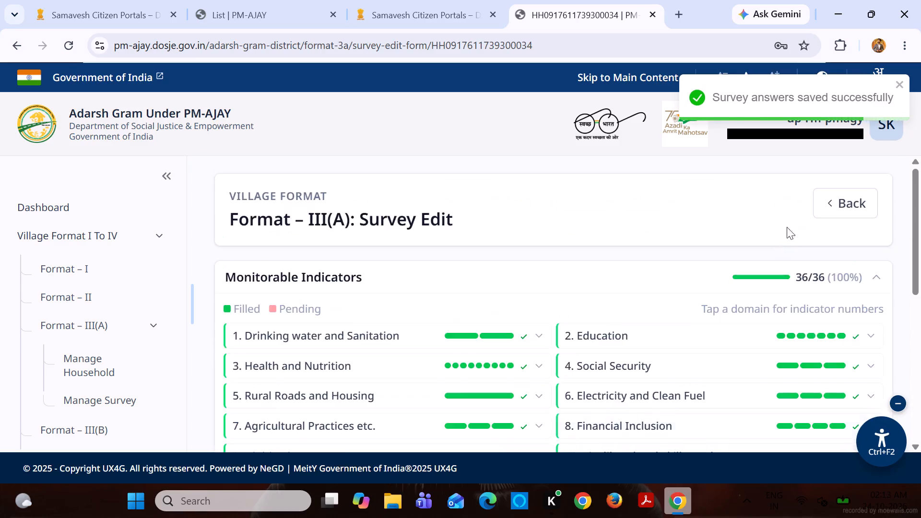
pyautogui.click(834, 201)
# Open the survey of the household ID ending in 035 for editing, from page 3 of the households list.
pyautogui.scroll(-3, 790, 290)
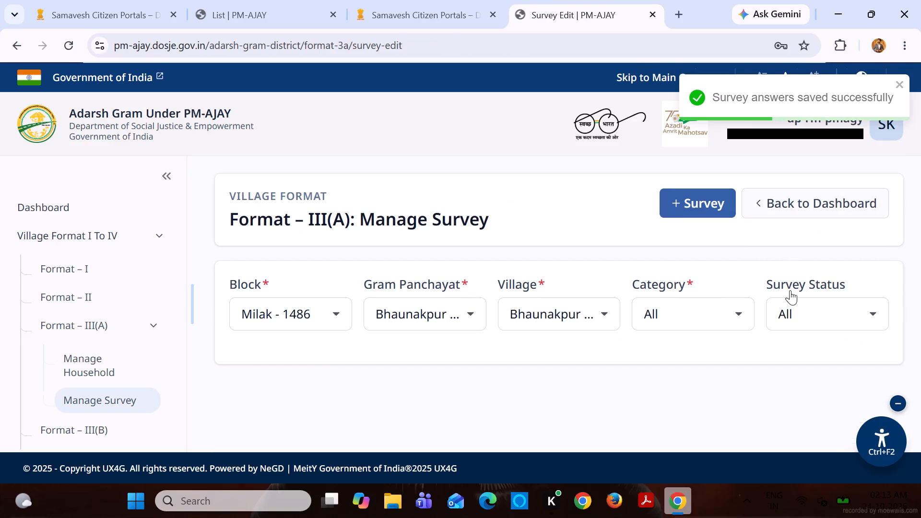
pyautogui.scroll(-10, 790, 290)
pyautogui.scroll(-13, 790, 290)
pyautogui.scroll(-9, 790, 290)
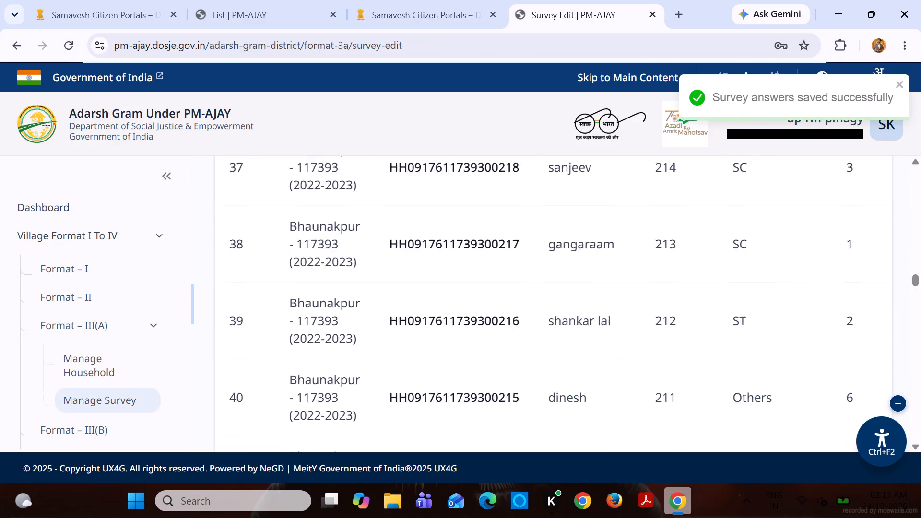
pyautogui.scroll(-5, 790, 290)
pyautogui.scroll(-17, 758, 312)
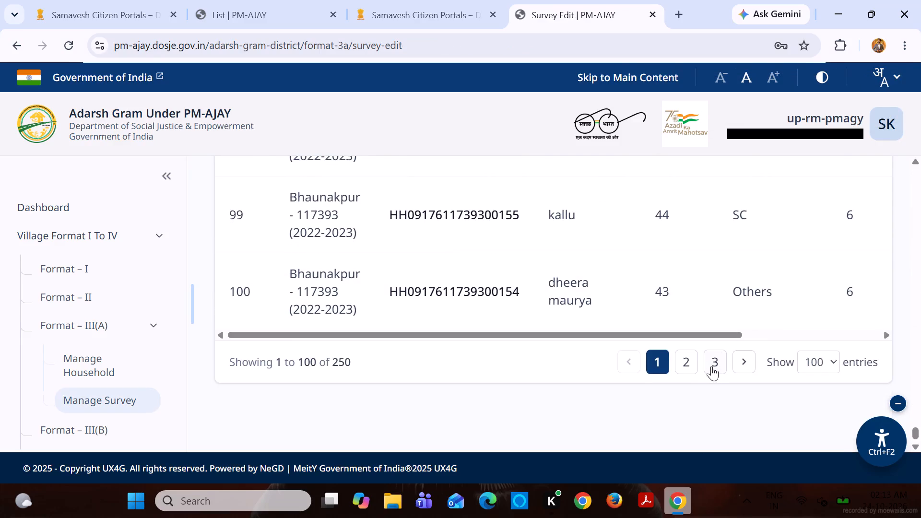
pyautogui.click(711, 366)
pyautogui.scroll(8, 714, 188)
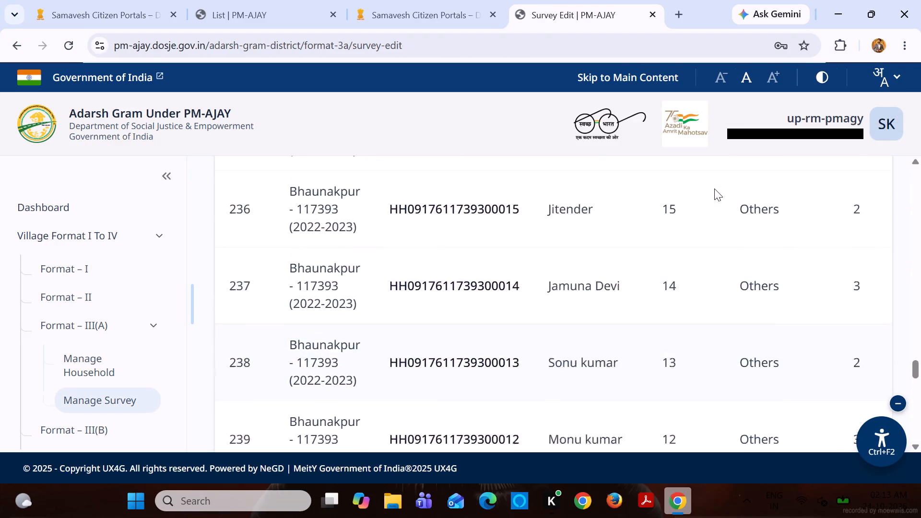
pyautogui.scroll(12, 714, 188)
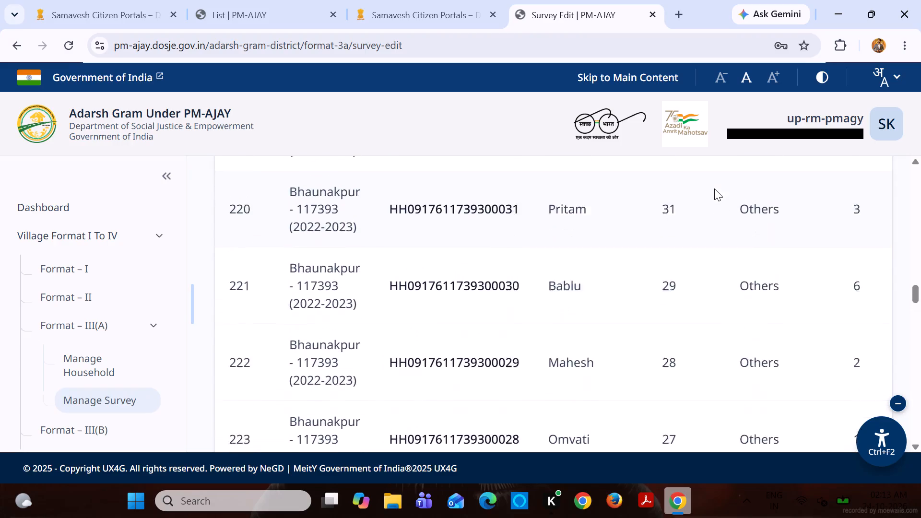
pyautogui.scroll(4, 714, 188)
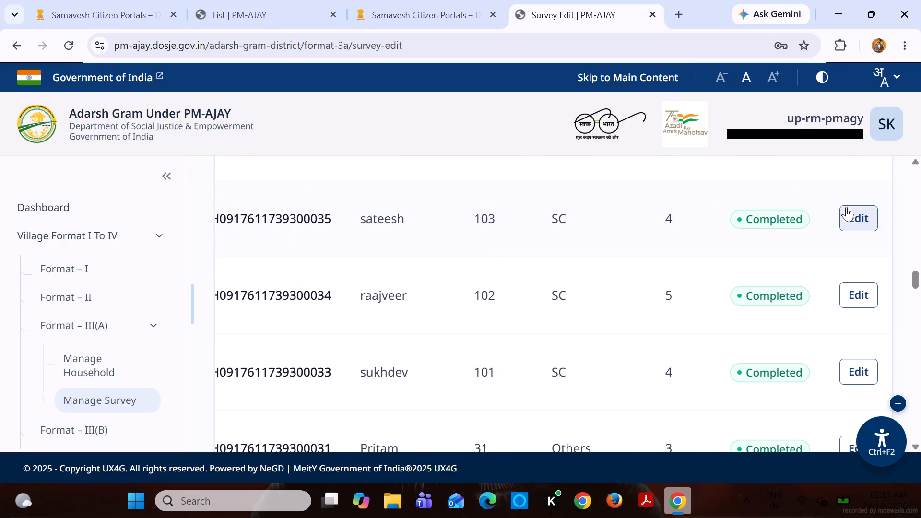
pyautogui.click(850, 210)
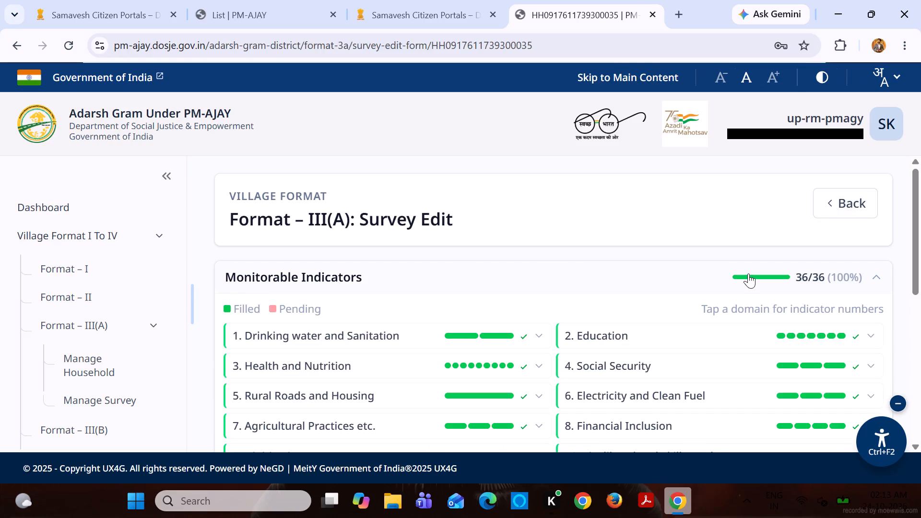
# Load domain 3 – Health and Nutrition and, under indicator 3.5, set the number of low birth weight children born to 0.
pyautogui.scroll(-8, 748, 273)
pyautogui.click(631, 329)
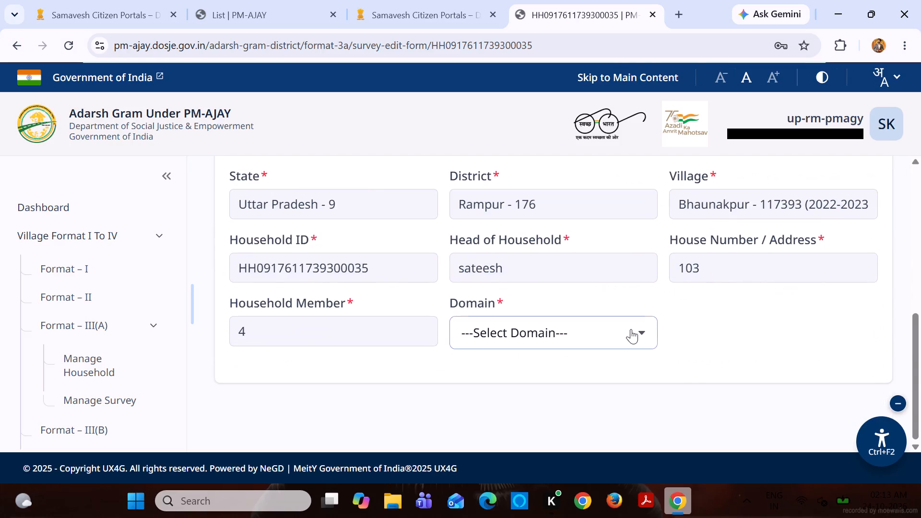
pyautogui.click(574, 213)
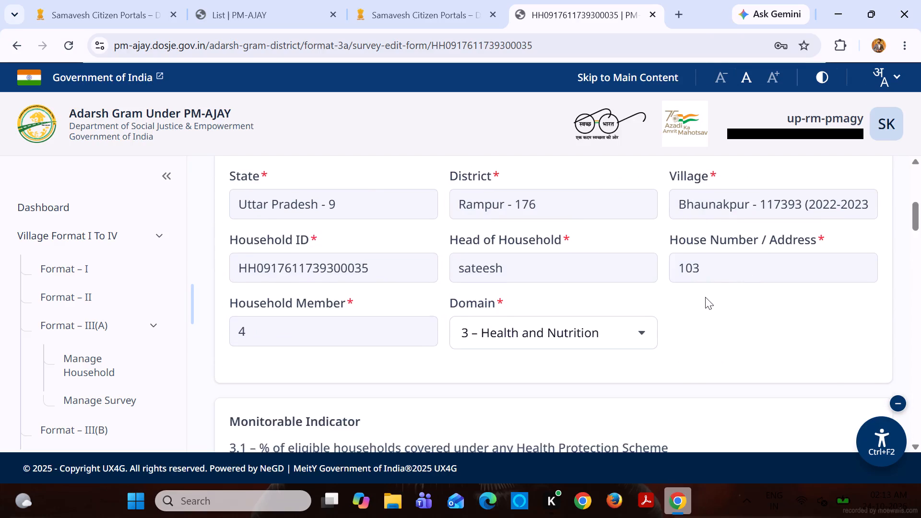
pyautogui.scroll(-3, 705, 297)
pyautogui.scroll(-5, 791, 284)
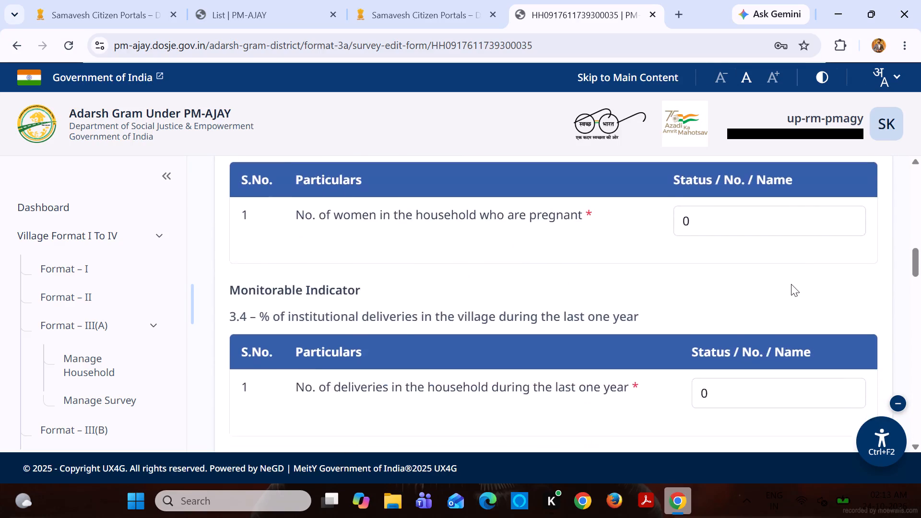
pyautogui.scroll(-3, 791, 284)
pyautogui.click(725, 317)
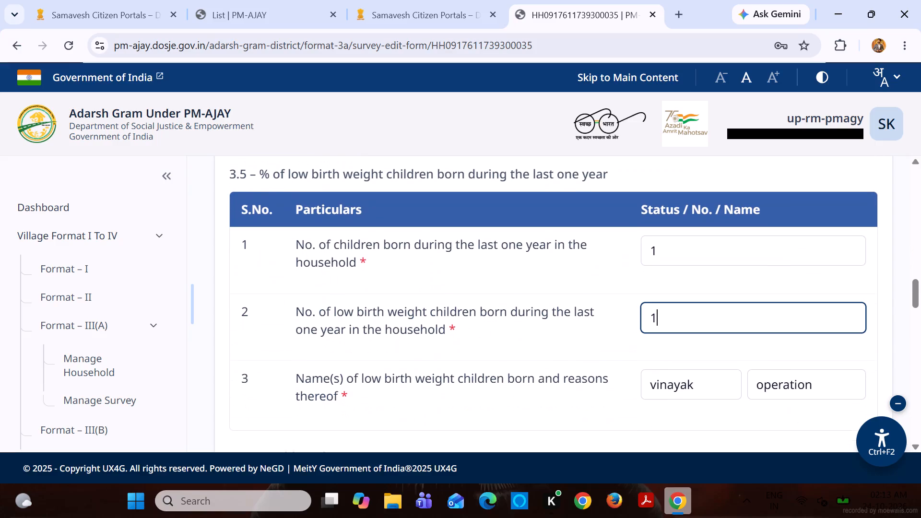
pyautogui.press('BackSpace')
pyautogui.press('0')
# Under indicator 3.7, set the number of underweight children (0-5 years) in household 035 to 0.
pyautogui.scroll(-4, 725, 317)
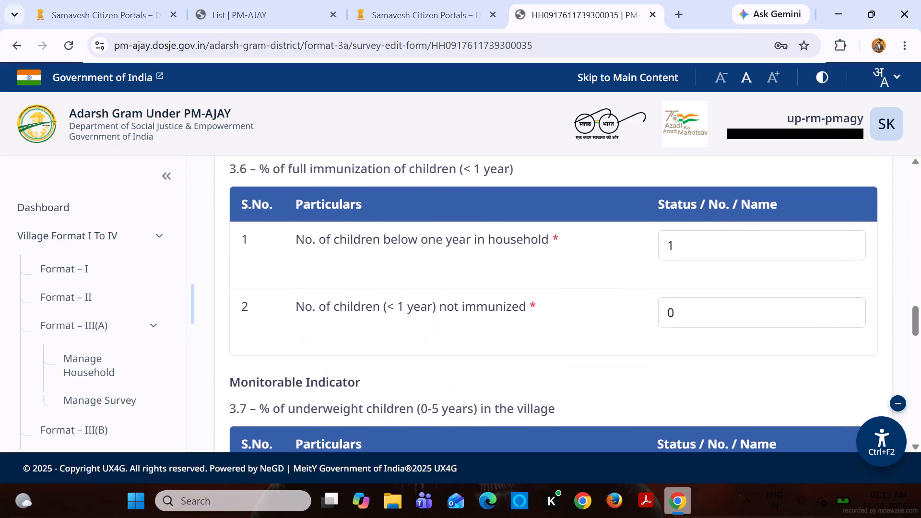
pyautogui.scroll(-4, 698, 306)
pyautogui.click(698, 306)
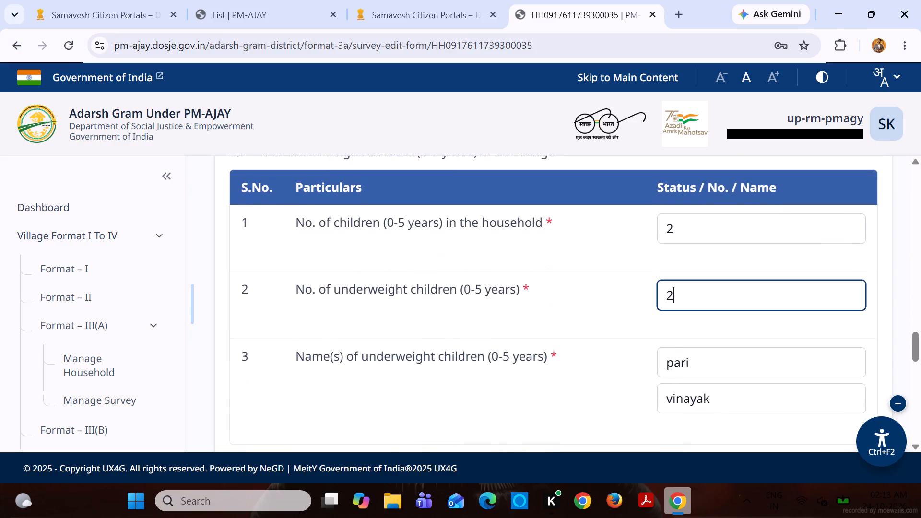
pyautogui.press('BackSpace')
pyautogui.press('0')
# Save the Health and Nutrition answers for household 035 and return to the Manage Survey list.
pyautogui.scroll(-5, 698, 306)
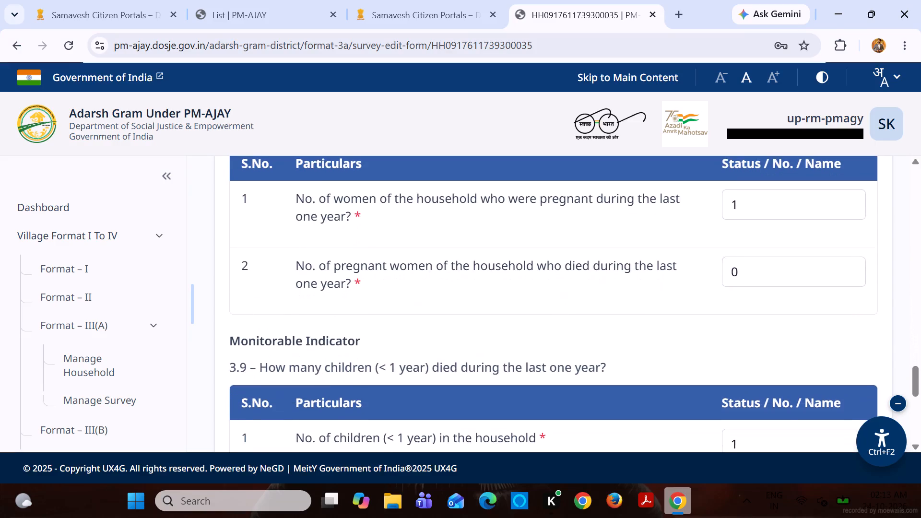
pyautogui.scroll(-6, 744, 241)
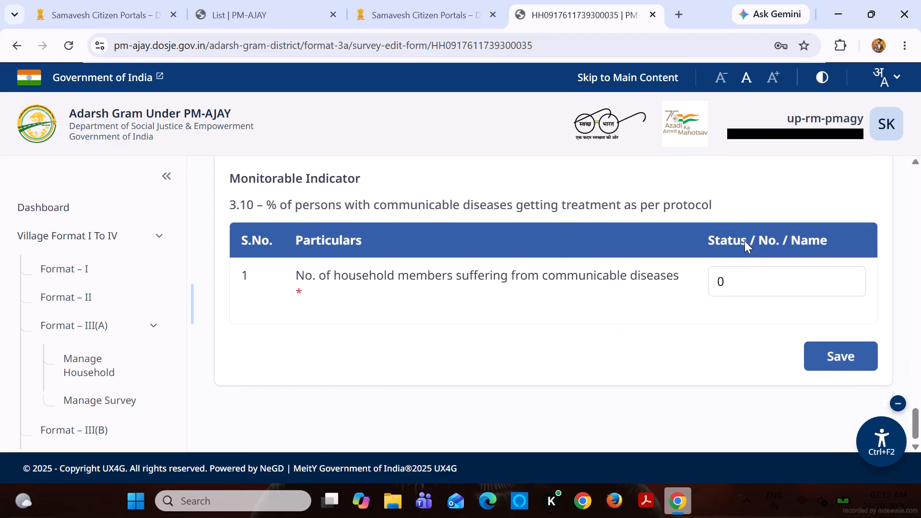
pyautogui.scroll(-3, 744, 241)
pyautogui.click(838, 353)
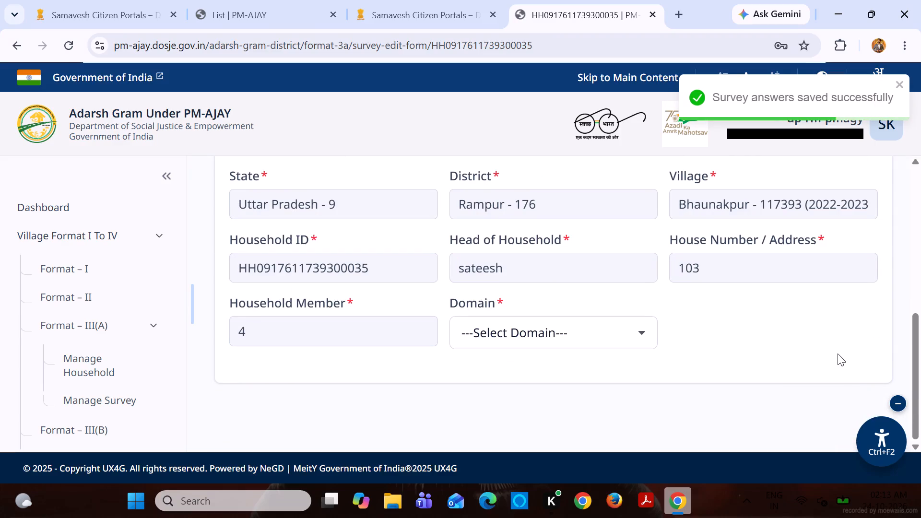
pyautogui.scroll(6, 741, 292)
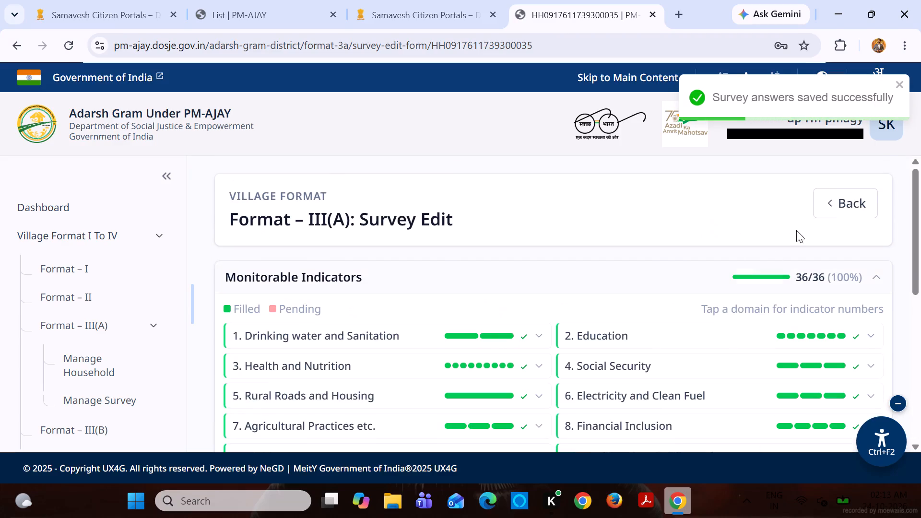
pyautogui.click(832, 209)
# Open the survey of the household ID ending in 037 for editing, from page 3 of the households list.
pyautogui.scroll(-7, 794, 306)
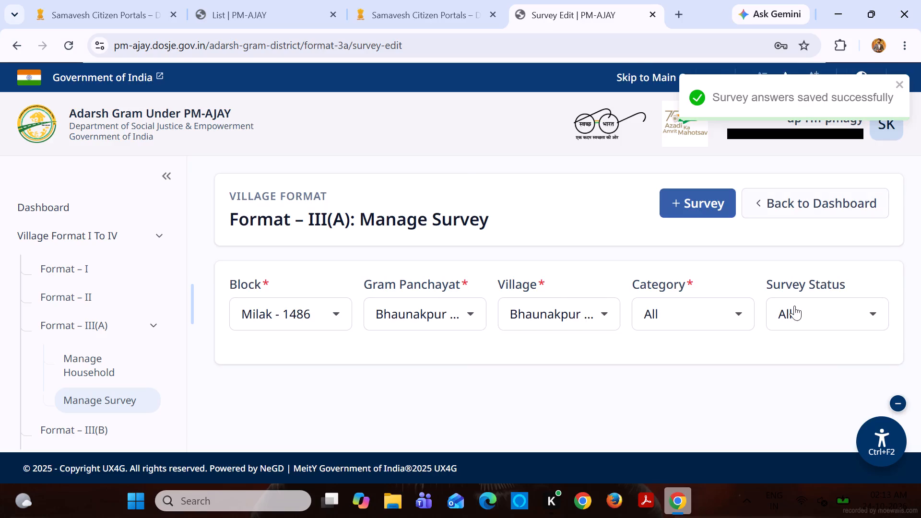
pyautogui.scroll(-20, 794, 306)
pyautogui.scroll(-8, 794, 306)
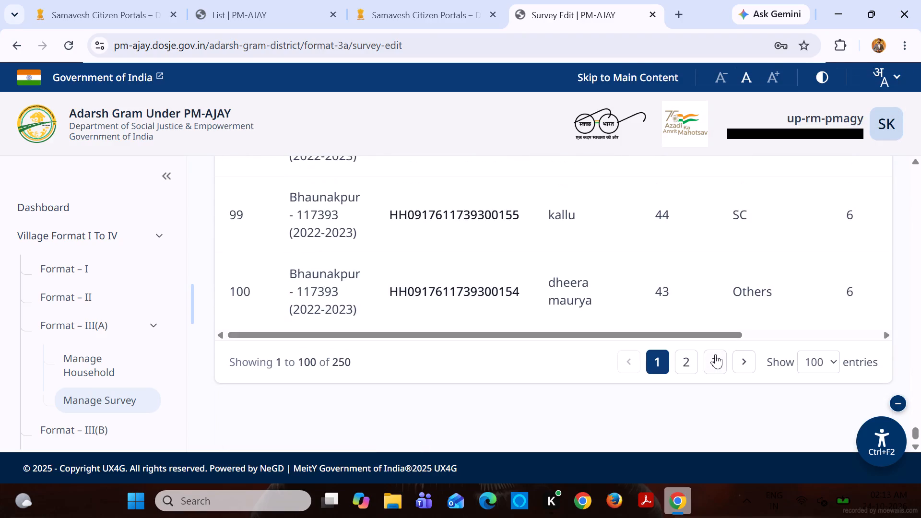
pyautogui.click(715, 354)
pyautogui.scroll(7, 731, 252)
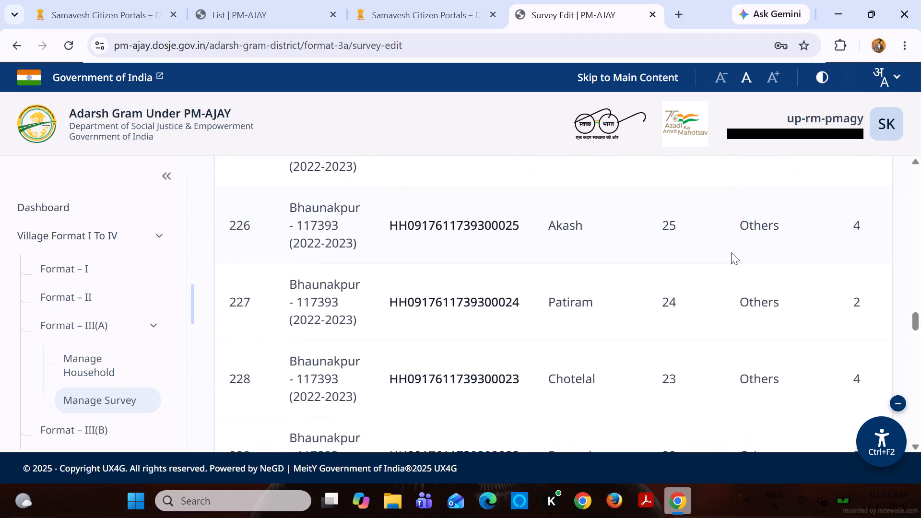
pyautogui.scroll(11, 731, 252)
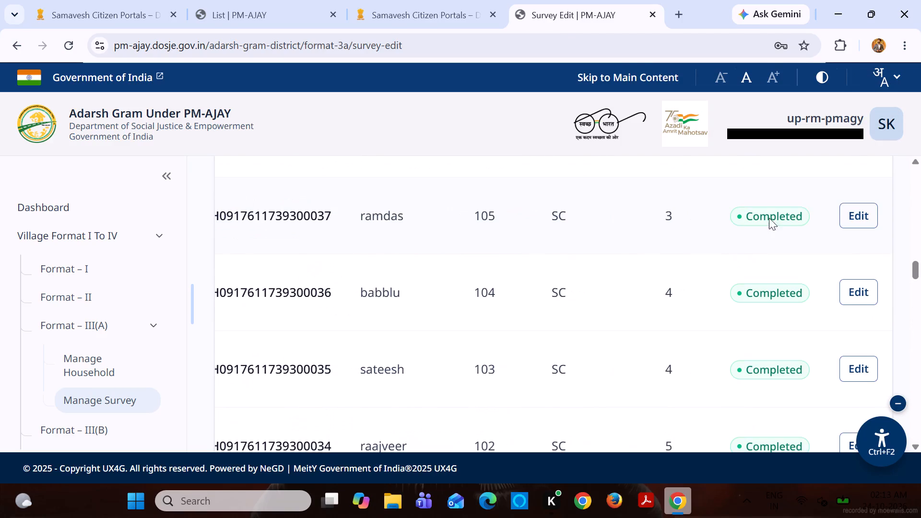
pyautogui.click(857, 213)
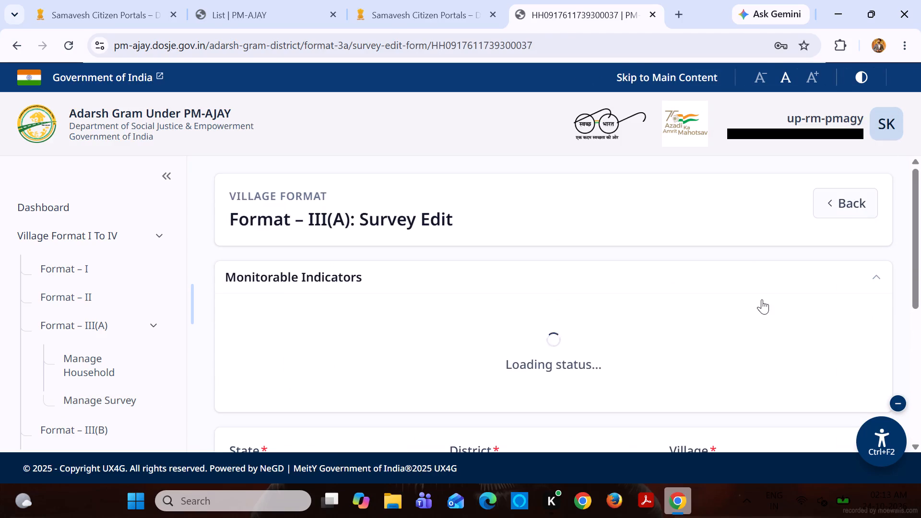
# Load domain 3 – Health and Nutrition for household 037 and set Health Protection Scheme coverage under indicator 3.1 to Yes.
pyautogui.scroll(-7, 762, 299)
pyautogui.click(638, 333)
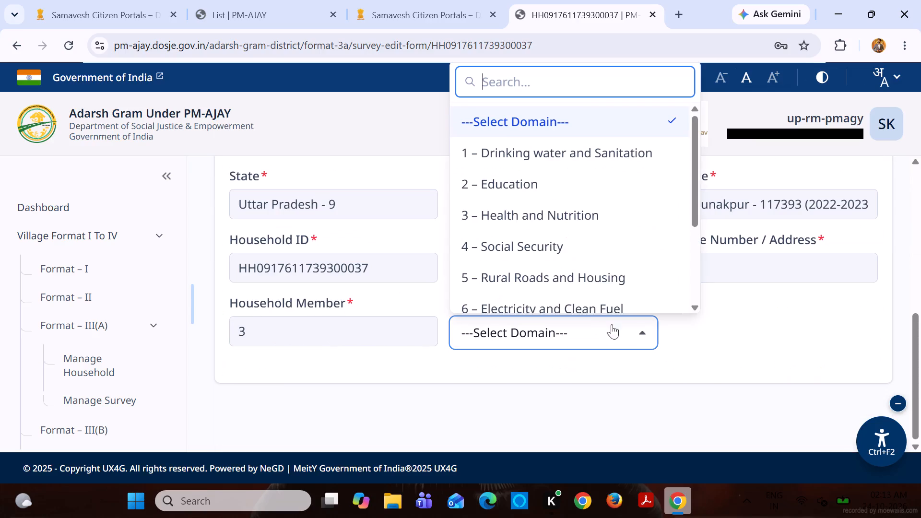
pyautogui.click(555, 201)
pyautogui.scroll(-3, 711, 276)
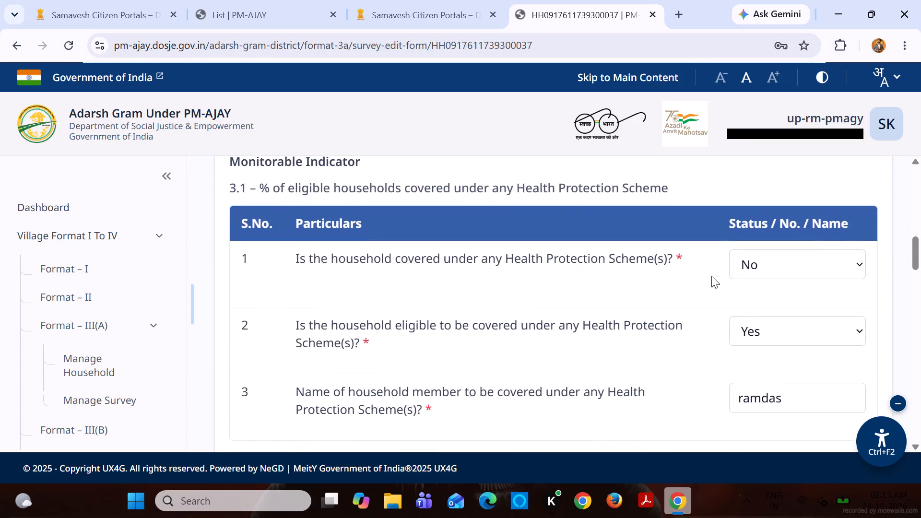
pyautogui.moveTo(792, 252); pyautogui.dragTo(770, 313)
pyautogui.click(770, 313)
# Save the Health and Nutrition answers for household 037 and return to the Manage Survey list.
pyautogui.scroll(-1, 770, 313)
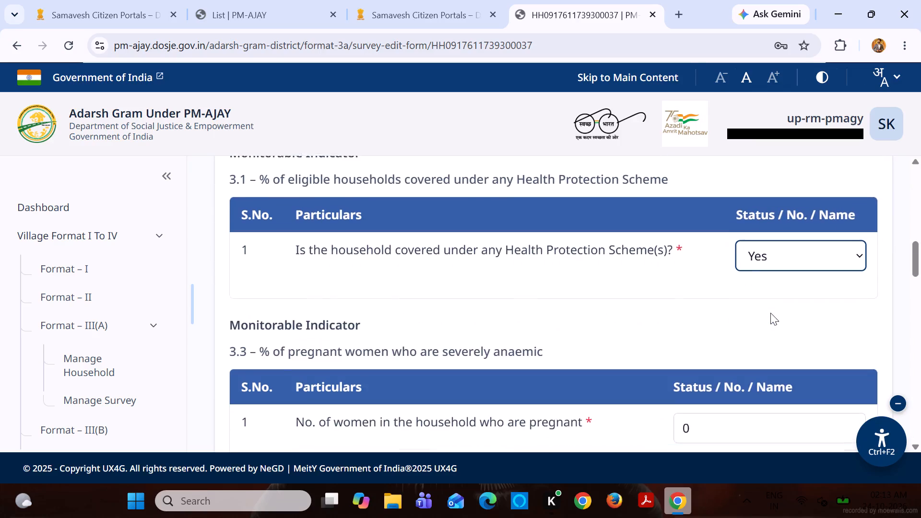
pyautogui.scroll(-11, 770, 313)
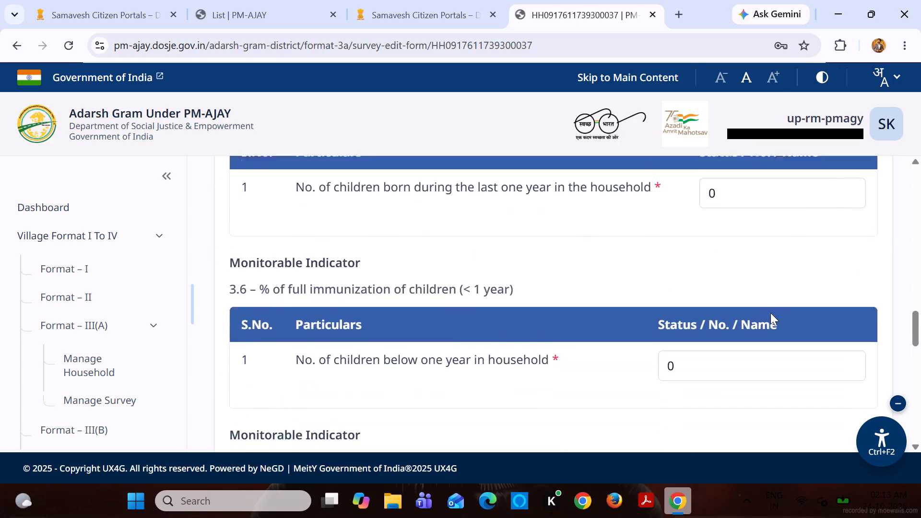
pyautogui.scroll(-8, 770, 313)
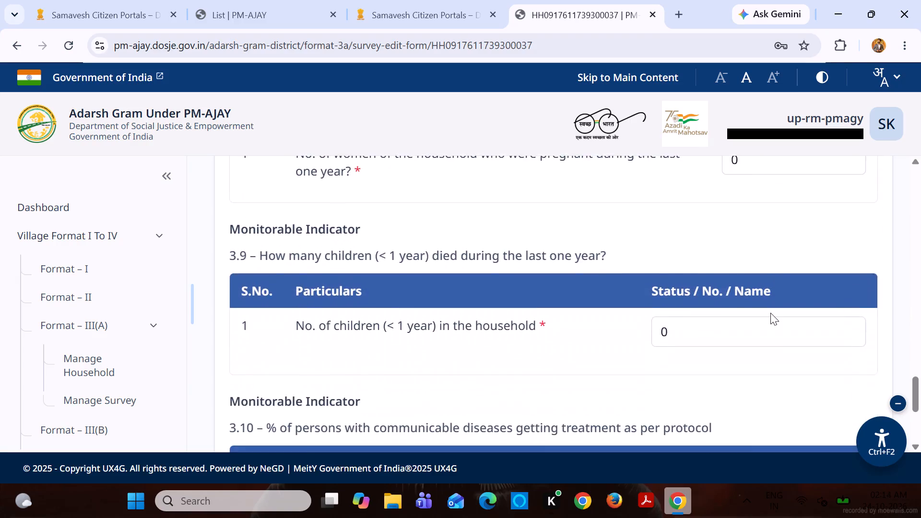
pyautogui.scroll(-5, 770, 313)
pyautogui.moveTo(848, 336); pyautogui.dragTo(845, 347)
pyautogui.click(845, 347)
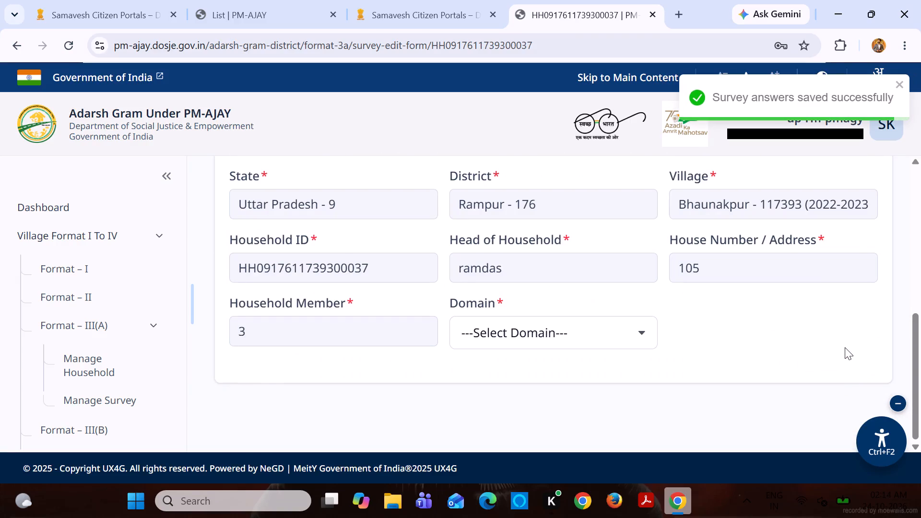
pyautogui.scroll(9, 757, 212)
pyautogui.click(861, 188)
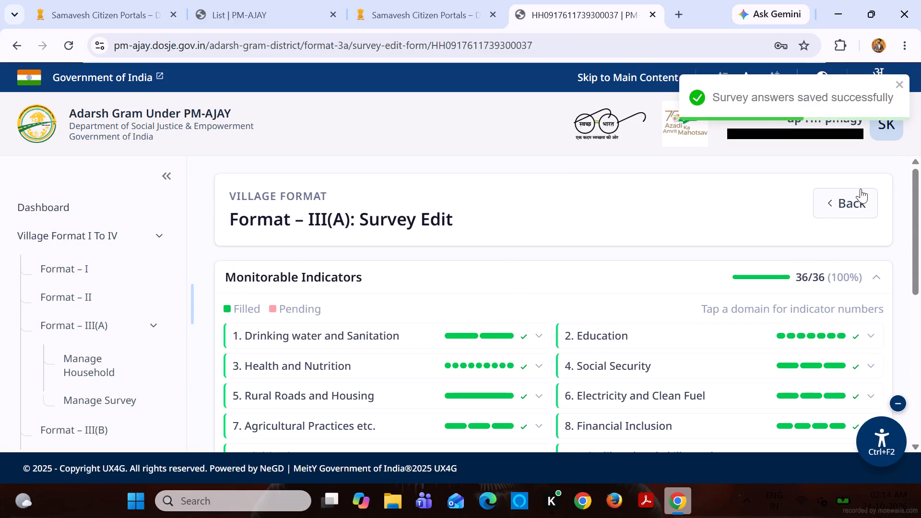
# Open the survey of the household ID ending in 038 for editing, from page 3 of the households list.
pyautogui.scroll(-14, 794, 253)
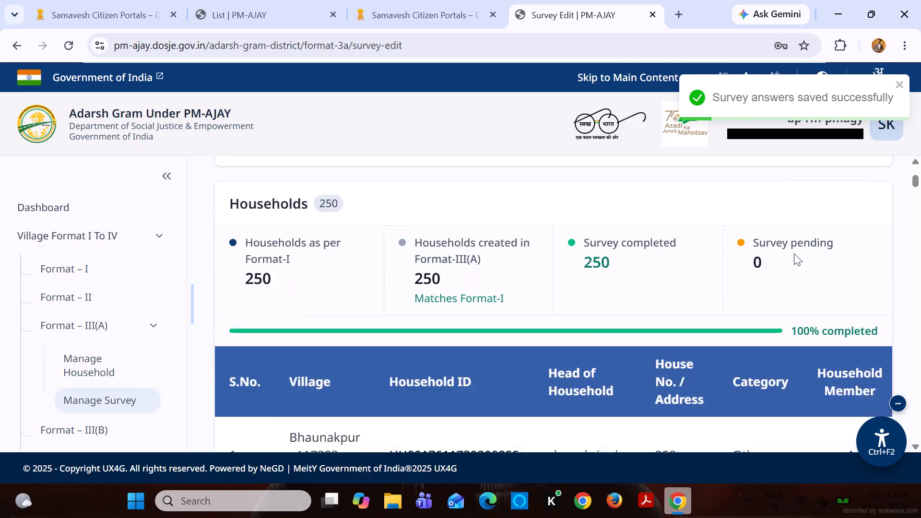
pyautogui.scroll(-20, 794, 253)
pyautogui.click(713, 366)
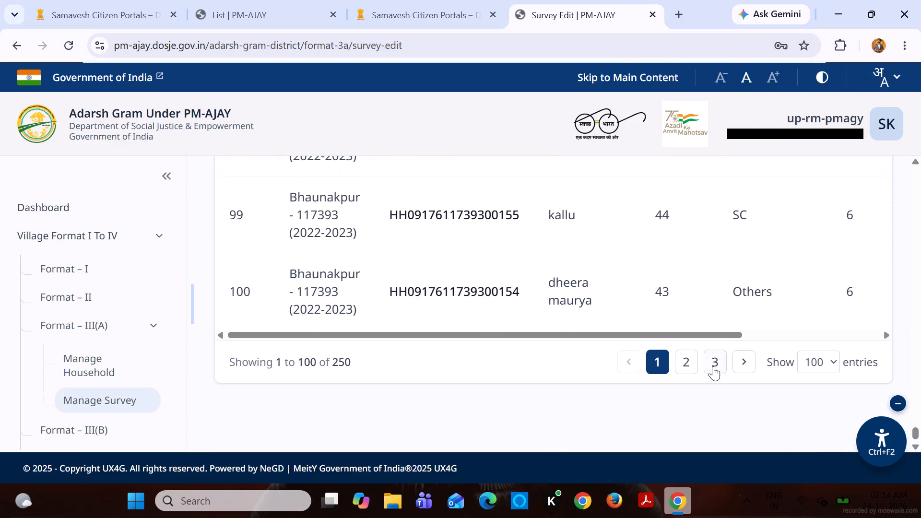
pyautogui.scroll(12, 696, 179)
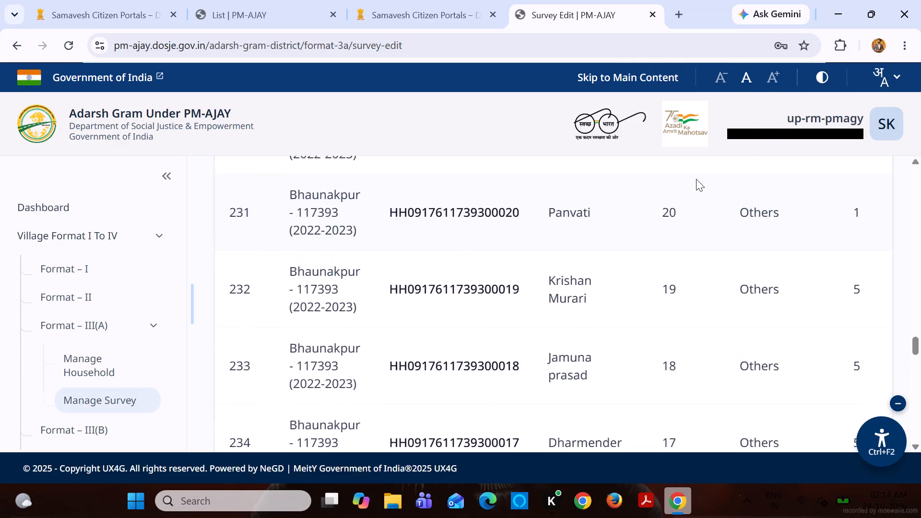
pyautogui.scroll(6, 696, 179)
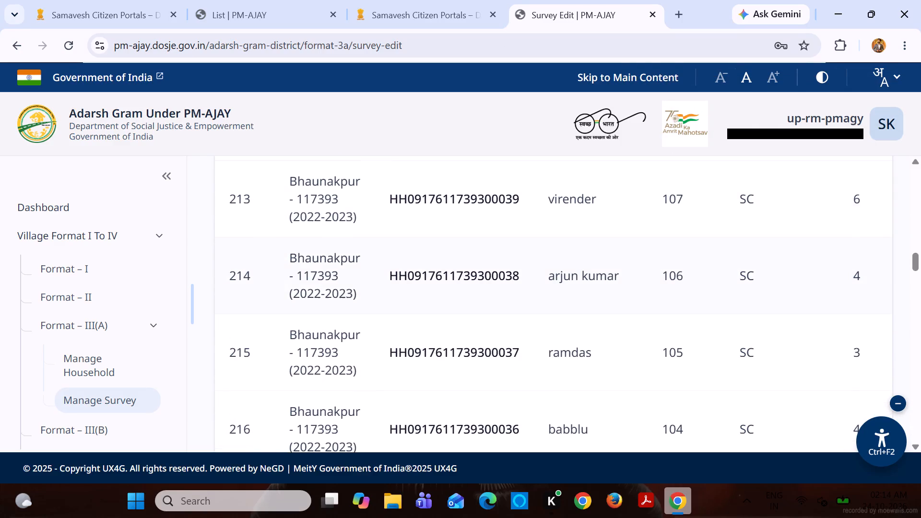
pyautogui.hscroll(-7, 747, 282)
pyautogui.click(859, 267)
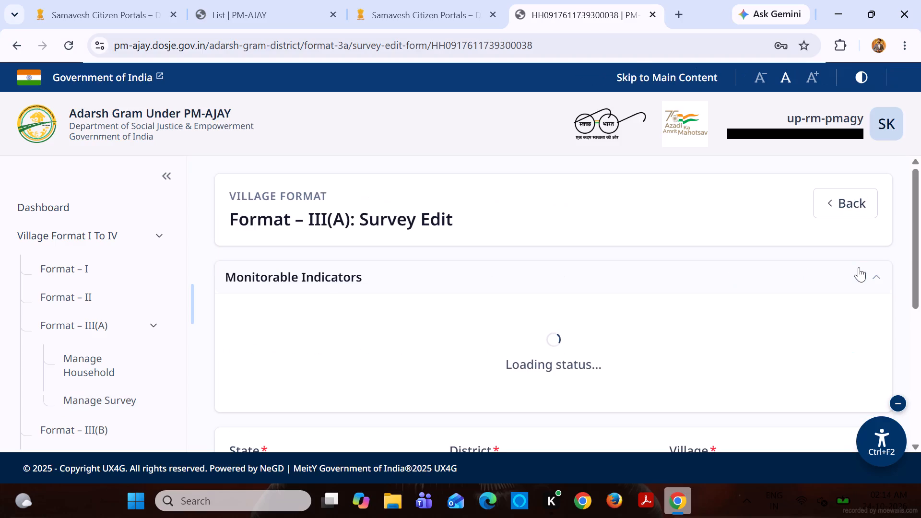
# Load domain 3 – Health and Nutrition for household 038 and set Health Protection Scheme coverage under indicator 3.1 to Yes.
pyautogui.scroll(-11, 778, 279)
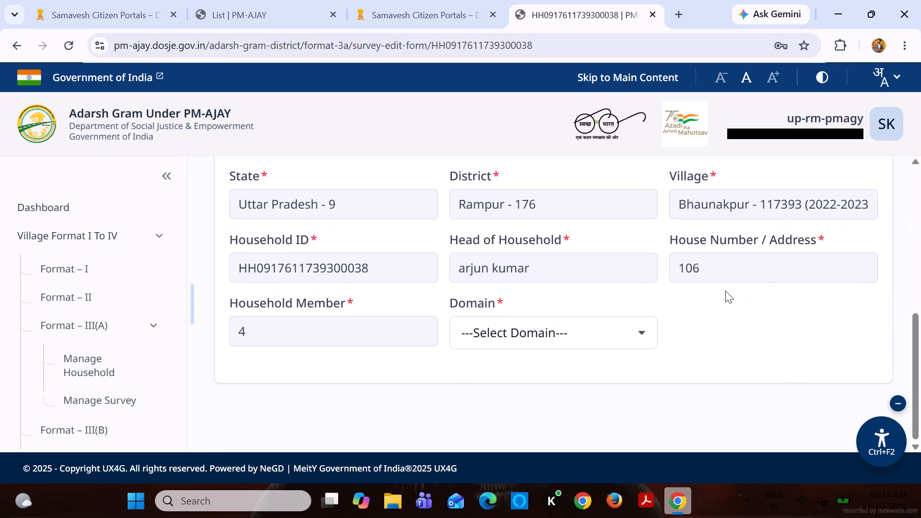
pyautogui.click(643, 335)
pyautogui.click(550, 200)
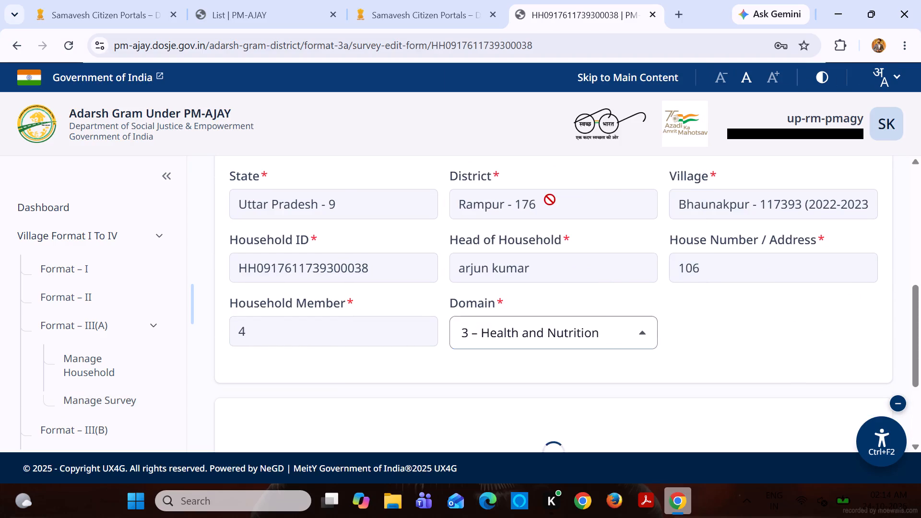
pyautogui.scroll(-4, 708, 301)
pyautogui.click(790, 270)
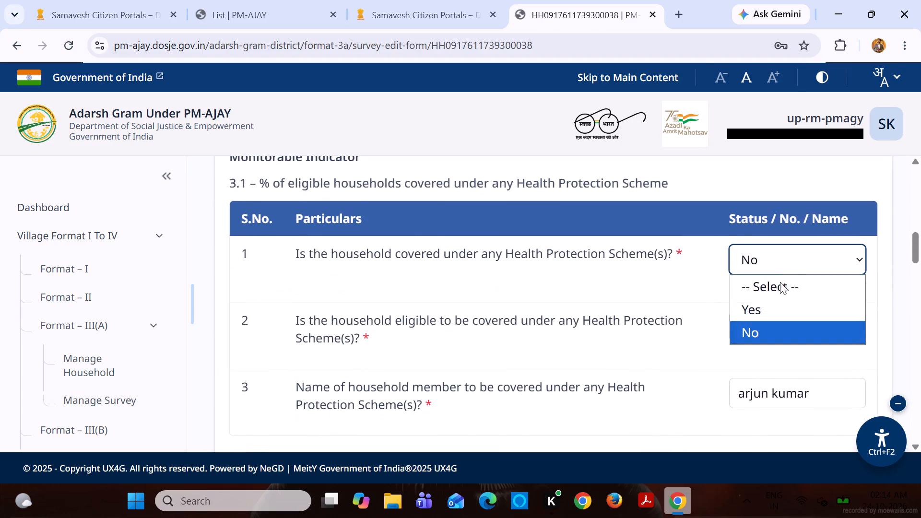
pyautogui.click(763, 309)
# Under indicator 3.7, set the number of underweight children (0-5 years) in household 038 to 0.
pyautogui.scroll(-5, 763, 309)
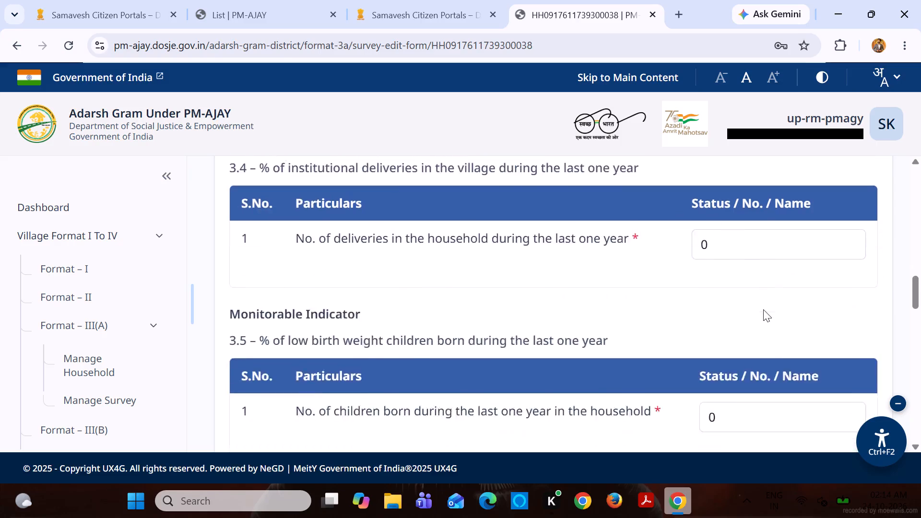
pyautogui.scroll(-6, 763, 309)
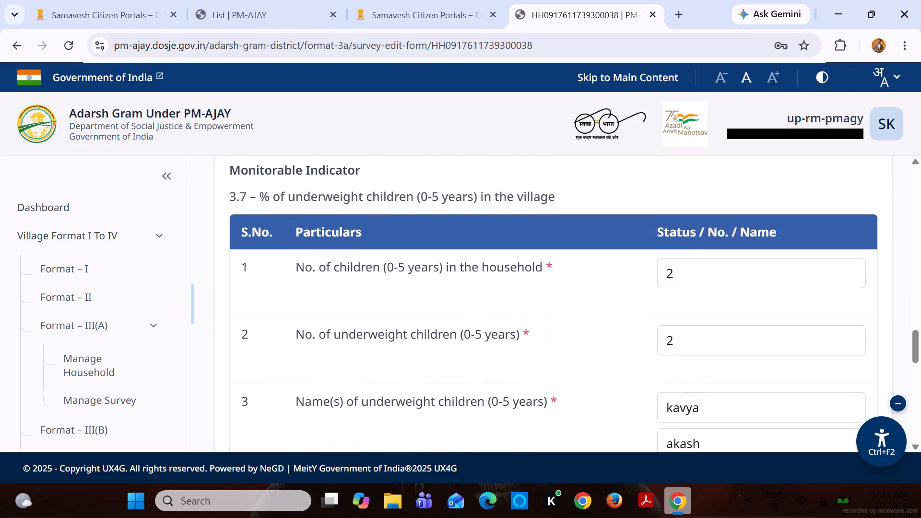
pyautogui.scroll(-1, 763, 309)
pyautogui.click(735, 319)
pyautogui.press('BackSpace')
pyautogui.press('0')
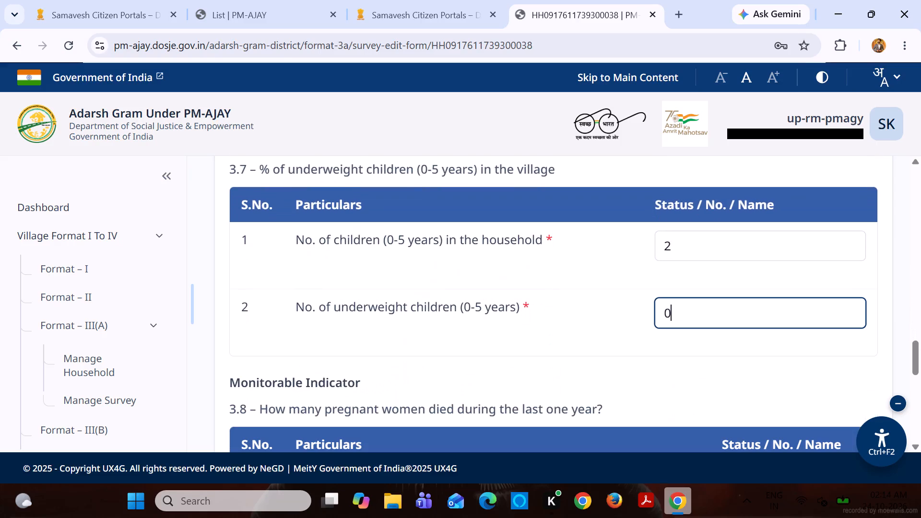
# Save the Health and Nutrition answers for household 038 and return to the Manage Survey list.
pyautogui.scroll(-4, 735, 319)
pyautogui.scroll(-6, 789, 286)
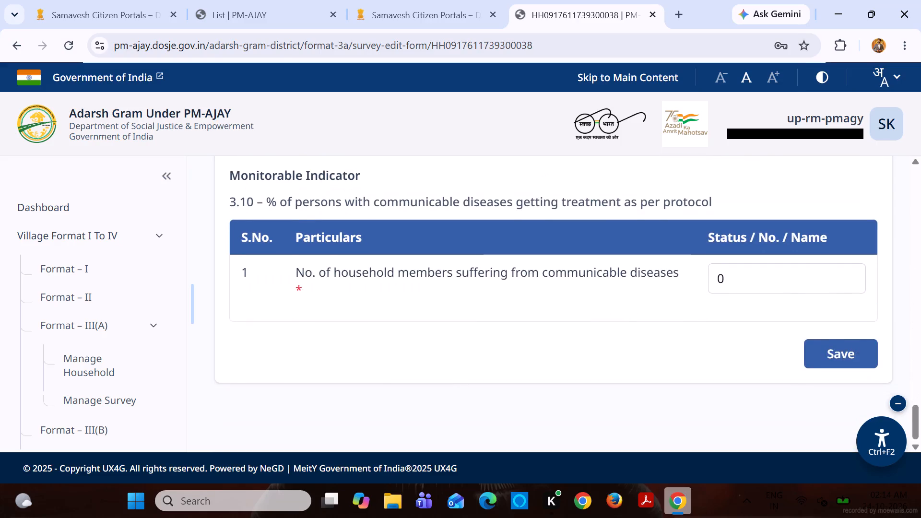
pyautogui.click(835, 346)
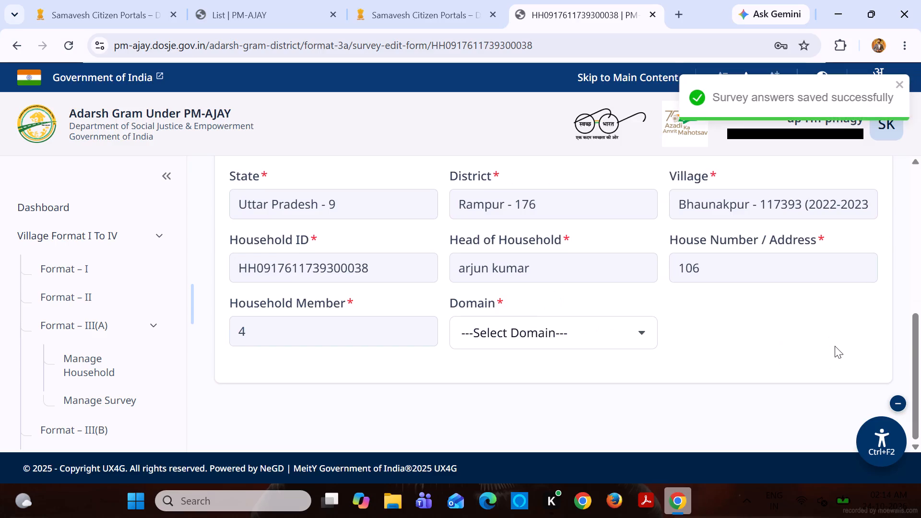
pyautogui.scroll(5, 770, 267)
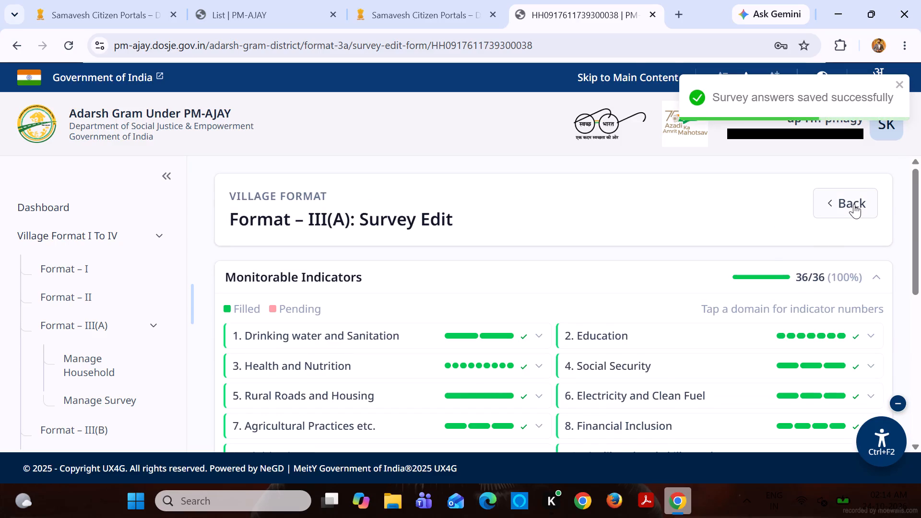
pyautogui.click(854, 204)
# Open the survey of the household ID ending in 039 for editing, from page 3 of the households list.
pyautogui.scroll(-8, 804, 269)
pyautogui.scroll(-20, 804, 269)
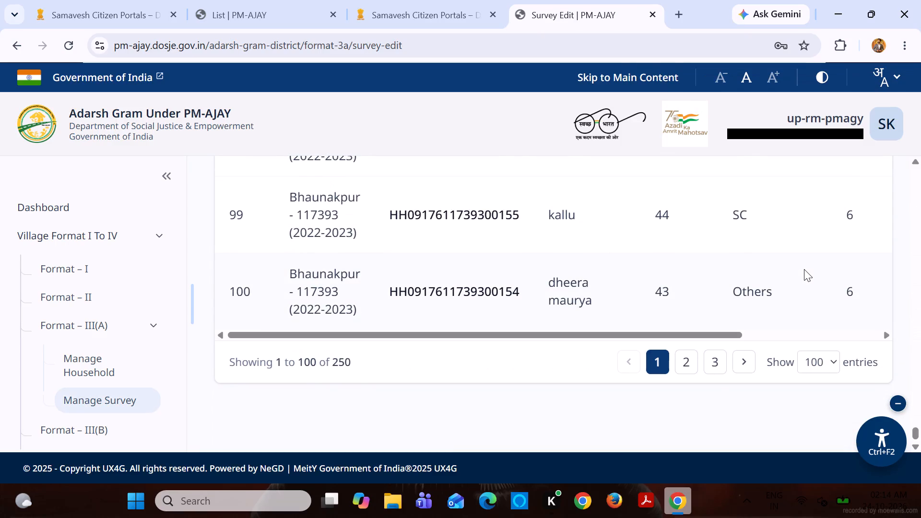
pyautogui.click(712, 371)
pyautogui.scroll(6, 708, 215)
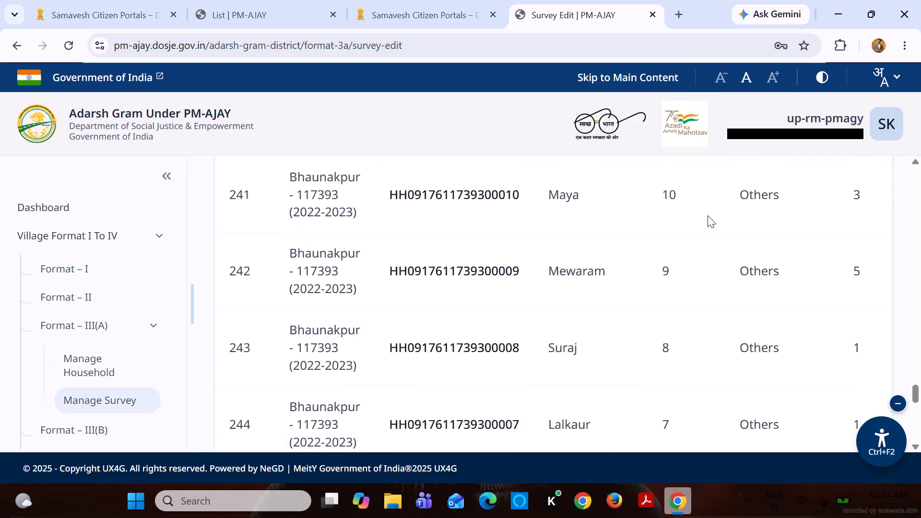
pyautogui.scroll(13, 708, 215)
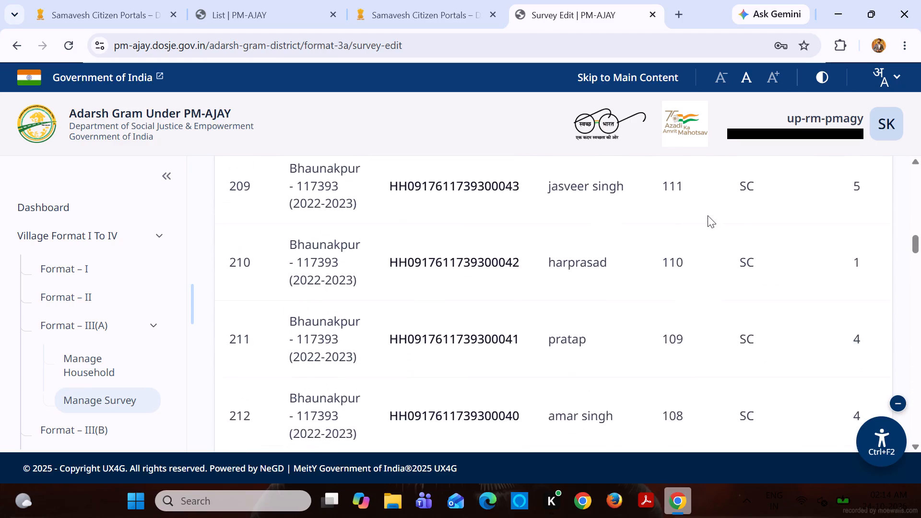
pyautogui.scroll(1, 708, 215)
pyautogui.scroll(-3, 708, 215)
pyautogui.hscroll(-3, 708, 215)
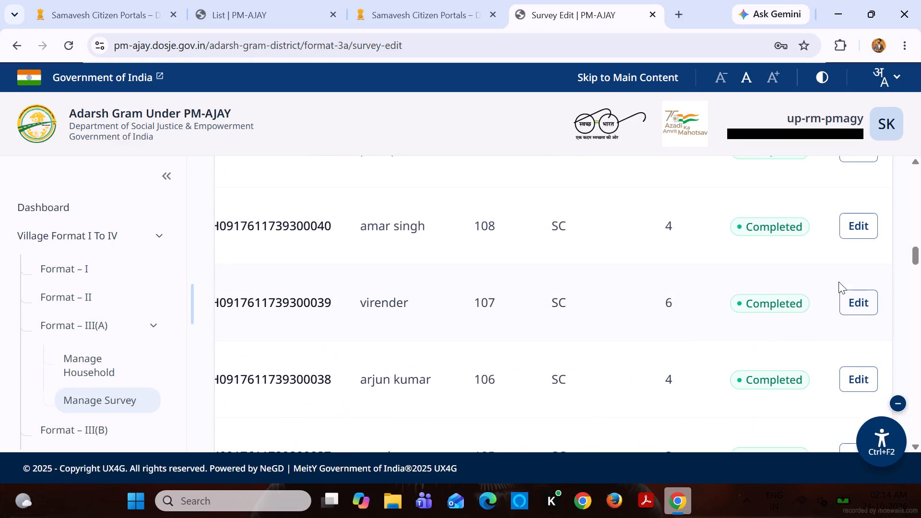
pyautogui.click(857, 297)
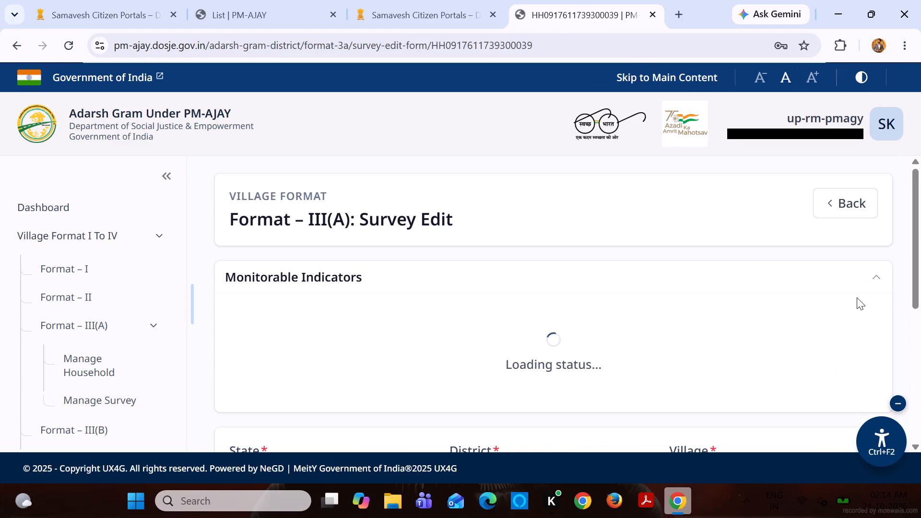
# Load domain 3 – Health and Nutrition for household 039 and set Health Protection Scheme coverage under indicator 3.1 to Yes.
pyautogui.scroll(-8, 748, 340)
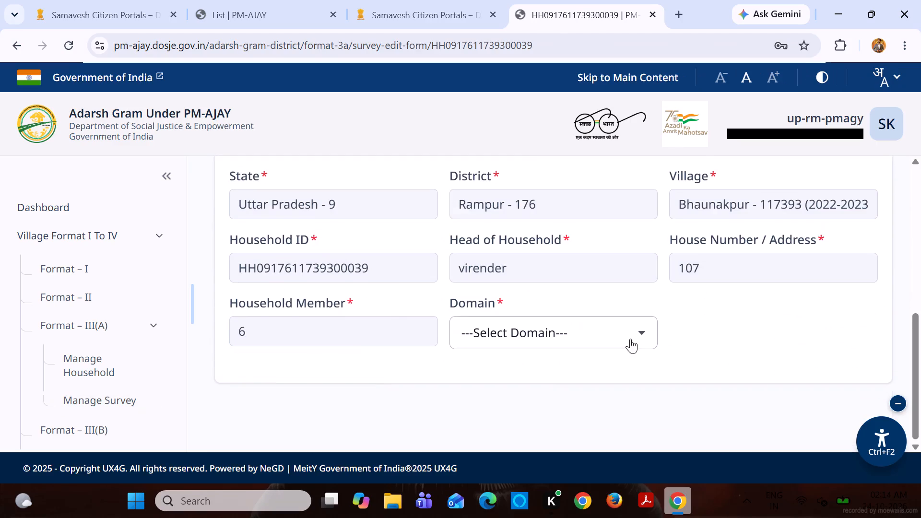
pyautogui.click(630, 339)
pyautogui.click(542, 202)
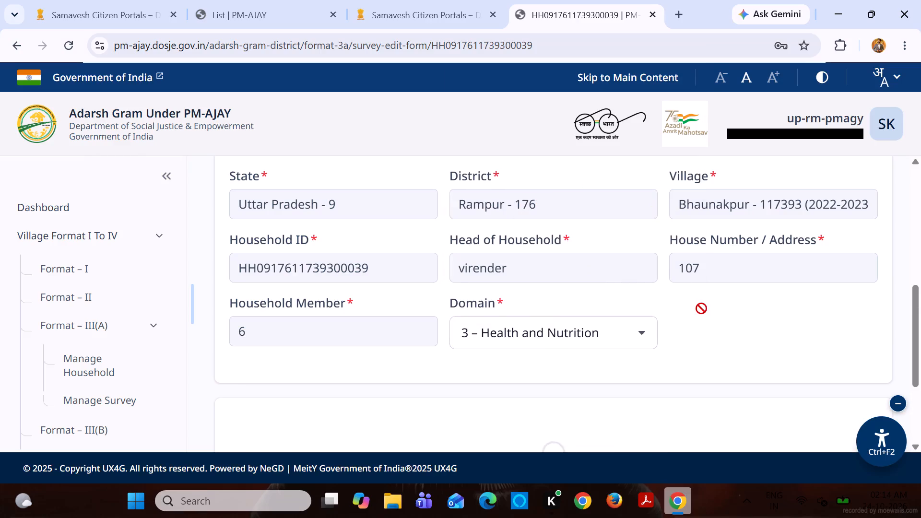
pyautogui.scroll(-3, 701, 308)
pyautogui.moveTo(797, 253); pyautogui.dragTo(768, 313)
pyautogui.click(768, 313)
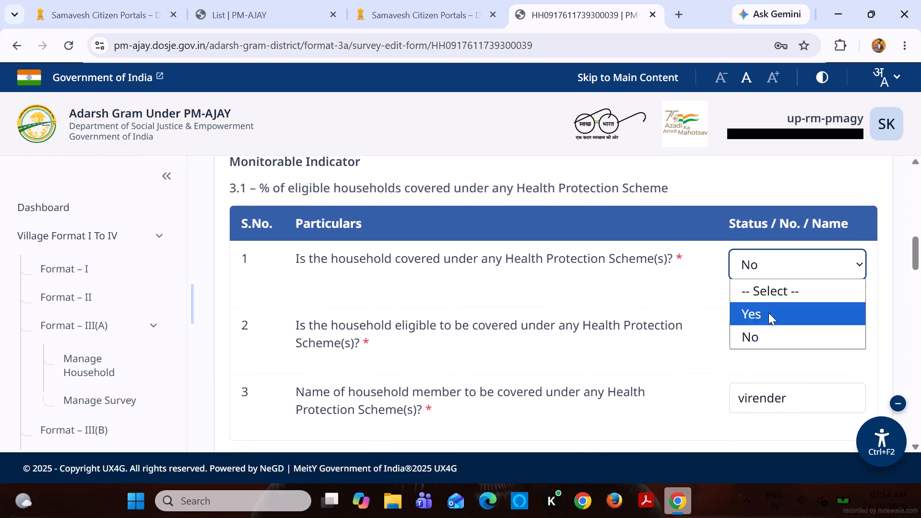
# Save the Health and Nutrition answers for household 039 and return to the Manage Survey list.
pyautogui.scroll(-18, 768, 313)
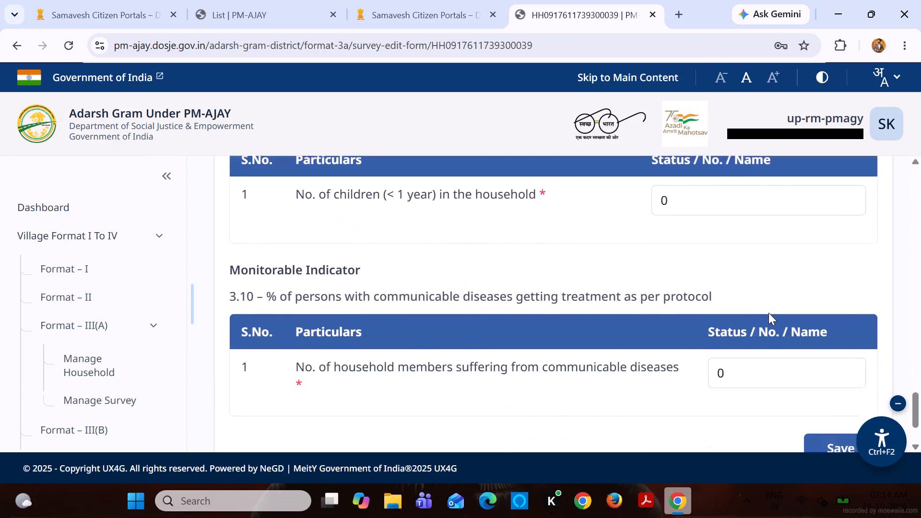
pyautogui.scroll(-2, 768, 313)
pyautogui.click(822, 342)
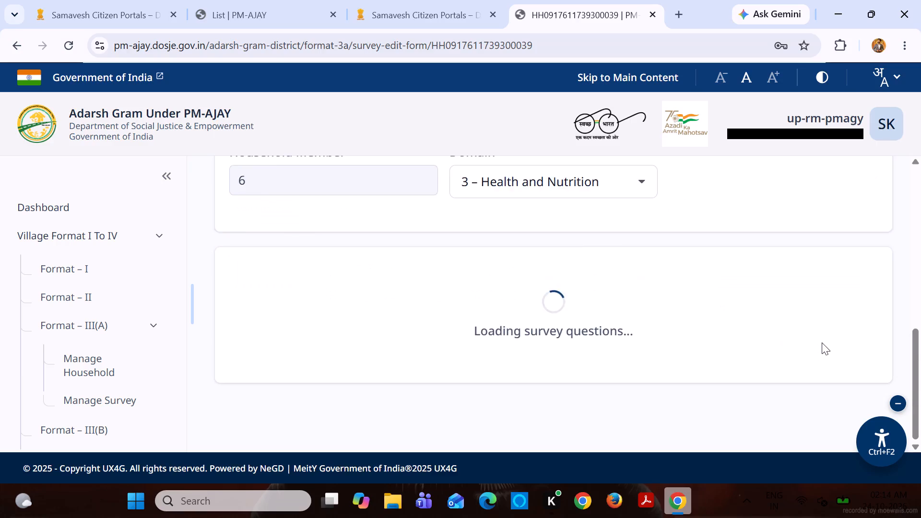
pyautogui.scroll(8, 761, 309)
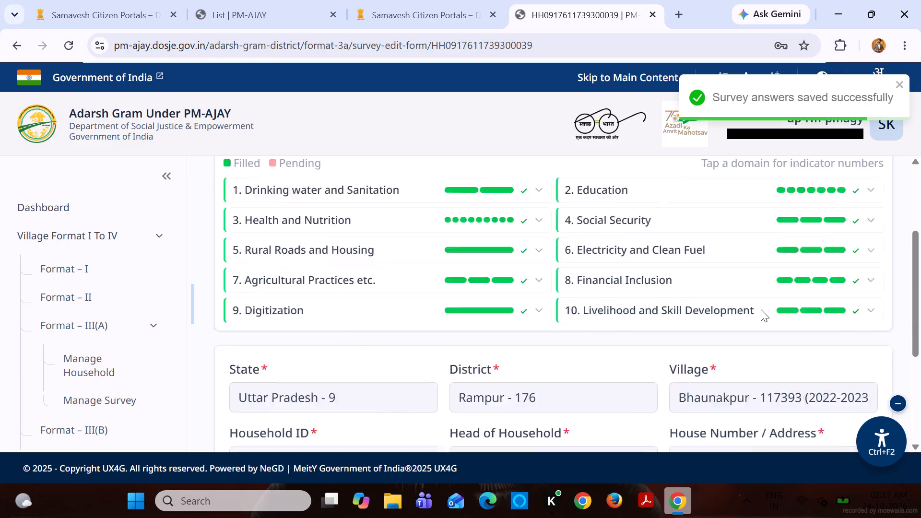
pyautogui.scroll(1, 761, 309)
pyautogui.click(837, 200)
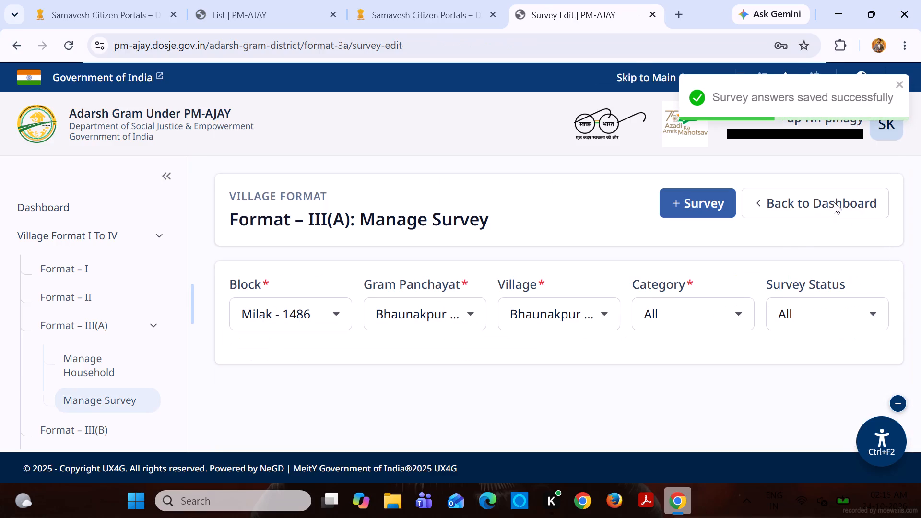
# Open the survey of the household ID ending in 040 for editing, from page 3 of the households list.
pyautogui.scroll(-13, 786, 275)
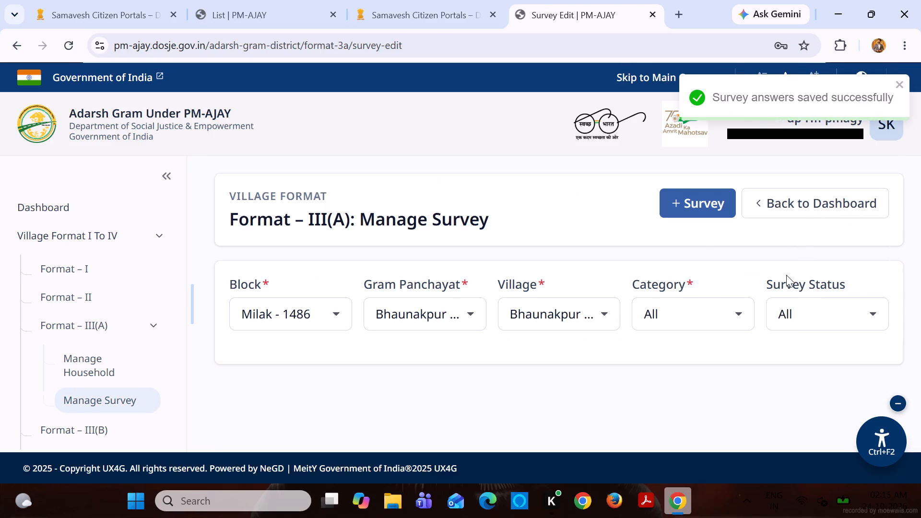
pyautogui.scroll(-1, 786, 275)
pyautogui.scroll(-20, 786, 275)
pyautogui.scroll(-20, 786, 275)
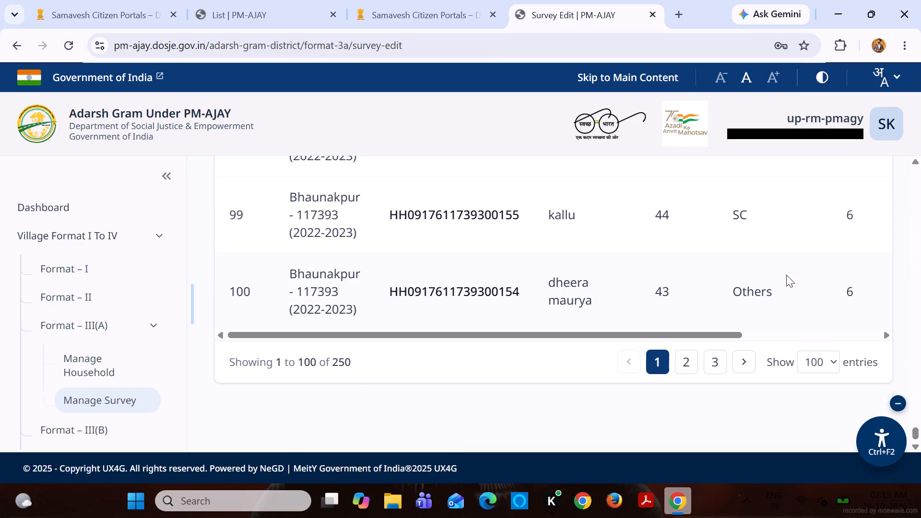
pyautogui.click(719, 358)
pyautogui.scroll(4, 726, 286)
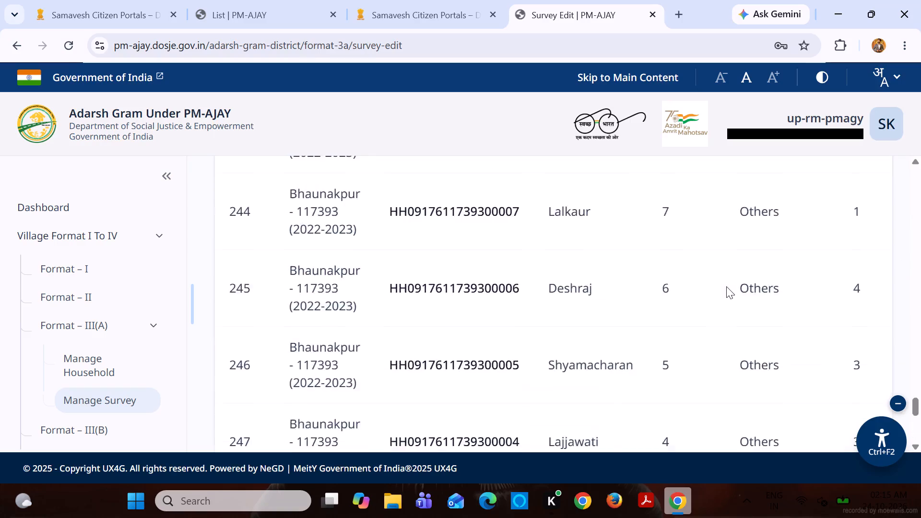
pyautogui.scroll(11, 726, 286)
pyautogui.hscroll(1, 726, 286)
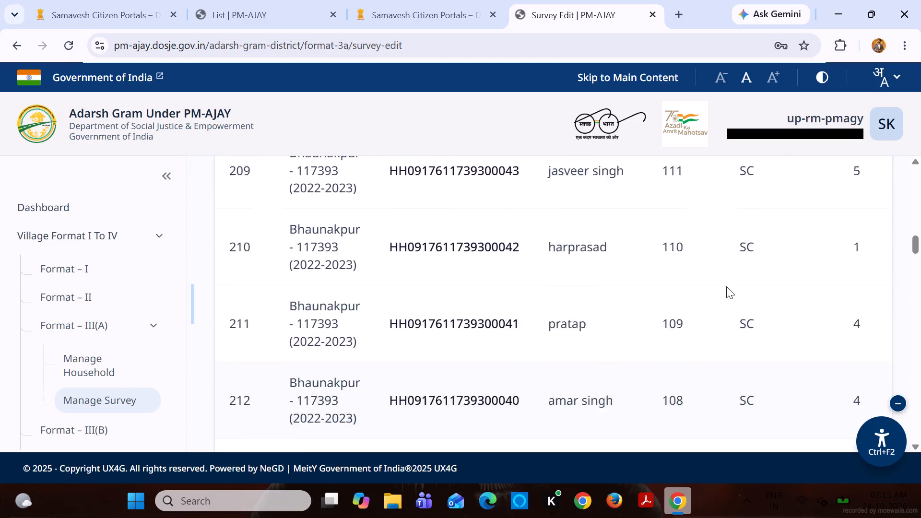
pyautogui.hscroll(1, 726, 286)
pyautogui.hscroll(-5, 726, 286)
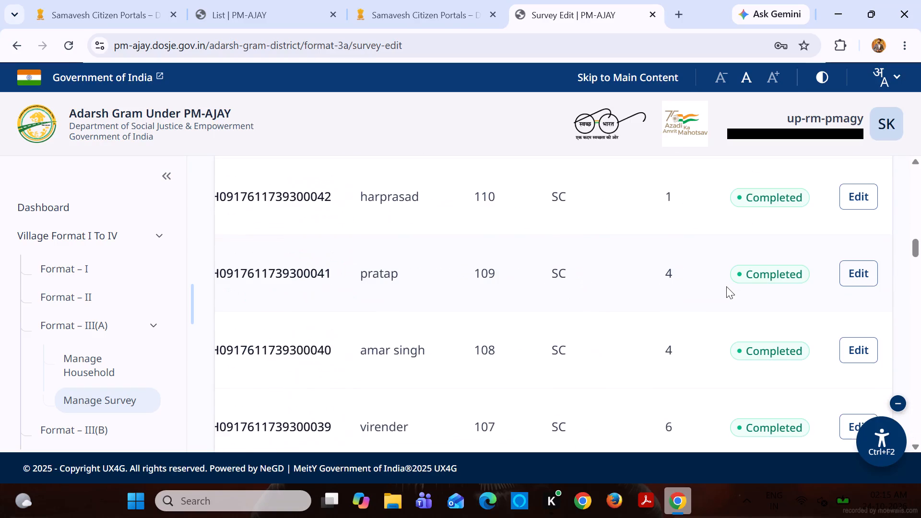
pyautogui.hscroll(-1, 726, 286)
pyautogui.click(856, 350)
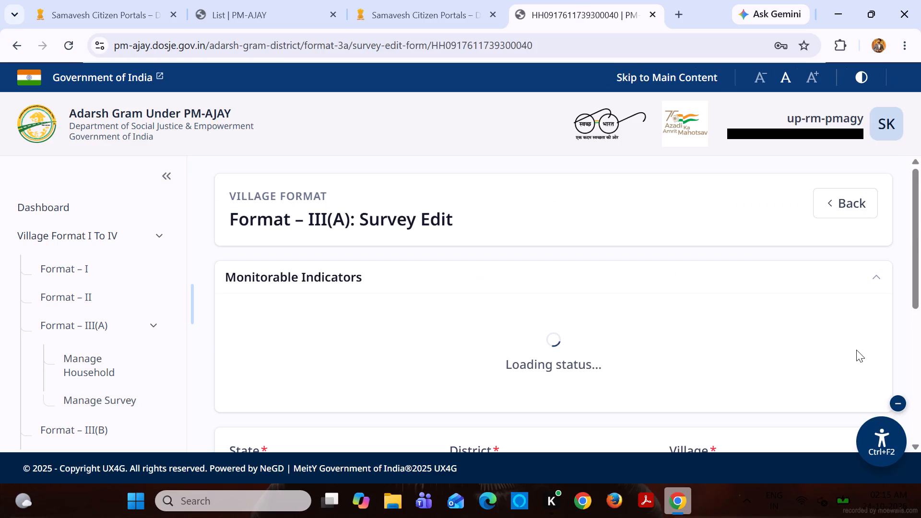
# Load domain 3 – Health and Nutrition for household 040 and set Health Protection Scheme coverage under indicator 3.1 to Yes.
pyautogui.scroll(-8, 761, 353)
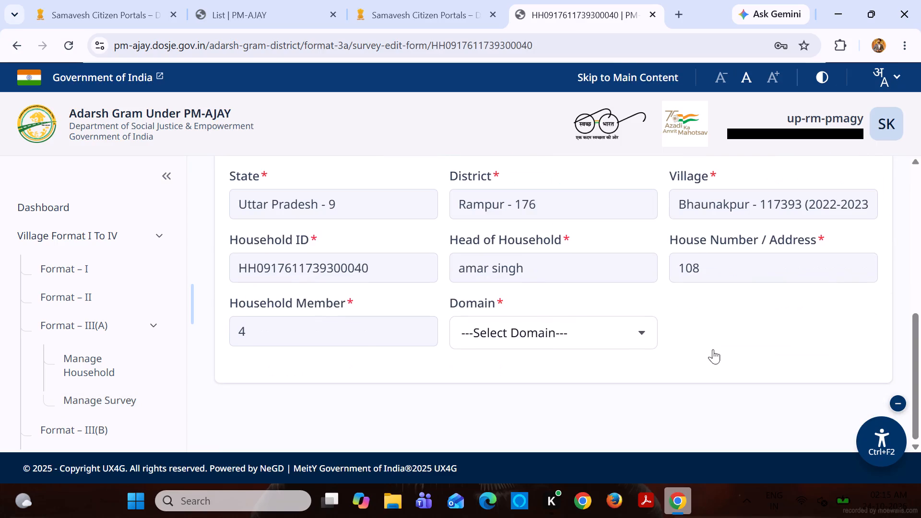
pyautogui.click(630, 323)
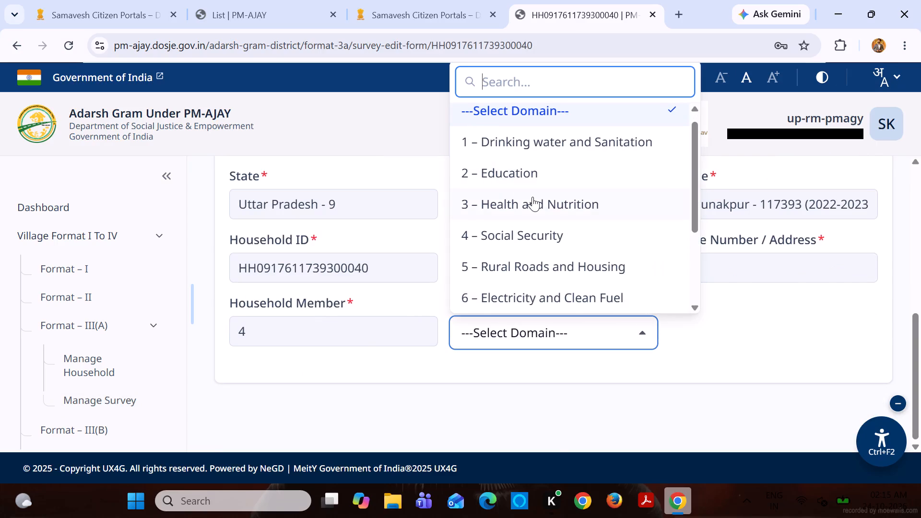
pyautogui.click(532, 197)
pyautogui.scroll(-4, 670, 263)
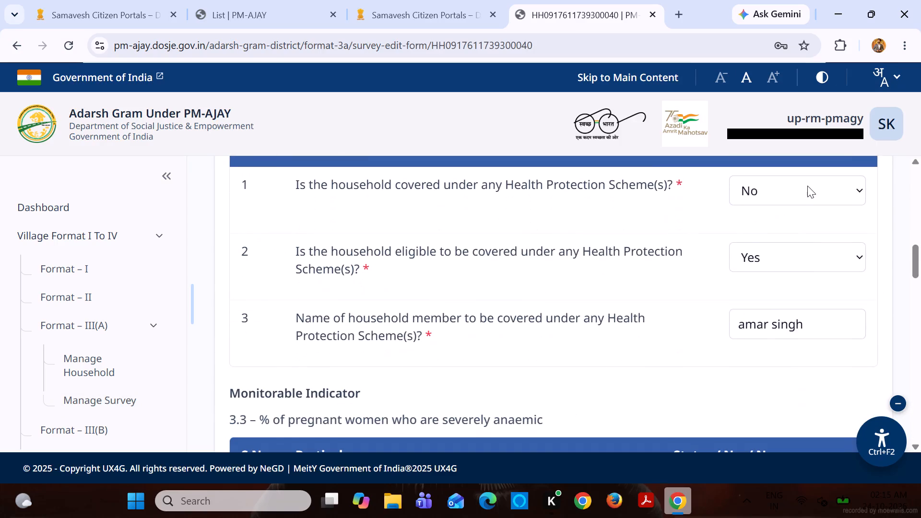
pyautogui.moveTo(807, 186); pyautogui.dragTo(776, 238)
pyautogui.click(776, 238)
# Save the Health and Nutrition answers for household 040 and return to the Manage Survey list.
pyautogui.scroll(-3, 776, 238)
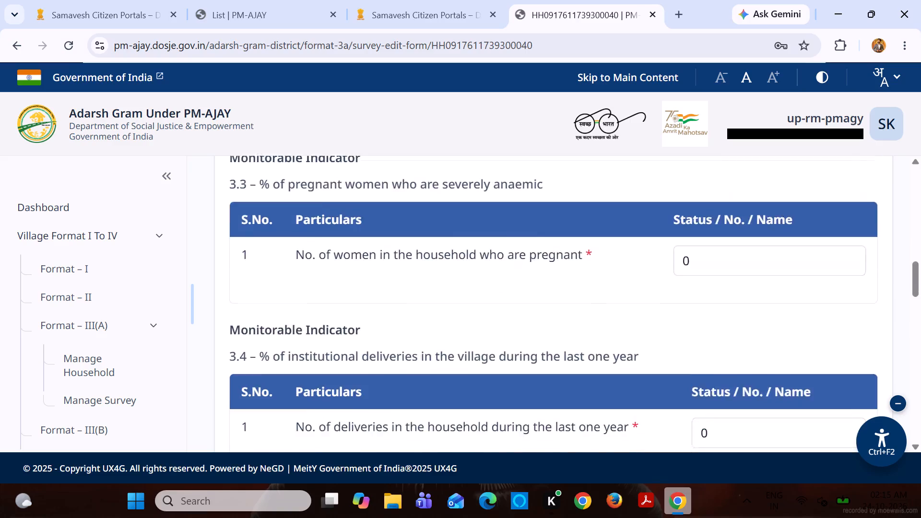
pyautogui.scroll(-10, 776, 238)
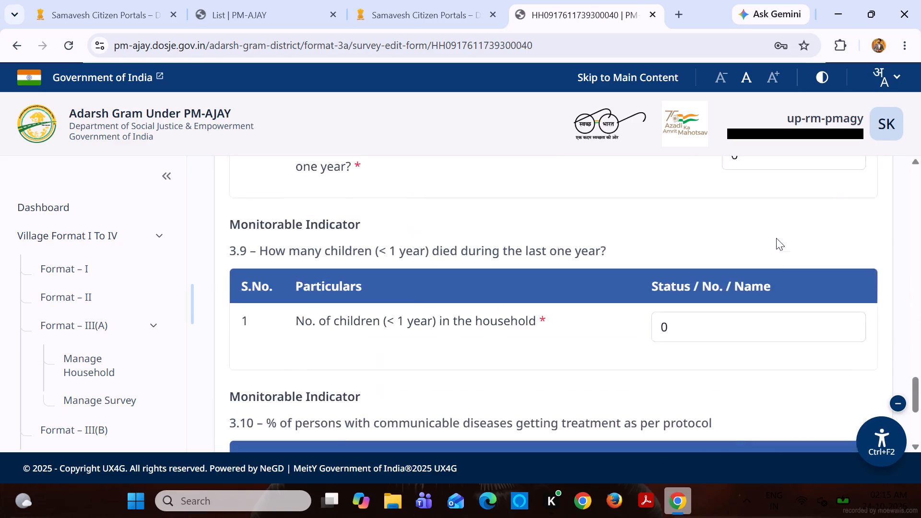
pyautogui.scroll(-3, 776, 238)
pyautogui.click(827, 345)
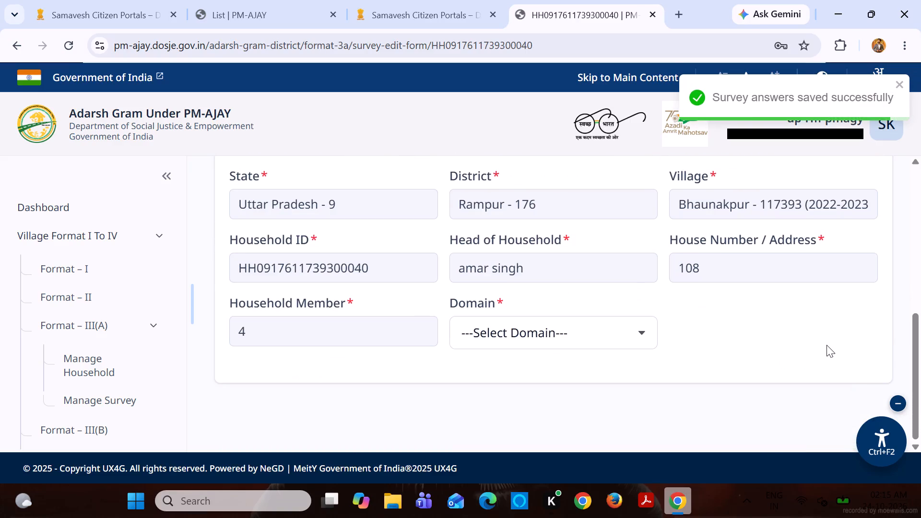
pyautogui.scroll(7, 770, 346)
pyautogui.click(839, 212)
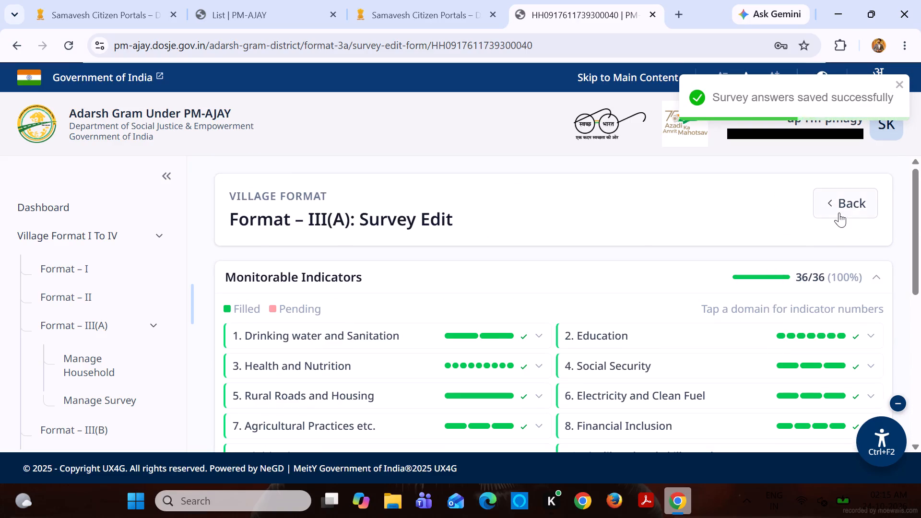
# Open the survey of the household ID ending in 041 for editing, from page 3 of the households list.
pyautogui.scroll(-10, 810, 263)
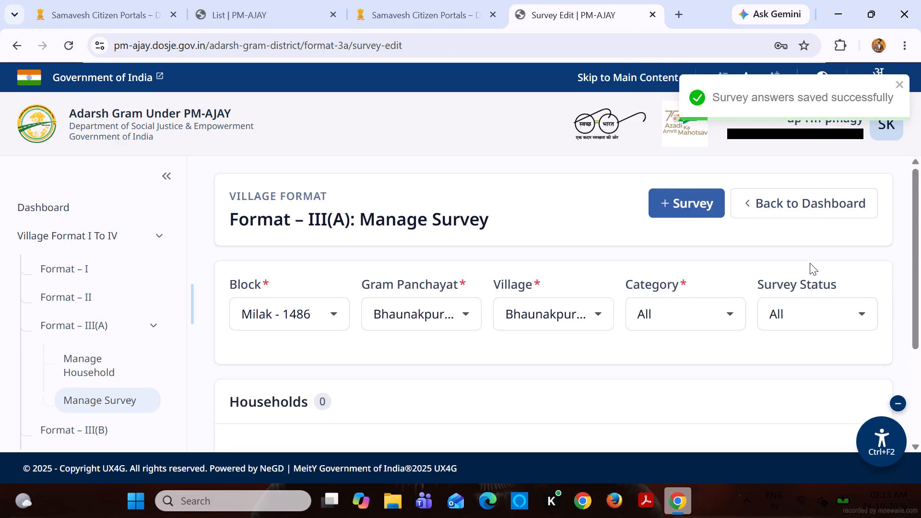
pyautogui.scroll(-20, 810, 263)
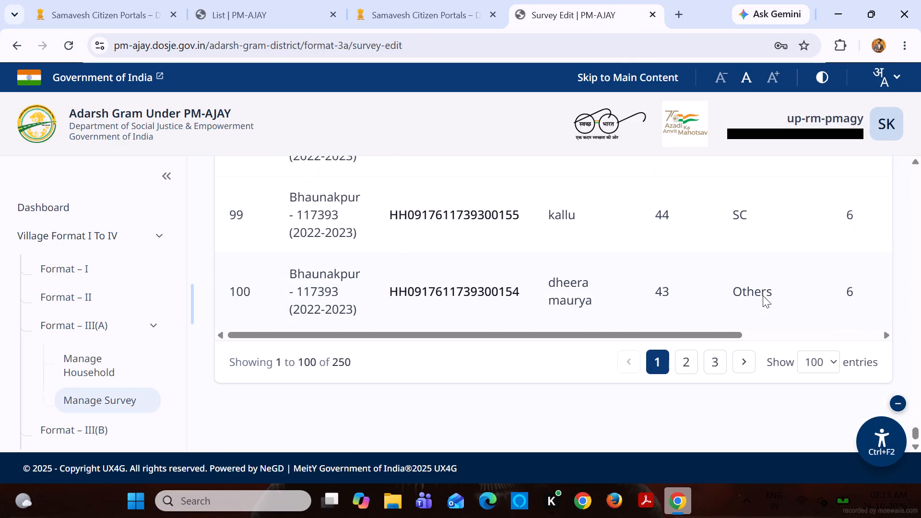
pyautogui.click(709, 354)
pyautogui.scroll(9, 724, 271)
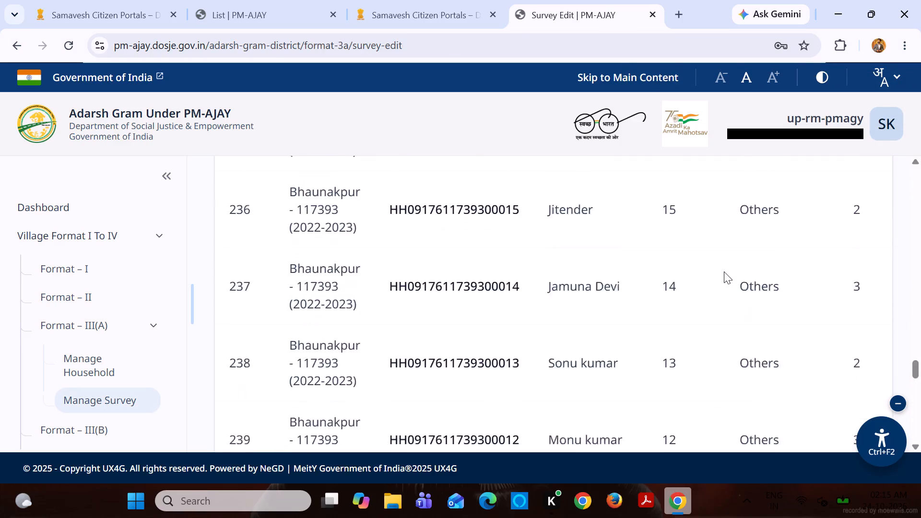
pyautogui.scroll(7, 724, 271)
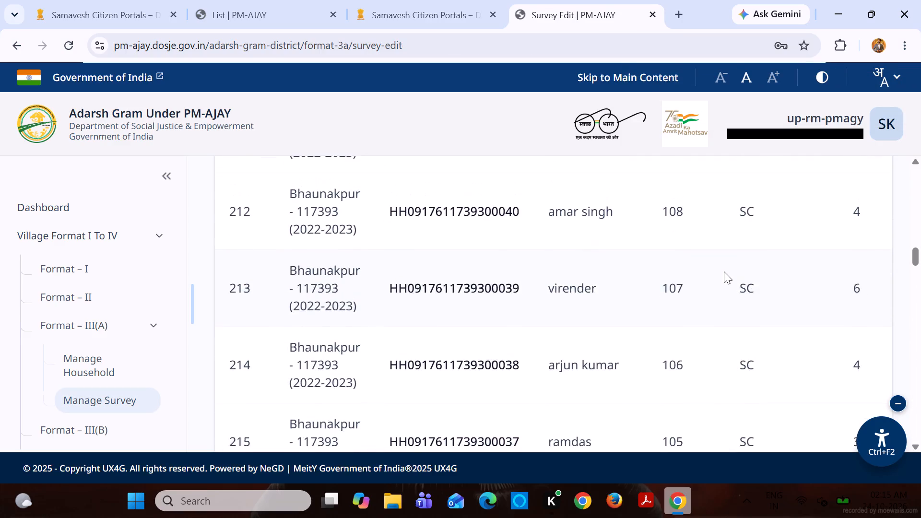
pyautogui.scroll(2, 724, 271)
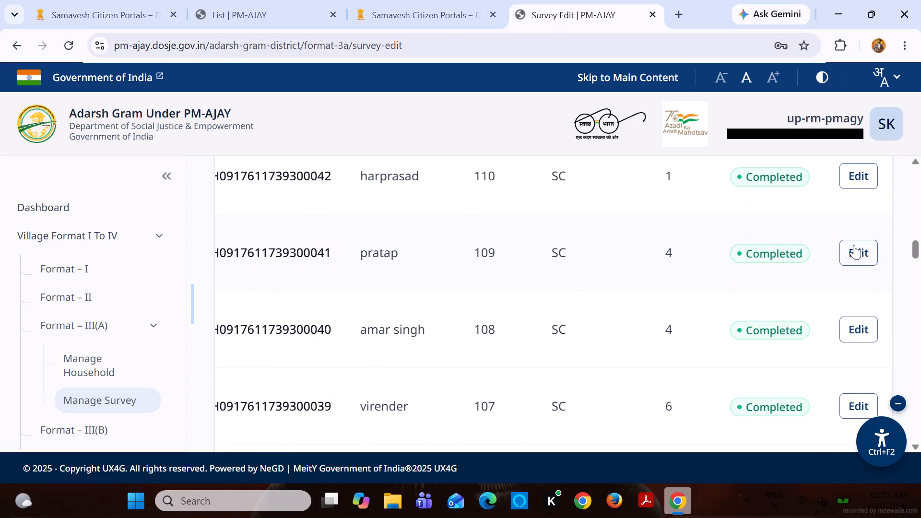
pyautogui.click(855, 248)
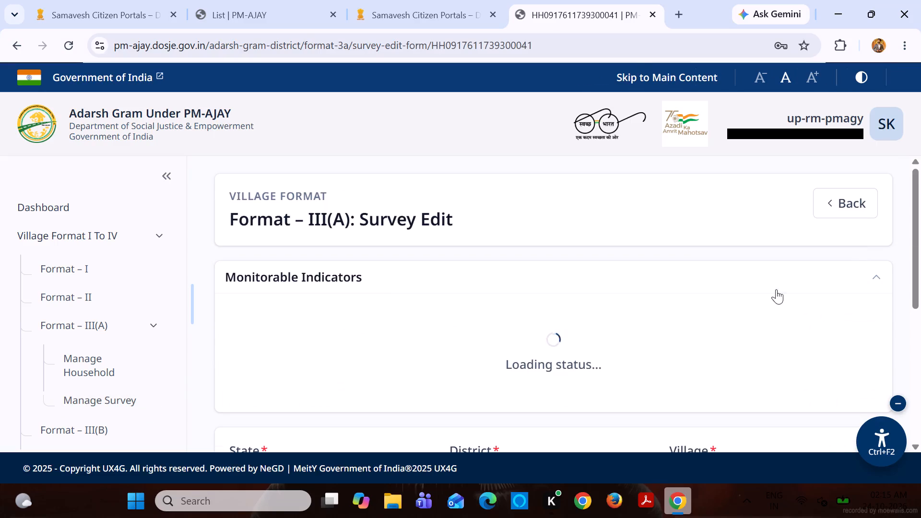
pyautogui.scroll(-10, 776, 289)
pyautogui.click(652, 326)
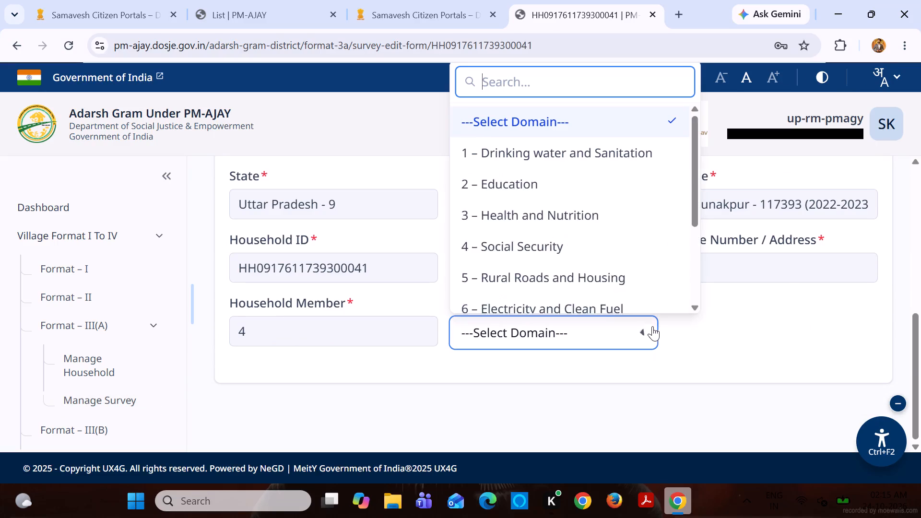
pyautogui.click(590, 210)
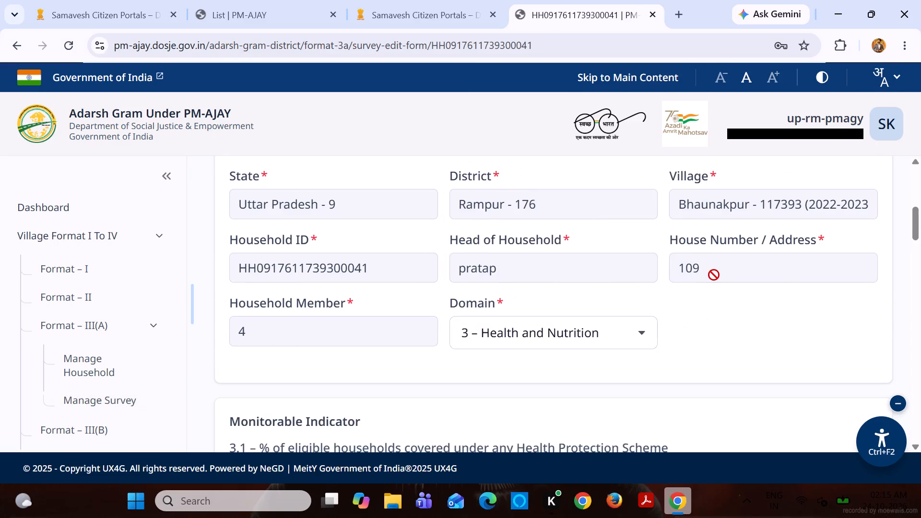
pyautogui.scroll(-3, 714, 275)
pyautogui.moveTo(795, 265); pyautogui.dragTo(778, 317)
pyautogui.click(778, 317)
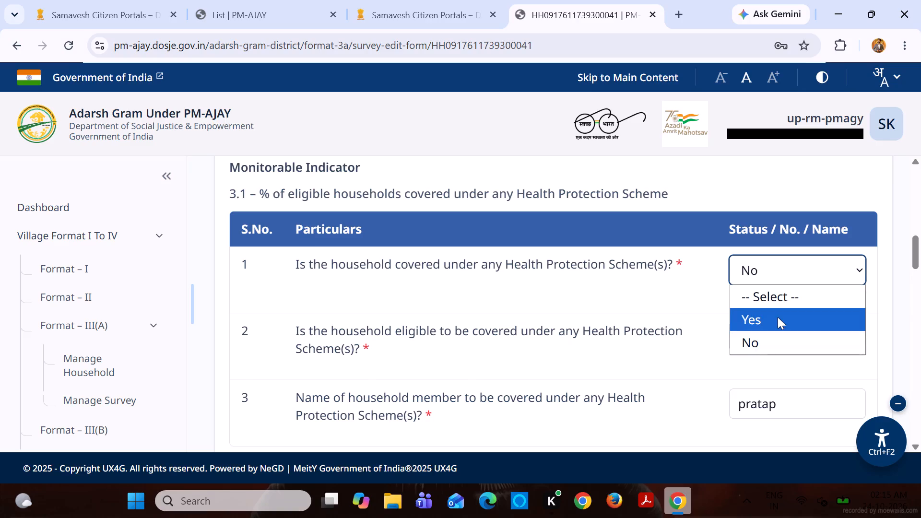
# Save the Health and Nutrition answers for household 041 and return to the Manage Survey list.
pyautogui.scroll(-8, 778, 317)
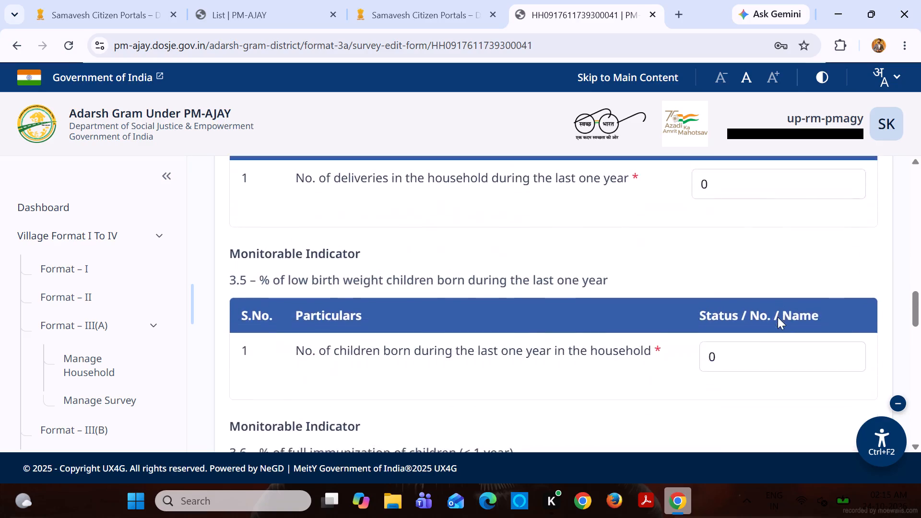
pyautogui.scroll(-9, 778, 317)
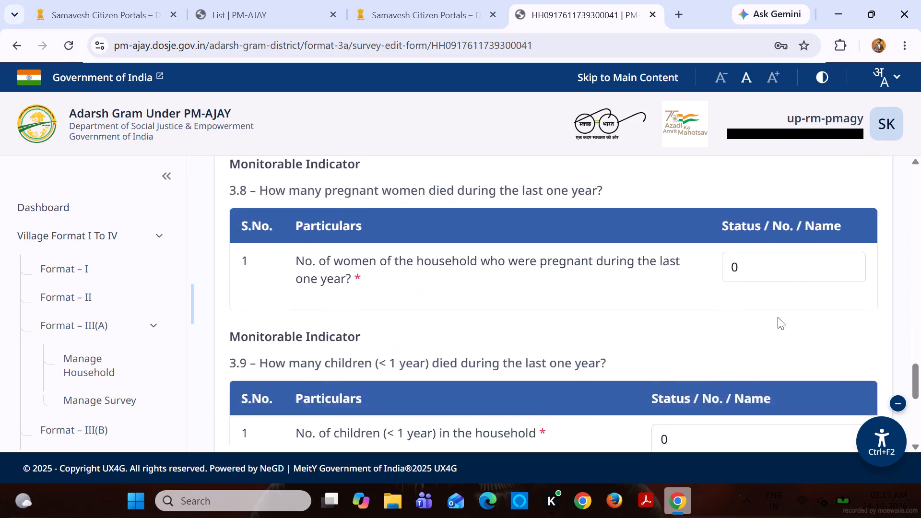
pyautogui.scroll(-6, 778, 317)
pyautogui.click(840, 353)
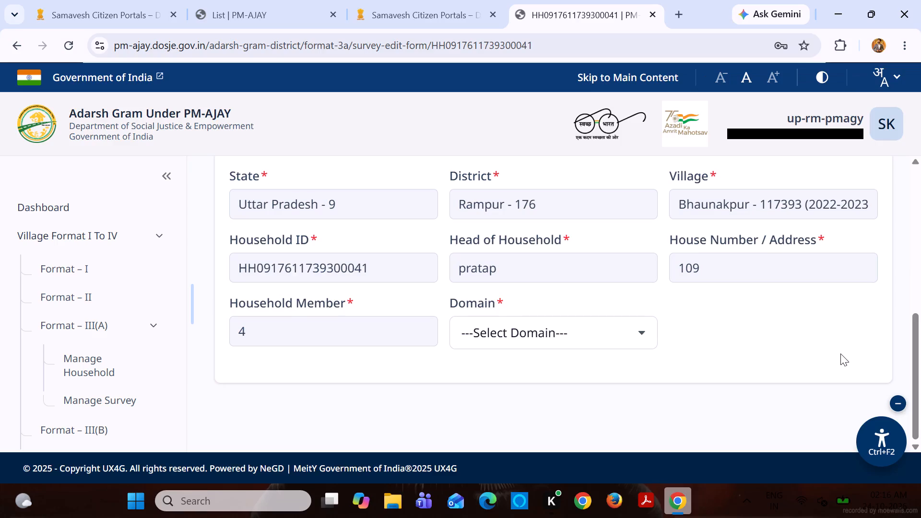
pyautogui.click(840, 353)
pyautogui.scroll(6, 753, 293)
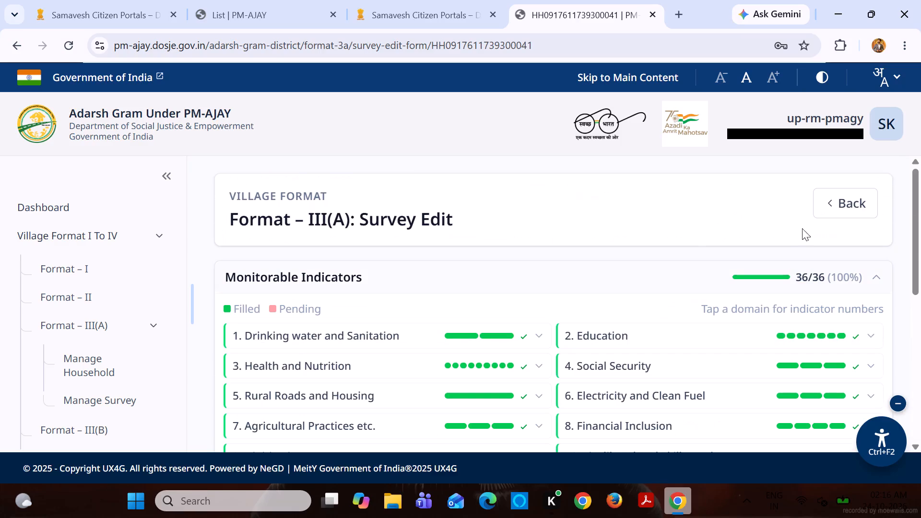
pyautogui.click(844, 205)
# Look through the Bhaunakpur household IDs on page 2 of the Manage Survey list for the next household to update.
pyautogui.scroll(-3, 787, 272)
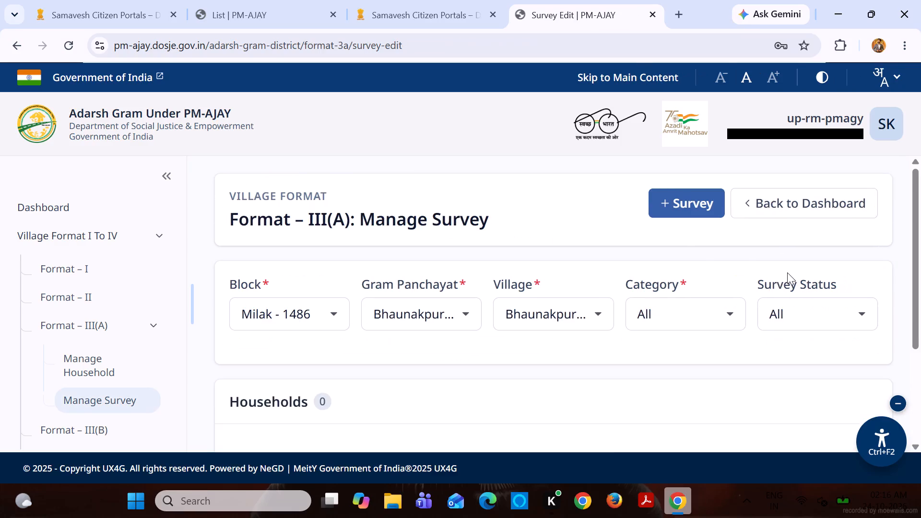
pyautogui.scroll(-2, 787, 272)
pyautogui.scroll(-20, 787, 272)
pyautogui.scroll(-14, 787, 272)
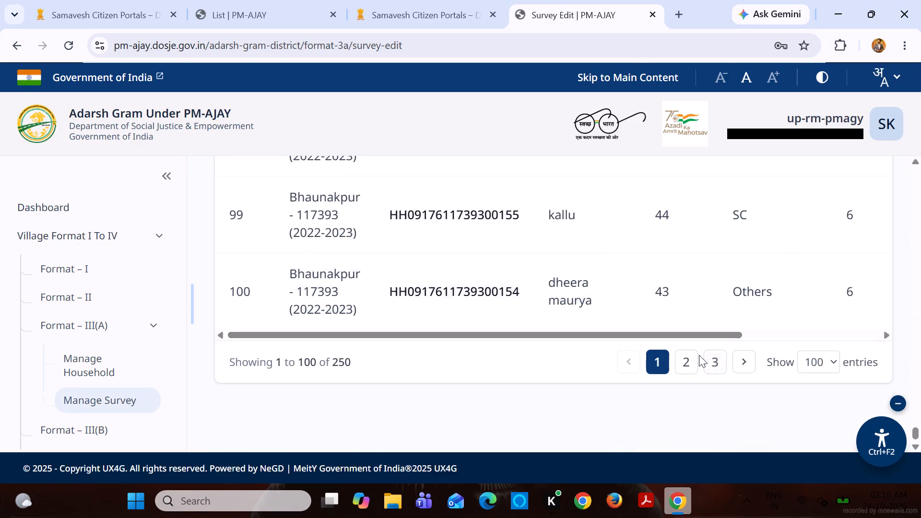
pyautogui.click(695, 357)
pyautogui.scroll(10, 739, 247)
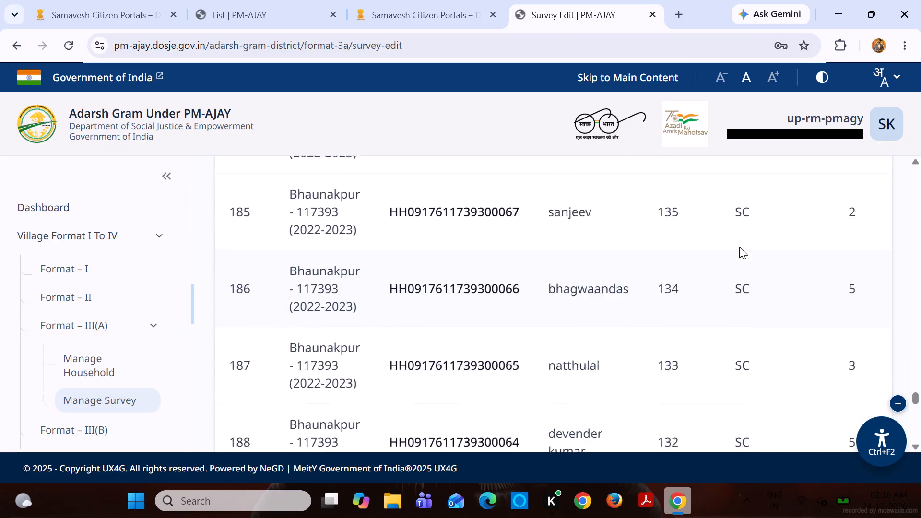
pyautogui.scroll(3, 739, 247)
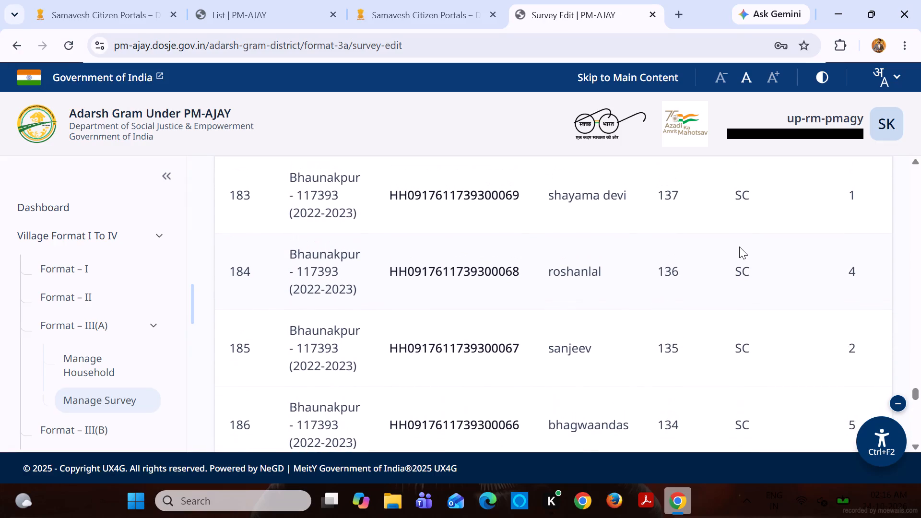
pyautogui.scroll(4, 739, 247)
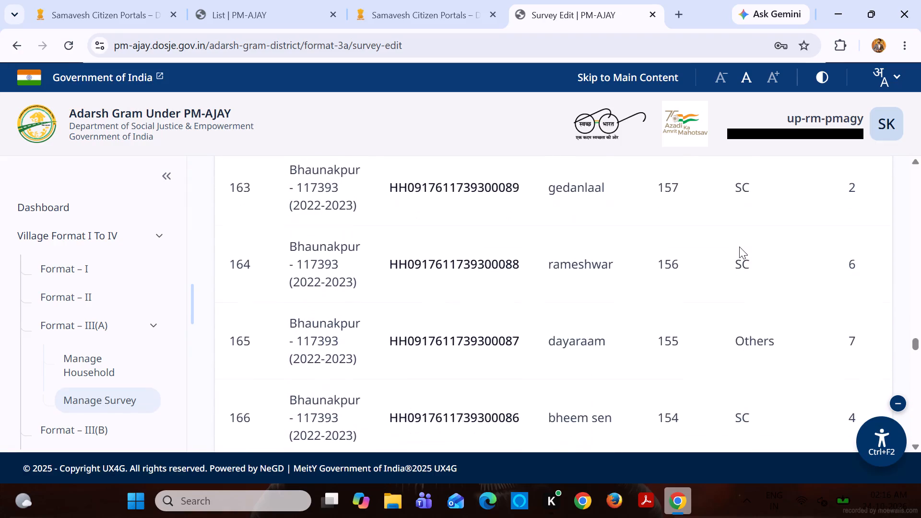
pyautogui.scroll(1, 739, 247)
pyautogui.scroll(-11, 739, 247)
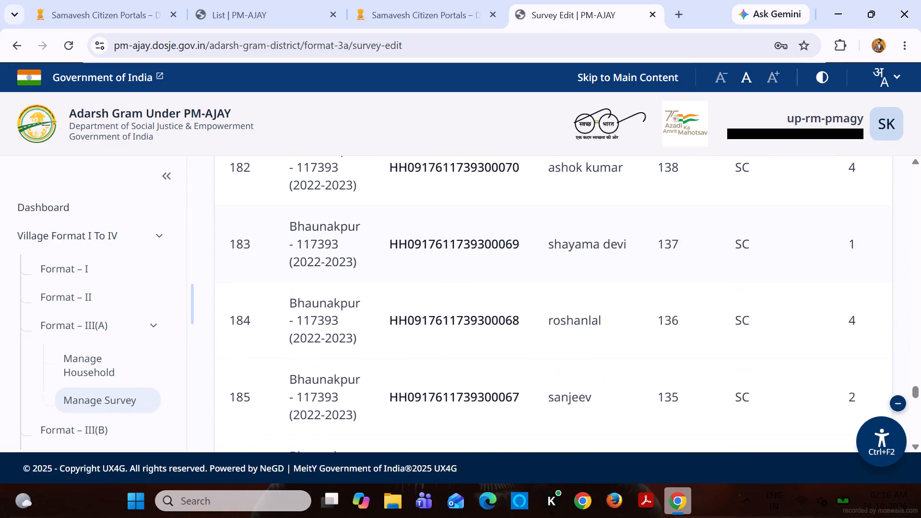
pyautogui.scroll(-9, 739, 247)
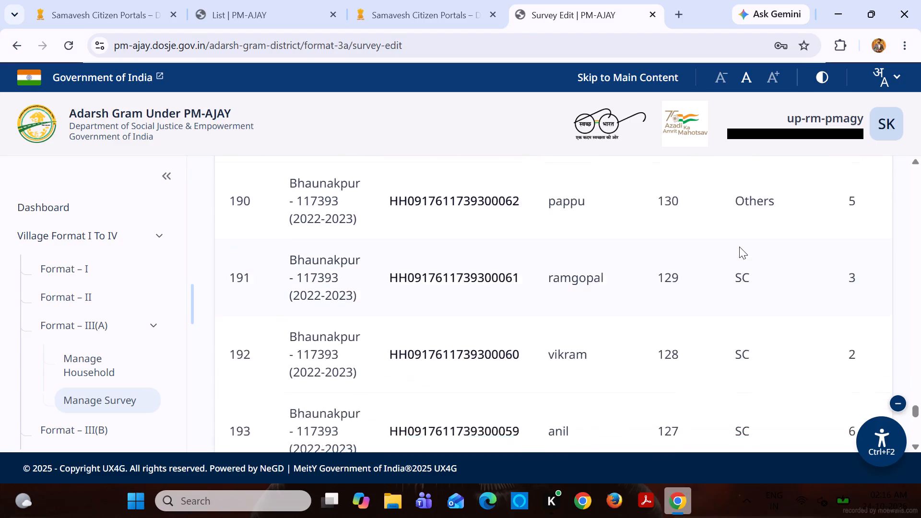
pyautogui.scroll(-9, 739, 247)
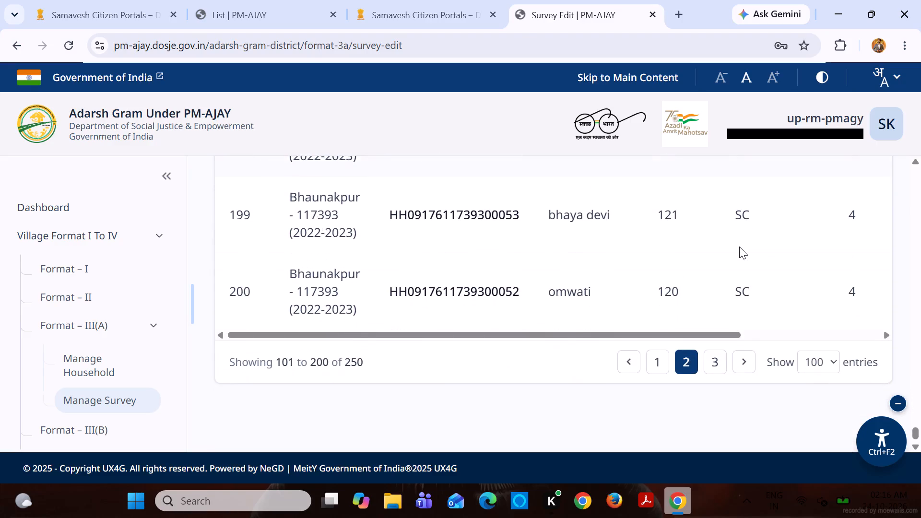
pyautogui.scroll(6, 739, 247)
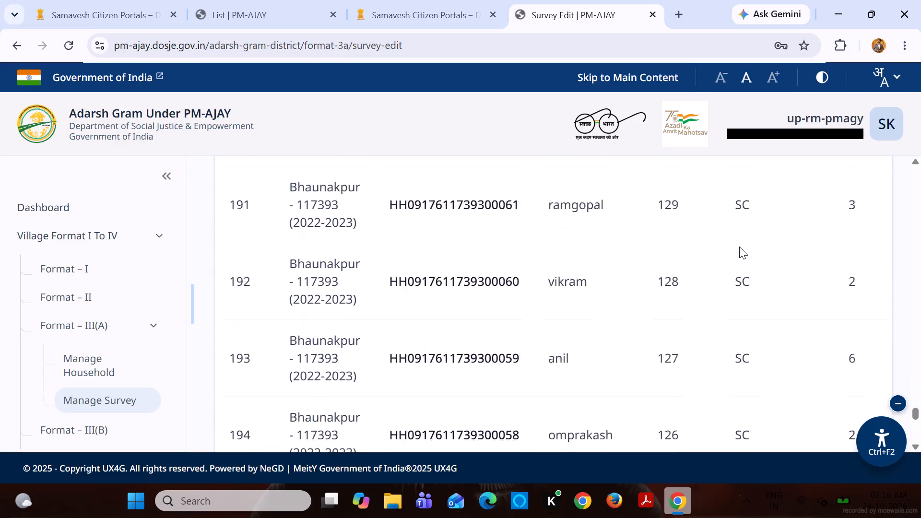
pyautogui.scroll(17, 739, 247)
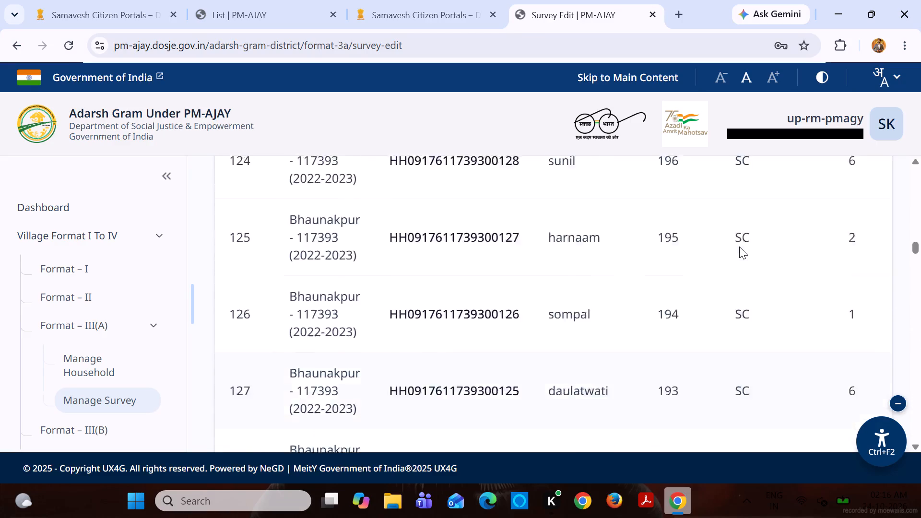
pyautogui.scroll(6, 739, 247)
pyautogui.scroll(-7, 739, 247)
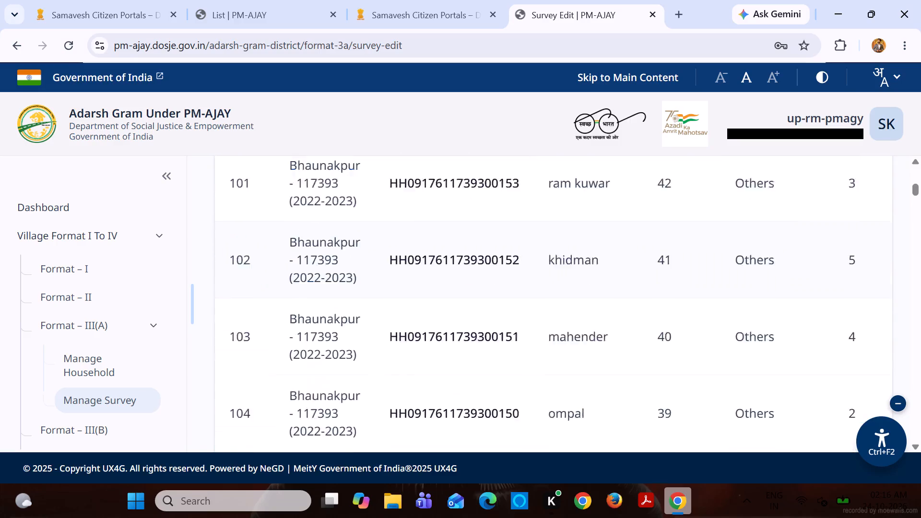
pyautogui.scroll(-16, 739, 247)
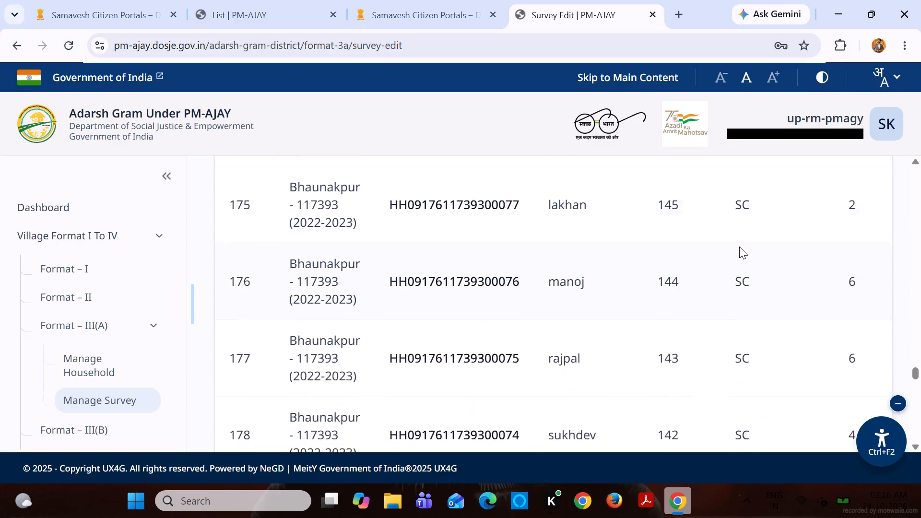
pyautogui.scroll(-7, 739, 247)
# Open the survey of the household ID ending in 042 for editing, from page 3 of the households list.
pyautogui.click(717, 359)
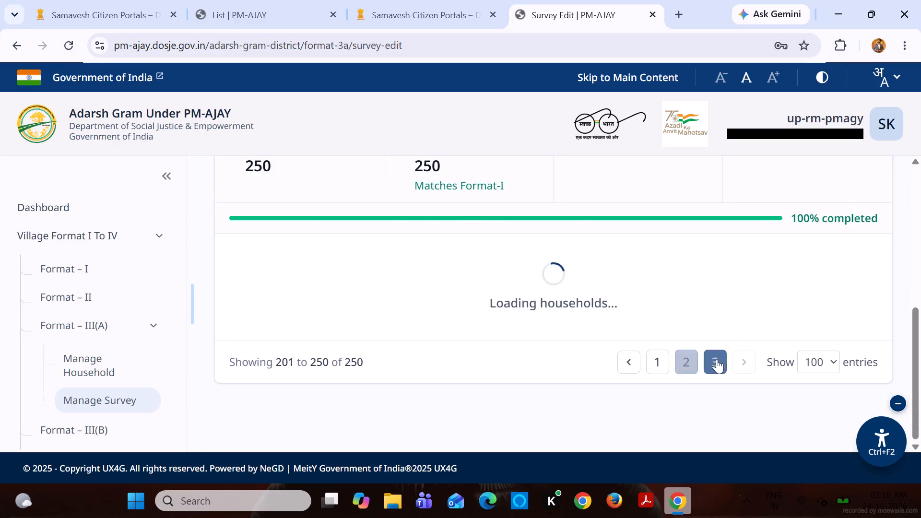
pyautogui.scroll(16, 723, 264)
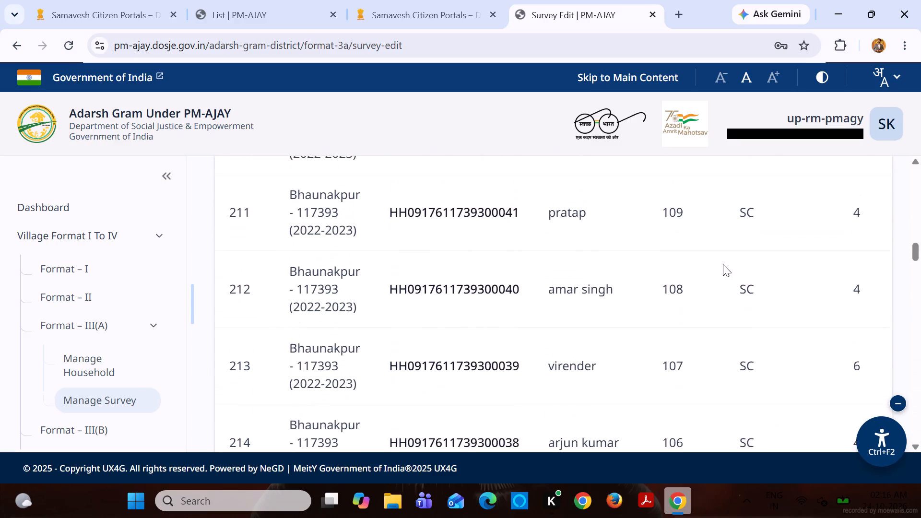
pyautogui.scroll(3, 723, 264)
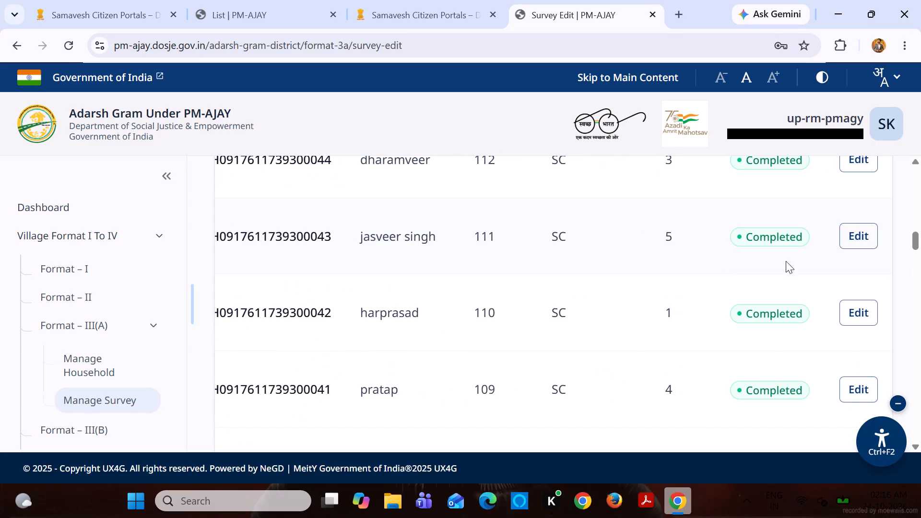
pyautogui.click(866, 308)
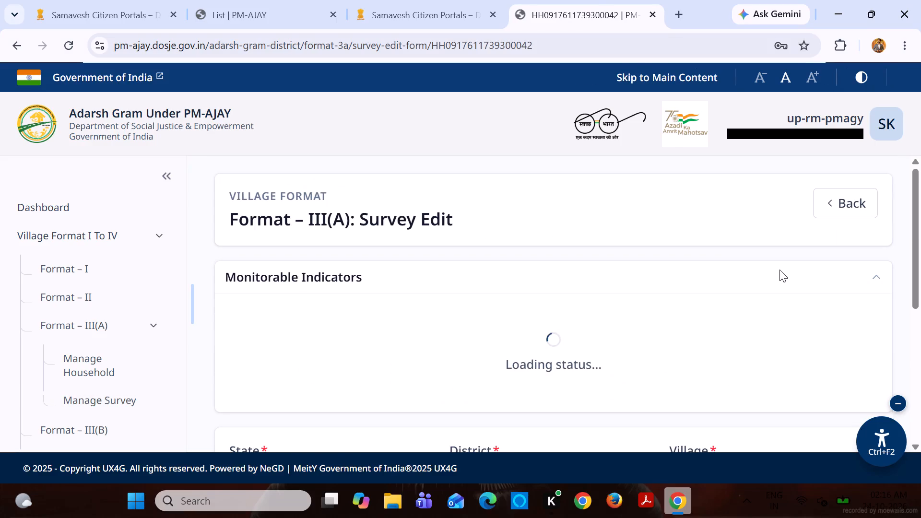
# Load domain 3 – Health and Nutrition for household 042 and set Health Protection Scheme coverage under indicator 3.1 to Yes.
pyautogui.scroll(-8, 779, 270)
pyautogui.click(624, 326)
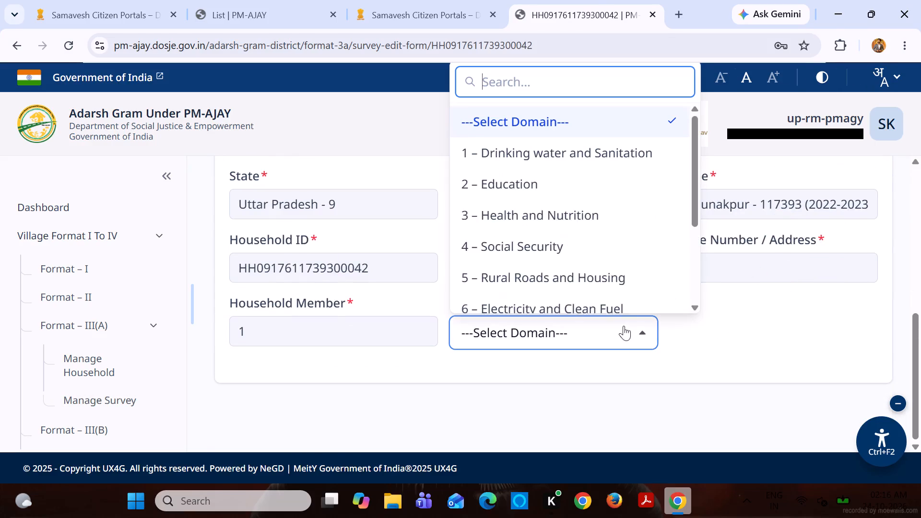
pyautogui.click(540, 197)
pyautogui.scroll(-3, 696, 268)
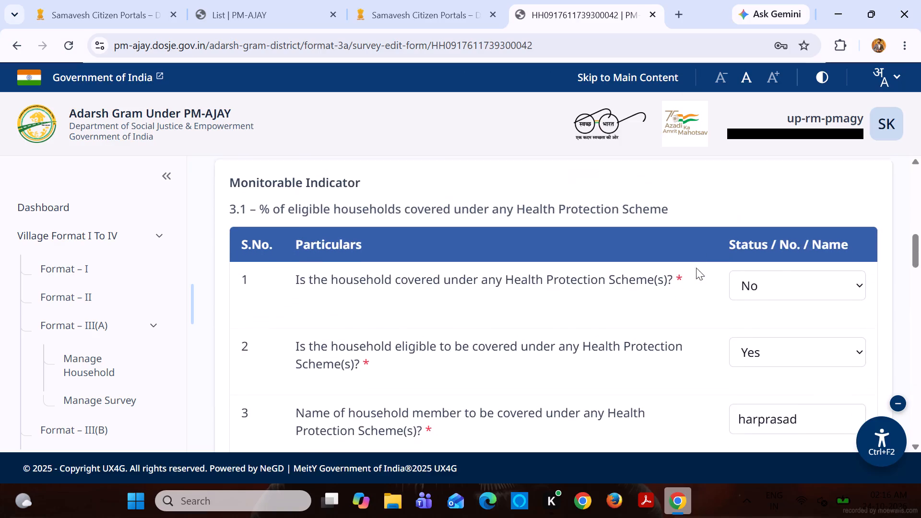
pyautogui.click(776, 262)
pyautogui.click(779, 283)
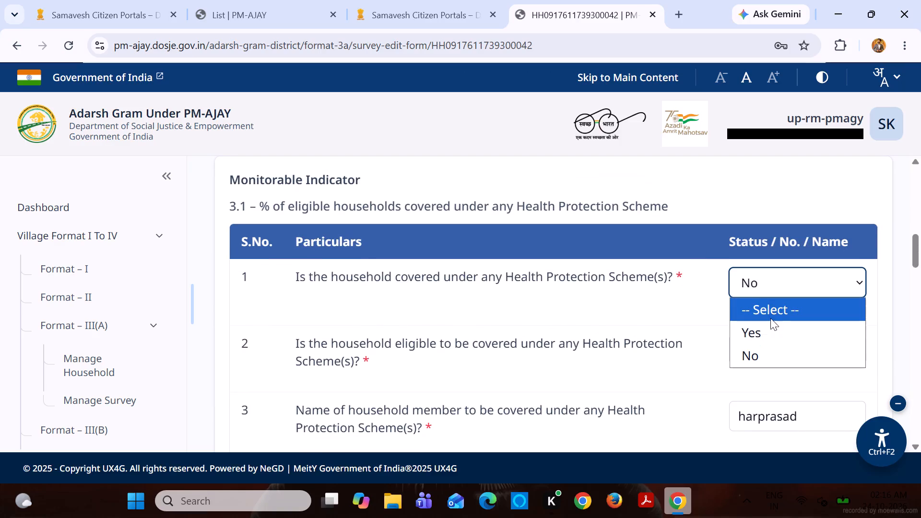
pyautogui.click(769, 322)
# Save the Health and Nutrition answers for household 042 and return to the Manage Survey list.
pyautogui.scroll(-7, 769, 322)
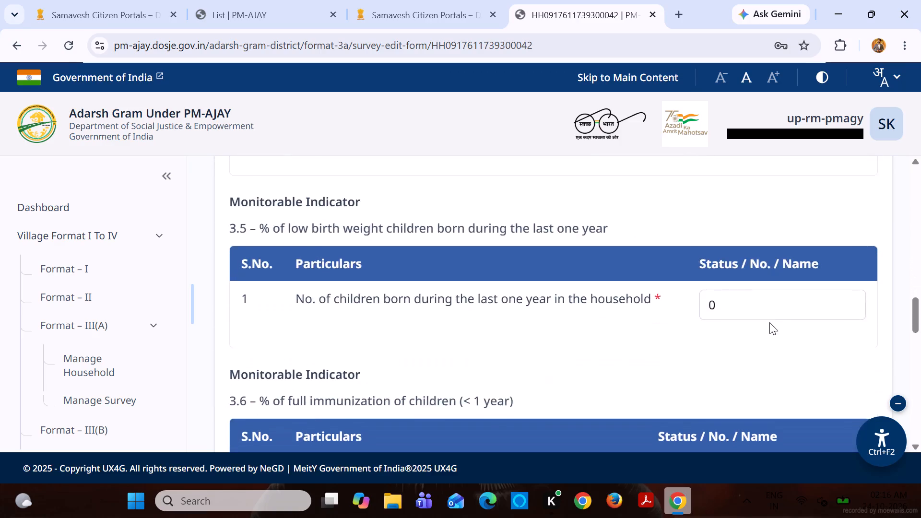
pyautogui.scroll(-11, 769, 322)
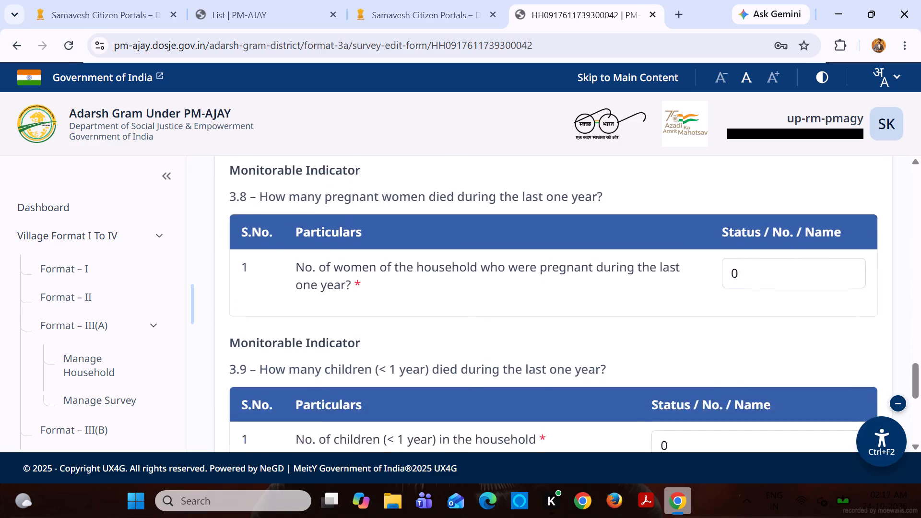
pyautogui.scroll(-7, 769, 322)
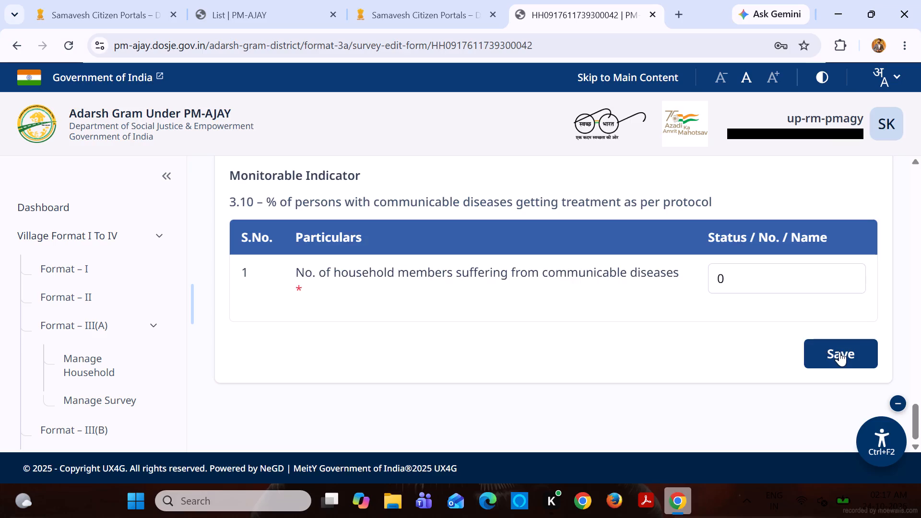
pyautogui.click(839, 352)
pyautogui.scroll(4, 771, 203)
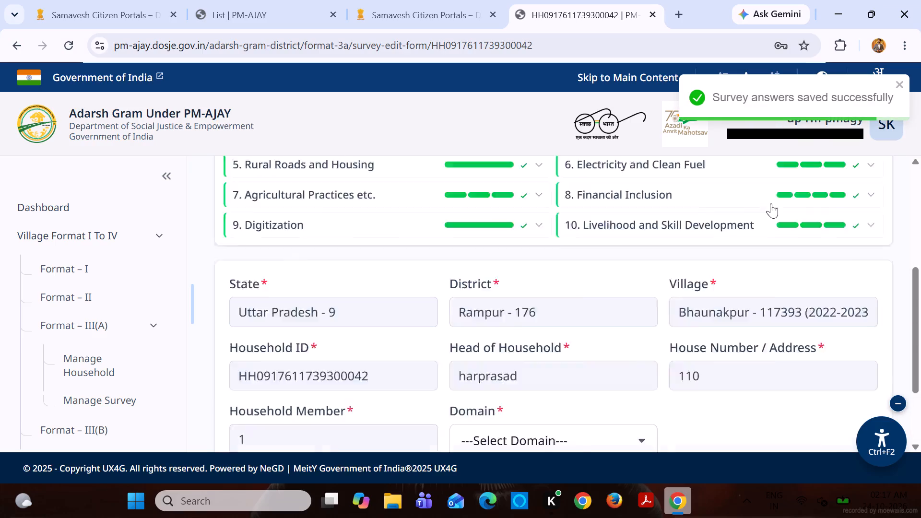
pyautogui.scroll(6, 771, 203)
pyautogui.click(835, 207)
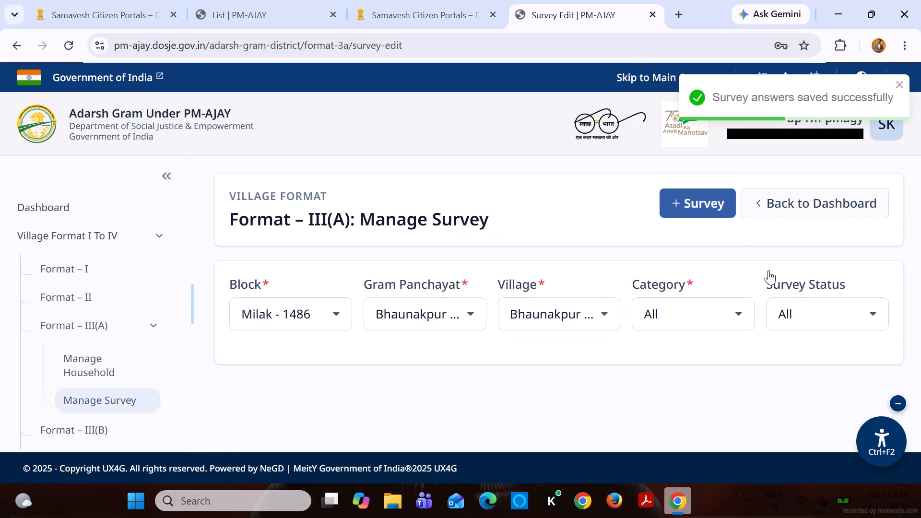
# Open the survey of the household ID ending in 011 for editing, from page 3 of the households list.
pyautogui.scroll(-4, 768, 270)
pyautogui.scroll(-20, 768, 270)
pyautogui.scroll(-11, 768, 270)
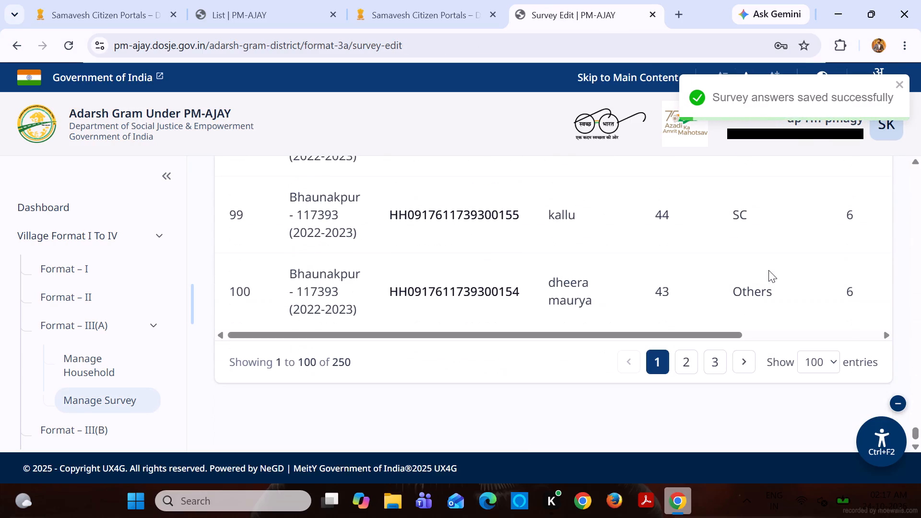
pyautogui.scroll(-2, 768, 270)
pyautogui.click(715, 369)
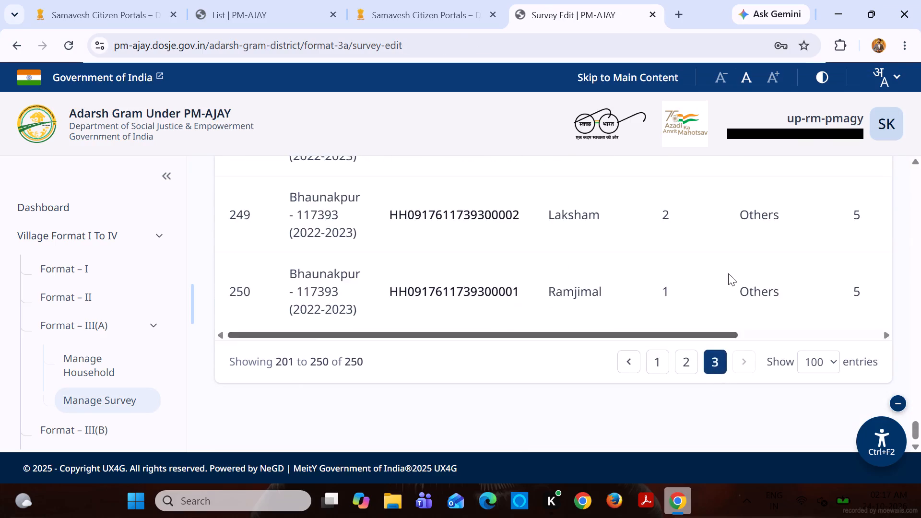
pyautogui.scroll(8, 728, 273)
pyautogui.scroll(-4, 728, 273)
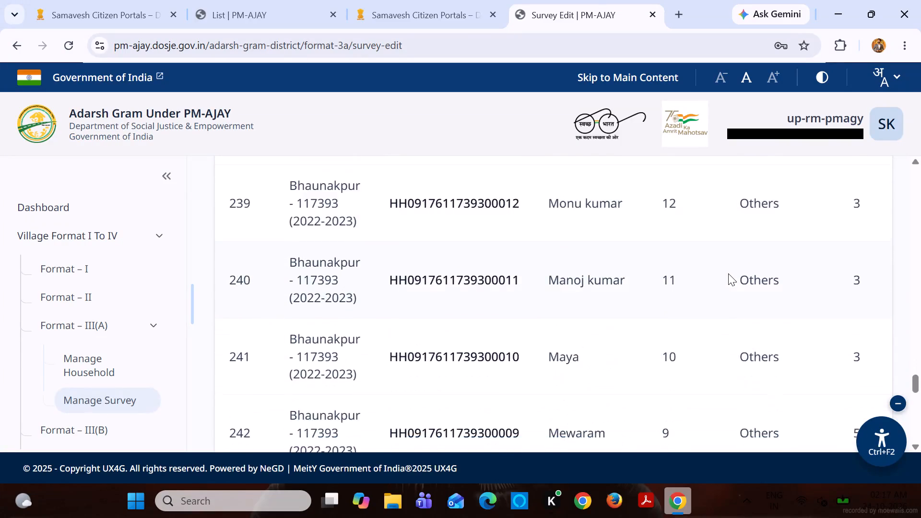
pyautogui.hscroll(-7, 728, 273)
pyautogui.click(859, 274)
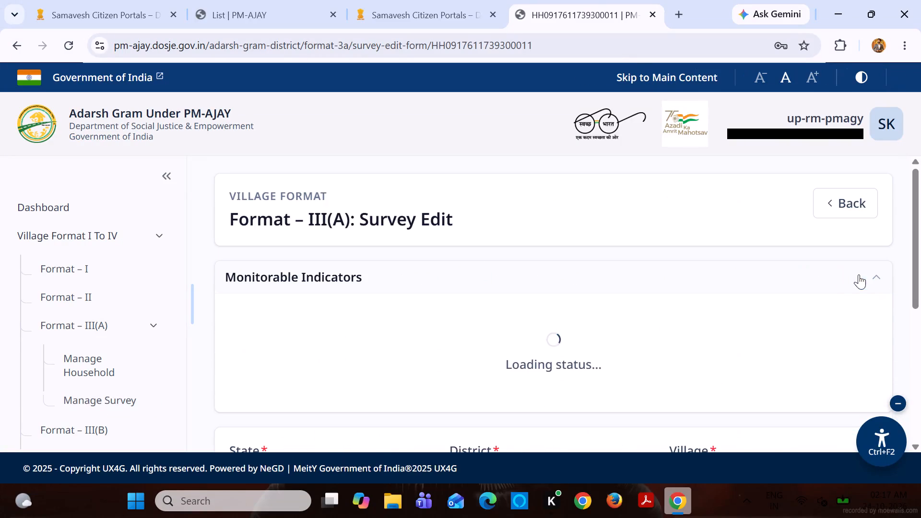
# Load domain 3 – Health and Nutrition for household 011 and review its answers across indicators 3.1 to 3.10.
pyautogui.scroll(-9, 764, 294)
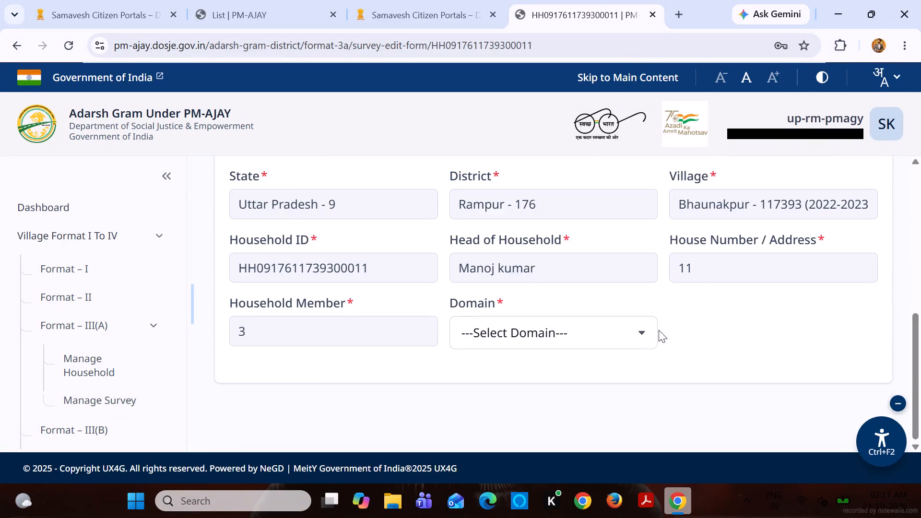
pyautogui.click(647, 338)
pyautogui.click(561, 206)
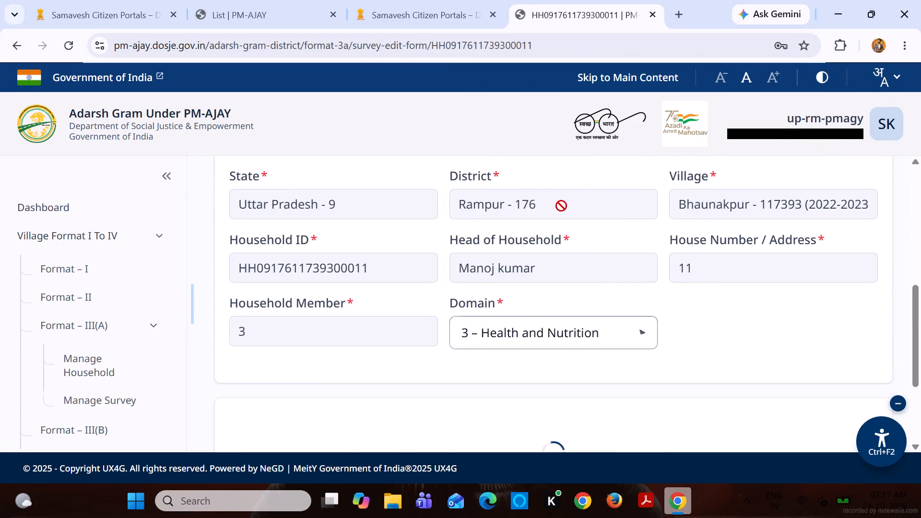
pyautogui.scroll(-3, 701, 298)
pyautogui.scroll(-3, 794, 298)
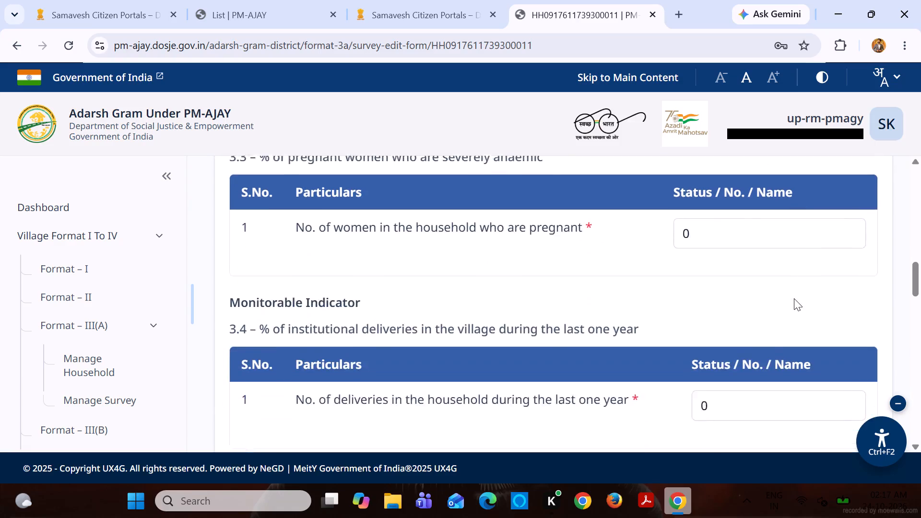
pyautogui.scroll(-8, 794, 298)
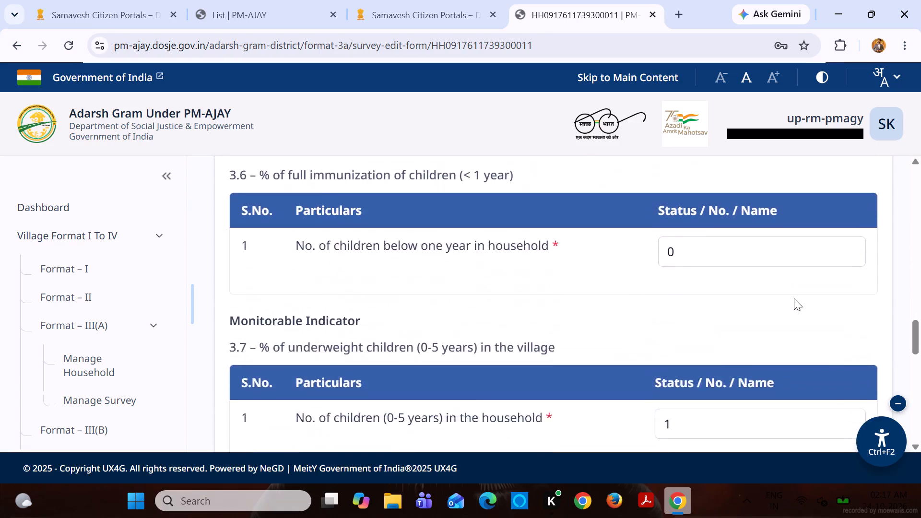
pyautogui.scroll(-7, 794, 298)
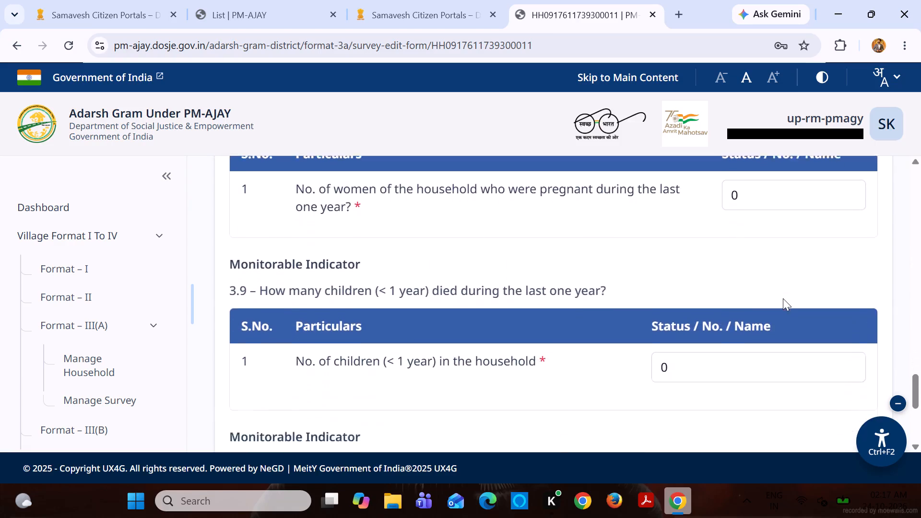
pyautogui.scroll(-6, 783, 298)
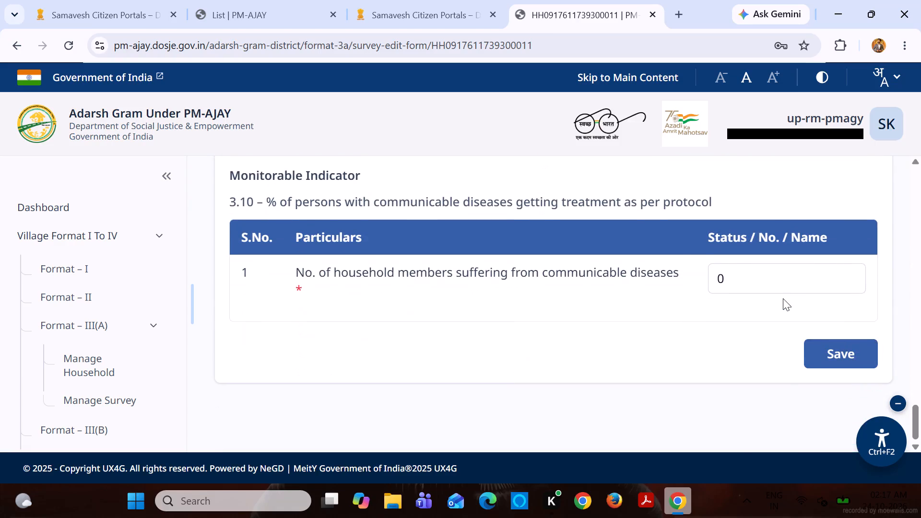
pyautogui.scroll(13, 783, 298)
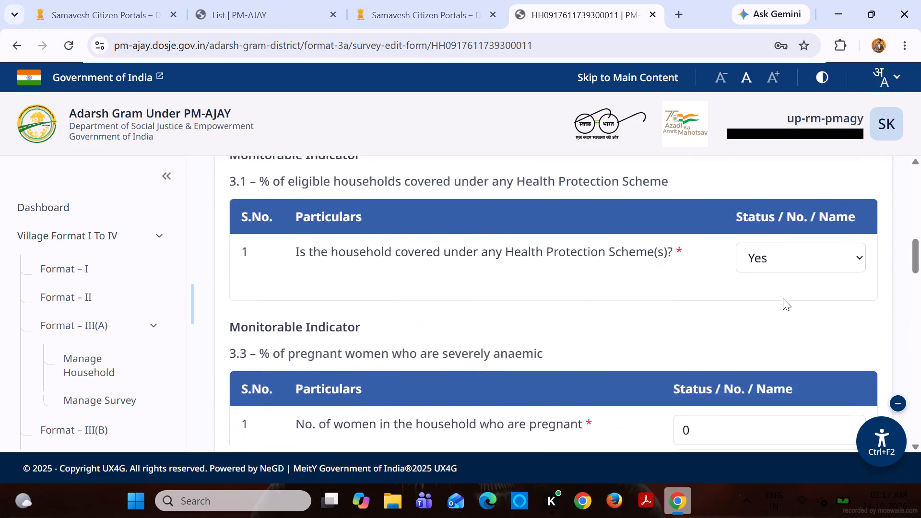
# Leave household 011's survey and open the survey of the household ID ending in 043 for editing, from page 3 of the households list.
pyautogui.scroll(1, 783, 298)
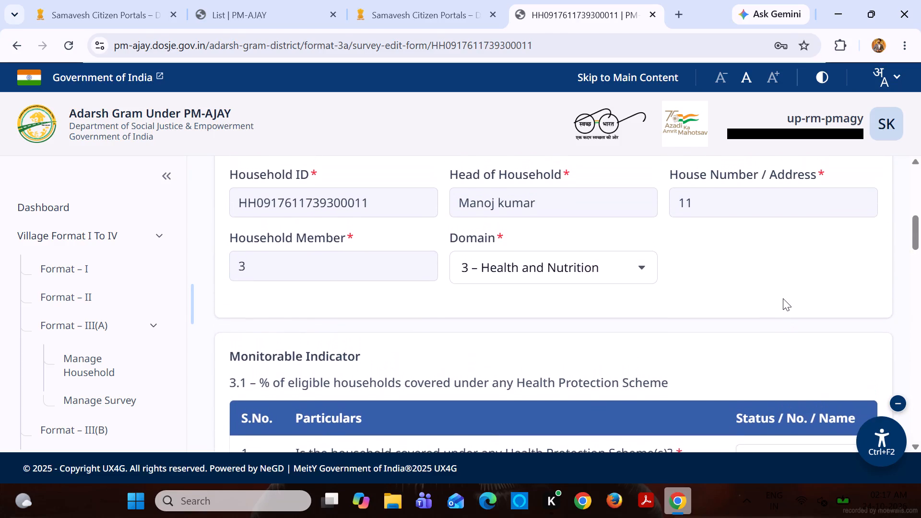
pyautogui.scroll(6, 783, 298)
pyautogui.click(845, 209)
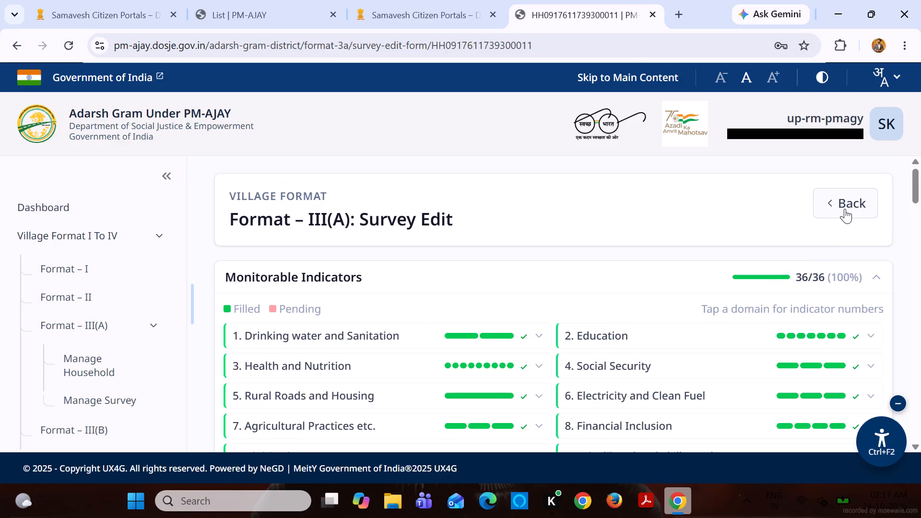
pyautogui.scroll(-14, 719, 275)
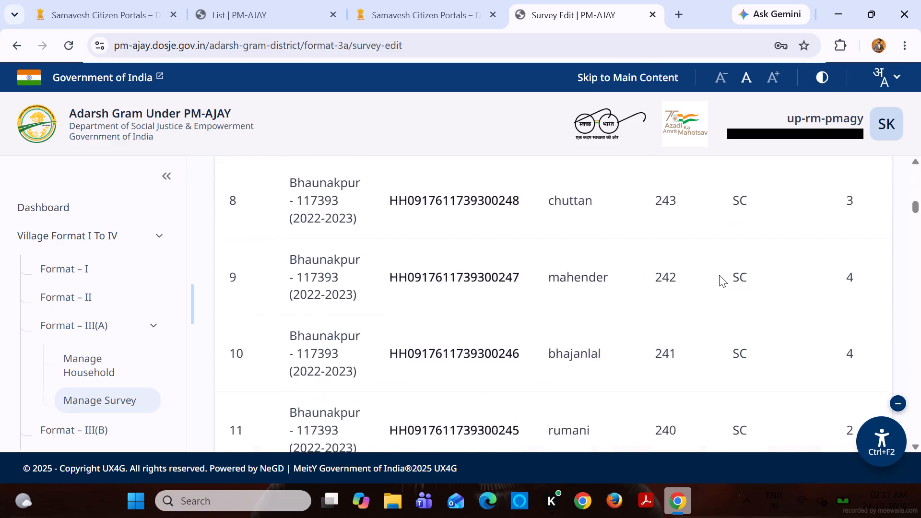
pyautogui.scroll(-20, 719, 275)
pyautogui.scroll(-8, 719, 275)
pyautogui.click(720, 369)
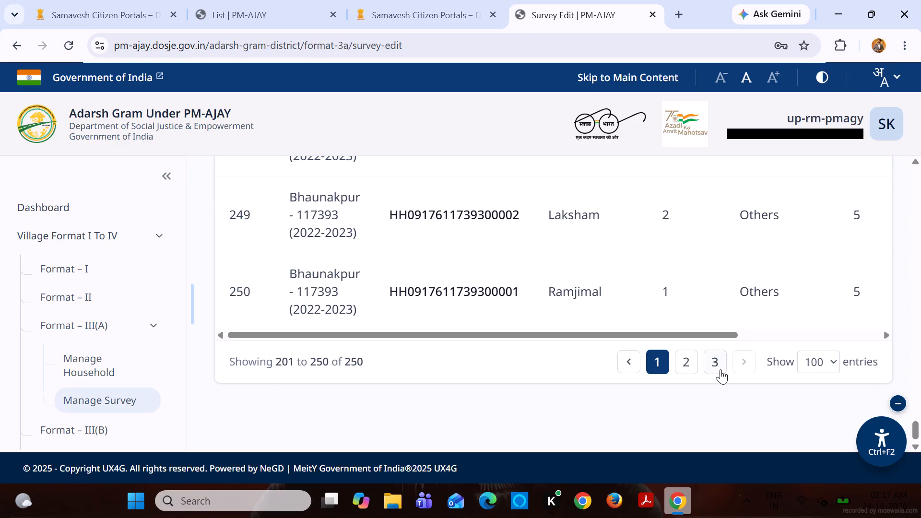
pyautogui.scroll(16, 739, 280)
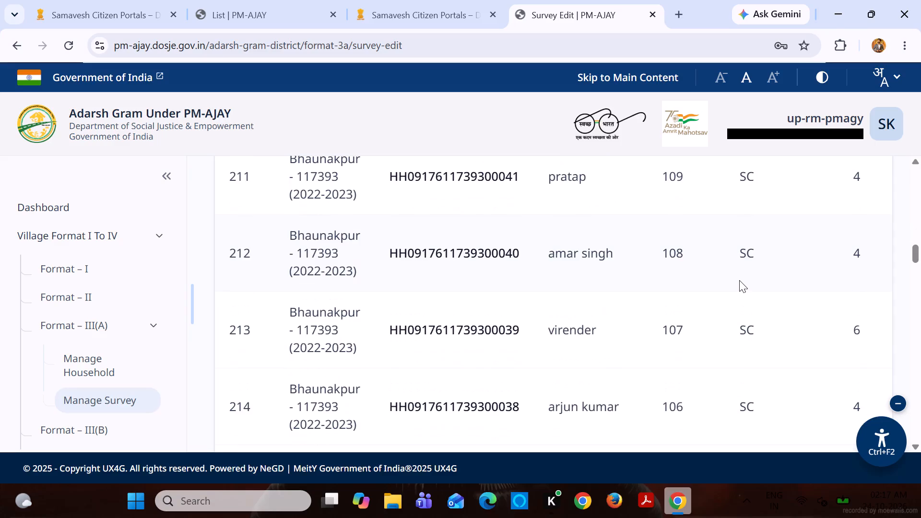
pyautogui.scroll(5, 739, 280)
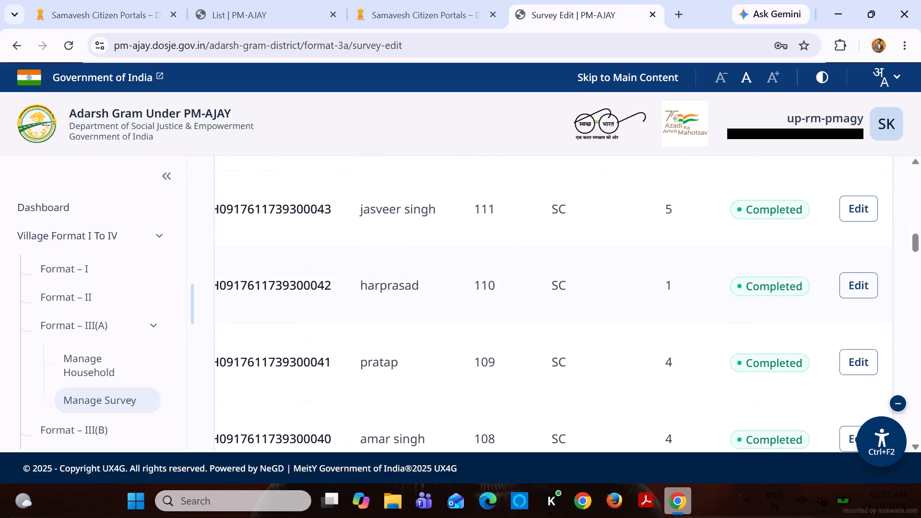
pyautogui.click(859, 211)
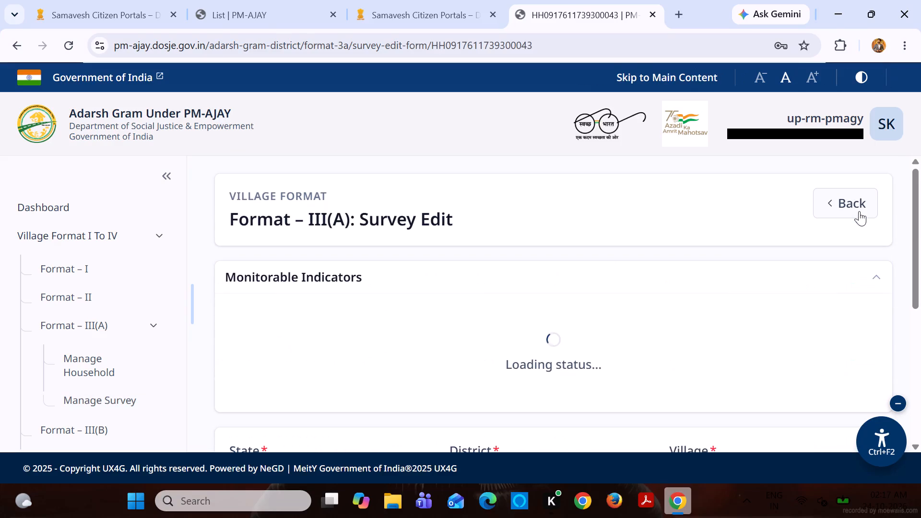
pyautogui.scroll(-7, 720, 272)
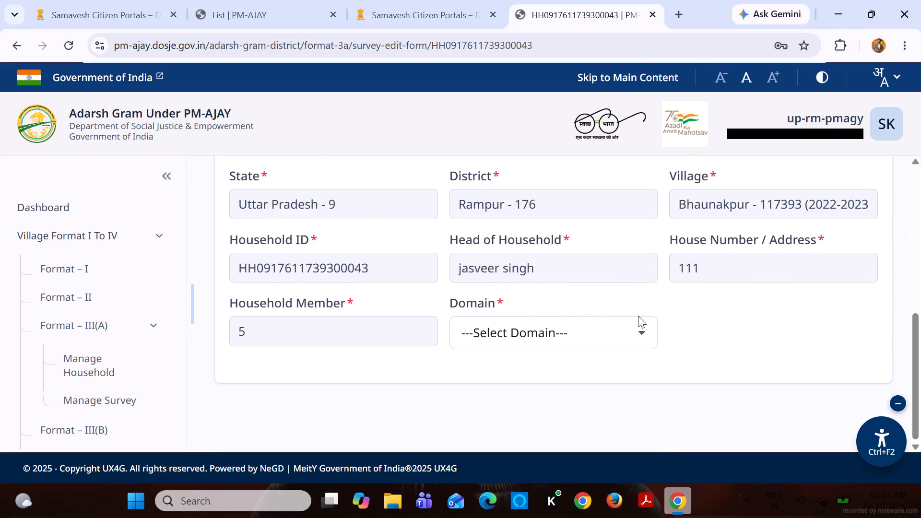
pyautogui.click(627, 329)
pyautogui.click(555, 203)
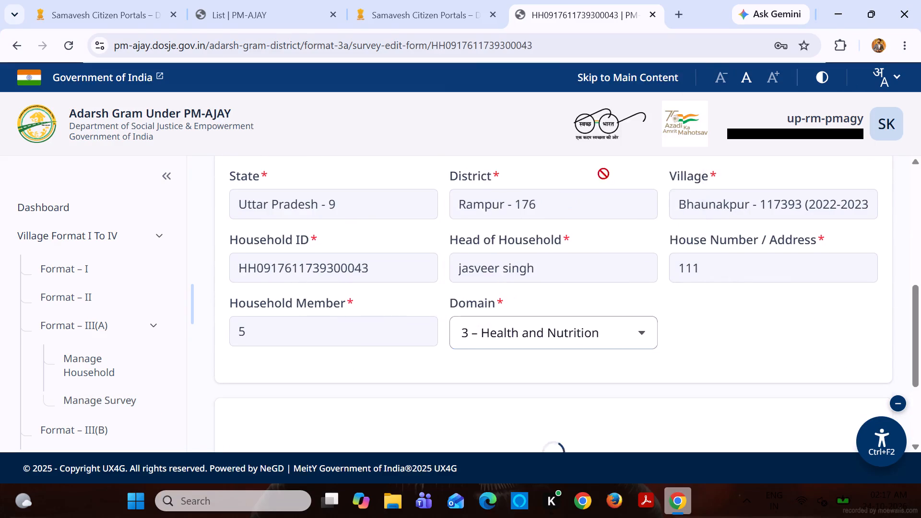
pyautogui.scroll(-4, 689, 282)
pyautogui.moveTo(789, 254); pyautogui.dragTo(779, 295)
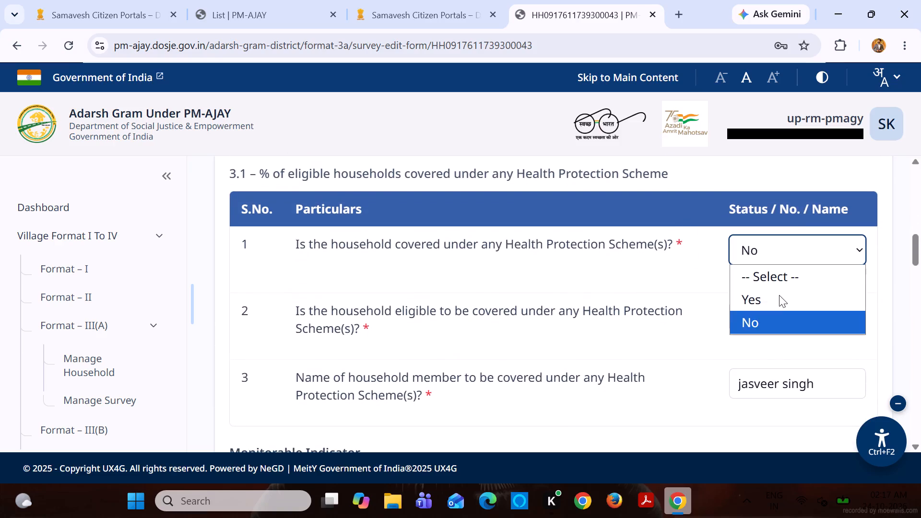
pyautogui.click(779, 295)
# Set household 043's number of underweight children (0-5 years) under indicator 3.7 to 0.
pyautogui.scroll(-7, 779, 295)
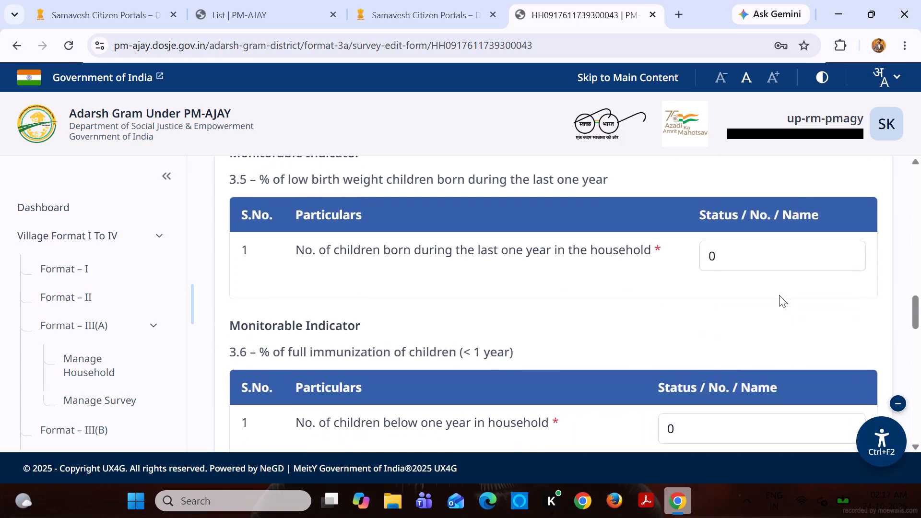
pyautogui.scroll(-3, 779, 295)
pyautogui.click(752, 302)
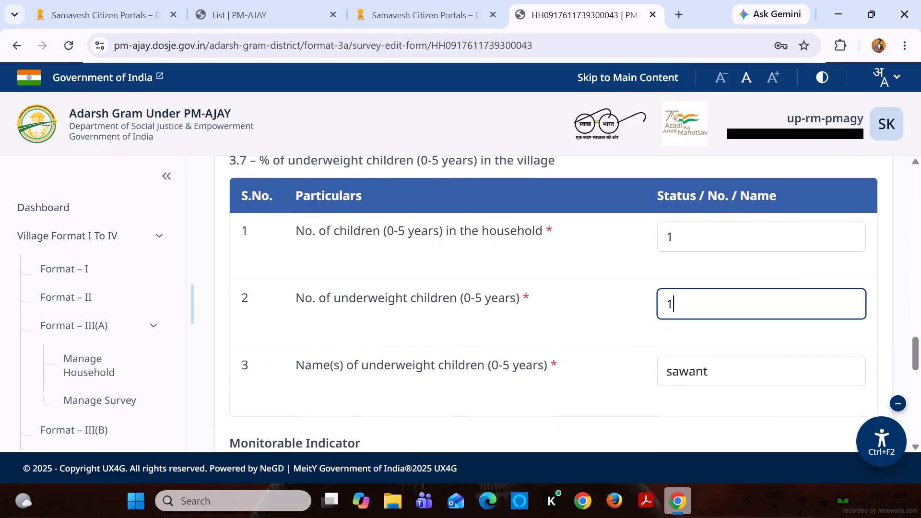
pyautogui.press('BackSpace')
pyautogui.press('0')
# Save the Health and Nutrition answers for household 043 and return to the Manage Survey list.
pyautogui.scroll(-6, 752, 302)
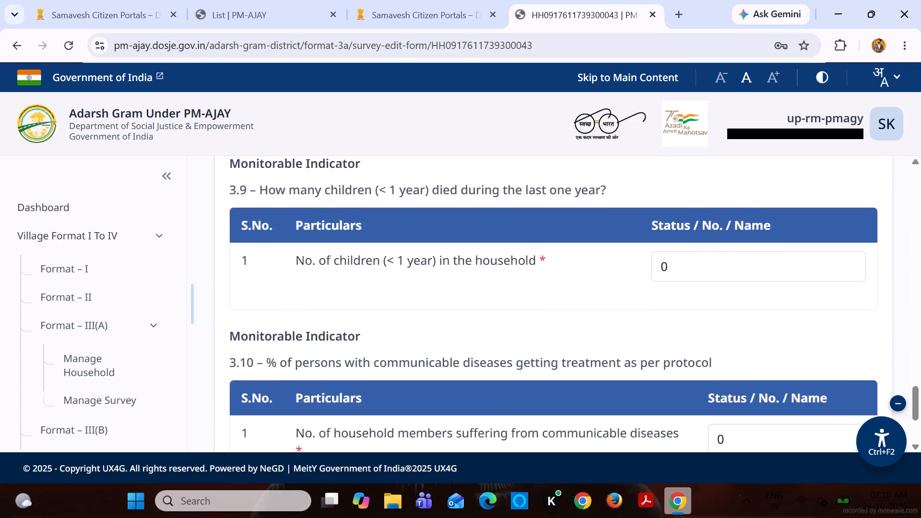
pyautogui.scroll(-3, 752, 302)
pyautogui.click(850, 348)
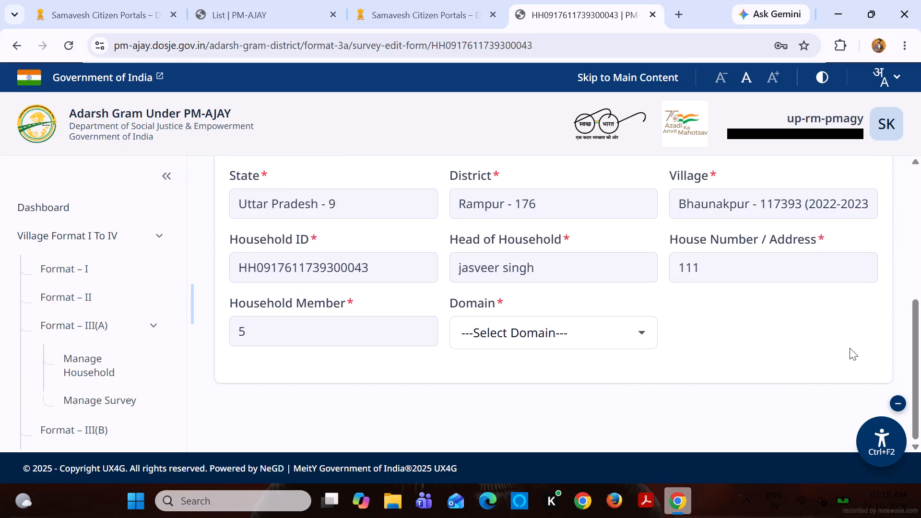
pyautogui.scroll(9, 794, 287)
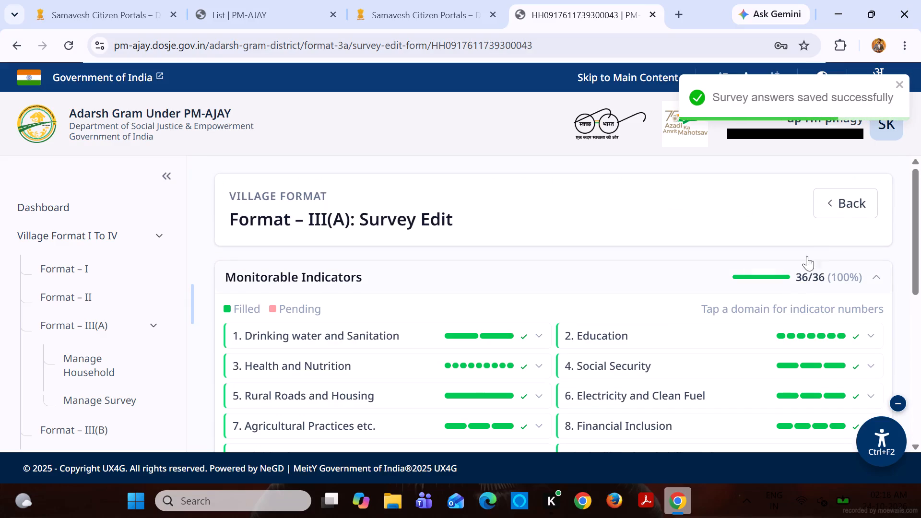
pyautogui.click(842, 214)
# Open the survey of the household ID ending in 044 for editing, from page 3 of the households list.
pyautogui.scroll(-3, 780, 295)
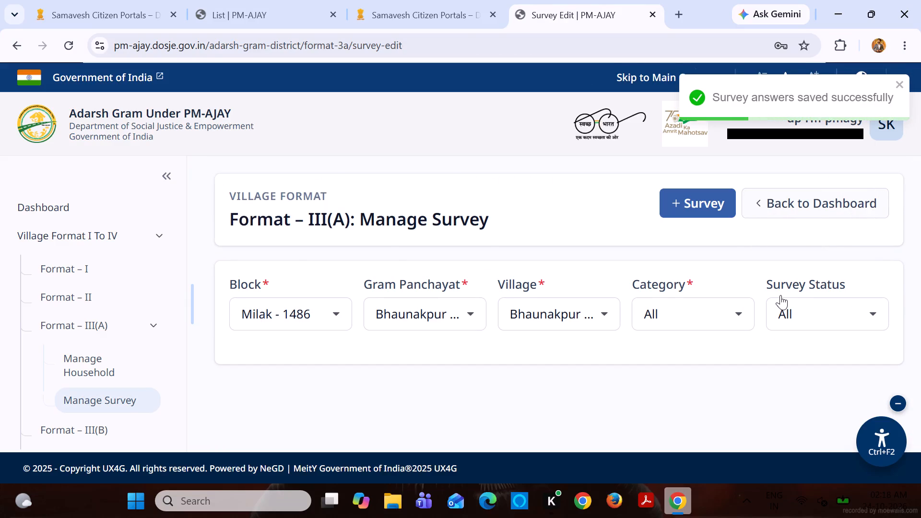
pyautogui.scroll(-6, 780, 295)
pyautogui.scroll(-20, 780, 295)
pyautogui.scroll(-3, 780, 295)
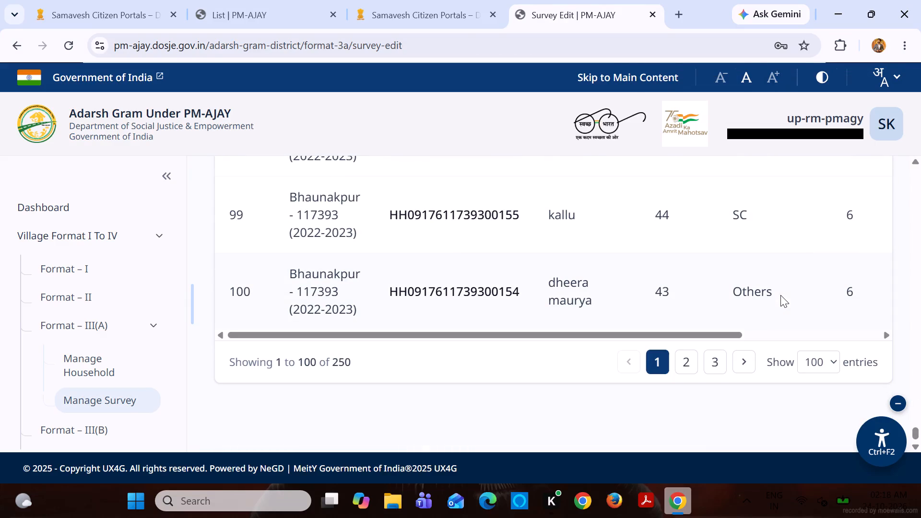
pyautogui.click(713, 352)
pyautogui.scroll(4, 760, 244)
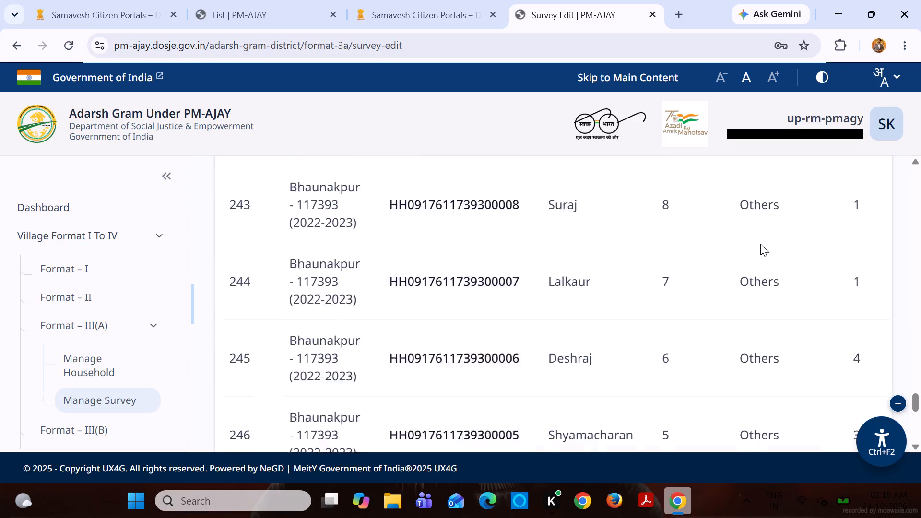
pyautogui.scroll(12, 760, 244)
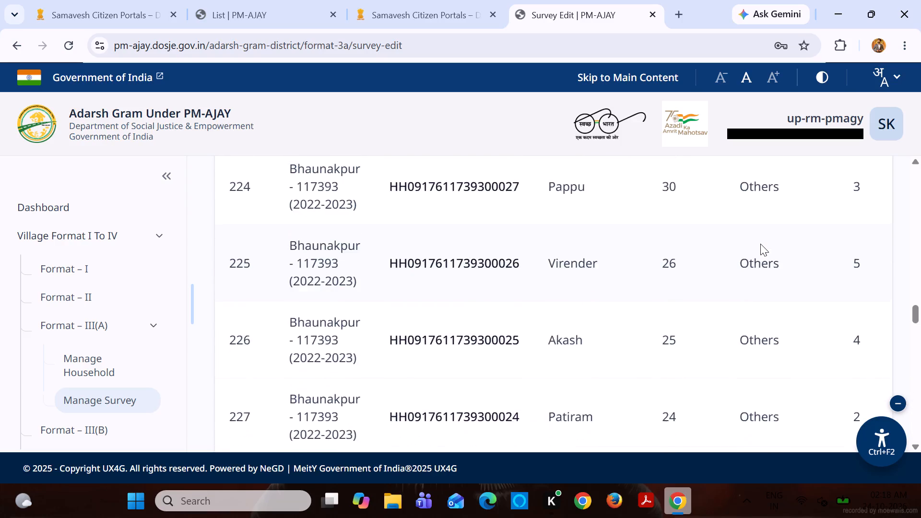
pyautogui.scroll(5, 760, 244)
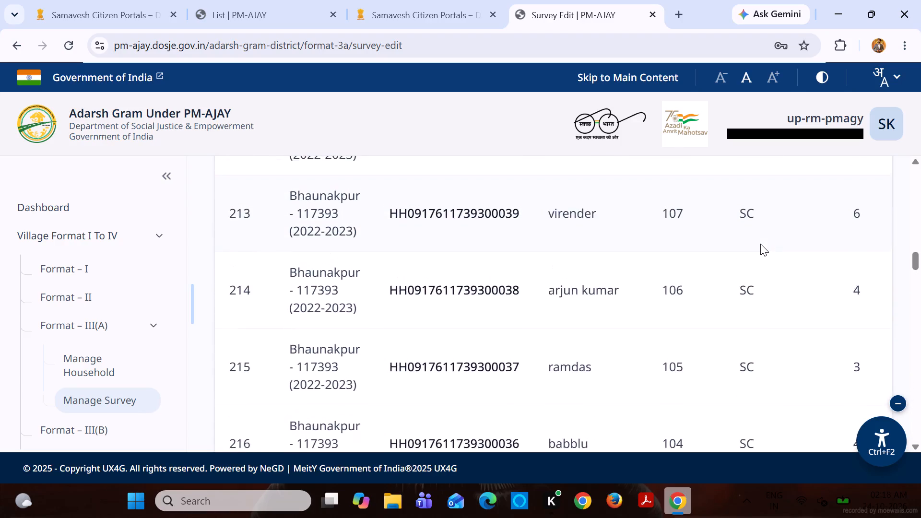
pyautogui.scroll(9, 760, 244)
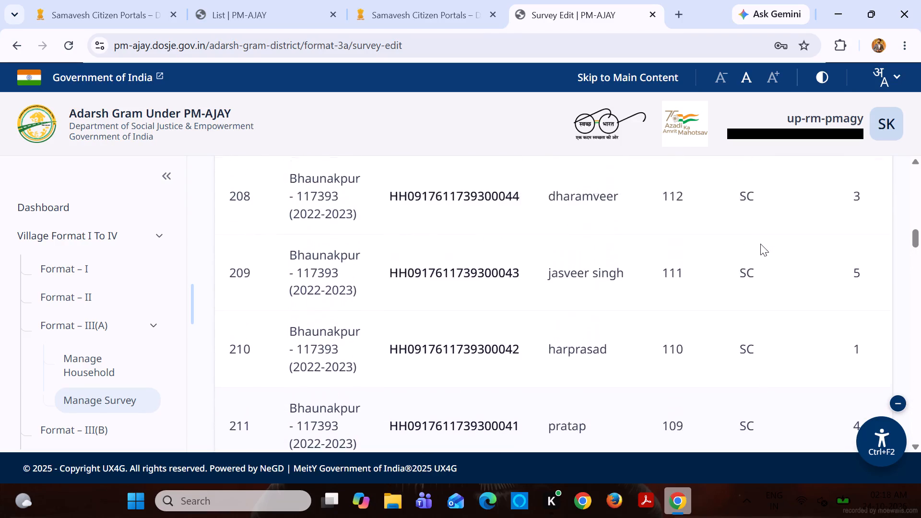
pyautogui.scroll(3, 760, 244)
pyautogui.click(854, 261)
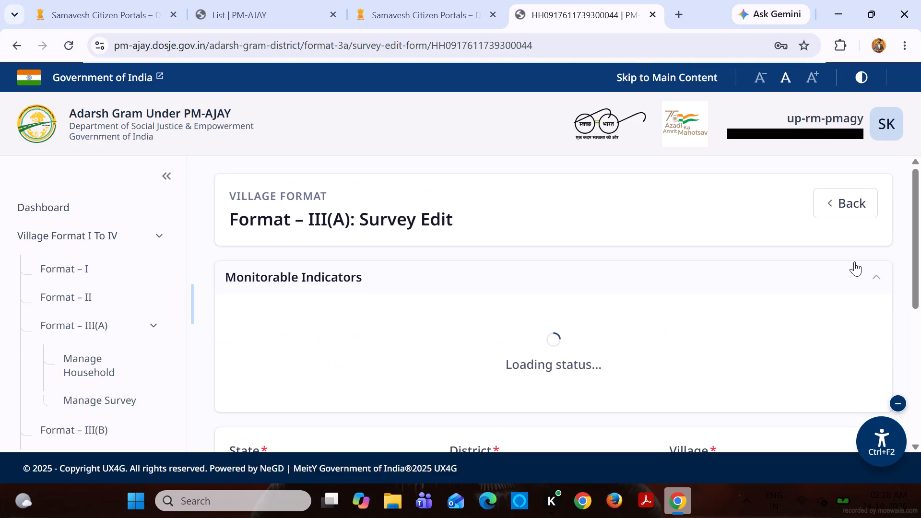
# Load domain 3 – Health and Nutrition for household 044 and set Health Protection Scheme coverage under indicator 3.1 to Yes.
pyautogui.scroll(-7, 770, 283)
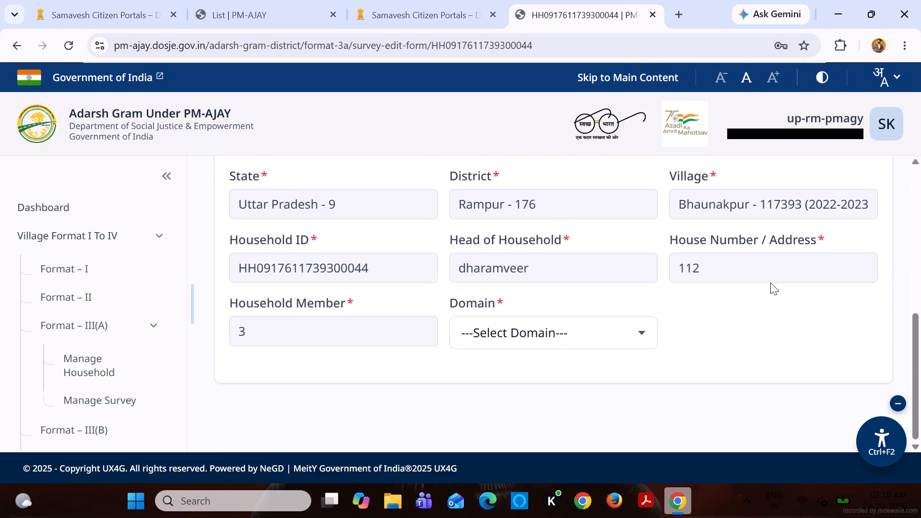
pyautogui.click(640, 327)
pyautogui.click(563, 202)
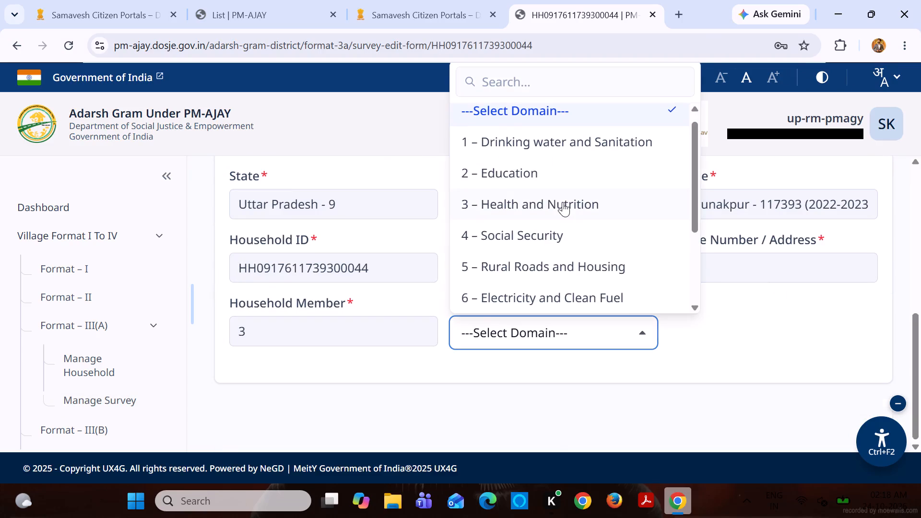
pyautogui.scroll(-3, 701, 284)
pyautogui.moveTo(766, 269); pyautogui.dragTo(766, 301)
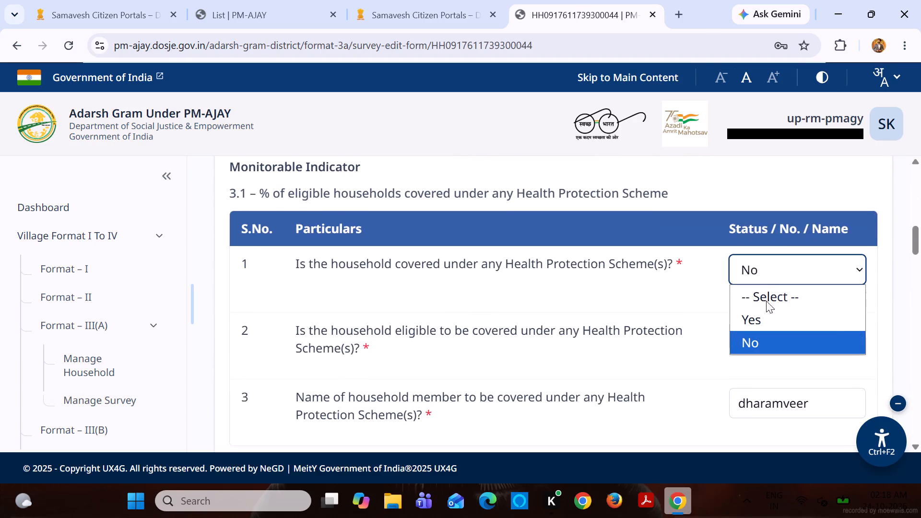
pyautogui.moveTo(766, 301); pyautogui.dragTo(764, 318)
pyautogui.click(764, 318)
# Set household 044's number of low birth weight children born during the last one year under indicator 3.5 to 0.
pyautogui.scroll(-6, 764, 318)
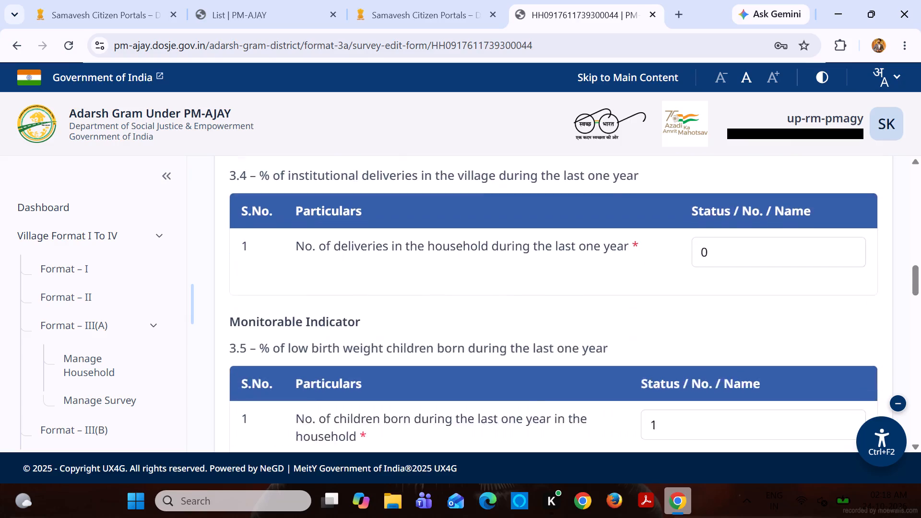
pyautogui.scroll(-2, 764, 318)
pyautogui.click(747, 318)
pyautogui.press('BackSpace')
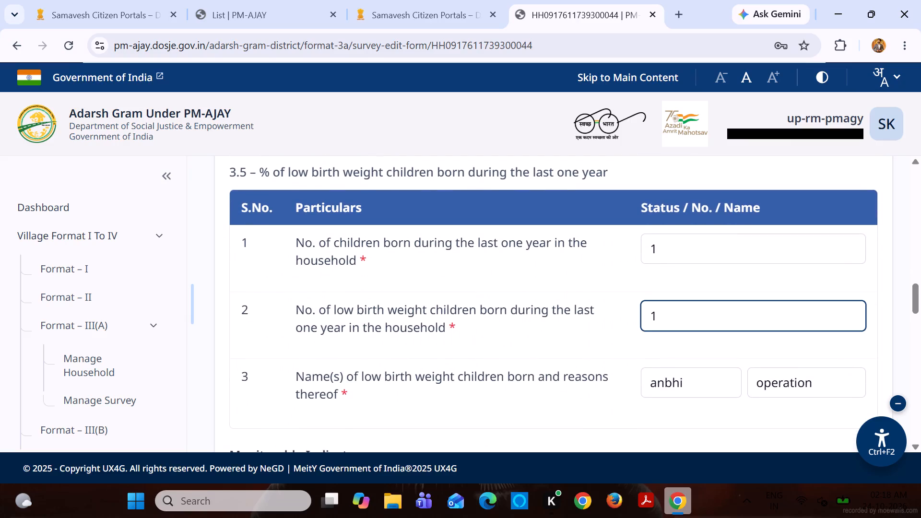
pyautogui.press('0')
# Set household 044's number of underweight children (0-5 years) under indicator 3.7 to 0.
pyautogui.scroll(-5, 747, 318)
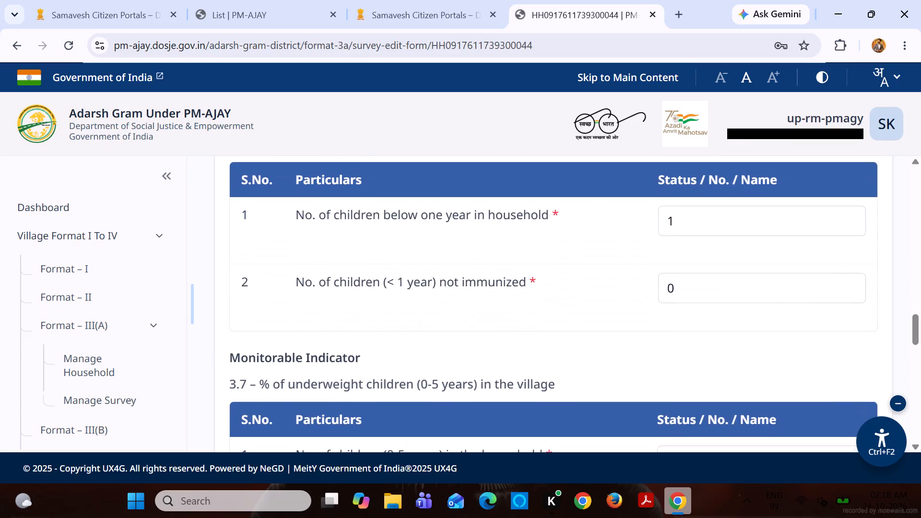
pyautogui.scroll(-4, 776, 295)
pyautogui.click(743, 268)
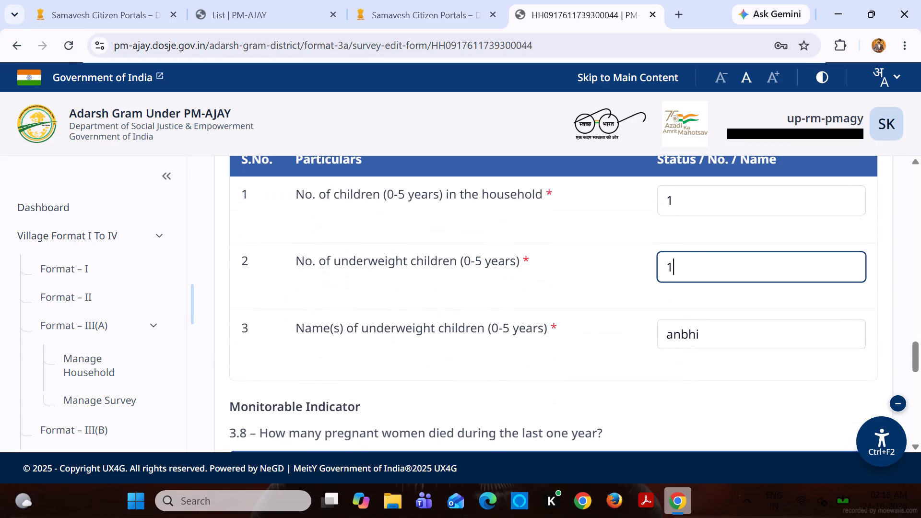
pyautogui.press('BackSpace')
pyautogui.press('0')
# Save the Health and Nutrition answers for household 044 and return to the Manage Survey list.
pyautogui.scroll(-4, 743, 268)
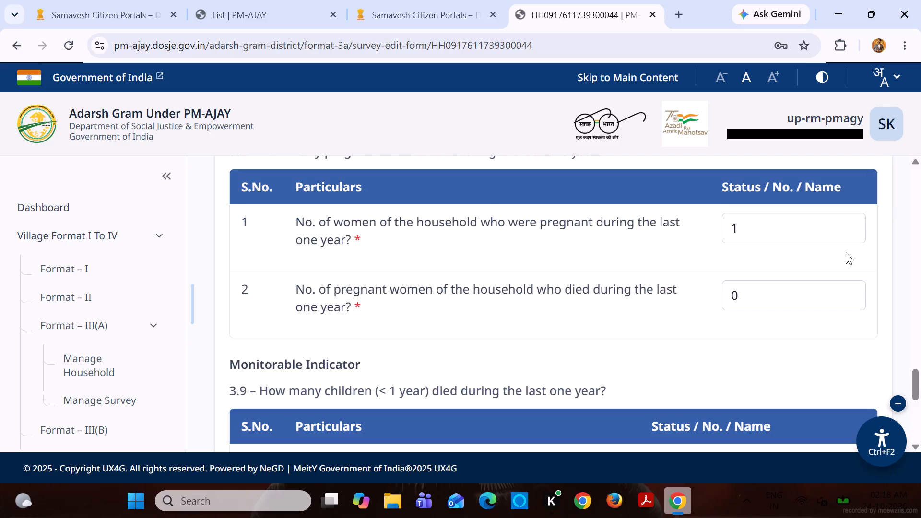
pyautogui.scroll(-9, 846, 252)
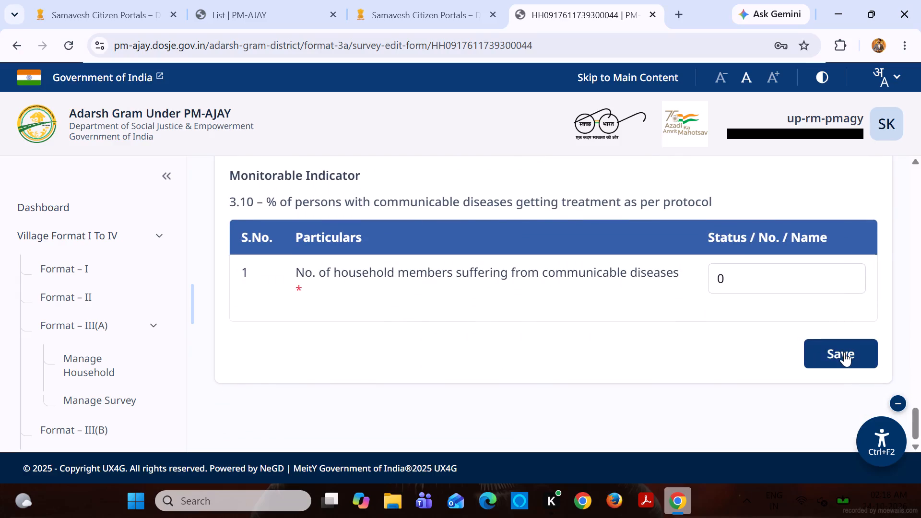
pyautogui.click(844, 352)
pyautogui.scroll(6, 756, 240)
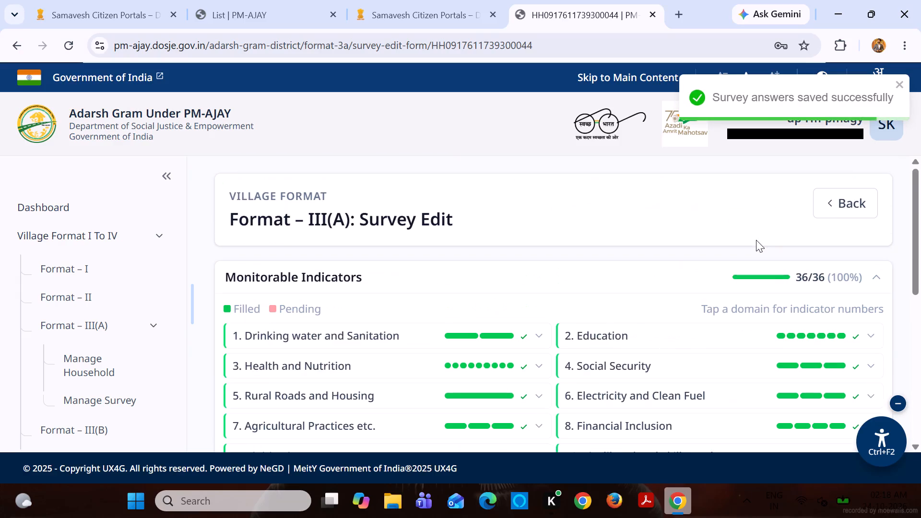
pyautogui.click(858, 203)
pyautogui.scroll(-2, 790, 283)
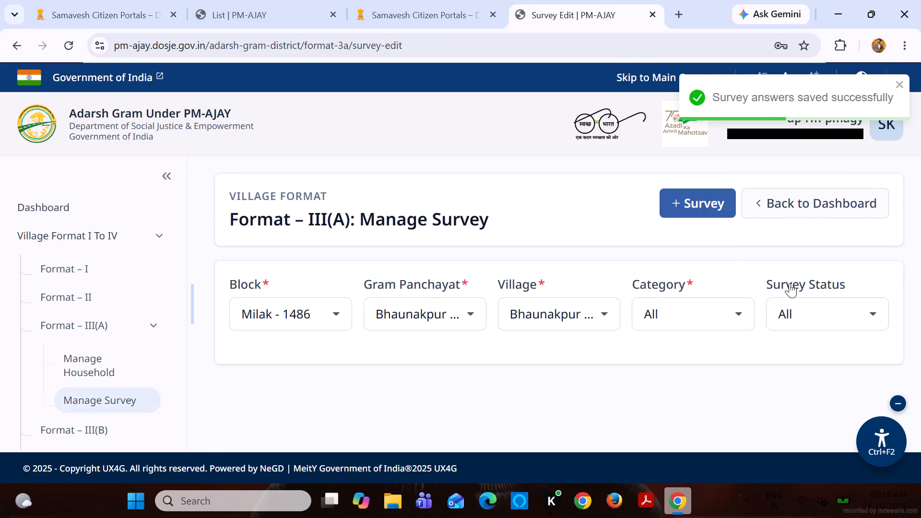
pyautogui.scroll(-1, 790, 283)
pyautogui.scroll(-20, 790, 283)
pyautogui.scroll(-7, 790, 283)
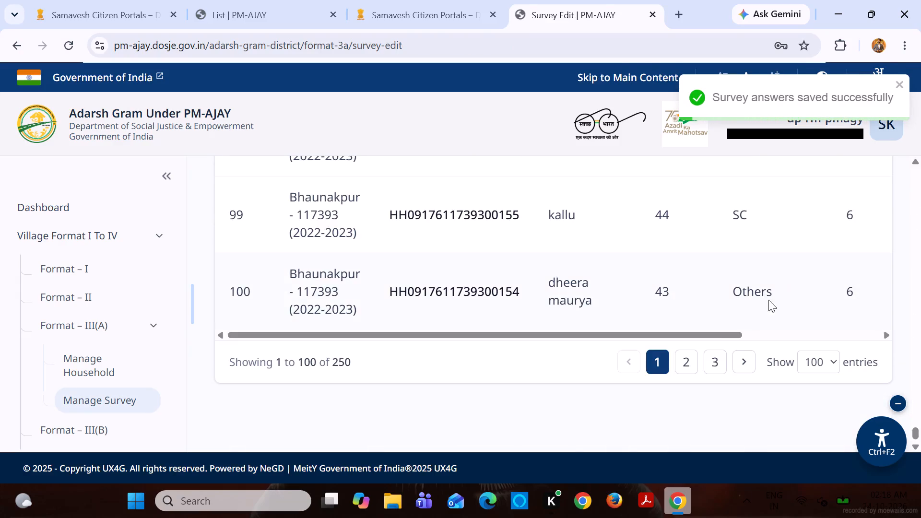
pyautogui.click(717, 350)
pyautogui.scroll(4, 736, 242)
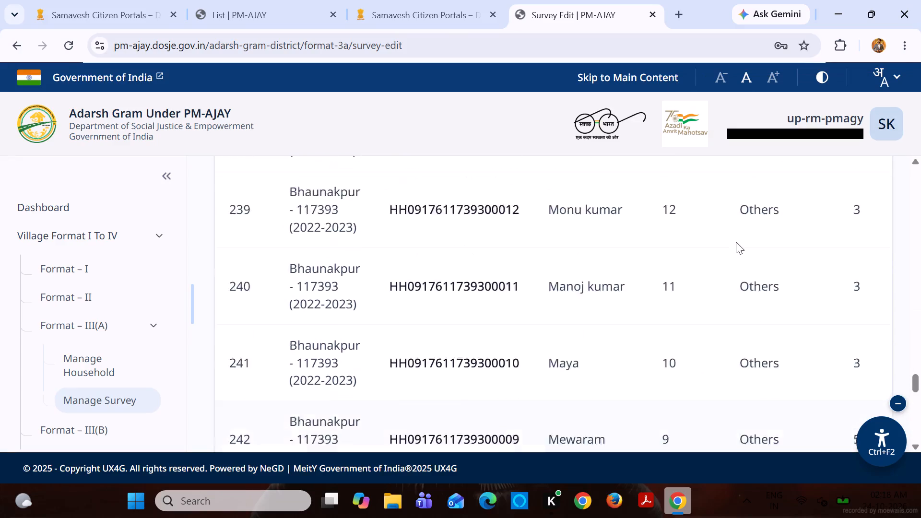
pyautogui.scroll(11, 736, 242)
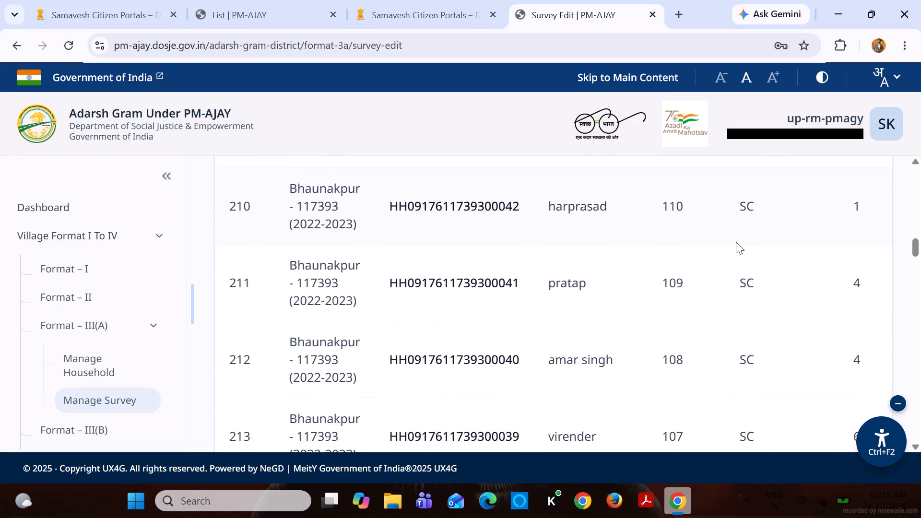
pyautogui.scroll(7, 736, 242)
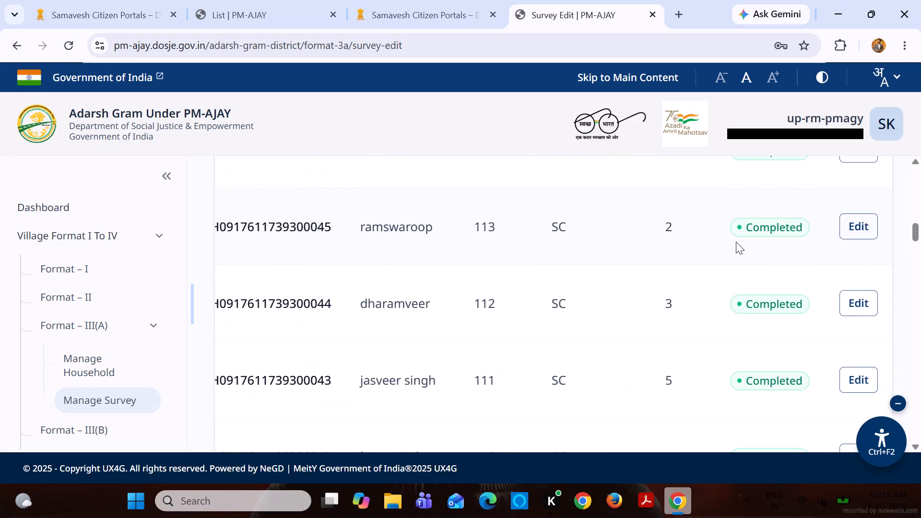
pyautogui.click(864, 224)
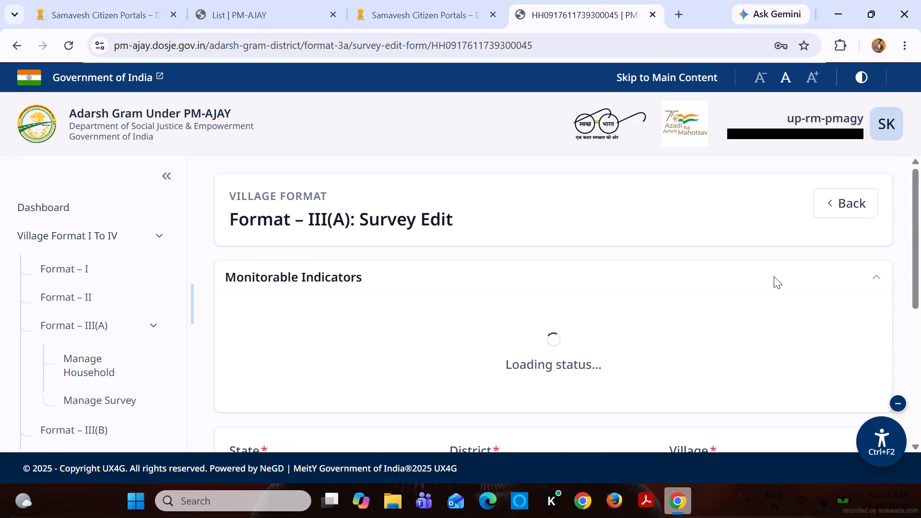
# Load domain 3 – Health and Nutrition for household 045 and set Health Protection Scheme coverage under indicator 3.1 to Yes.
pyautogui.scroll(-8, 774, 276)
pyautogui.click(644, 326)
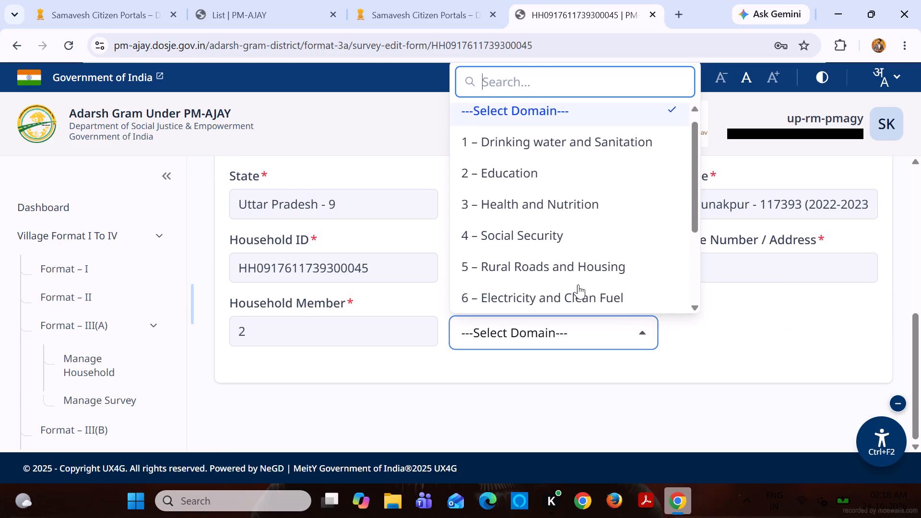
pyautogui.click(556, 187)
pyautogui.moveTo(619, 337); pyautogui.dragTo(642, 324)
pyautogui.click(642, 324)
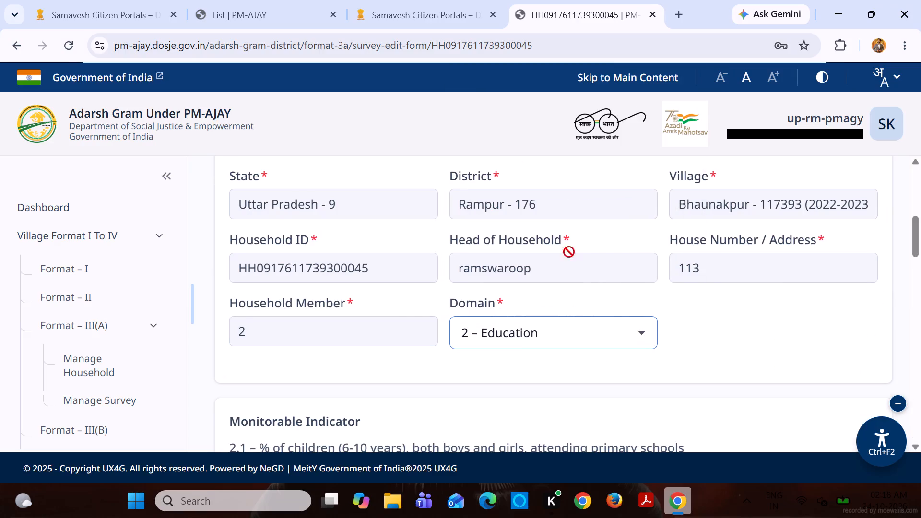
pyautogui.click(628, 337)
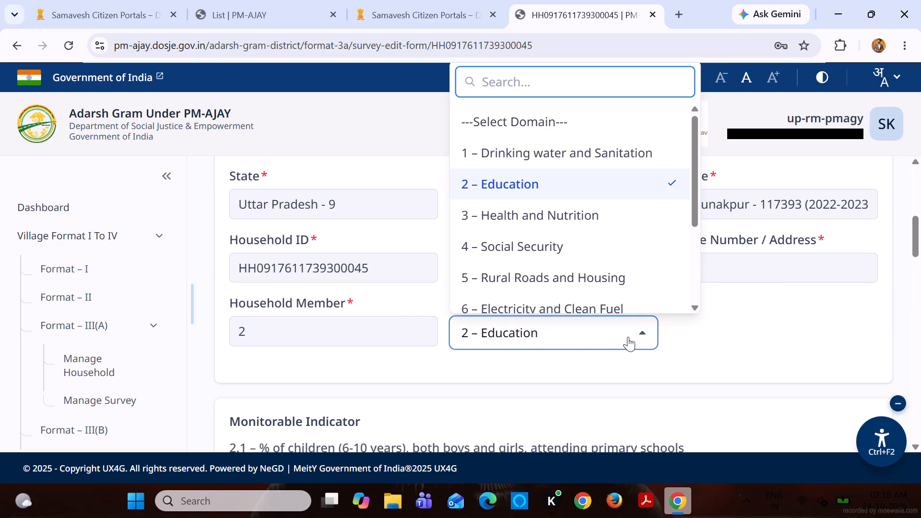
pyautogui.click(573, 191)
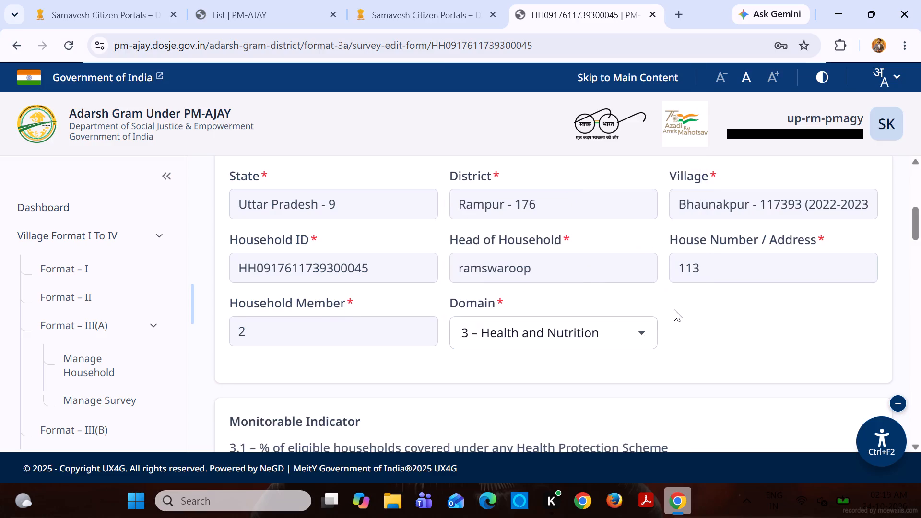
pyautogui.scroll(-5, 674, 309)
pyautogui.scroll(1, 674, 309)
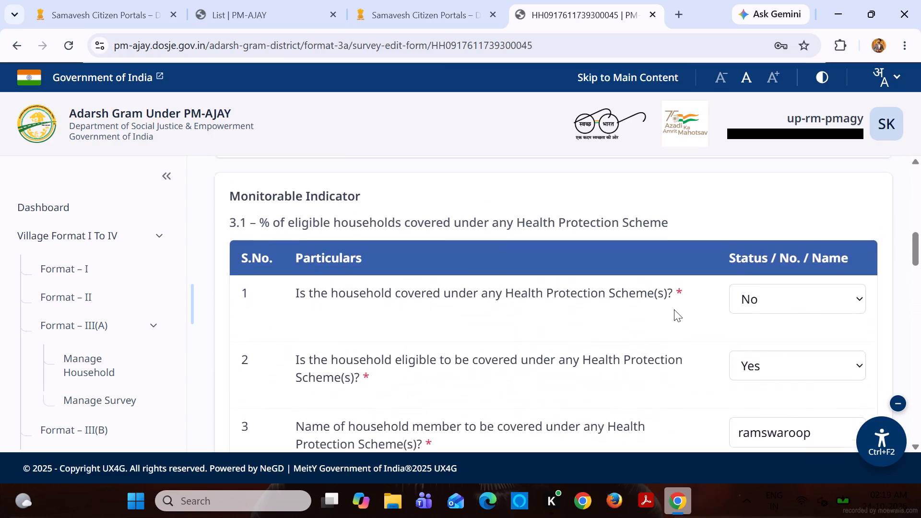
pyautogui.scroll(1, 674, 309)
pyautogui.click(806, 312)
pyautogui.click(777, 356)
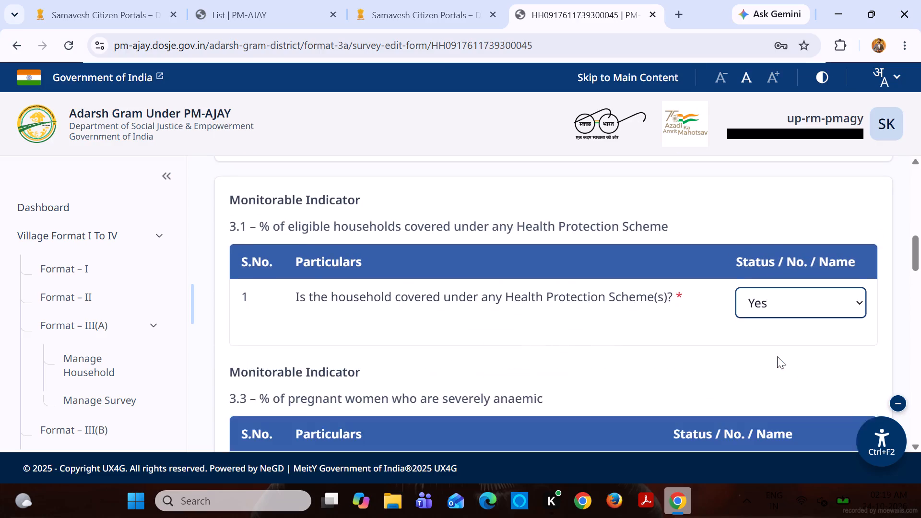
# Review household 045's remaining Health and Nutrition indicators, save the answers and return to the Manage Survey list.
pyautogui.scroll(-11, 777, 356)
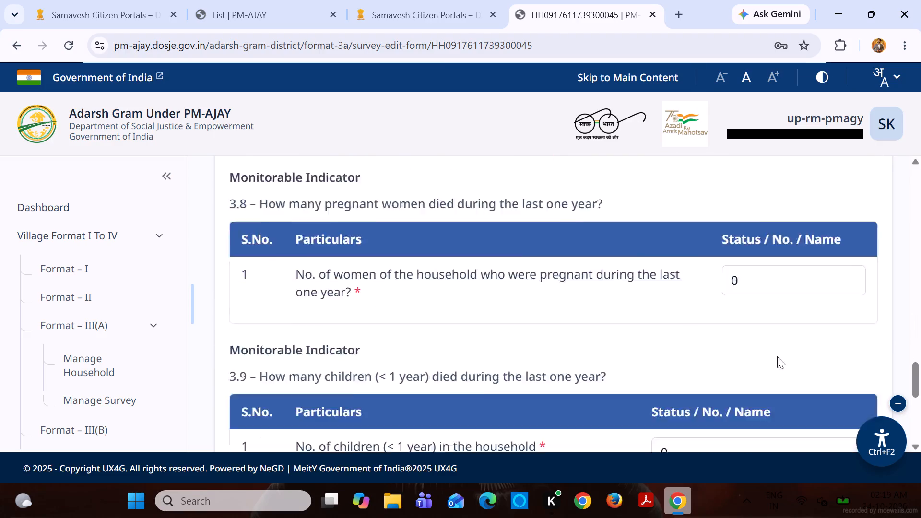
pyautogui.scroll(-9, 777, 356)
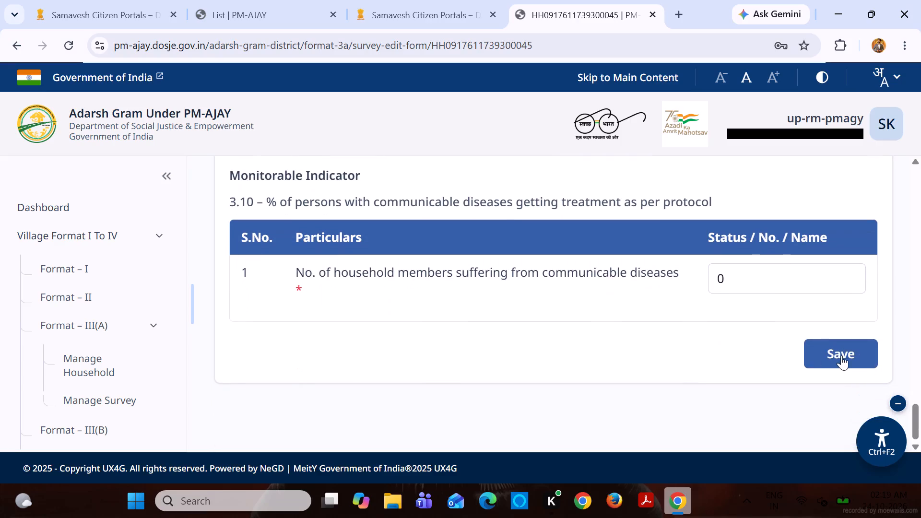
pyautogui.click(841, 355)
pyautogui.scroll(10, 795, 257)
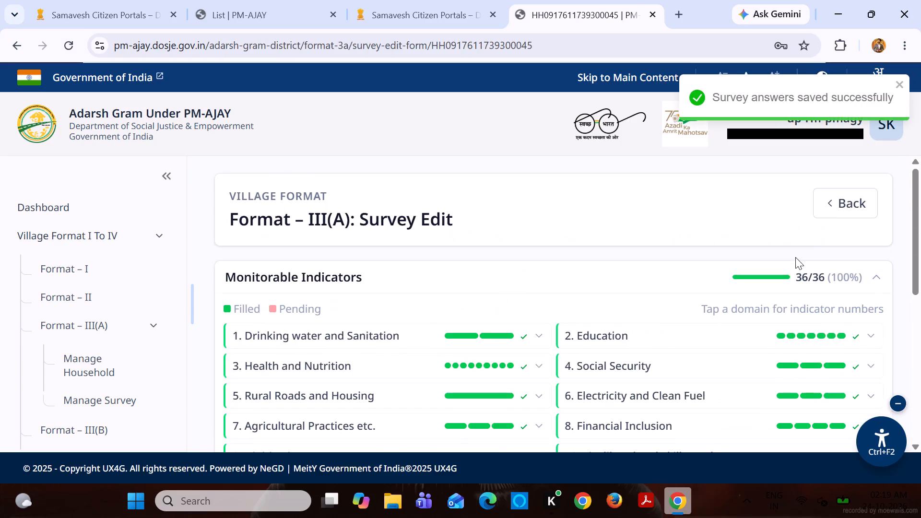
pyautogui.click(850, 211)
pyautogui.scroll(-3, 783, 278)
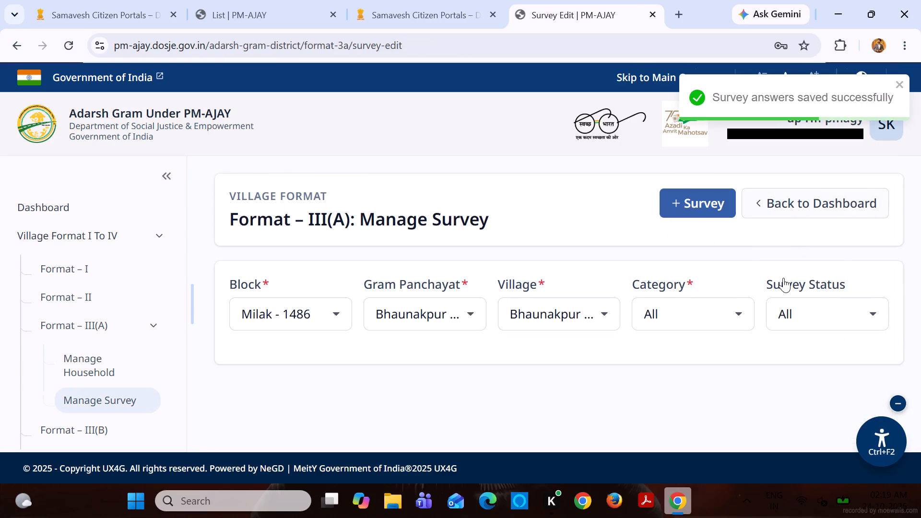
pyautogui.scroll(-20, 783, 278)
pyautogui.scroll(-20, 783, 278)
pyautogui.scroll(-3, 783, 278)
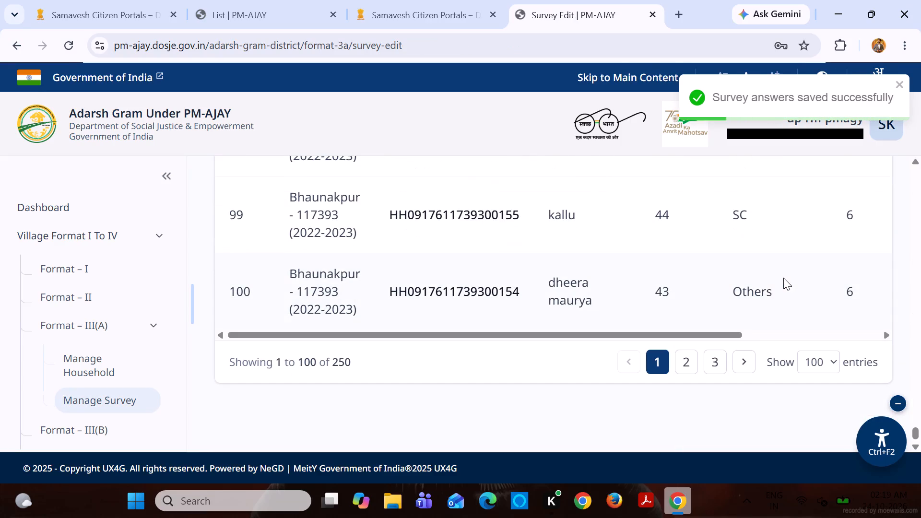
pyautogui.scroll(-2, 783, 278)
pyautogui.click(715, 358)
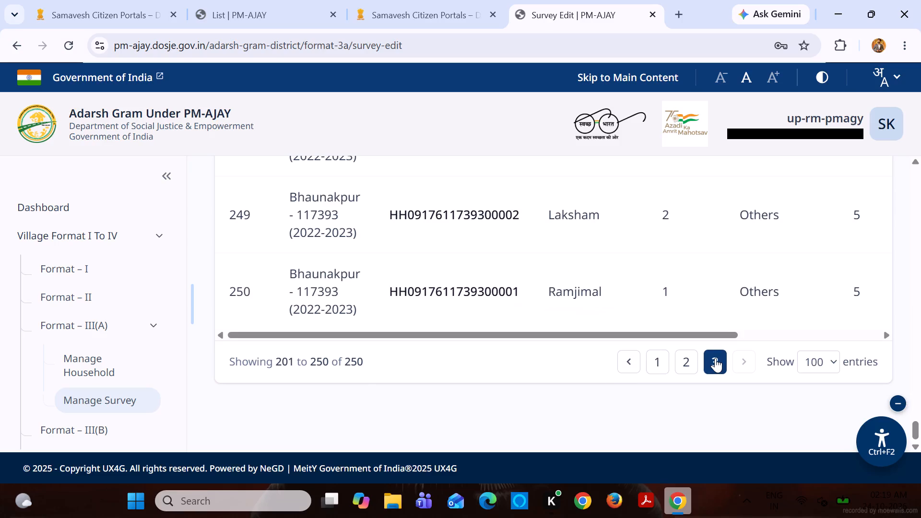
pyautogui.scroll(7, 702, 281)
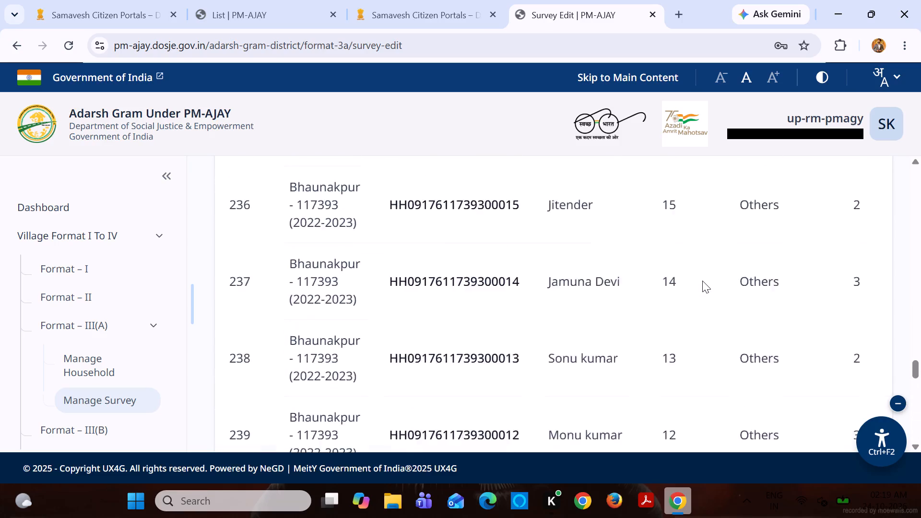
pyautogui.scroll(11, 702, 281)
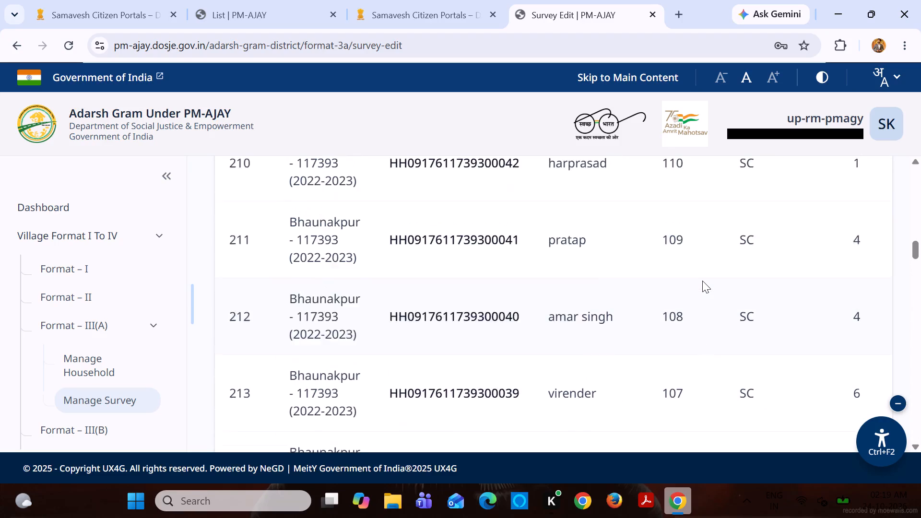
pyautogui.scroll(5, 702, 281)
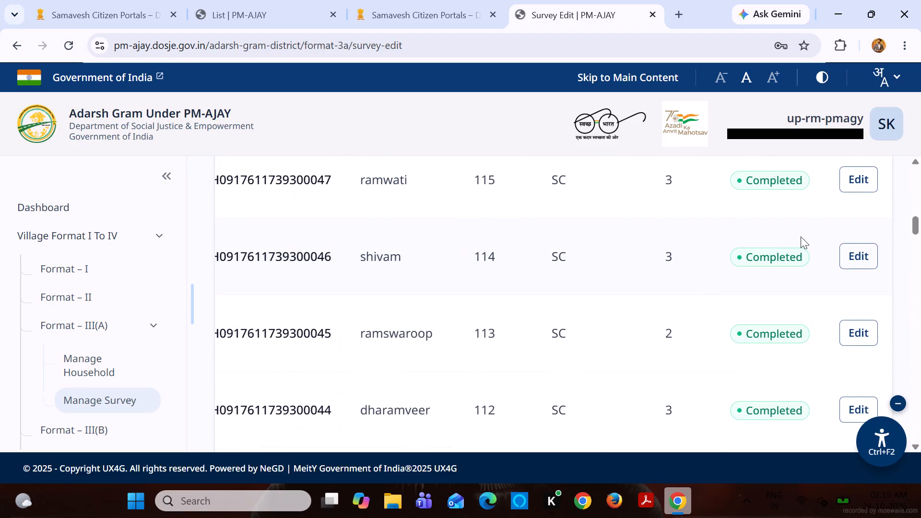
pyautogui.click(864, 257)
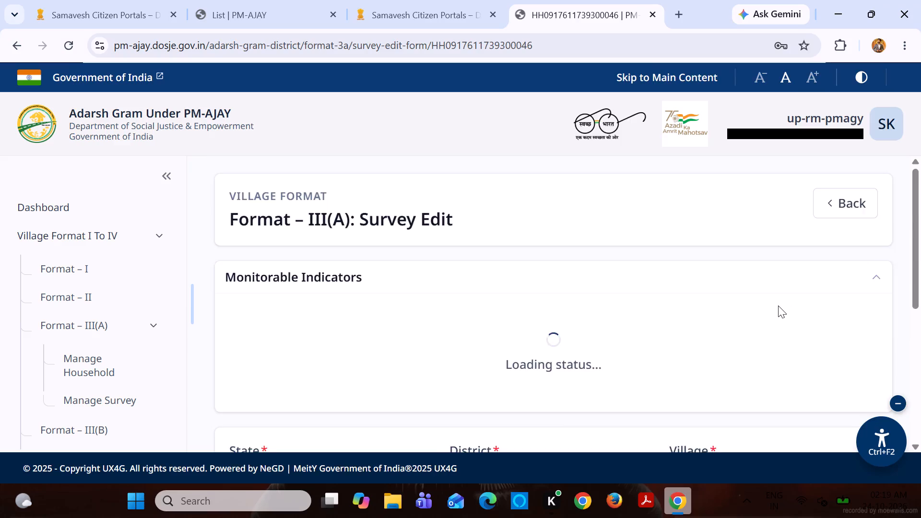
# Load domain 3 – Health and Nutrition for household 046 and set Health Protection Scheme coverage under indicator 3.1 to Yes.
pyautogui.scroll(-9, 778, 306)
pyautogui.click(650, 330)
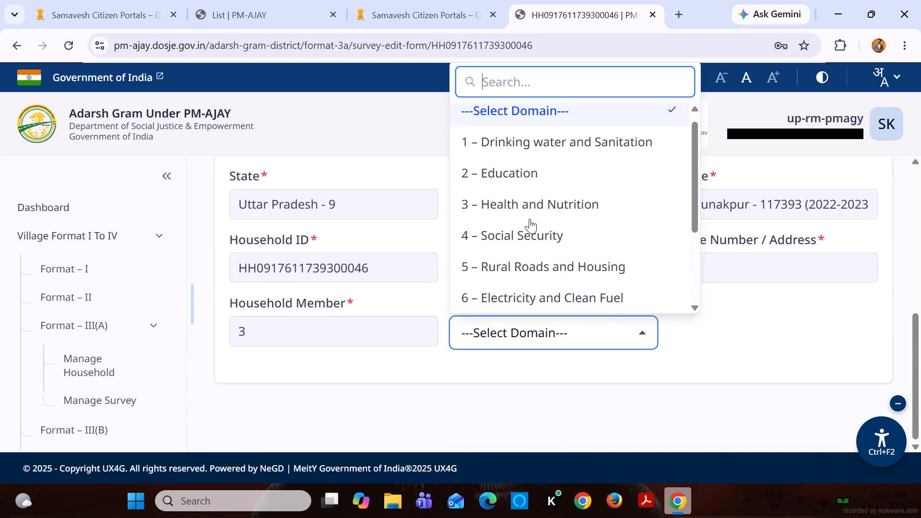
pyautogui.click(532, 216)
pyautogui.scroll(-3, 658, 327)
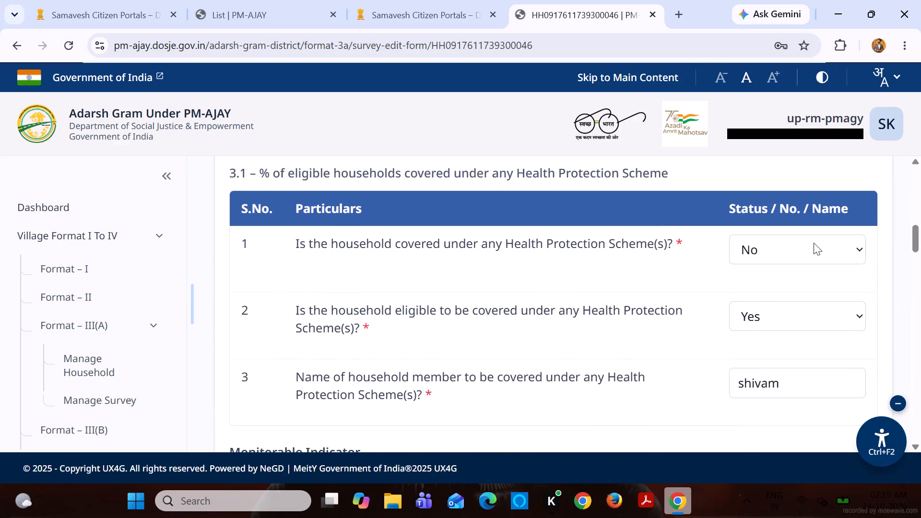
pyautogui.moveTo(814, 243); pyautogui.dragTo(757, 306)
pyautogui.click(757, 306)
# Set household 046's number of low birth weight children born during the last one year under indicator 3.5 to 0.
pyautogui.scroll(-1, 757, 306)
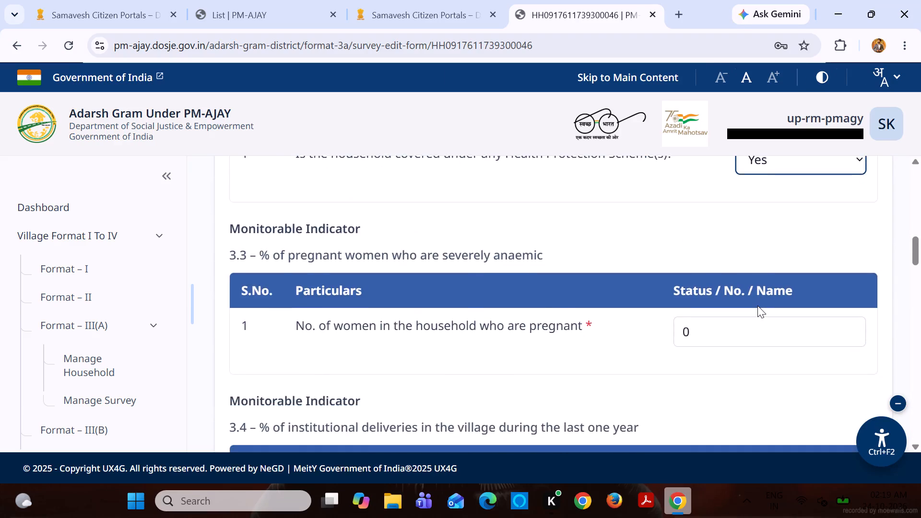
pyautogui.scroll(-4, 757, 306)
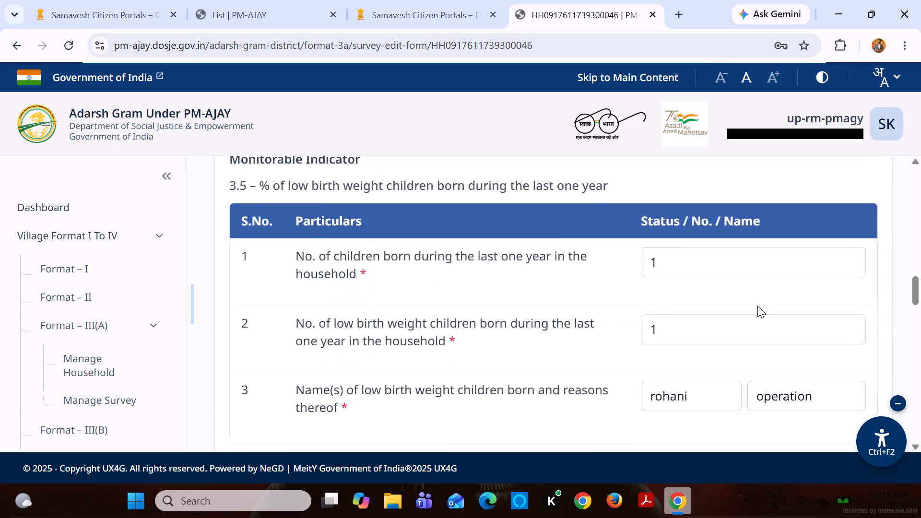
pyautogui.scroll(-1, 757, 306)
pyautogui.click(727, 325)
pyautogui.press('BackSpace')
pyautogui.press('0')
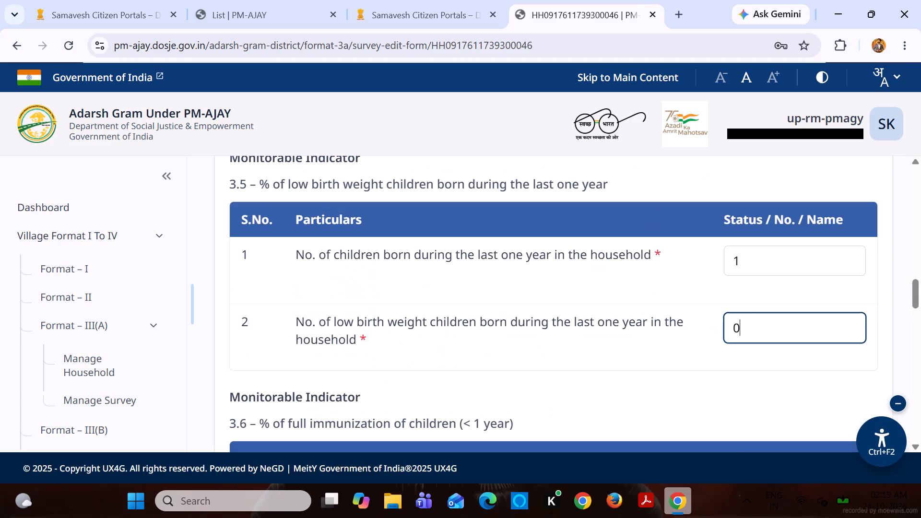
# Set household 046's number of children (< 1 year) not immunized under indicator 3.6 to 0.
pyautogui.scroll(-5, 727, 325)
pyautogui.click(728, 254)
pyautogui.press('BackSpace')
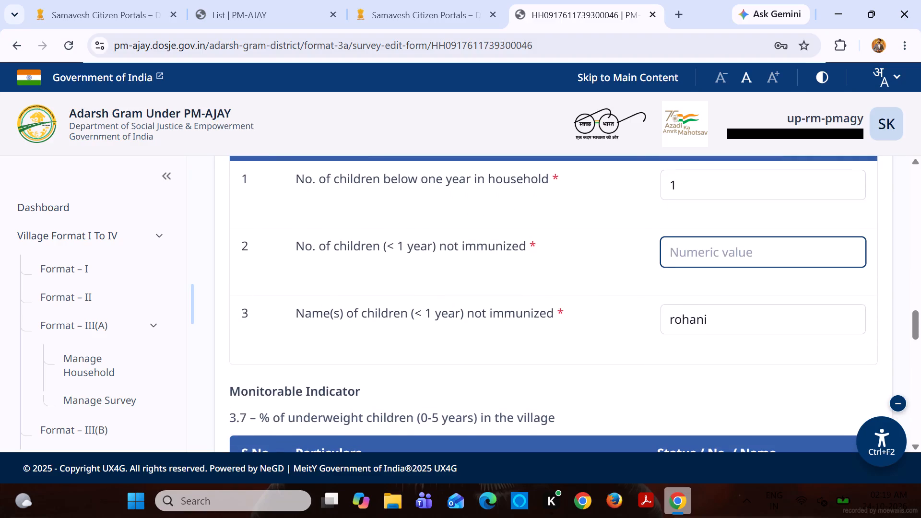
pyautogui.press('0')
# Set household 046's number of underweight children (0-5 years) under indicator 3.7 to 0.
pyautogui.scroll(-4, 728, 254)
pyautogui.moveTo(718, 306); pyautogui.dragTo(727, 288)
pyautogui.click(727, 288)
pyautogui.press('BackSpace')
pyautogui.press('0')
# Save the Health and Nutrition answers for household 046 and return to the Manage Survey list.
pyautogui.scroll(-2, 727, 288)
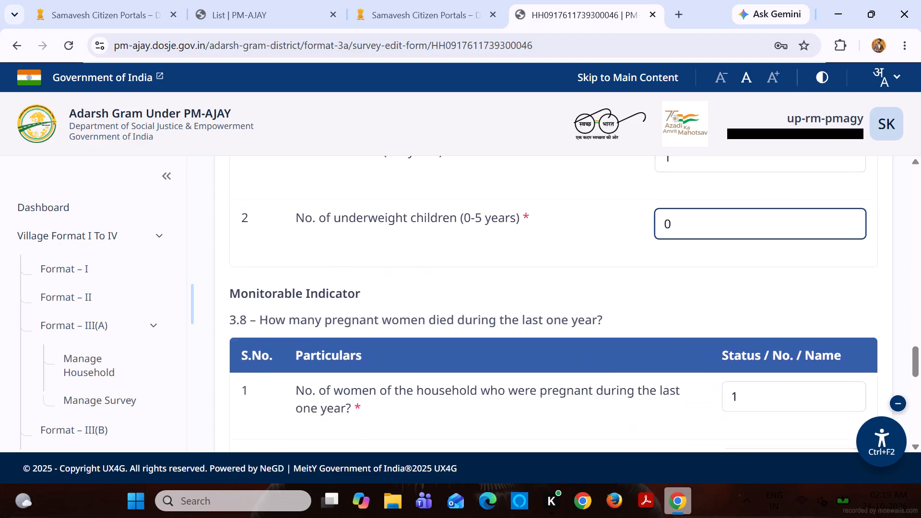
pyautogui.scroll(-3, 727, 288)
pyautogui.scroll(-6, 820, 269)
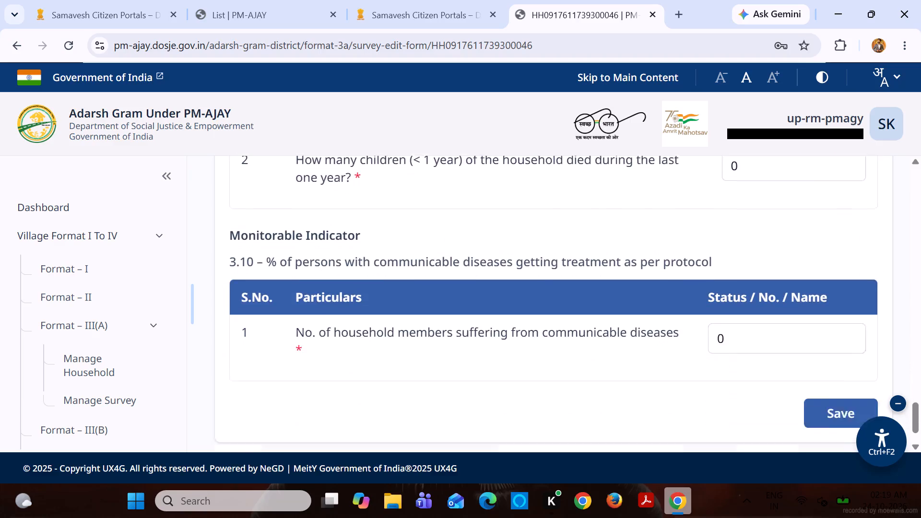
pyautogui.scroll(-3, 820, 269)
pyautogui.click(838, 343)
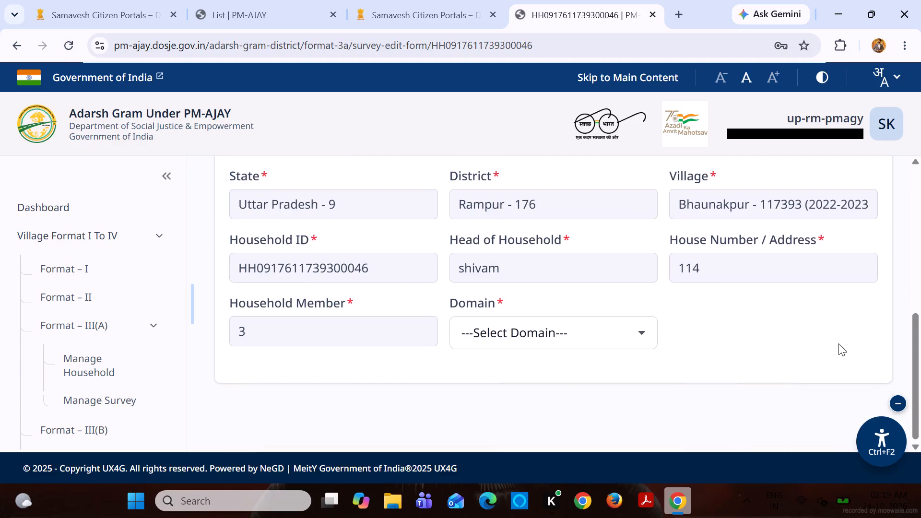
pyautogui.scroll(8, 798, 253)
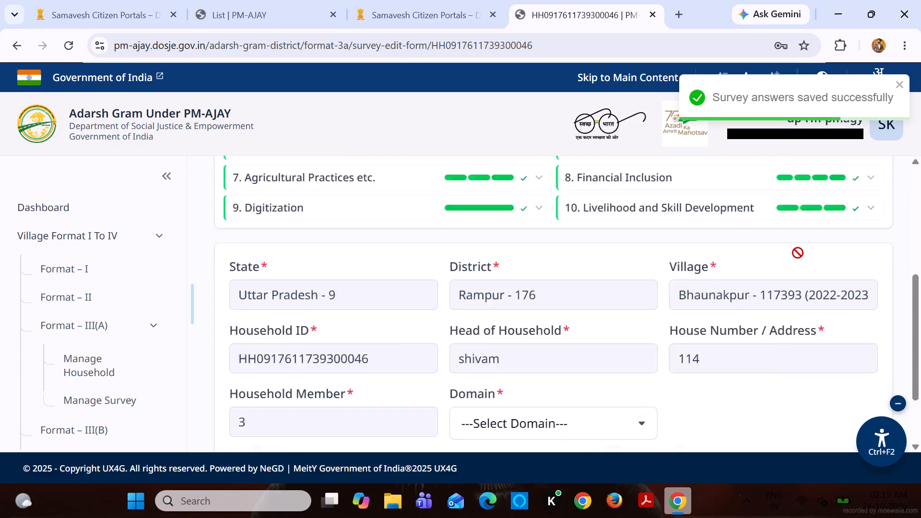
pyautogui.scroll(2, 798, 253)
pyautogui.click(851, 209)
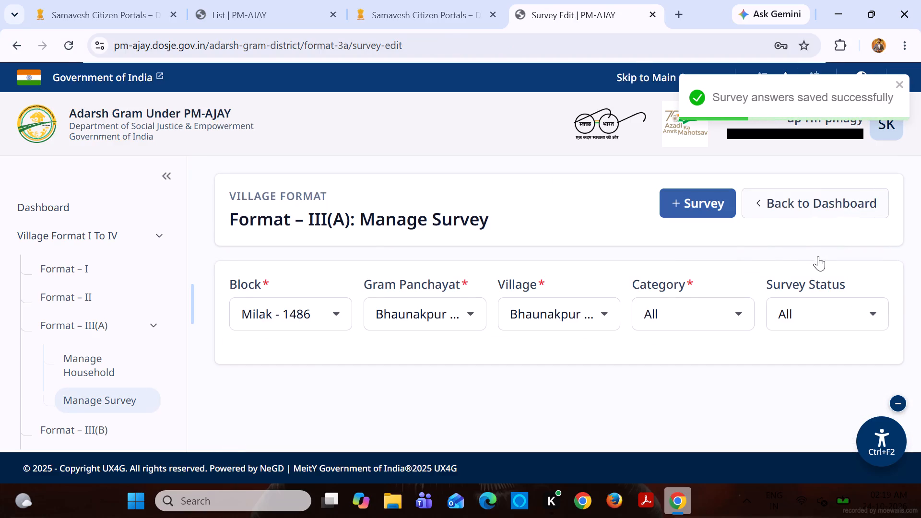
# Open household 047's survey for editing from page 3 of the household list and load the 3 – Health and Nutrition domain.
pyautogui.scroll(-8, 818, 256)
pyautogui.scroll(-20, 818, 256)
pyautogui.scroll(-2, 818, 256)
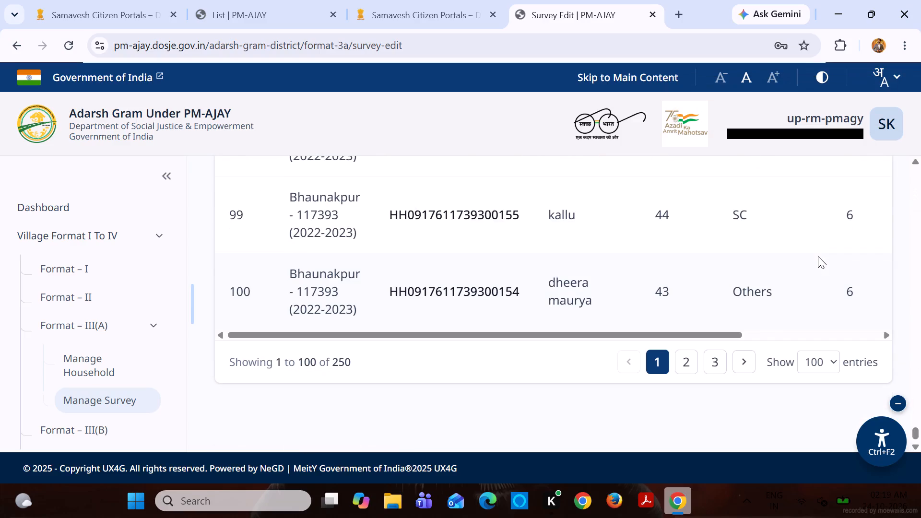
pyautogui.scroll(-3, 818, 256)
pyautogui.click(725, 365)
pyautogui.scroll(15, 748, 231)
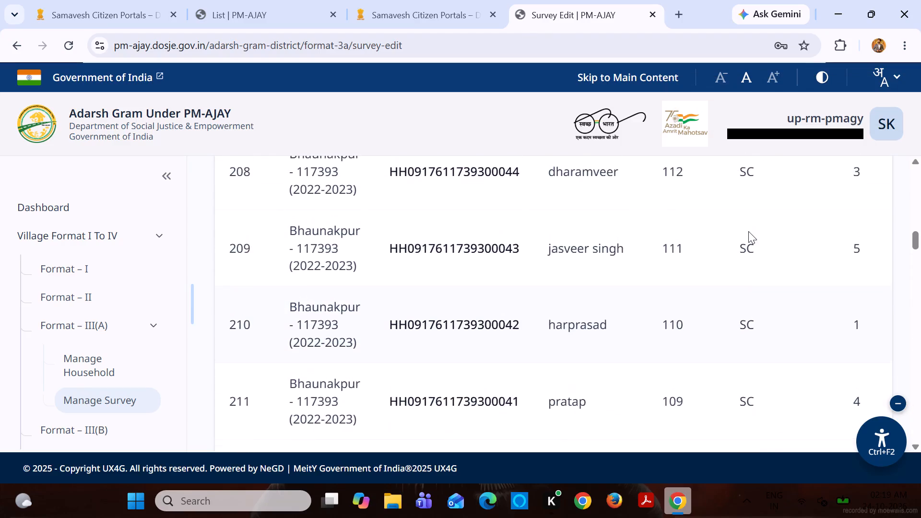
pyautogui.scroll(5, 748, 231)
pyautogui.hscroll(-10, 748, 231)
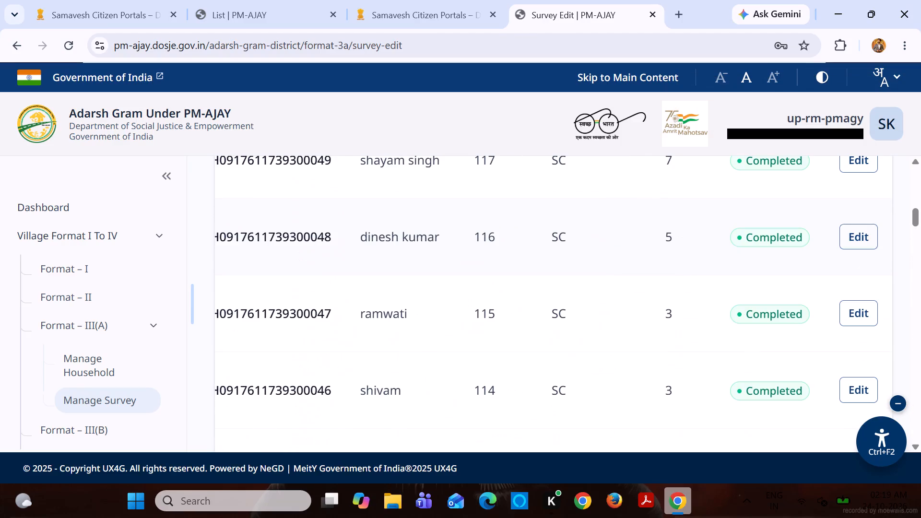
pyautogui.click(865, 305)
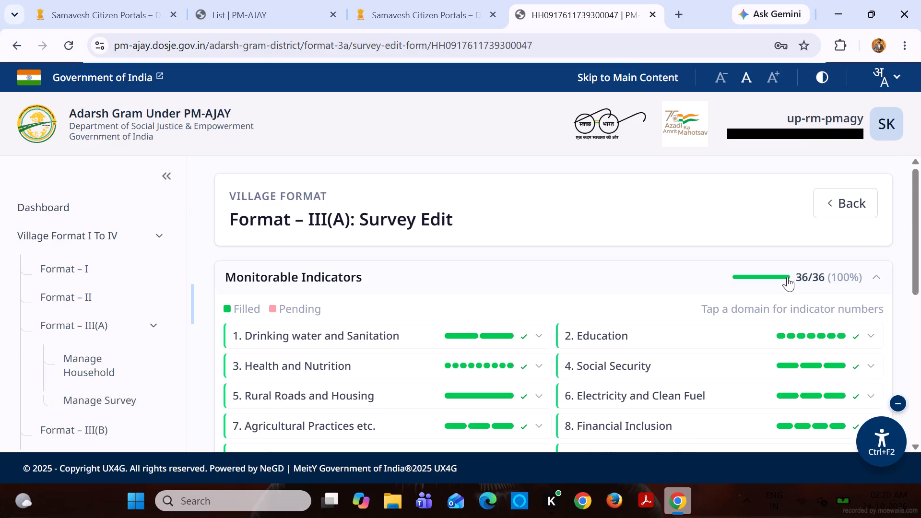
pyautogui.scroll(-6, 787, 277)
pyautogui.click(639, 331)
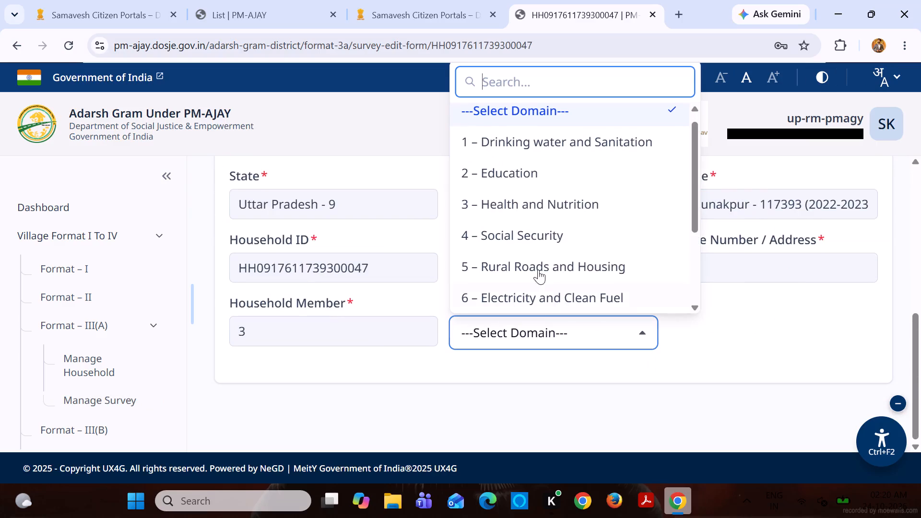
pyautogui.click(537, 212)
# Set household 047's answer on being covered under any Health Protection Scheme, indicator 3.1, to Yes.
pyautogui.scroll(-2, 686, 304)
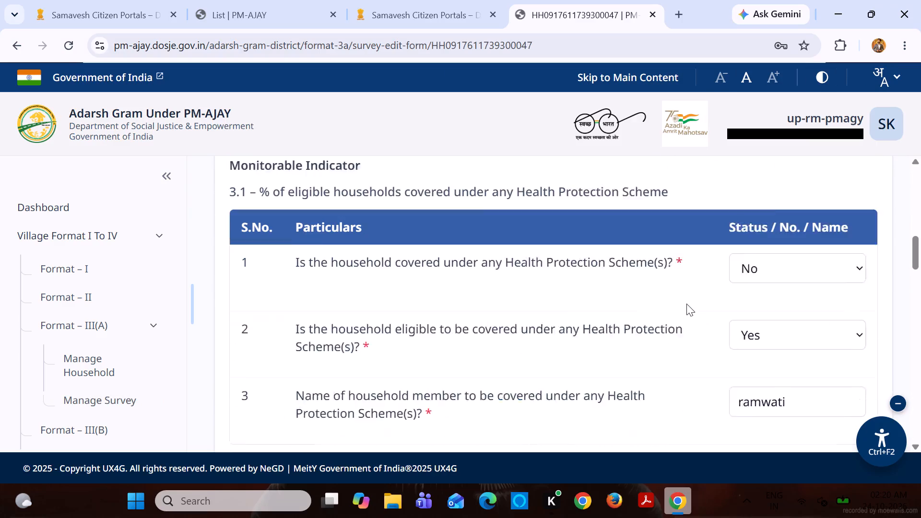
pyautogui.scroll(-1, 686, 304)
pyautogui.click(802, 221)
pyautogui.click(761, 279)
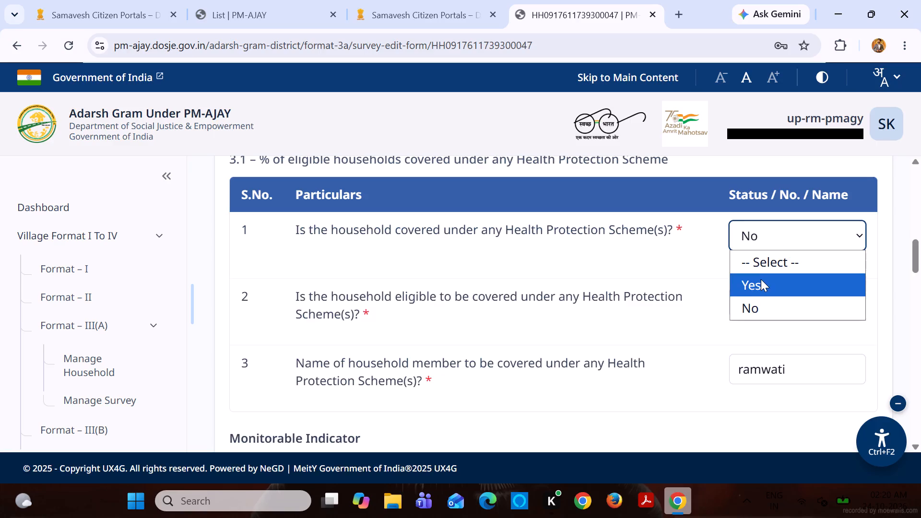
# Save the Health and Nutrition answers for household 047 and return to the Manage Survey list.
pyautogui.scroll(-10, 761, 279)
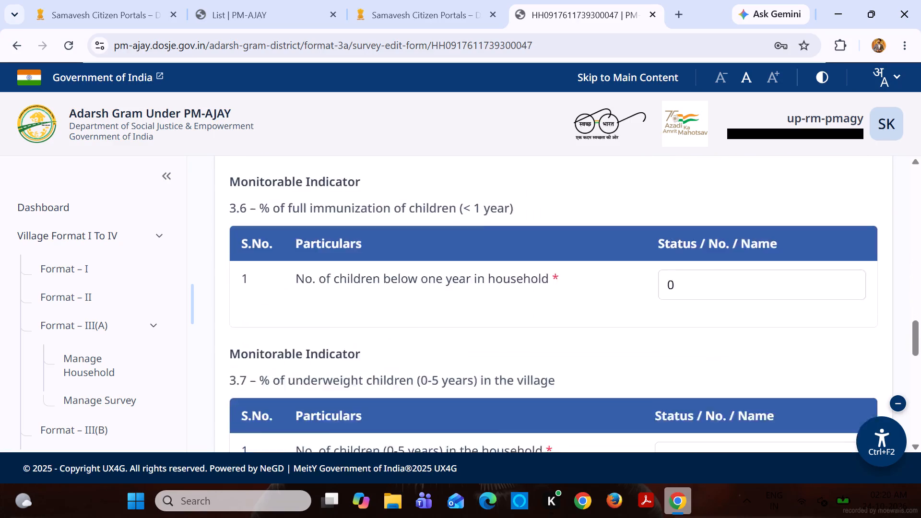
pyautogui.scroll(-7, 761, 279)
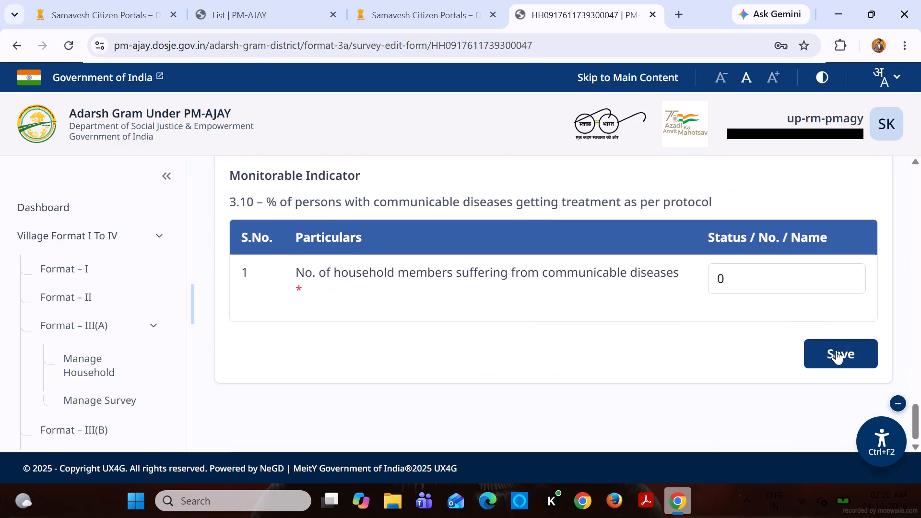
pyautogui.click(836, 350)
pyautogui.scroll(9, 771, 272)
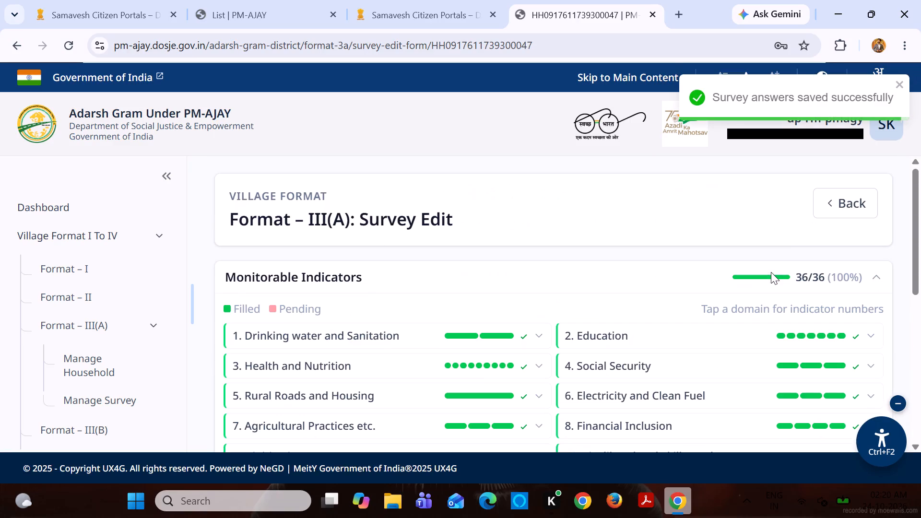
pyautogui.click(821, 205)
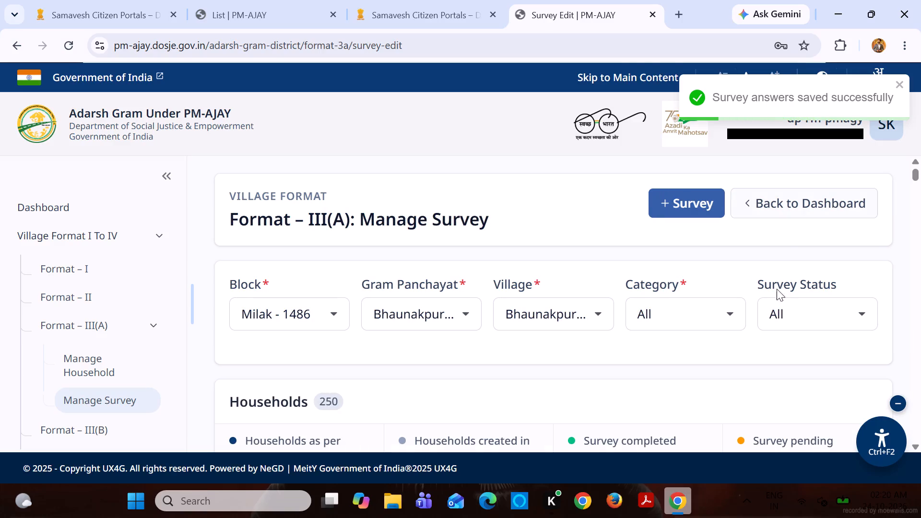
# Open household 050's survey for editing from page 3 of the household list and load the 3 – Health and Nutrition domain.
pyautogui.scroll(-20, 792, 295)
pyautogui.scroll(-11, 792, 295)
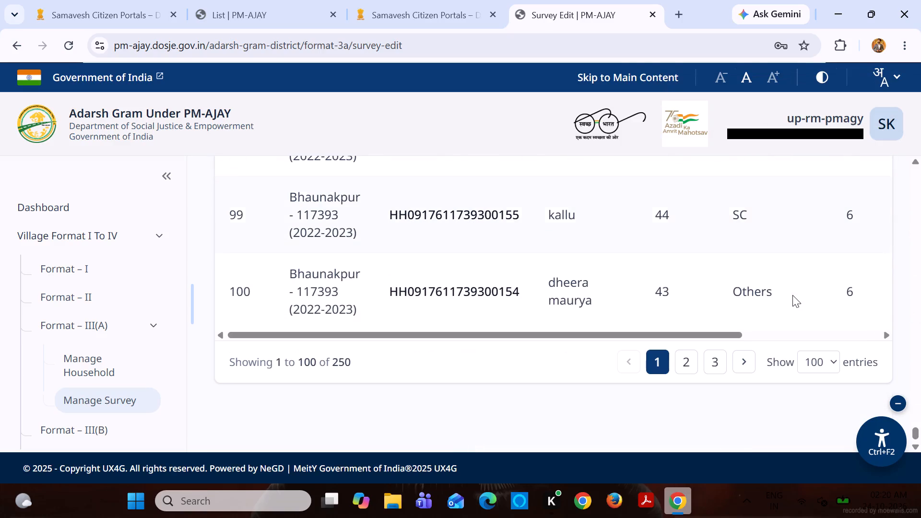
pyautogui.click(714, 362)
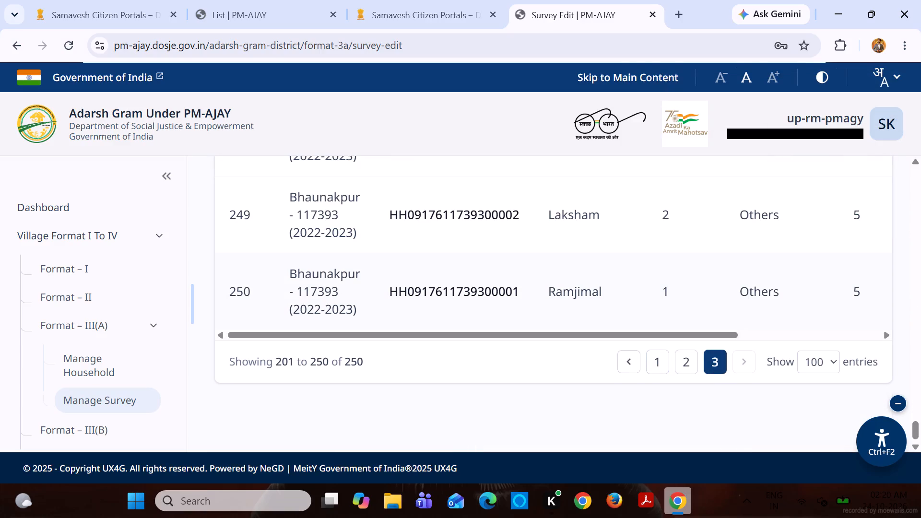
pyautogui.scroll(17, 735, 232)
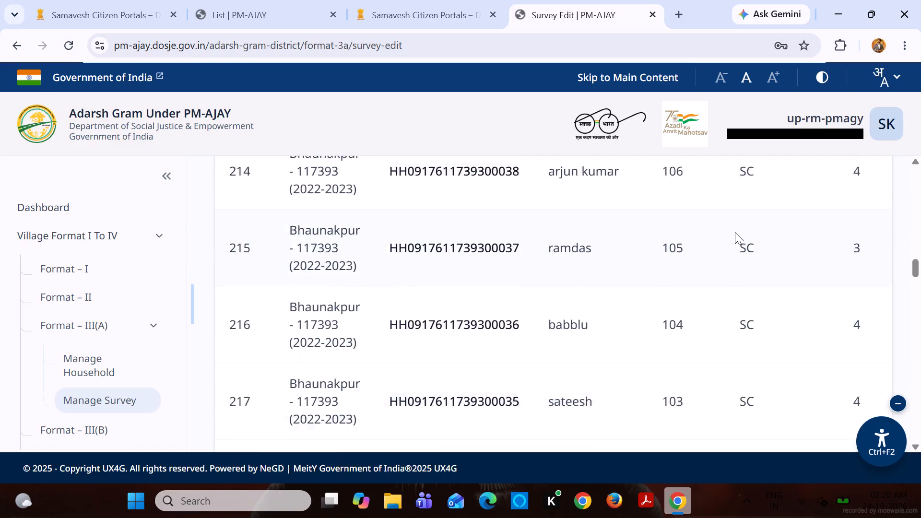
pyautogui.scroll(4, 735, 232)
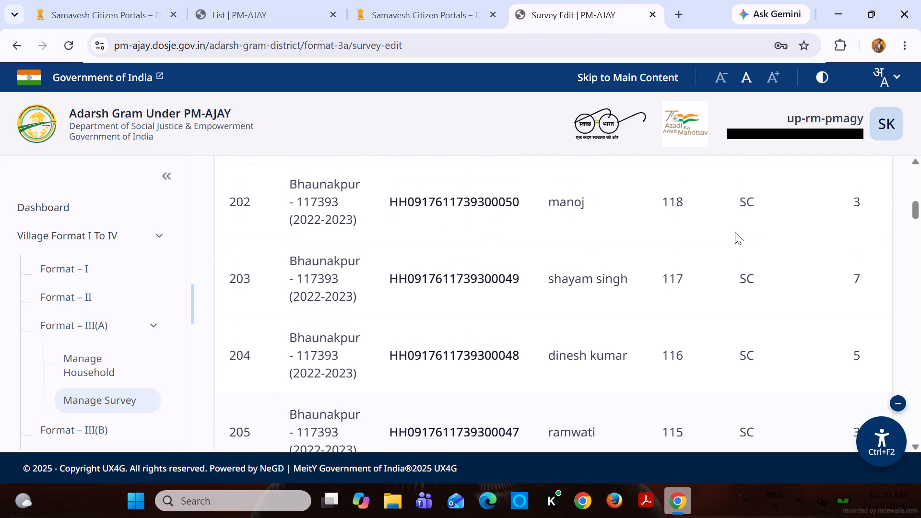
pyautogui.scroll(2, 735, 232)
pyautogui.click(874, 208)
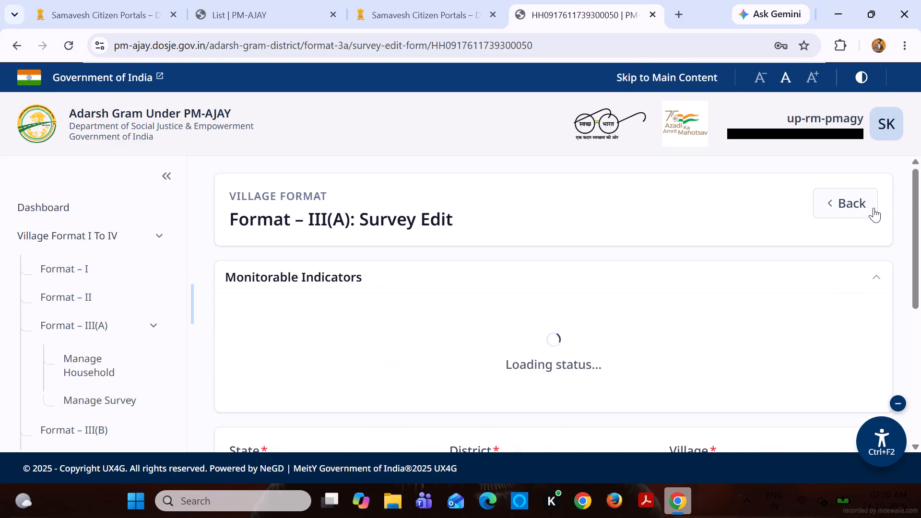
pyautogui.scroll(-2, 753, 287)
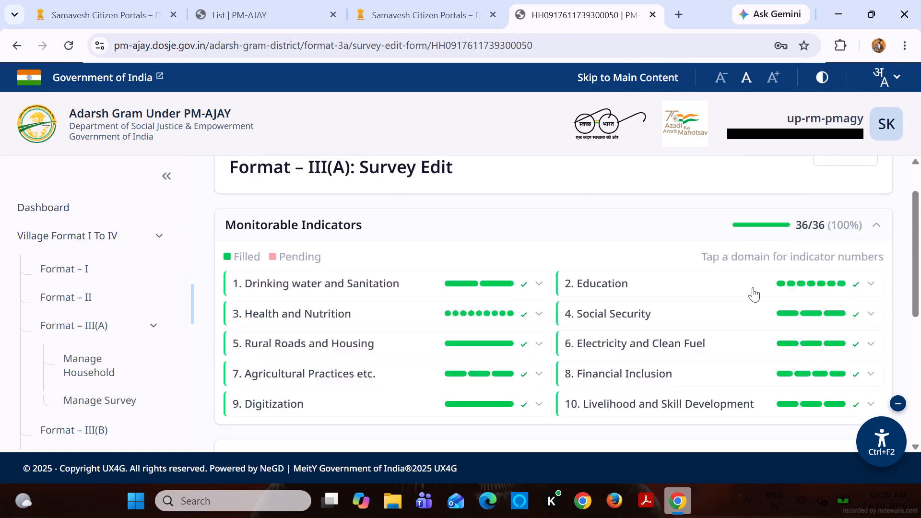
pyautogui.scroll(-4, 753, 287)
pyautogui.click(612, 333)
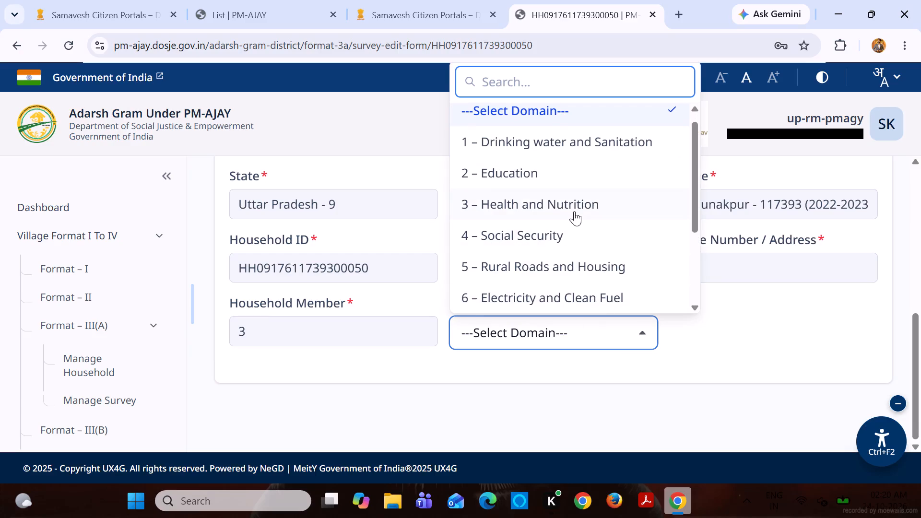
pyautogui.click(574, 211)
# Set household 050's number of underweight children (0-5 years) under indicator 3.7 to 0.
pyautogui.scroll(-4, 722, 309)
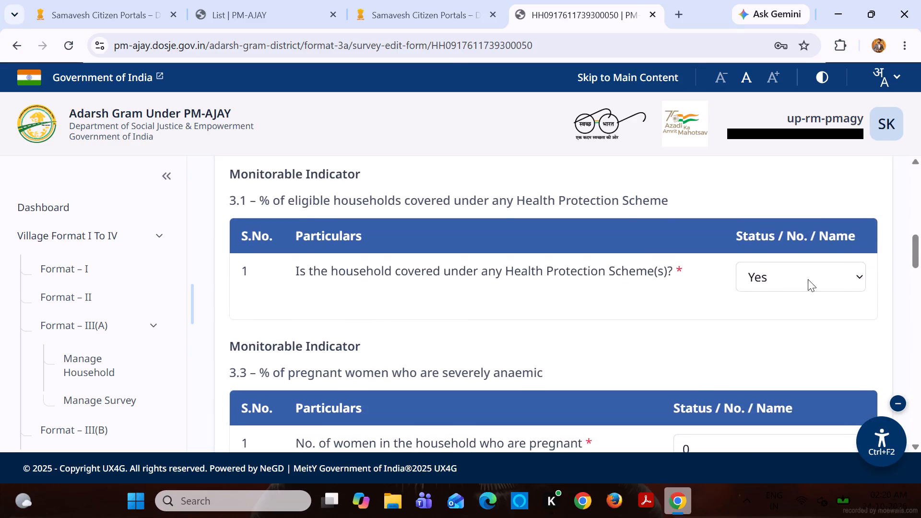
pyautogui.scroll(-10, 808, 279)
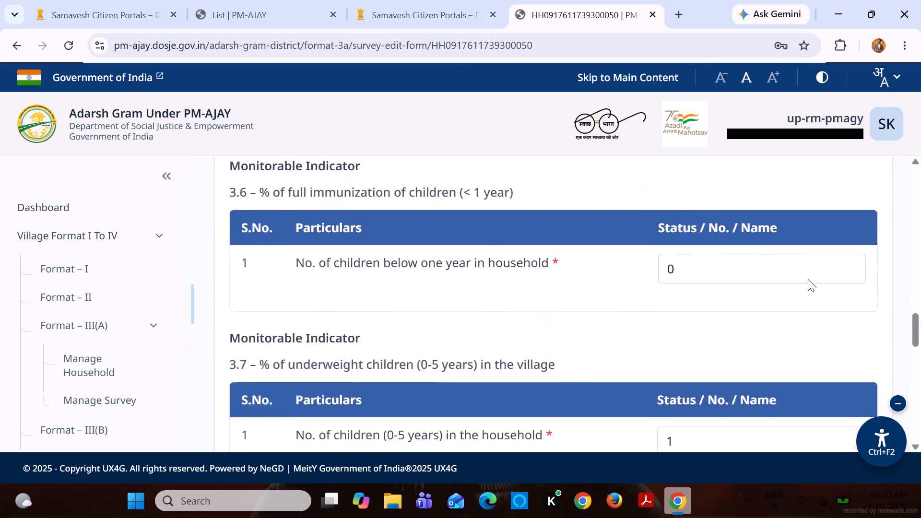
pyautogui.scroll(-1, 808, 279)
pyautogui.click(761, 168)
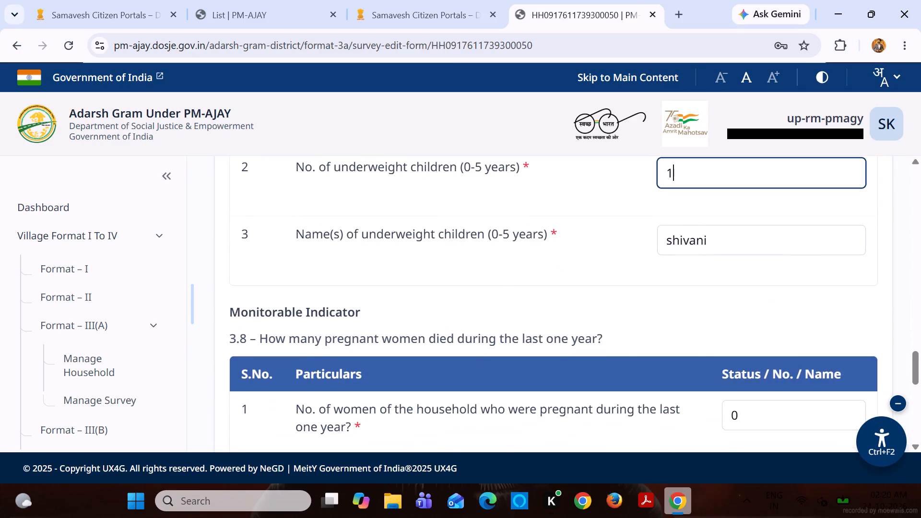
pyautogui.press('BackSpace')
pyautogui.press('0')
# Save the Health and Nutrition answers for household 050 and return to the Manage Survey list.
pyautogui.scroll(-7, 761, 168)
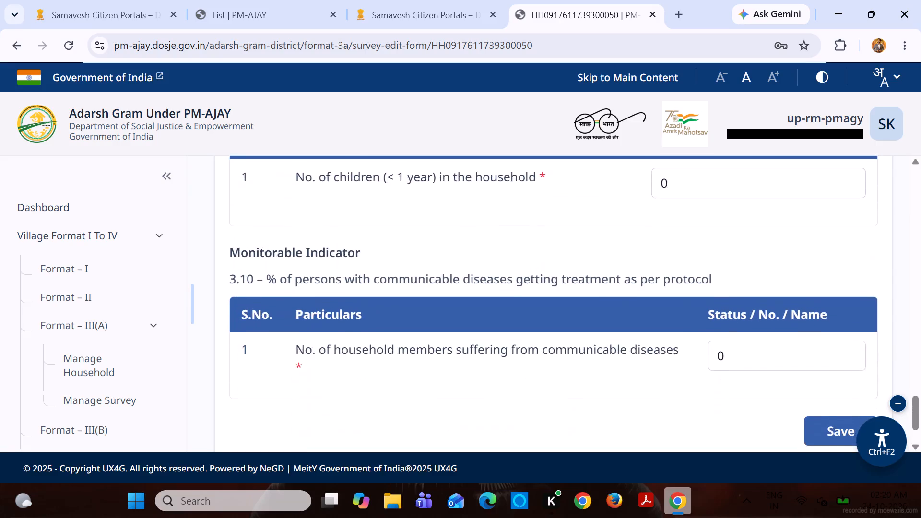
pyautogui.scroll(-4, 761, 168)
pyautogui.click(838, 348)
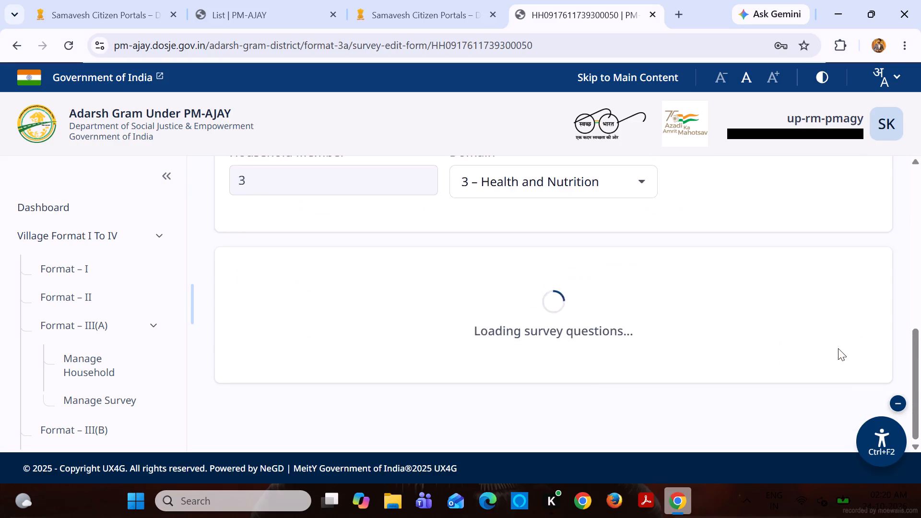
pyautogui.scroll(10, 781, 253)
pyautogui.click(830, 197)
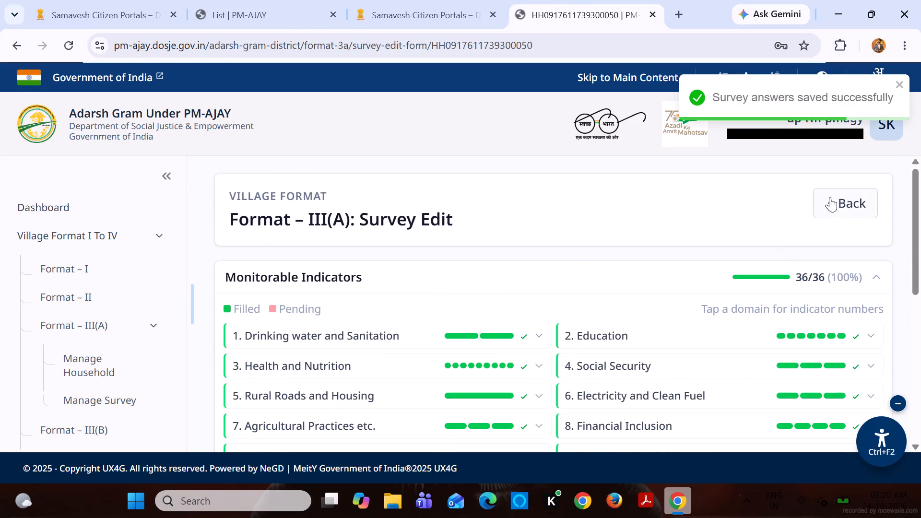
# Open household 051's survey for editing from page 3 of the household list and load the 3 – Health and Nutrition domain.
pyautogui.scroll(-20, 778, 261)
pyautogui.scroll(-6, 778, 261)
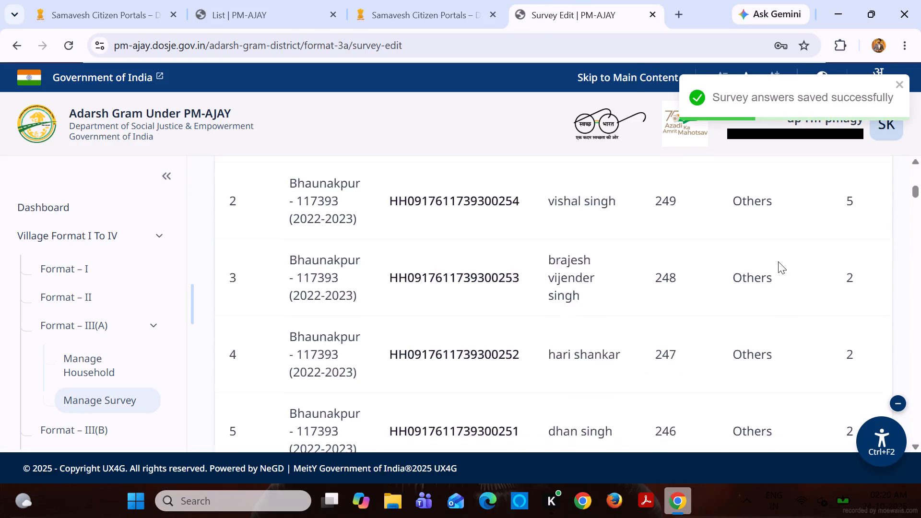
pyautogui.scroll(-19, 778, 261)
pyautogui.click(720, 354)
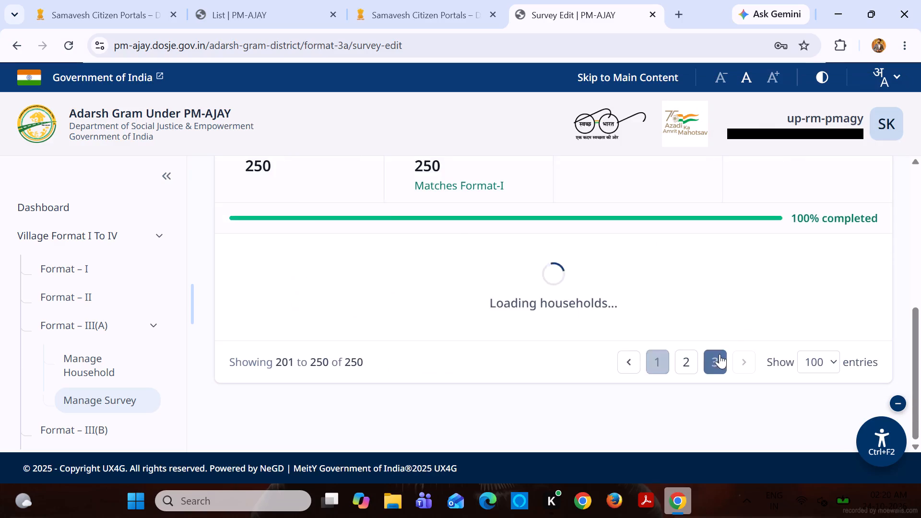
pyautogui.scroll(18, 767, 250)
pyautogui.scroll(3, 767, 250)
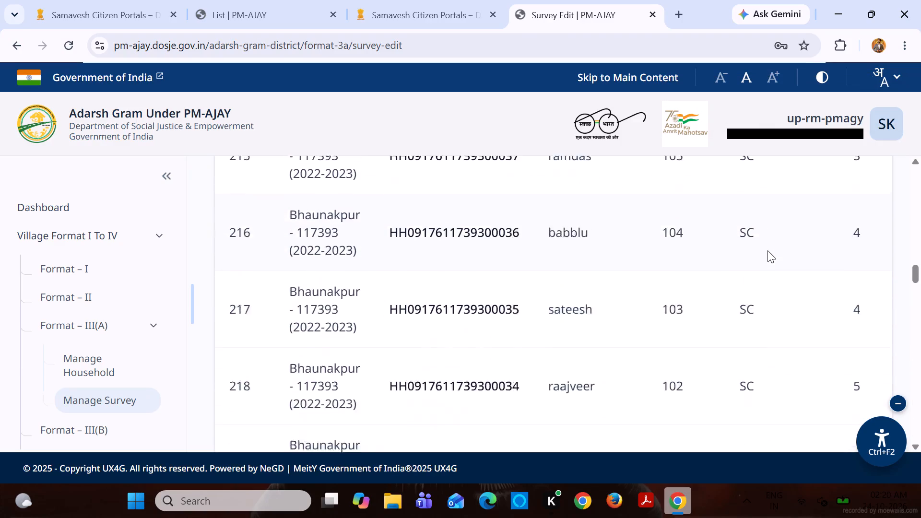
pyautogui.scroll(3, 767, 250)
pyautogui.scroll(-1, 767, 250)
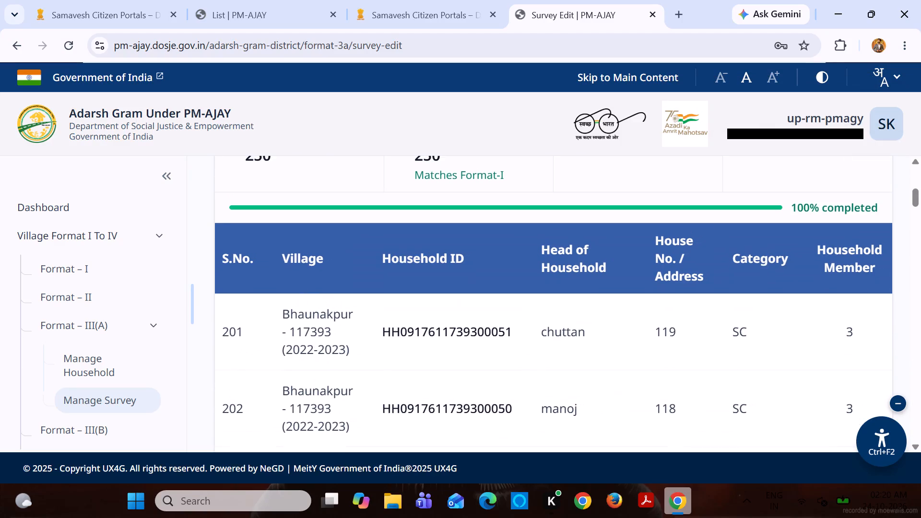
pyautogui.hscroll(-8, 727, 353)
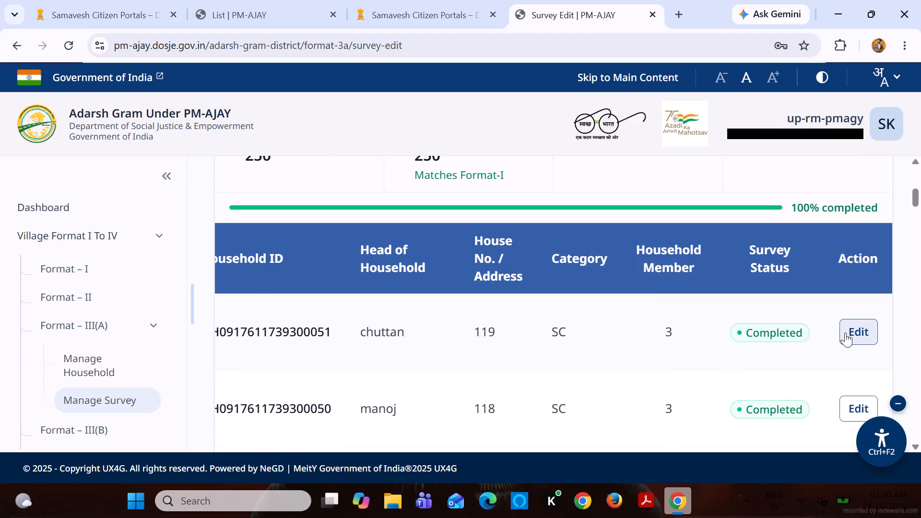
pyautogui.click(845, 332)
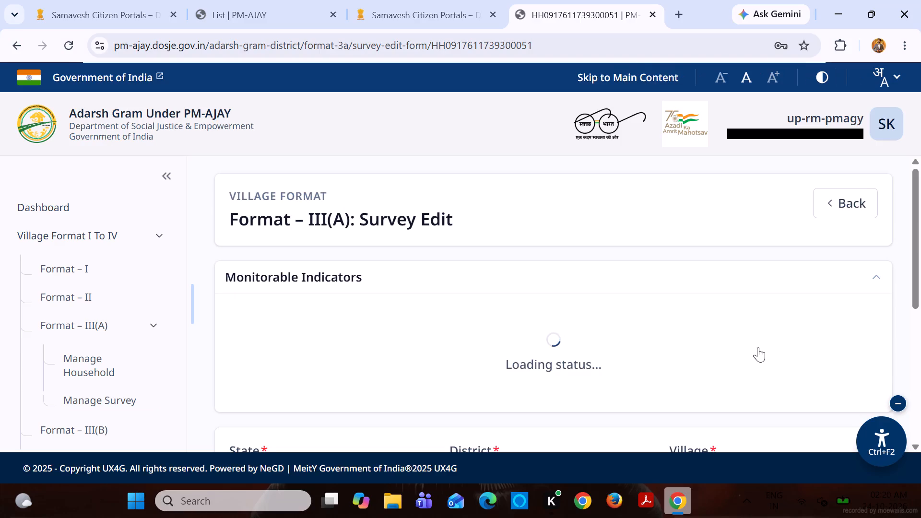
pyautogui.scroll(-6, 758, 347)
pyautogui.click(636, 338)
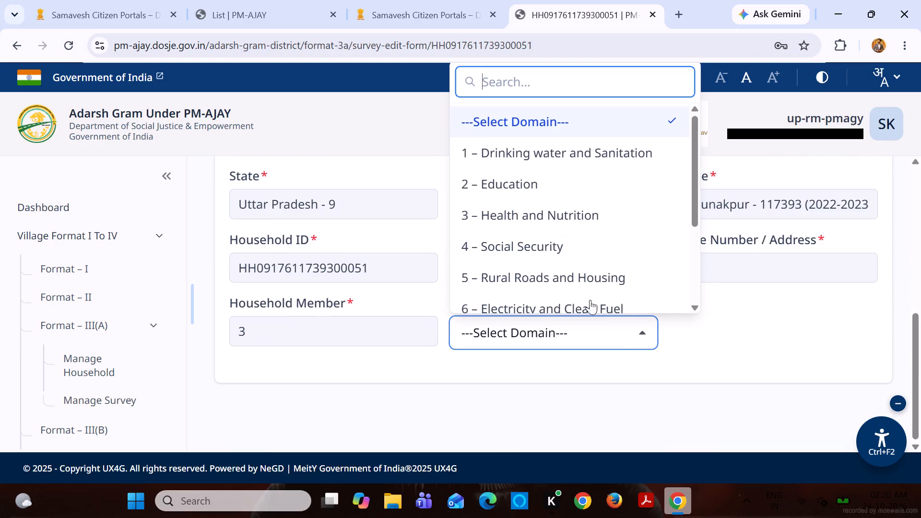
pyautogui.click(552, 206)
# Set household 051's answer on being covered under any Health Protection Scheme, indicator 3.1, to Yes.
pyautogui.scroll(-2, 692, 294)
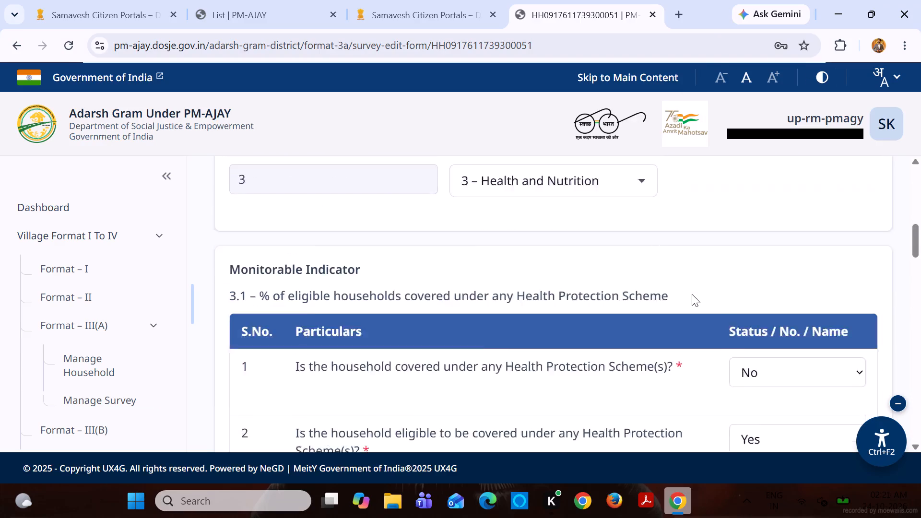
pyautogui.scroll(-1, 692, 294)
pyautogui.moveTo(798, 331); pyautogui.dragTo(778, 378)
pyautogui.click(778, 378)
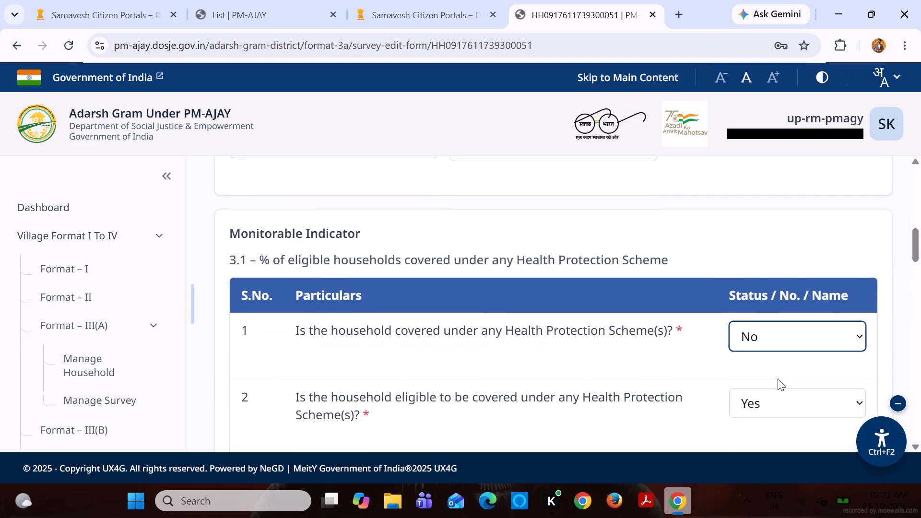
# Save the Health and Nutrition answers for household 051.
pyautogui.scroll(-9, 778, 378)
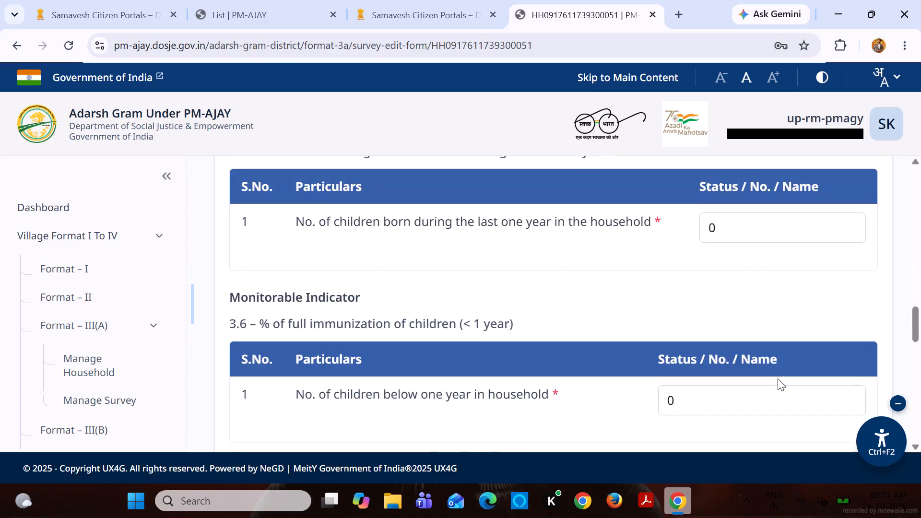
pyautogui.scroll(-8, 778, 378)
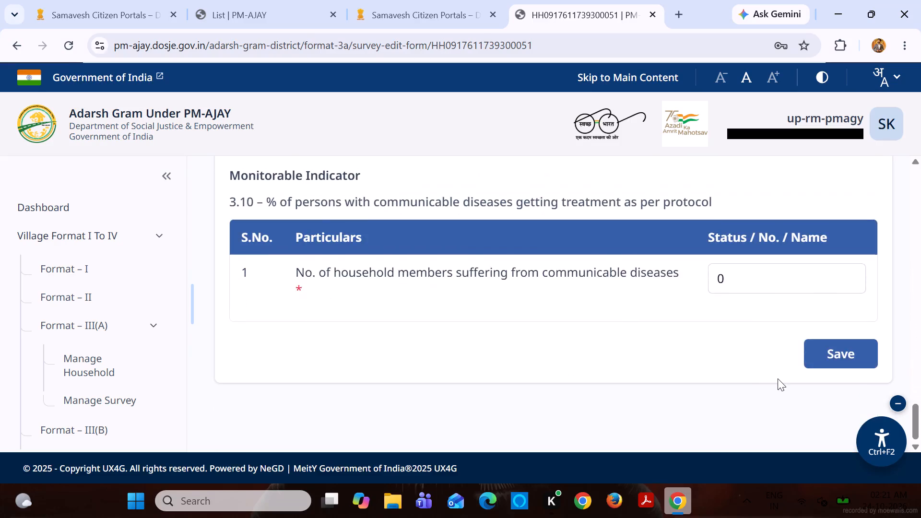
pyautogui.scroll(-3, 778, 378)
pyautogui.click(845, 365)
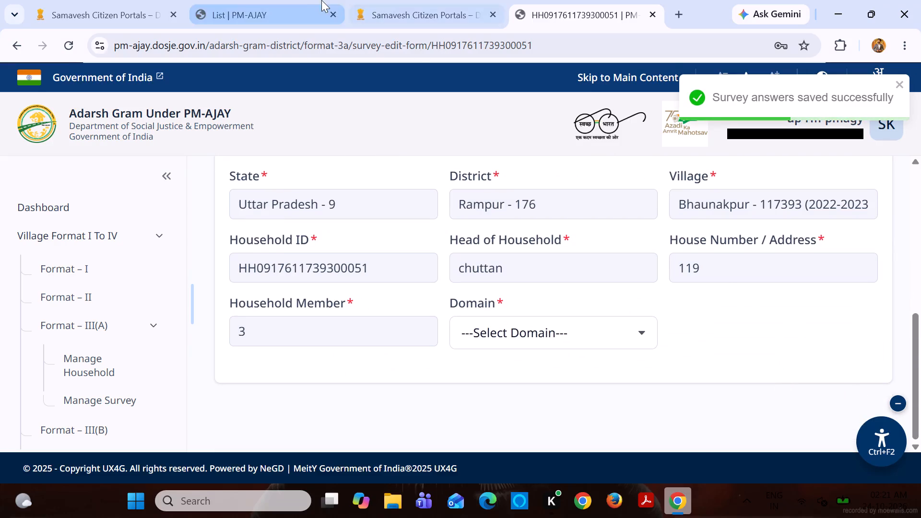
pyautogui.click(302, 0)
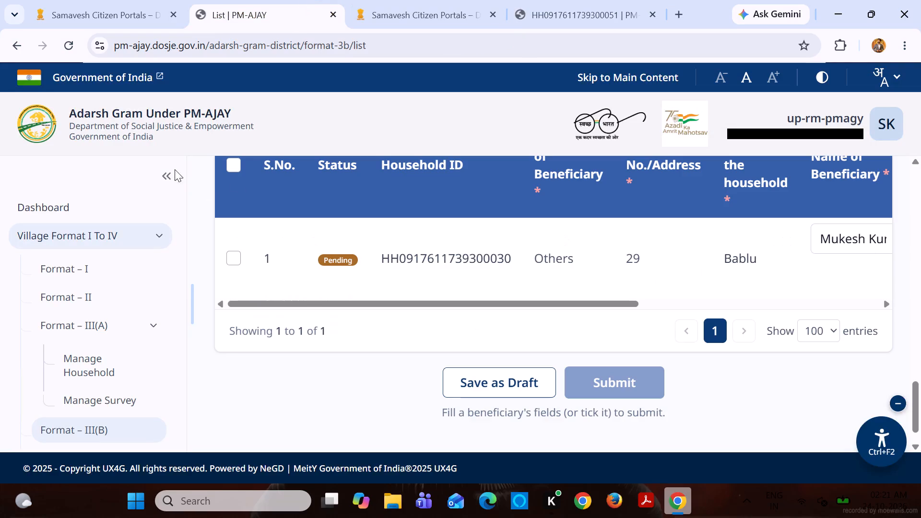
pyautogui.click(65, 44)
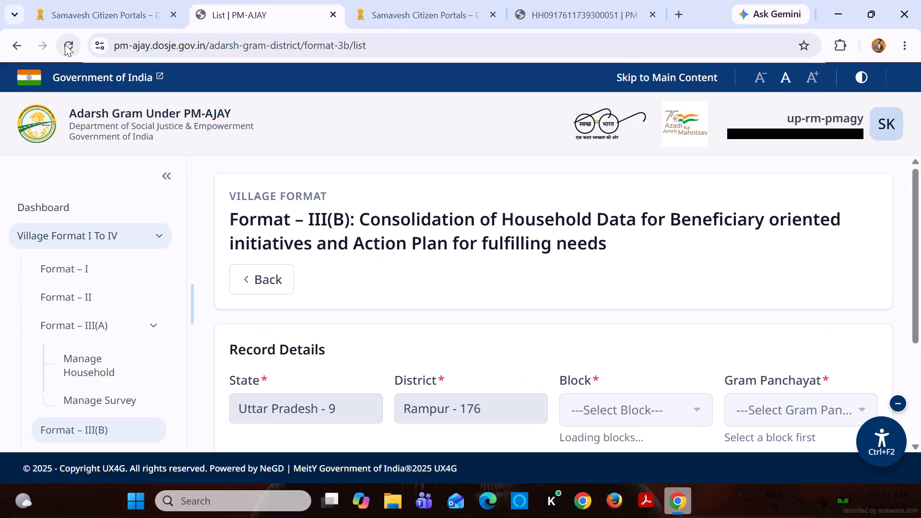
pyautogui.scroll(-3, 424, 247)
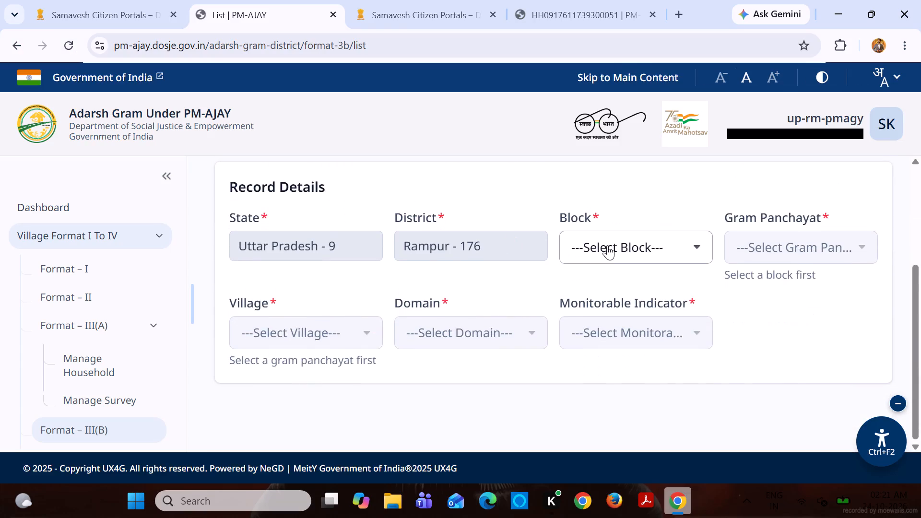
pyautogui.click(607, 245)
pyautogui.click(588, 409)
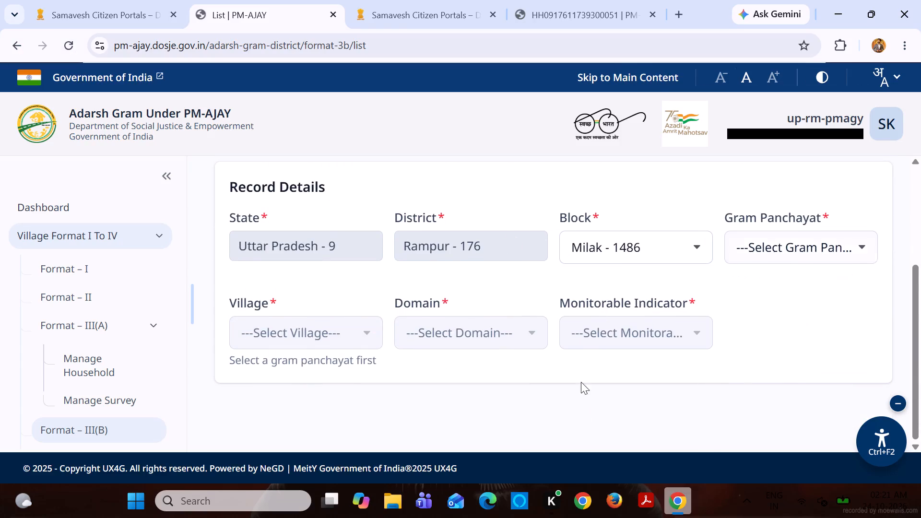
pyautogui.click(772, 243)
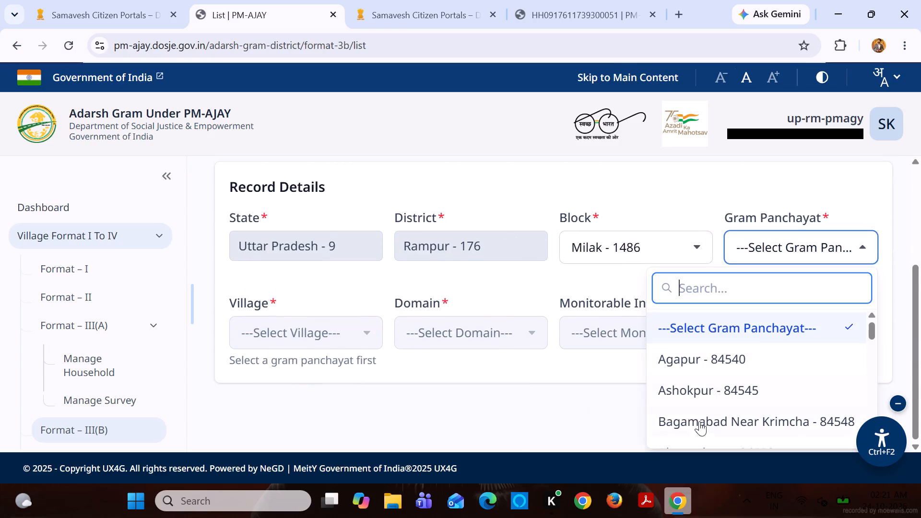
pyautogui.click(698, 439)
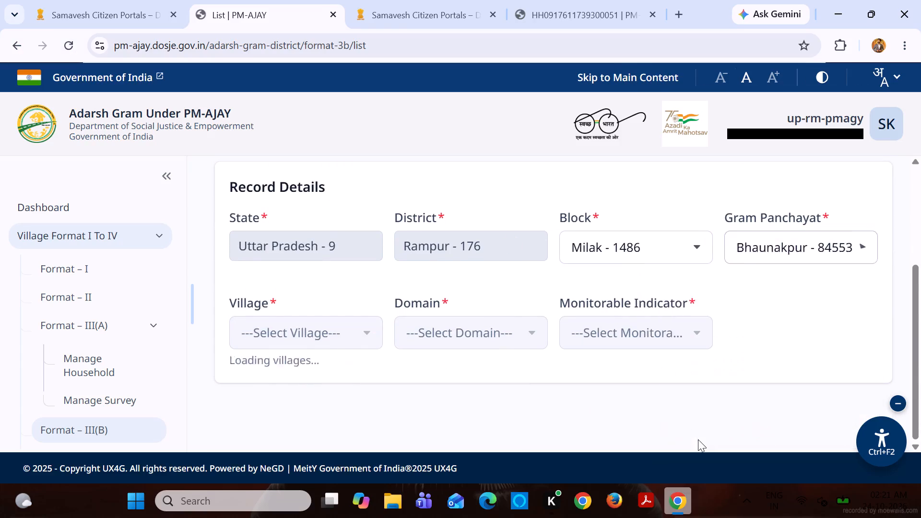
pyautogui.click(358, 329)
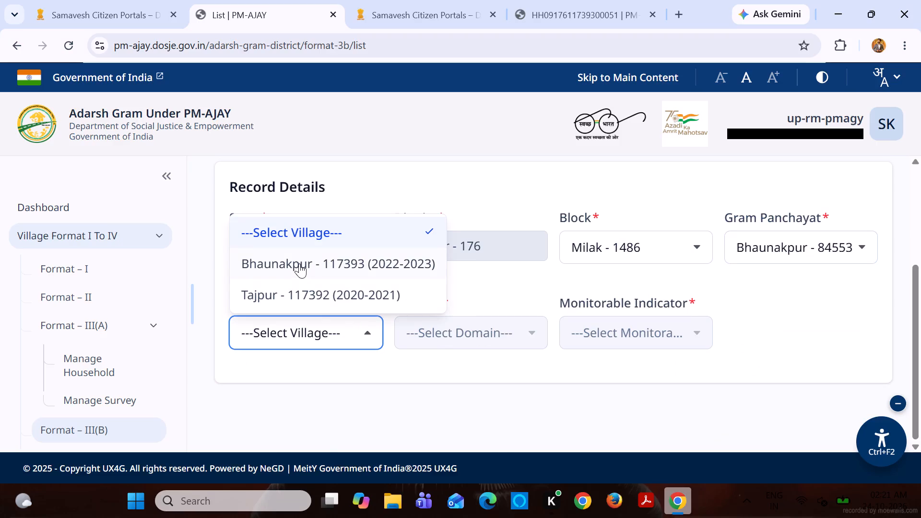
pyautogui.click(299, 263)
# Examine the village's beneficiary mapping status by indicator, checking the pending counts under Health and Nutrition and Social Security.
pyautogui.scroll(-4, 483, 318)
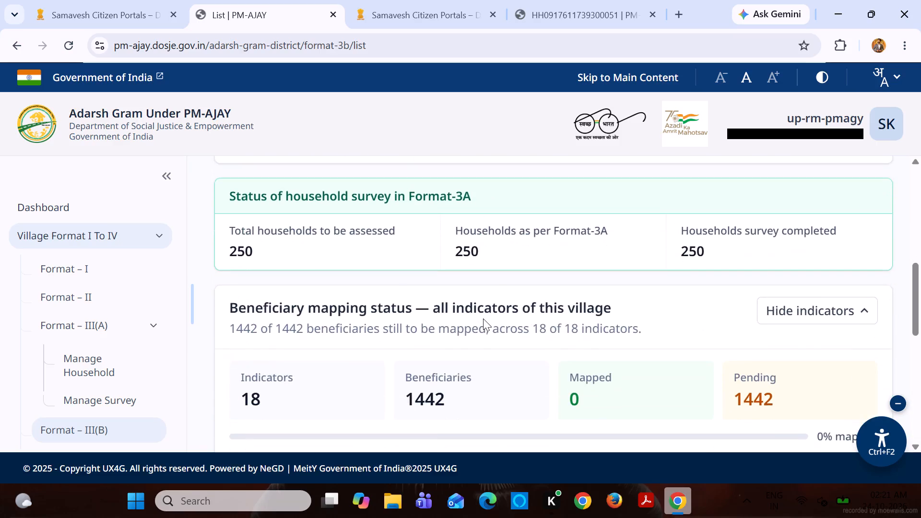
pyautogui.scroll(-5, 483, 318)
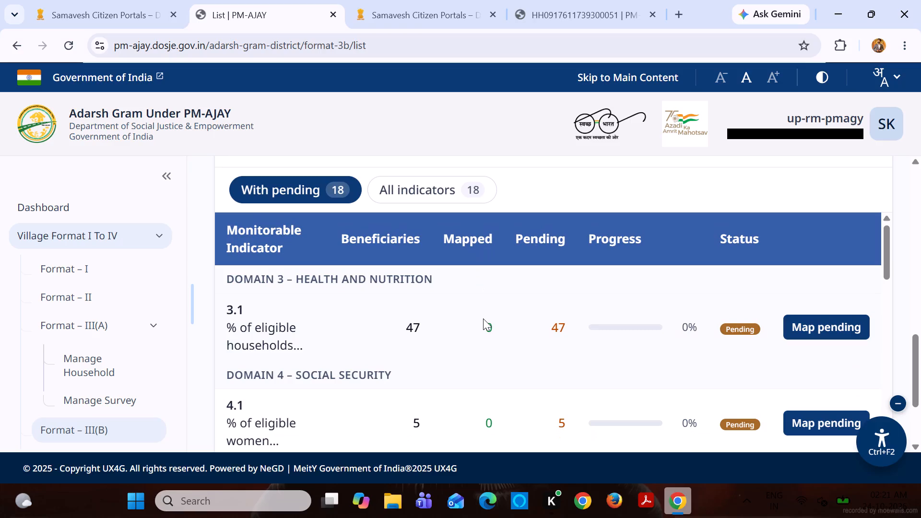
pyautogui.scroll(-2, 483, 318)
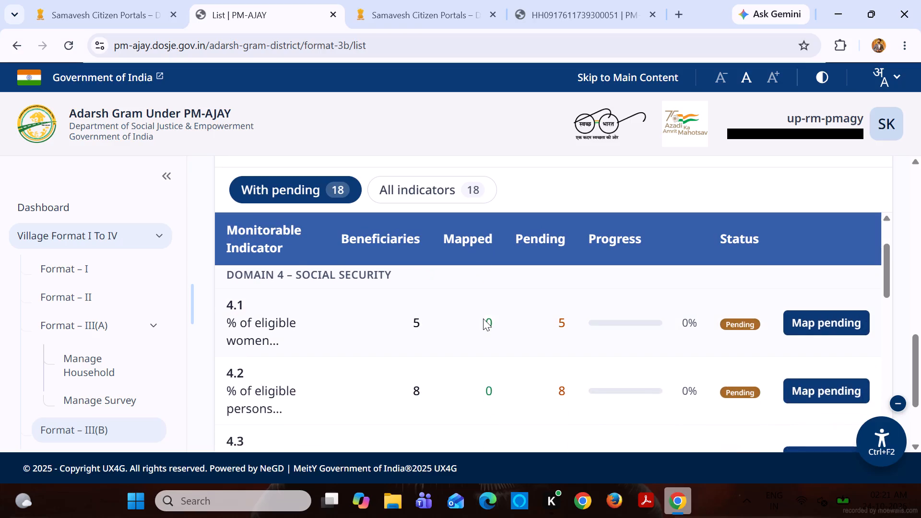
pyautogui.scroll(2, 483, 318)
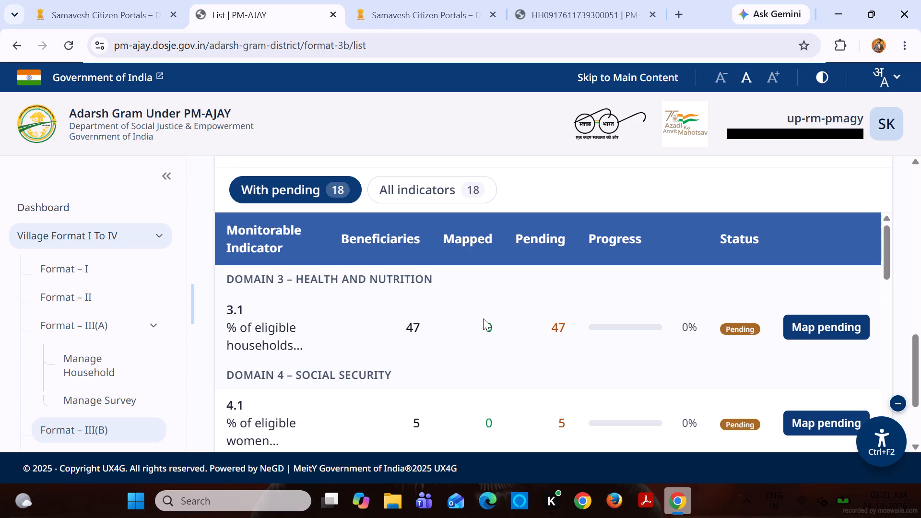
pyautogui.scroll(1, 483, 318)
pyautogui.scroll(-1, 483, 318)
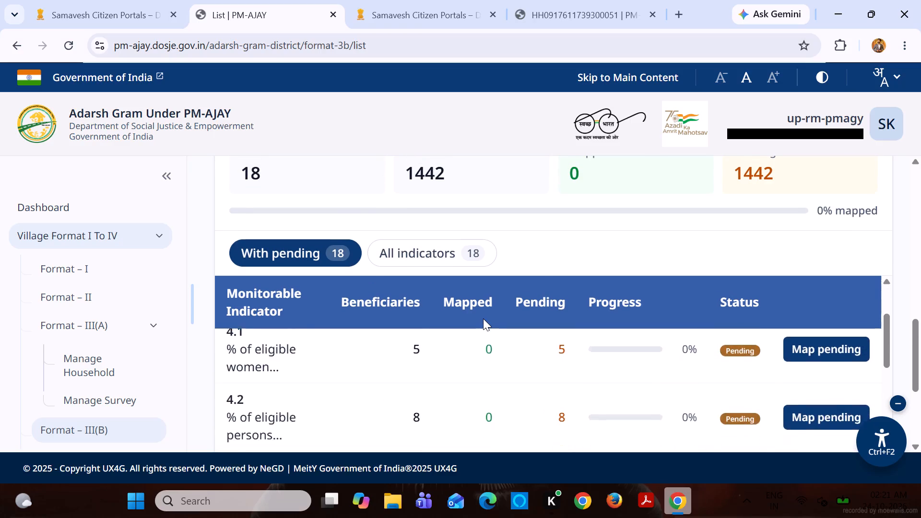
pyautogui.scroll(-1, 483, 318)
pyautogui.scroll(-2, 578, 224)
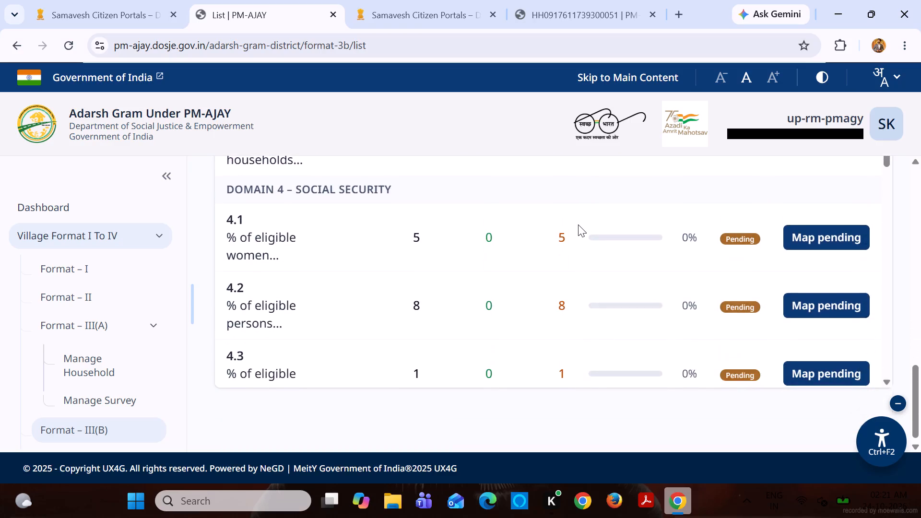
pyautogui.scroll(-2, 578, 224)
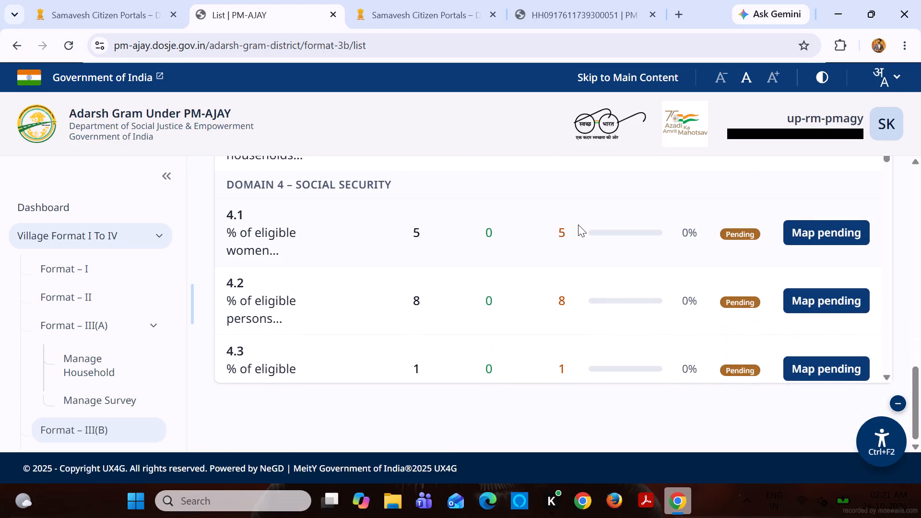
pyautogui.scroll(-2, 578, 224)
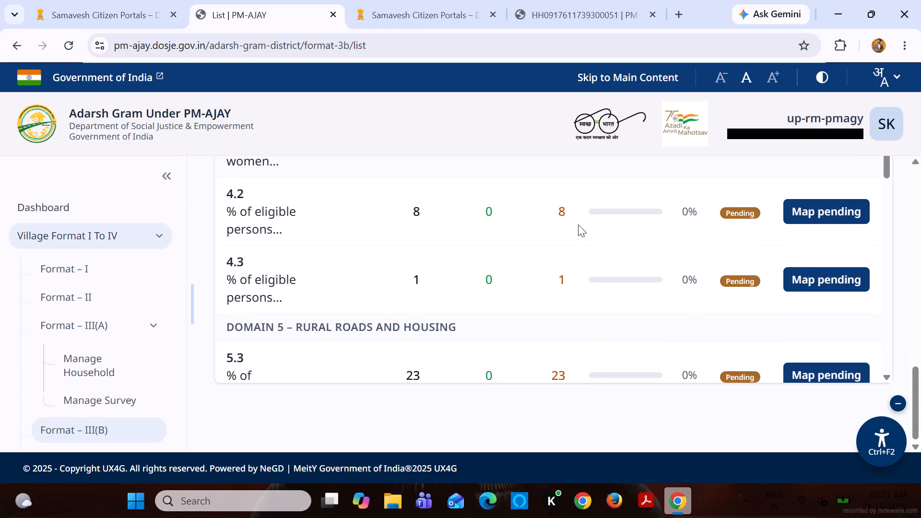
pyautogui.scroll(3, 578, 224)
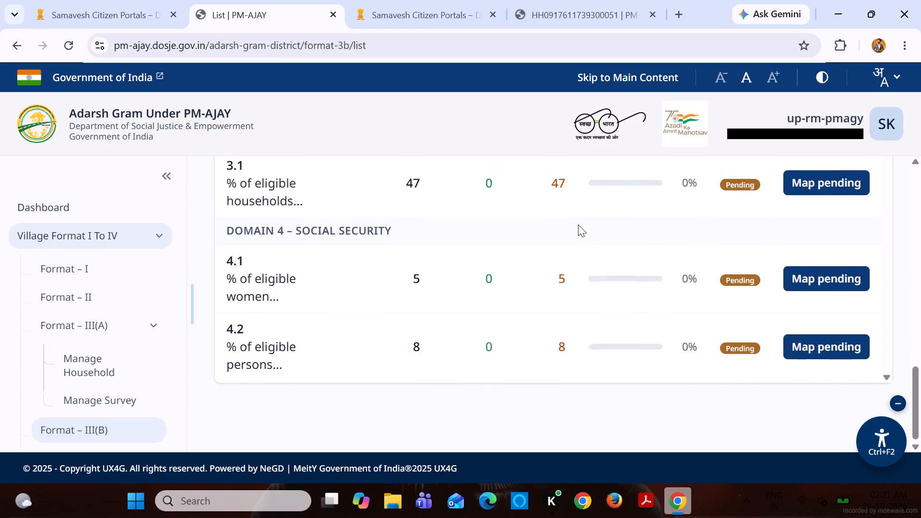
pyautogui.scroll(2, 578, 224)
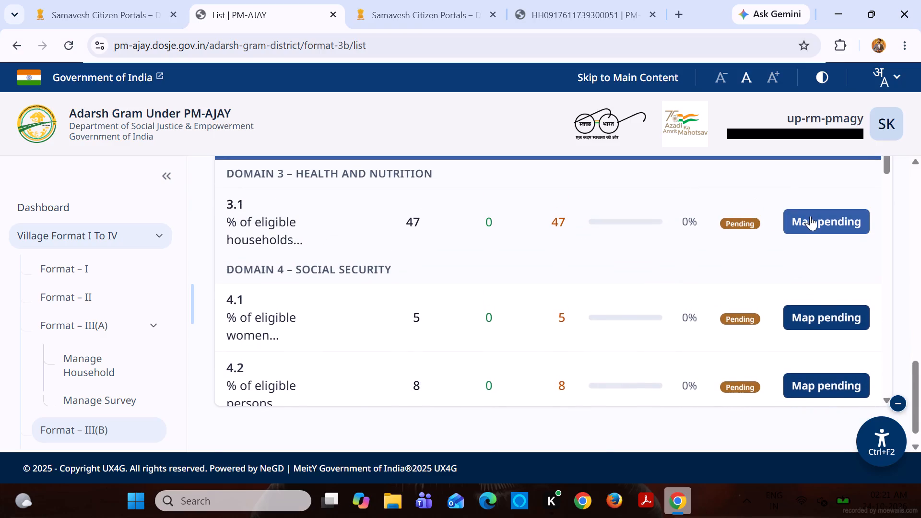
# Open the pending beneficiaries for indicator 3.1 and check which household IDs are listed.
pyautogui.click(810, 216)
pyautogui.scroll(-2, 714, 315)
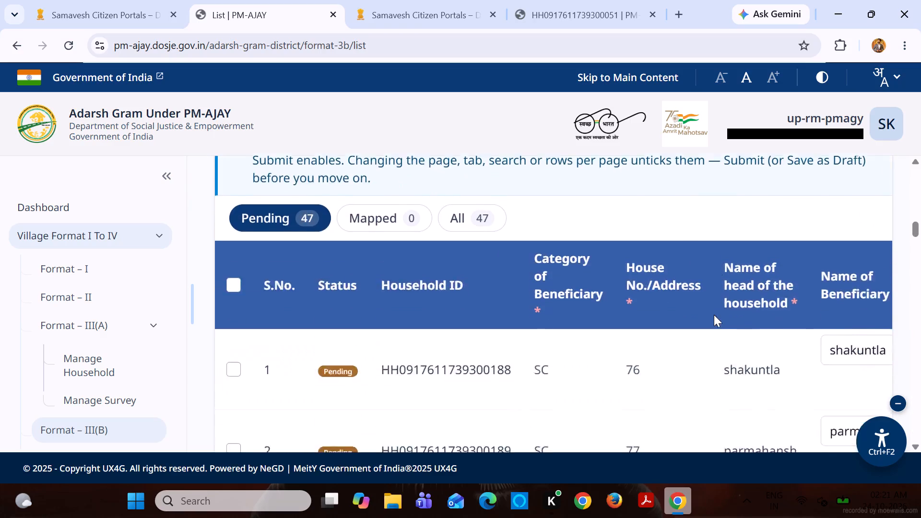
pyautogui.scroll(-3, 714, 315)
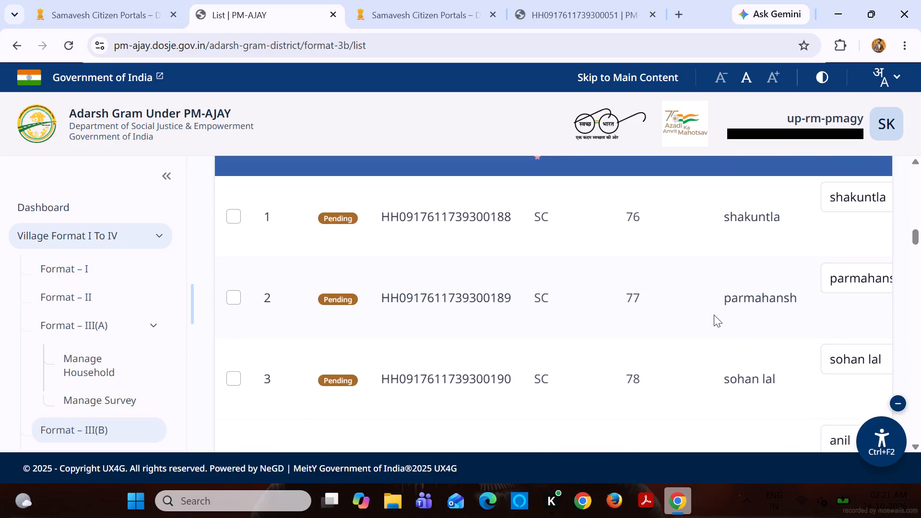
pyautogui.scroll(-1, 714, 315)
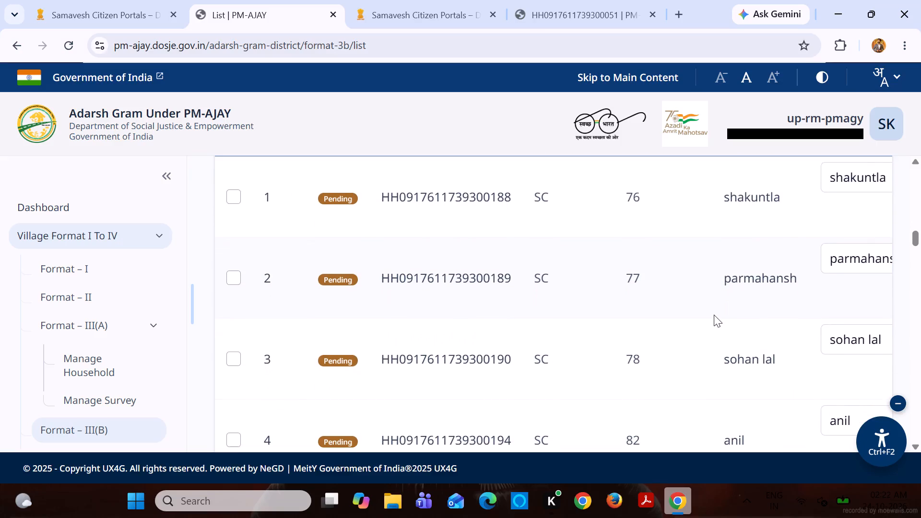
# Switch back to household 051's survey and return to the Format – III(A) Manage Survey list.
pyautogui.click(582, 0)
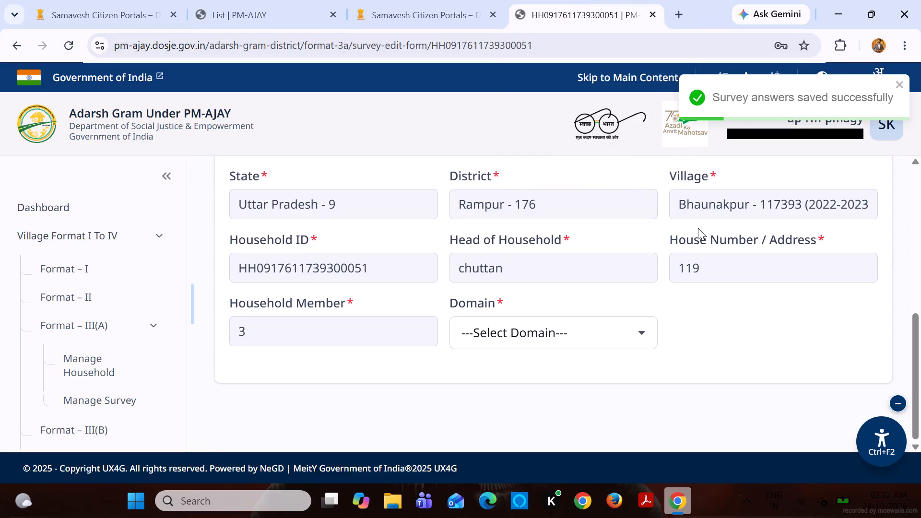
pyautogui.scroll(6, 698, 228)
pyautogui.click(827, 205)
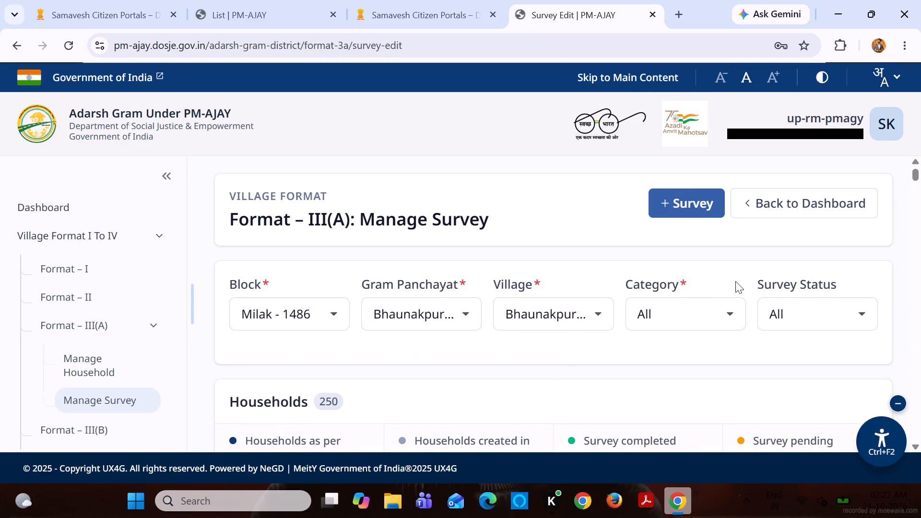
# Open household 188's survey for editing from the household list and load the 3 – Health and Nutrition domain.
pyautogui.scroll(-8, 735, 281)
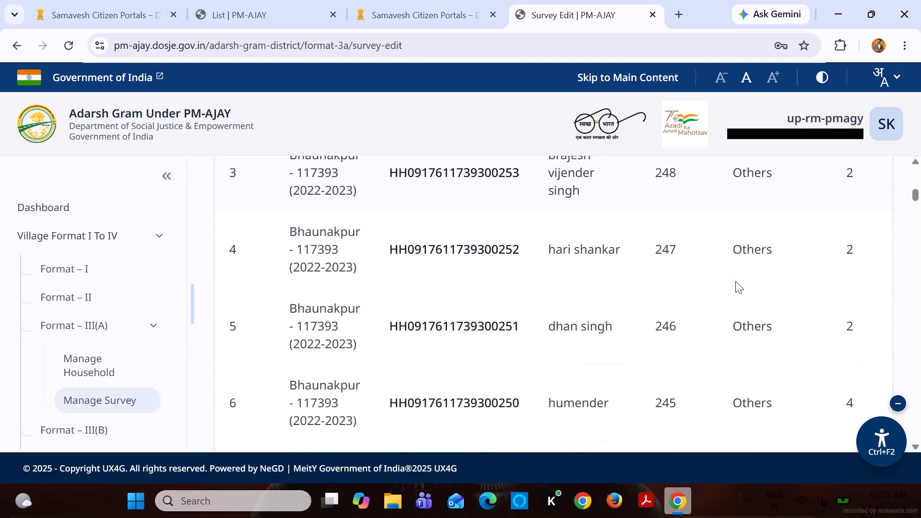
pyautogui.scroll(-12, 735, 281)
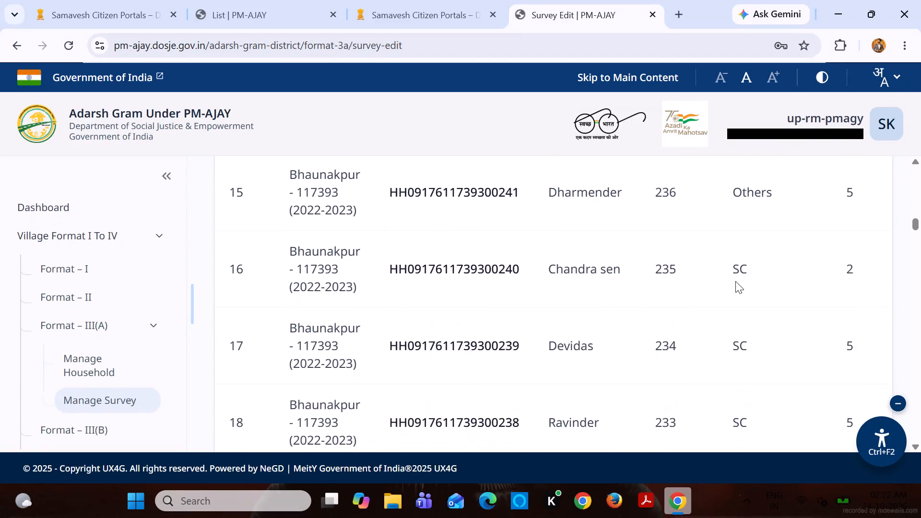
pyautogui.scroll(-14, 735, 281)
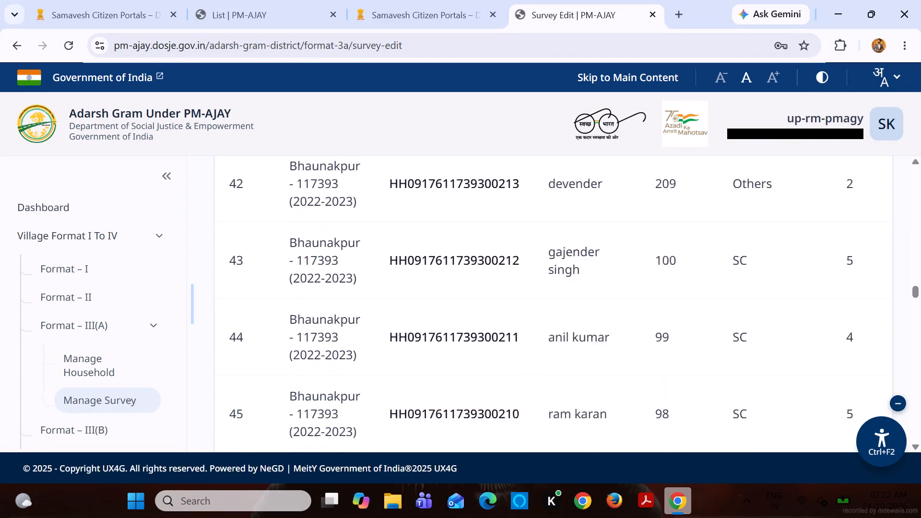
pyautogui.scroll(-4, 735, 281)
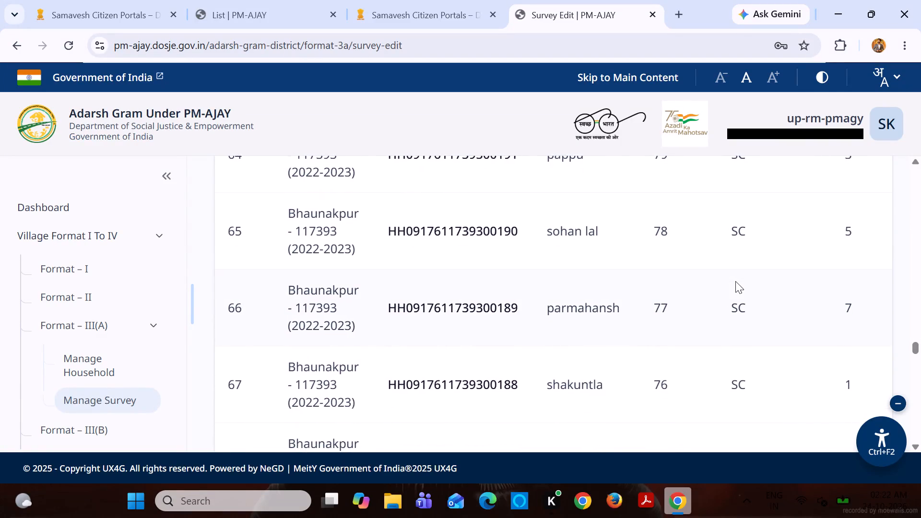
pyautogui.scroll(-3, 735, 281)
pyautogui.hscroll(-6, 735, 281)
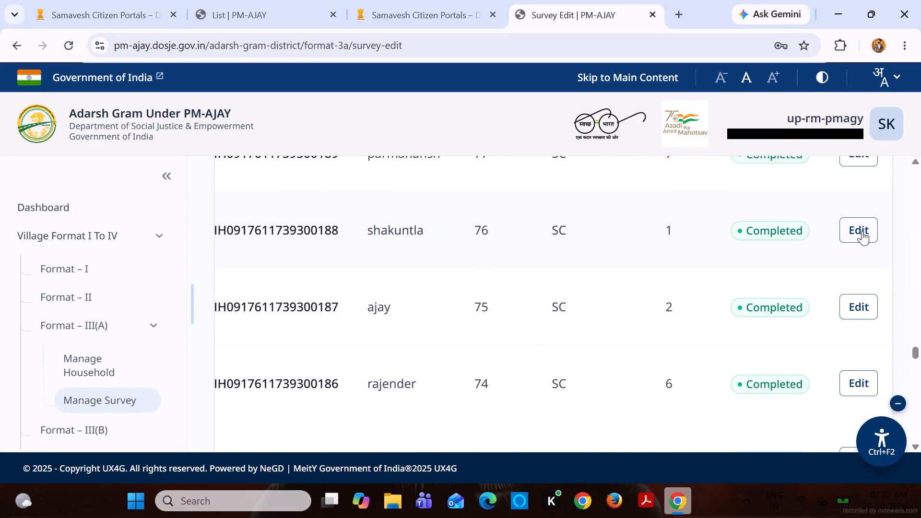
pyautogui.click(862, 231)
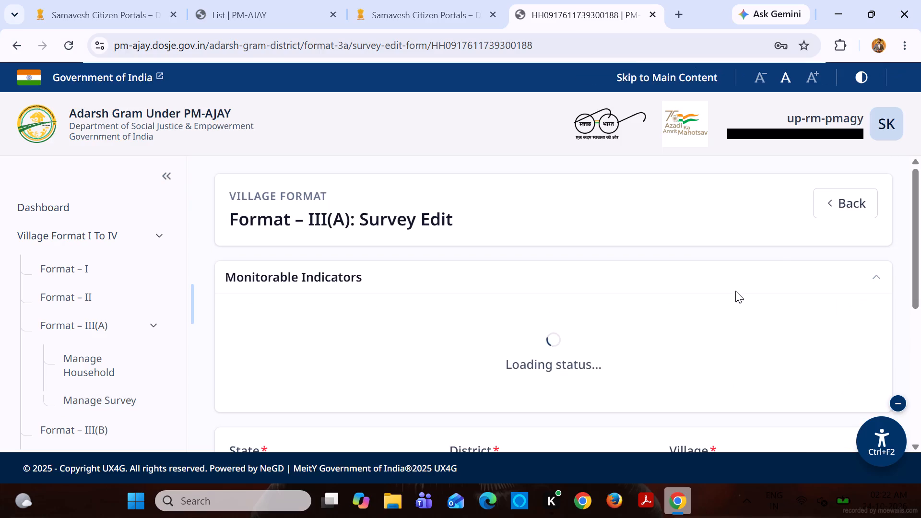
pyautogui.scroll(-4, 733, 293)
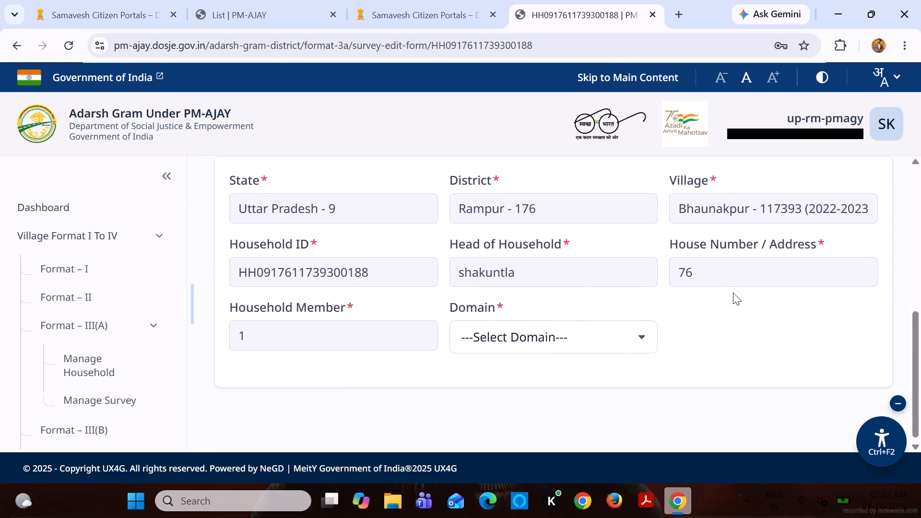
pyautogui.scroll(-2, 733, 293)
pyautogui.click(621, 337)
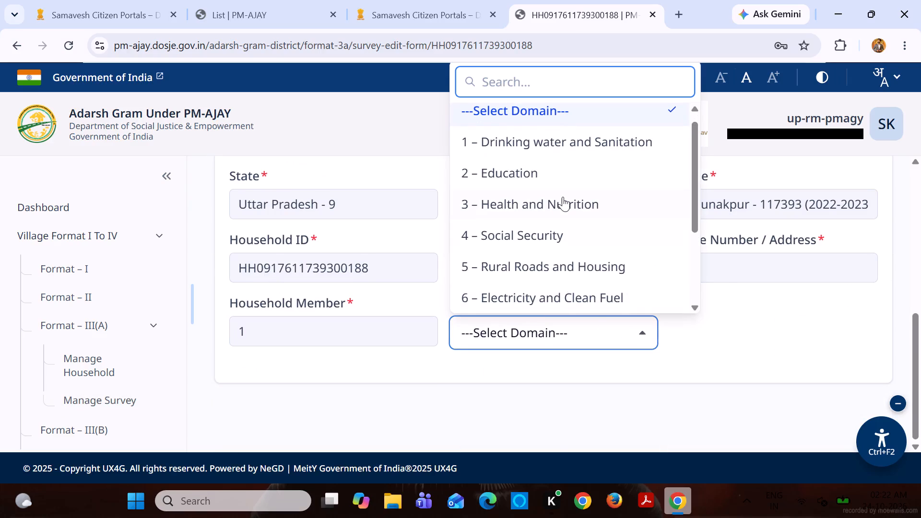
pyautogui.click(563, 197)
# Set household 188's answer on being covered under any Health Protection Scheme, indicator 3.1, to Yes.
pyautogui.scroll(-4, 710, 294)
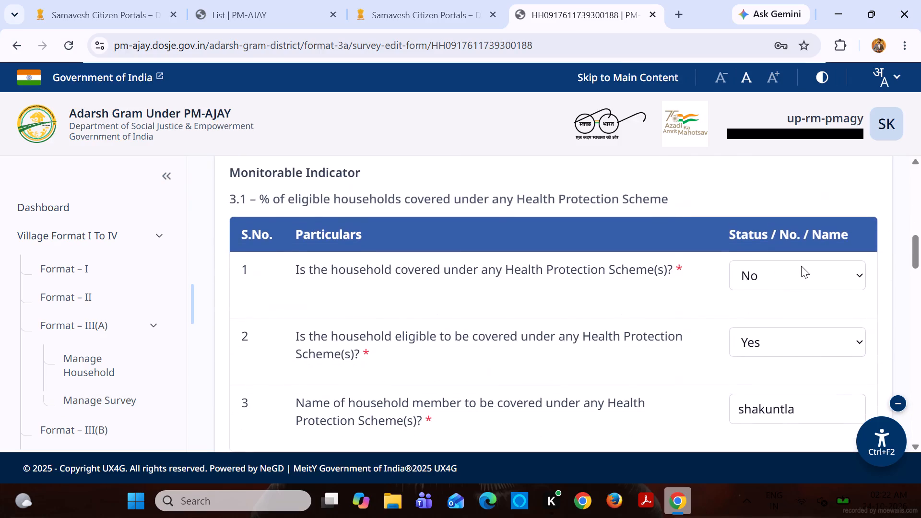
pyautogui.click(801, 266)
pyautogui.click(773, 321)
pyautogui.scroll(-2, 773, 321)
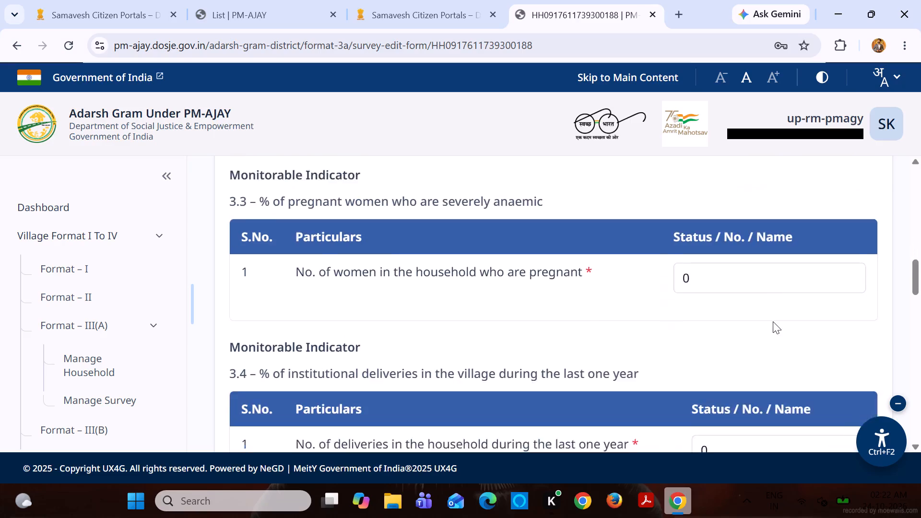
# Save household 188's updated Health and Nutrition survey answers.
pyautogui.scroll(-10, 773, 321)
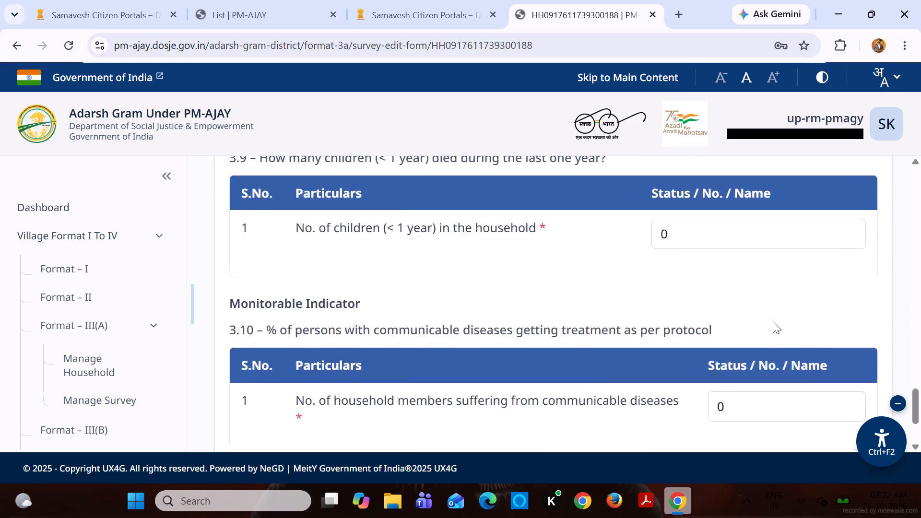
pyautogui.scroll(-3, 773, 321)
pyautogui.click(826, 345)
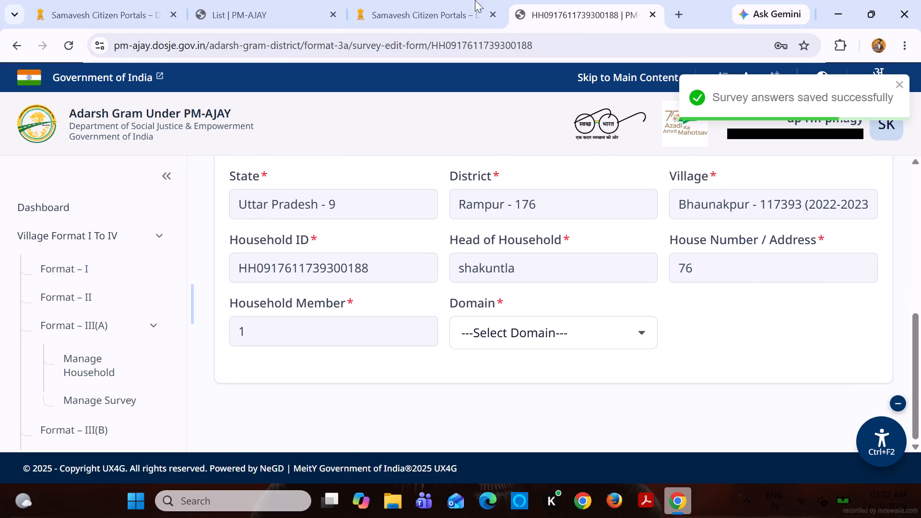
# Check the Format – III(B) pending list for the next household ID, then return from household 188's survey to the Manage Survey list.
pyautogui.click(271, 0)
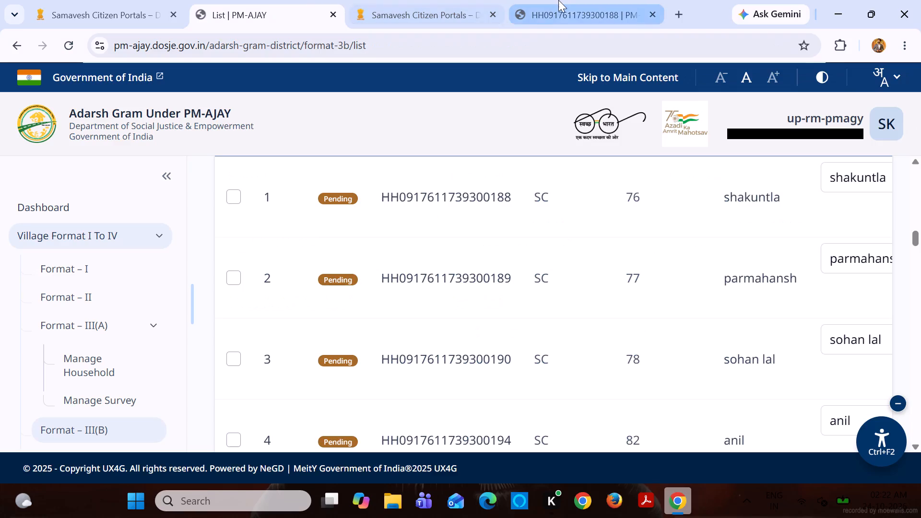
pyautogui.click(564, 0)
pyautogui.scroll(7, 709, 224)
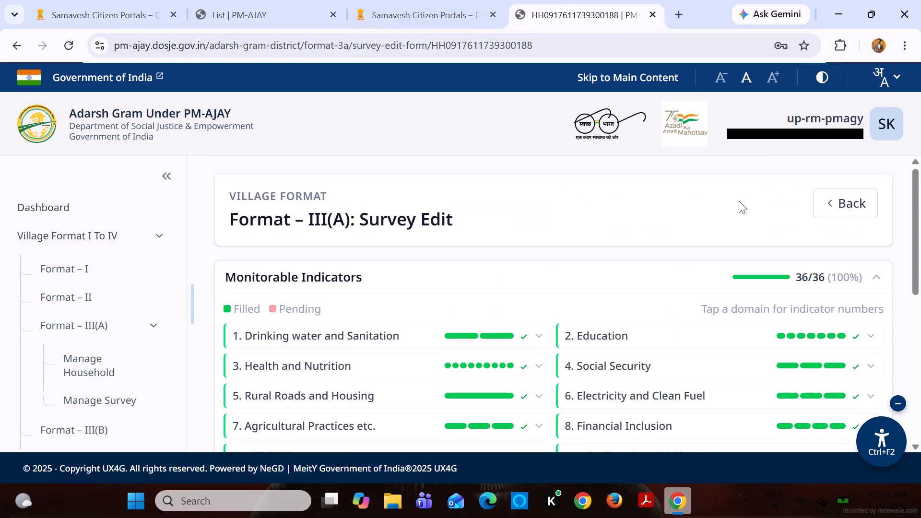
pyautogui.click(834, 195)
# Open household 189's survey for editing from the household list and load the 3 – Health and Nutrition domain.
pyautogui.scroll(-6, 717, 247)
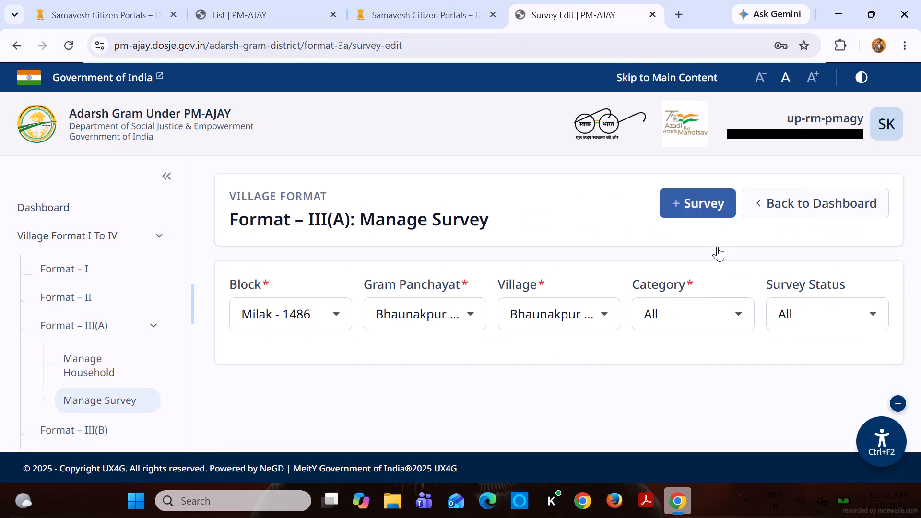
pyautogui.scroll(-12, 717, 247)
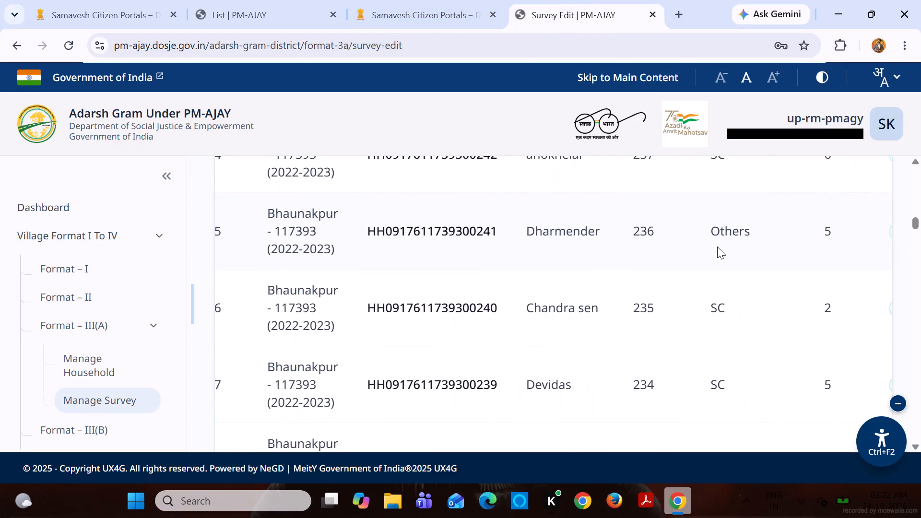
pyautogui.scroll(-13, 717, 247)
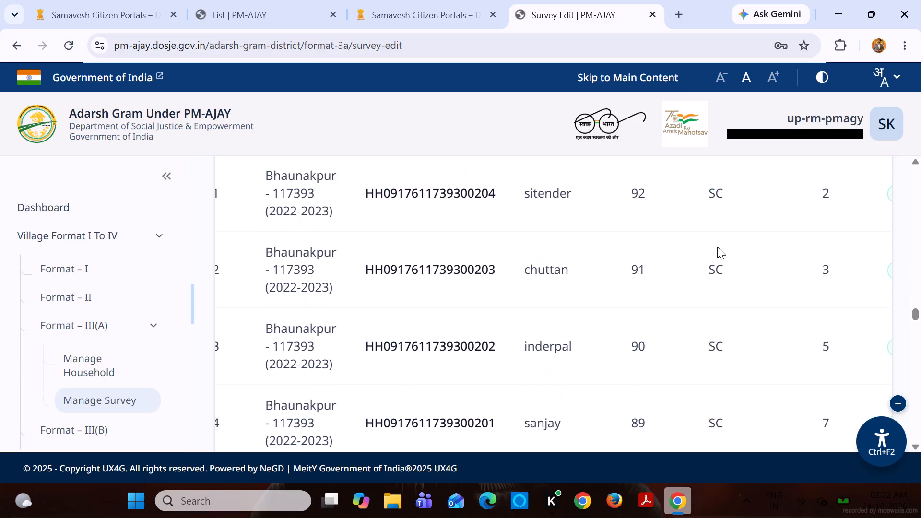
pyautogui.scroll(-7, 717, 247)
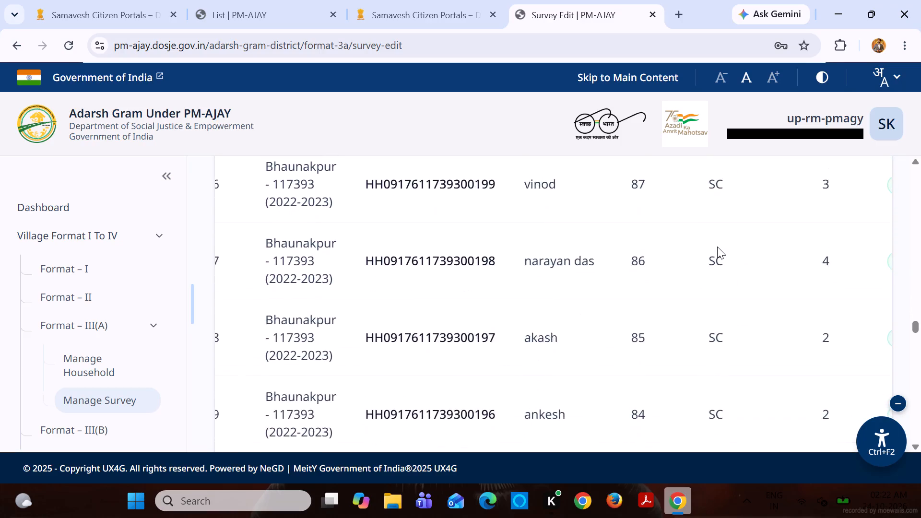
pyautogui.scroll(-8, 717, 247)
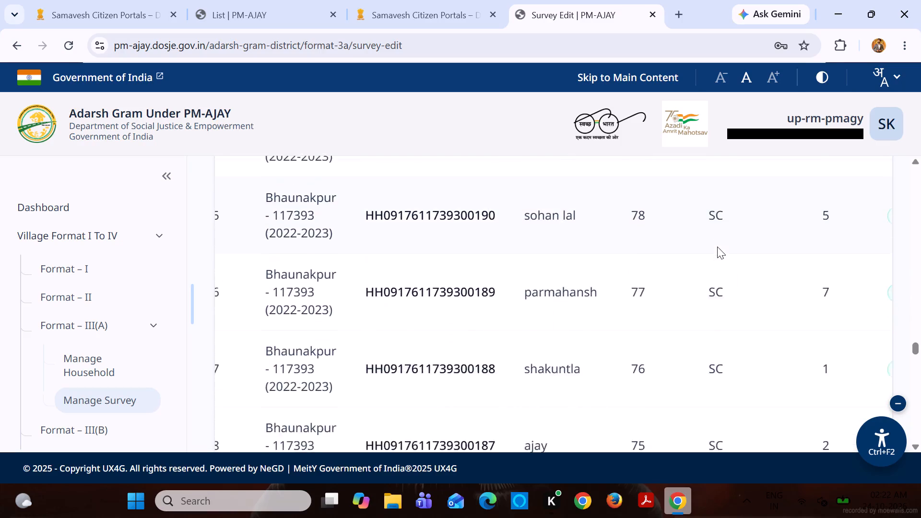
pyautogui.scroll(-2, 717, 247)
pyautogui.hscroll(-5, 717, 247)
pyautogui.click(854, 253)
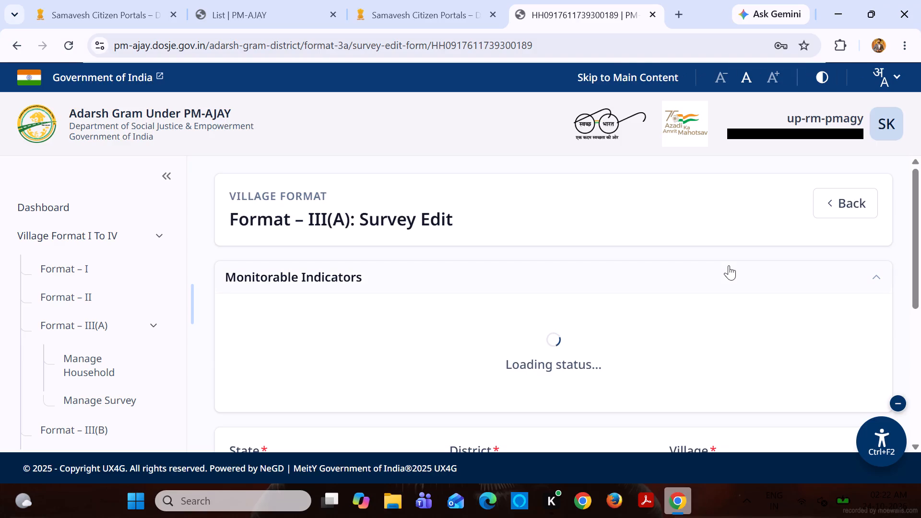
pyautogui.scroll(-6, 729, 265)
pyautogui.click(600, 326)
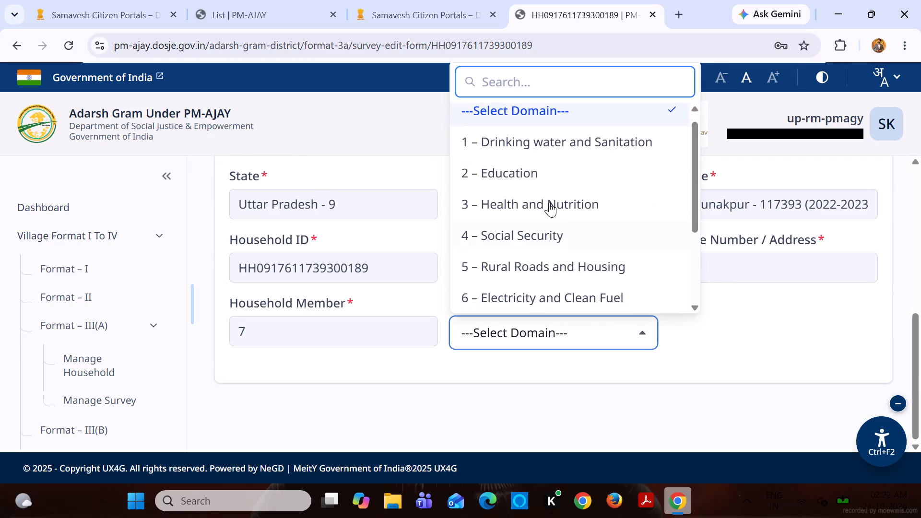
pyautogui.click(549, 201)
# Set household 189's answer on being covered under any Health Protection Scheme, indicator 3.1, to Yes and save the survey answers.
pyautogui.scroll(-3, 661, 277)
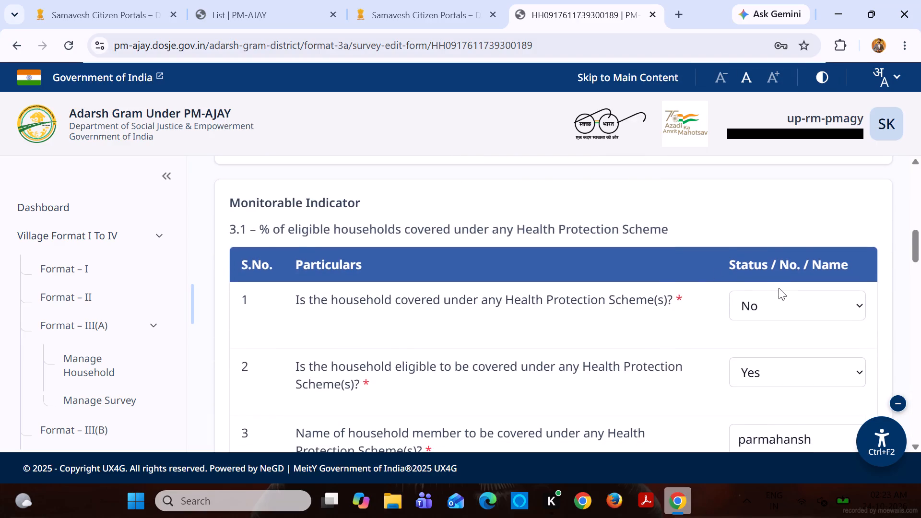
pyautogui.click(782, 293)
pyautogui.click(768, 355)
pyautogui.scroll(-8, 768, 355)
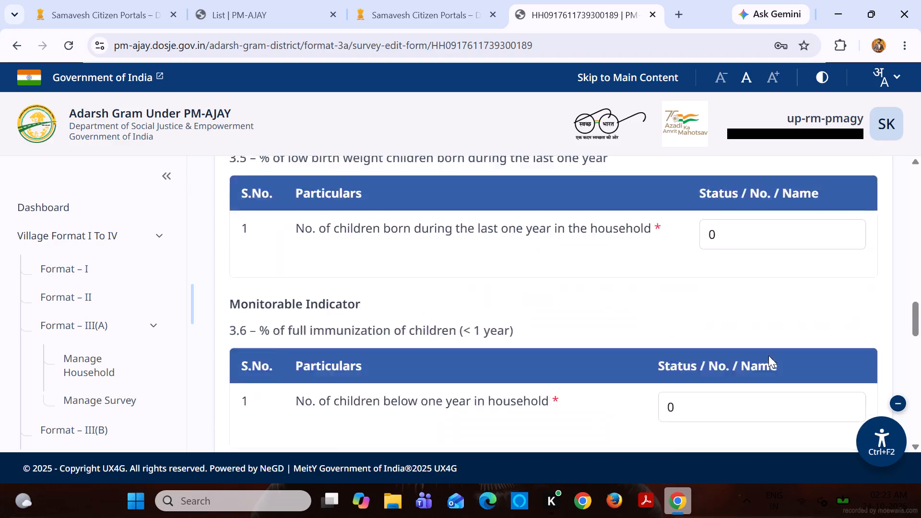
pyautogui.scroll(-7, 855, 380)
pyautogui.click(847, 366)
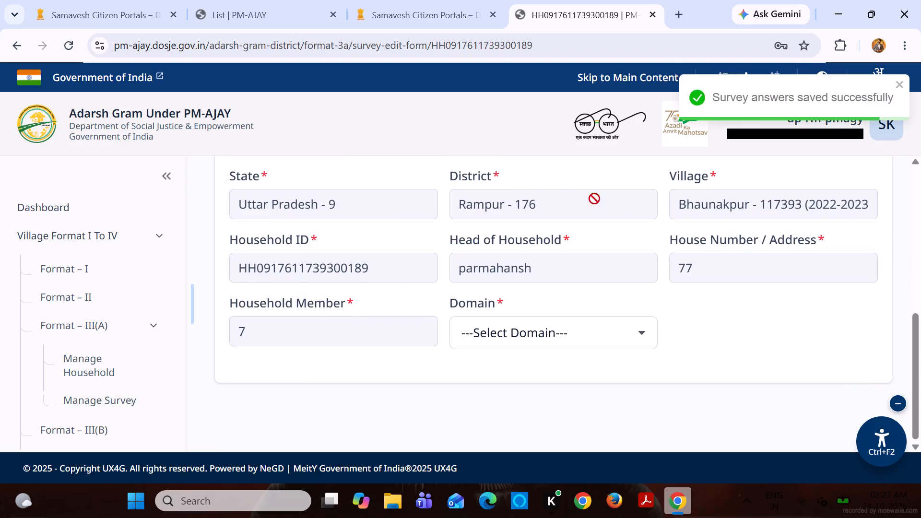
# Check the Format – III(B) pending list for the next household IDs, then return from household 189's survey to the Manage Survey list.
pyautogui.click(260, 0)
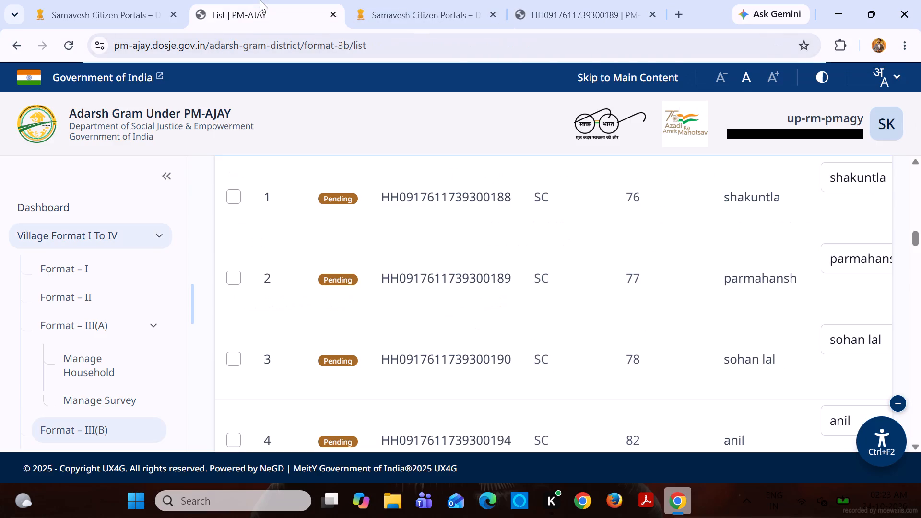
pyautogui.scroll(-2, 547, 241)
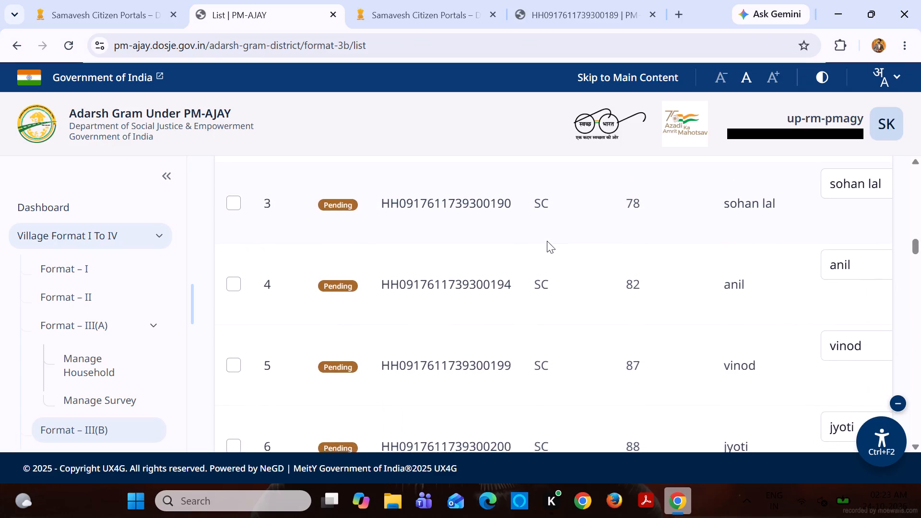
pyautogui.scroll(-2, 547, 241)
pyautogui.click(564, 0)
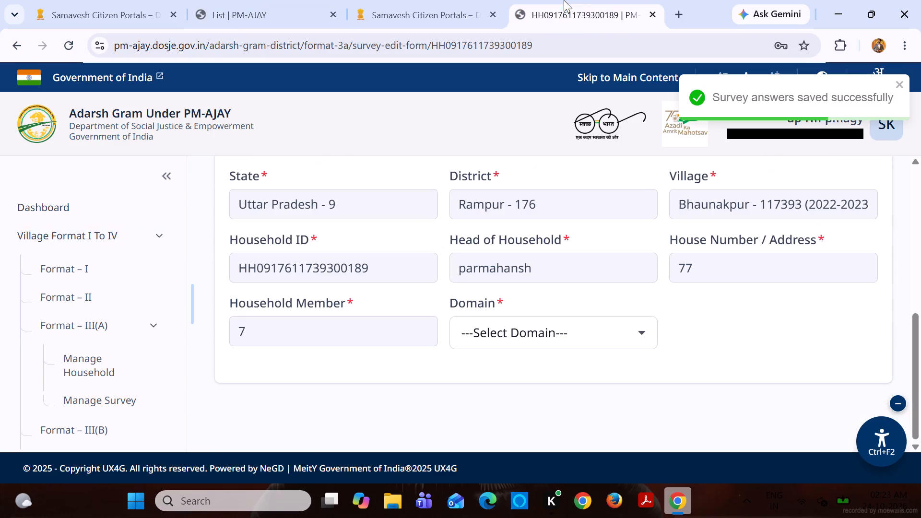
pyautogui.scroll(6, 670, 255)
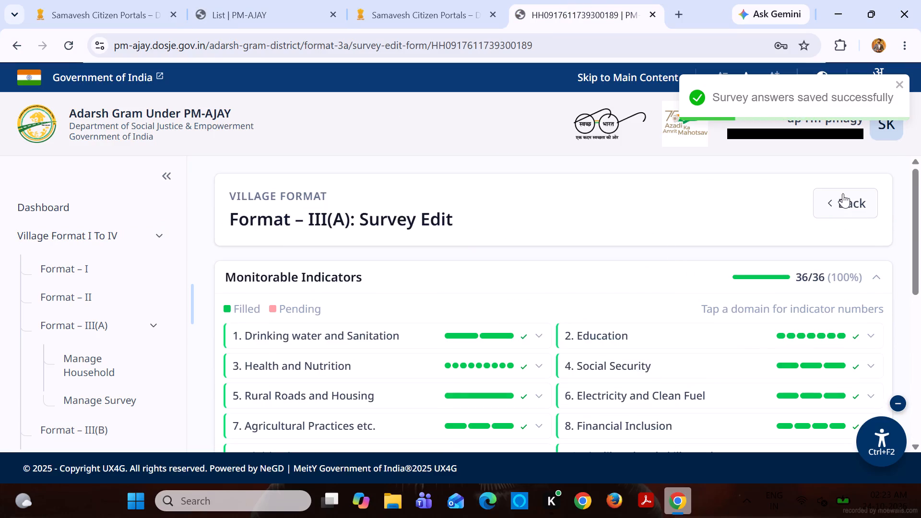
pyautogui.click(843, 193)
# Open household 190's survey for editing from the household list and load the 3 – Health and Nutrition domain.
pyautogui.scroll(-3, 755, 271)
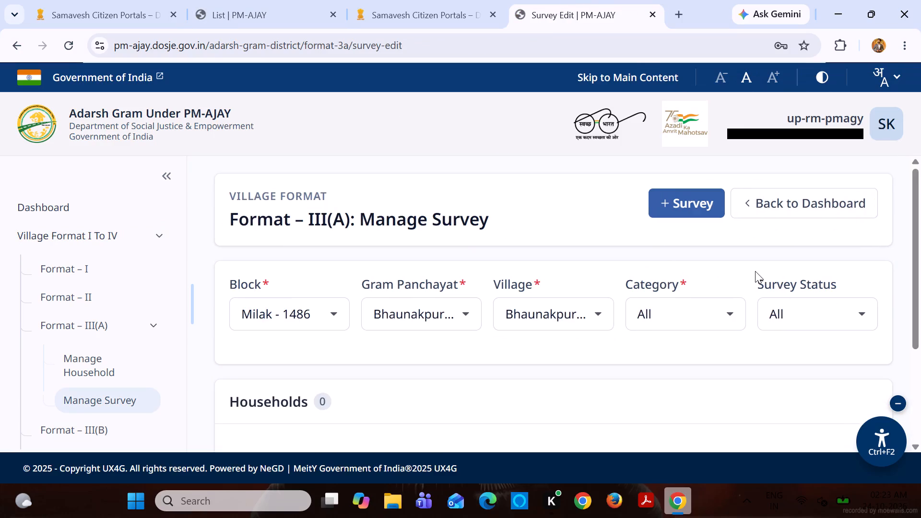
pyautogui.scroll(-18, 755, 271)
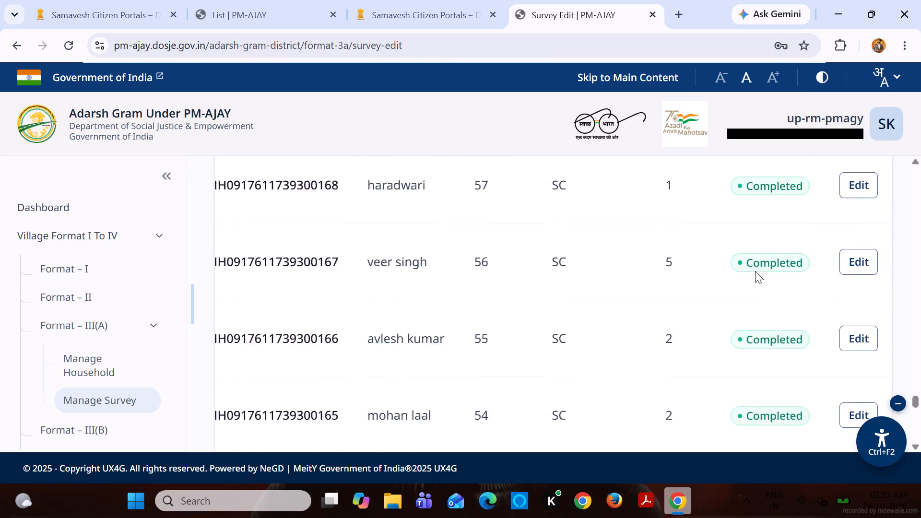
pyautogui.scroll(-2, 755, 271)
pyautogui.scroll(6, 755, 271)
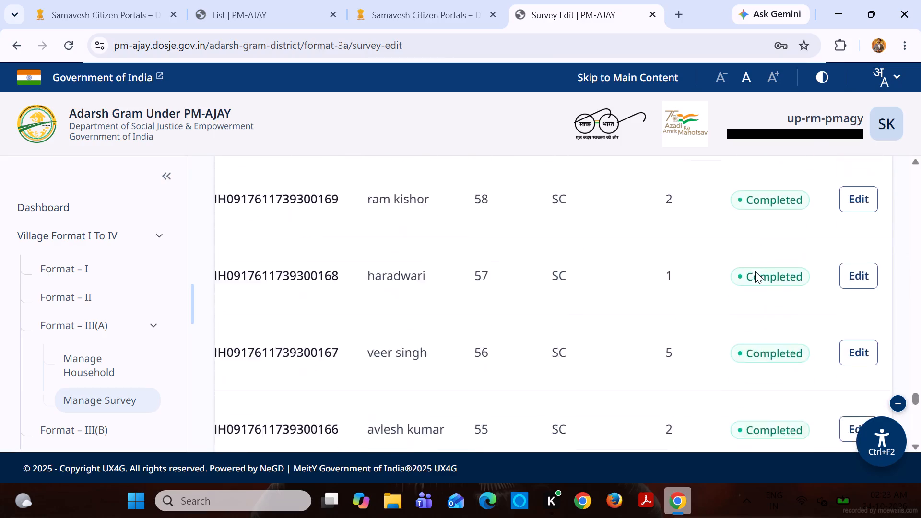
pyautogui.scroll(14, 755, 271)
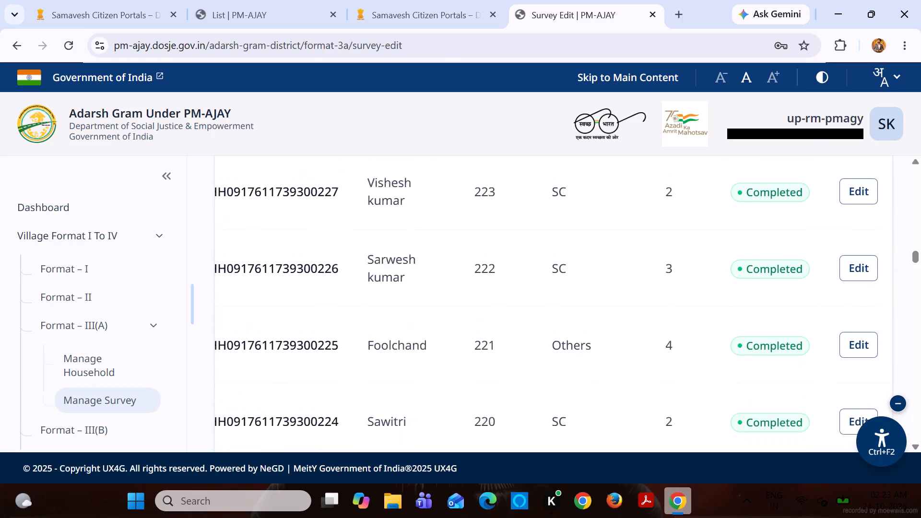
pyautogui.scroll(2, 755, 271)
pyautogui.scroll(-10, 755, 271)
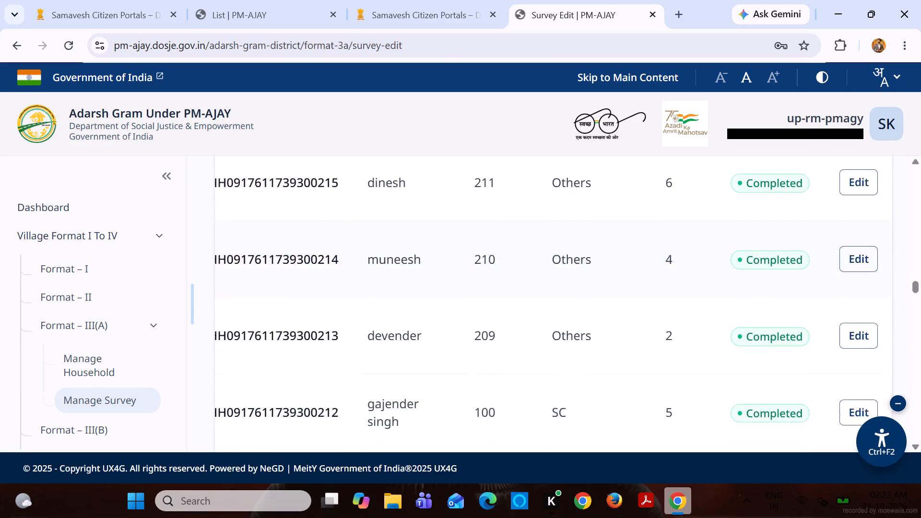
pyautogui.scroll(-6, 755, 271)
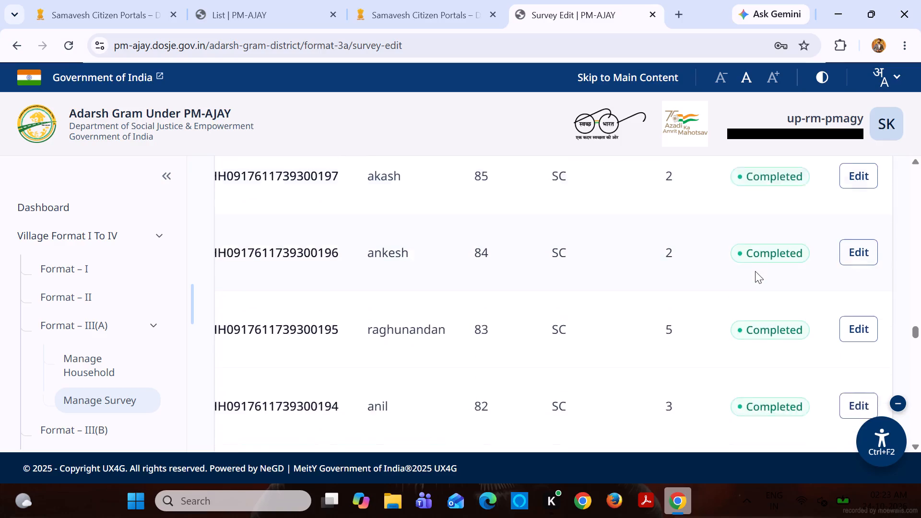
pyautogui.scroll(-5, 755, 271)
pyautogui.hscroll(-5, 755, 271)
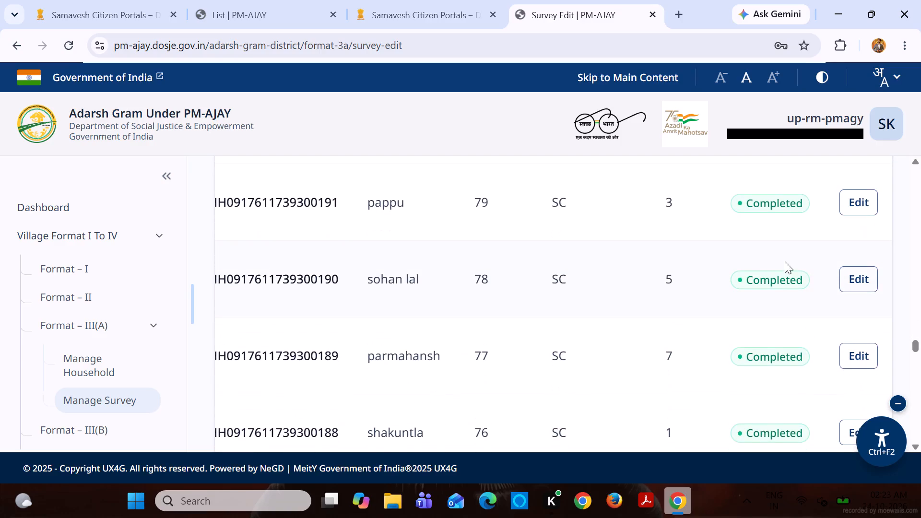
pyautogui.click(849, 271)
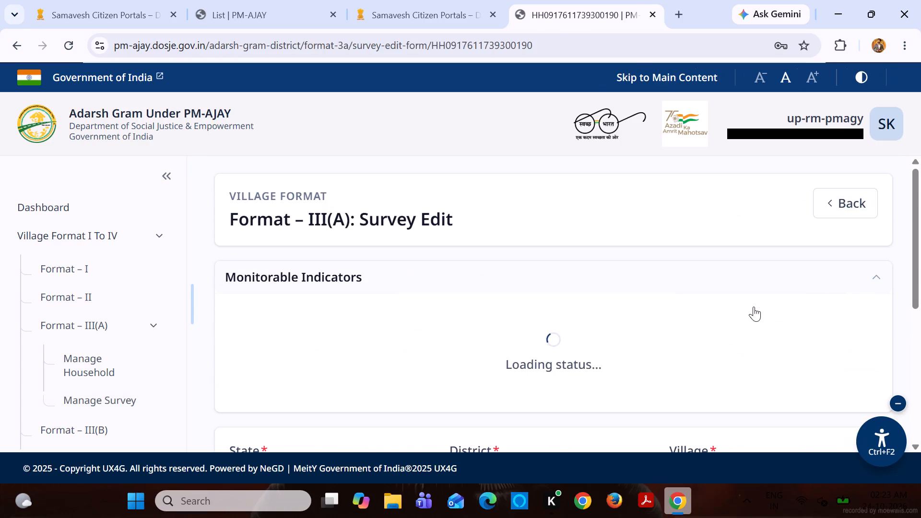
pyautogui.scroll(-6, 754, 306)
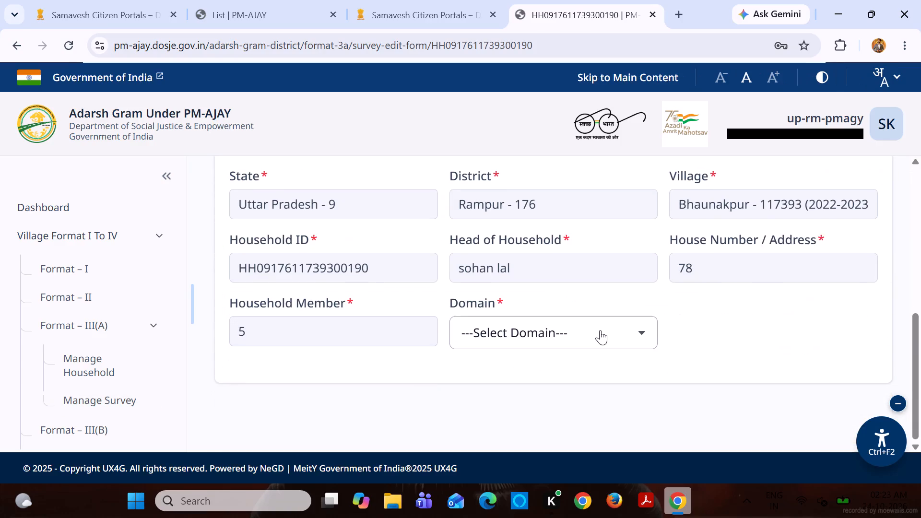
pyautogui.click(600, 330)
pyautogui.click(541, 207)
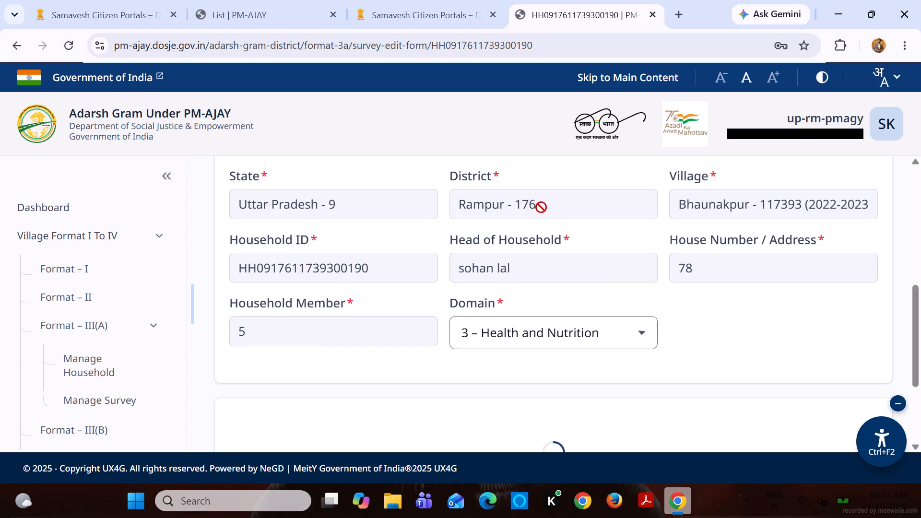
# Set household 190's answer on being covered under any Health Protection Scheme, indicator 3.1, to Yes and save the survey answers.
pyautogui.scroll(-3, 678, 303)
pyautogui.moveTo(769, 283); pyautogui.dragTo(768, 322)
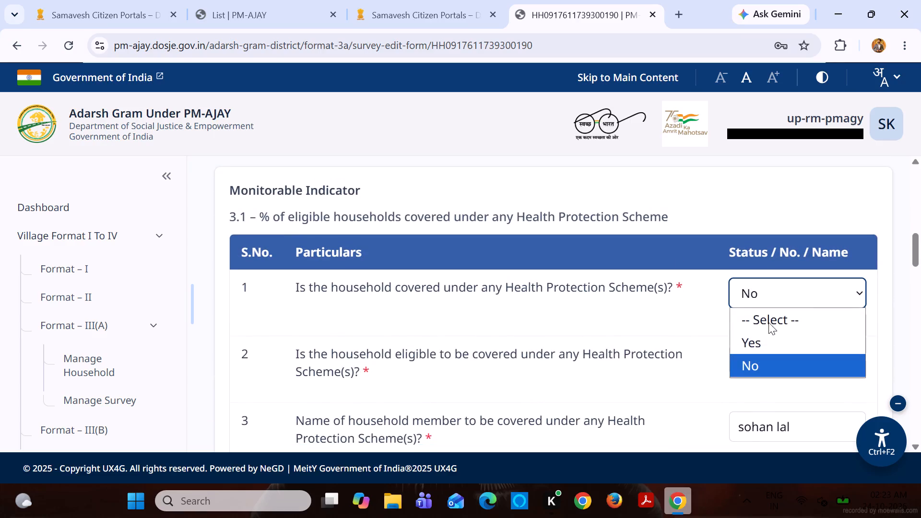
pyautogui.moveTo(768, 322); pyautogui.dragTo(765, 338)
pyautogui.click(765, 338)
pyautogui.scroll(-16, 765, 338)
pyautogui.click(850, 357)
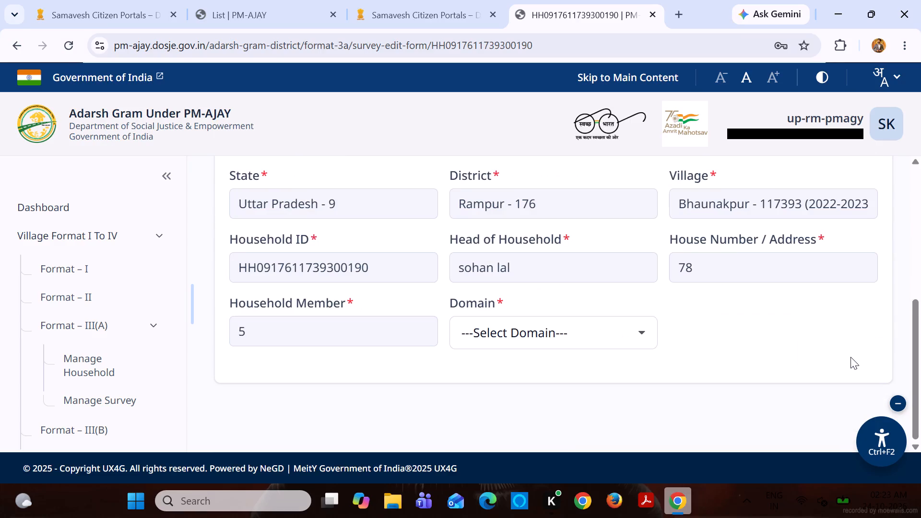
# Check the Format – III(B) pending list for the next household ID, then return from household 190's survey to the Manage Survey list.
pyautogui.click(283, 0)
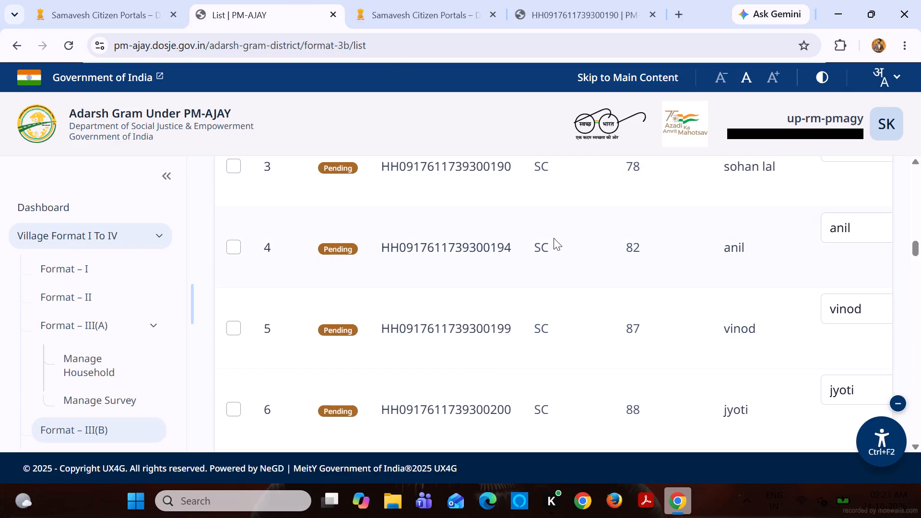
pyautogui.click(566, 13)
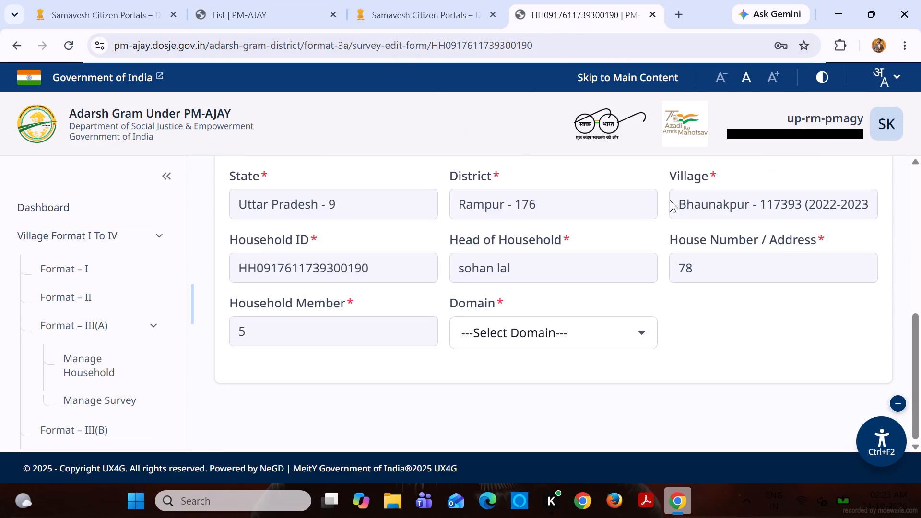
pyautogui.scroll(8, 686, 255)
pyautogui.click(847, 202)
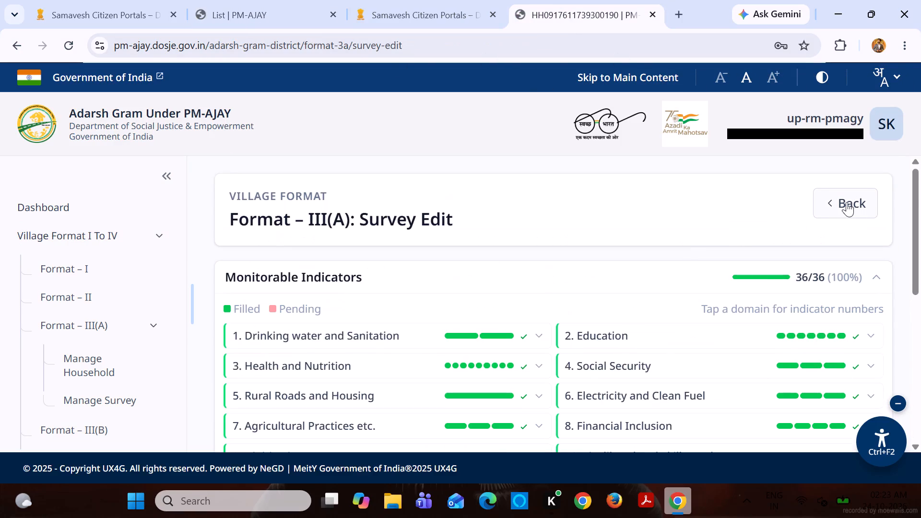
pyautogui.scroll(-5, 770, 259)
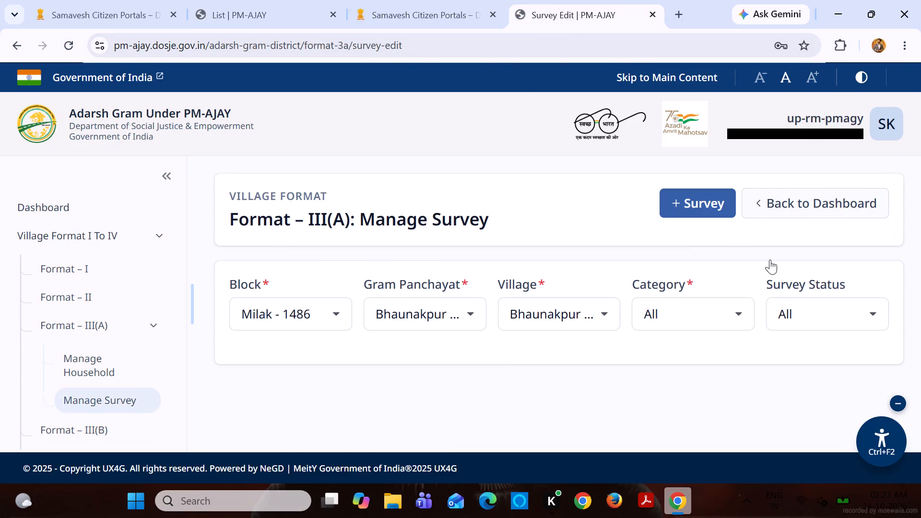
pyautogui.scroll(-13, 770, 259)
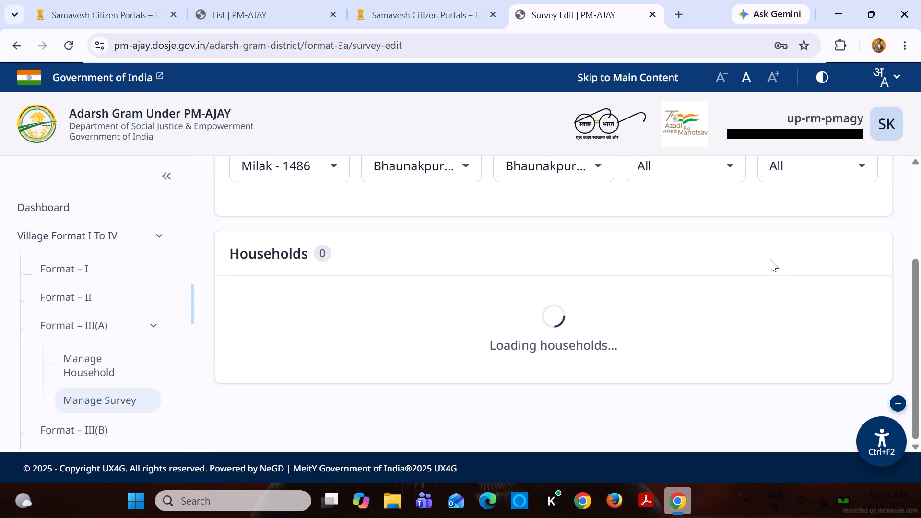
pyautogui.scroll(-19, 770, 259)
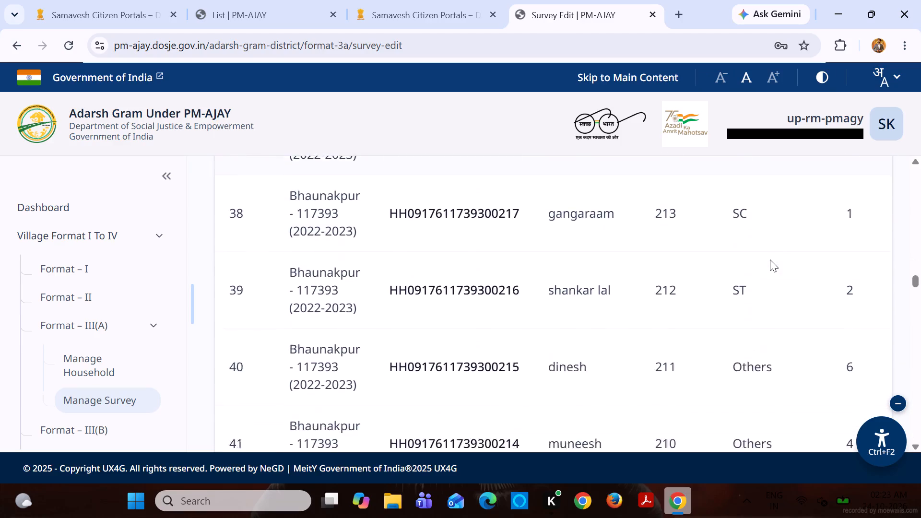
pyautogui.scroll(-10, 770, 259)
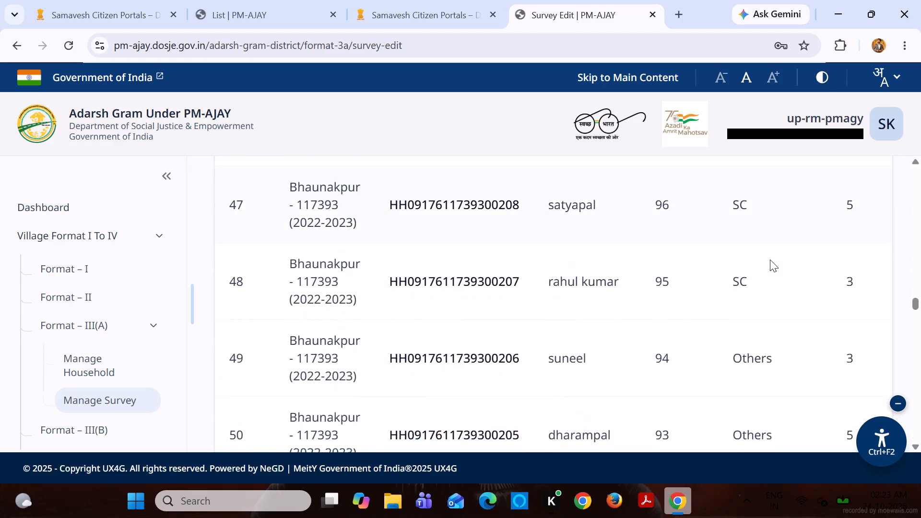
pyautogui.scroll(-6, 770, 259)
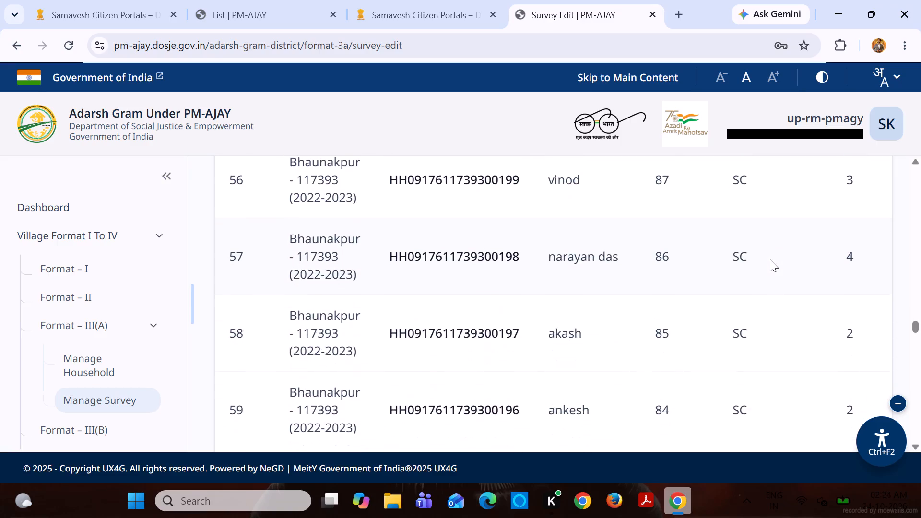
pyautogui.scroll(-6, 770, 259)
pyautogui.hscroll(-5, 770, 259)
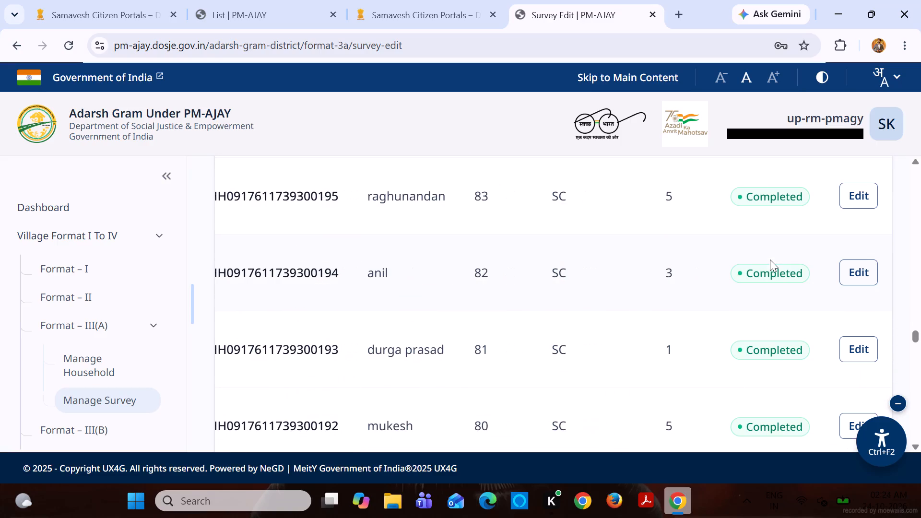
pyautogui.hscroll(-2, 770, 259)
pyautogui.click(865, 267)
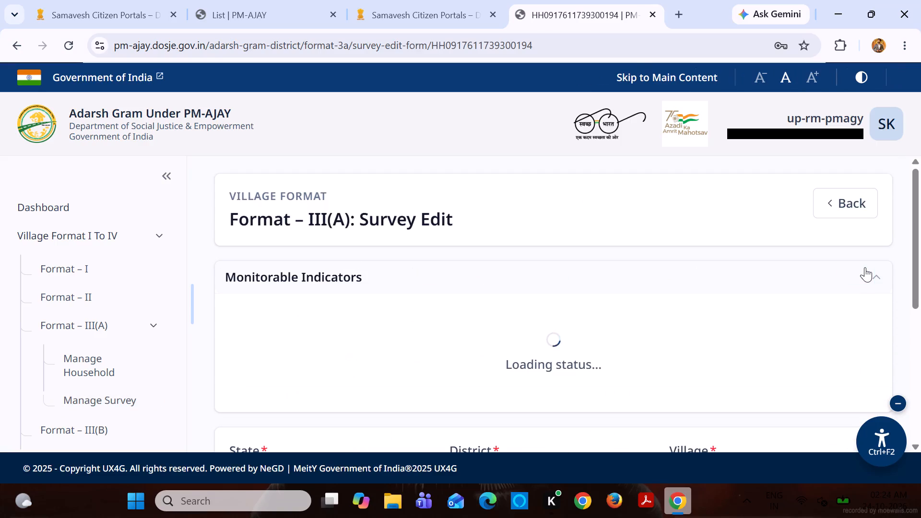
pyautogui.scroll(-4, 779, 298)
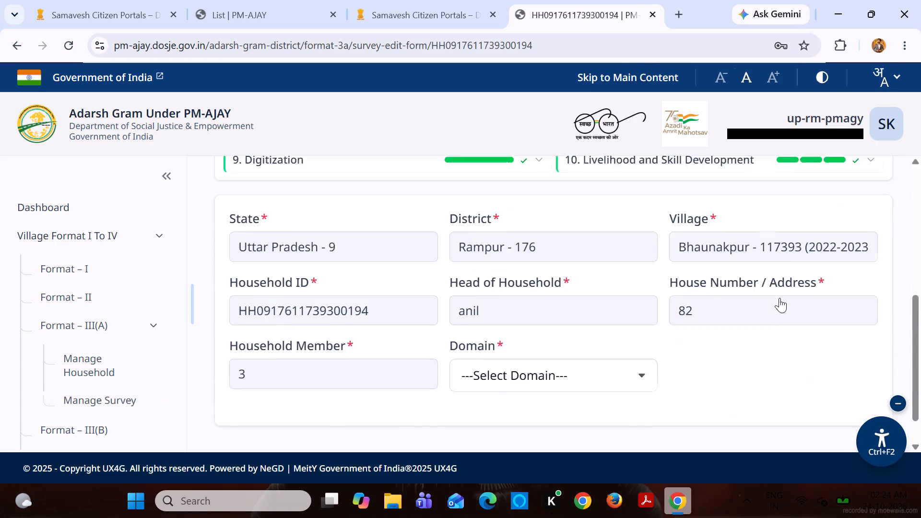
pyautogui.scroll(-2, 779, 298)
pyautogui.click(639, 321)
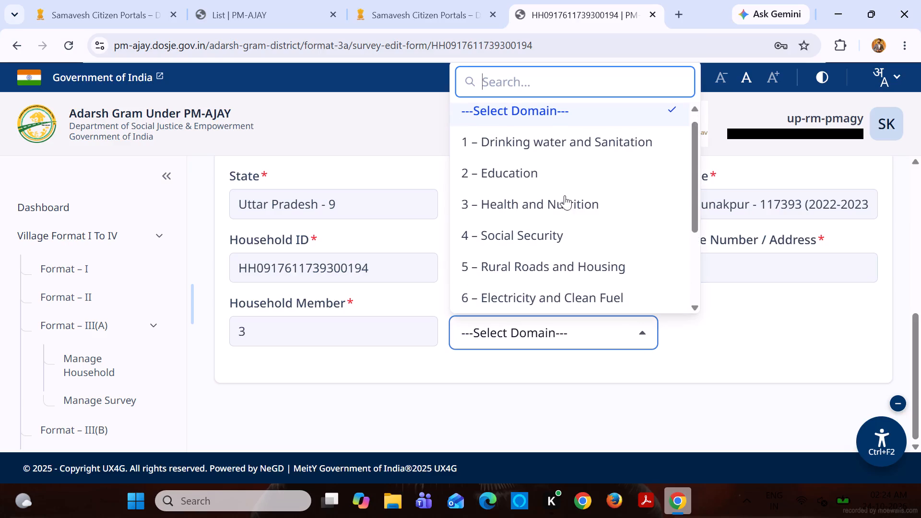
pyautogui.click(565, 193)
pyautogui.scroll(-2, 748, 333)
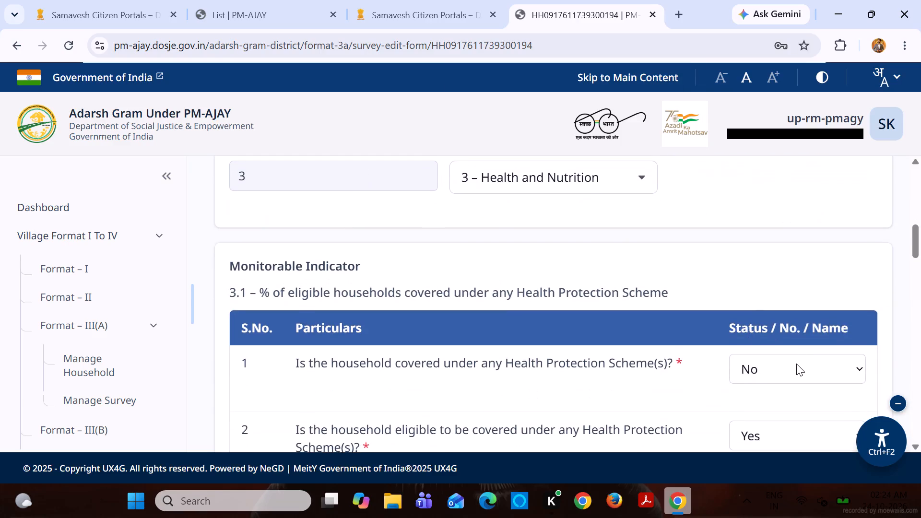
pyautogui.click(796, 364)
pyautogui.click(774, 412)
pyautogui.scroll(-8, 774, 412)
pyautogui.scroll(-7, 815, 410)
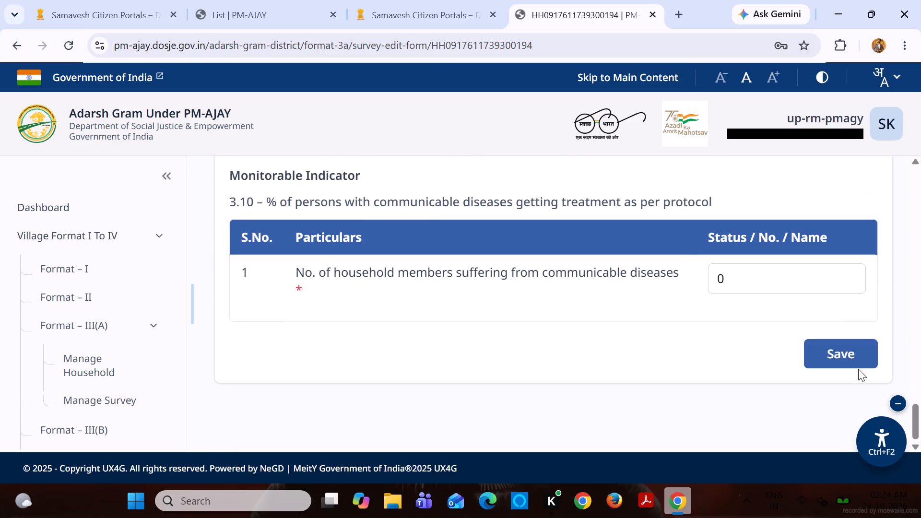
pyautogui.click(846, 354)
pyautogui.scroll(11, 753, 285)
pyautogui.click(833, 196)
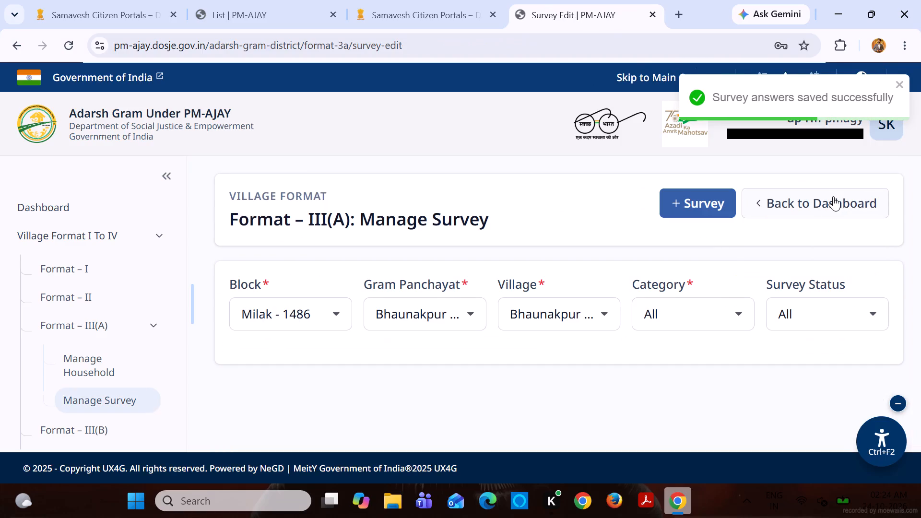
# Open household 199's survey for editing from the household list and load the 3 – Health and Nutrition domain.
pyautogui.scroll(-20, 795, 310)
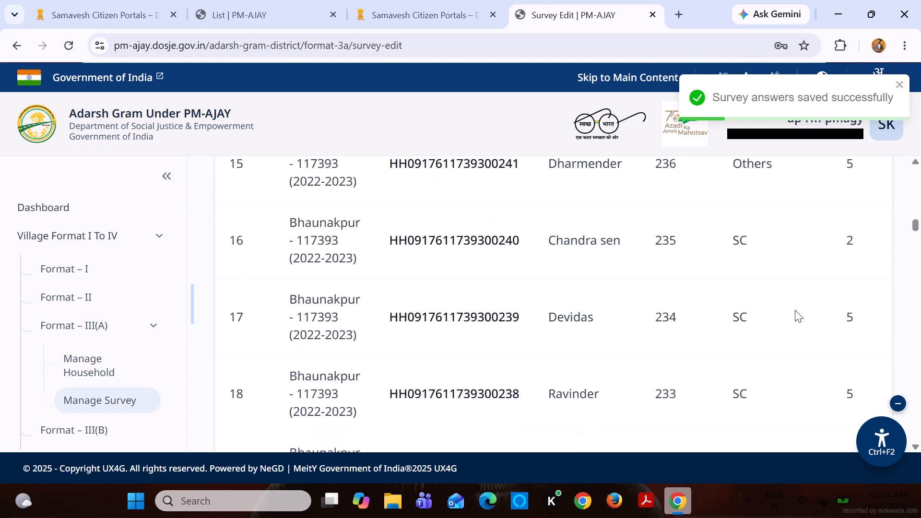
pyautogui.scroll(-5, 795, 310)
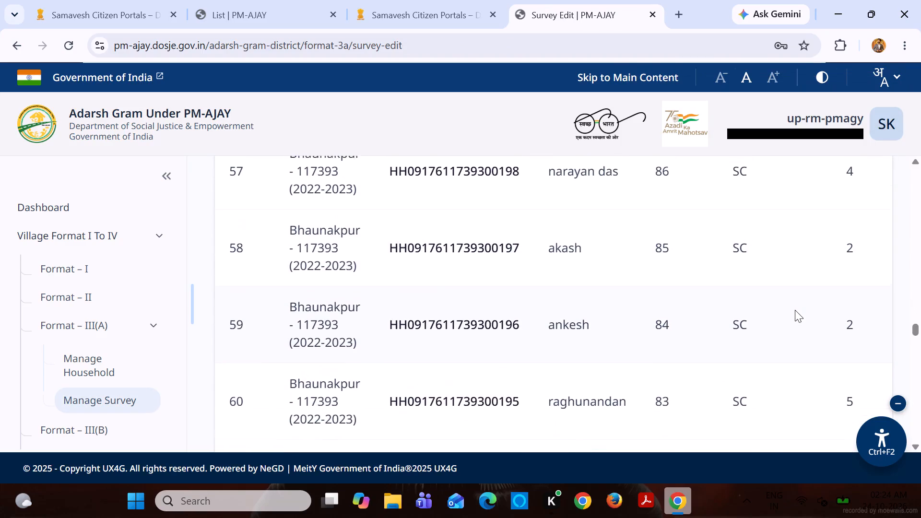
pyautogui.scroll(1, 795, 310)
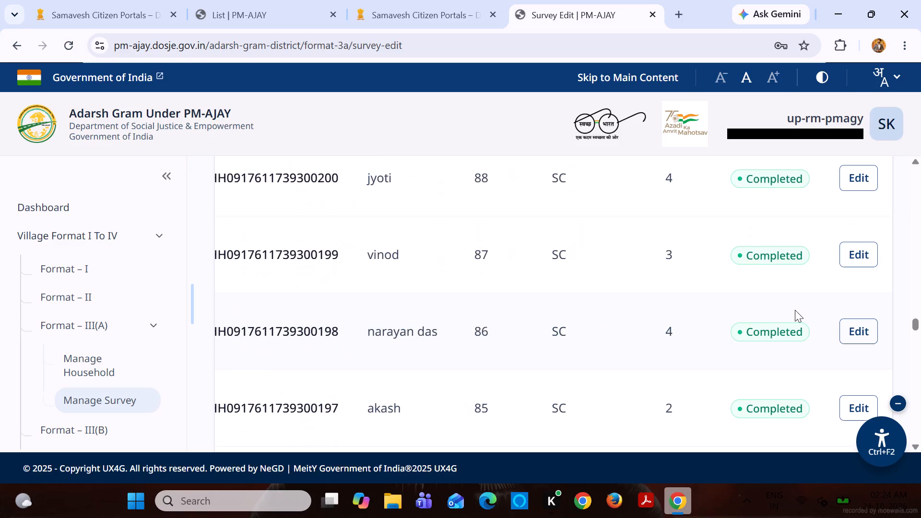
pyautogui.scroll(1, 795, 310)
pyautogui.click(876, 255)
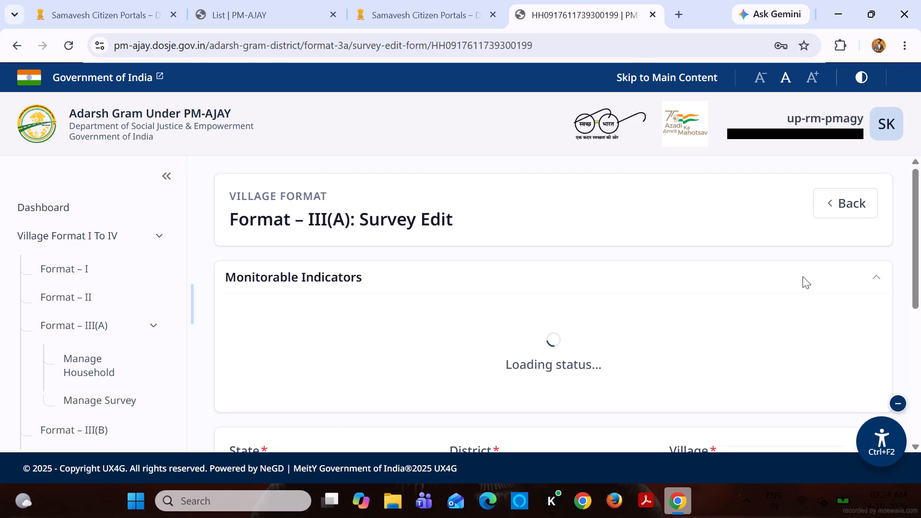
pyautogui.scroll(-9, 803, 276)
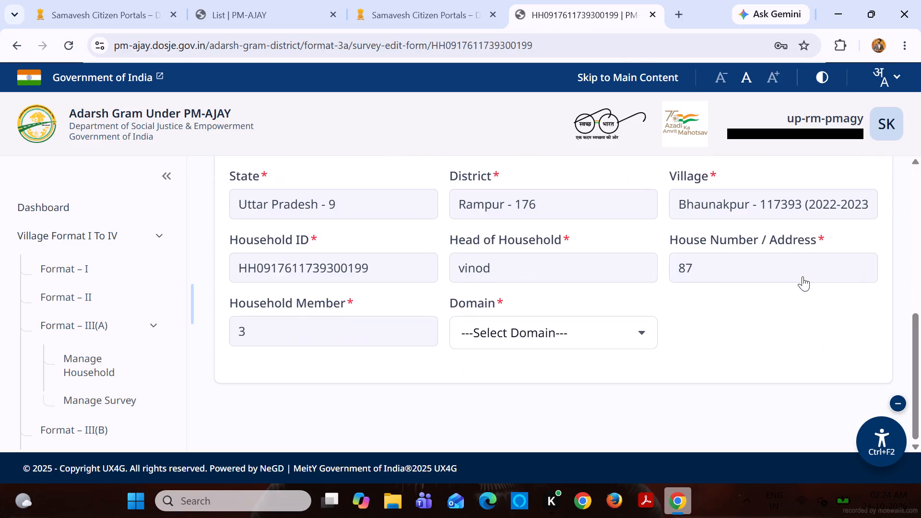
pyautogui.click(640, 324)
pyautogui.click(564, 201)
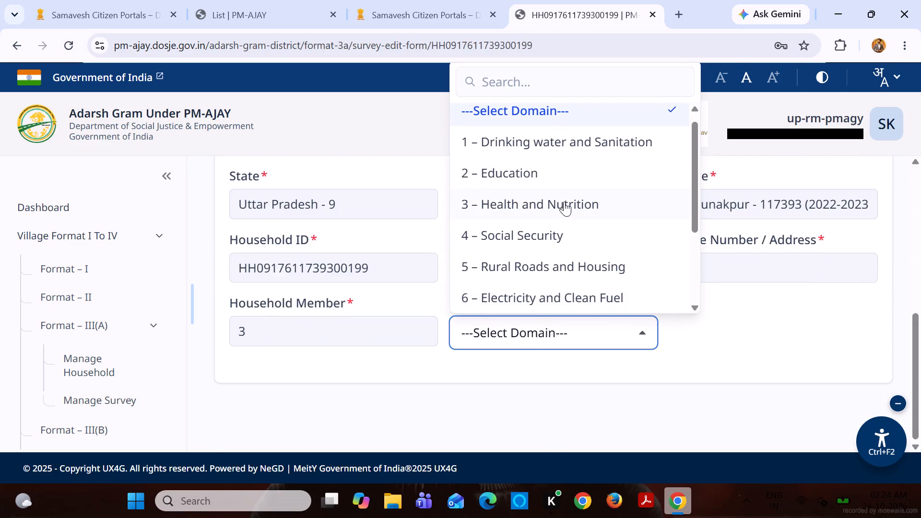
# Set household 199's indicator 3.1 answer on Health Protection Scheme coverage to Yes, save the answers, and return to the Manage Survey list.
pyautogui.scroll(-5, 701, 306)
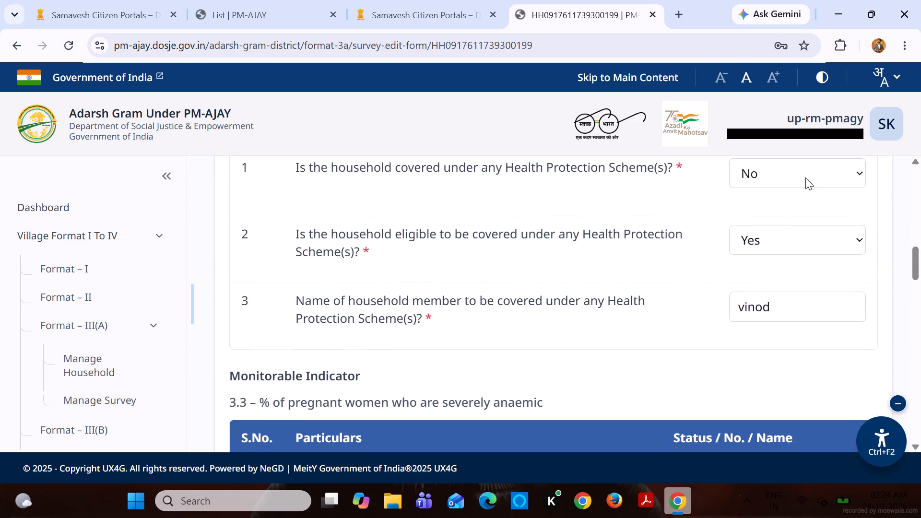
pyautogui.click(806, 177)
pyautogui.click(770, 221)
pyautogui.scroll(-8, 770, 221)
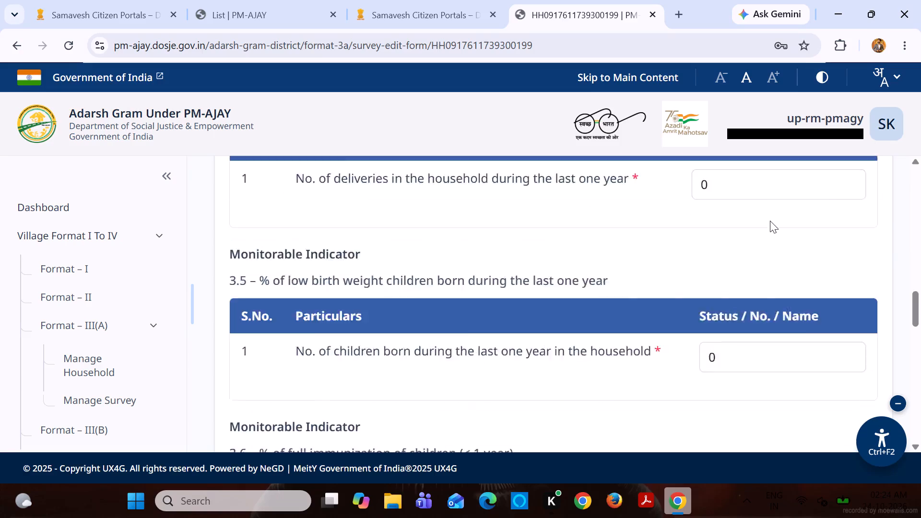
pyautogui.scroll(-16, 770, 221)
pyautogui.click(865, 343)
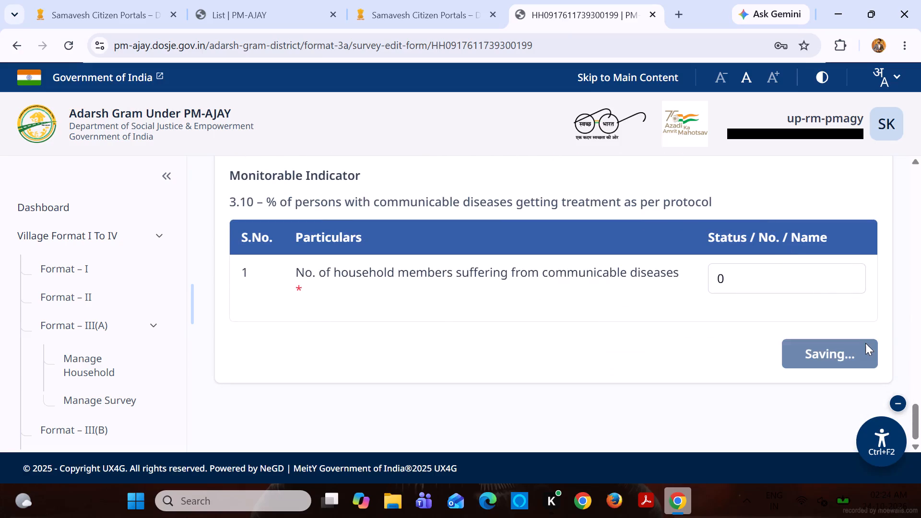
pyautogui.scroll(8, 755, 230)
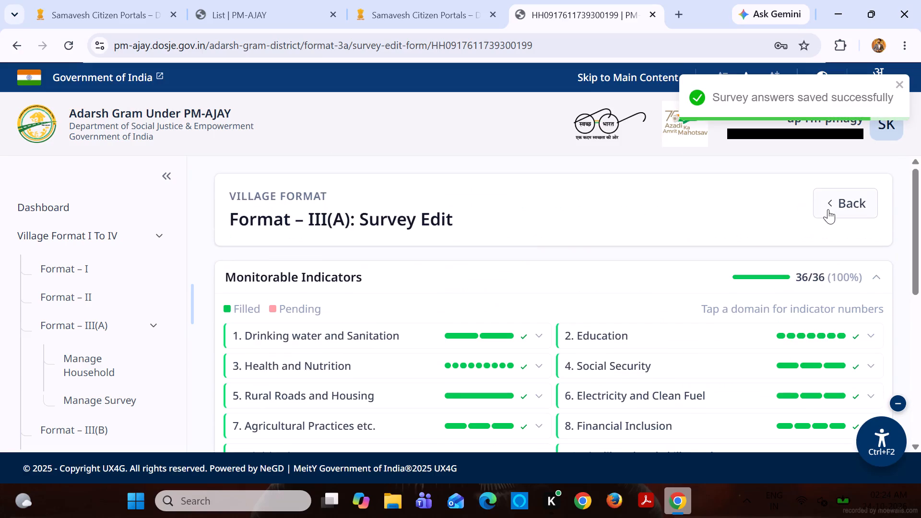
pyautogui.click(828, 209)
# Open household 200's survey for editing from the household list and load the 3 – Health and Nutrition domain.
pyautogui.scroll(-6, 772, 249)
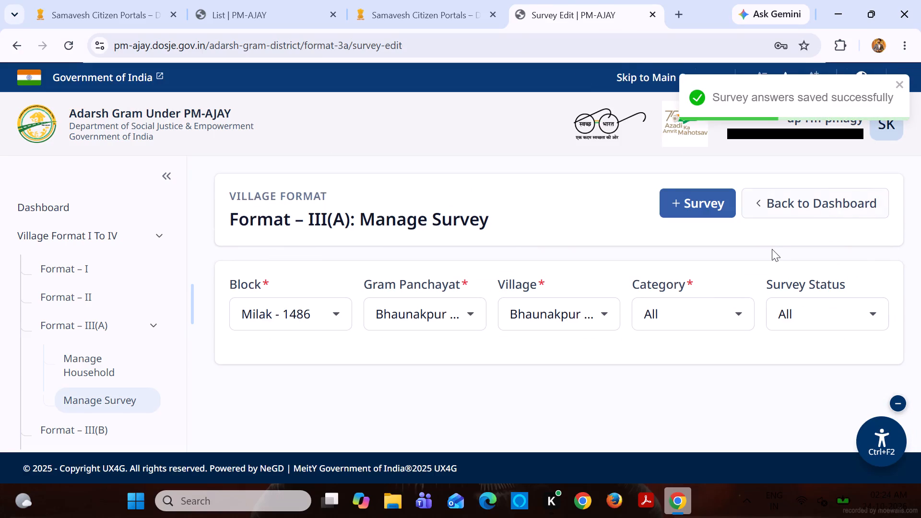
pyautogui.scroll(-10, 772, 249)
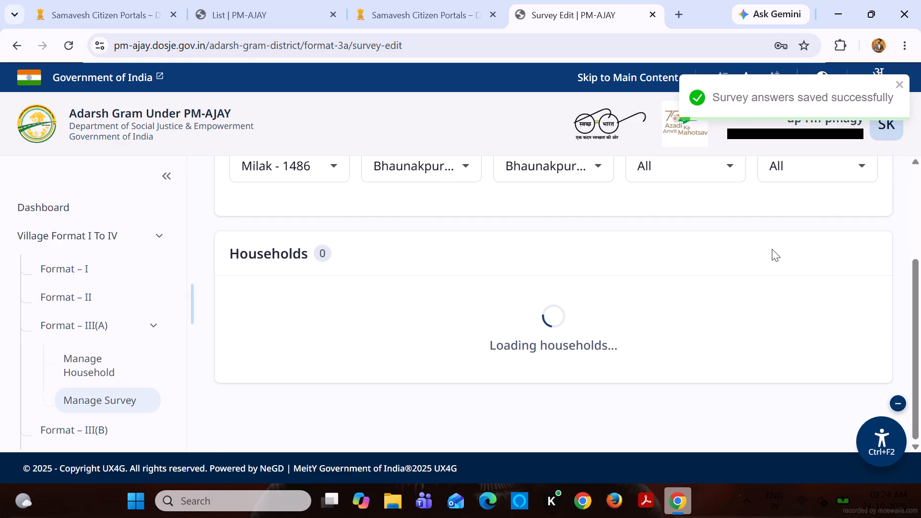
pyautogui.scroll(-14, 772, 249)
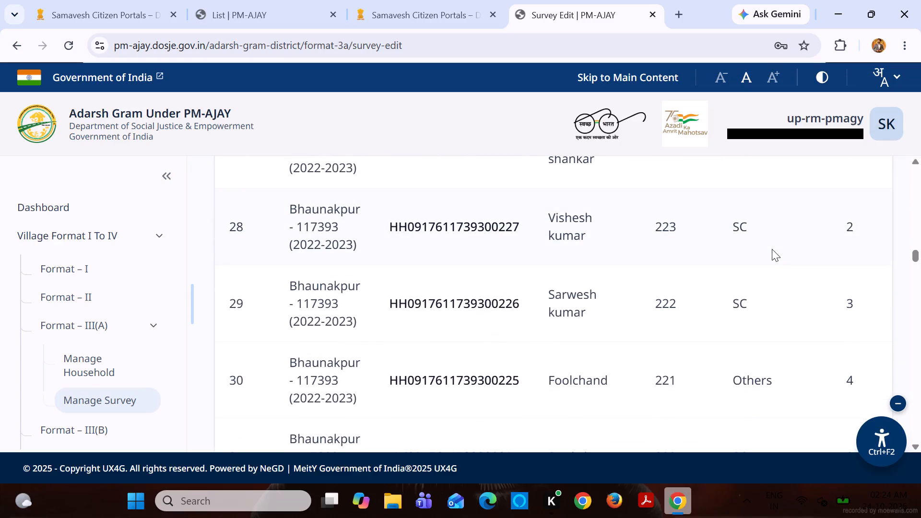
pyautogui.scroll(-11, 772, 249)
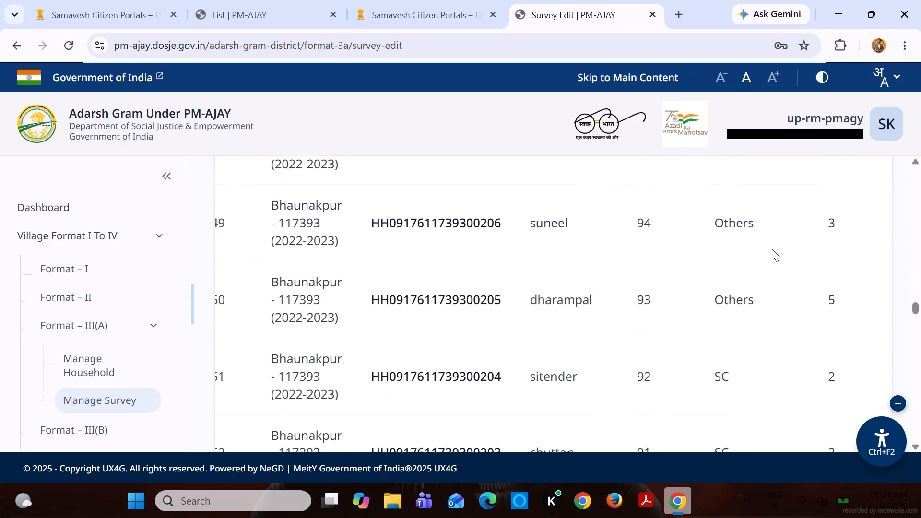
pyautogui.scroll(-9, 772, 249)
pyautogui.hscroll(-2, 772, 249)
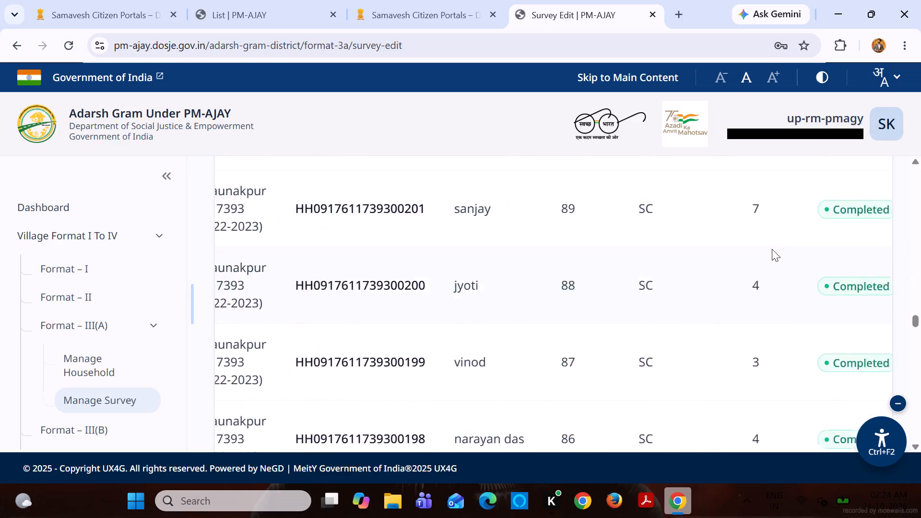
pyautogui.hscroll(-5, 772, 249)
pyautogui.click(863, 275)
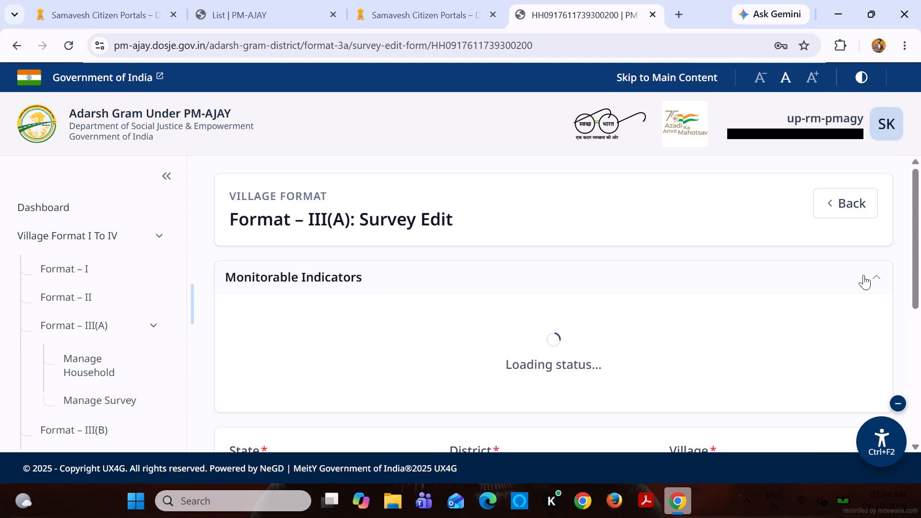
pyautogui.scroll(-3, 791, 259)
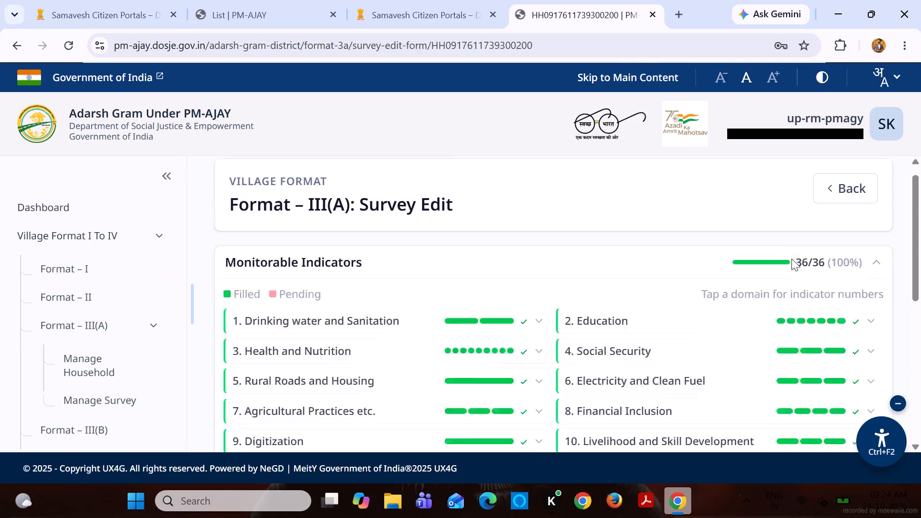
pyautogui.scroll(-6, 791, 259)
pyautogui.click(641, 331)
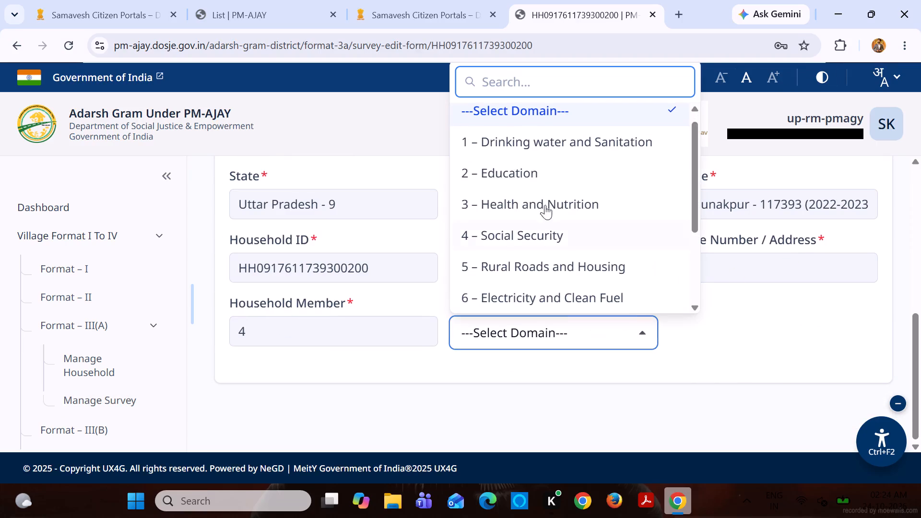
pyautogui.click(547, 200)
# Set household 200's answer on being covered under any Health Protection Scheme, indicator 3.1, to Yes and save the survey answers.
pyautogui.scroll(-5, 718, 297)
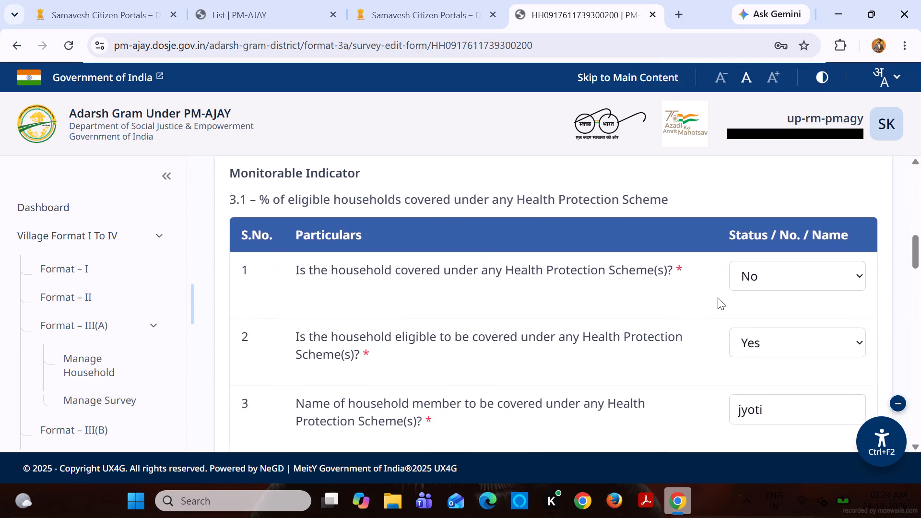
pyautogui.click(792, 264)
pyautogui.click(760, 324)
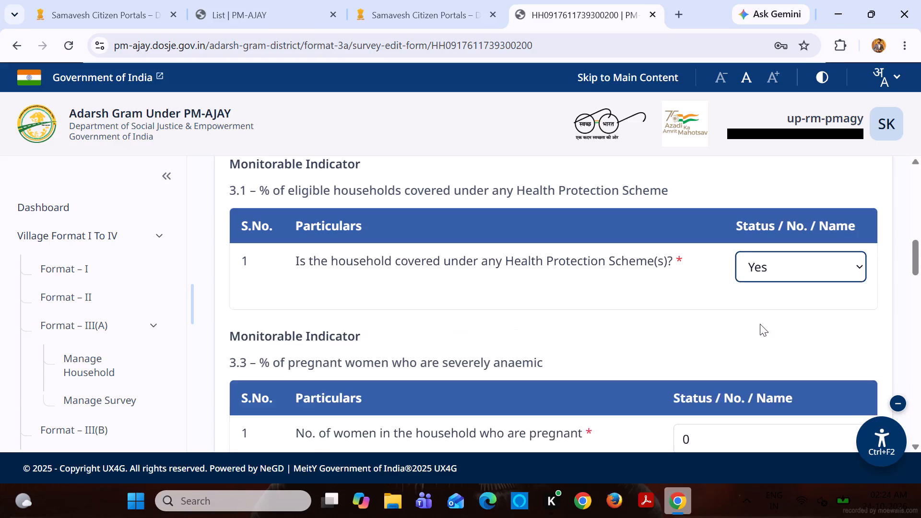
pyautogui.scroll(-11, 760, 324)
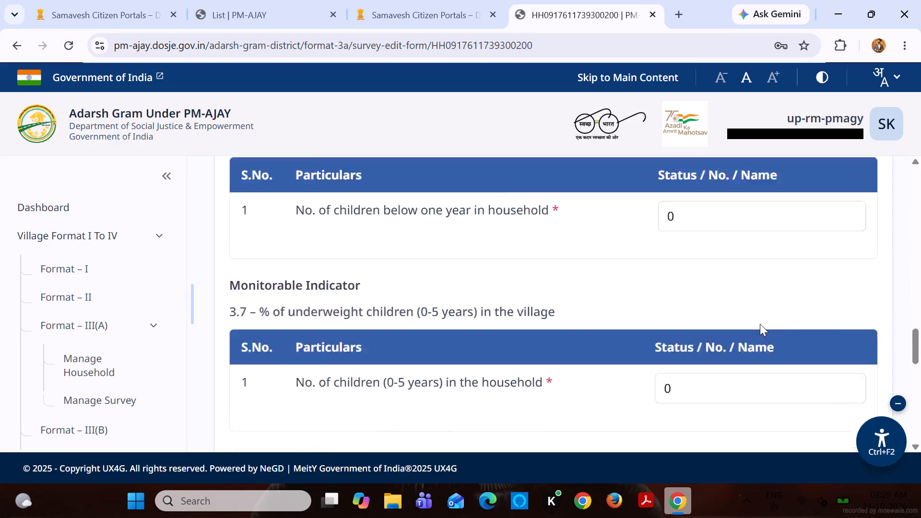
pyautogui.scroll(-7, 760, 324)
pyautogui.click(823, 355)
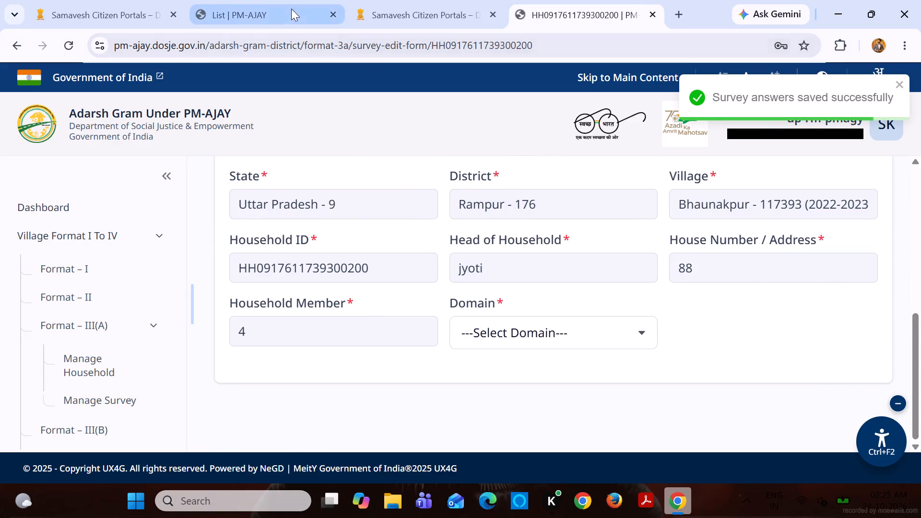
# Review the pending household IDs that follow household 200 on the Format – III(B) list.
pyautogui.click(291, 9)
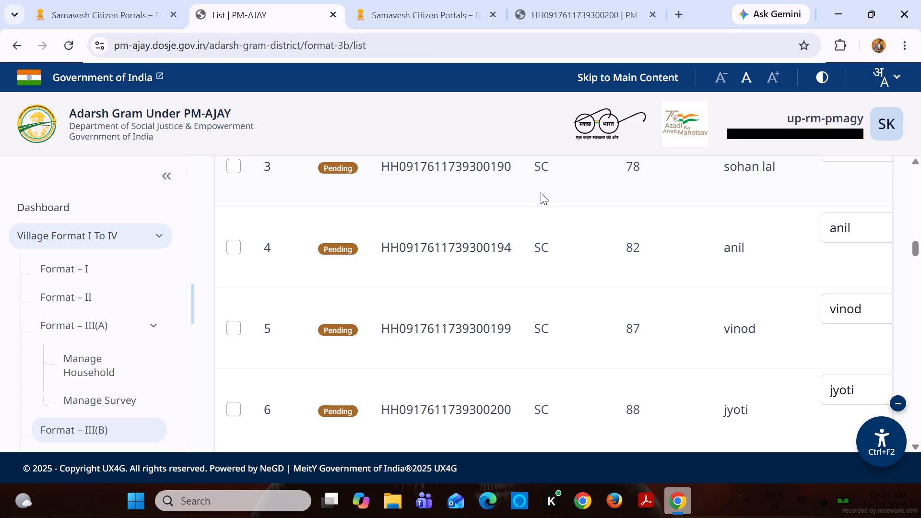
pyautogui.scroll(-2, 626, 264)
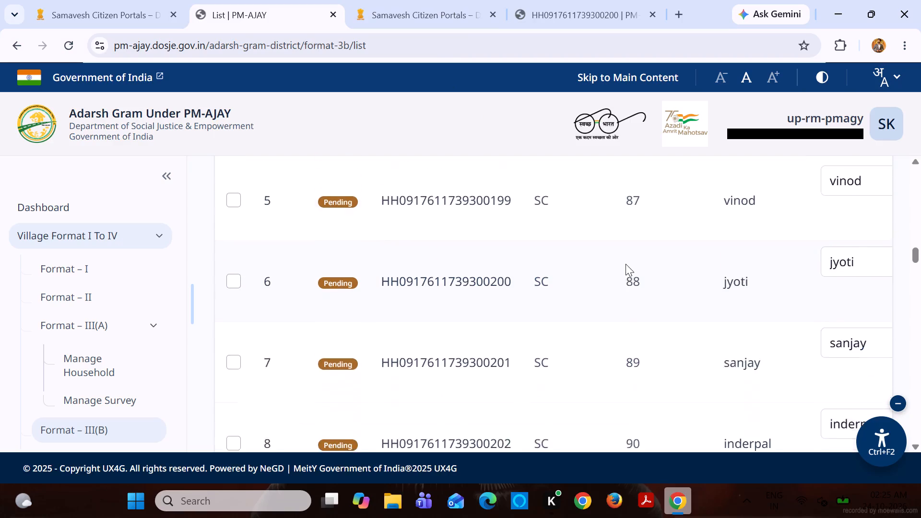
pyautogui.scroll(-3, 626, 264)
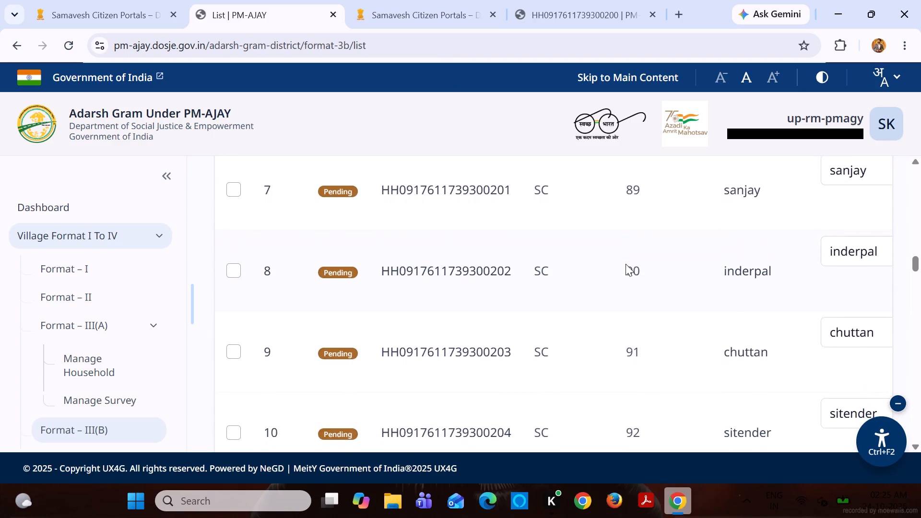
pyautogui.scroll(-3, 626, 264)
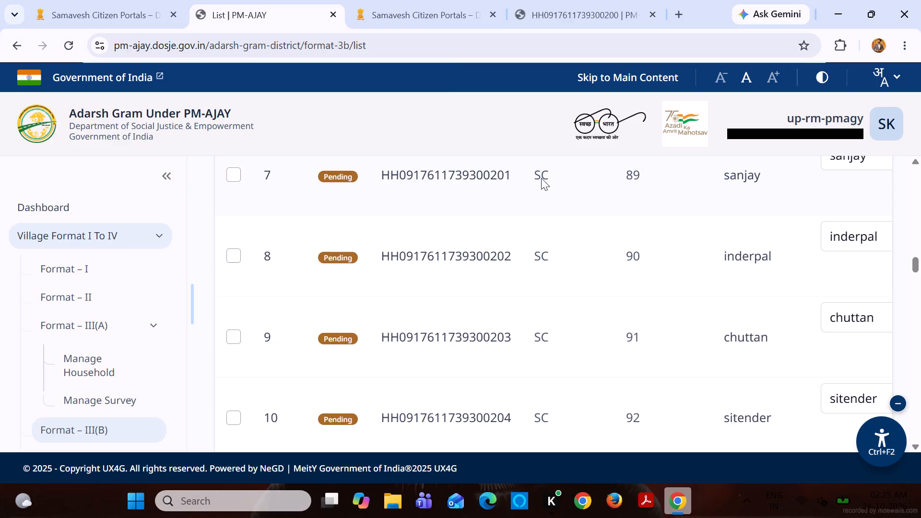
pyautogui.click(582, 0)
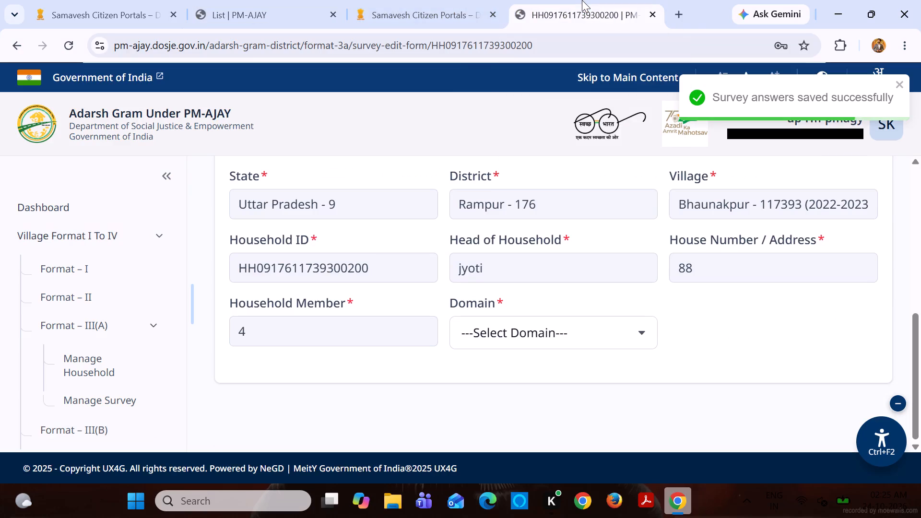
# Return to the Manage Survey list, open household 201's survey for editing, and load the 3 – Health and Nutrition domain.
pyautogui.scroll(10, 700, 280)
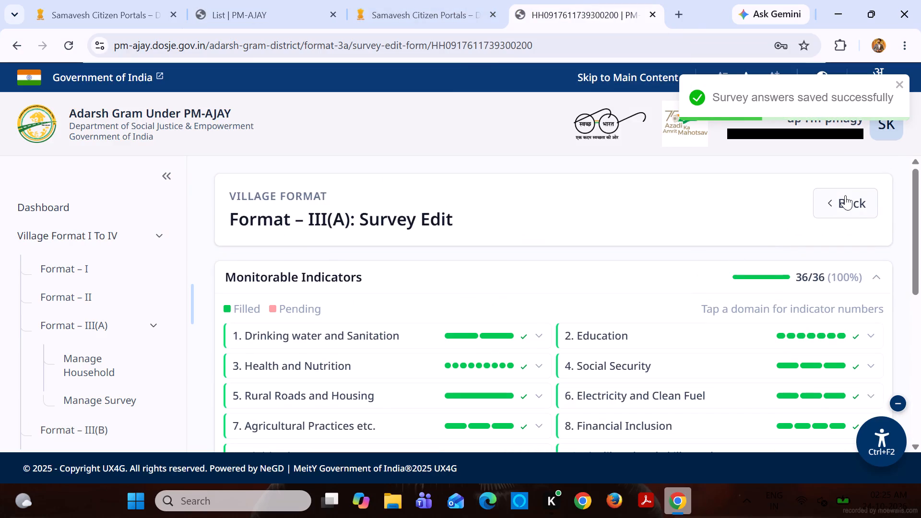
pyautogui.click(845, 195)
pyautogui.scroll(-1, 773, 241)
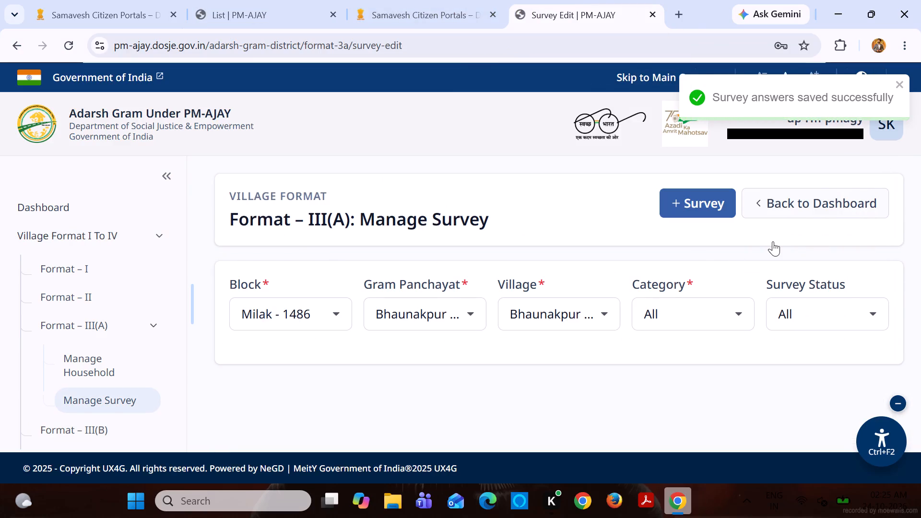
pyautogui.scroll(-15, 773, 241)
pyautogui.scroll(-7, 773, 241)
pyautogui.scroll(-20, 773, 241)
pyautogui.scroll(-7, 773, 241)
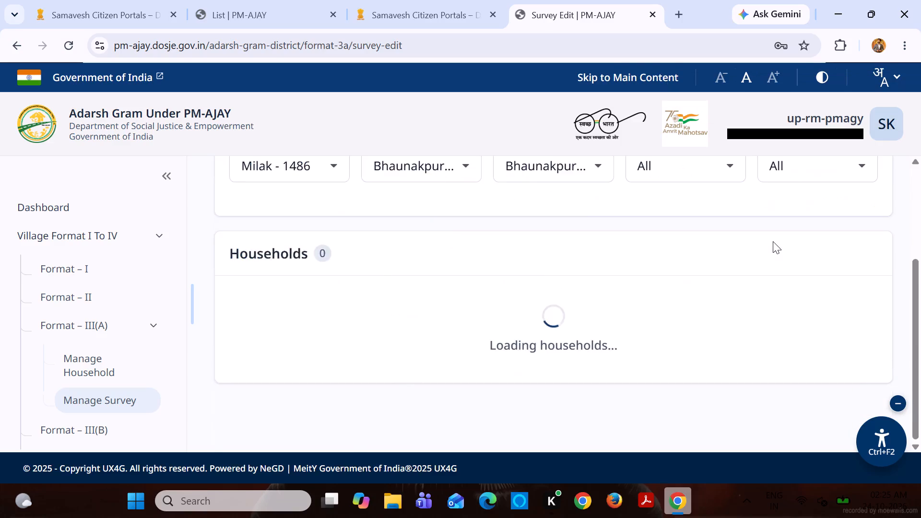
pyautogui.scroll(-20, 773, 241)
pyautogui.scroll(-3, 773, 241)
pyautogui.click(677, 373)
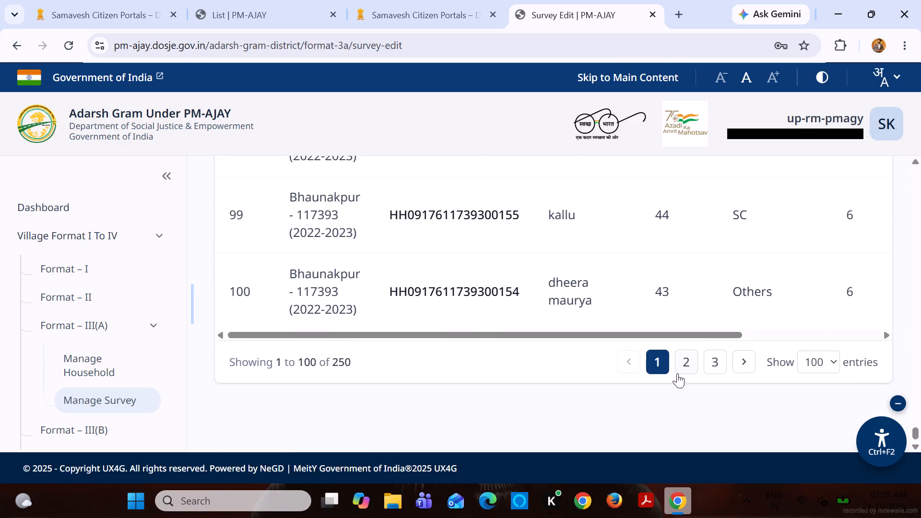
pyautogui.click(644, 352)
pyautogui.click(653, 360)
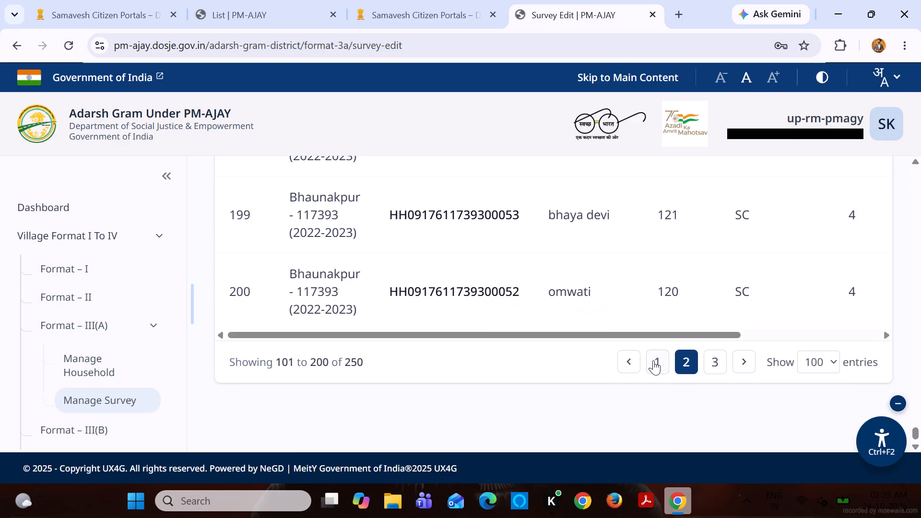
pyautogui.scroll(7, 681, 315)
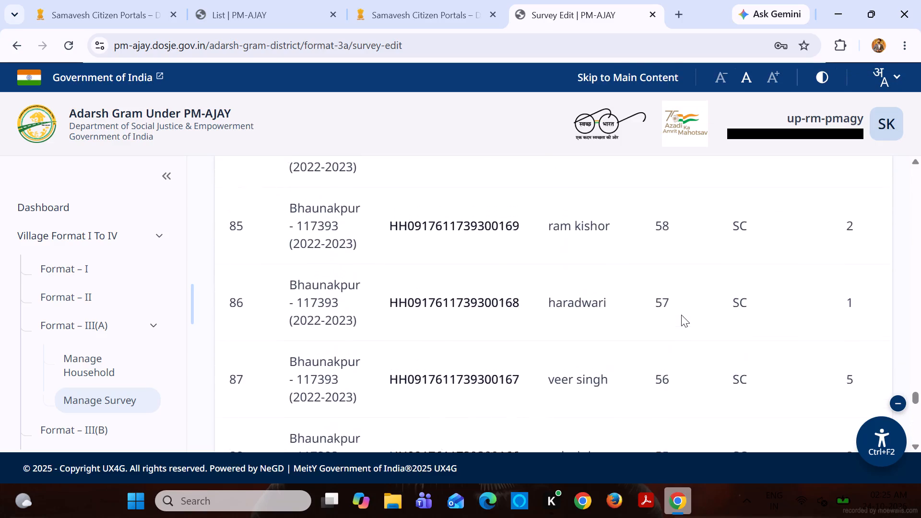
pyautogui.scroll(11, 681, 315)
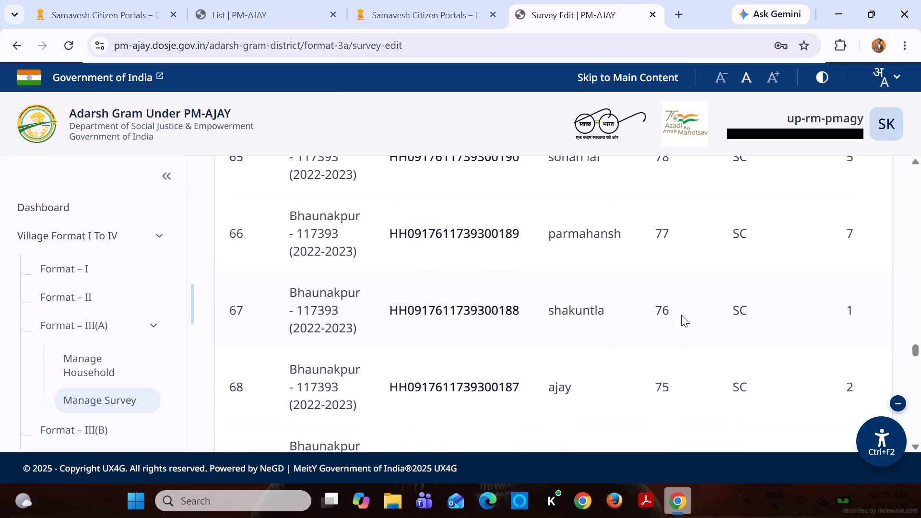
pyautogui.scroll(7, 681, 315)
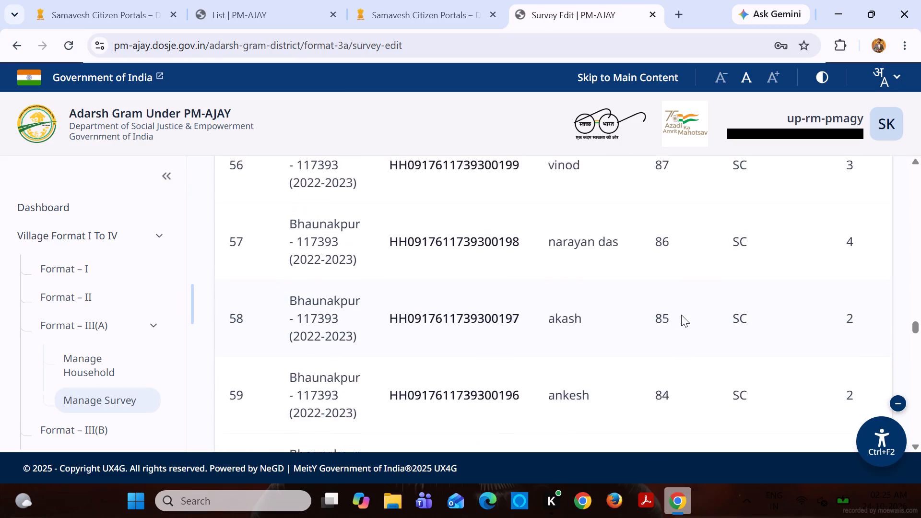
pyautogui.scroll(7, 681, 315)
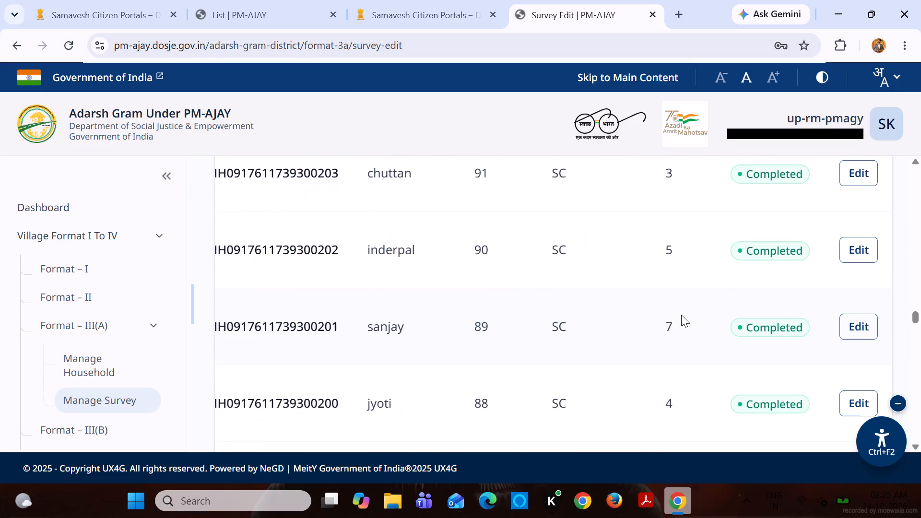
pyautogui.scroll(2, 681, 315)
pyautogui.click(851, 328)
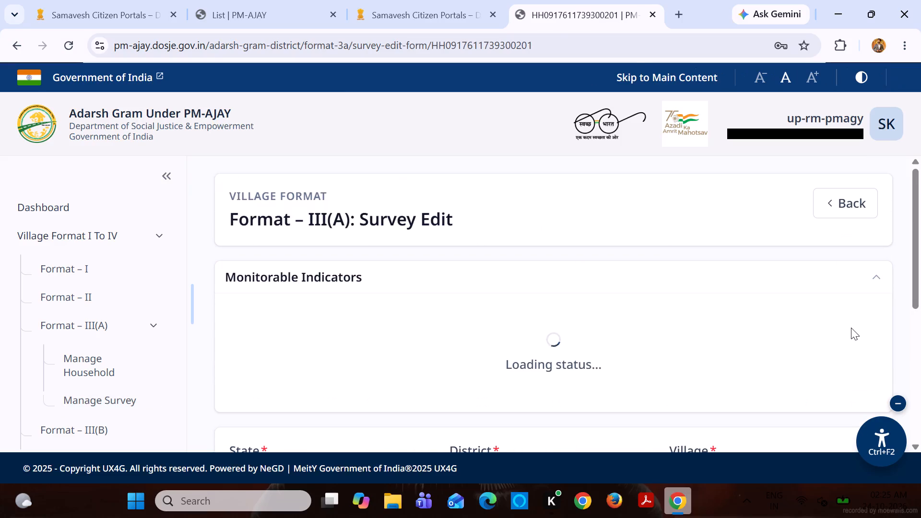
pyautogui.scroll(-6, 734, 341)
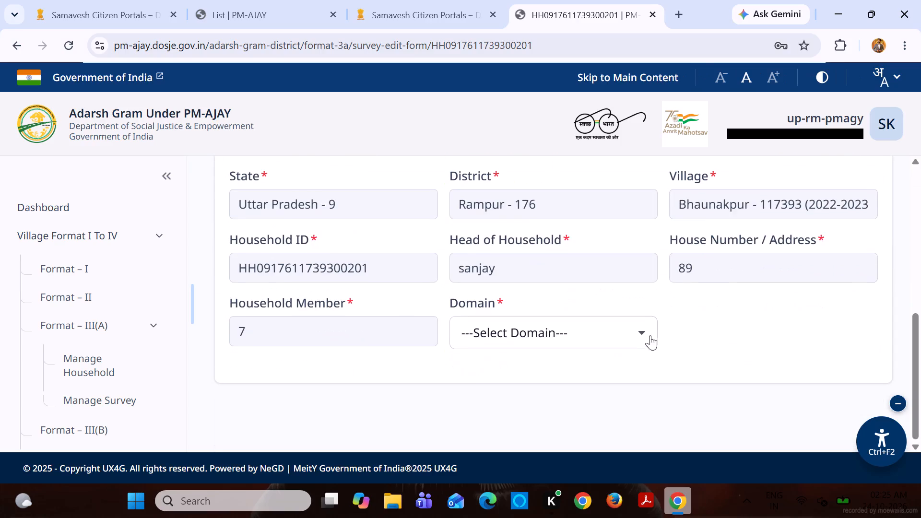
pyautogui.click(646, 331)
pyautogui.click(531, 188)
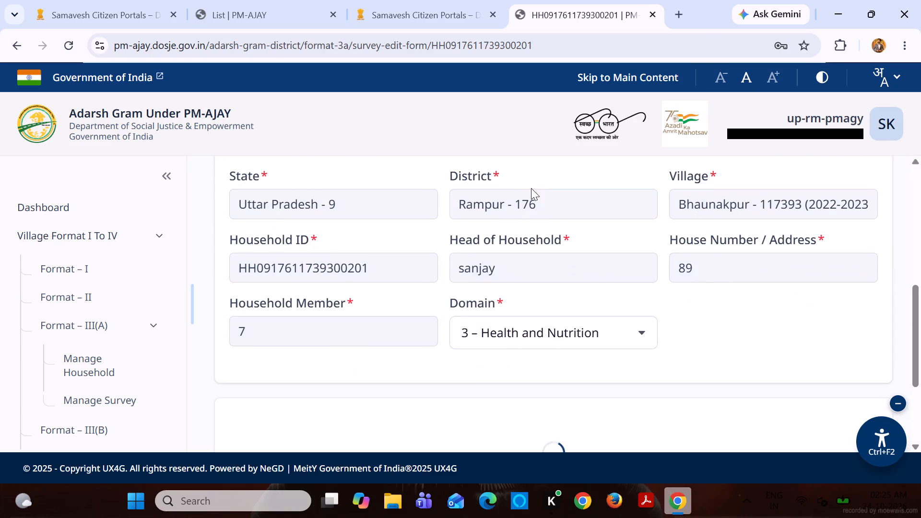
# Set household 201's indicator 3.1 answer on Health Protection Scheme coverage to Yes, save the answers, and return to the Manage Survey list.
pyautogui.scroll(-4, 646, 279)
pyautogui.click(772, 248)
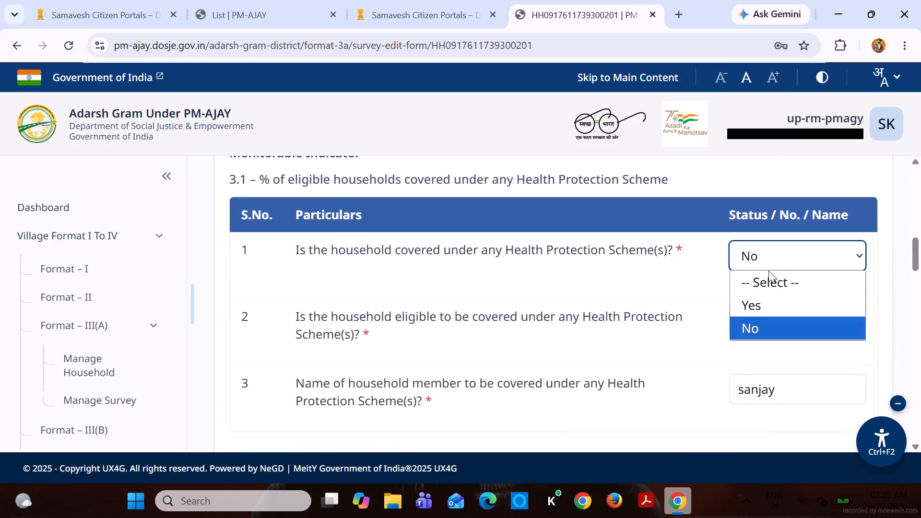
pyautogui.click(765, 299)
pyautogui.scroll(-13, 765, 299)
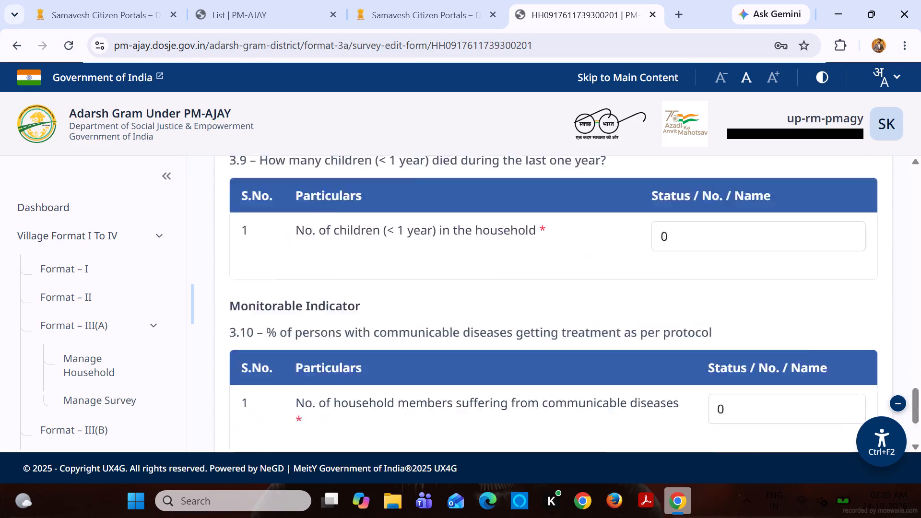
pyautogui.click(838, 351)
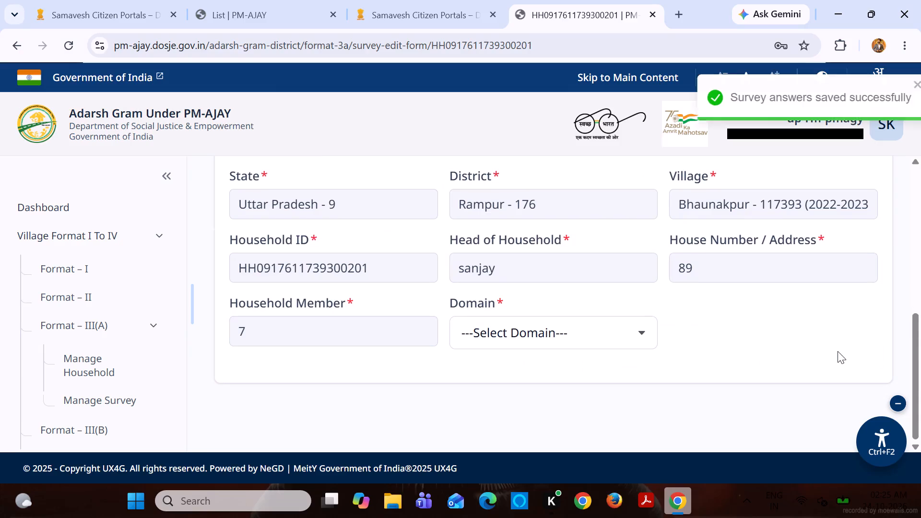
pyautogui.scroll(6, 666, 210)
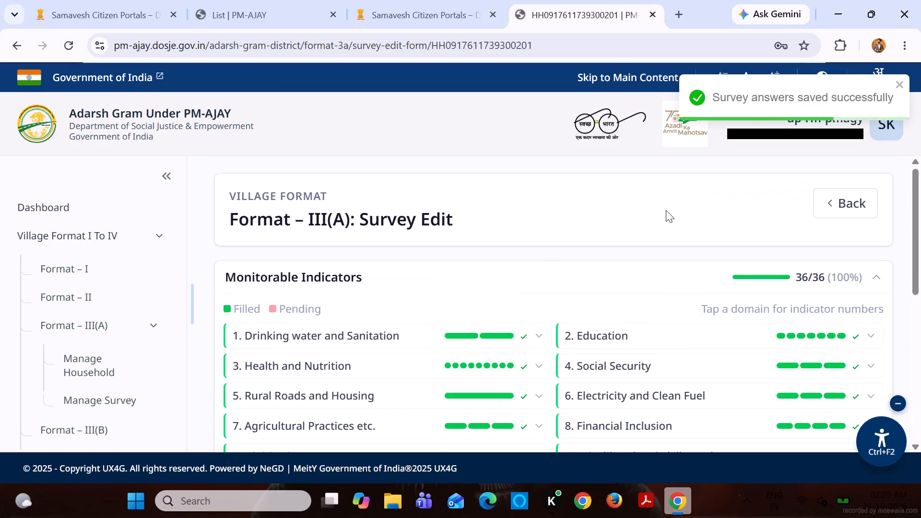
pyautogui.click(832, 191)
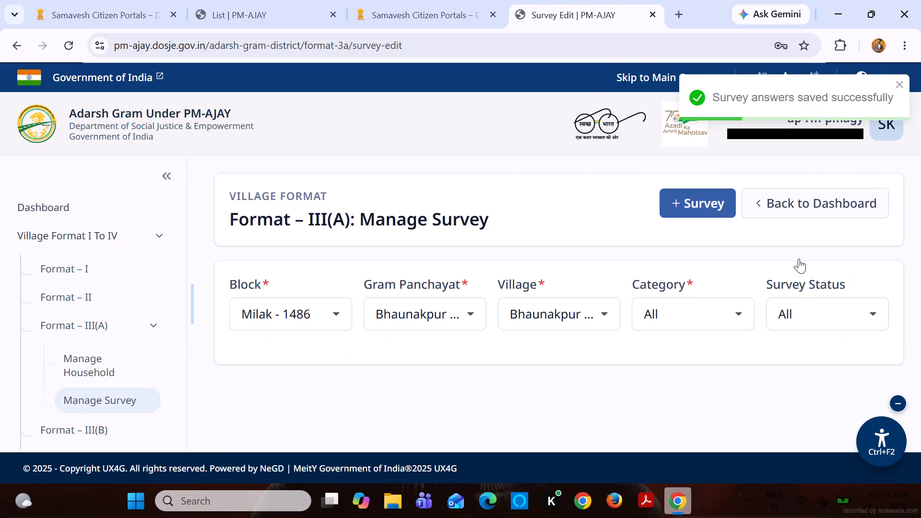
# Open household 202's survey for editing from the household list and load the 3 – Health and Nutrition domain.
pyautogui.scroll(-12, 799, 259)
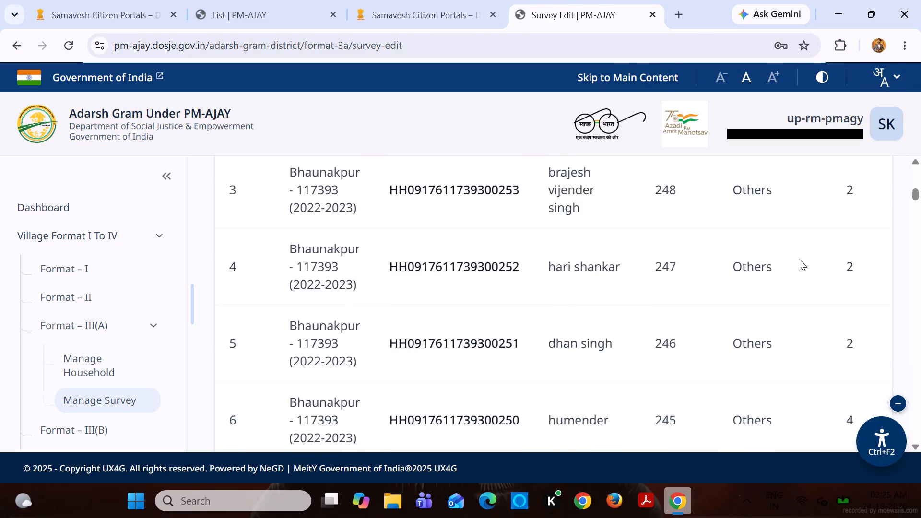
pyautogui.scroll(-20, 799, 259)
pyautogui.scroll(-9, 799, 259)
pyautogui.scroll(7, 799, 259)
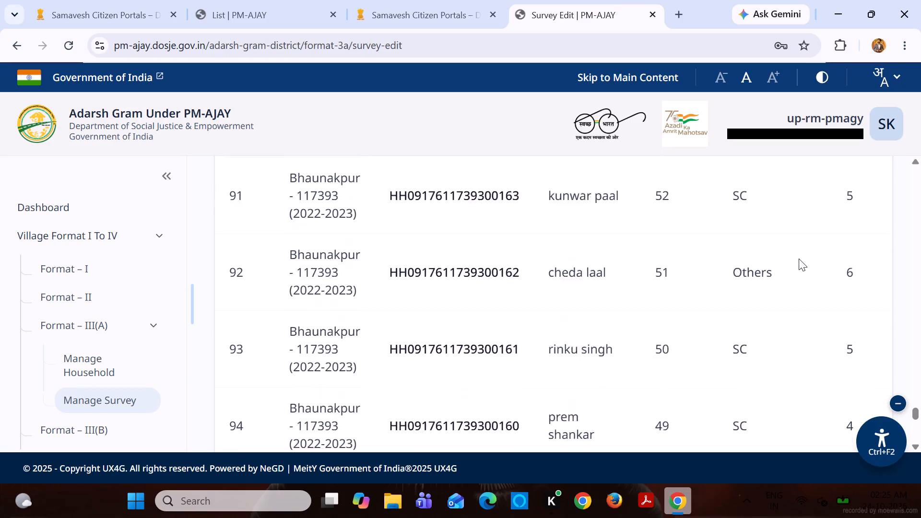
pyautogui.scroll(7, 799, 259)
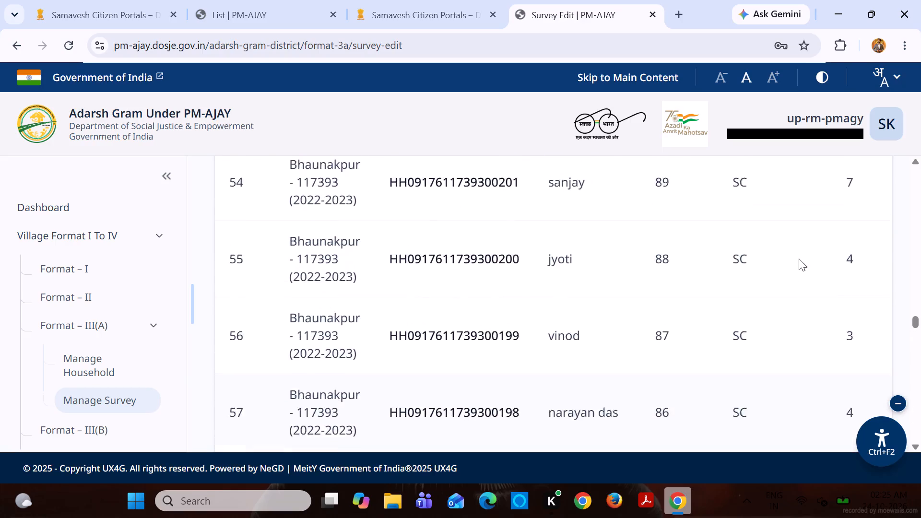
pyautogui.scroll(4, 799, 259)
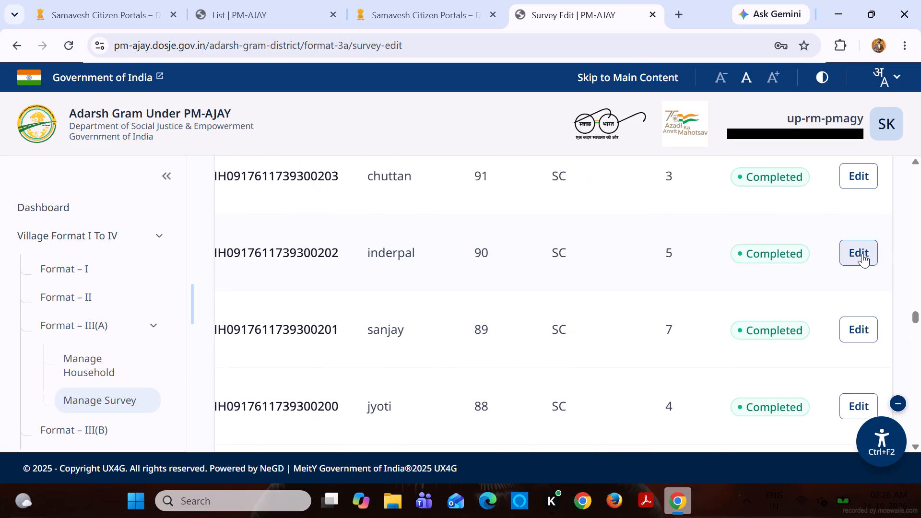
pyautogui.click(862, 253)
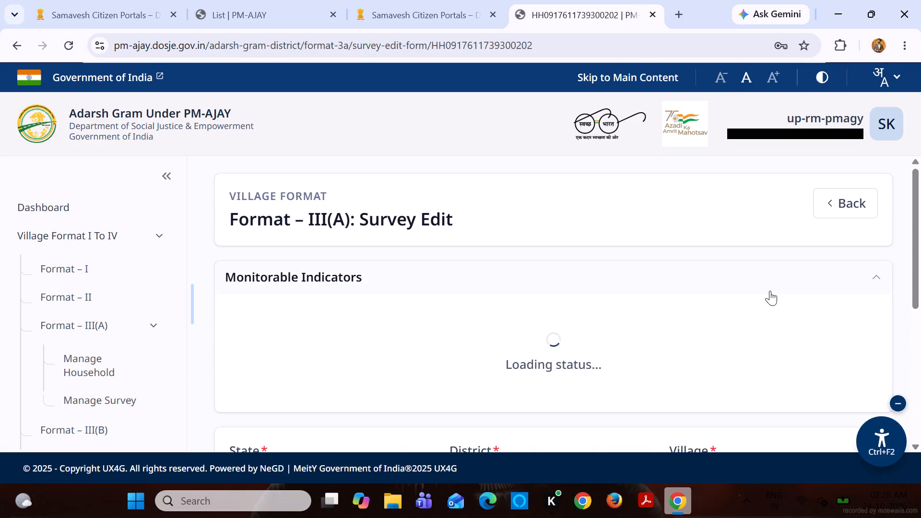
pyautogui.scroll(-7, 770, 291)
pyautogui.click(640, 323)
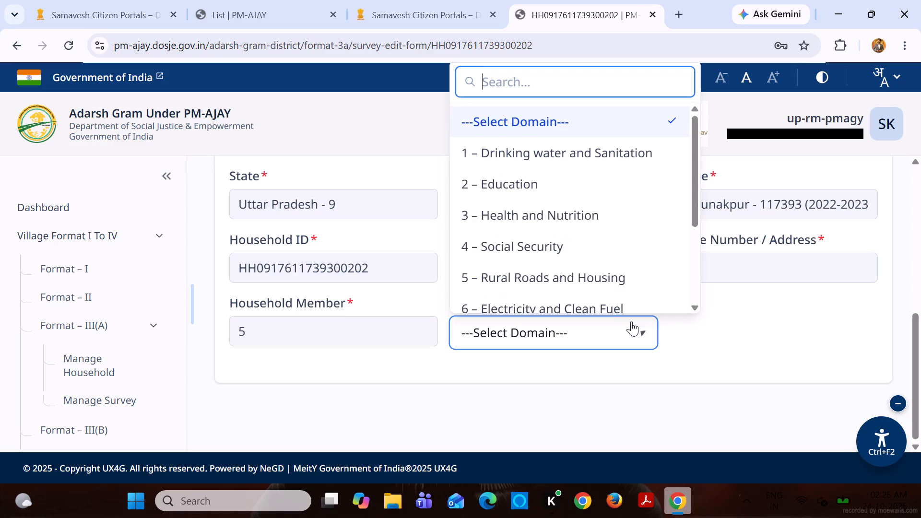
pyautogui.click(538, 205)
# Set household 202's indicator 3.1 answer on Health Protection Scheme coverage to Yes, save the answers, and return to the Manage Survey list.
pyautogui.scroll(-4, 656, 271)
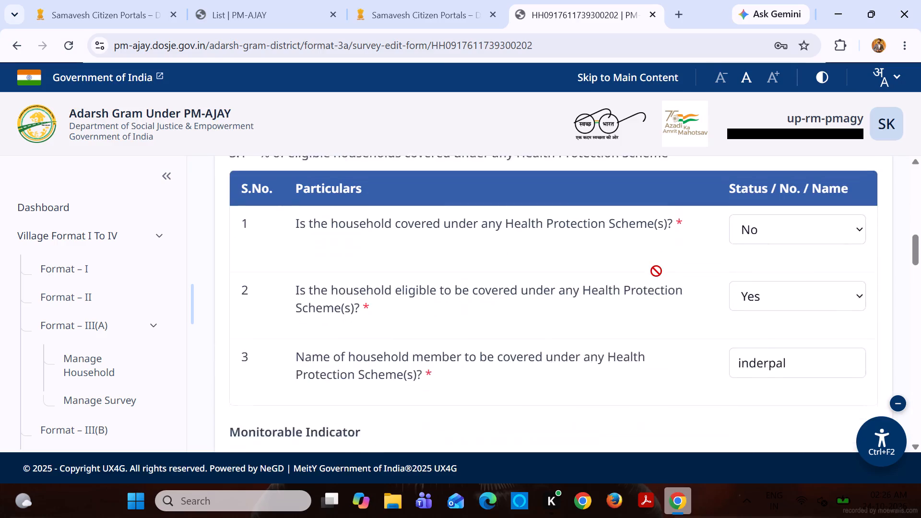
pyautogui.moveTo(768, 216); pyautogui.dragTo(766, 258)
pyautogui.click(766, 258)
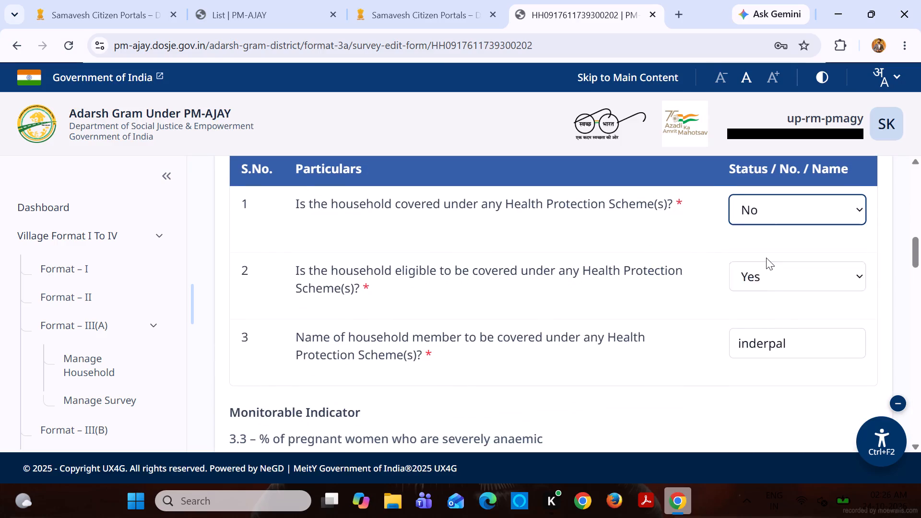
pyautogui.scroll(-16, 766, 258)
pyautogui.click(839, 353)
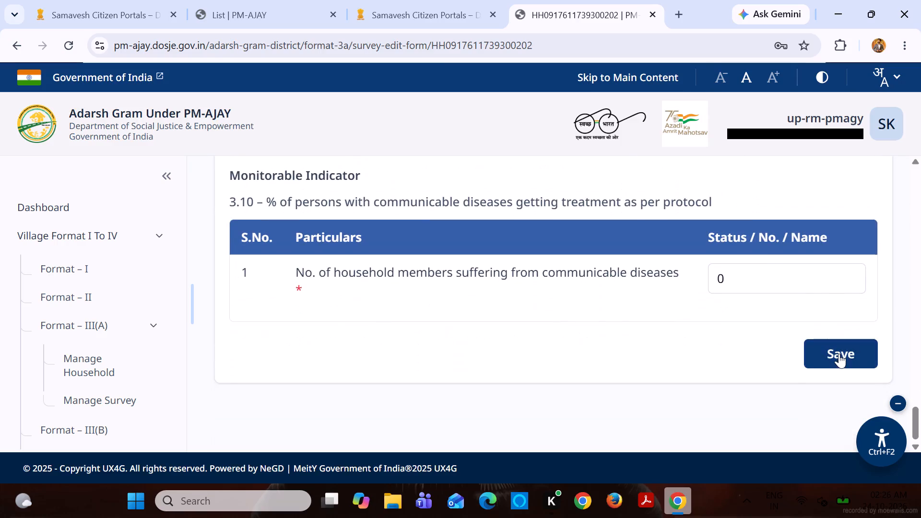
pyautogui.scroll(7, 786, 176)
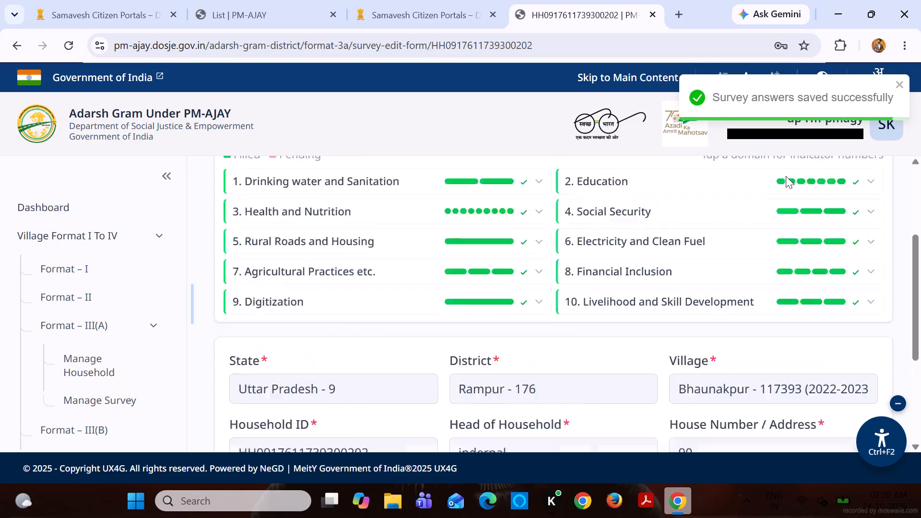
pyautogui.scroll(4, 786, 176)
pyautogui.click(849, 192)
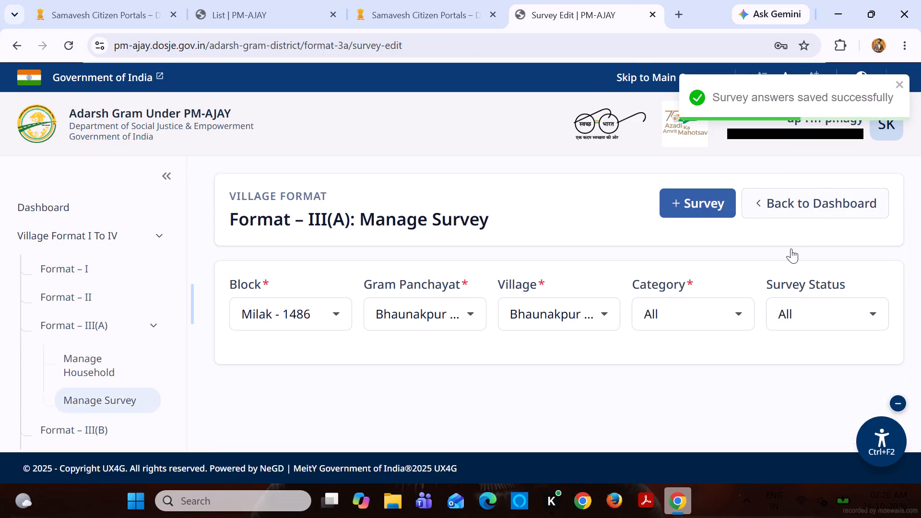
# Open household 203's survey for editing from the household list and load the 3 – Health and Nutrition domain.
pyautogui.scroll(-15, 791, 248)
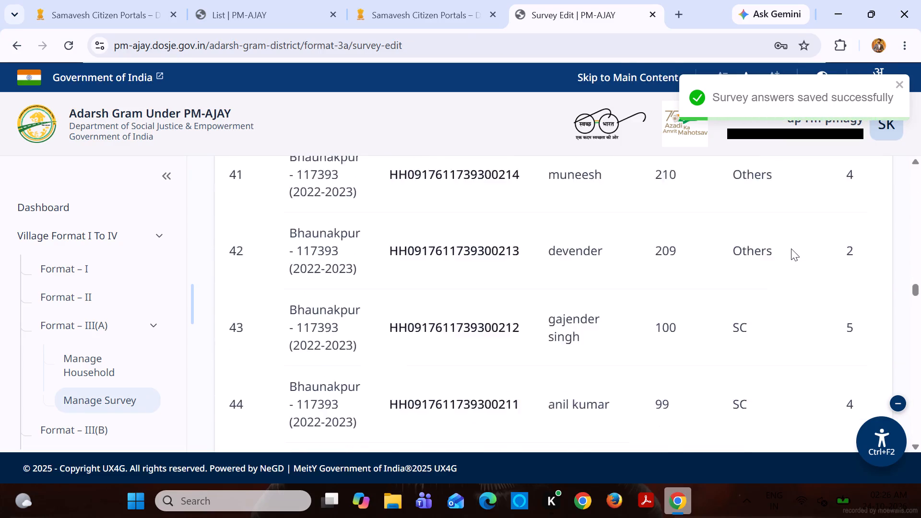
pyautogui.scroll(-6, 791, 248)
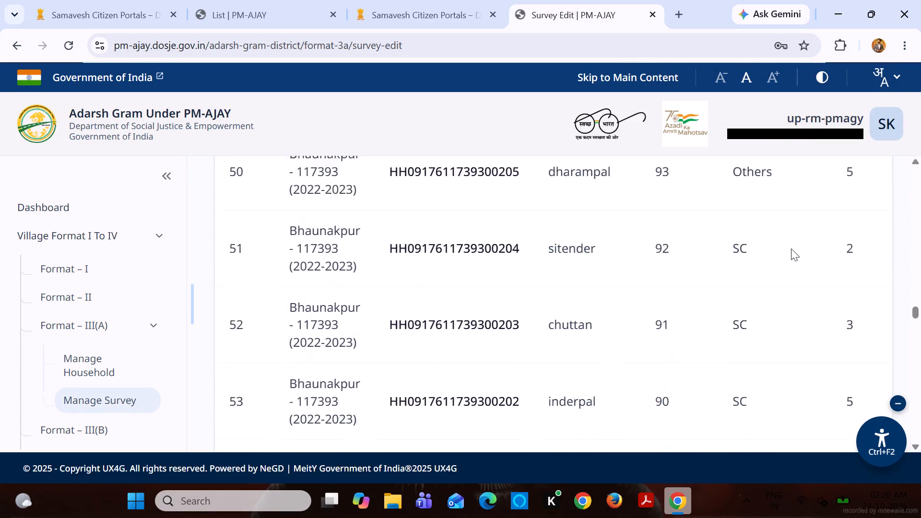
pyautogui.scroll(-1, 791, 248)
pyautogui.hscroll(-6, 791, 248)
pyautogui.click(856, 283)
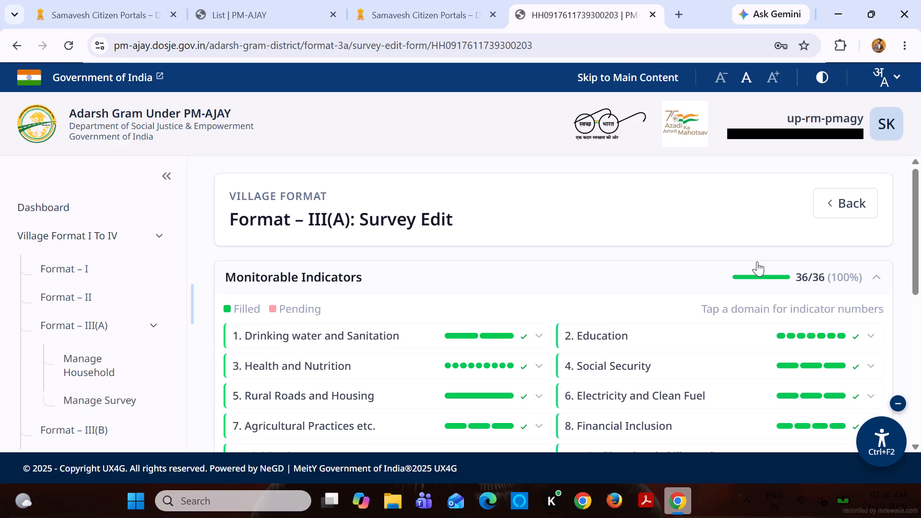
pyautogui.scroll(-8, 757, 261)
pyautogui.click(637, 324)
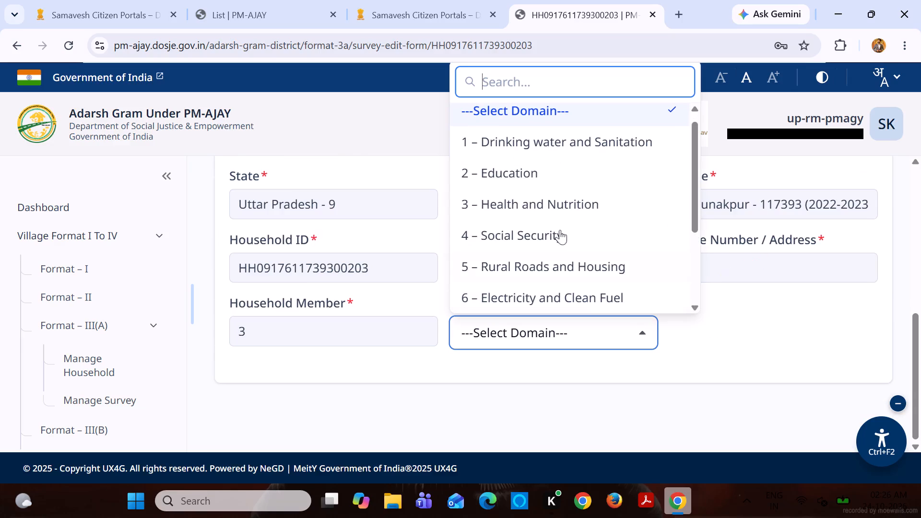
pyautogui.click(551, 202)
# Set household 203's indicator 3.1 answer on Health Protection Scheme coverage to Yes, save the answers, and return to the Manage Survey list.
pyautogui.scroll(-4, 676, 286)
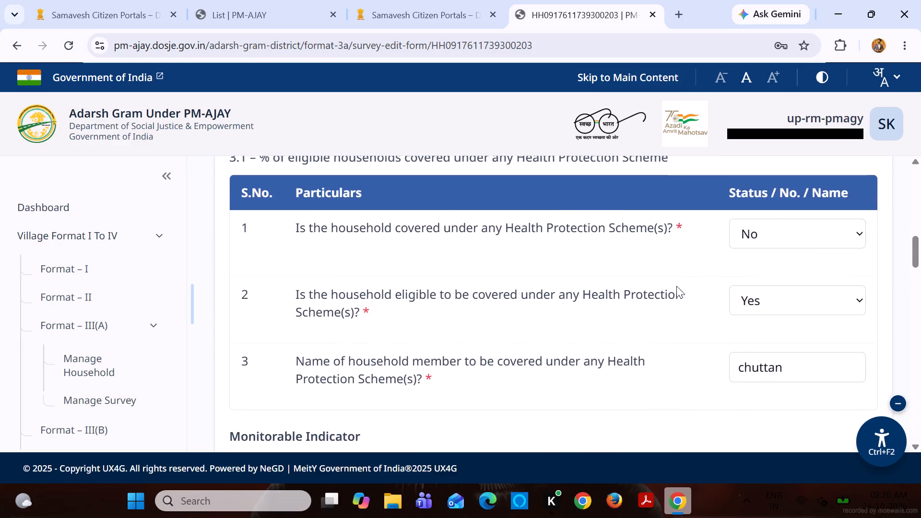
pyautogui.click(775, 229)
pyautogui.click(759, 283)
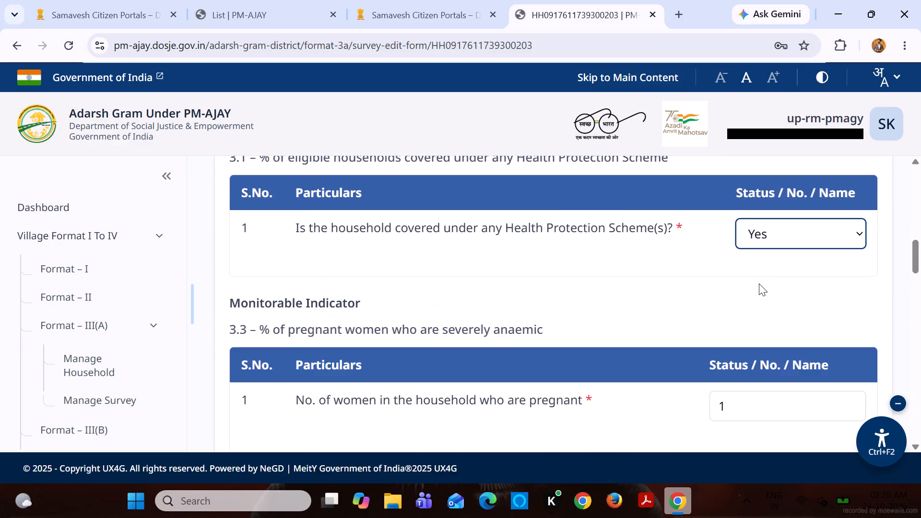
pyautogui.scroll(-3, 759, 283)
pyautogui.click(781, 257)
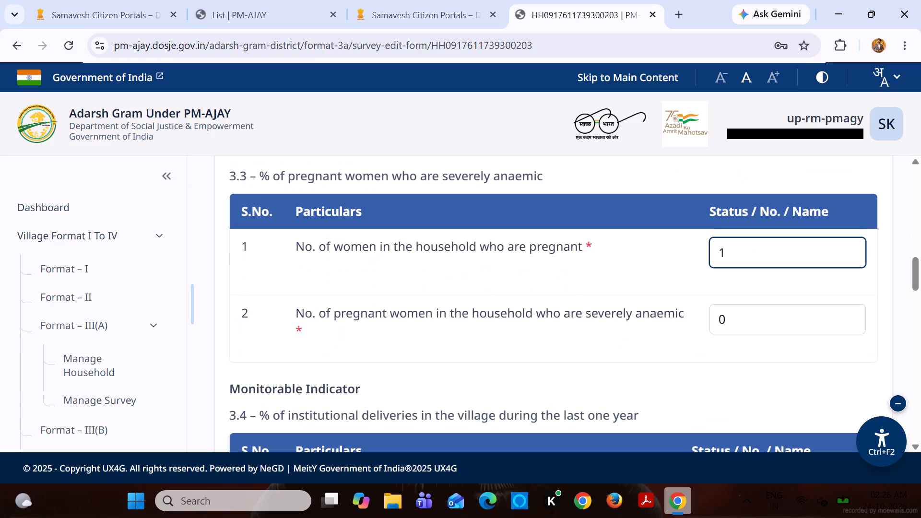
pyautogui.scroll(-12, 781, 257)
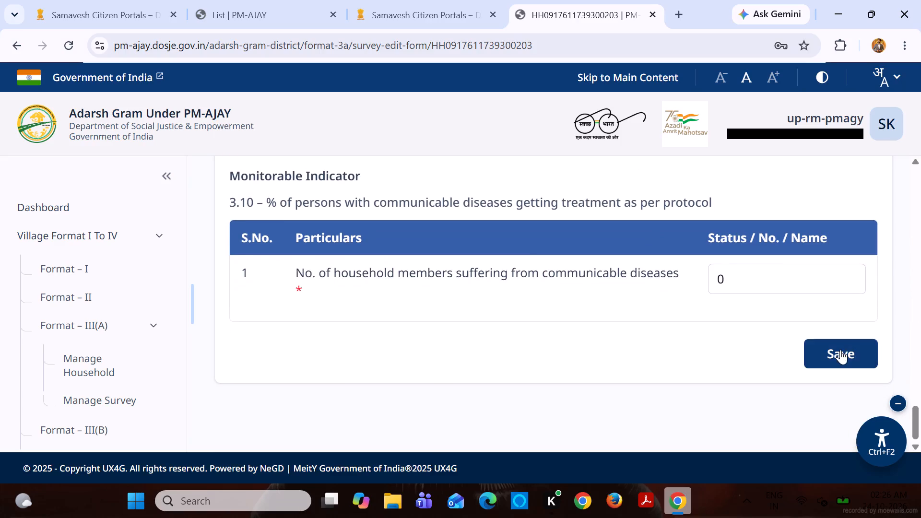
pyautogui.click(840, 350)
pyautogui.scroll(9, 782, 266)
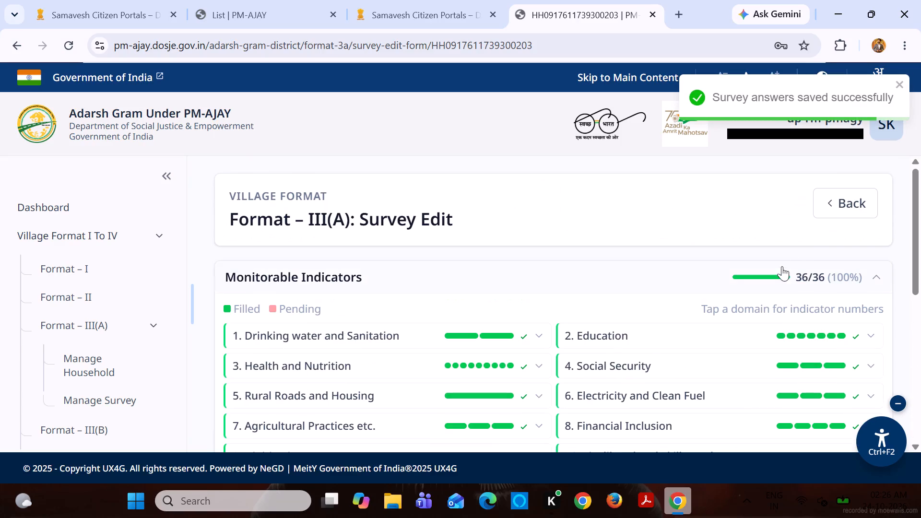
pyautogui.click(851, 205)
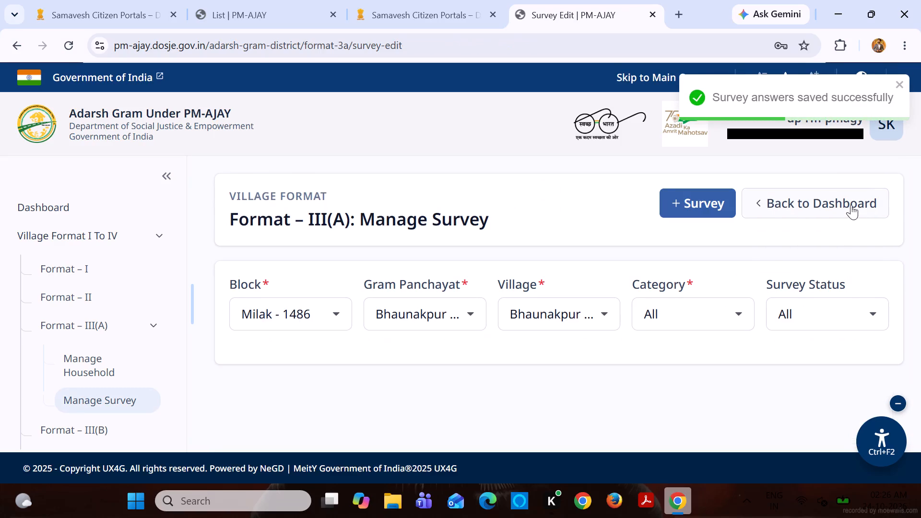
# Open household 204's survey for editing from the household list and load the 3 – Health and Nutrition domain.
pyautogui.scroll(-12, 780, 260)
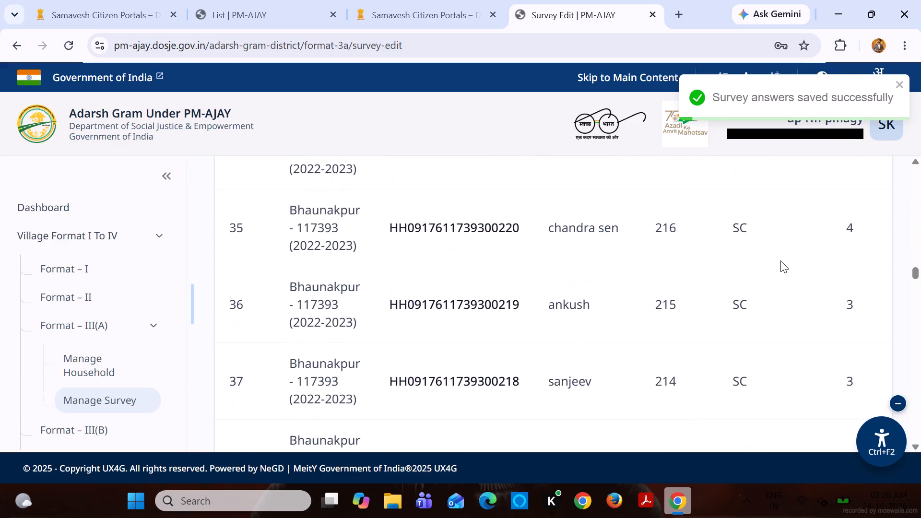
pyautogui.scroll(-7, 780, 260)
pyautogui.hscroll(-2, 780, 260)
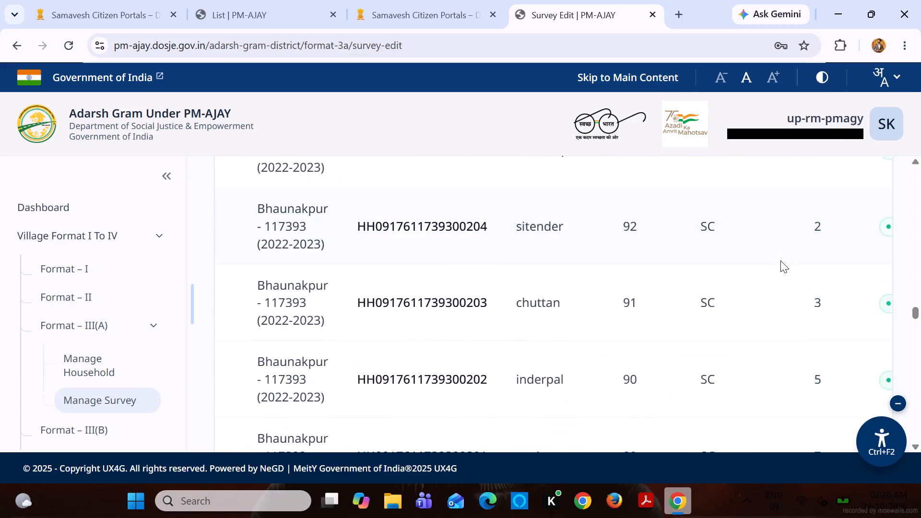
pyautogui.hscroll(-4, 780, 260)
pyautogui.click(872, 226)
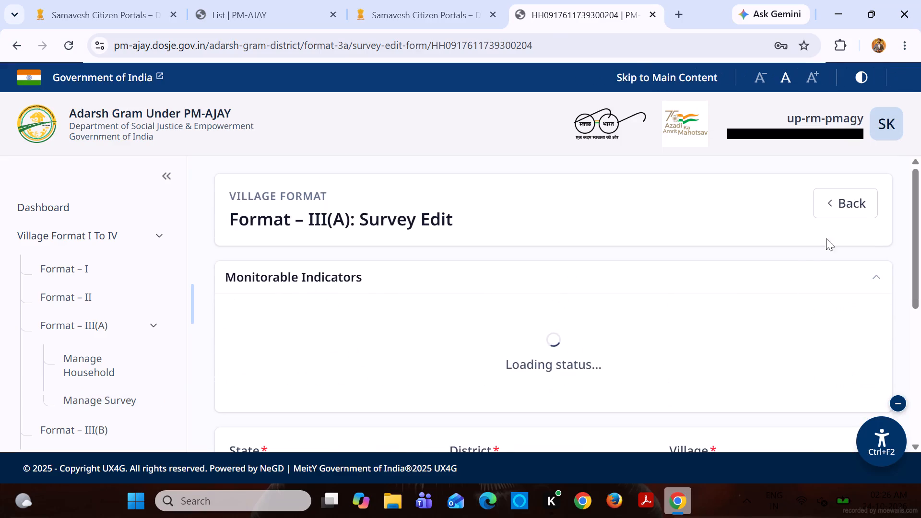
pyautogui.scroll(-8, 803, 308)
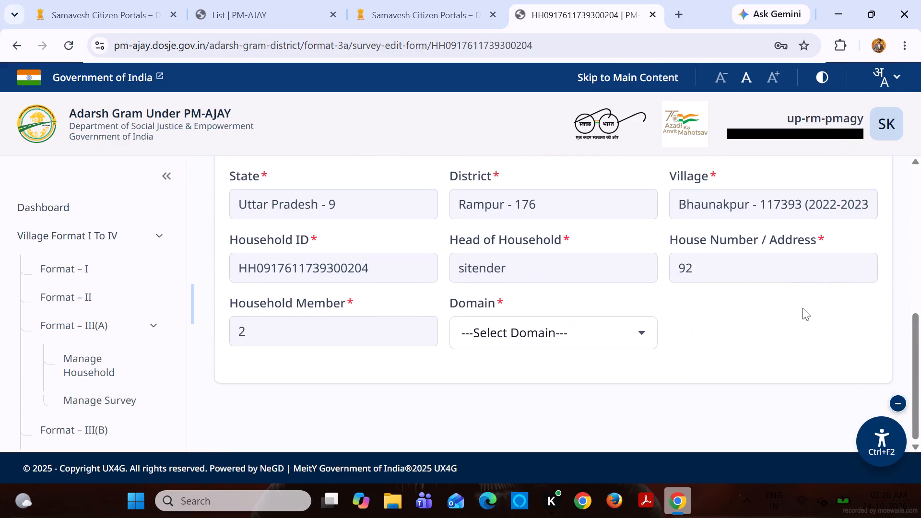
pyautogui.click(641, 335)
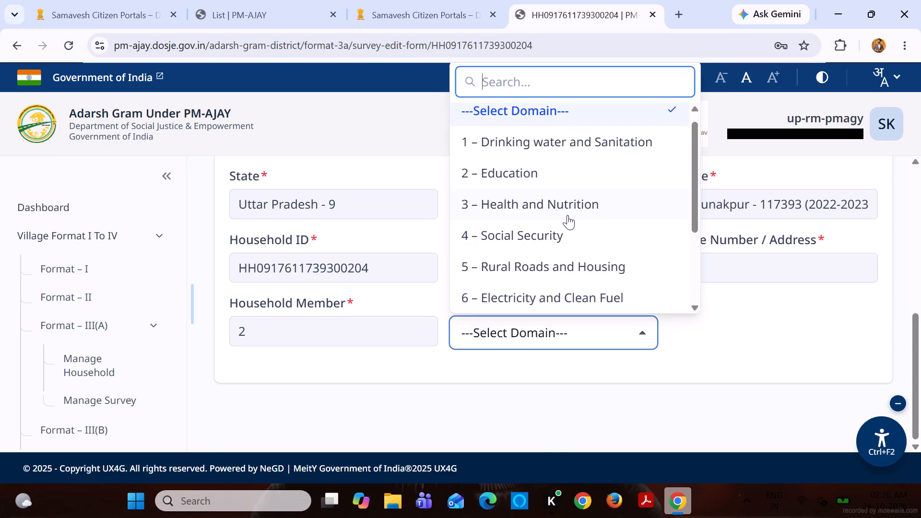
pyautogui.click(567, 215)
pyautogui.scroll(-3, 729, 335)
pyautogui.moveTo(784, 300); pyautogui.dragTo(772, 346)
pyautogui.click(772, 346)
pyautogui.scroll(-10, 772, 346)
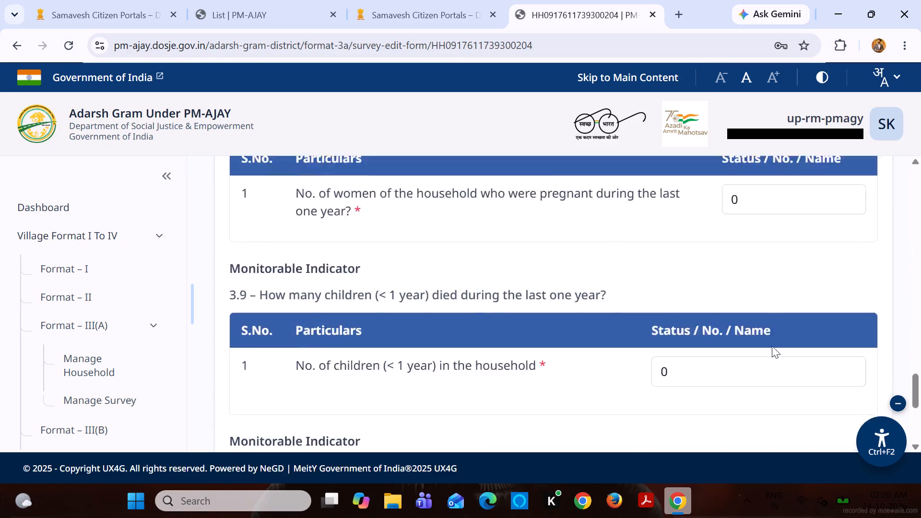
pyautogui.scroll(-8, 772, 346)
pyautogui.click(835, 360)
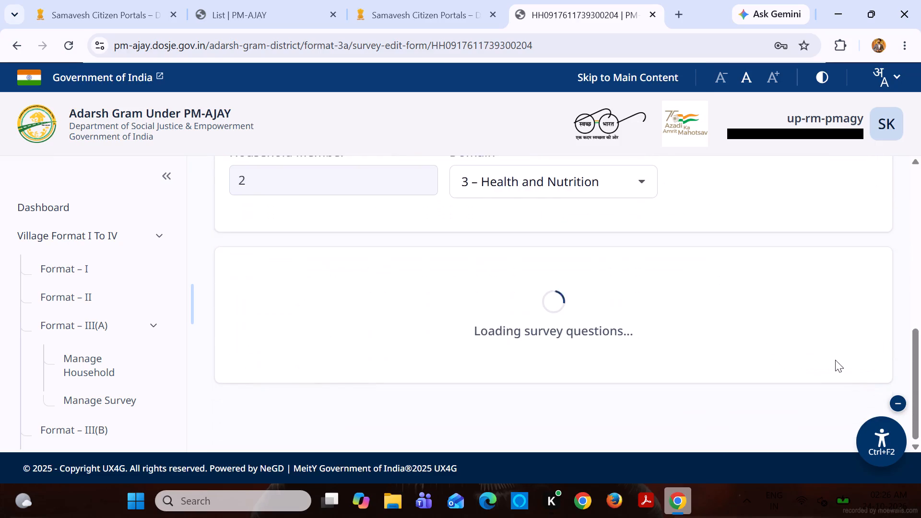
# Check Format – III(B)'s pending list for the households that follow household 204.
pyautogui.click(259, 0)
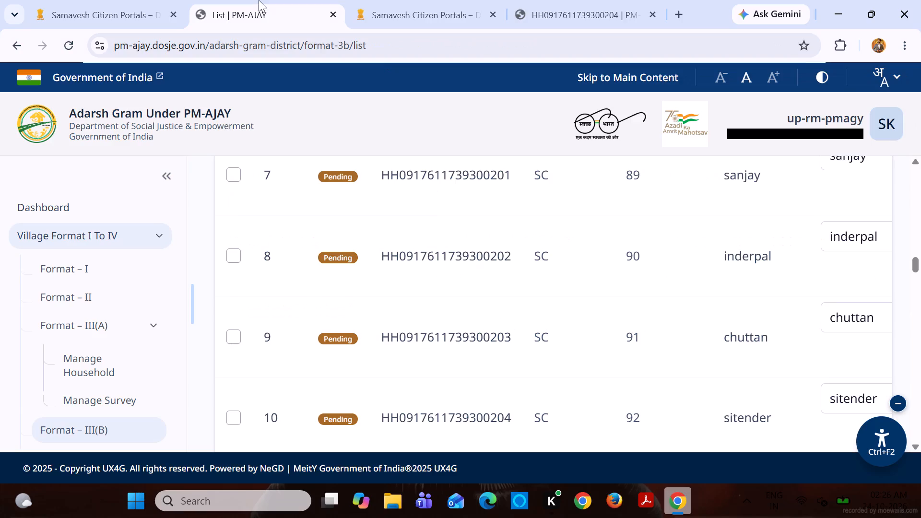
pyautogui.scroll(-3, 592, 289)
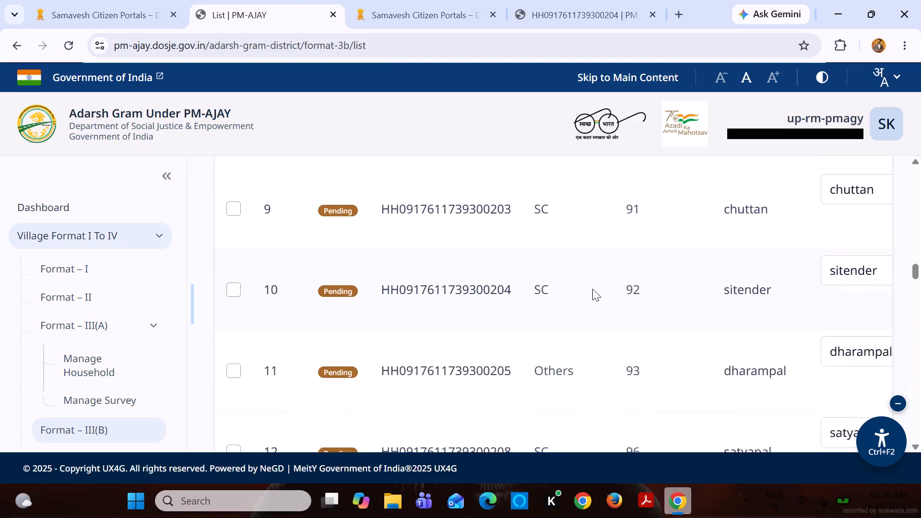
pyautogui.scroll(-2, 592, 289)
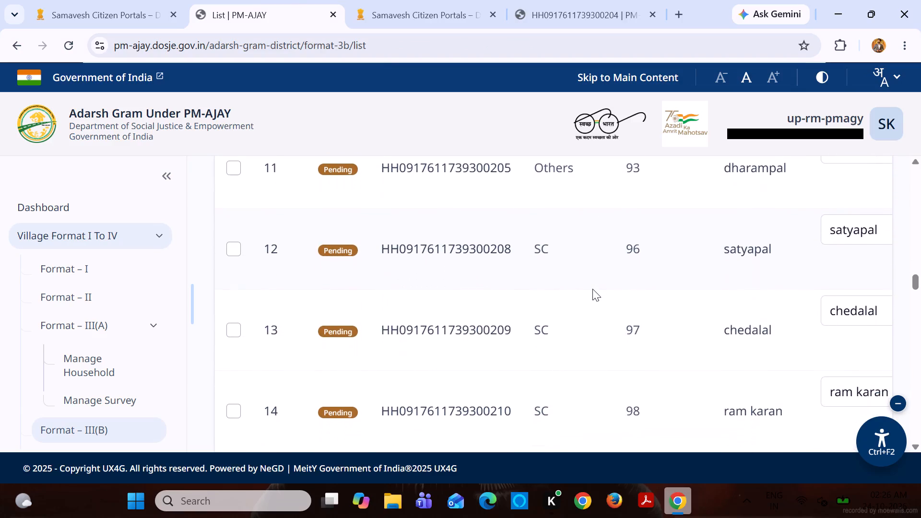
pyautogui.scroll(-1, 592, 289)
# Return to the Manage Survey list, open household 205's survey for editing, and load the 3 – Health and Nutrition domain.
pyautogui.click(565, 18)
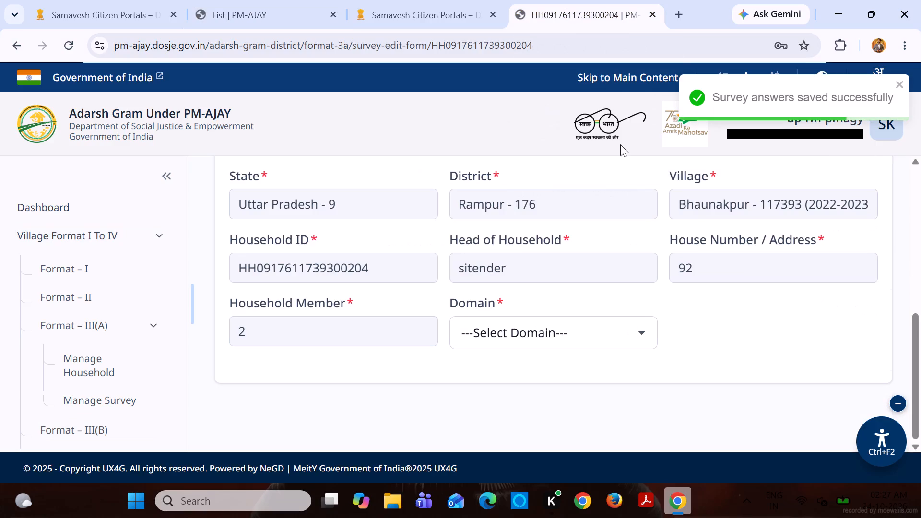
pyautogui.scroll(5, 668, 230)
pyautogui.click(823, 191)
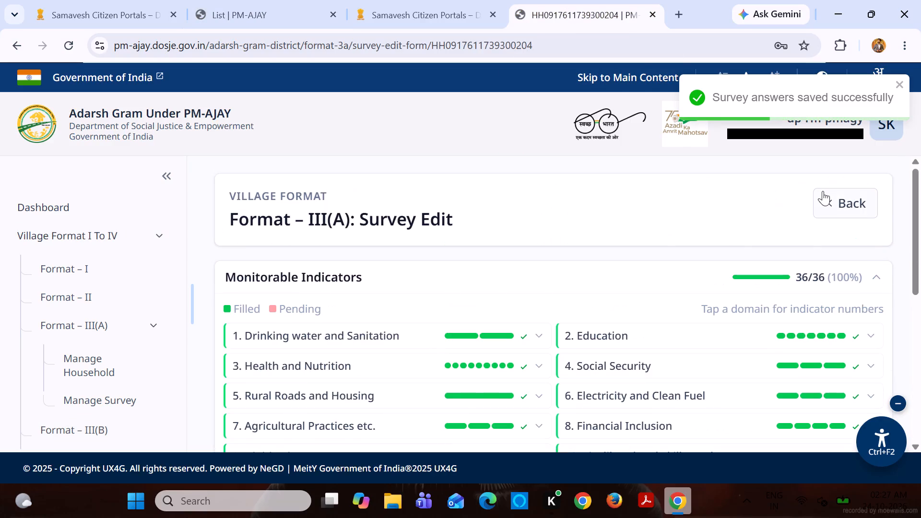
pyautogui.scroll(-5, 785, 283)
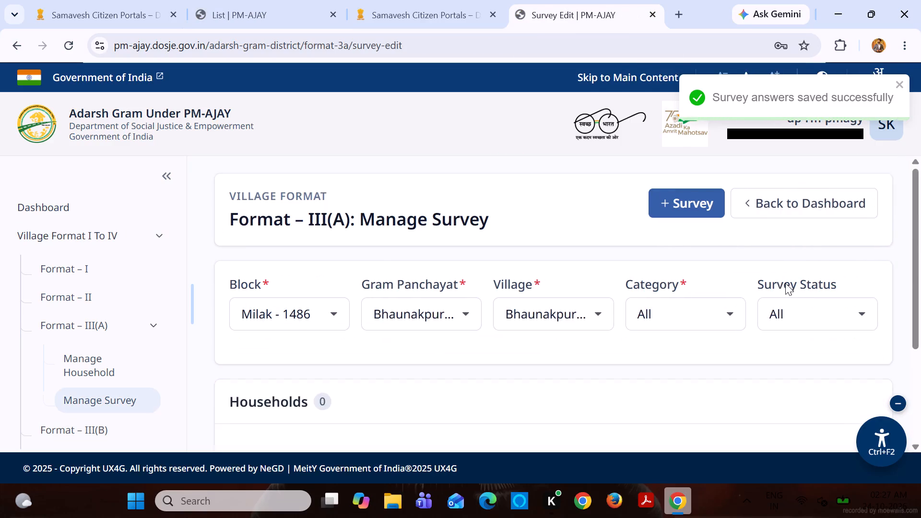
pyautogui.scroll(-15, 785, 283)
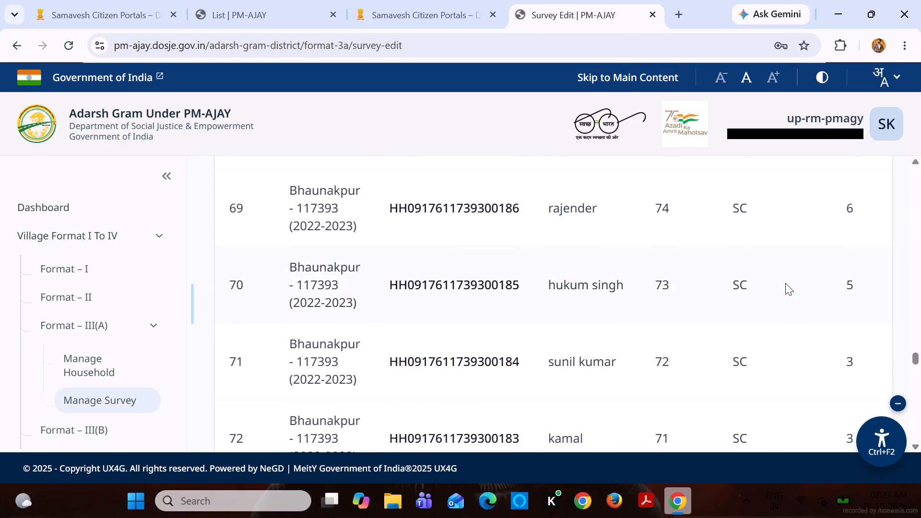
pyautogui.scroll(6, 785, 283)
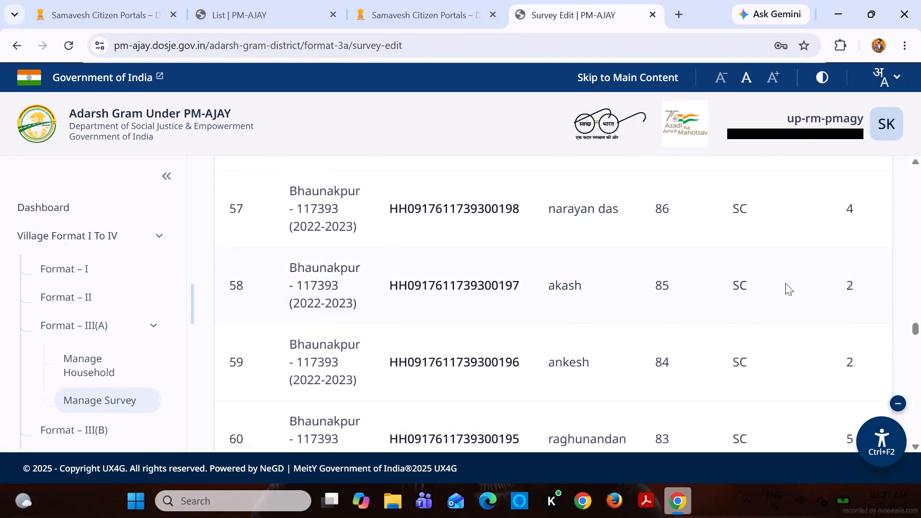
pyautogui.scroll(7, 785, 283)
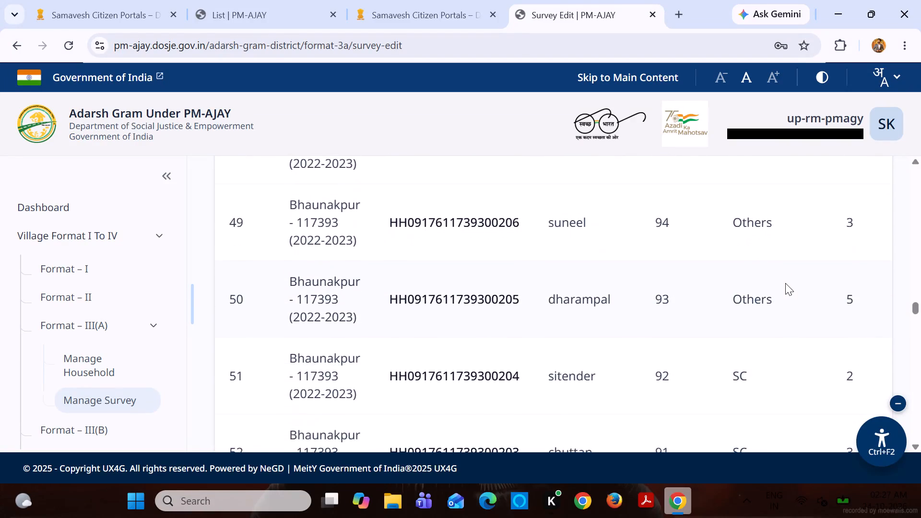
pyautogui.scroll(2, 785, 283)
pyautogui.click(877, 293)
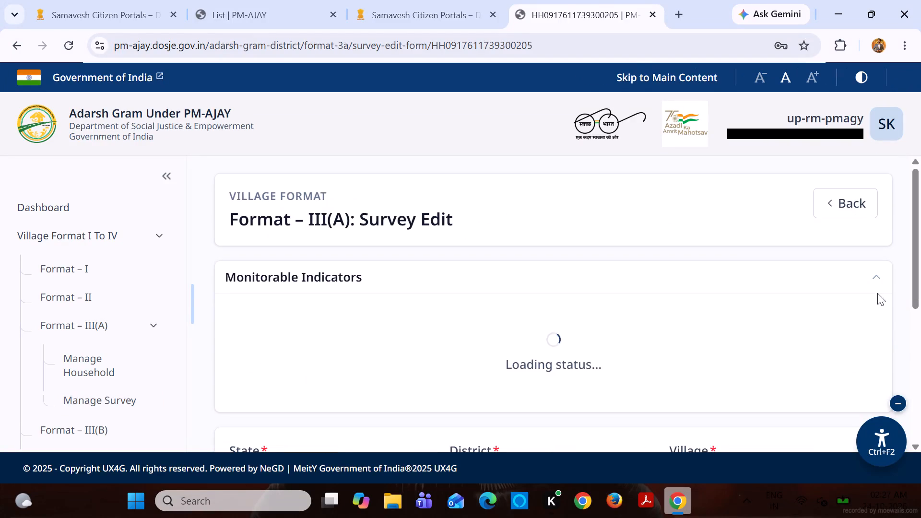
pyautogui.scroll(-4, 791, 322)
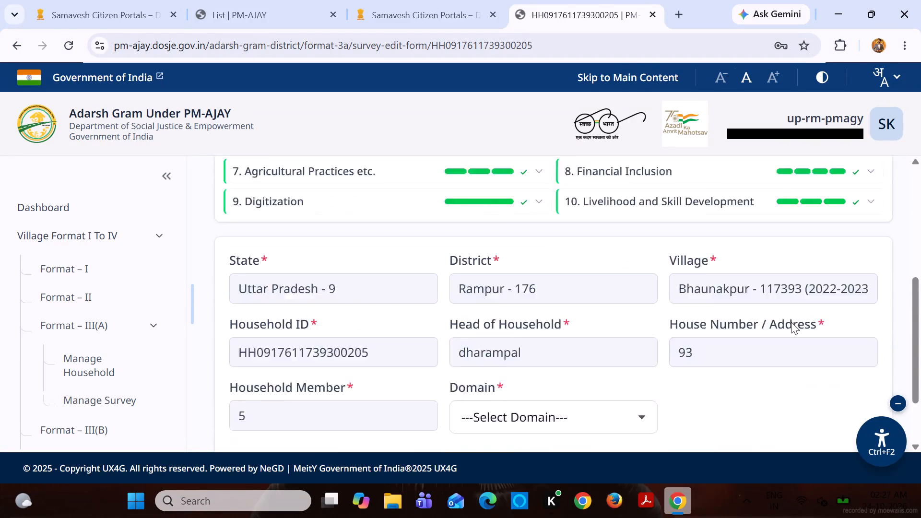
pyautogui.scroll(-2, 791, 322)
pyautogui.click(641, 330)
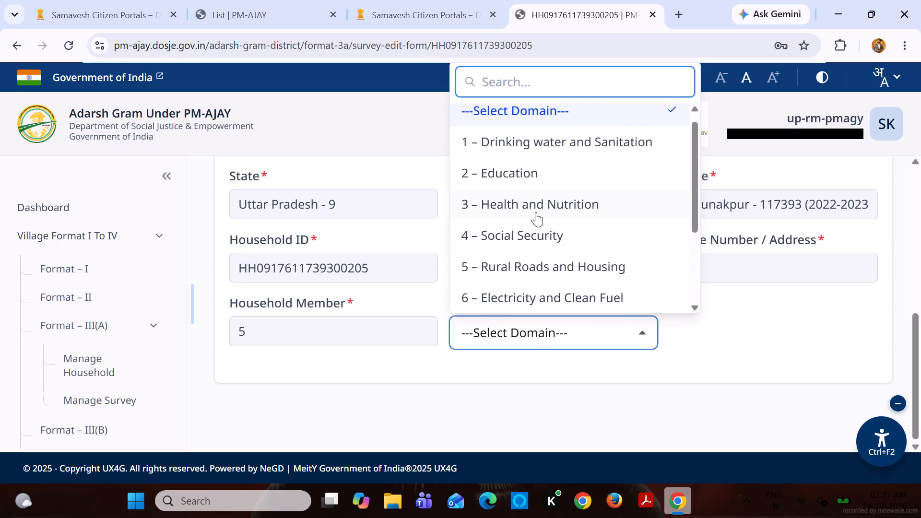
pyautogui.click(536, 212)
# Set household 205's indicator 3.1 answer on Health Protection Scheme coverage to Yes and save the answers.
pyautogui.scroll(-3, 673, 284)
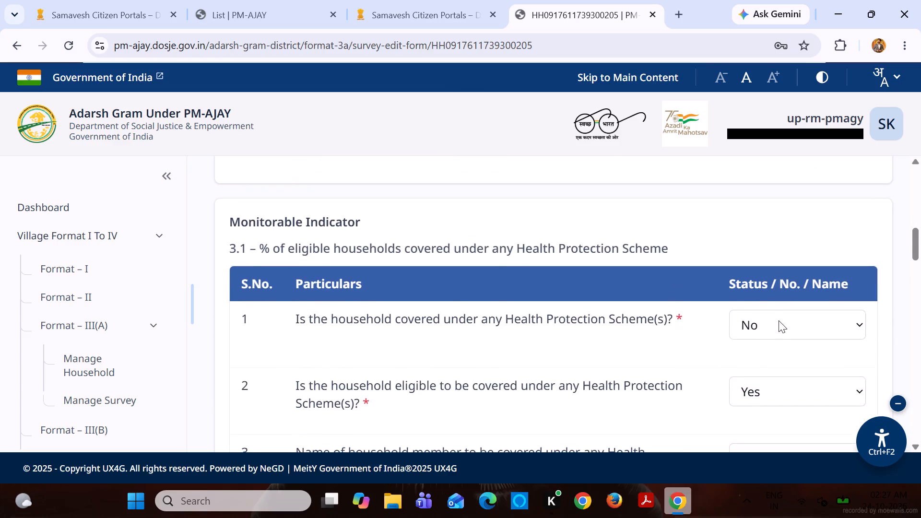
pyautogui.moveTo(779, 320); pyautogui.dragTo(771, 368)
pyautogui.click(771, 368)
pyautogui.scroll(-7, 771, 368)
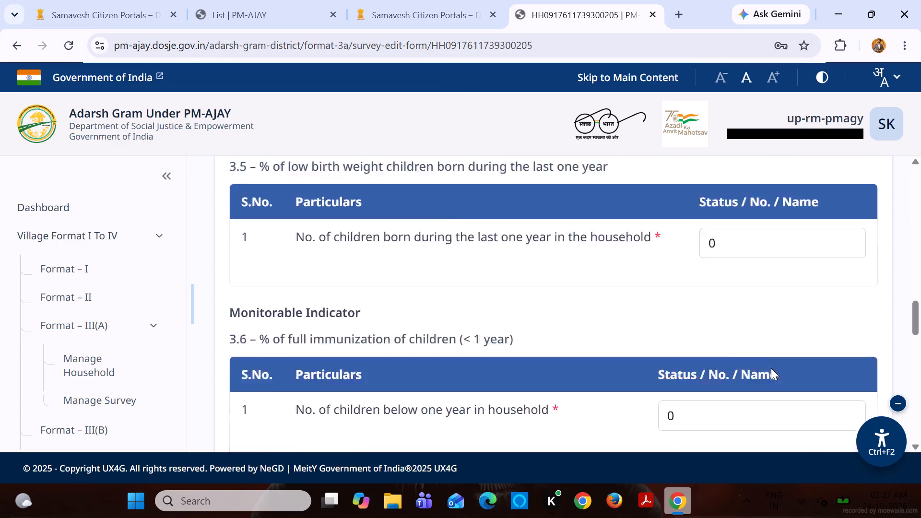
pyautogui.scroll(-7, 771, 368)
pyautogui.click(825, 352)
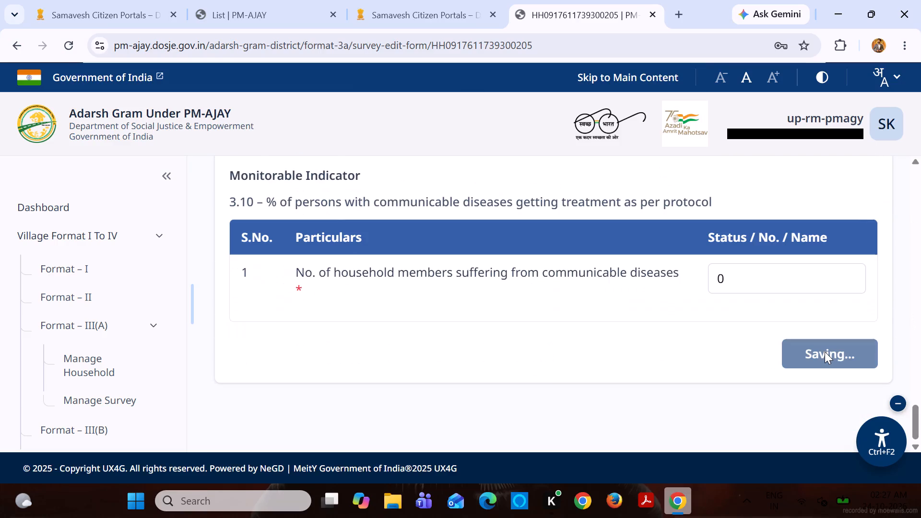
# Check Format – III(B)'s pending list for the households that follow household 205.
pyautogui.click(283, 1)
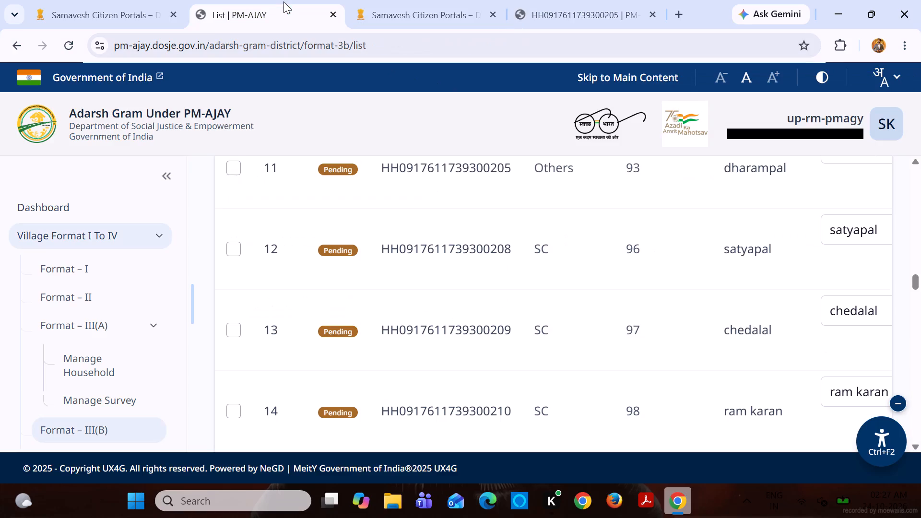
pyautogui.scroll(-2, 633, 270)
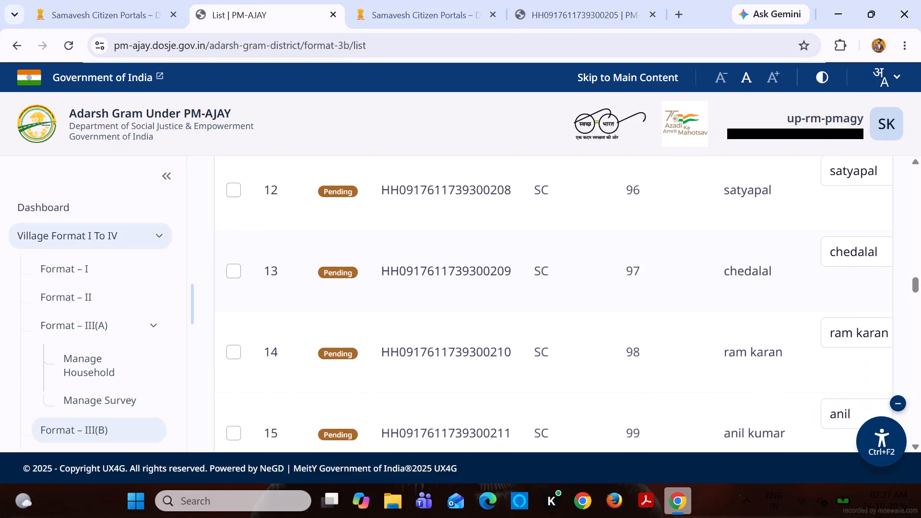
pyautogui.scroll(-2, 633, 270)
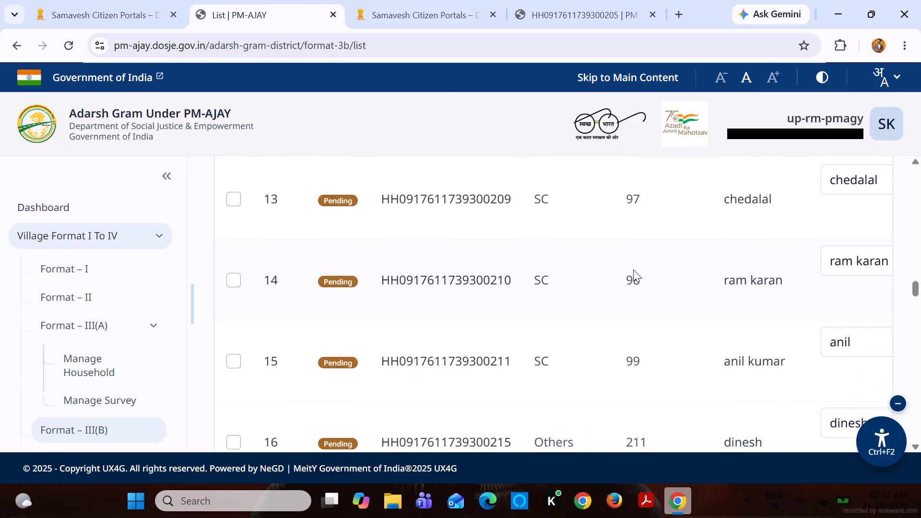
pyautogui.scroll(2, 633, 270)
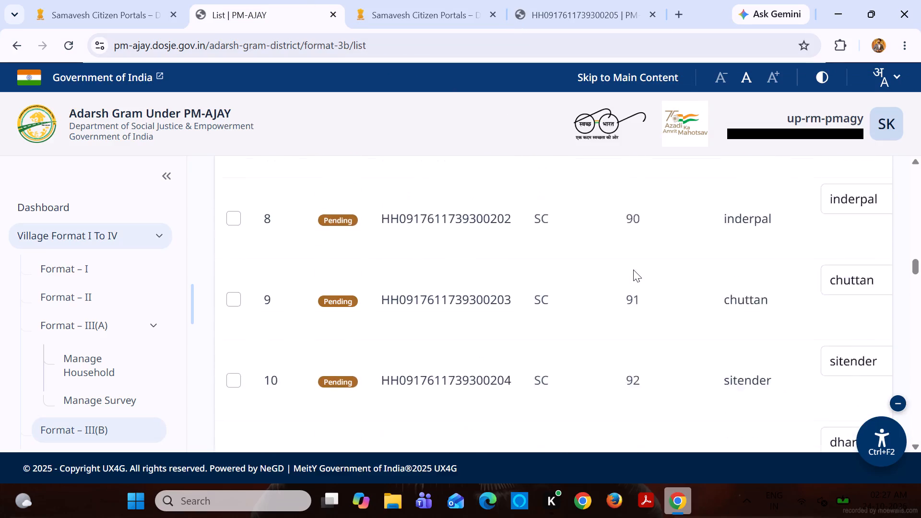
pyautogui.scroll(1, 633, 270)
pyautogui.scroll(-4, 633, 270)
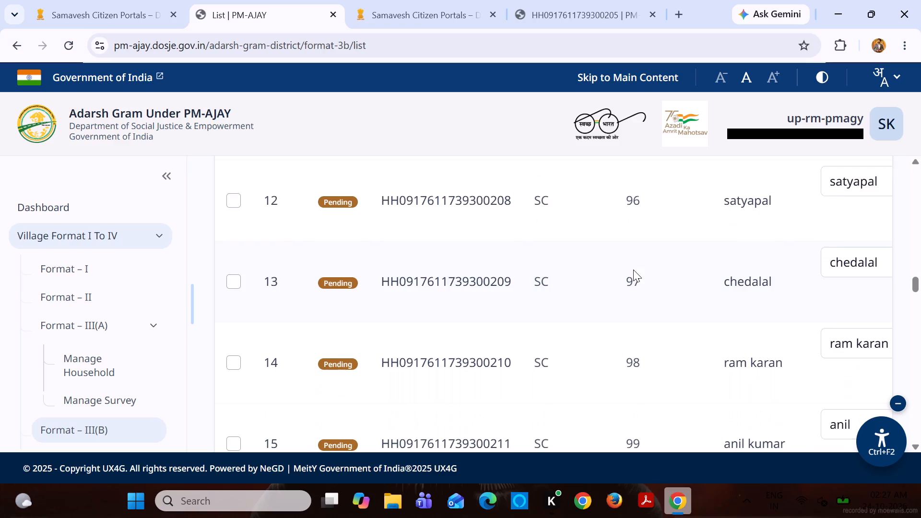
pyautogui.scroll(-2, 633, 270)
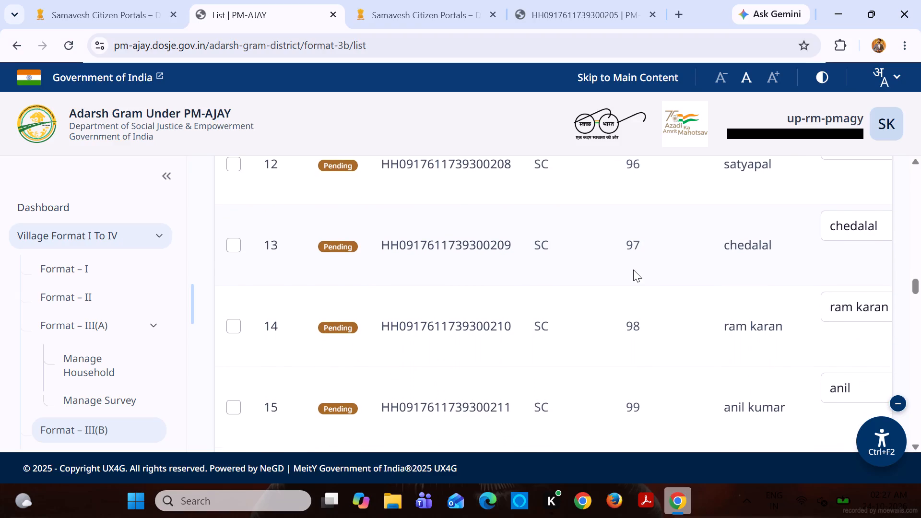
# Return to the Manage Survey list, open household 208's survey for editing, and load the 3 – Health and Nutrition domain.
pyautogui.click(575, 0)
pyautogui.scroll(8, 683, 246)
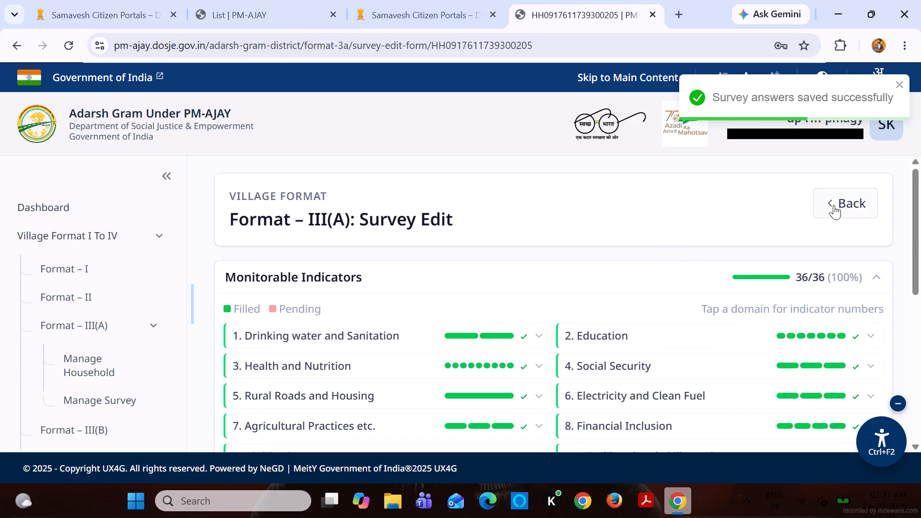
pyautogui.click(835, 203)
pyautogui.scroll(-1, 811, 299)
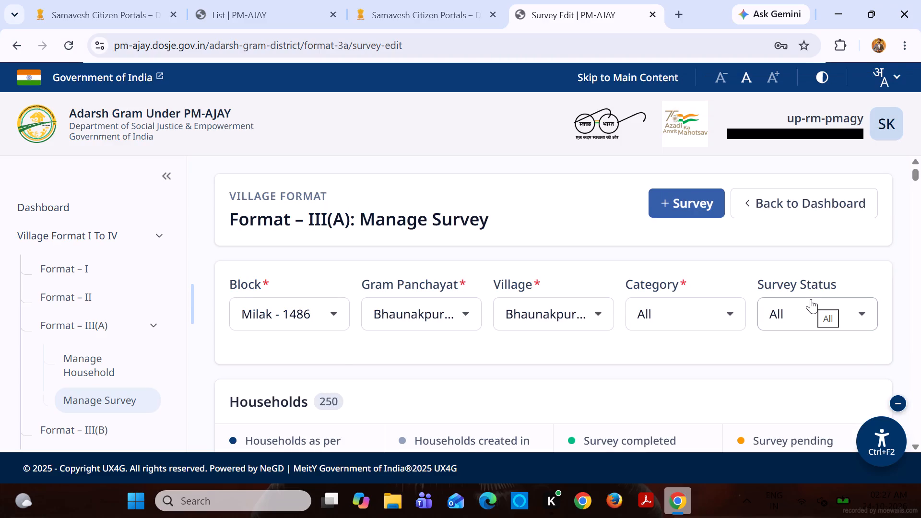
pyautogui.scroll(-12, 811, 299)
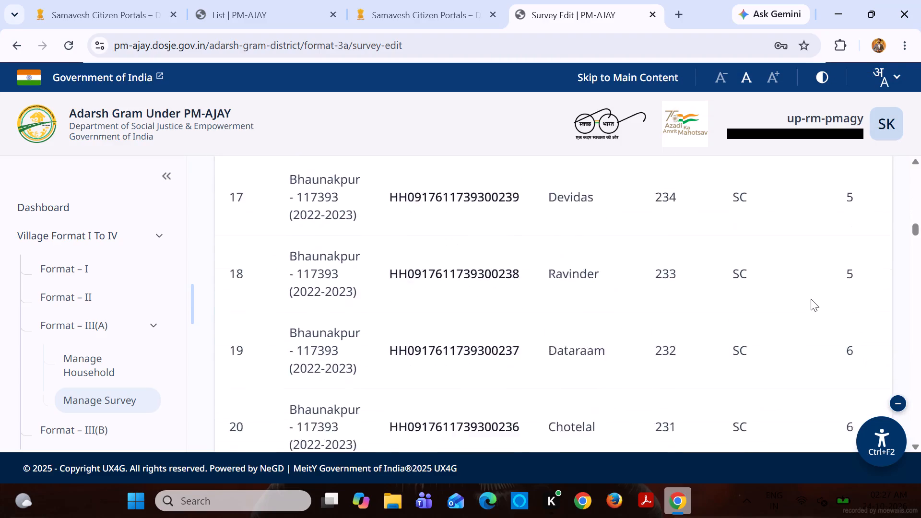
pyautogui.scroll(-8, 811, 299)
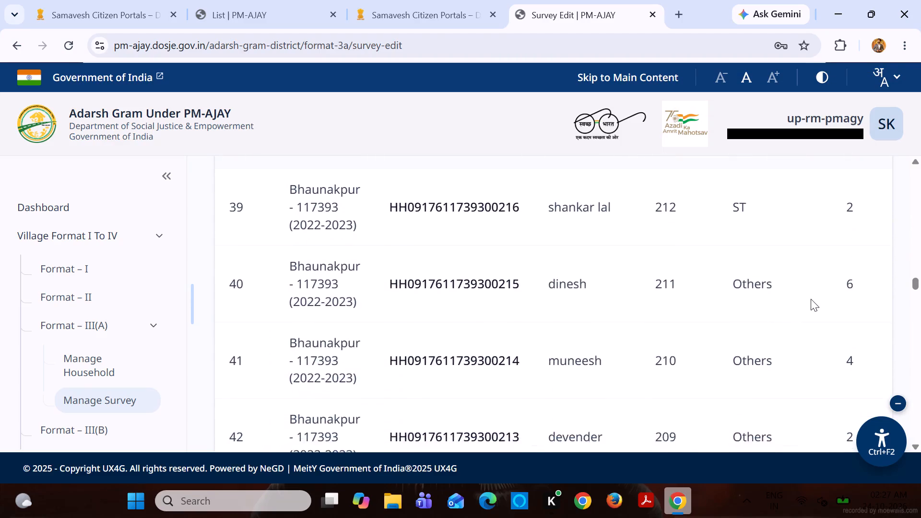
pyautogui.scroll(-7, 811, 299)
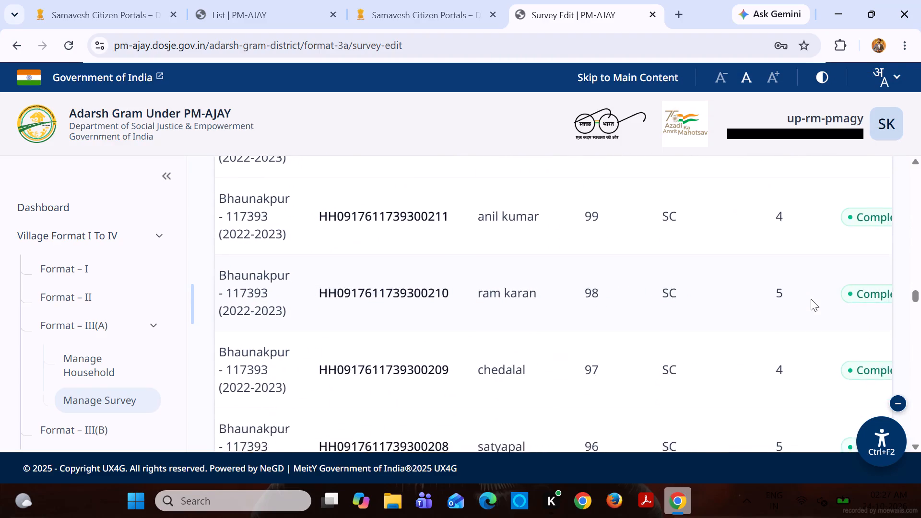
pyautogui.scroll(-3, 811, 299)
pyautogui.hscroll(-5, 811, 299)
pyautogui.click(868, 274)
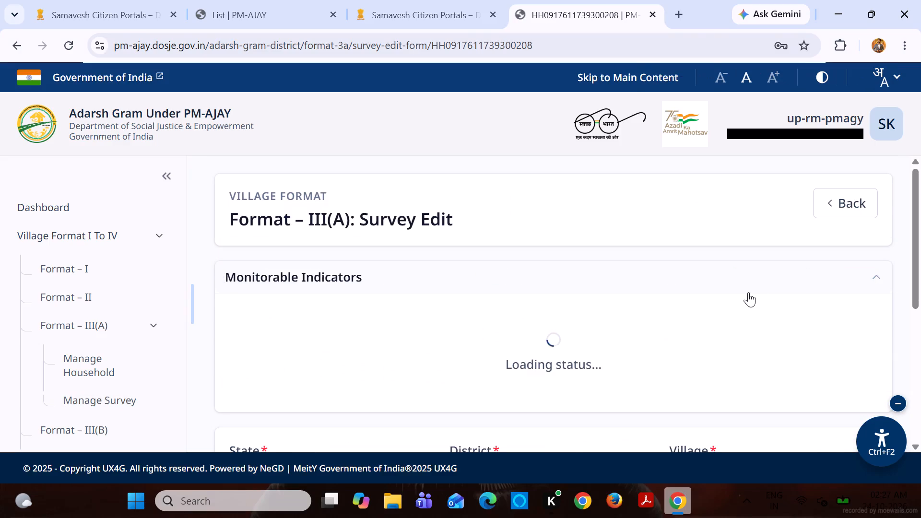
pyautogui.scroll(-8, 748, 292)
pyautogui.click(614, 324)
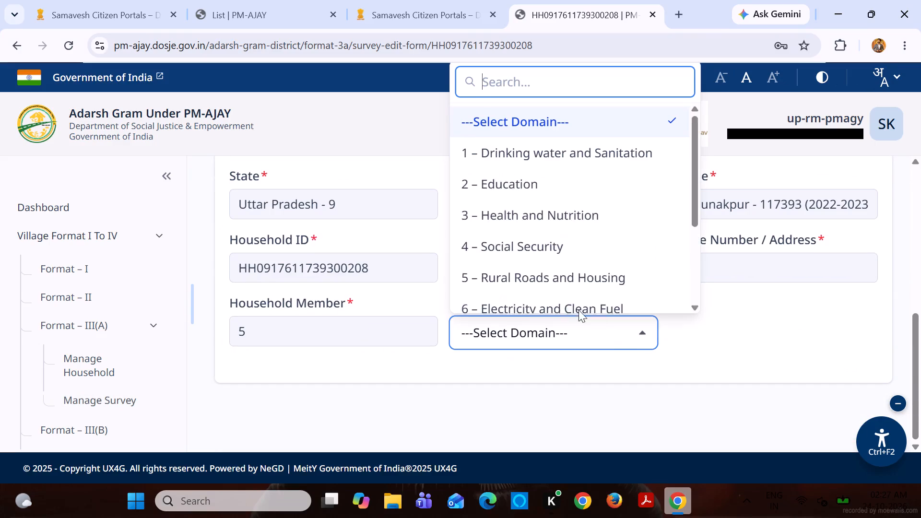
pyautogui.click(524, 192)
# Set household 208's indicator 3.1 answer on Health Protection Scheme coverage to Yes and save the answers.
pyautogui.scroll(-3, 701, 314)
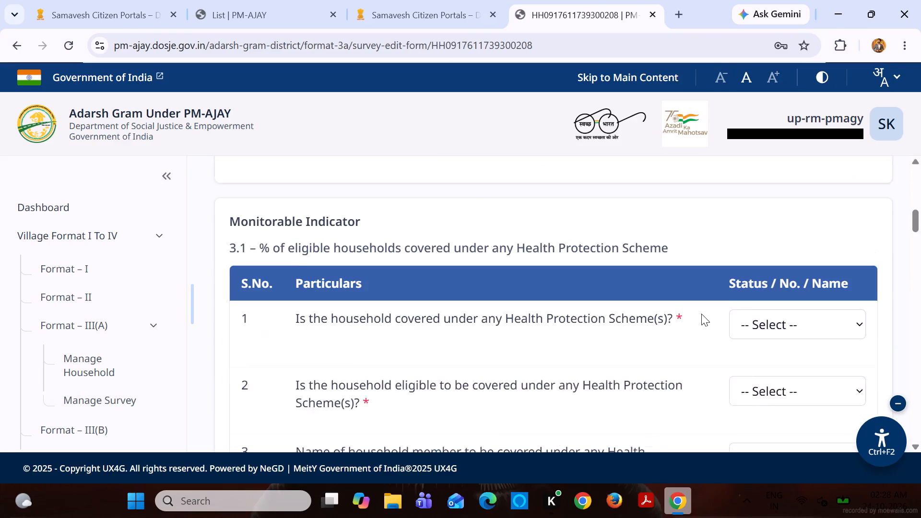
pyautogui.click(799, 283)
pyautogui.click(774, 341)
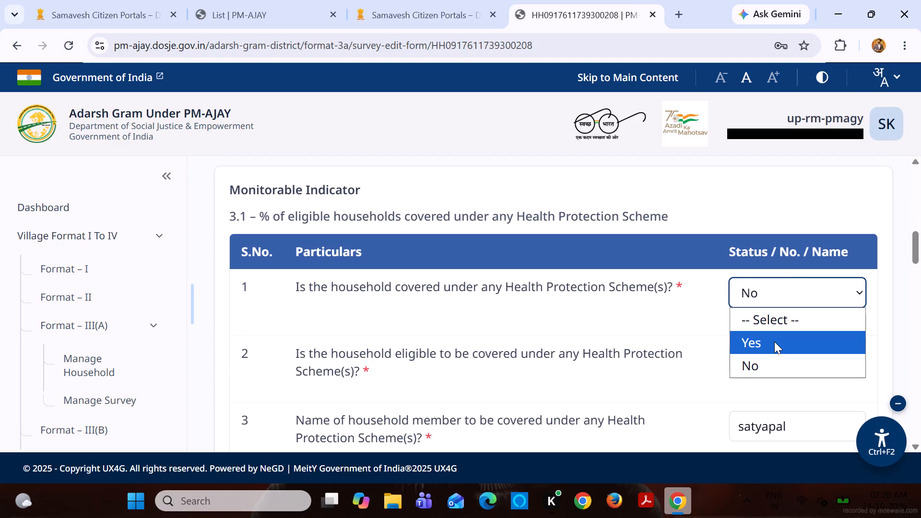
pyautogui.scroll(-16, 774, 341)
pyautogui.scroll(-7, 774, 341)
pyautogui.click(827, 353)
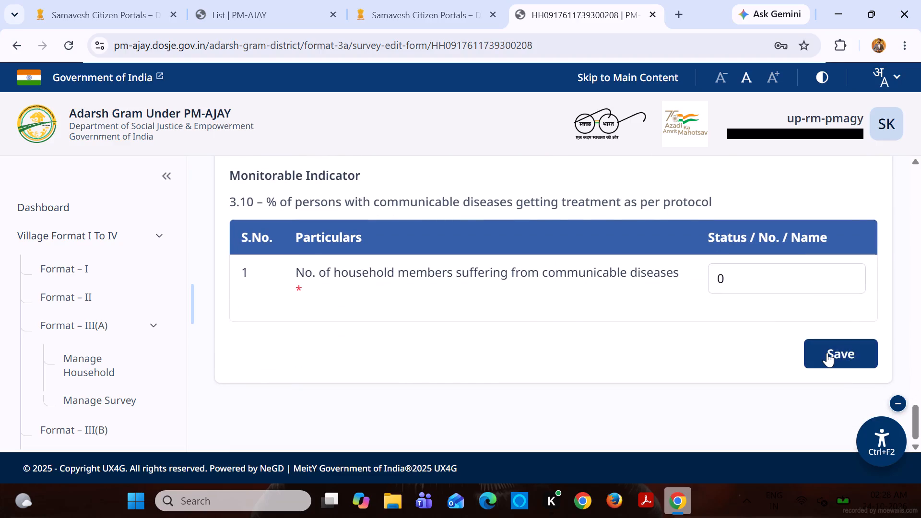
# Return to the Manage Survey list, open household 209's survey for editing, and load the 3 – Health and Nutrition domain.
pyautogui.scroll(10, 741, 265)
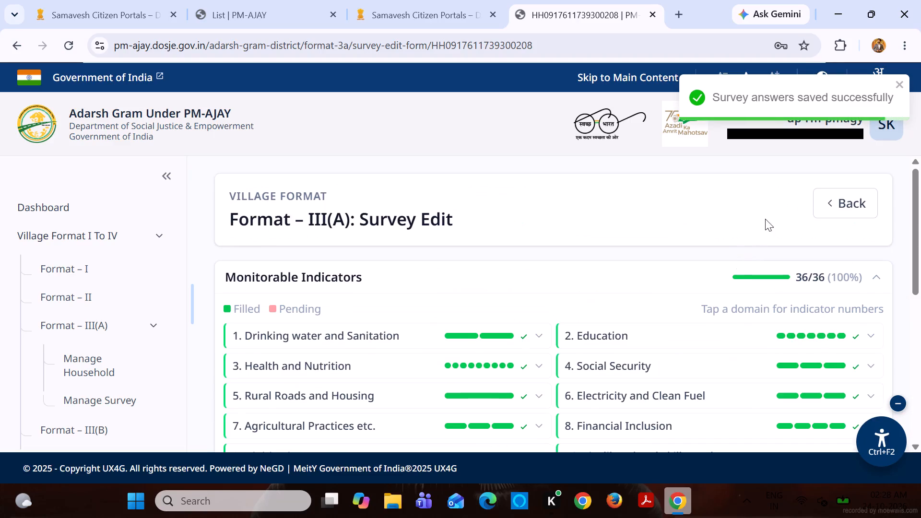
pyautogui.click(839, 195)
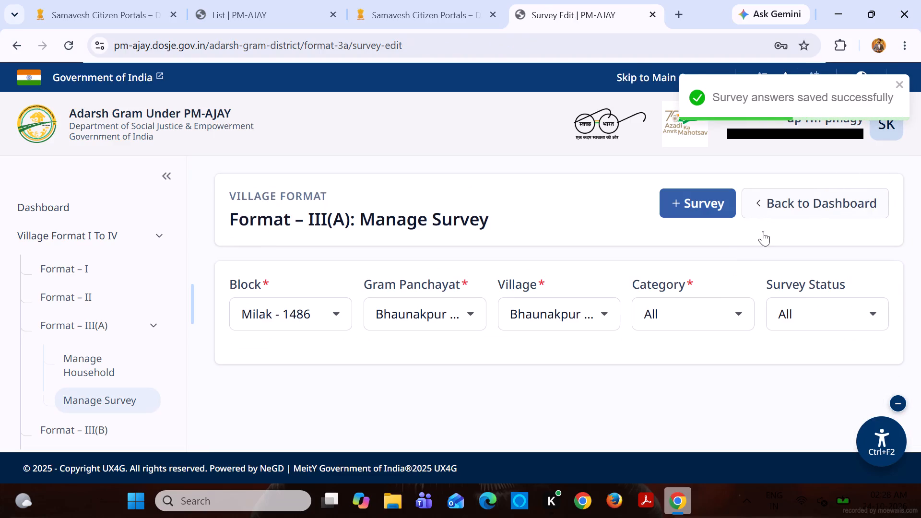
pyautogui.scroll(-11, 763, 231)
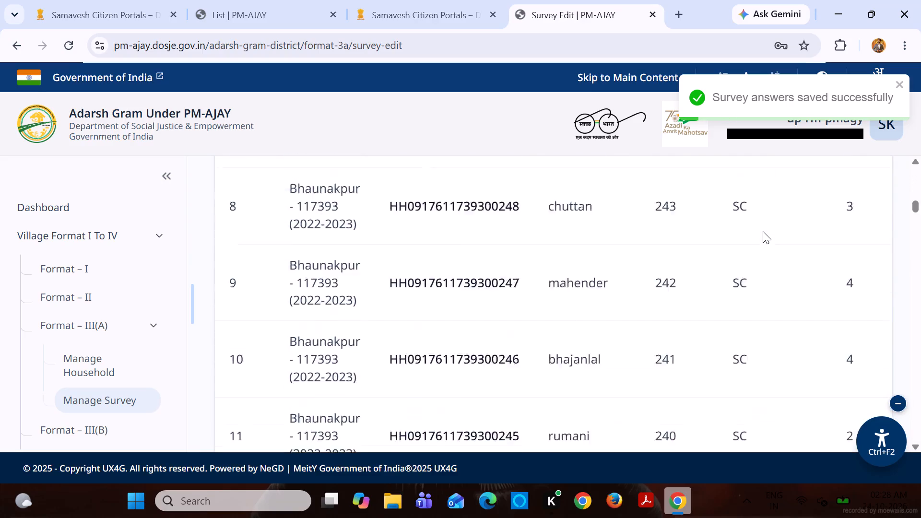
pyautogui.scroll(-8, 763, 231)
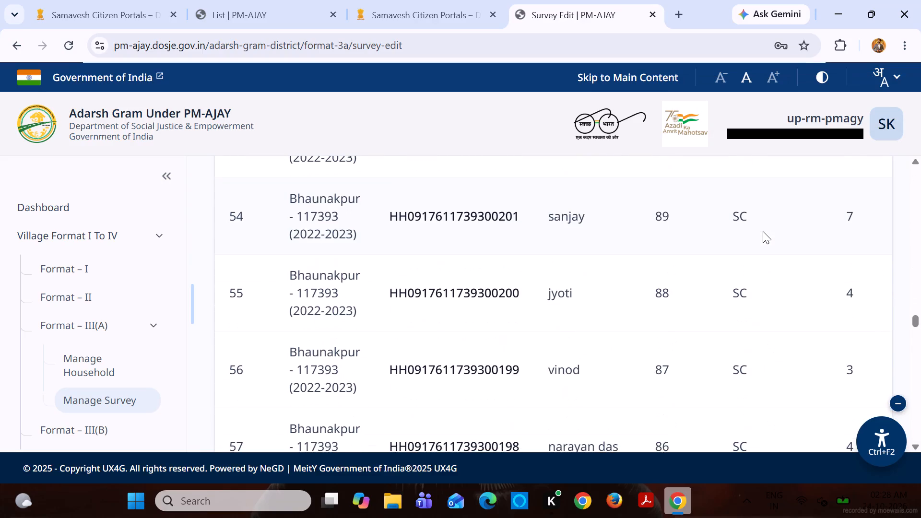
pyautogui.scroll(8, 763, 231)
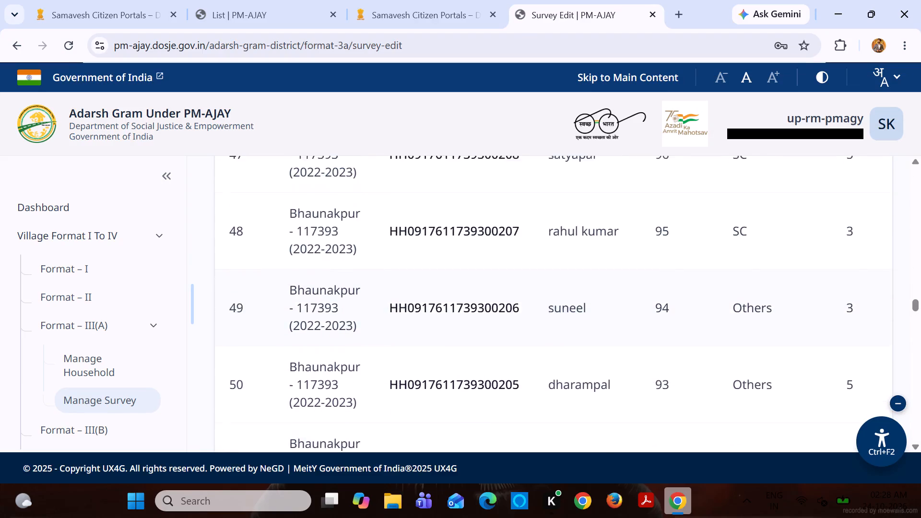
pyautogui.scroll(4, 763, 231)
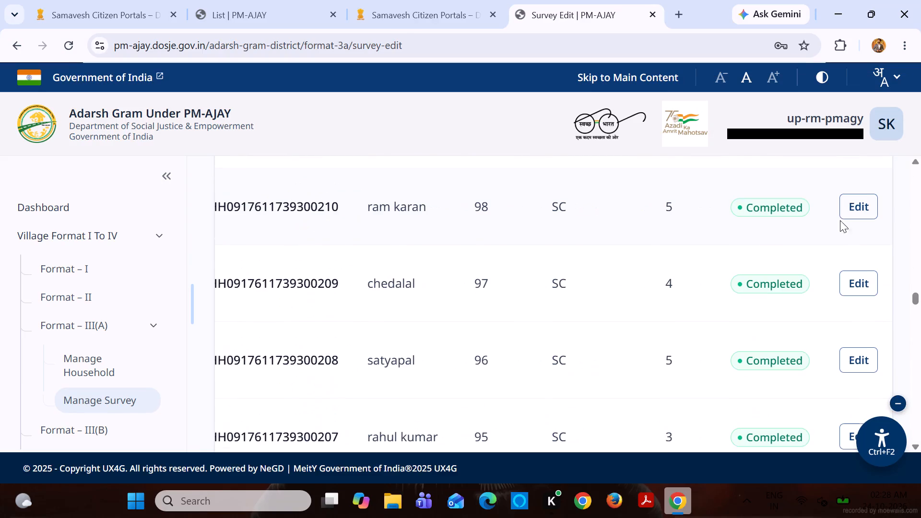
pyautogui.click(863, 272)
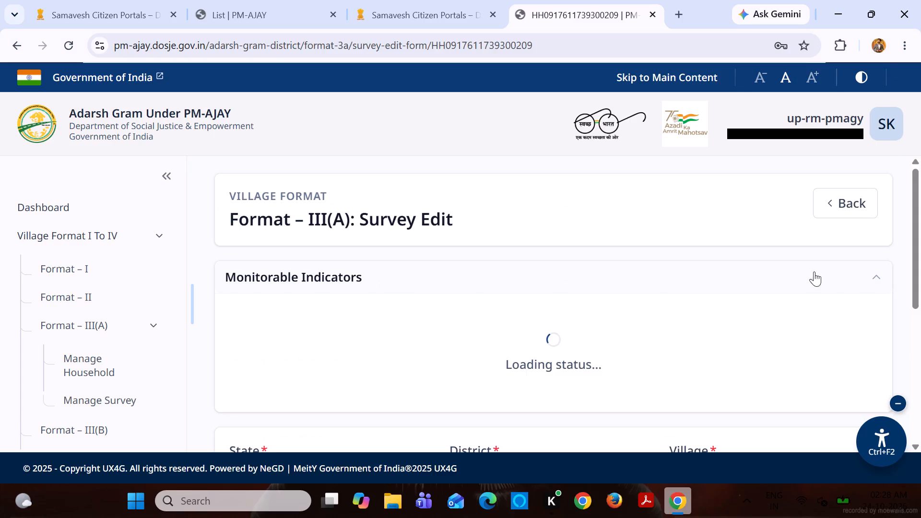
pyautogui.scroll(-9, 756, 296)
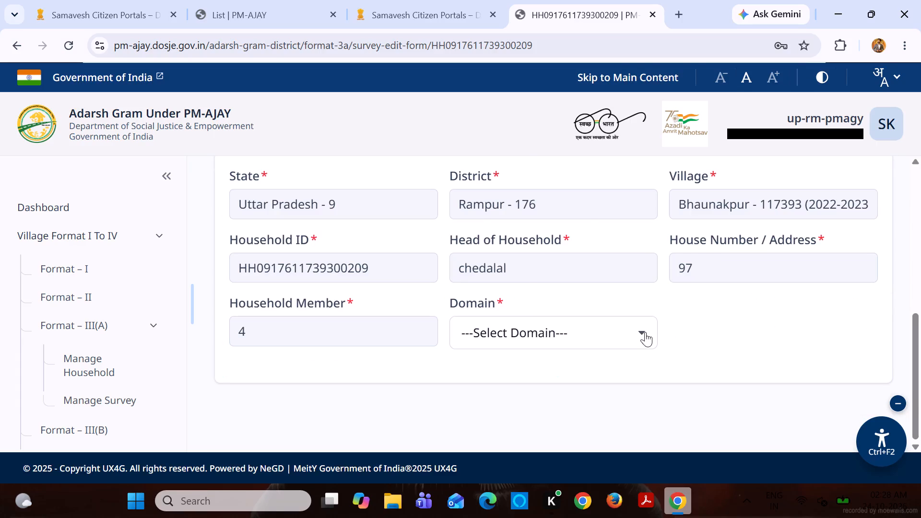
pyautogui.click(645, 332)
pyautogui.click(561, 210)
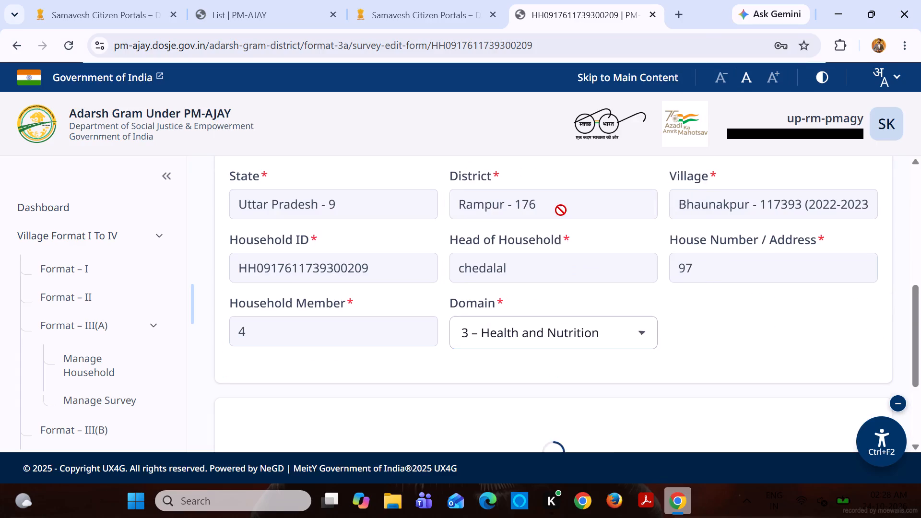
# Set household 209's indicator 3.1 answer on Health Protection Scheme coverage to Yes and save the answers.
pyautogui.scroll(-3, 696, 283)
pyautogui.click(785, 284)
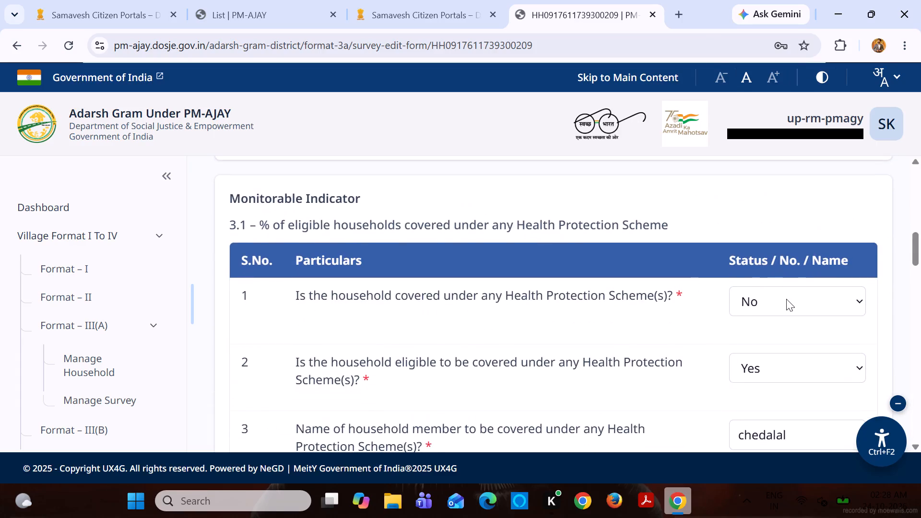
pyautogui.click(787, 301)
pyautogui.click(771, 346)
pyautogui.scroll(-4, 771, 346)
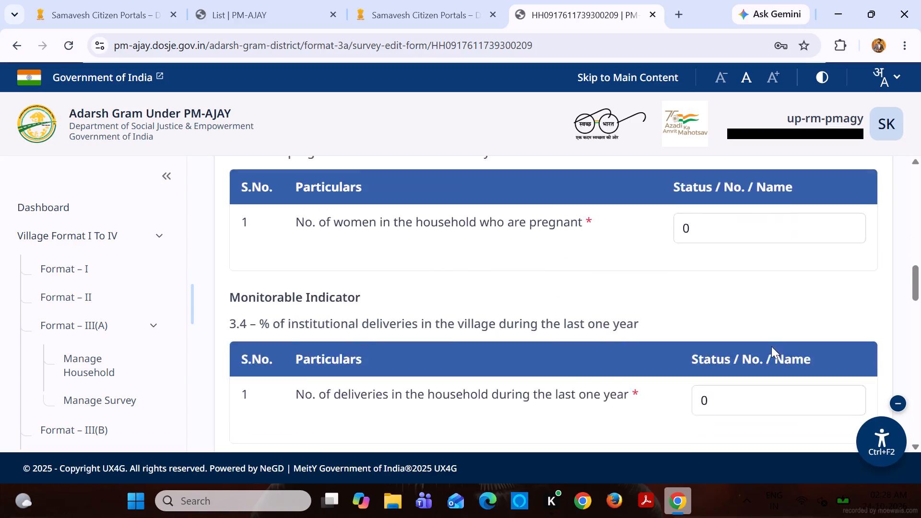
pyautogui.scroll(-13, 771, 346)
pyautogui.click(839, 363)
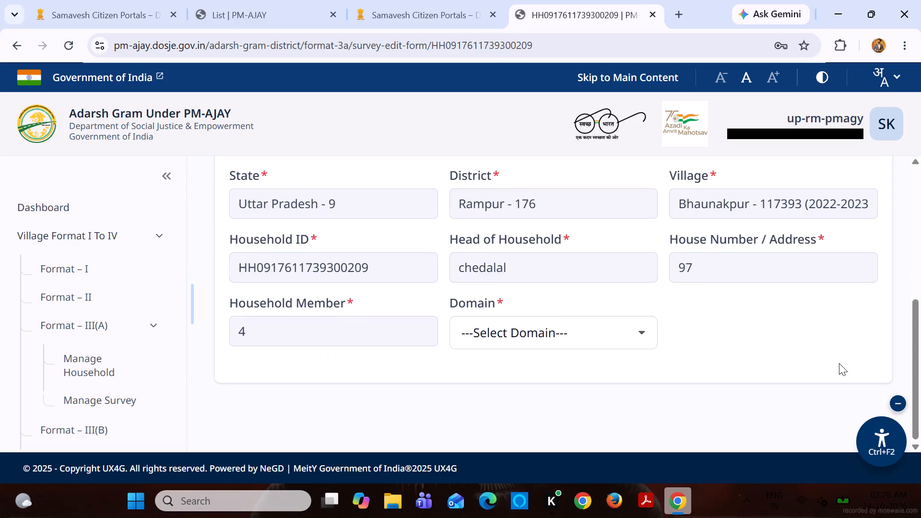
# Return to the Manage Survey list, open household 210's survey for editing, and load the 3 – Health and Nutrition domain.
pyautogui.scroll(8, 594, 172)
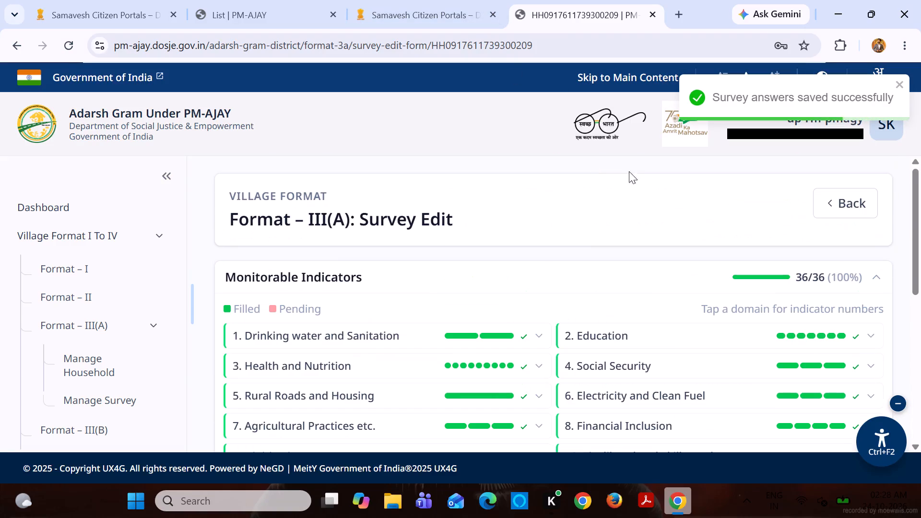
pyautogui.click(841, 193)
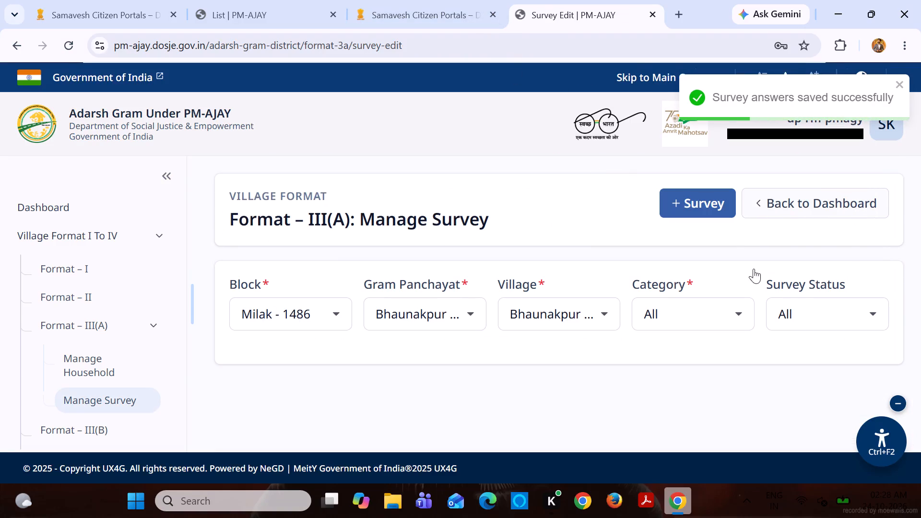
pyautogui.scroll(-16, 754, 269)
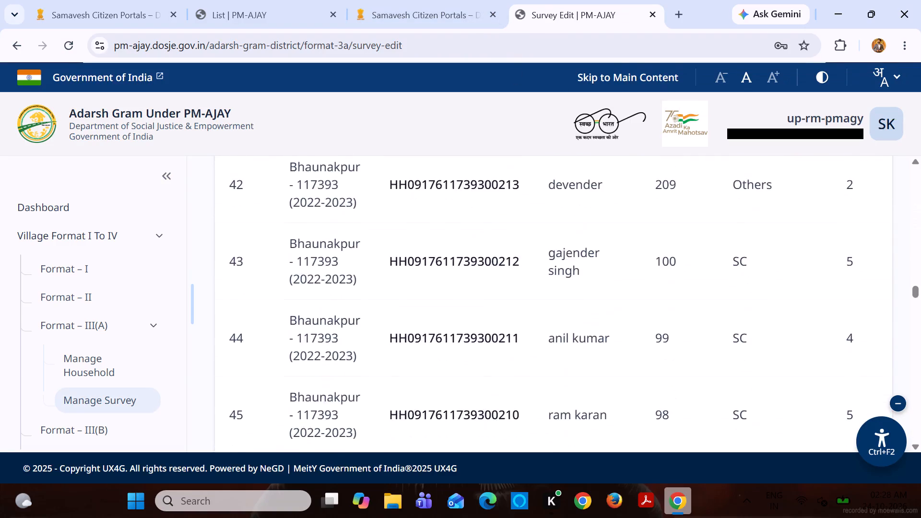
pyautogui.scroll(-1, 754, 269)
pyautogui.hscroll(-4, 754, 269)
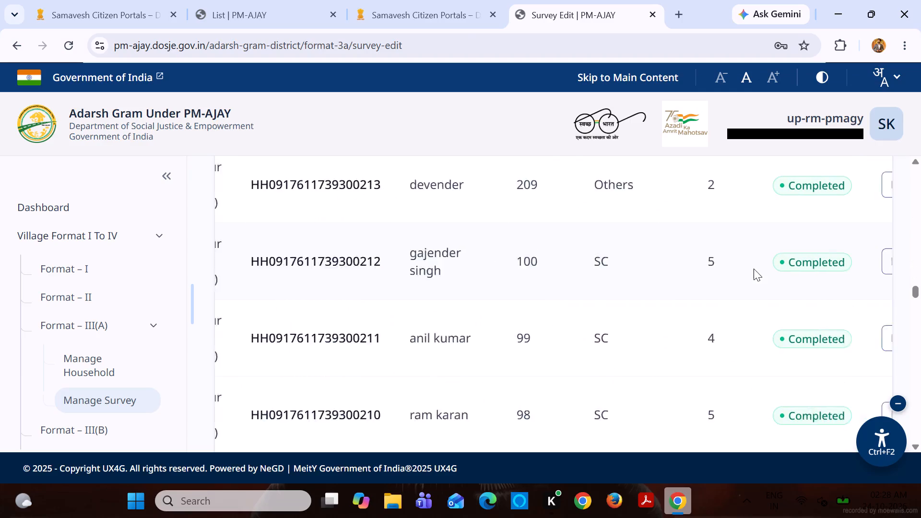
pyautogui.hscroll(-3, 754, 269)
pyautogui.click(853, 402)
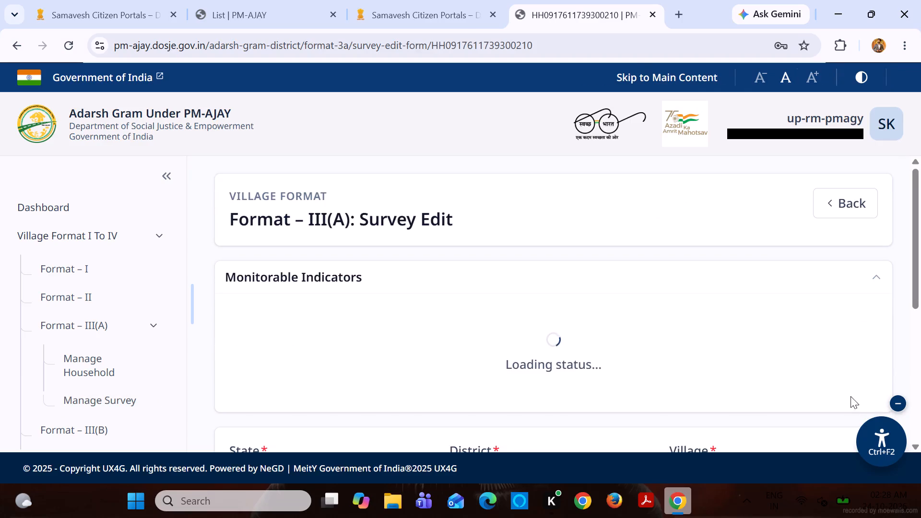
pyautogui.scroll(-6, 780, 330)
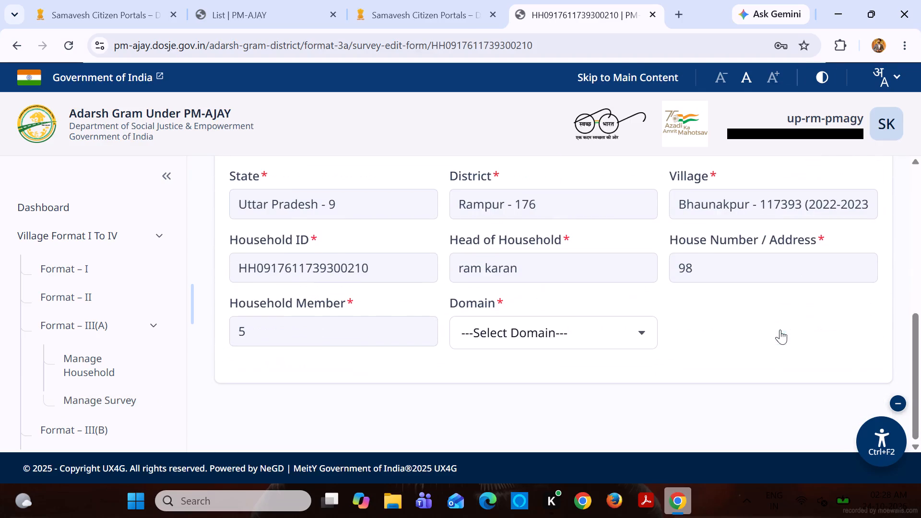
pyautogui.click(649, 327)
pyautogui.click(540, 204)
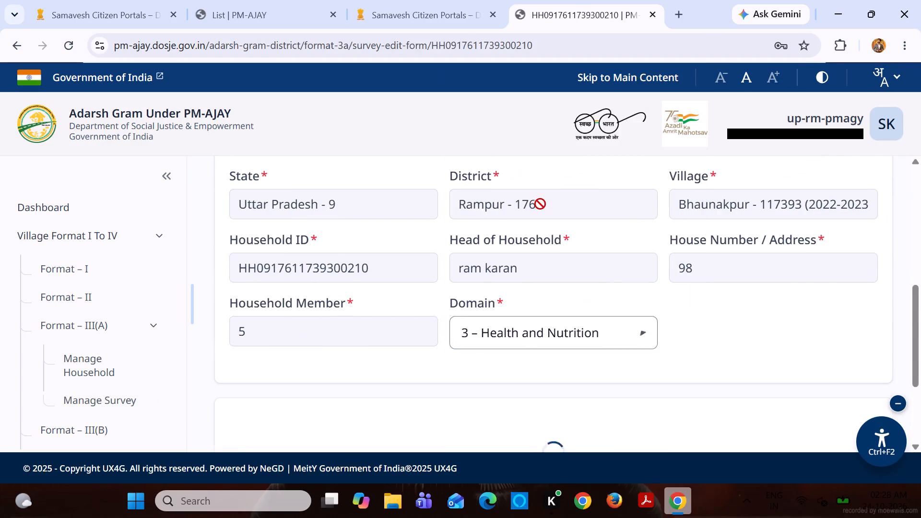
# Set household 210's indicator 3.1 answer on Health Protection Scheme coverage to Yes and save the answers.
pyautogui.scroll(-3, 758, 330)
pyautogui.click(812, 262)
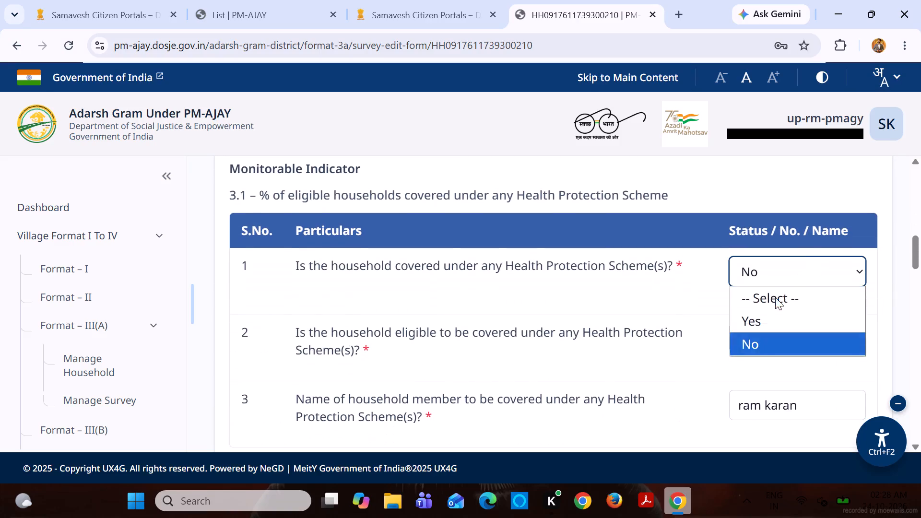
pyautogui.click(767, 319)
pyautogui.scroll(-8, 767, 319)
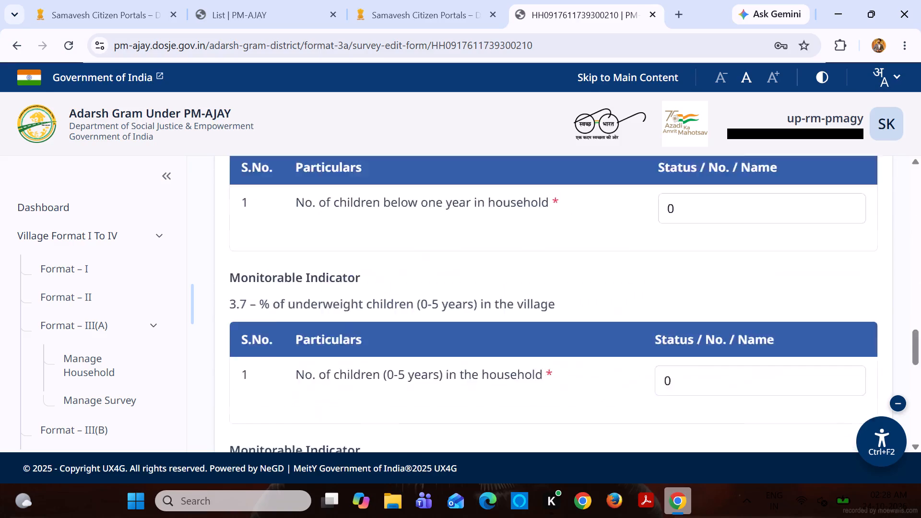
pyautogui.scroll(-8, 767, 319)
pyautogui.click(836, 356)
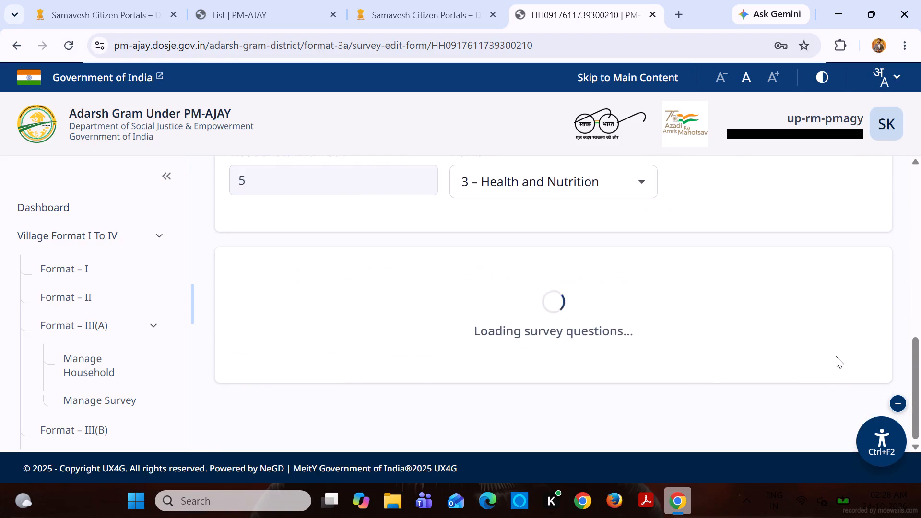
# Return to the Manage Survey list, open household 211's survey for editing, and load the 3 – Health and Nutrition domain.
pyautogui.scroll(9, 782, 249)
pyautogui.moveTo(850, 186); pyautogui.dragTo(838, 204)
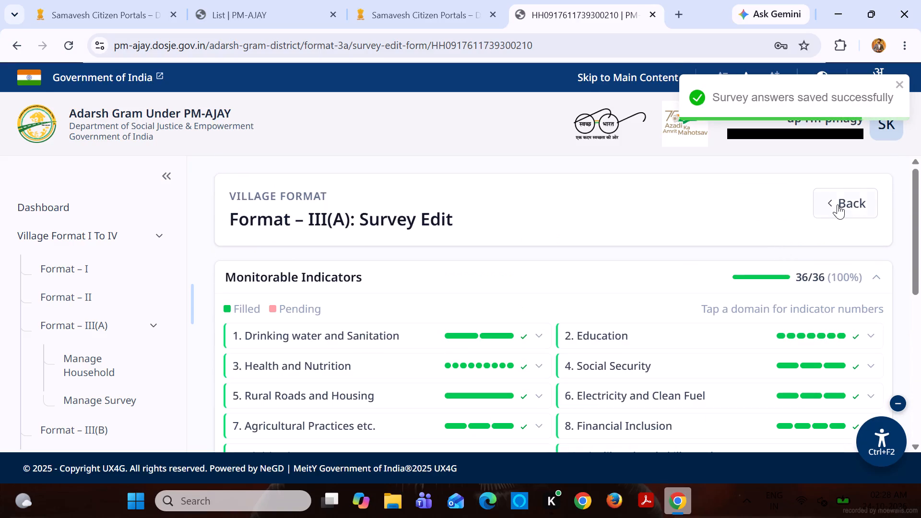
pyautogui.moveTo(838, 204); pyautogui.dragTo(838, 205)
pyautogui.click(838, 205)
pyautogui.scroll(-4, 791, 259)
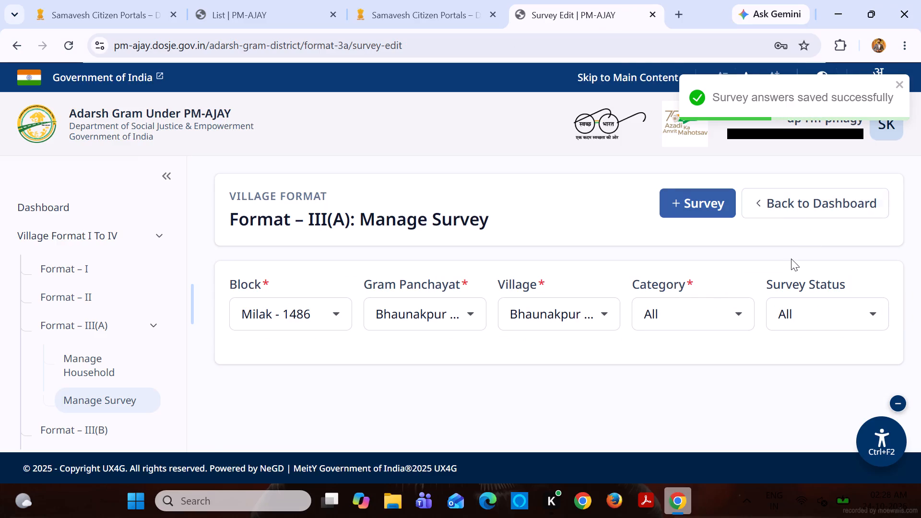
pyautogui.scroll(-14, 791, 259)
pyautogui.scroll(4, 791, 259)
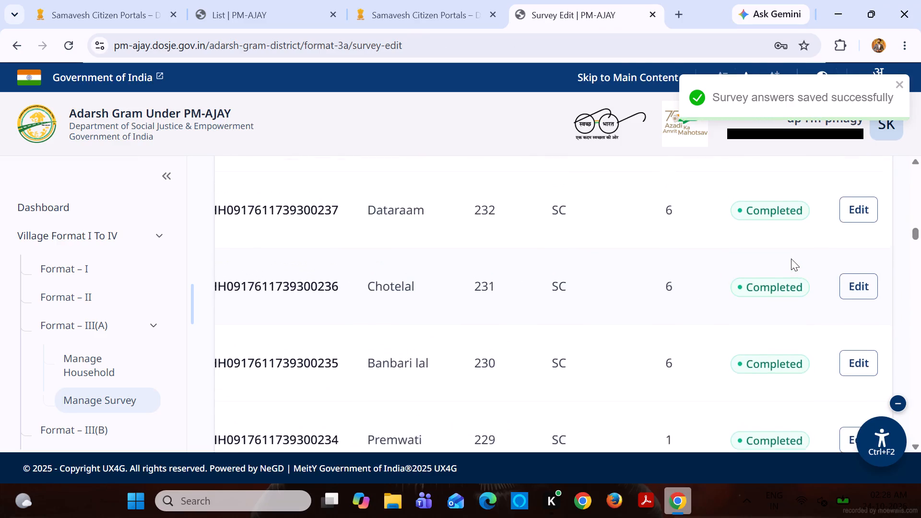
pyautogui.hscroll(1, 791, 259)
pyautogui.scroll(-3, 791, 259)
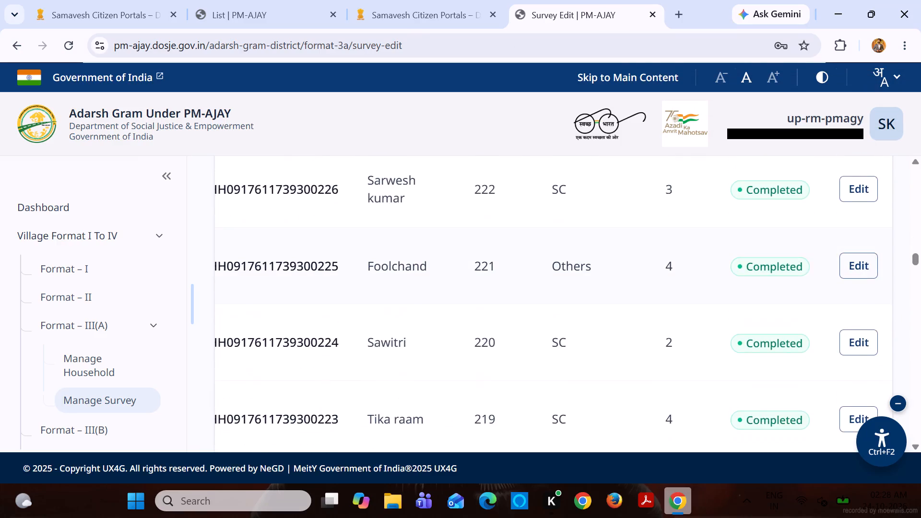
pyautogui.scroll(-10, 791, 259)
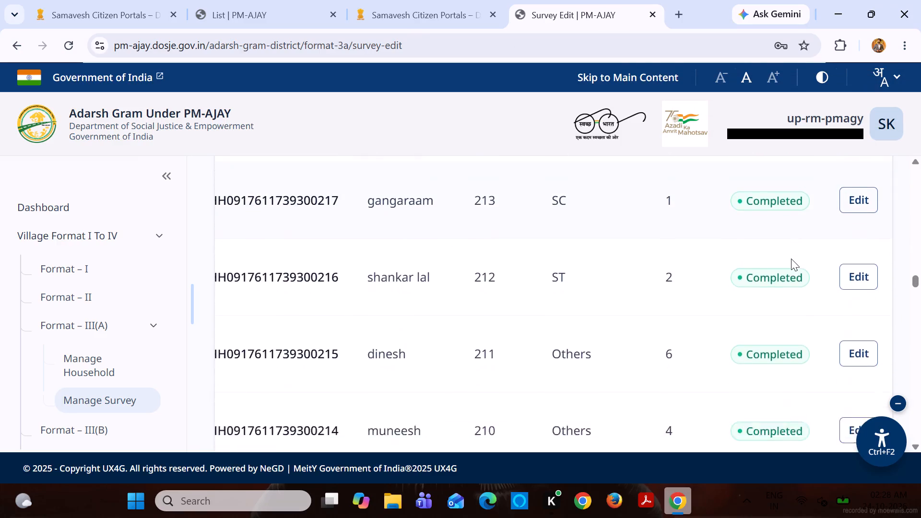
pyautogui.scroll(-7, 791, 259)
pyautogui.hscroll(-5, 791, 259)
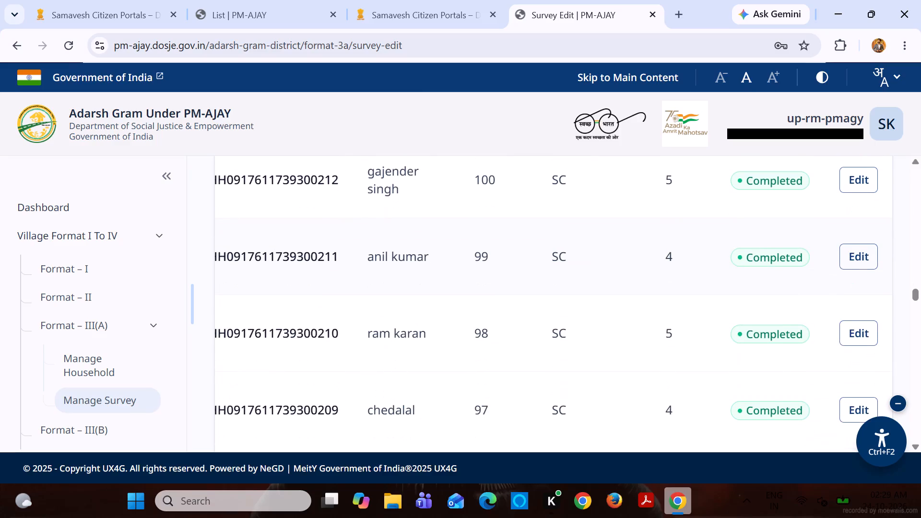
pyautogui.click(858, 254)
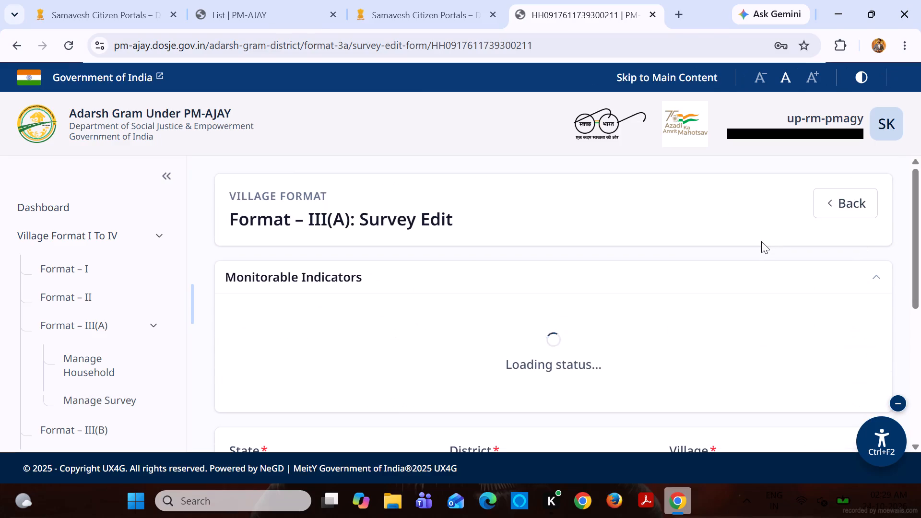
pyautogui.scroll(-8, 761, 241)
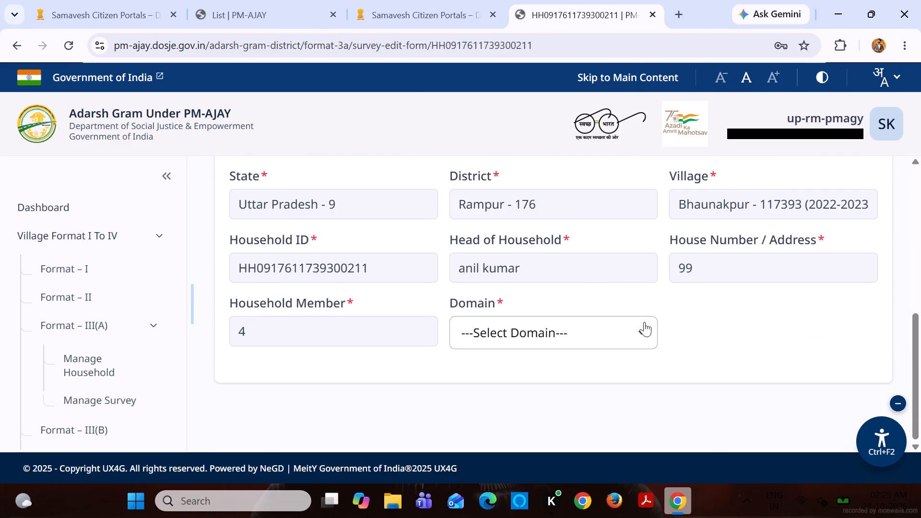
pyautogui.click(644, 322)
pyautogui.click(565, 204)
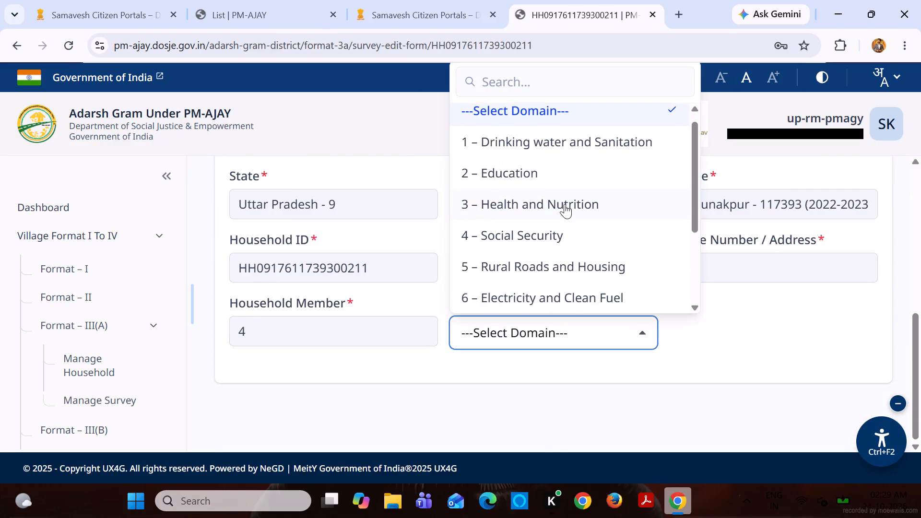
# Set household 211's indicator 3.1 answer on Health Protection Scheme coverage to Yes and save the answers.
pyautogui.scroll(-3, 679, 291)
pyautogui.click(768, 278)
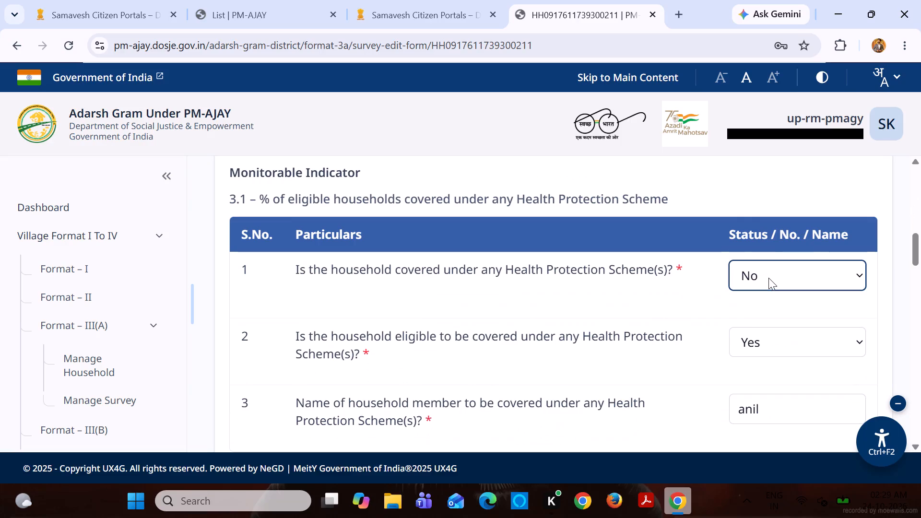
pyautogui.click(756, 322)
pyautogui.scroll(-11, 756, 322)
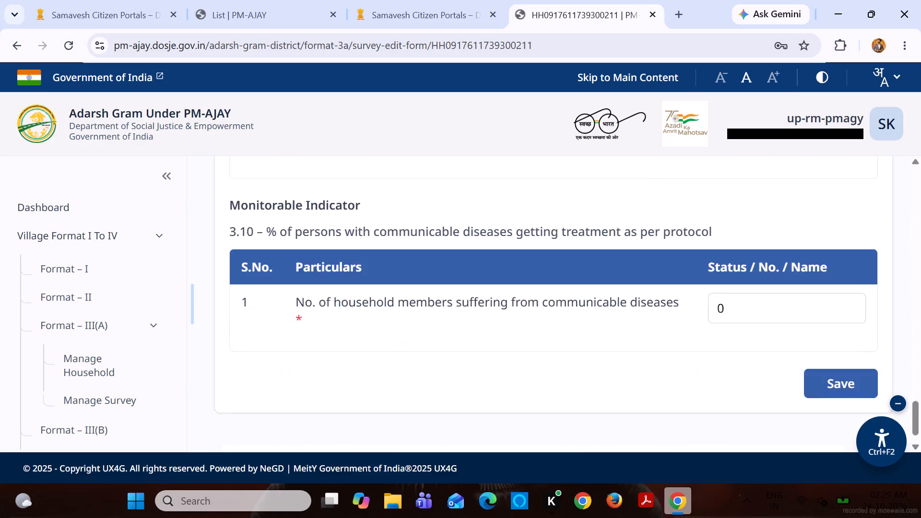
pyautogui.scroll(-6, 756, 322)
pyautogui.click(835, 359)
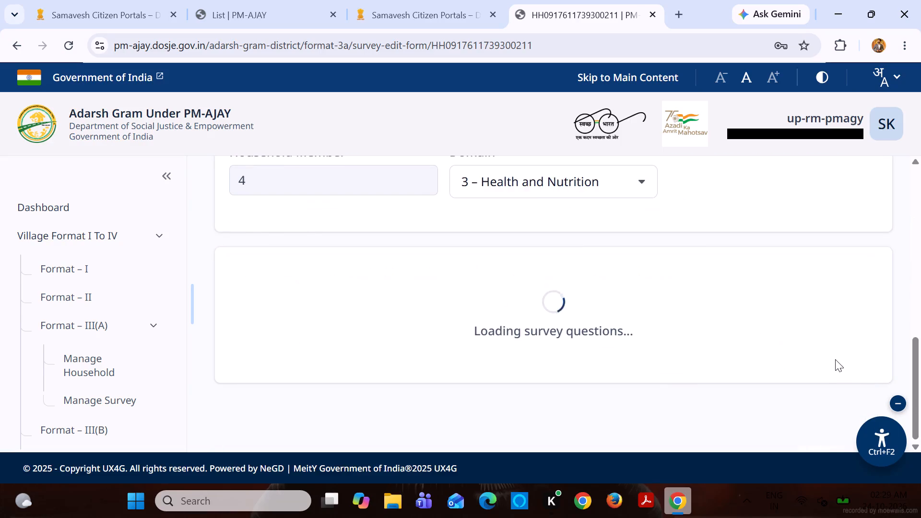
# Check the Format – III(B) pending list for the households that follow 211, and return to the survey page.
pyautogui.click(288, 0)
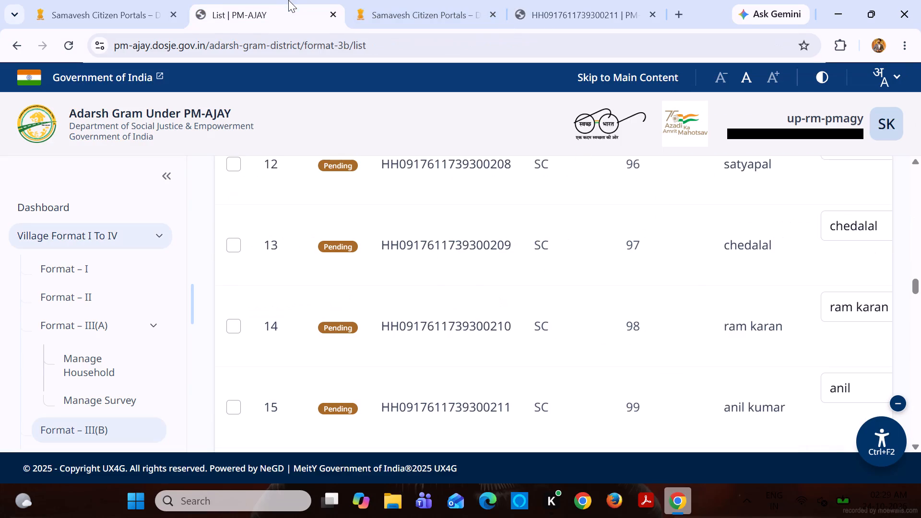
pyautogui.scroll(-5, 602, 280)
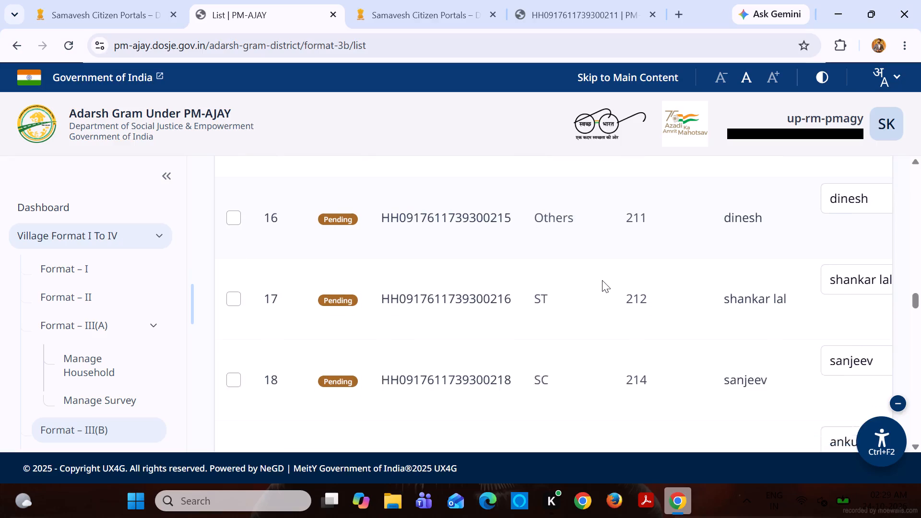
pyautogui.scroll(-2, 602, 280)
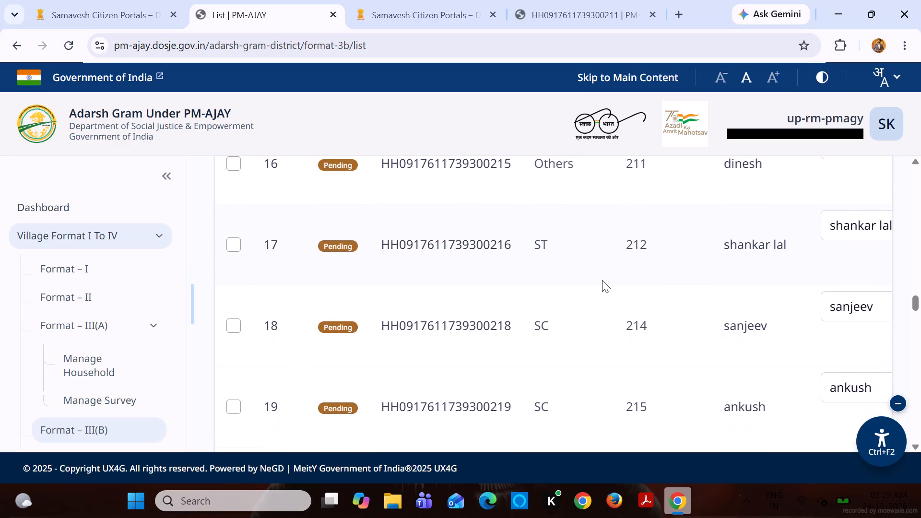
pyautogui.click(557, 6)
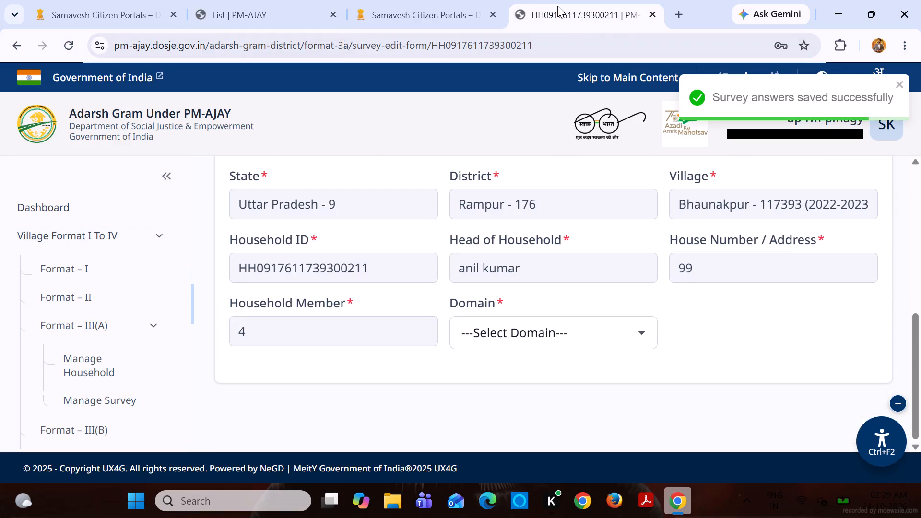
# Return to the Manage Survey list, open household 215's survey for editing, and load the 3 – Health and Nutrition domain.
pyautogui.scroll(7, 709, 273)
pyautogui.click(839, 201)
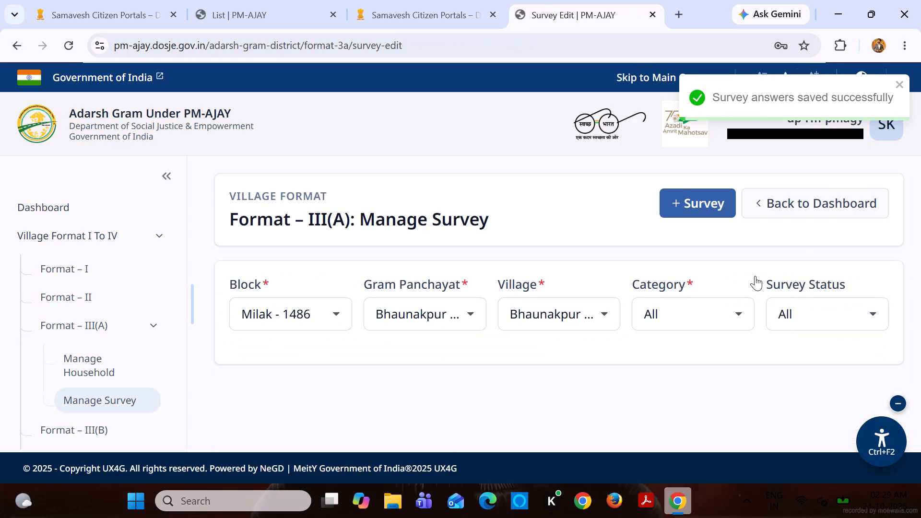
pyautogui.scroll(-14, 755, 276)
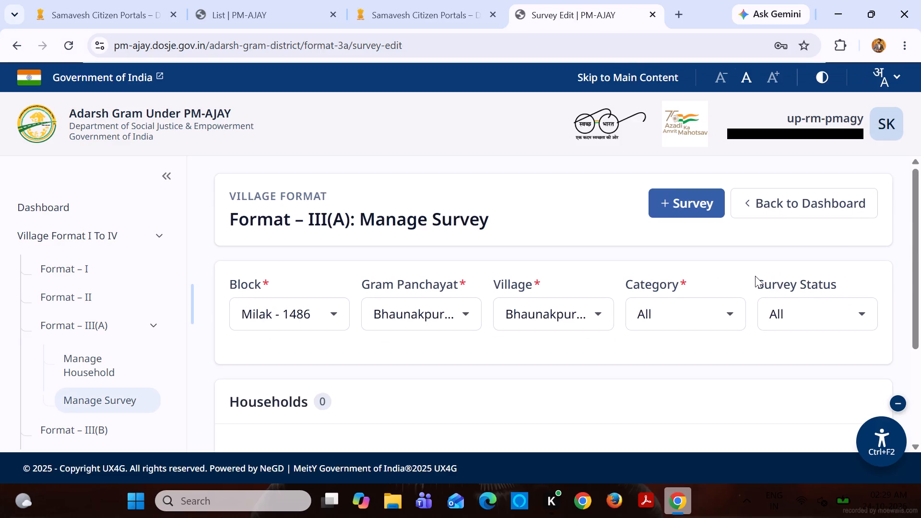
pyautogui.scroll(-12, 755, 276)
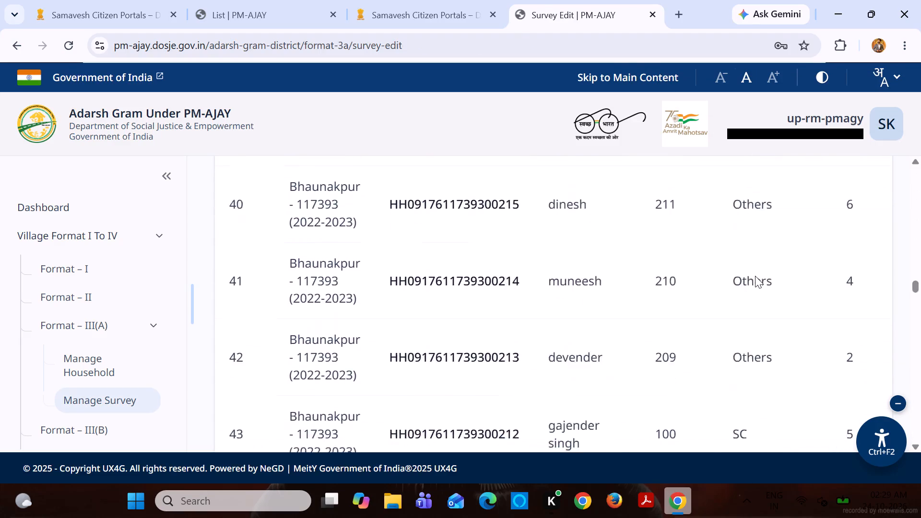
pyautogui.scroll(-1, 755, 276)
pyautogui.scroll(3, 755, 276)
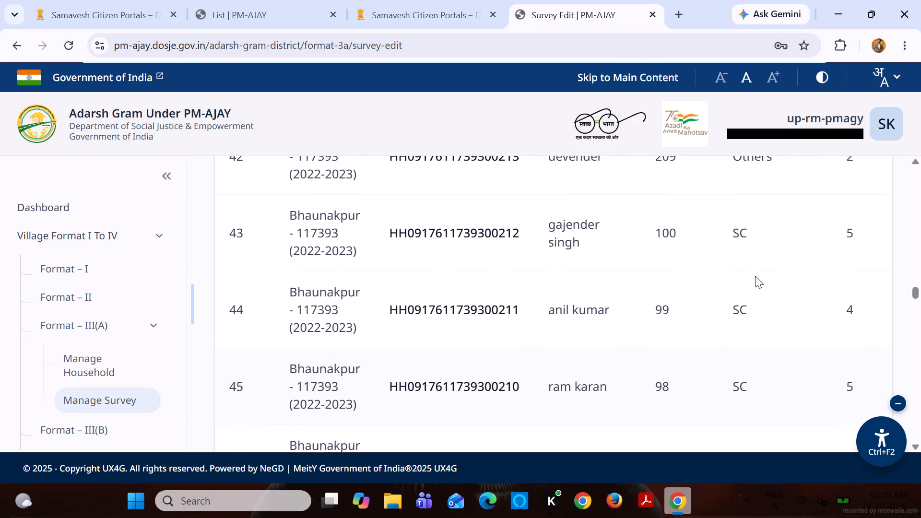
pyautogui.scroll(6, 755, 276)
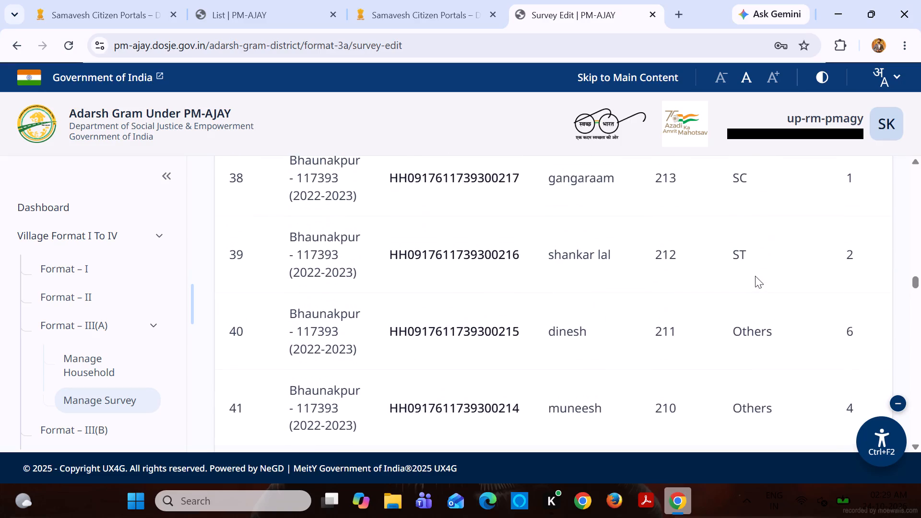
pyautogui.scroll(1, 755, 276)
pyautogui.hscroll(-8, 755, 276)
pyautogui.click(850, 331)
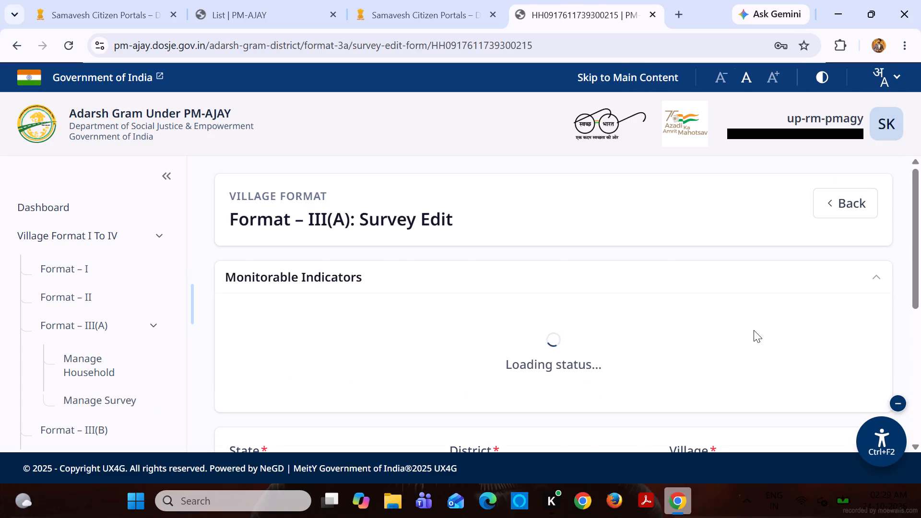
pyautogui.scroll(-7, 754, 330)
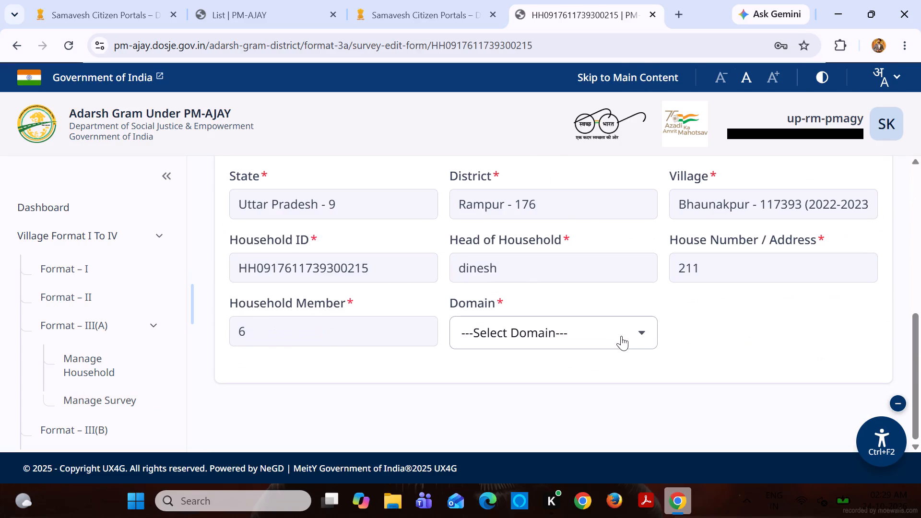
pyautogui.click(621, 336)
pyautogui.click(562, 202)
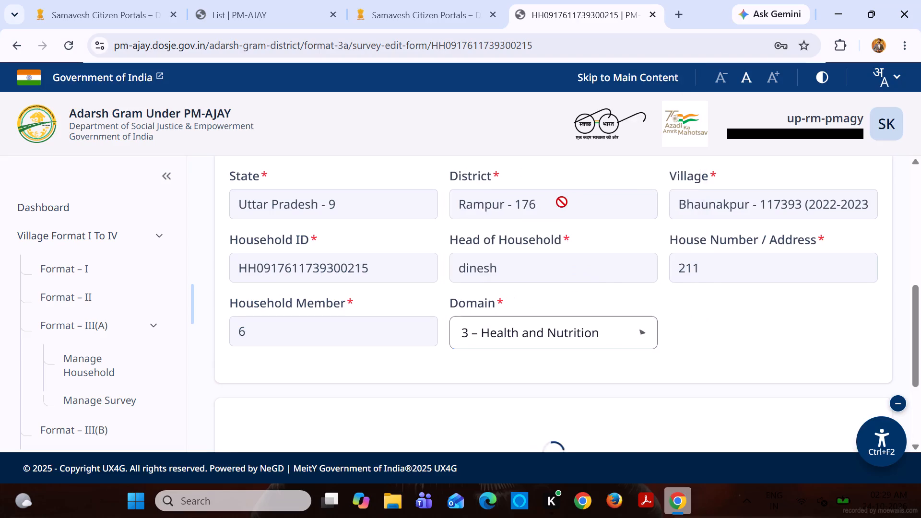
pyautogui.scroll(-3, 693, 299)
pyautogui.click(768, 299)
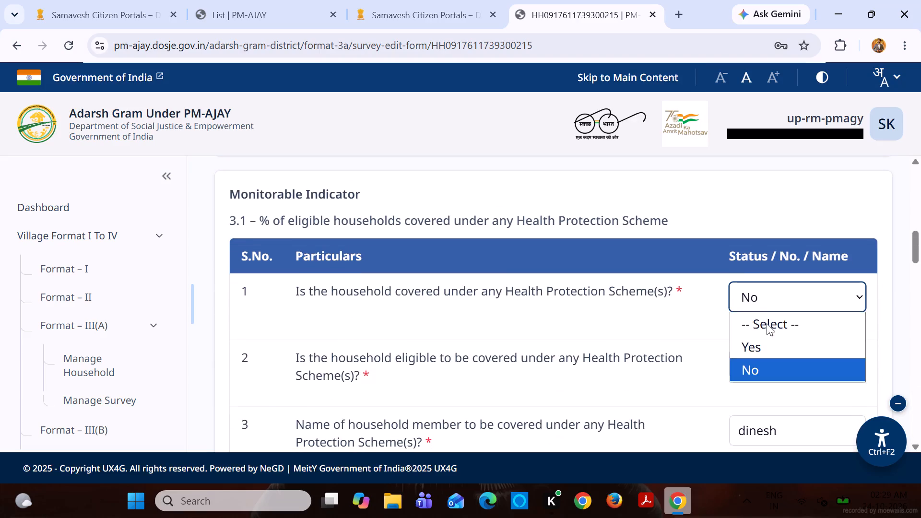
pyautogui.click(763, 340)
pyautogui.scroll(-7, 763, 340)
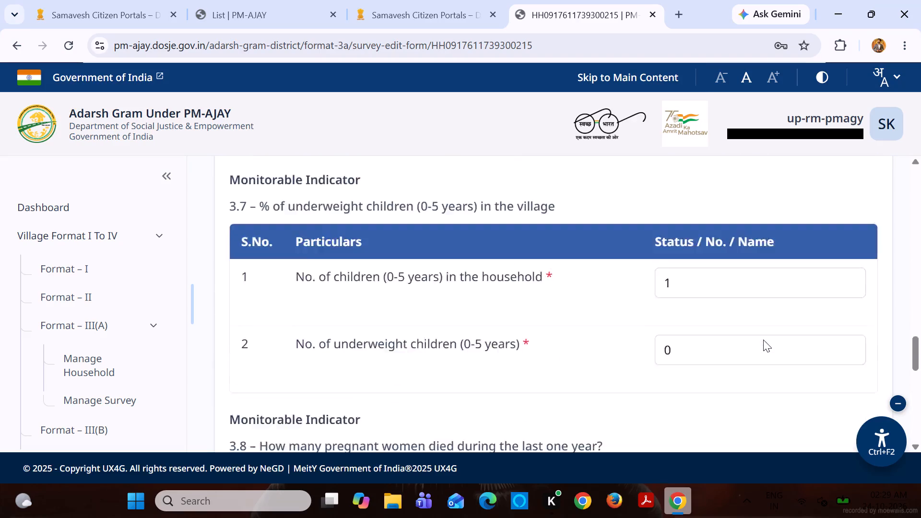
pyautogui.scroll(-7, 763, 340)
pyautogui.click(824, 353)
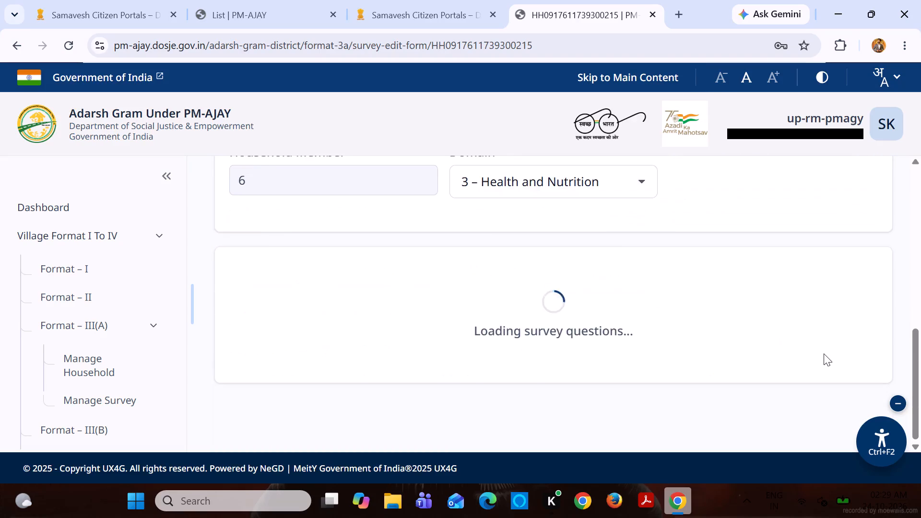
# Return to the Manage Survey list, open household 216's survey for editing, and load the 3 – Health and Nutrition domain.
pyautogui.scroll(5, 795, 244)
pyautogui.click(851, 191)
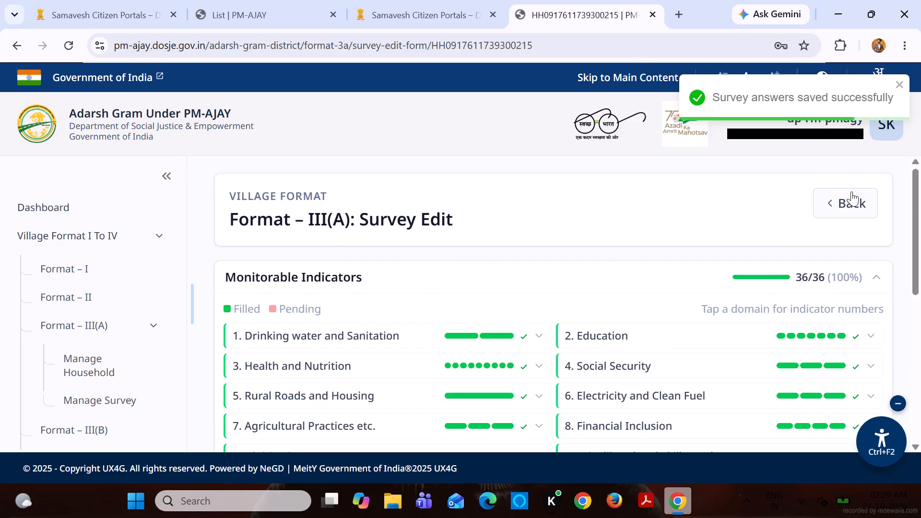
pyautogui.scroll(-18, 795, 254)
pyautogui.scroll(-4, 795, 254)
pyautogui.scroll(3, 795, 254)
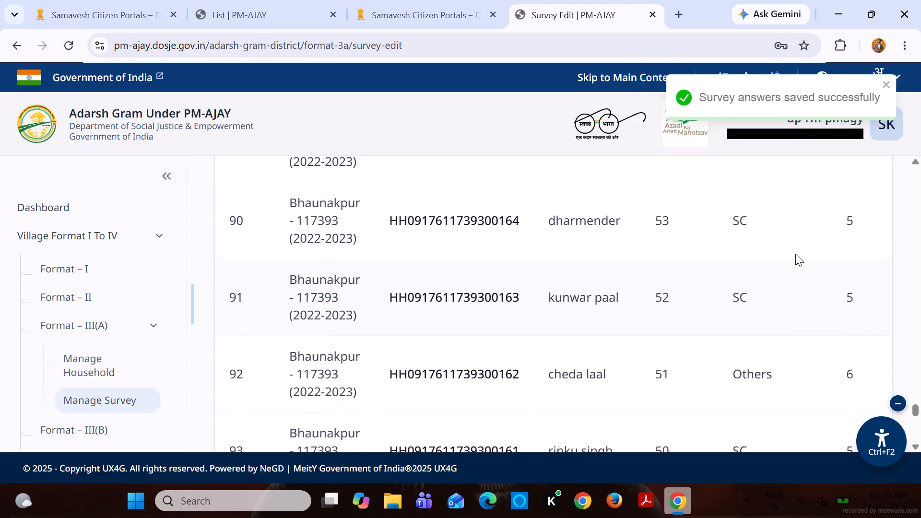
pyautogui.scroll(16, 795, 254)
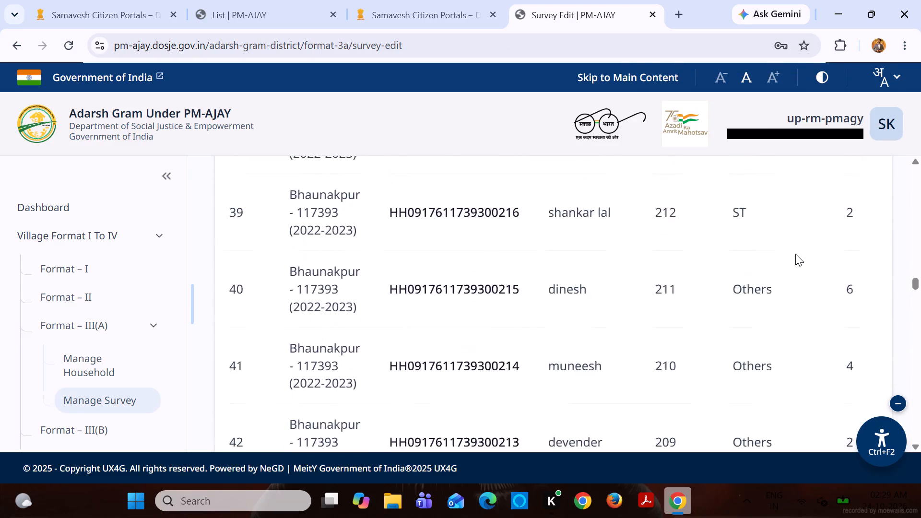
pyautogui.hscroll(-6, 795, 254)
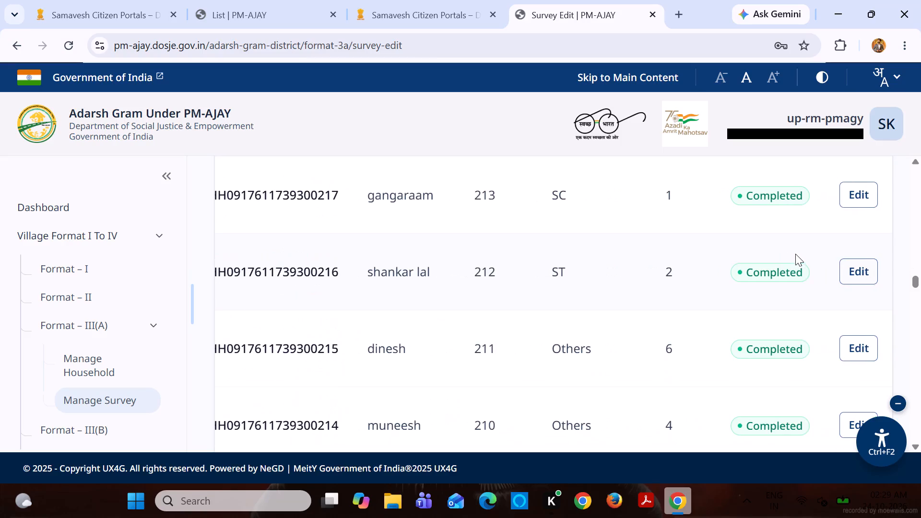
pyautogui.click(855, 270)
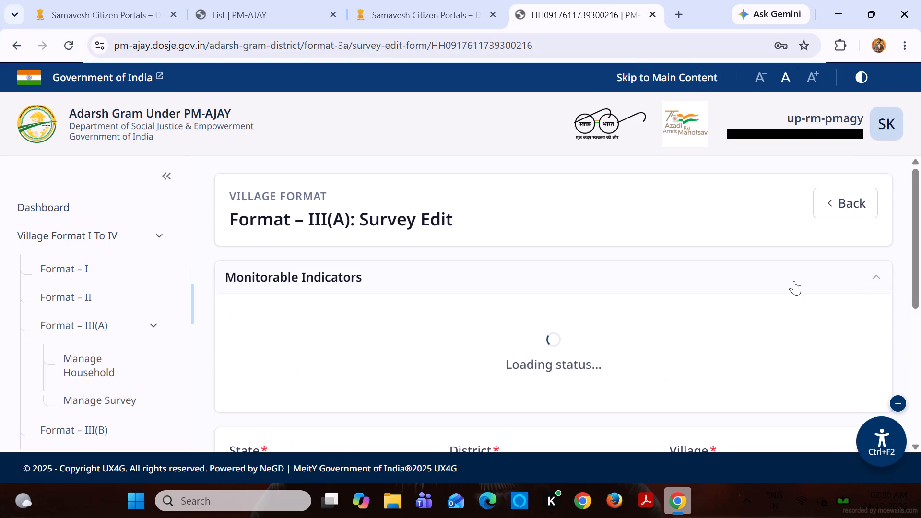
pyautogui.scroll(-7, 794, 281)
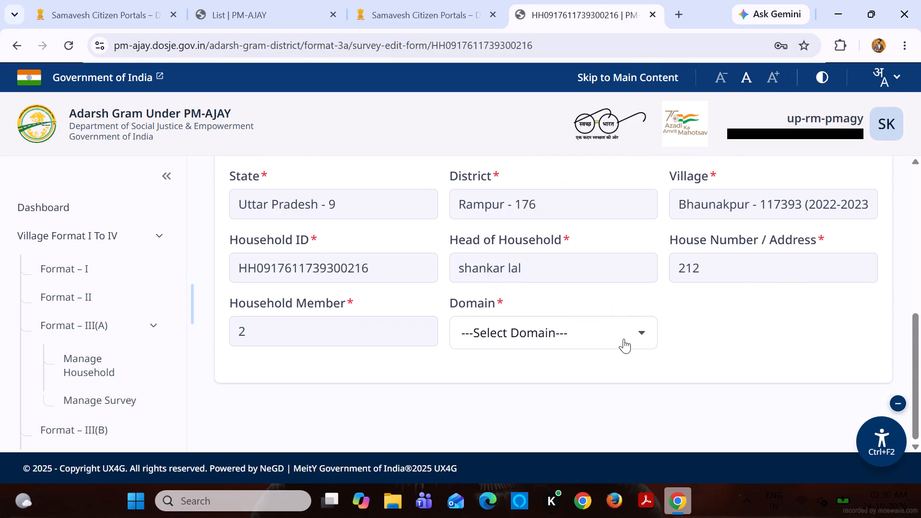
pyautogui.click(624, 339)
pyautogui.click(572, 213)
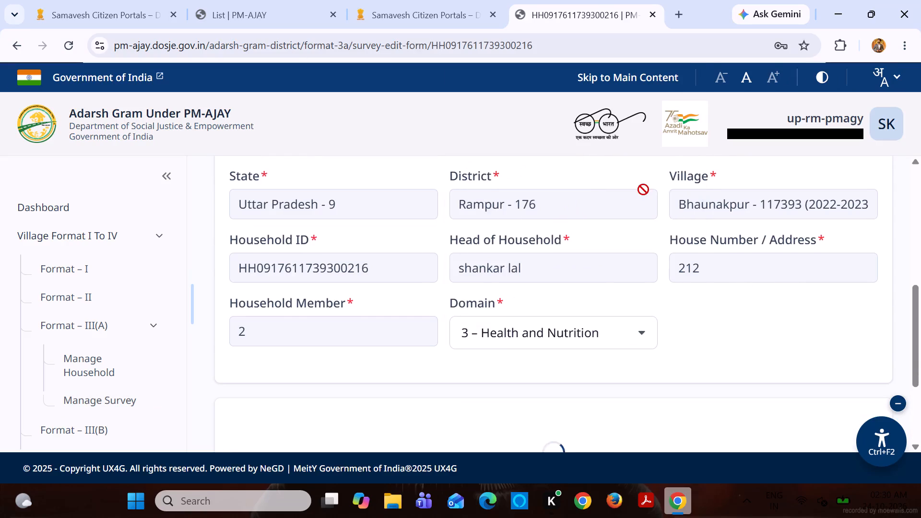
# Set household 216's indicator 3.1 answer on Health Protection Scheme coverage to Yes and save the answers.
pyautogui.scroll(-3, 726, 303)
pyautogui.click(795, 283)
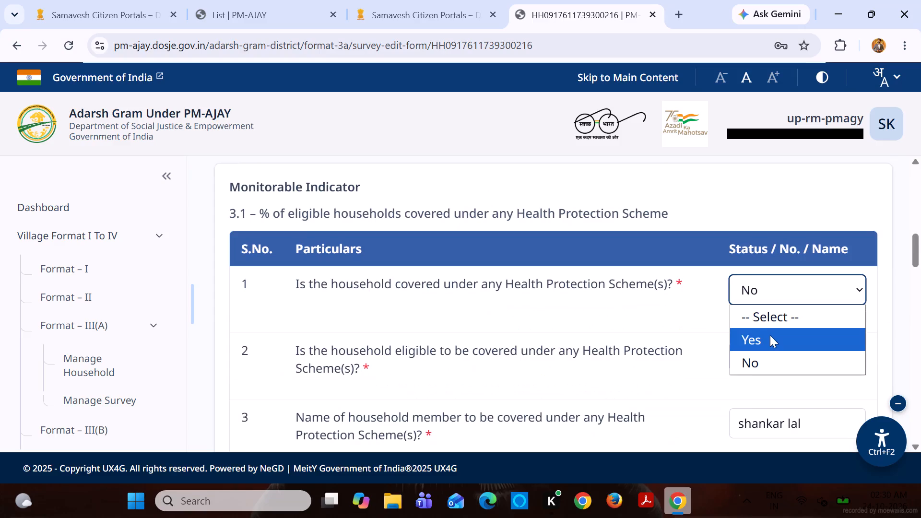
pyautogui.click(770, 335)
pyautogui.scroll(-8, 770, 335)
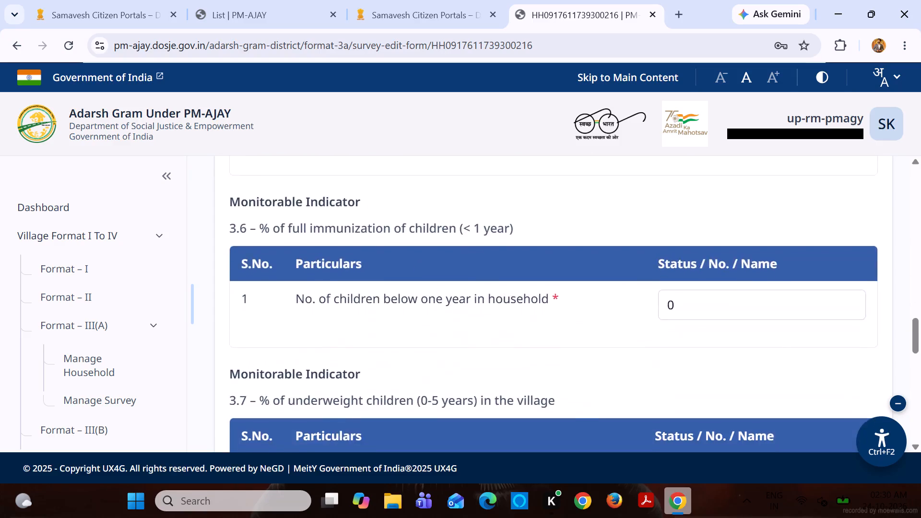
pyautogui.scroll(-6, 770, 335)
pyautogui.click(843, 357)
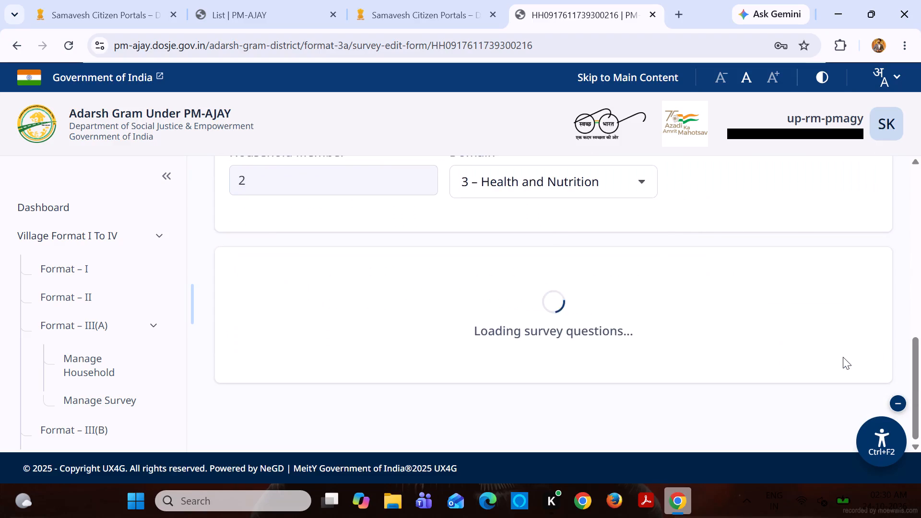
pyautogui.scroll(11, 763, 251)
pyautogui.click(834, 195)
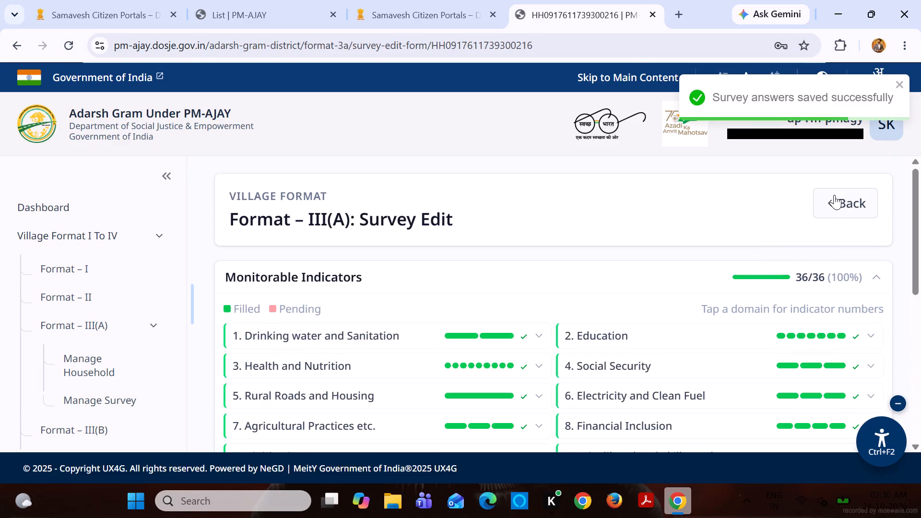
pyautogui.scroll(-7, 803, 262)
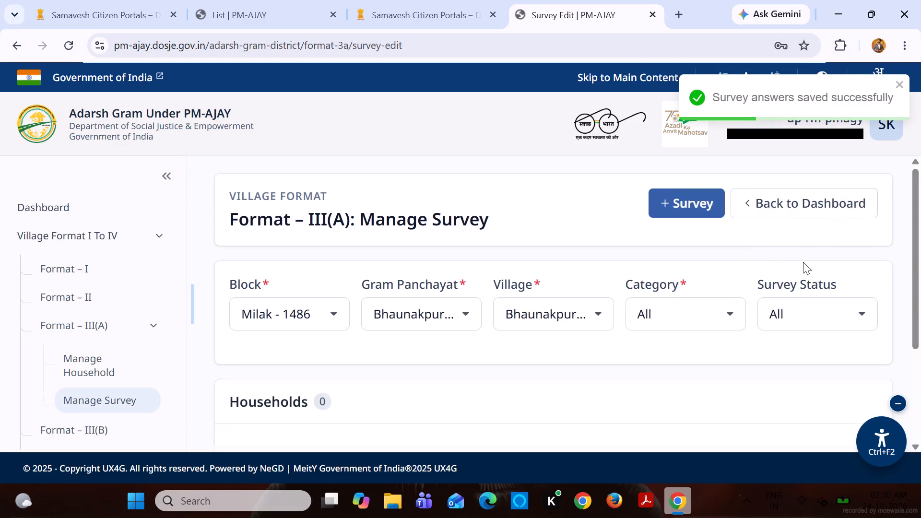
pyautogui.scroll(-10, 803, 262)
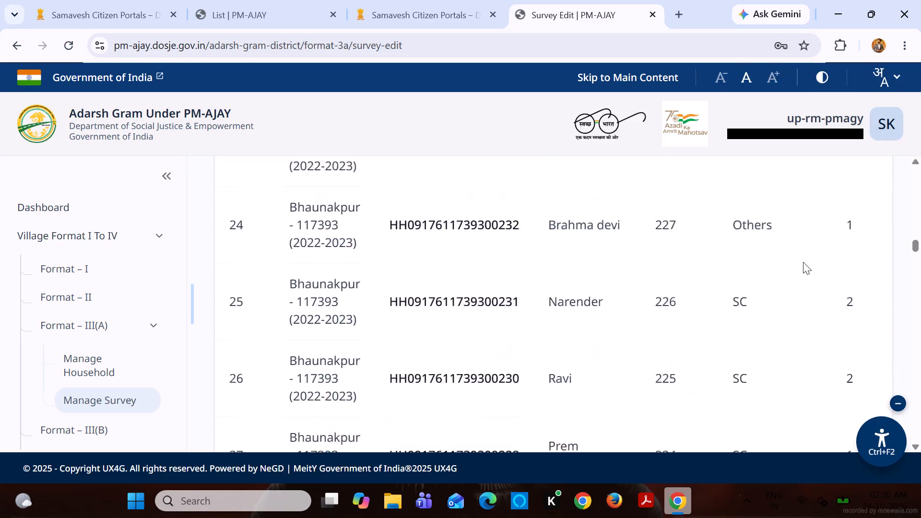
pyautogui.scroll(-7, 803, 262)
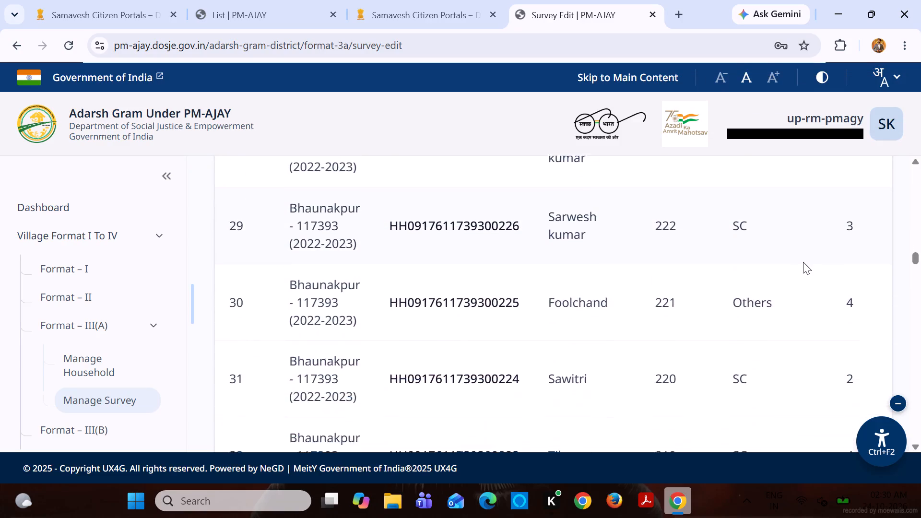
pyautogui.scroll(-6, 803, 262)
pyautogui.hscroll(-3, 803, 262)
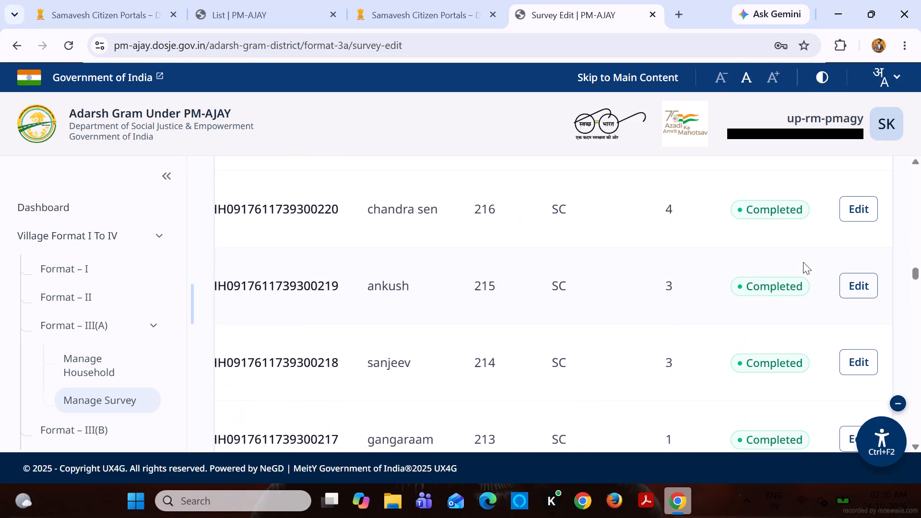
pyautogui.hscroll(-3, 803, 262)
pyautogui.click(863, 355)
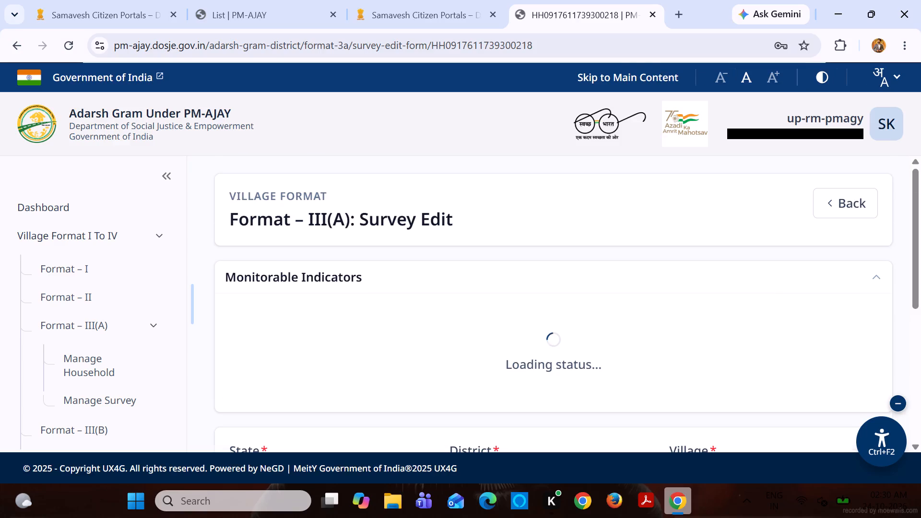
pyautogui.scroll(-8, 757, 304)
pyautogui.click(634, 328)
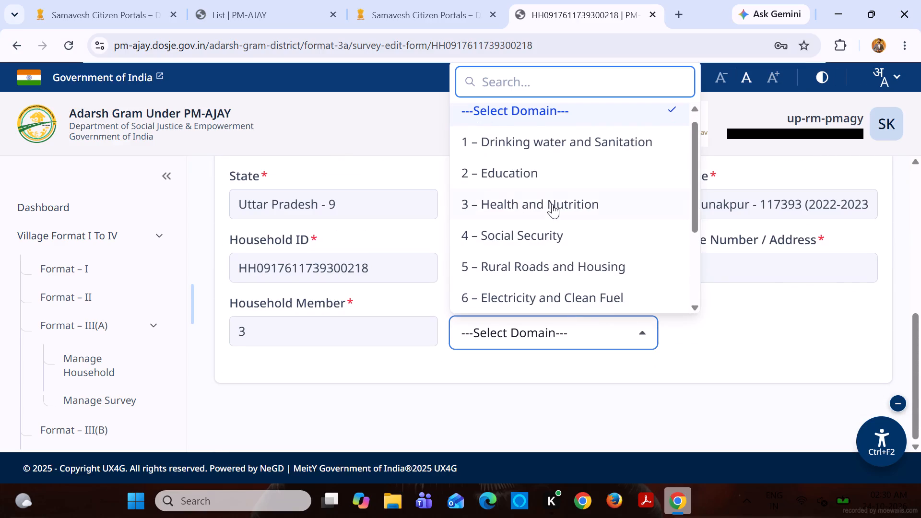
pyautogui.click(552, 204)
# Set household 218's indicator 3.1 answer on Health Protection Scheme coverage to Yes and save the answers.
pyautogui.scroll(-3, 731, 263)
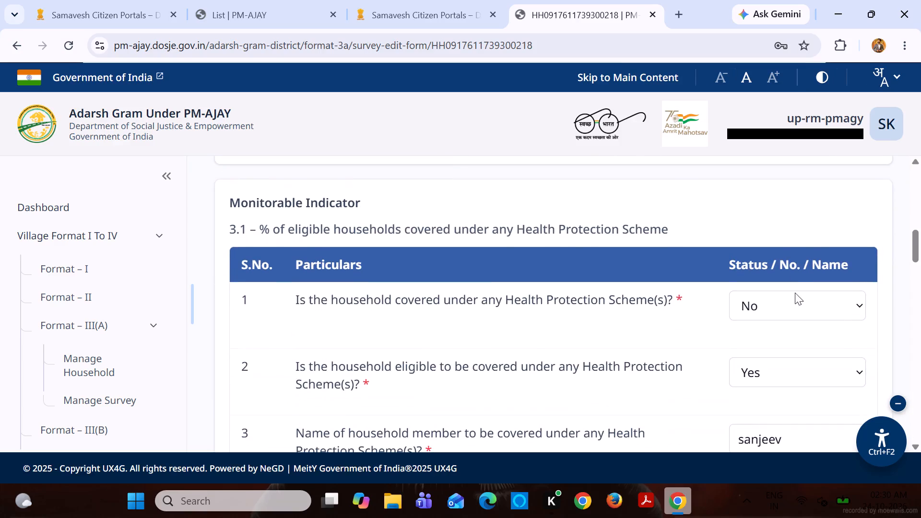
pyautogui.click(797, 301)
pyautogui.click(775, 344)
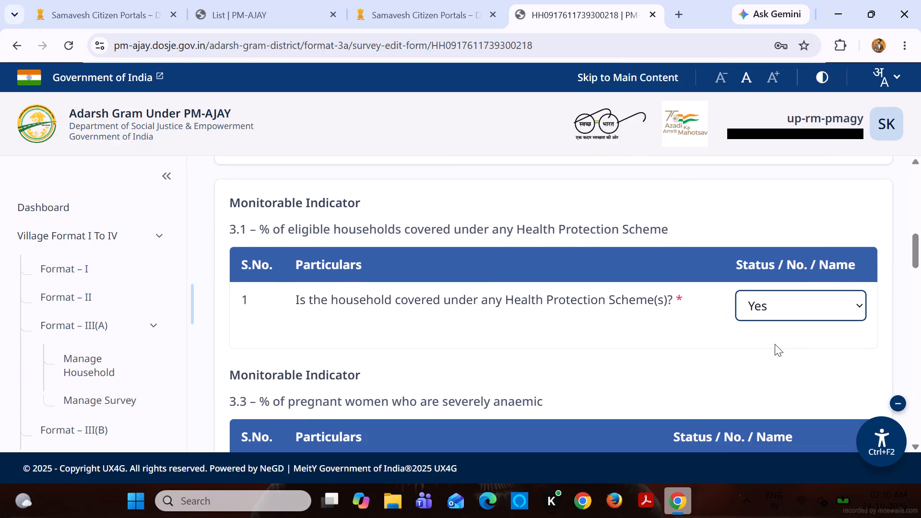
pyautogui.scroll(-14, 775, 344)
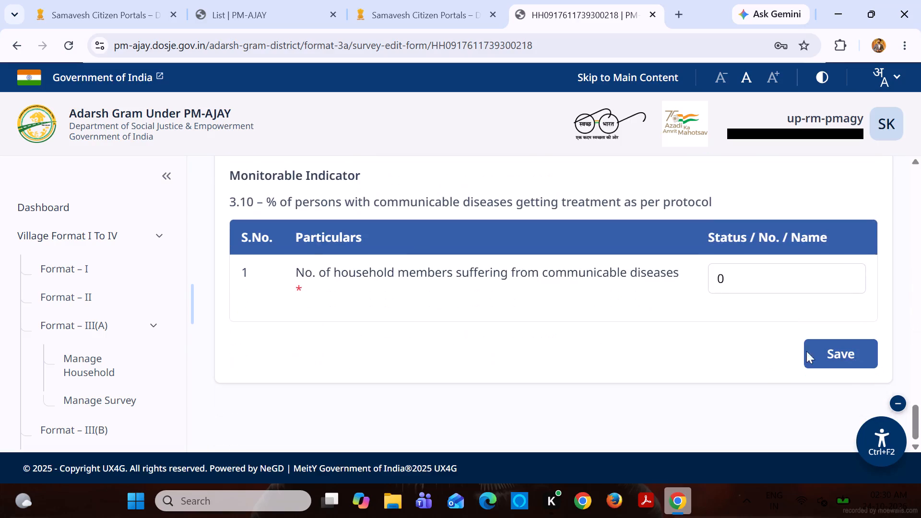
pyautogui.click(834, 354)
# Return to the Manage Survey list, open household 219's survey for editing, and load the 3 – Health and Nutrition domain.
pyautogui.scroll(3, 798, 277)
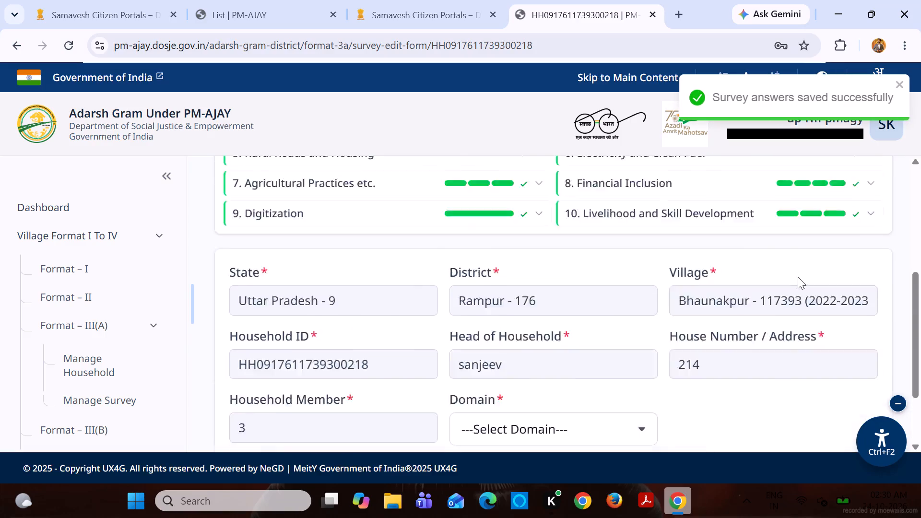
pyautogui.scroll(4, 798, 277)
pyautogui.click(847, 203)
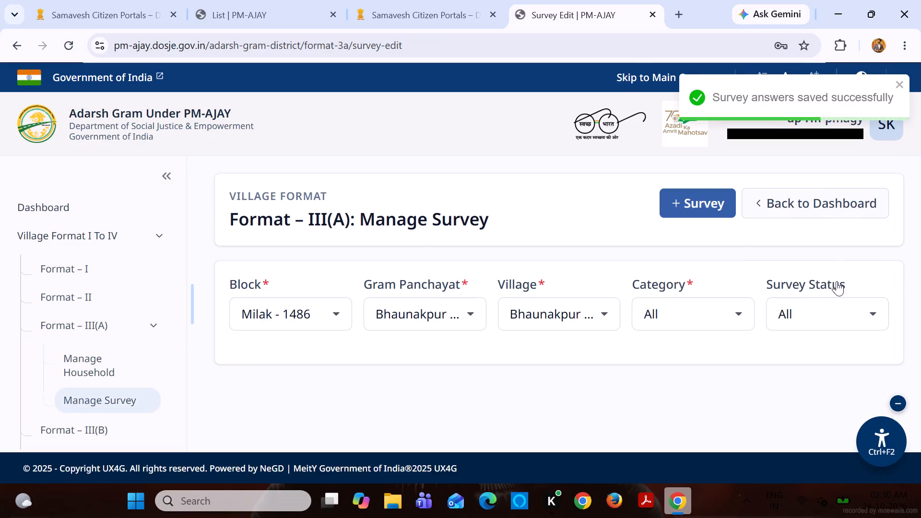
pyautogui.scroll(-10, 837, 281)
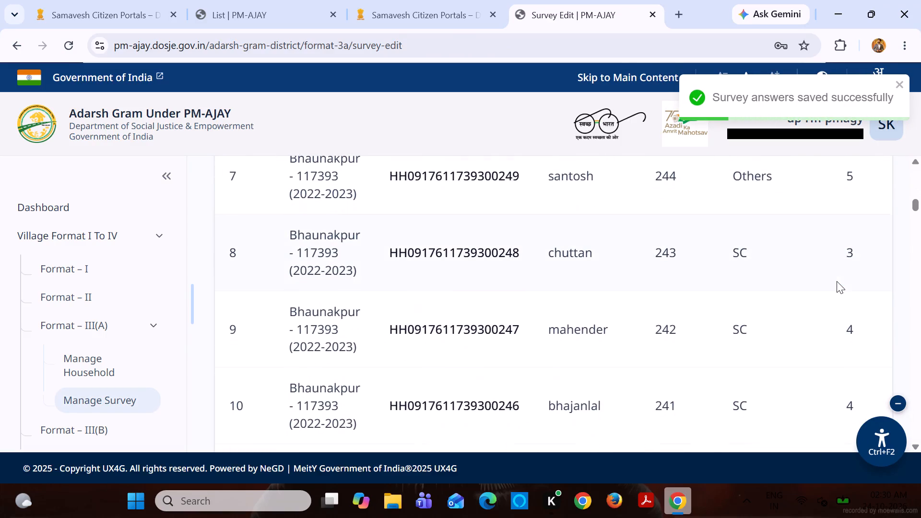
pyautogui.scroll(-8, 837, 281)
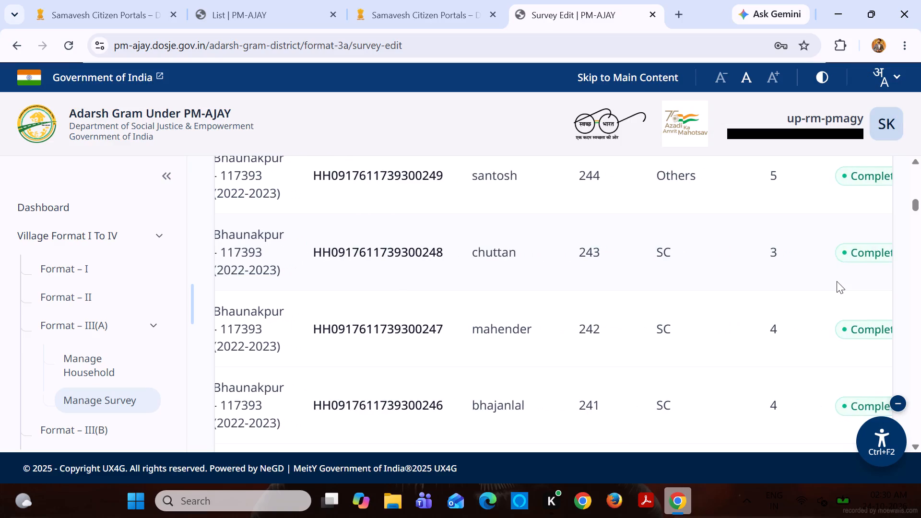
pyautogui.scroll(-8, 837, 281)
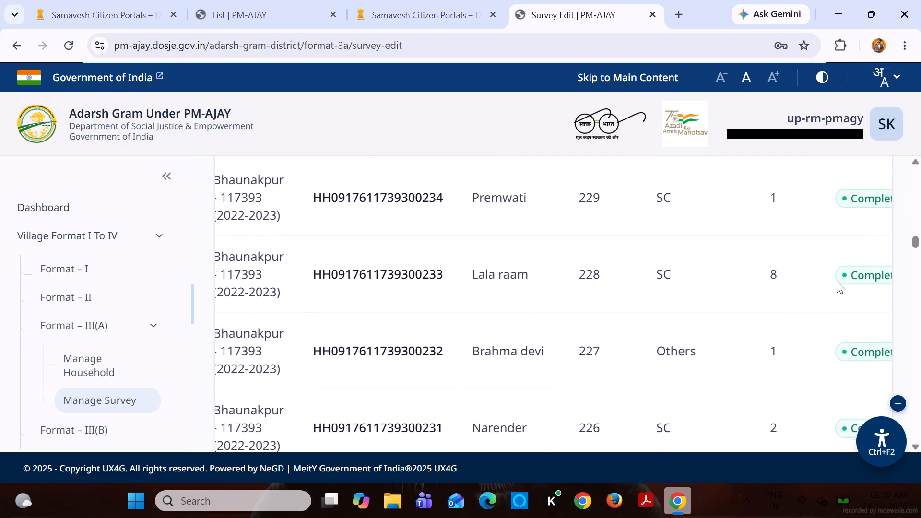
pyautogui.scroll(-6, 837, 281)
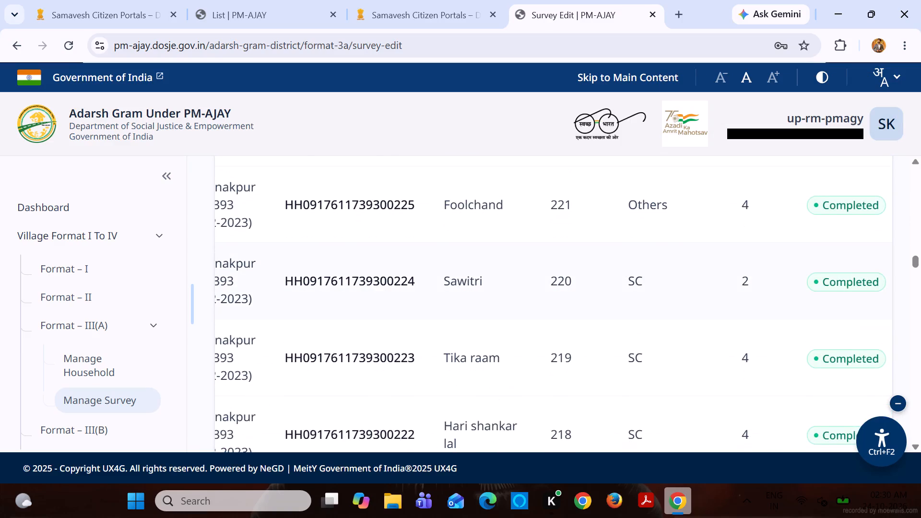
pyautogui.scroll(-7, 837, 281)
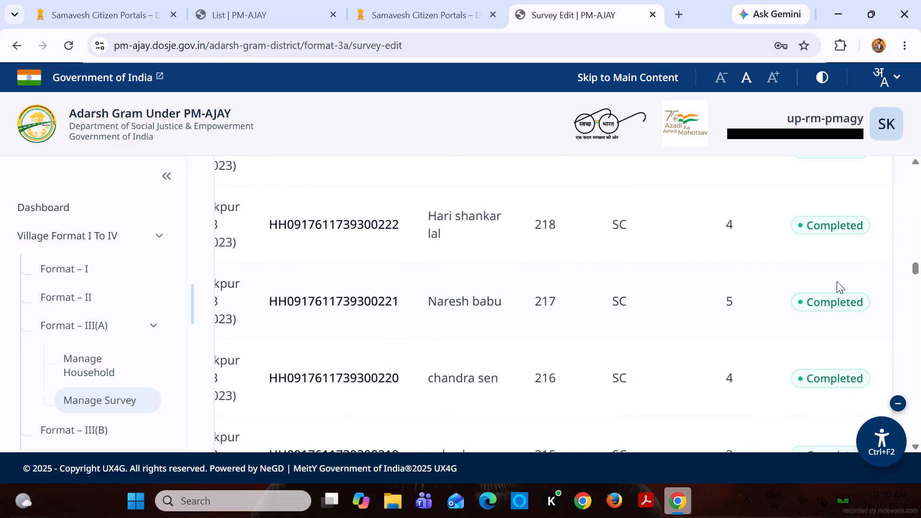
pyautogui.scroll(-4, 837, 281)
pyautogui.hscroll(-7, 837, 281)
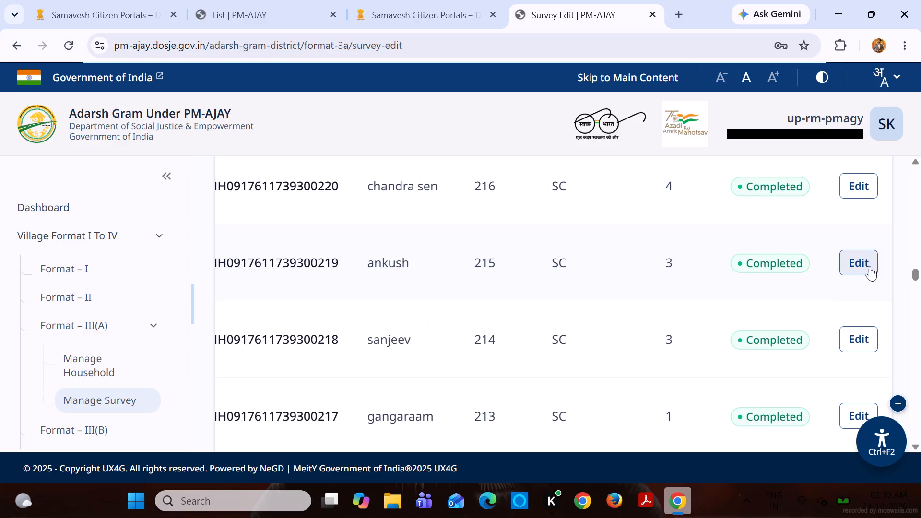
pyautogui.click(874, 265)
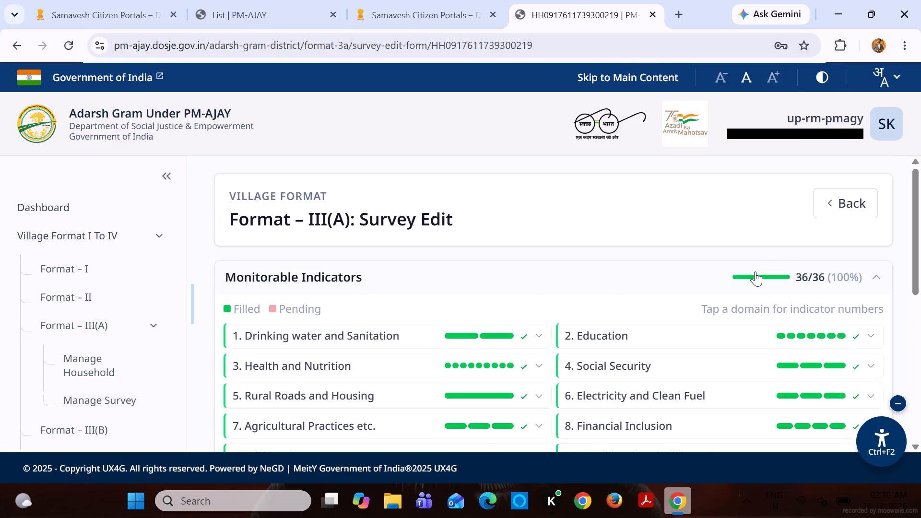
pyautogui.scroll(-6, 755, 271)
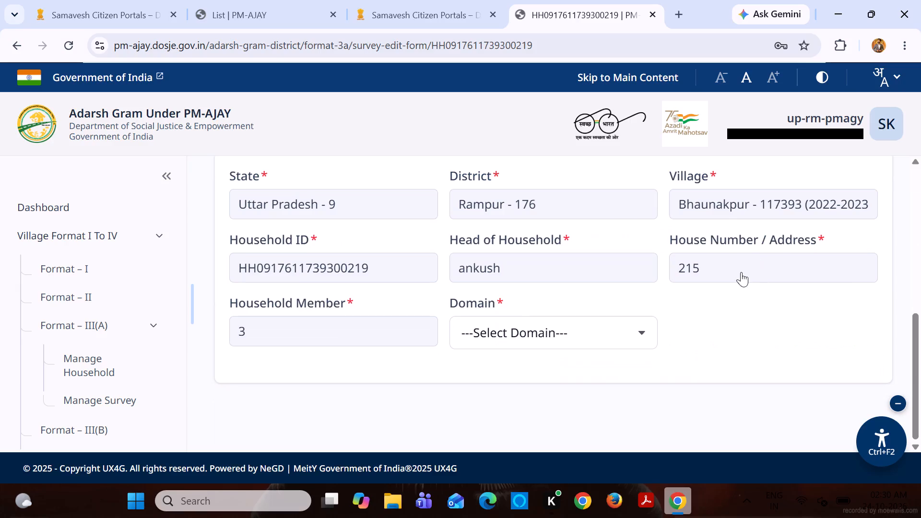
pyautogui.click(637, 326)
pyautogui.click(571, 214)
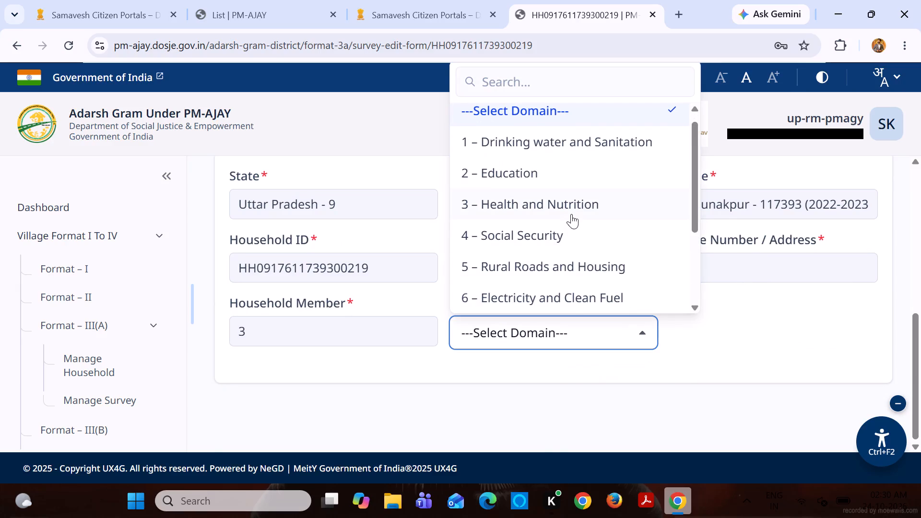
# Set household 219's indicator 3.1 answer on Health Protection Scheme coverage to Yes and save the answers.
pyautogui.scroll(-3, 691, 347)
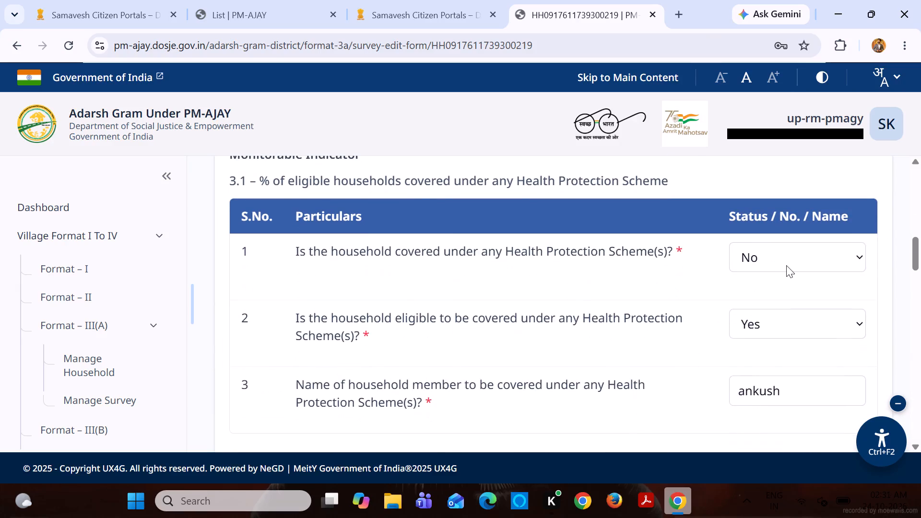
pyautogui.click(786, 265)
pyautogui.click(771, 307)
pyautogui.scroll(-6, 771, 307)
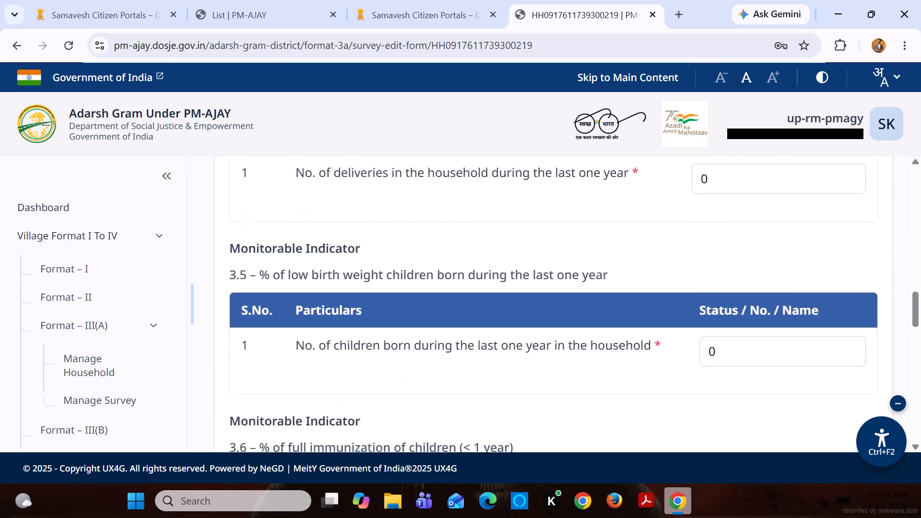
pyautogui.scroll(-6, 771, 307)
pyautogui.click(833, 354)
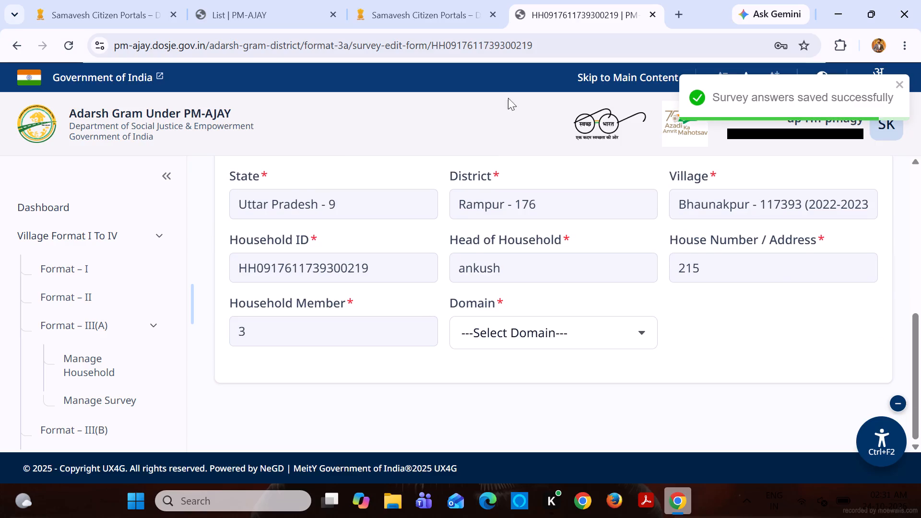
# Check Format – III(B)'s pending 3.1 list for the households after 219, and return to the Manage Survey list.
pyautogui.click(290, 0)
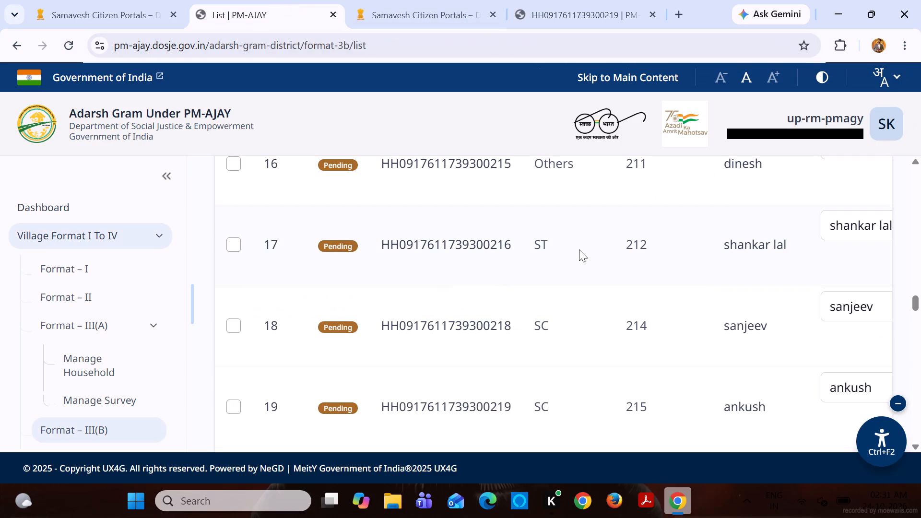
pyautogui.scroll(-7, 579, 249)
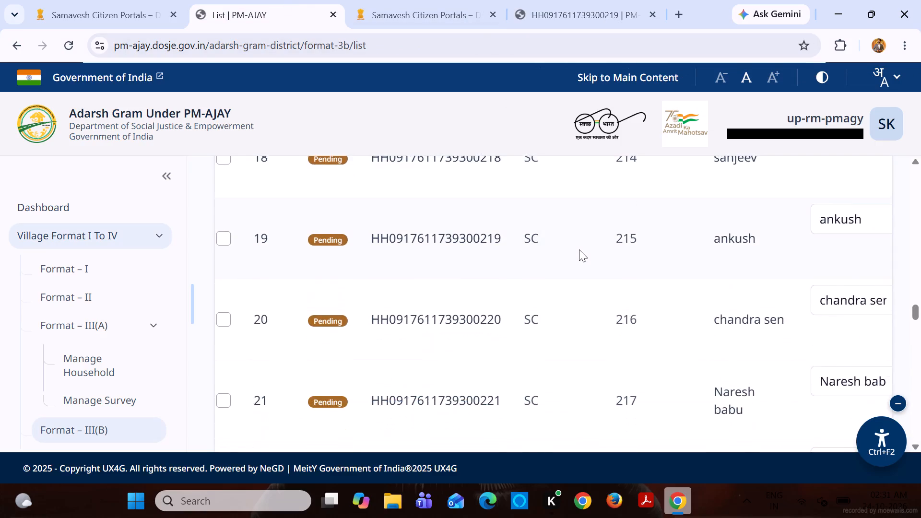
pyautogui.scroll(-3, 579, 249)
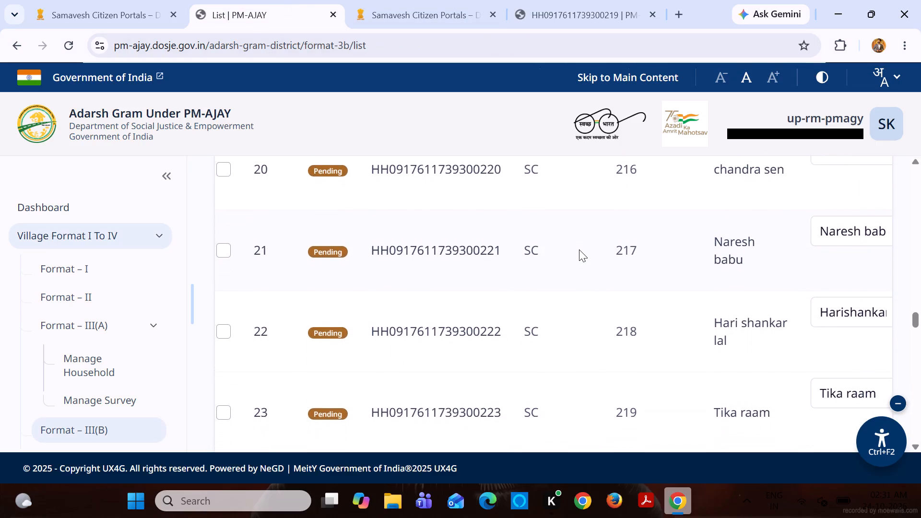
pyautogui.scroll(-1, 579, 249)
pyautogui.click(584, 28)
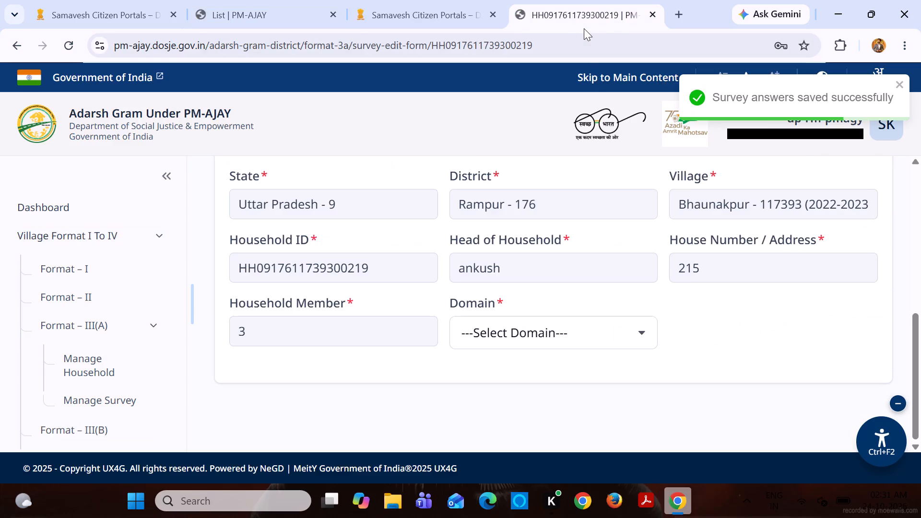
pyautogui.scroll(10, 663, 256)
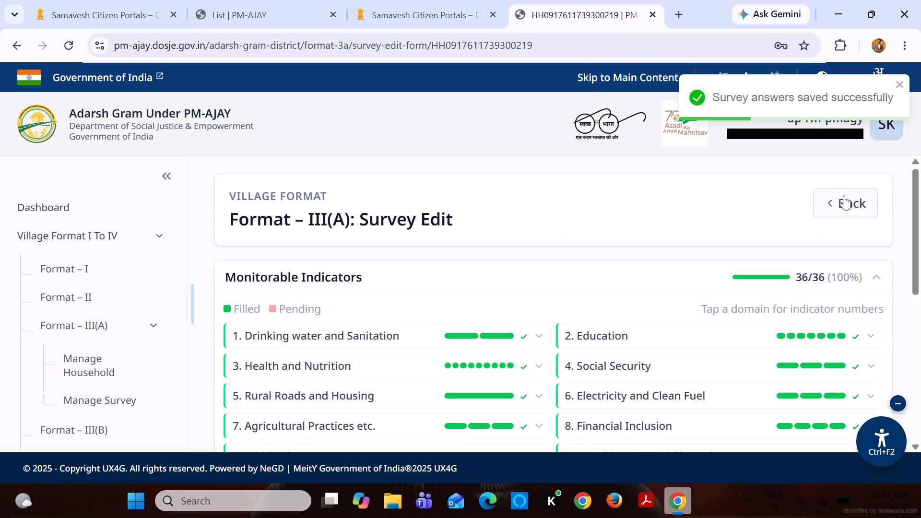
pyautogui.click(844, 195)
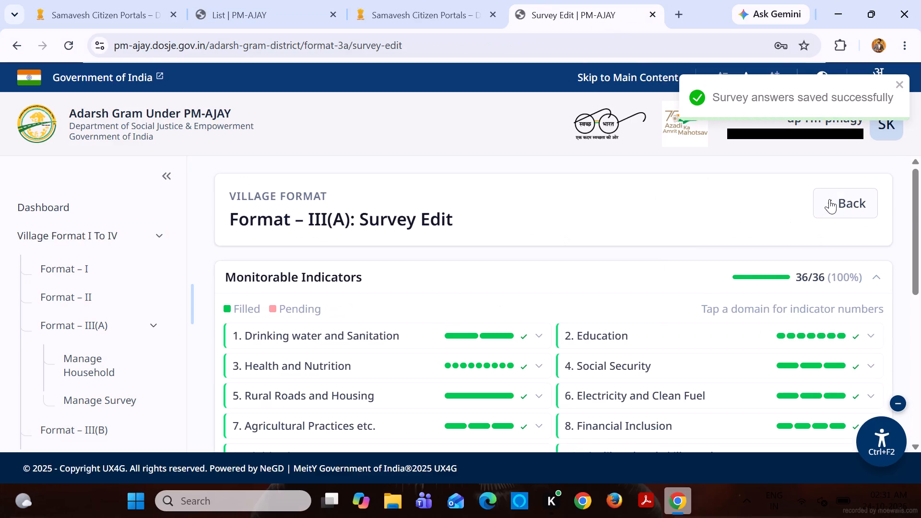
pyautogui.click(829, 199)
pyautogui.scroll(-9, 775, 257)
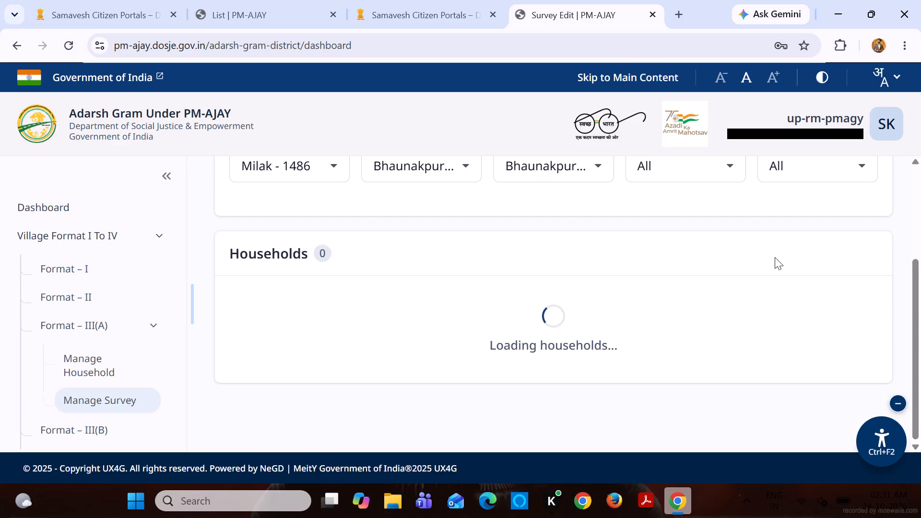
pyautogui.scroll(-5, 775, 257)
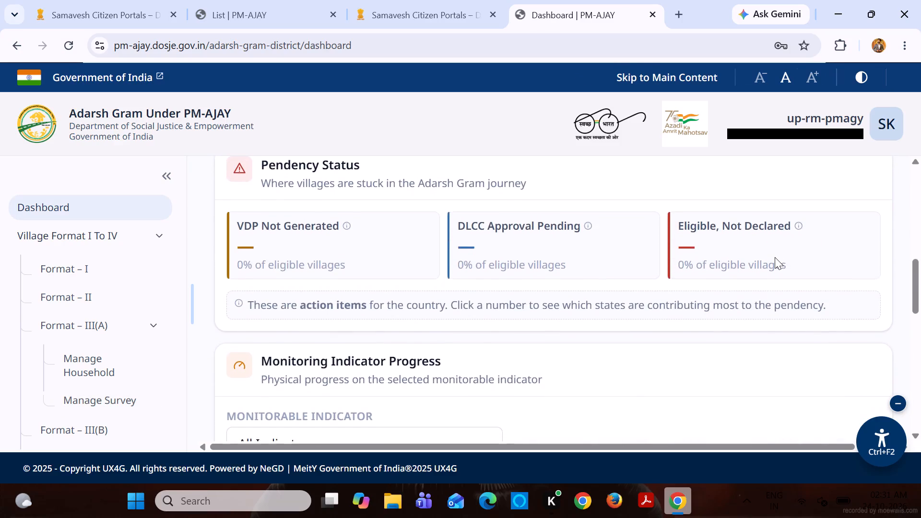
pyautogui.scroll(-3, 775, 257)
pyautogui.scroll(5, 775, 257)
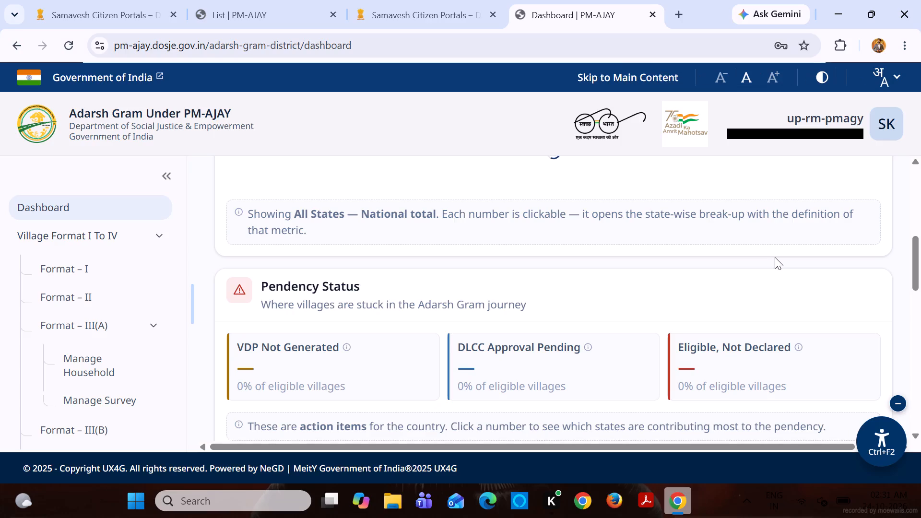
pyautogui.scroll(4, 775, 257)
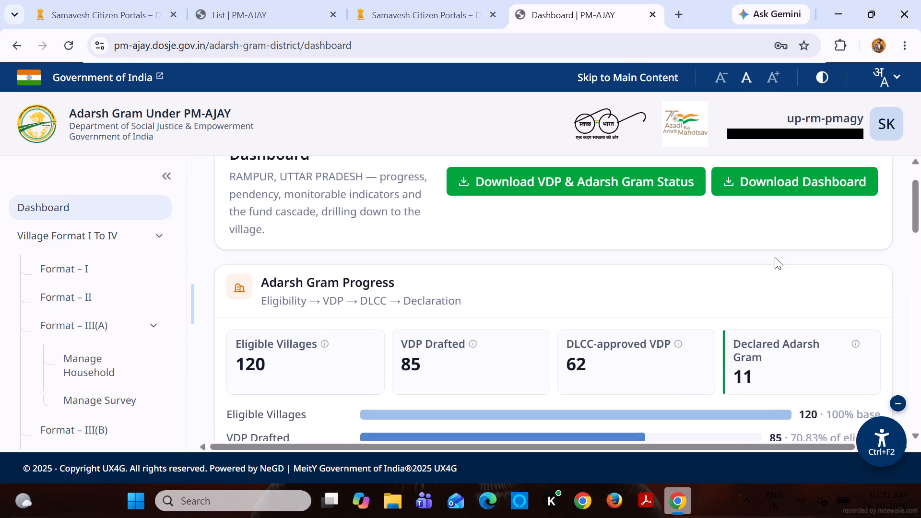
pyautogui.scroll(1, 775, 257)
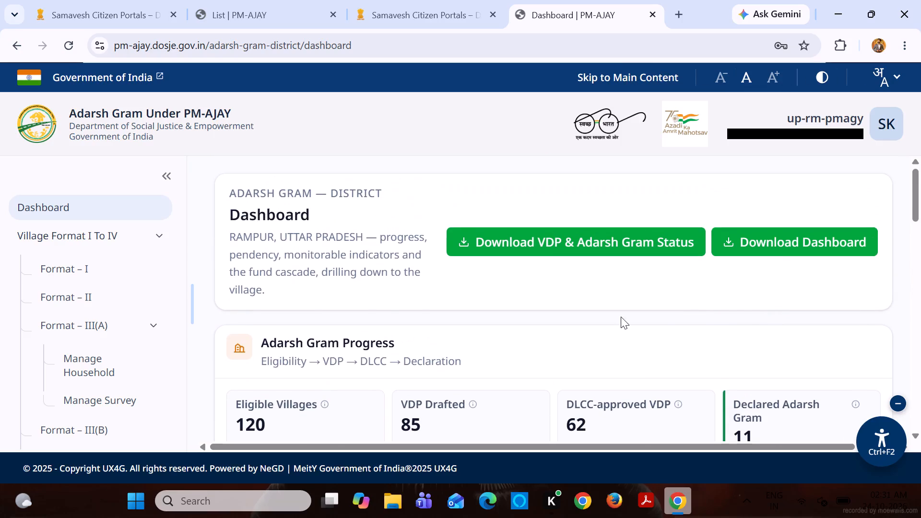
pyautogui.click(120, 406)
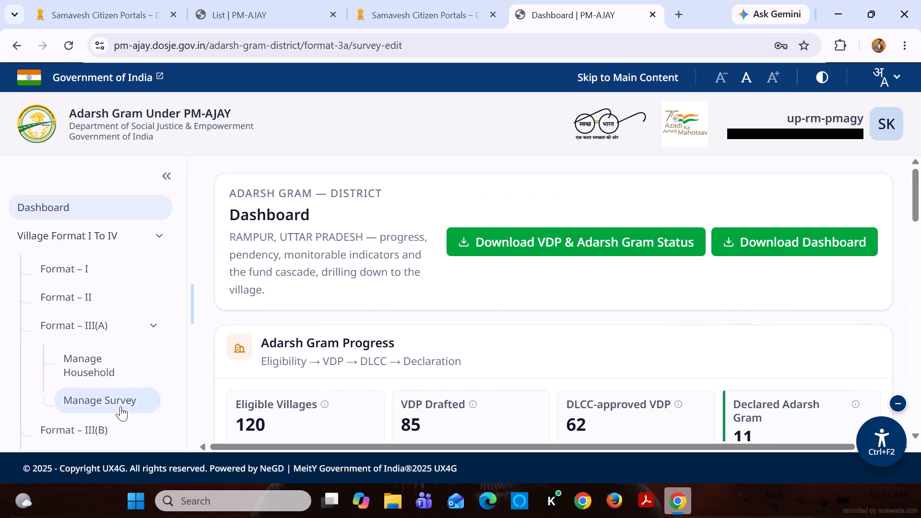
pyautogui.click(425, 325)
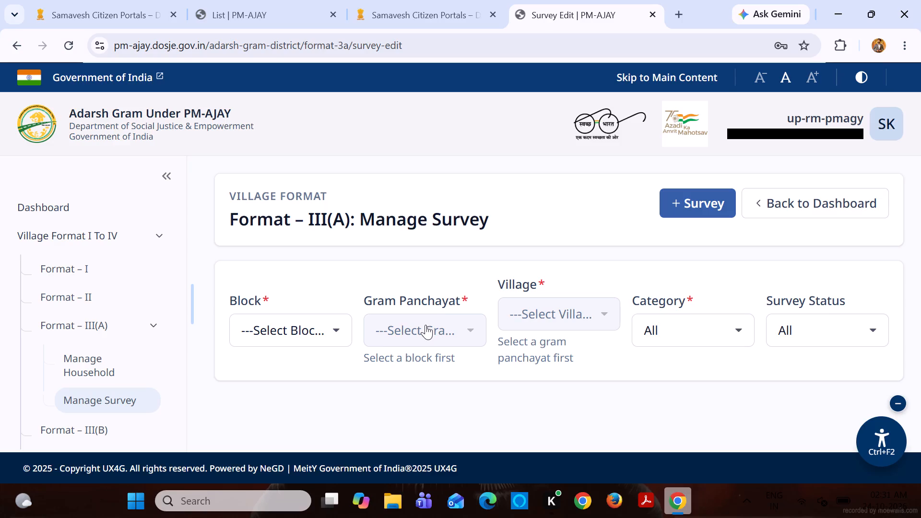
pyautogui.click(317, 329)
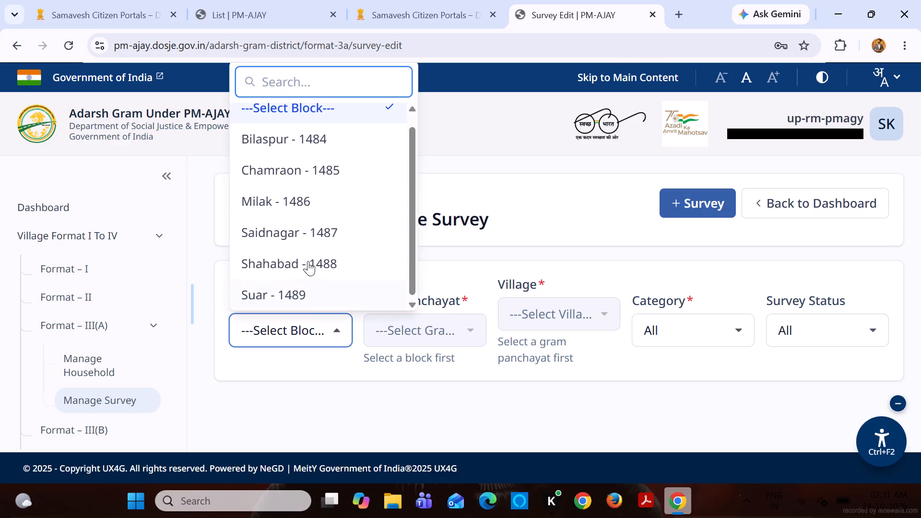
pyautogui.click(300, 207)
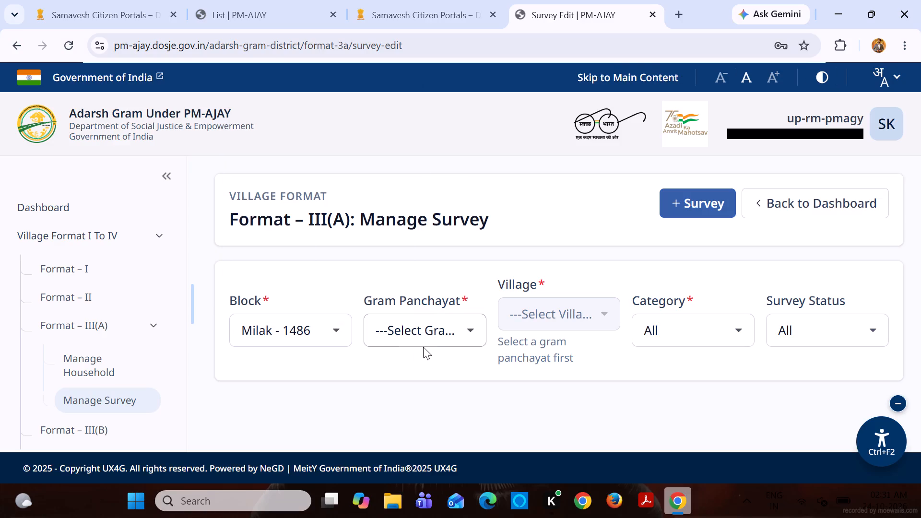
pyautogui.click(457, 323)
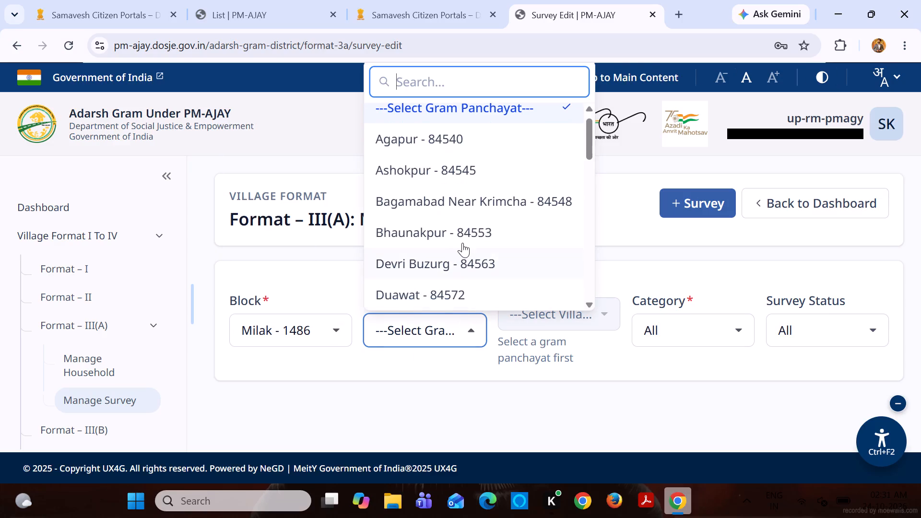
pyautogui.click(464, 238)
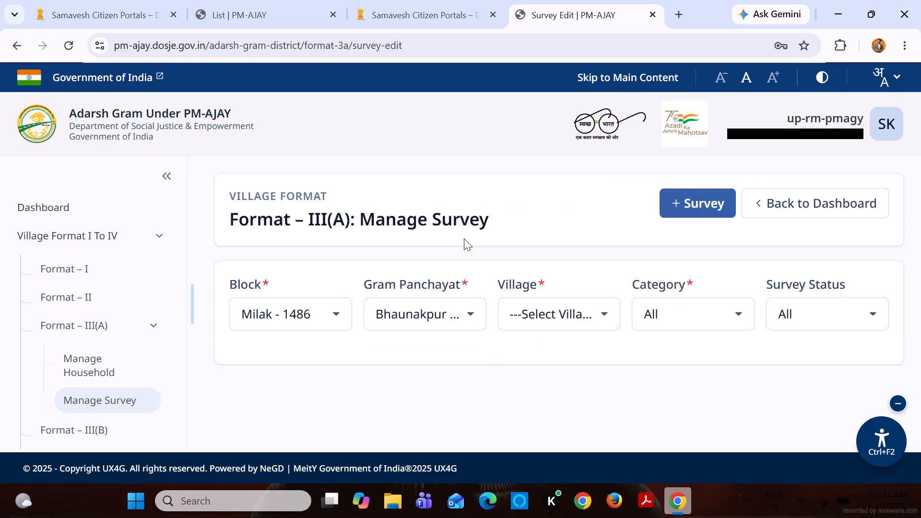
pyautogui.click(562, 307)
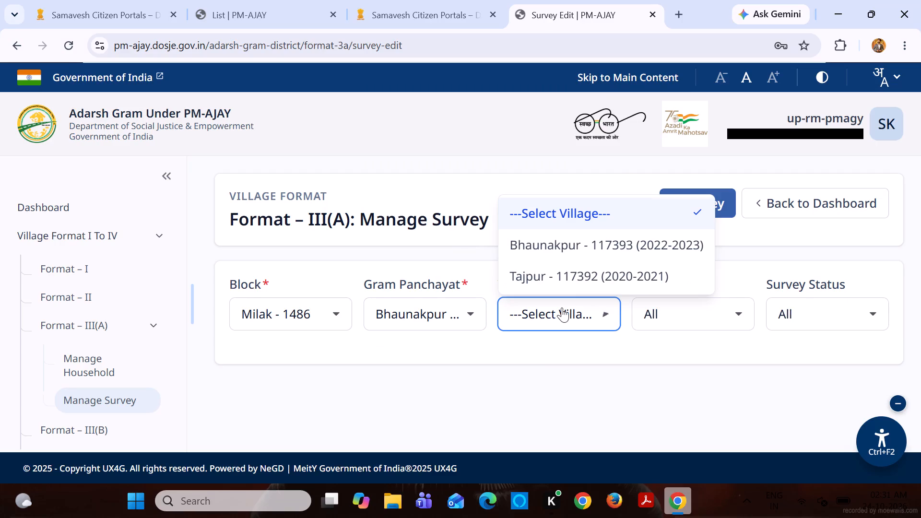
pyautogui.click(572, 249)
# Recheck the pending list on Format – III(B) and open household 220's survey for editing from the Manage Survey list.
pyautogui.scroll(-3, 701, 372)
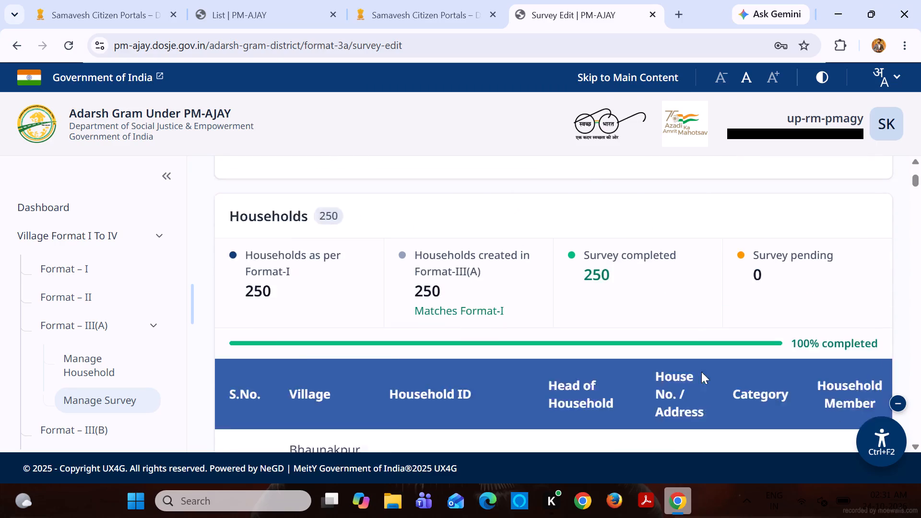
pyautogui.scroll(-3, 701, 372)
pyautogui.hscroll(-3, 701, 372)
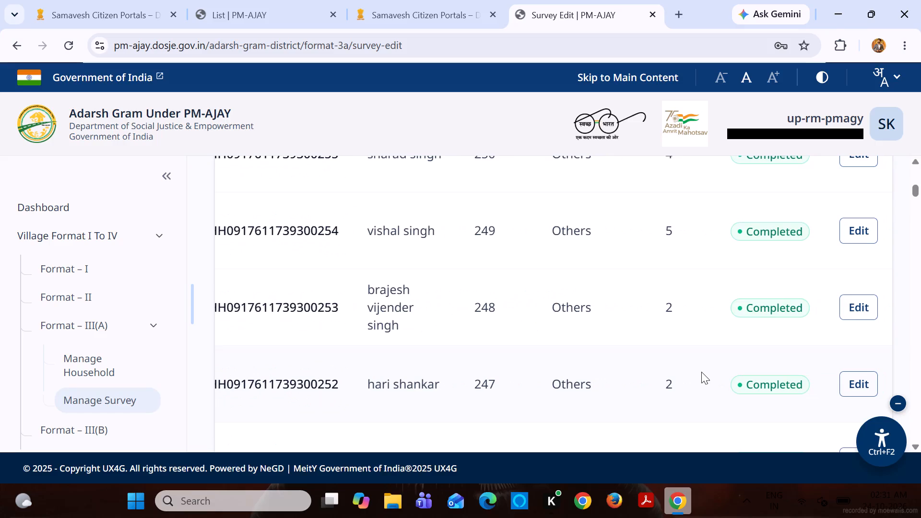
pyautogui.click(301, 13)
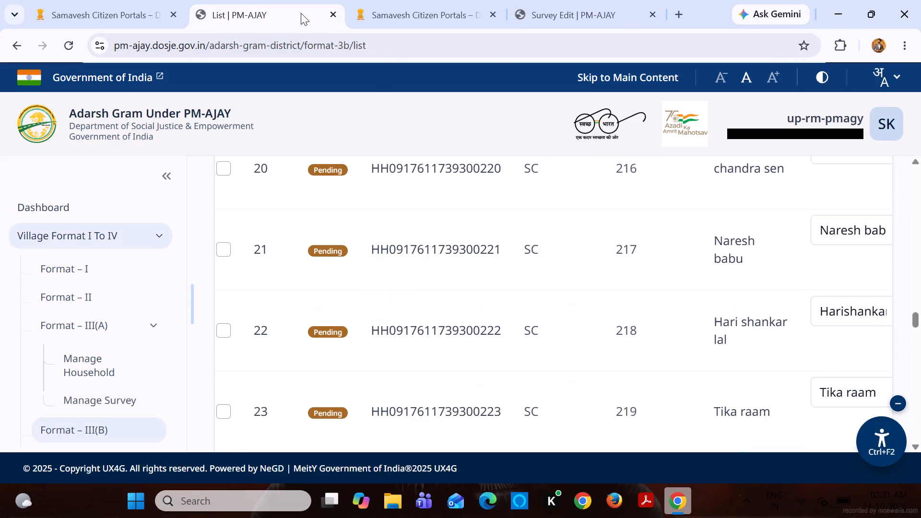
pyautogui.click(614, 0)
pyautogui.scroll(-7, 655, 208)
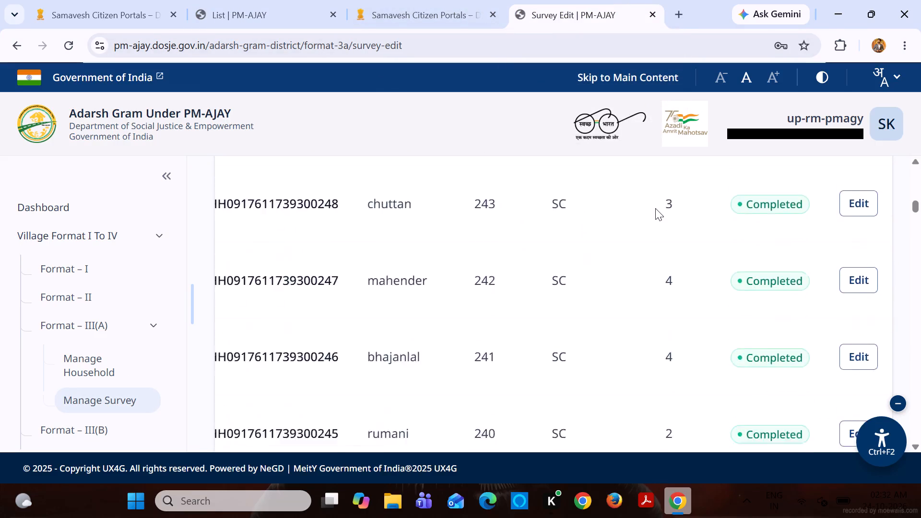
pyautogui.scroll(-11, 655, 208)
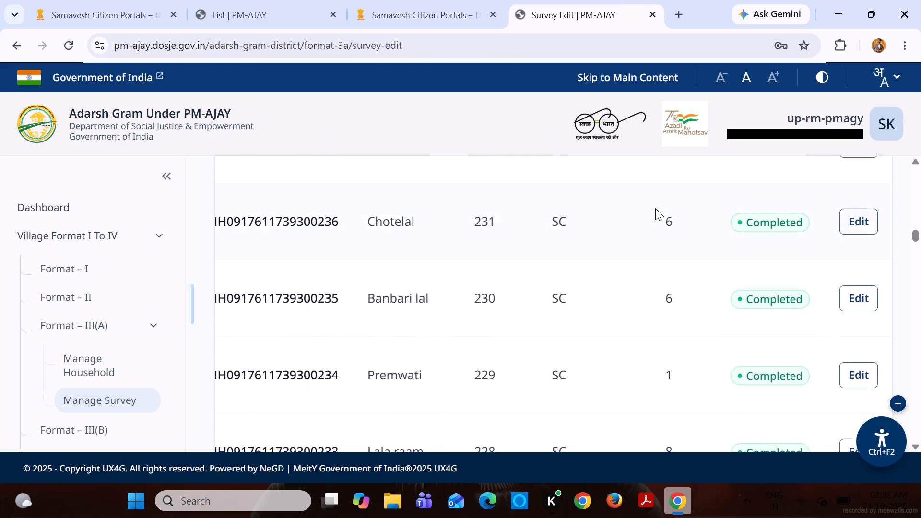
pyautogui.scroll(-9, 655, 208)
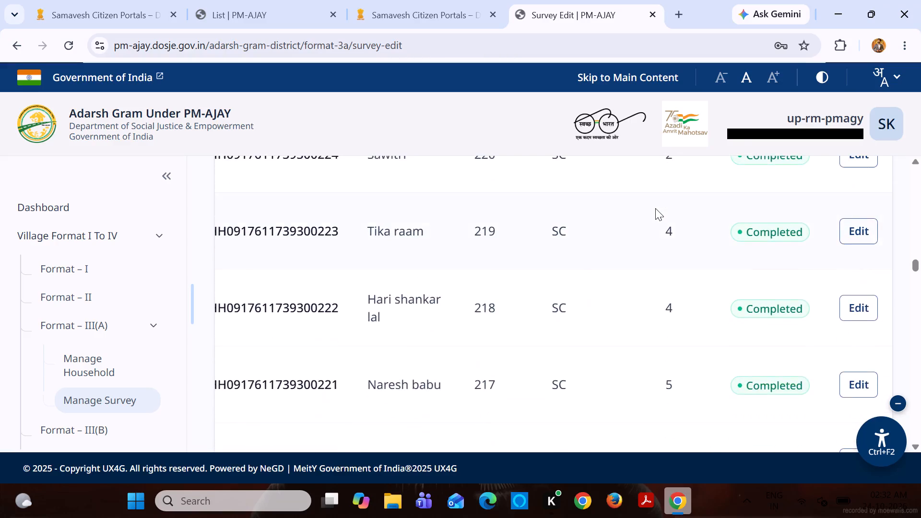
pyautogui.scroll(-4, 655, 208)
pyautogui.hscroll(-6, 655, 208)
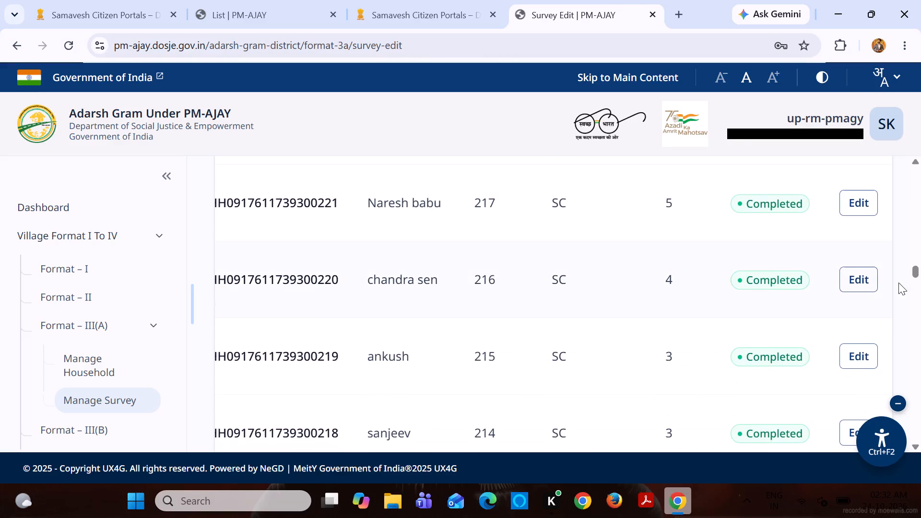
pyautogui.click(858, 277)
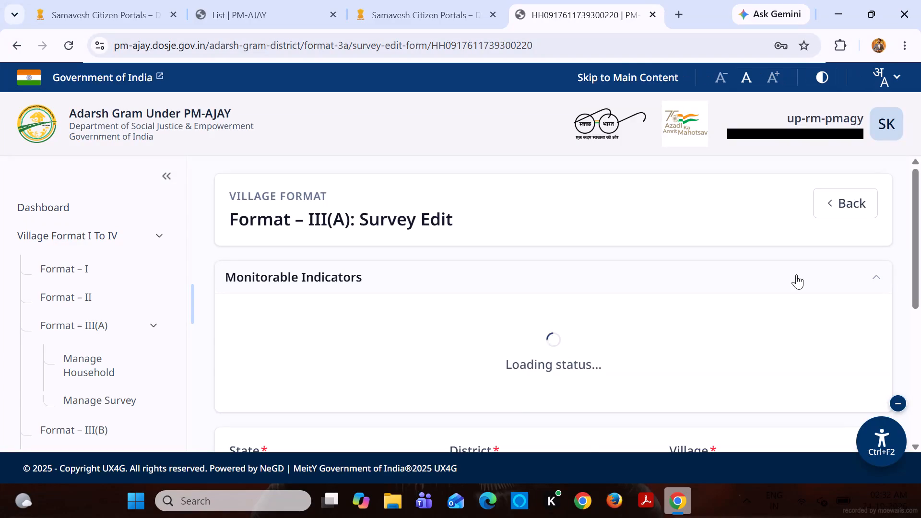
# In household 220's 3 – Health and Nutrition domain, set indicator 3.1's Health Protection Scheme coverage answer to Yes and save the answers.
pyautogui.scroll(-8, 796, 274)
pyautogui.click(645, 315)
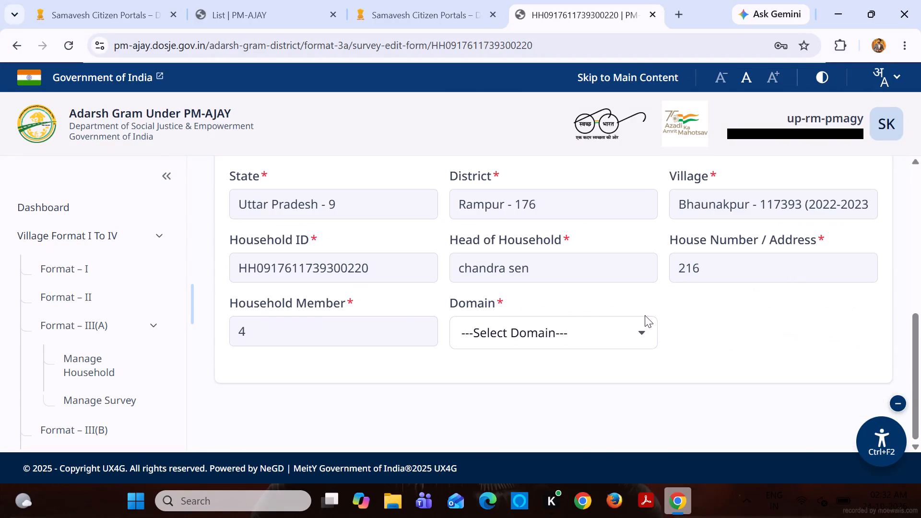
pyautogui.click(591, 324)
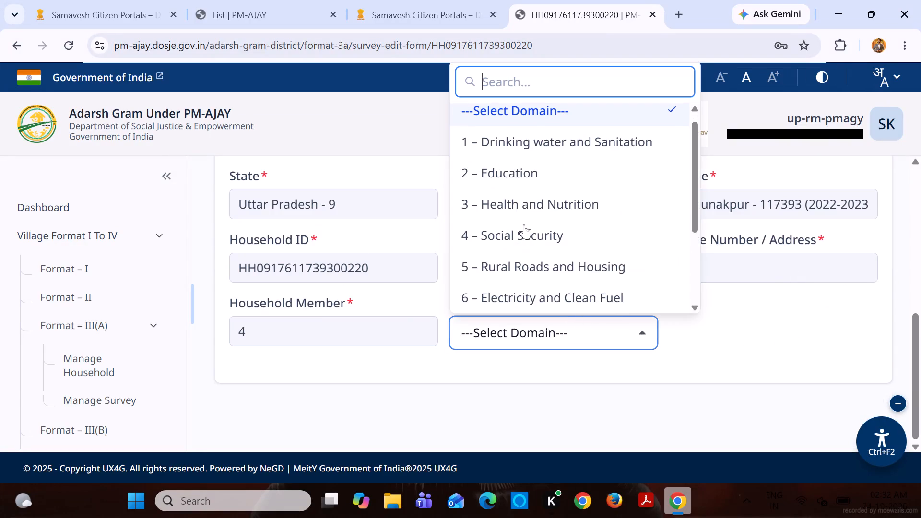
pyautogui.click(533, 203)
pyautogui.scroll(-4, 690, 314)
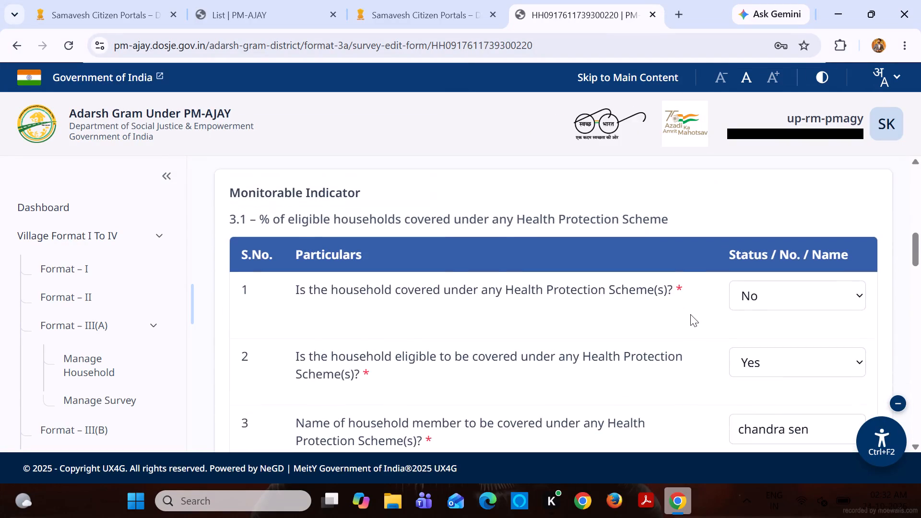
pyautogui.click(780, 288)
pyautogui.click(765, 334)
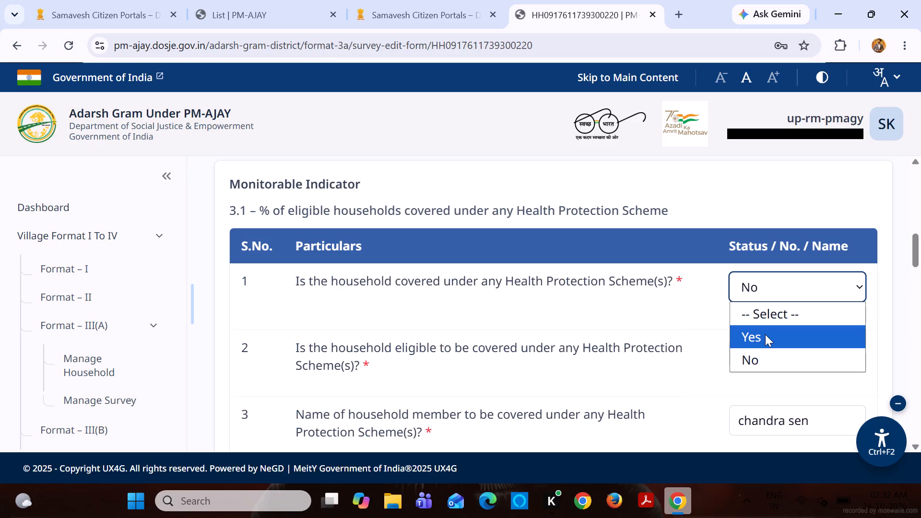
pyautogui.scroll(-16, 765, 334)
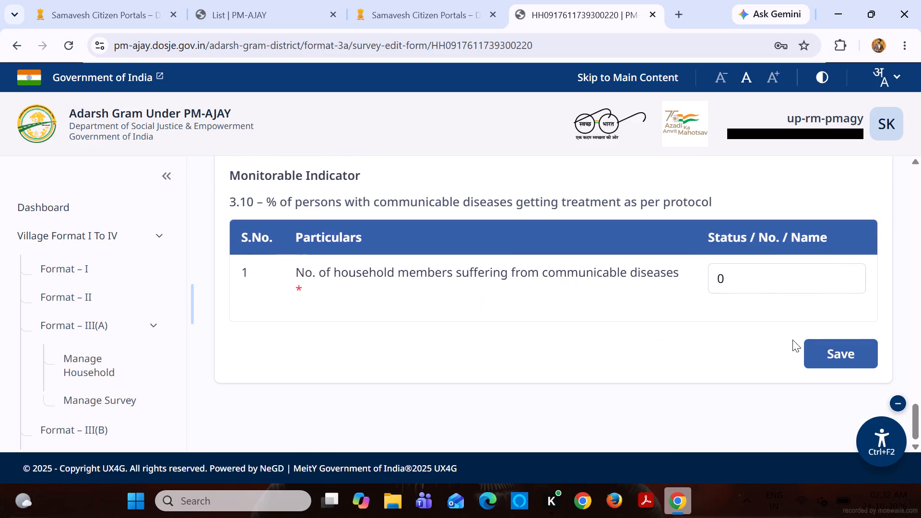
pyautogui.click(832, 356)
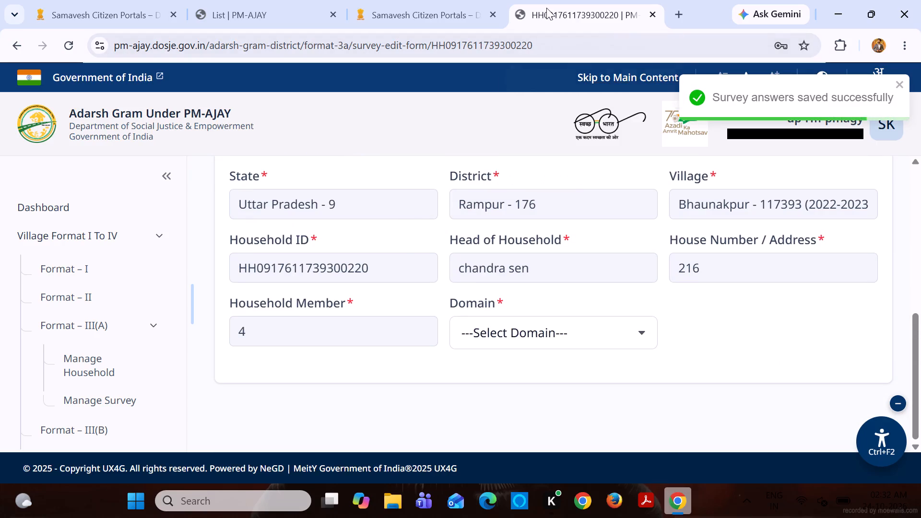
# Return to the Manage Survey household list and open household 221's survey for editing.
pyautogui.scroll(8, 658, 193)
pyautogui.click(837, 195)
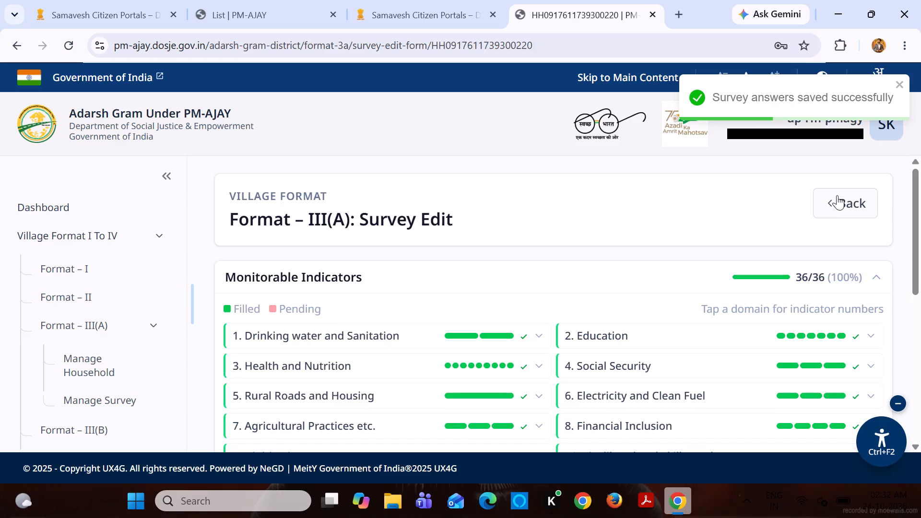
pyautogui.scroll(-15, 780, 283)
pyautogui.scroll(-11, 780, 283)
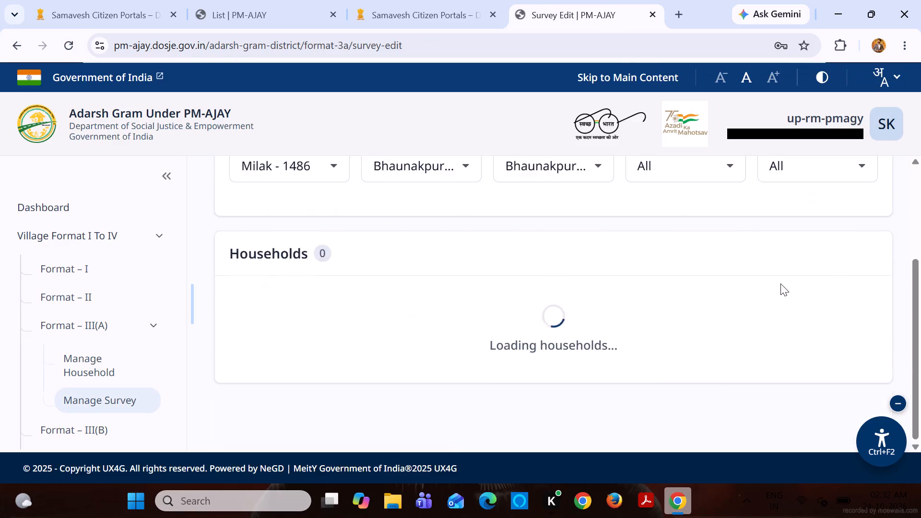
pyautogui.scroll(-10, 780, 283)
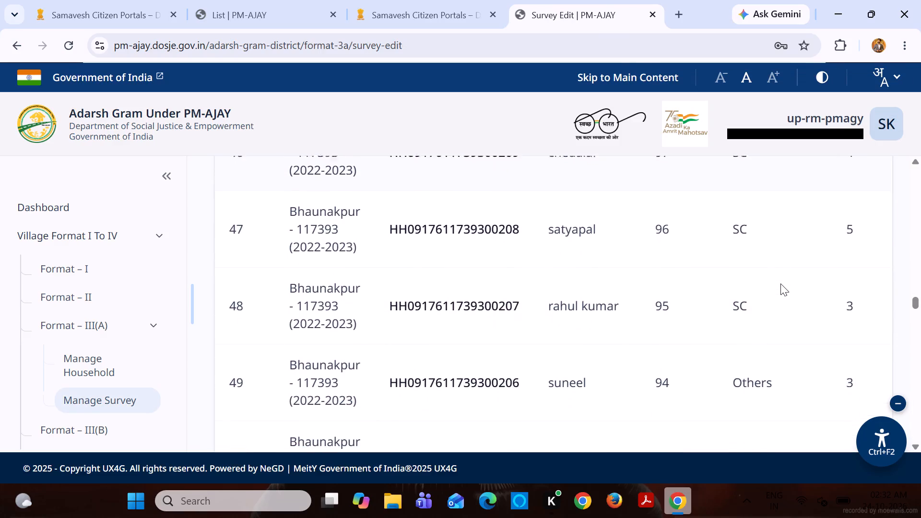
pyautogui.scroll(7, 780, 283)
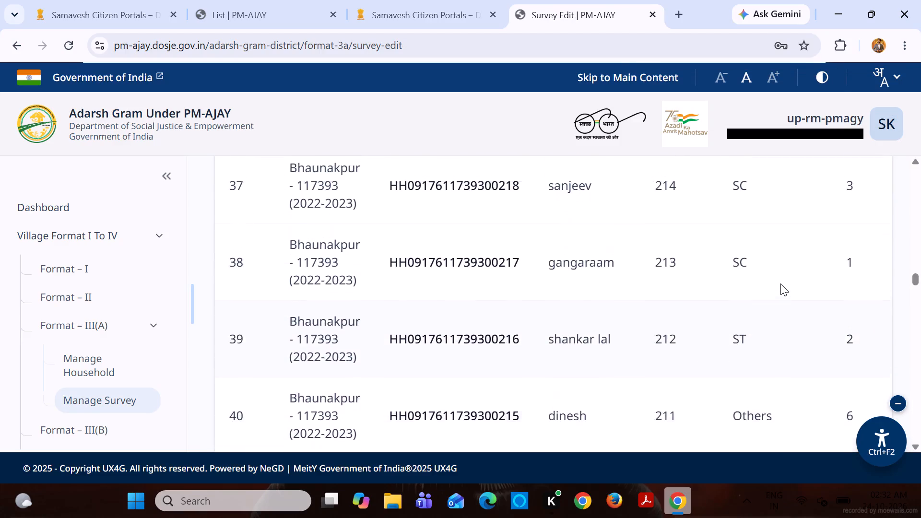
pyautogui.scroll(7, 780, 283)
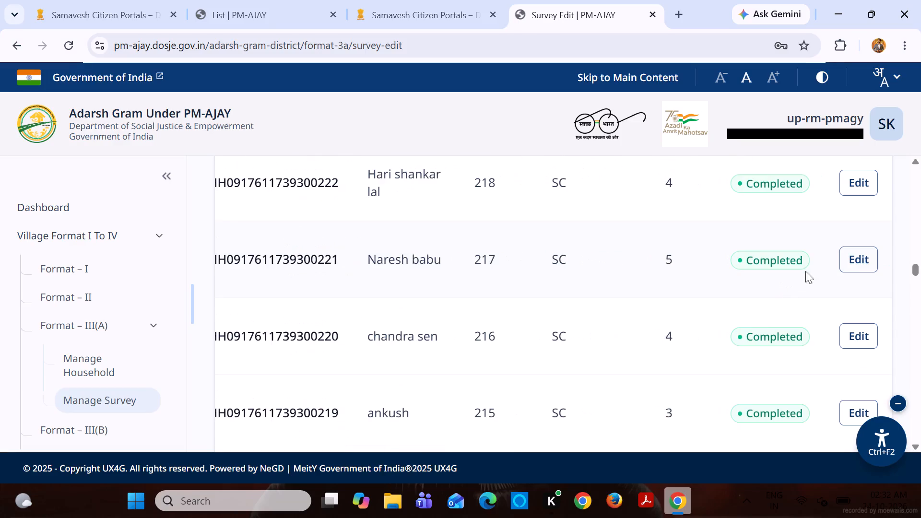
pyautogui.click(867, 262)
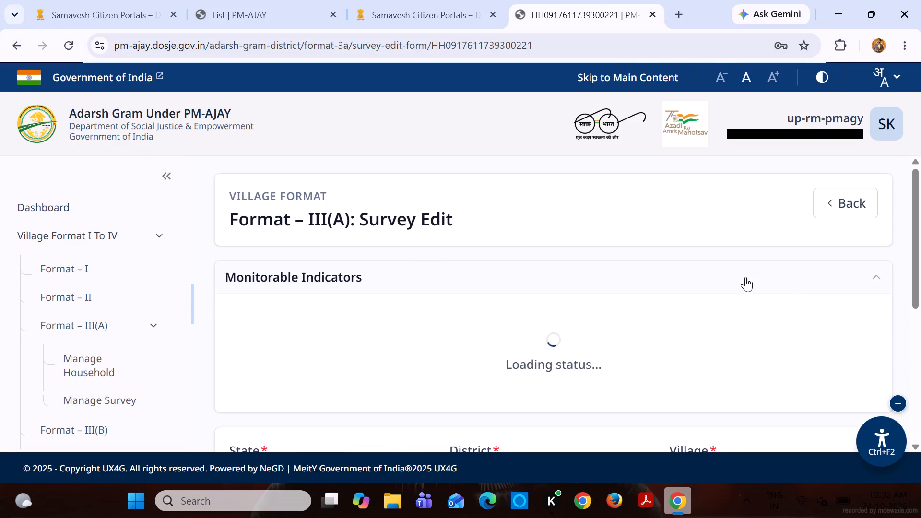
# In household 221's 3 – Health and Nutrition domain, set indicator 3.1's Health Protection Scheme coverage answer to Yes and save the answers.
pyautogui.scroll(-8, 745, 277)
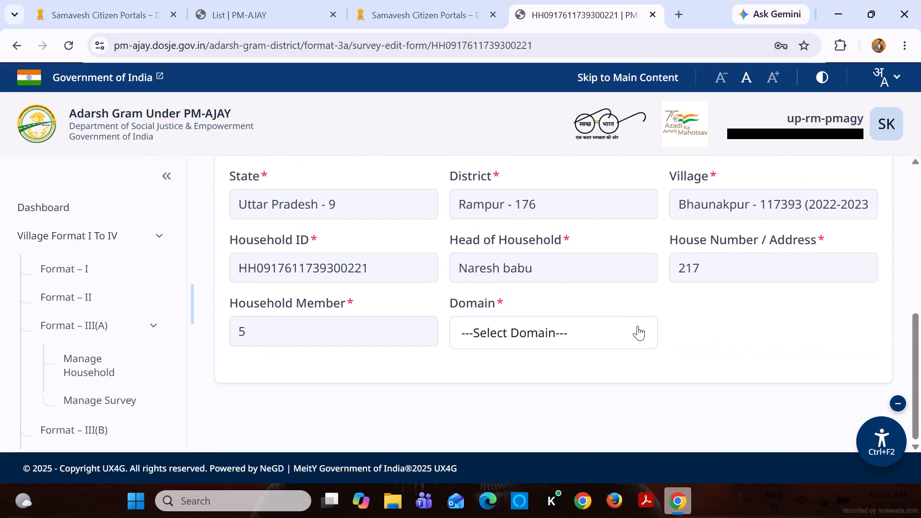
pyautogui.click(638, 326)
pyautogui.click(562, 203)
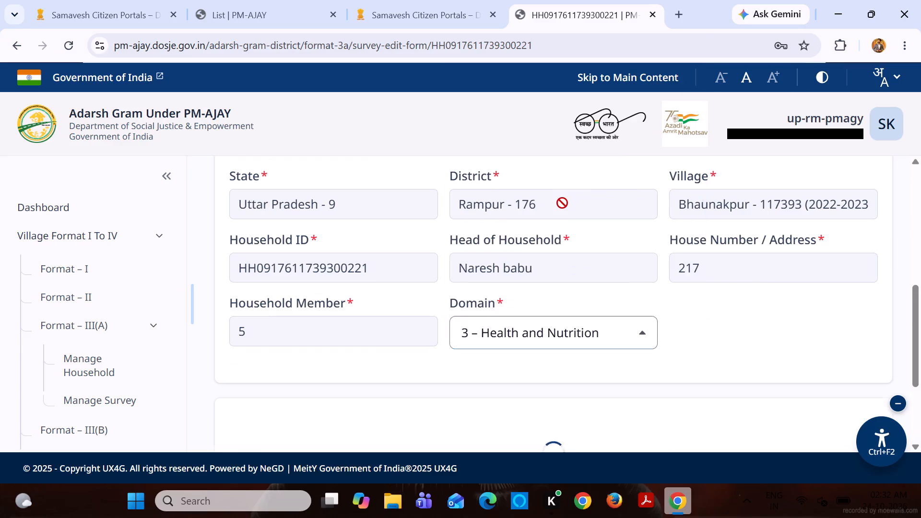
pyautogui.scroll(-4, 722, 283)
pyautogui.click(794, 298)
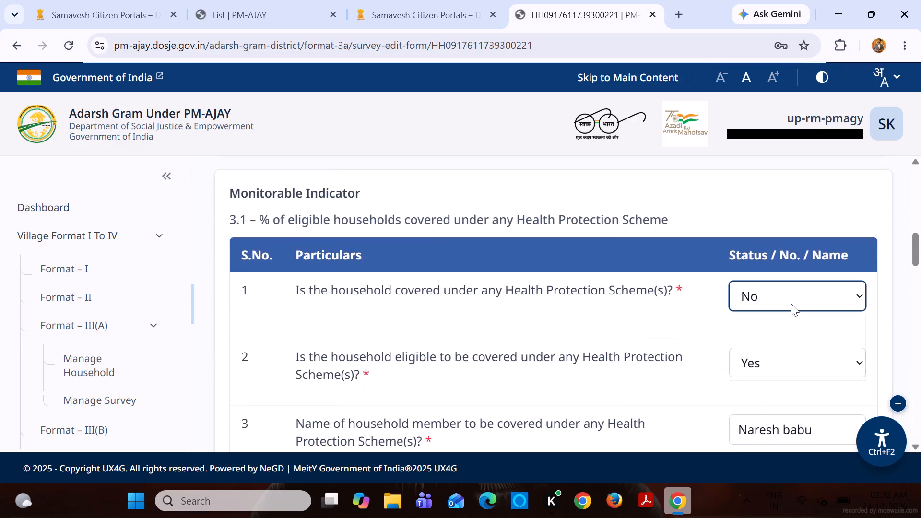
pyautogui.click(774, 337)
pyautogui.scroll(-5, 774, 337)
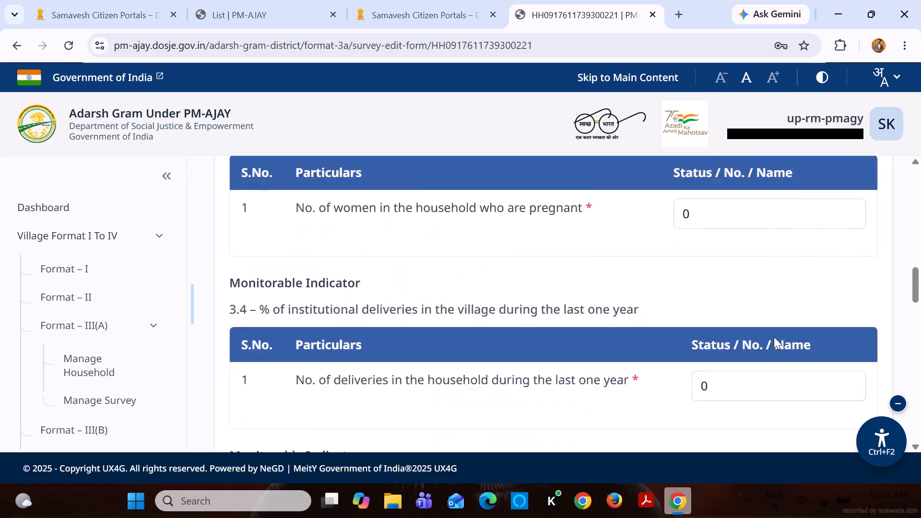
pyautogui.scroll(-9, 774, 337)
pyautogui.click(843, 347)
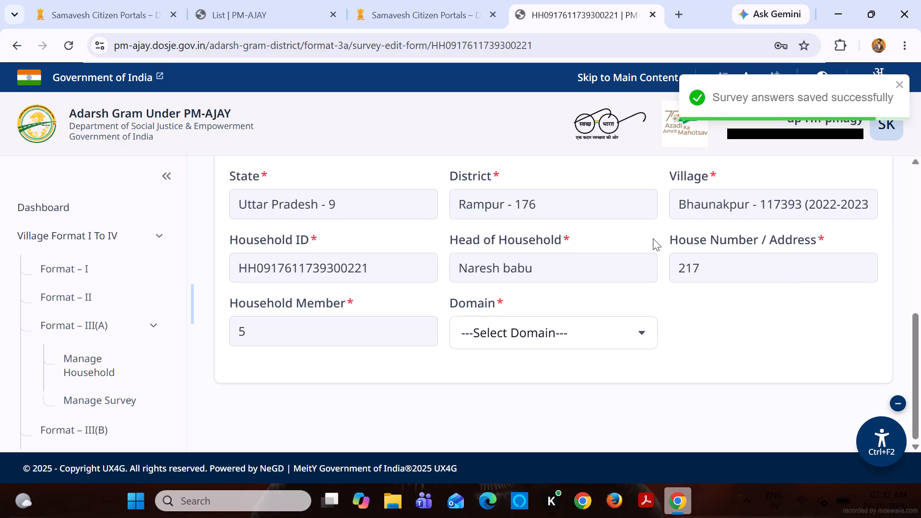
# Return to the Manage Survey household list and open household 222's survey for editing.
pyautogui.scroll(9, 653, 238)
pyautogui.click(832, 198)
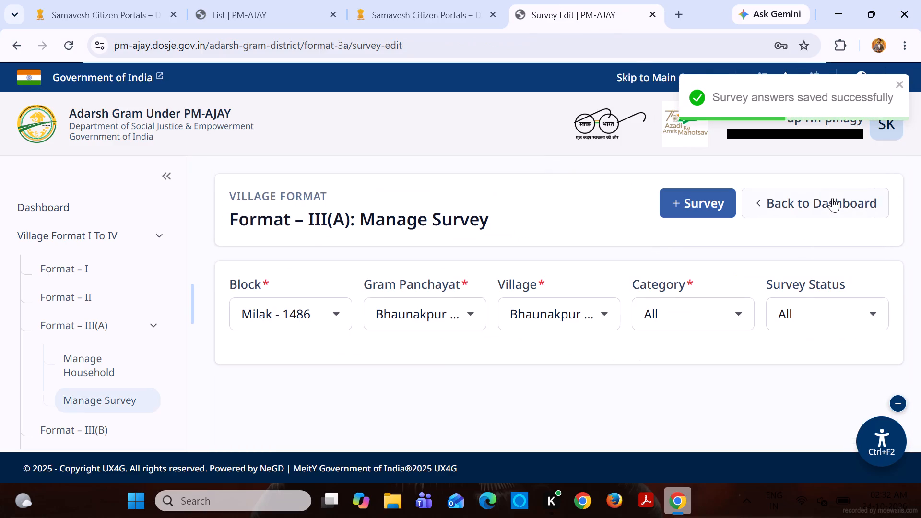
pyautogui.scroll(-14, 779, 271)
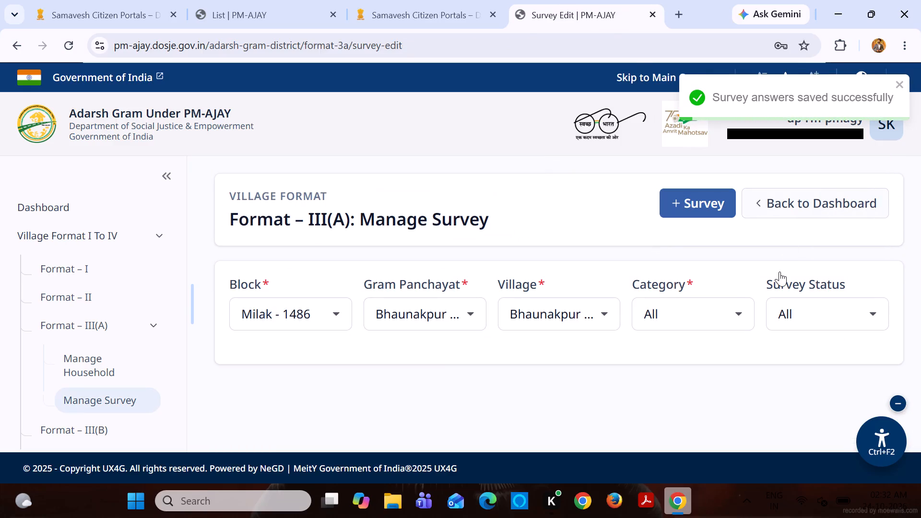
pyautogui.scroll(-17, 779, 271)
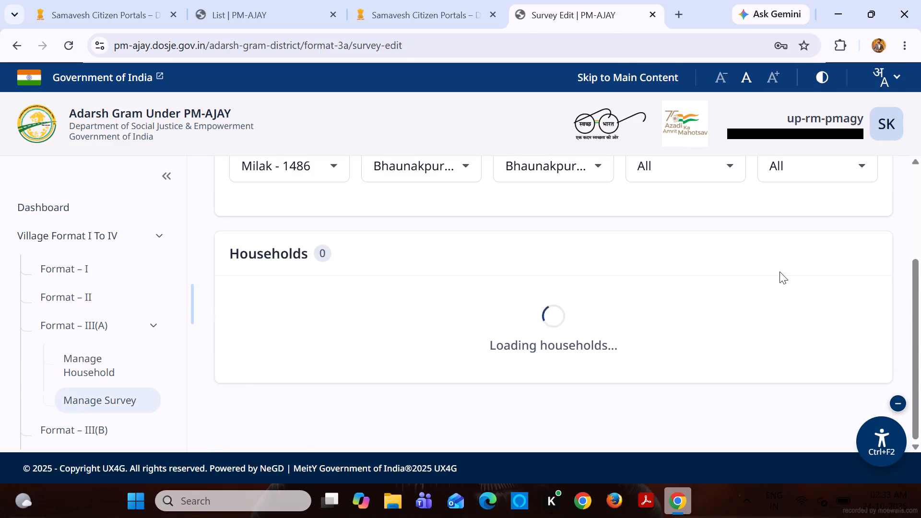
pyautogui.scroll(-11, 779, 271)
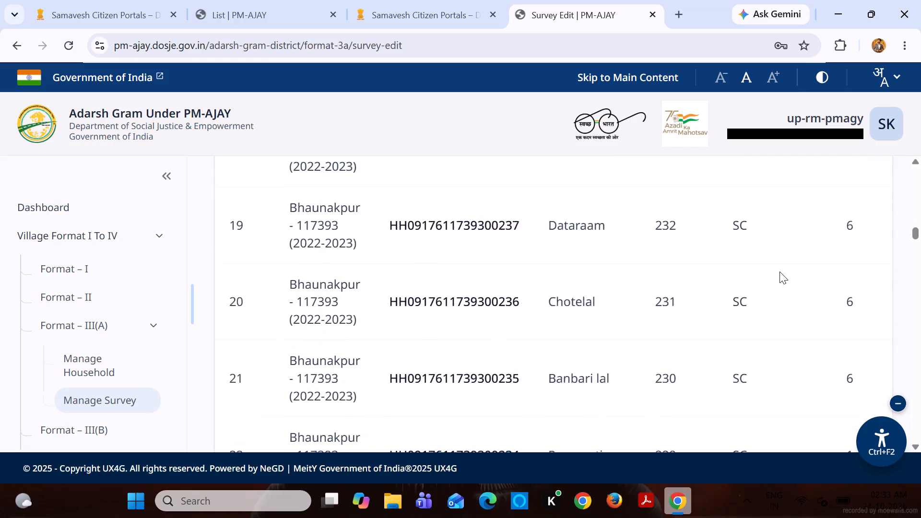
pyautogui.scroll(-3, 779, 271)
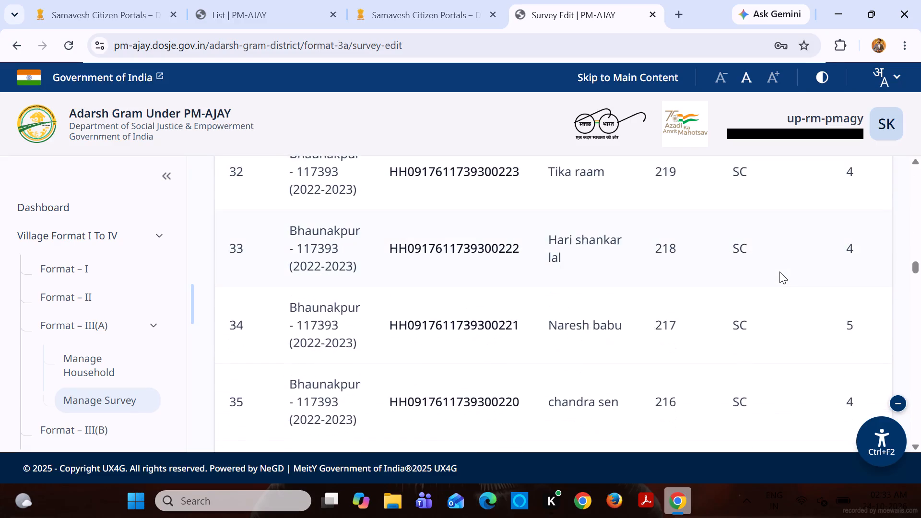
pyautogui.hscroll(-5, 779, 271)
pyautogui.click(856, 249)
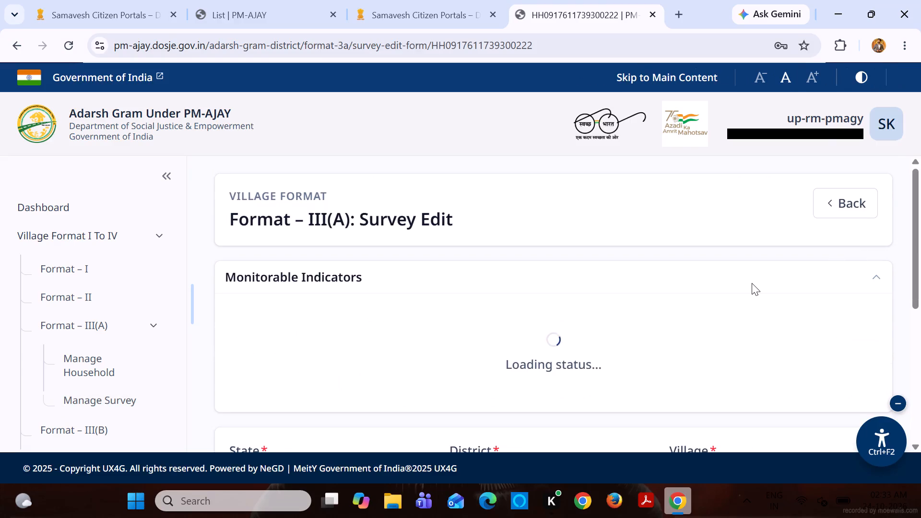
# In household 222's 3 – Health and Nutrition domain, set indicator 3.1's Health Protection Scheme coverage answer to Yes and save the answers.
pyautogui.scroll(-9, 752, 283)
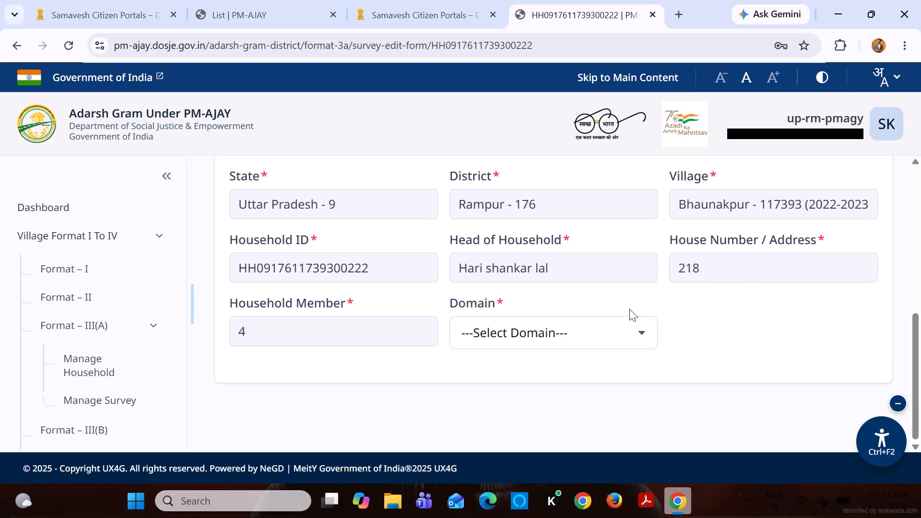
pyautogui.click(615, 323)
pyautogui.click(542, 204)
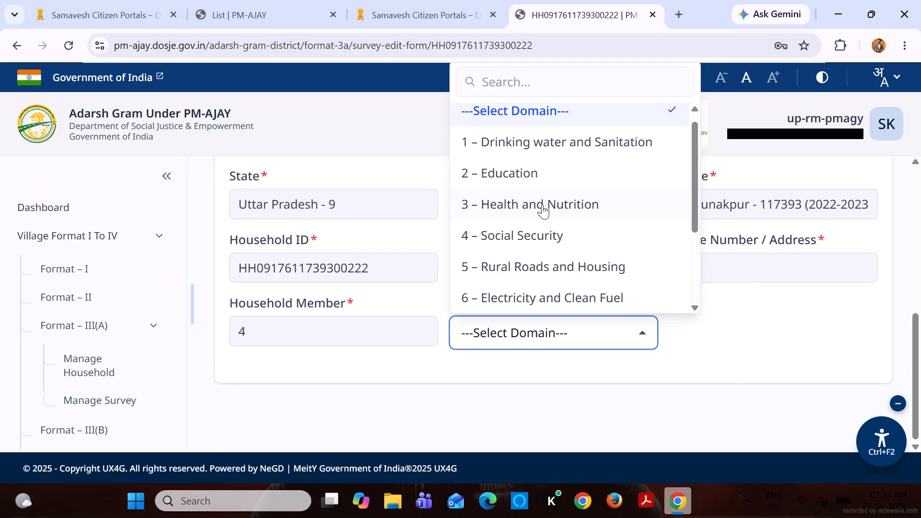
pyautogui.scroll(-3, 711, 304)
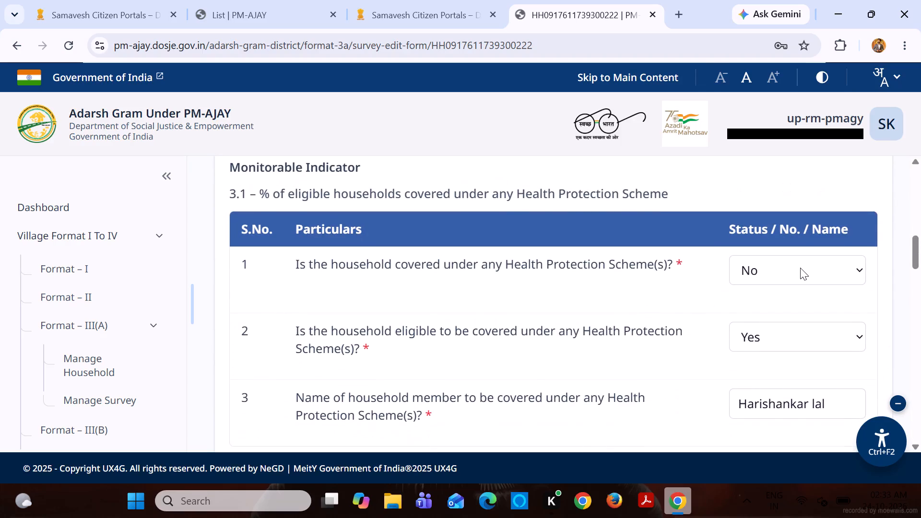
pyautogui.click(800, 268)
pyautogui.click(767, 324)
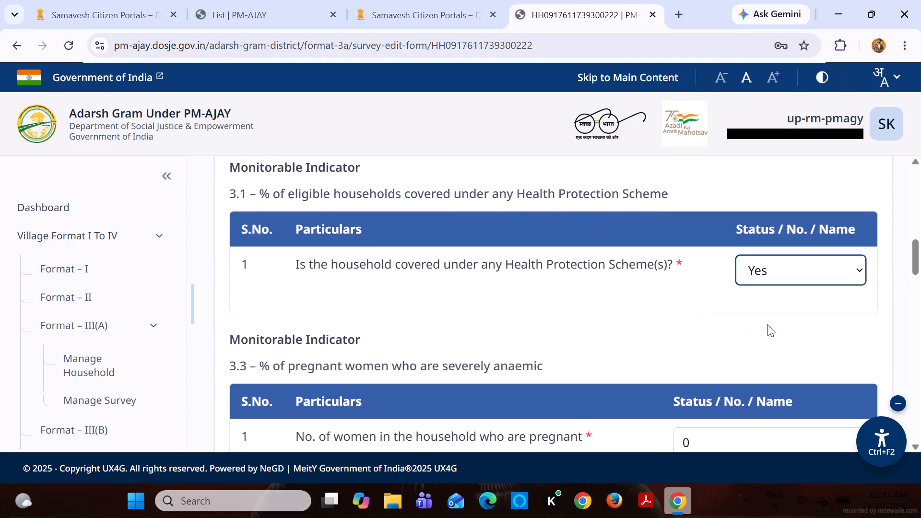
pyautogui.scroll(-11, 767, 324)
pyautogui.click(837, 352)
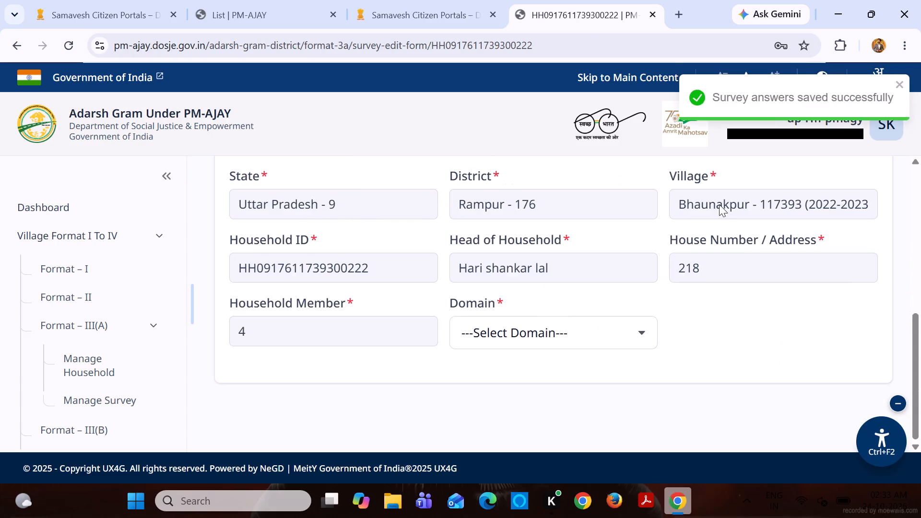
# Return to the Manage Survey household list and open household 223's survey for editing.
pyautogui.scroll(8, 665, 149)
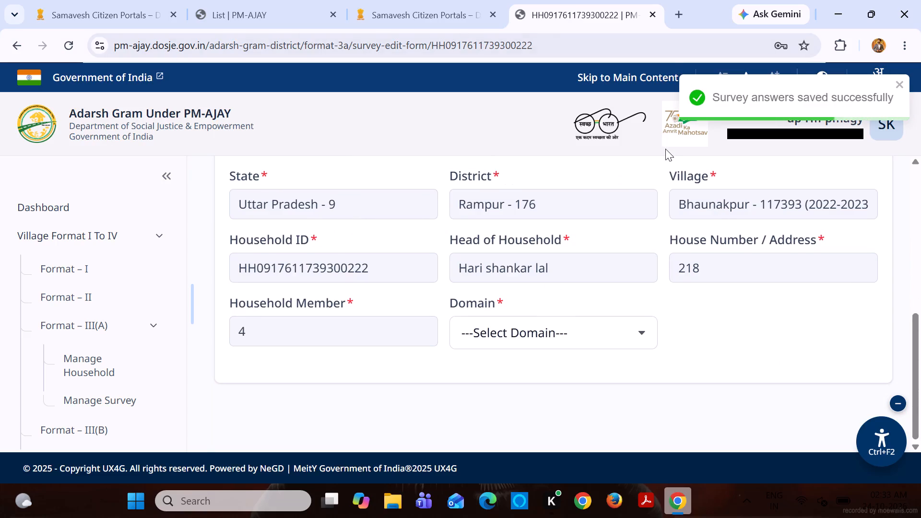
pyautogui.scroll(7, 726, 245)
pyautogui.click(846, 200)
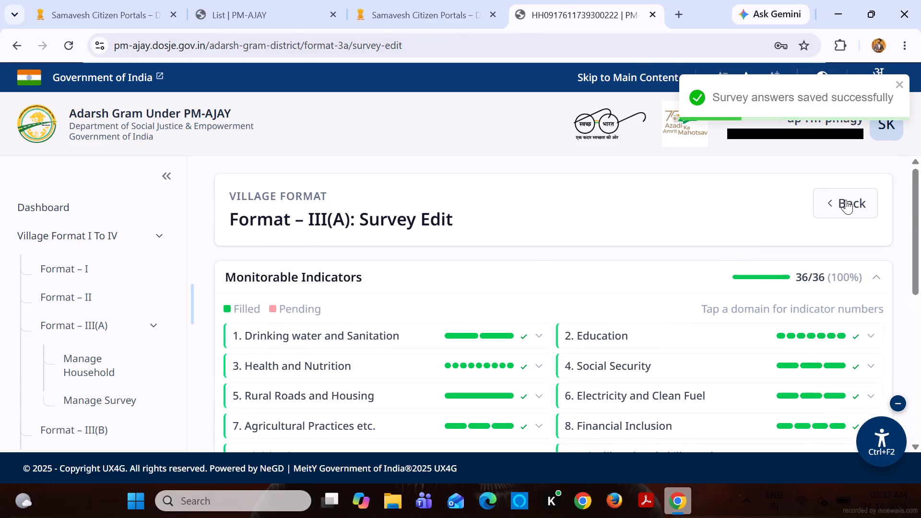
pyautogui.scroll(-10, 755, 275)
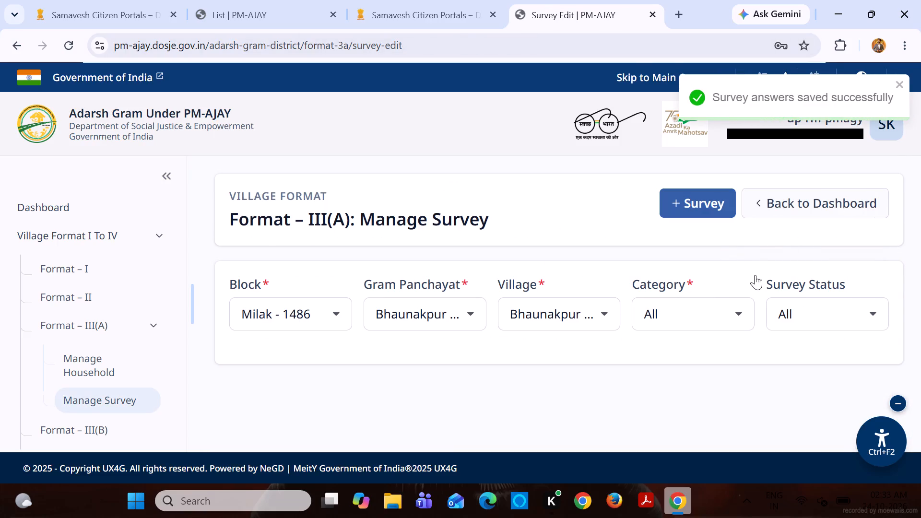
pyautogui.scroll(-13, 755, 275)
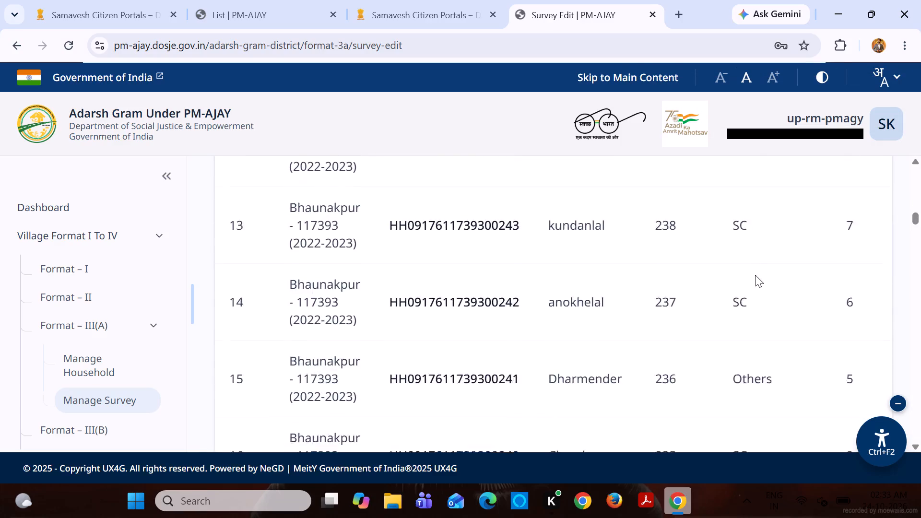
pyautogui.scroll(-4, 755, 275)
pyautogui.hscroll(-5, 755, 275)
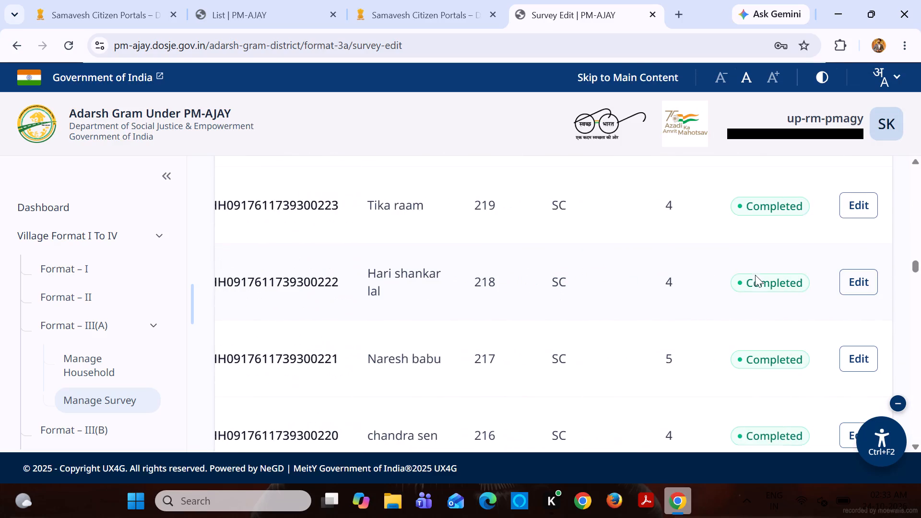
pyautogui.hscroll(-2, 755, 275)
pyautogui.click(868, 212)
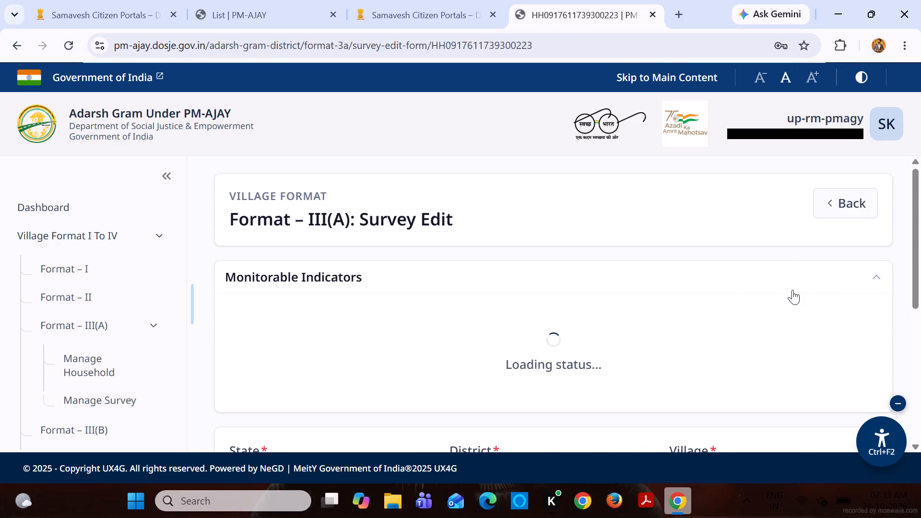
# In household 223's 3 – Health and Nutrition domain, set indicator 3.1's Health Protection Scheme coverage answer to Yes and save the answers.
pyautogui.scroll(-7, 792, 290)
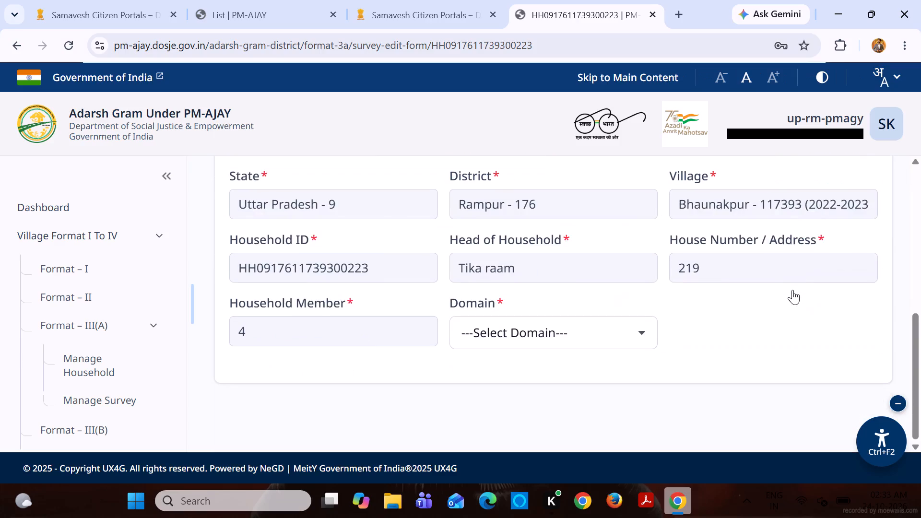
pyautogui.click(622, 328)
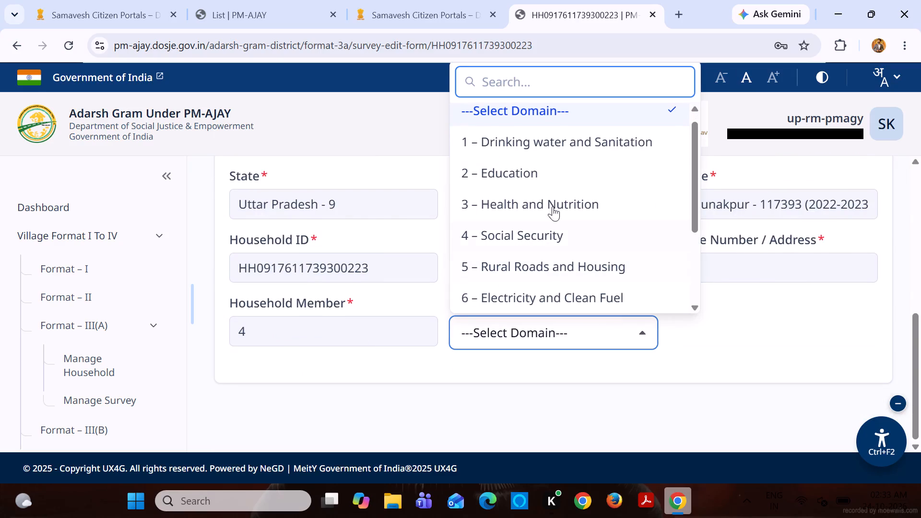
pyautogui.click(554, 204)
pyautogui.scroll(-2, 742, 332)
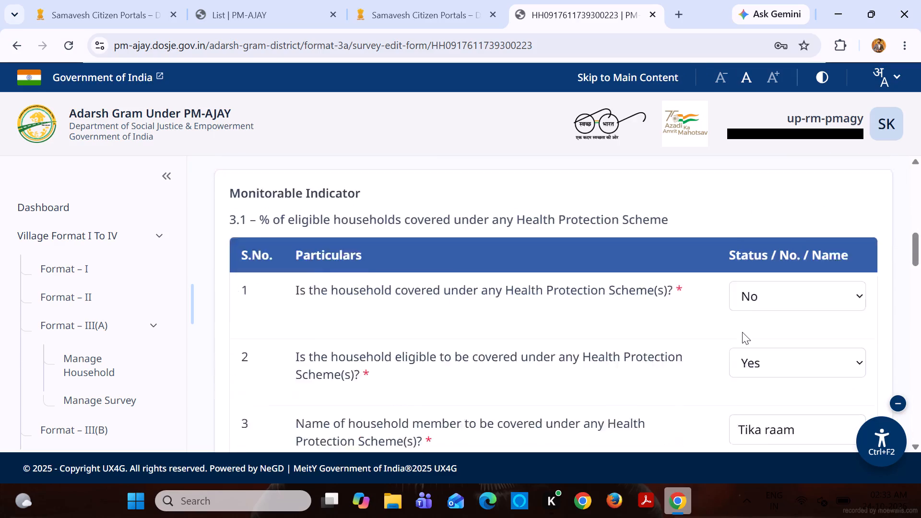
pyautogui.scroll(-2, 742, 332)
pyautogui.moveTo(809, 215); pyautogui.dragTo(815, 246)
pyautogui.click(815, 246)
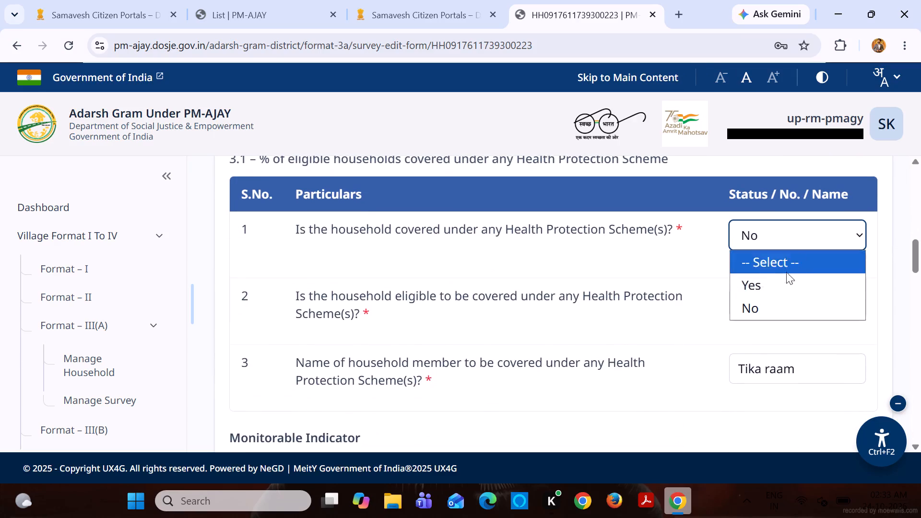
pyautogui.click(773, 285)
pyautogui.scroll(-13, 773, 285)
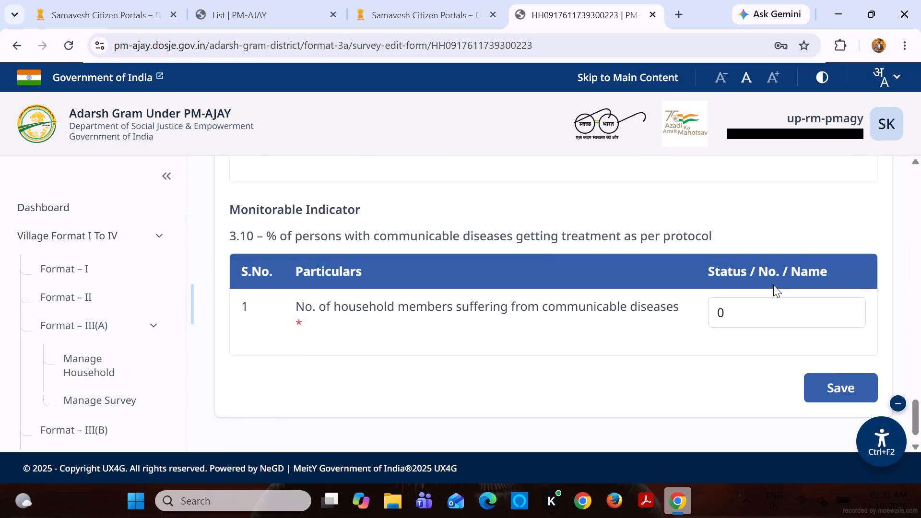
pyautogui.click(838, 352)
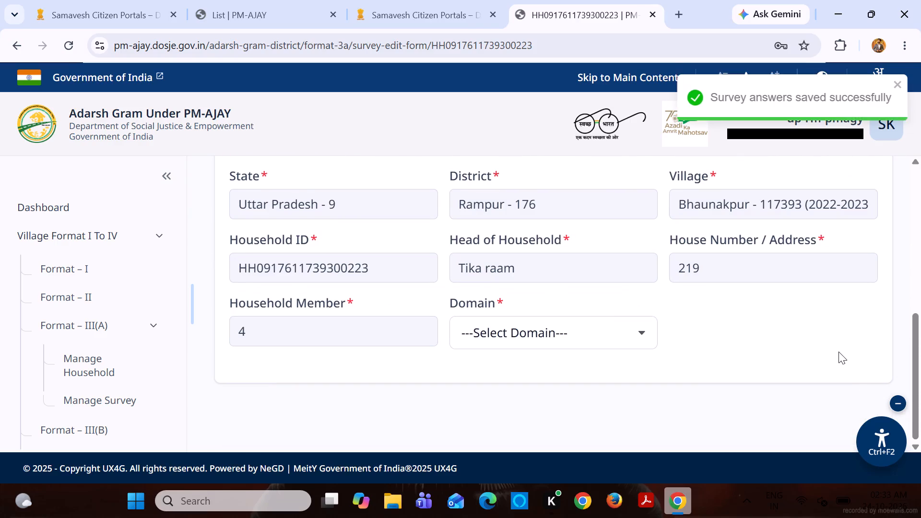
# Switch to the Format – III(B) page and look through the remaining pending households on indicator 3.1's list, after household 223.
pyautogui.click(275, 0)
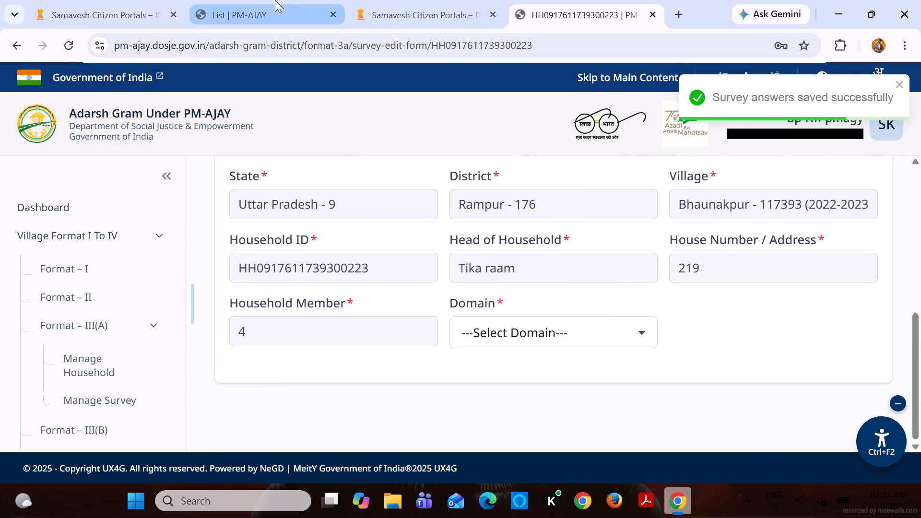
pyautogui.scroll(-4, 589, 284)
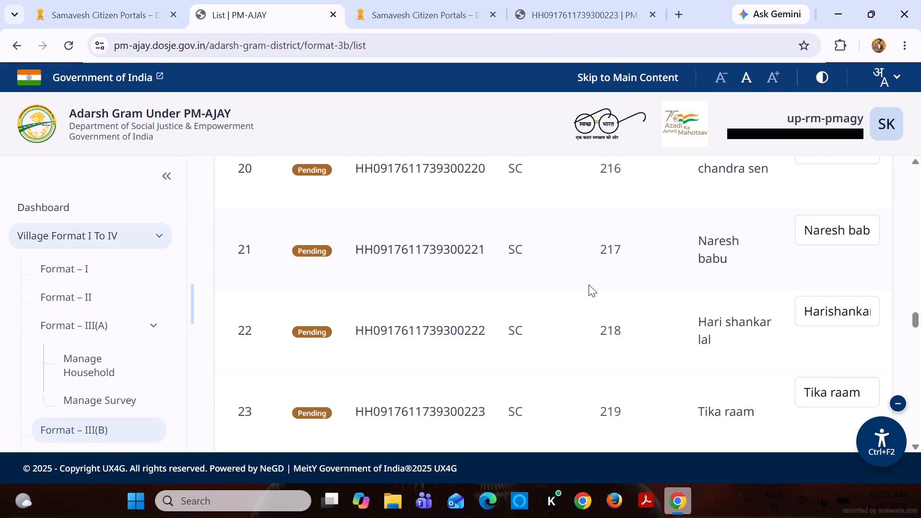
pyautogui.scroll(-5, 589, 284)
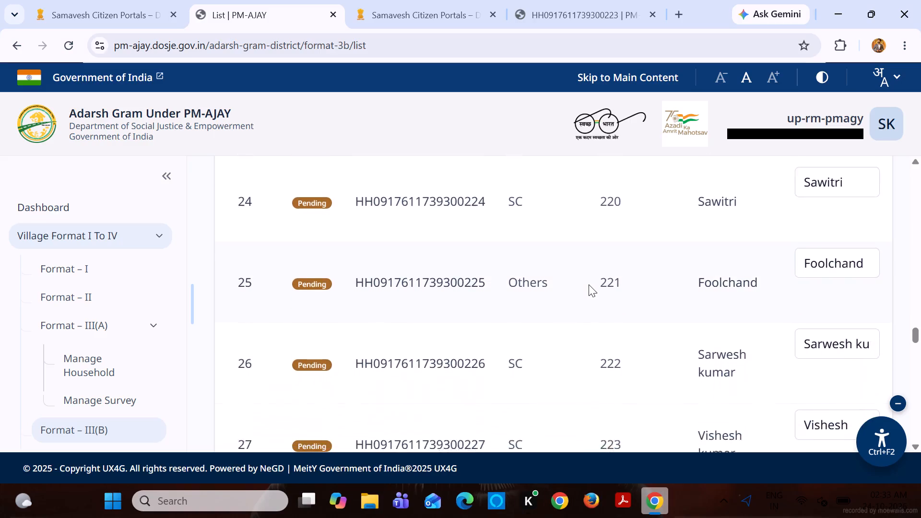
pyautogui.scroll(-2, 589, 284)
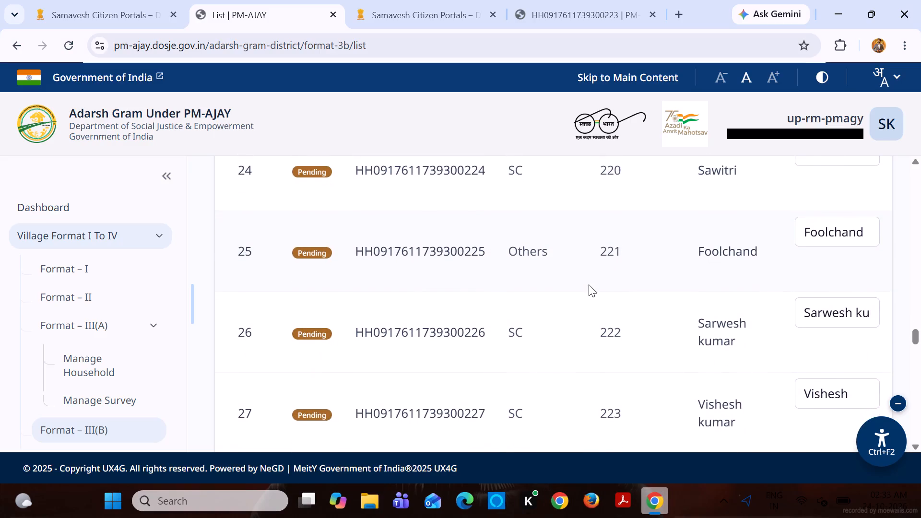
pyautogui.scroll(-5, 584, 271)
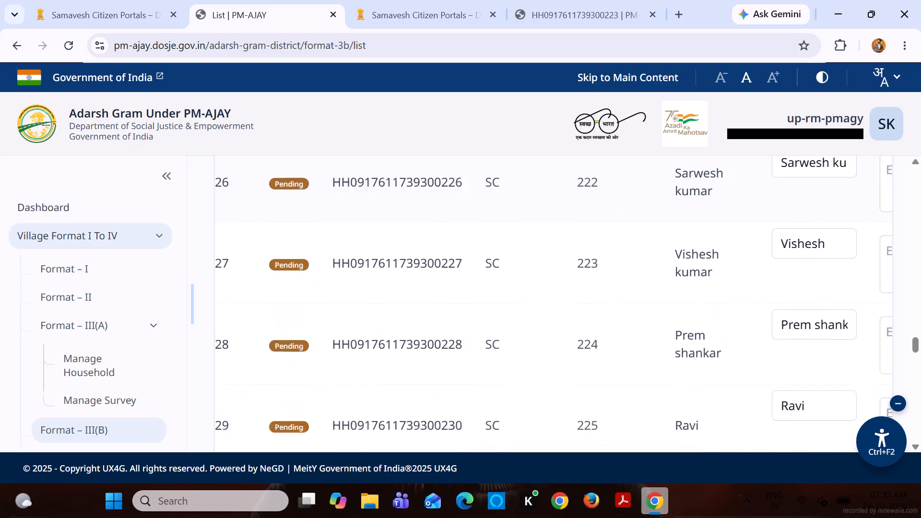
pyautogui.scroll(-19, 584, 271)
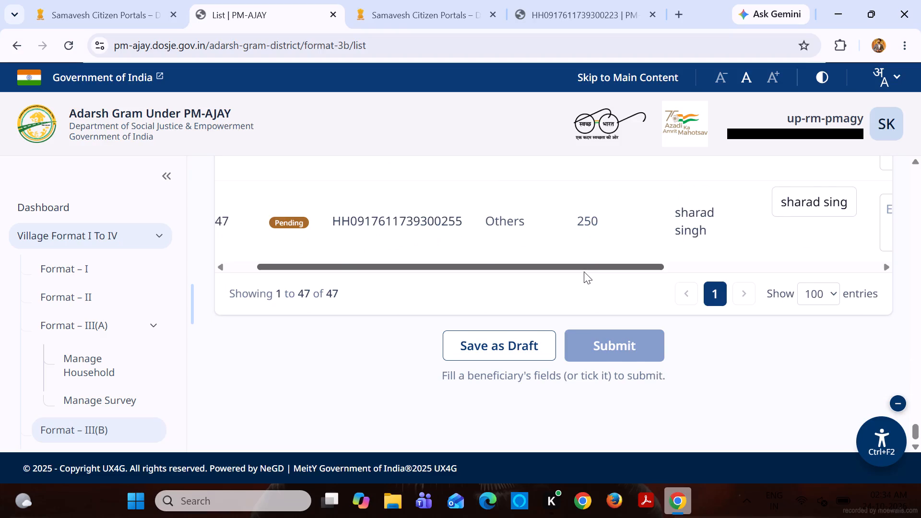
pyautogui.scroll(8, 584, 271)
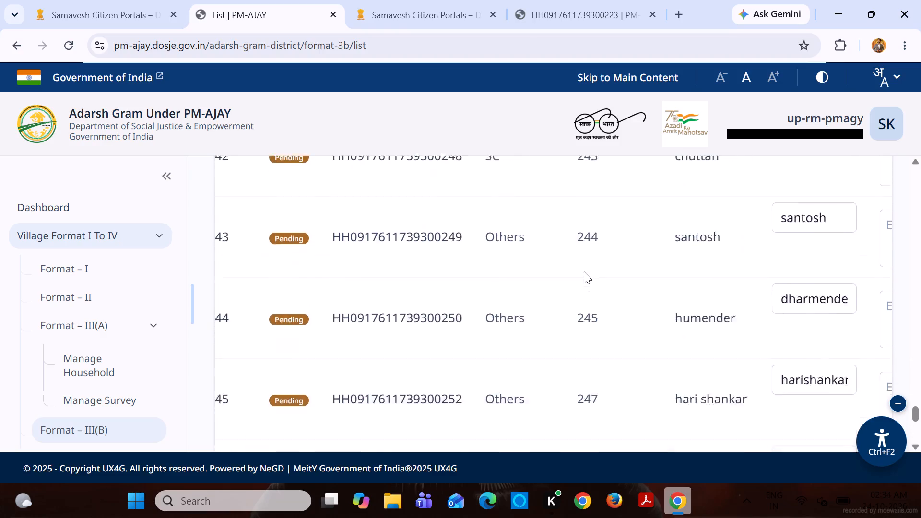
pyautogui.scroll(14, 584, 271)
pyautogui.scroll(8, 584, 271)
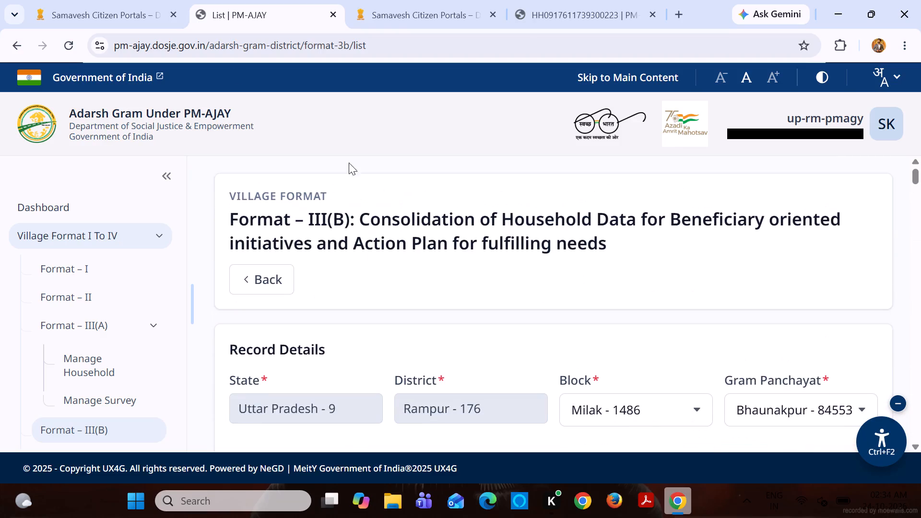
# Reload the Format – III(B) page and select block Milak - 1486, gram panchayat Bhaunakpur - 84553 and village Bhaunakpur - 117393.
pyautogui.click(66, 47)
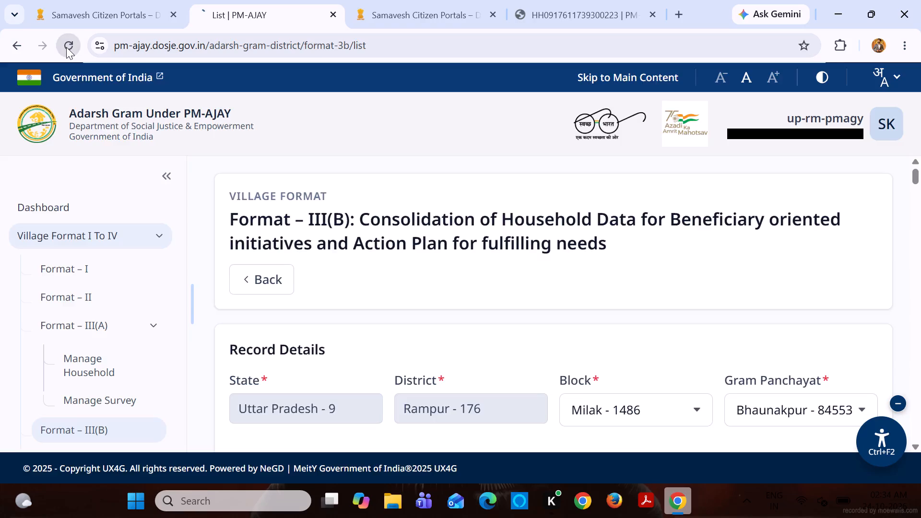
pyautogui.scroll(-1, 485, 335)
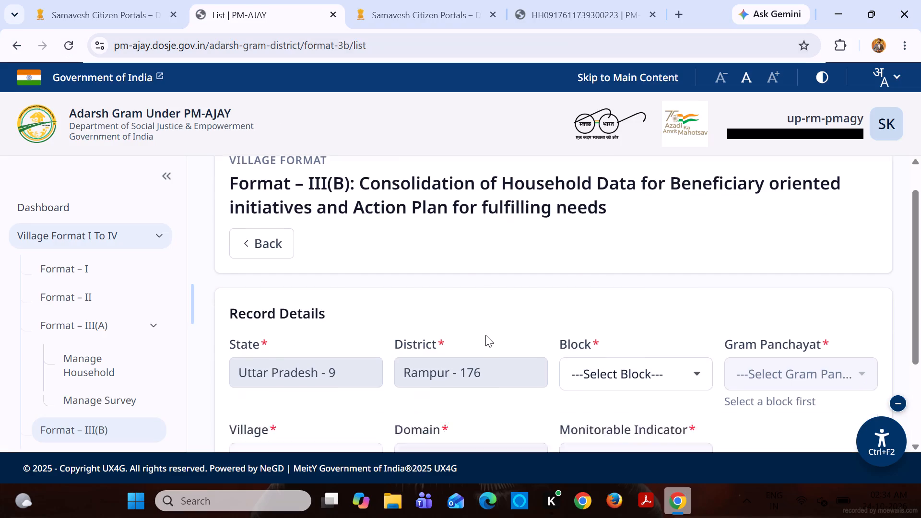
pyautogui.scroll(-3, 485, 335)
pyautogui.click(668, 244)
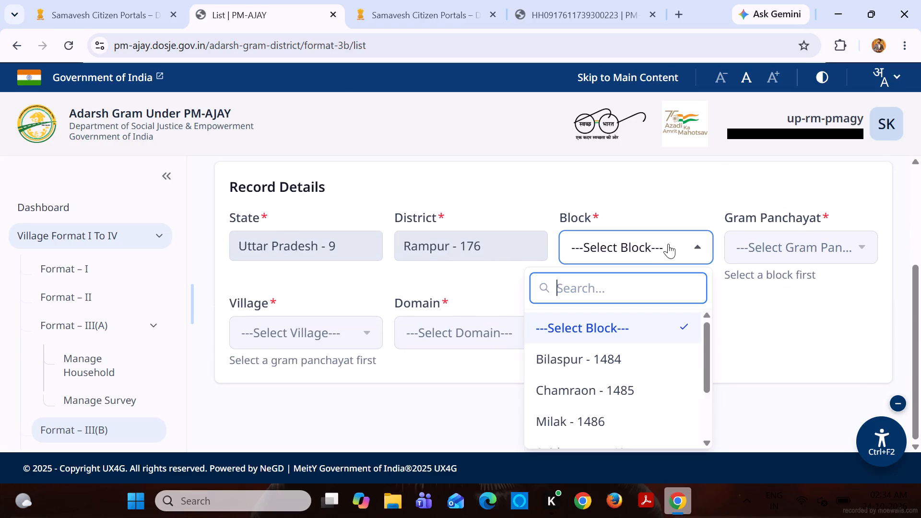
pyautogui.click(593, 410)
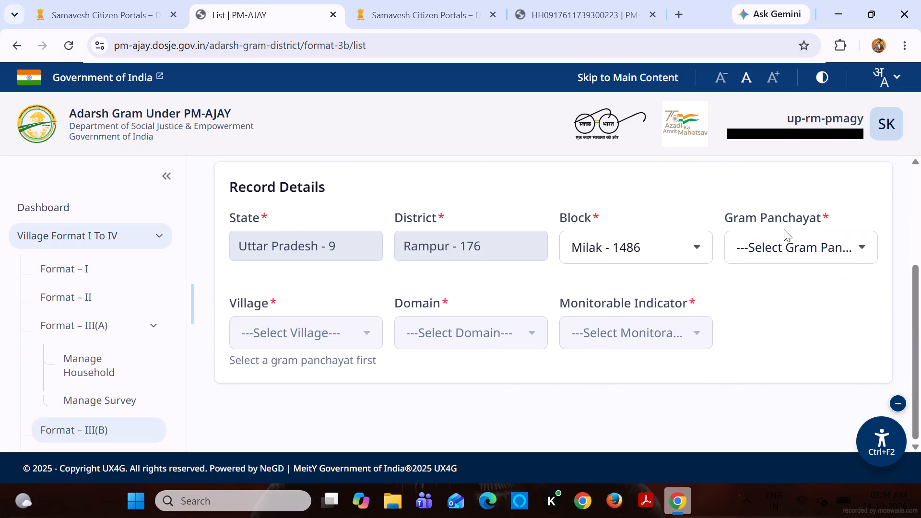
pyautogui.click(786, 236)
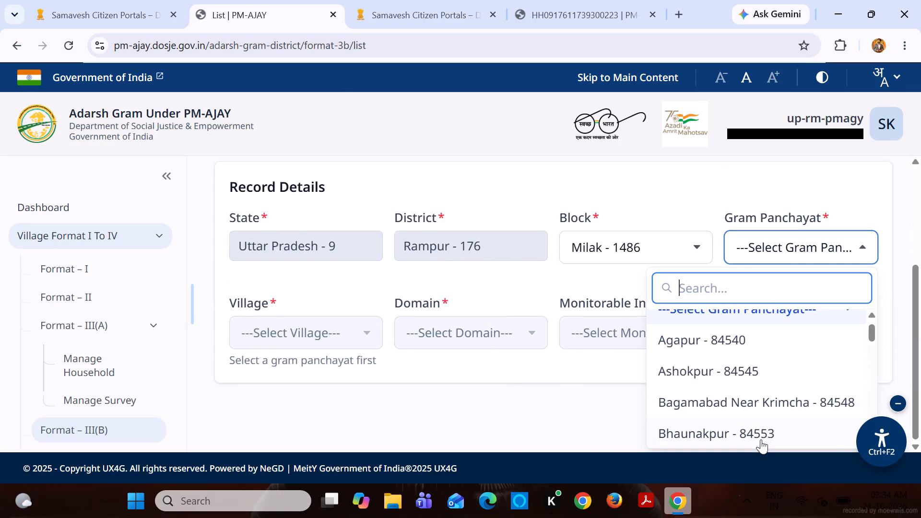
pyautogui.click(761, 439)
pyautogui.click(357, 327)
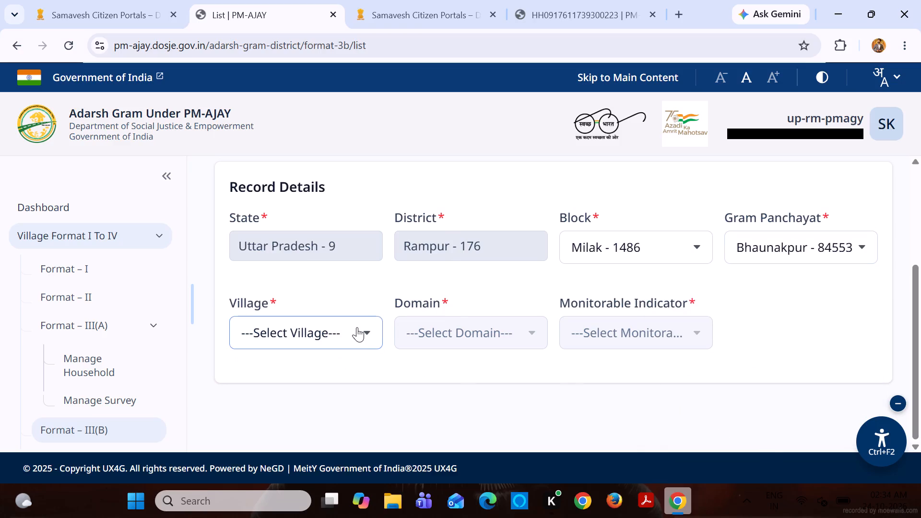
pyautogui.click(307, 260)
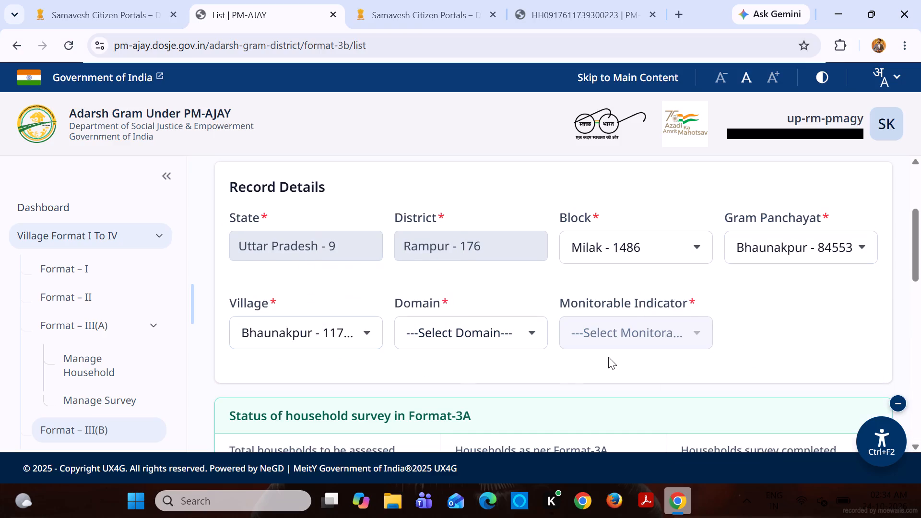
# Review the beneficiary, mapped and pending figures of every monitorable indicator, from domain 3 to domain 10, for Bhaunakpur.
pyautogui.scroll(-7, 608, 357)
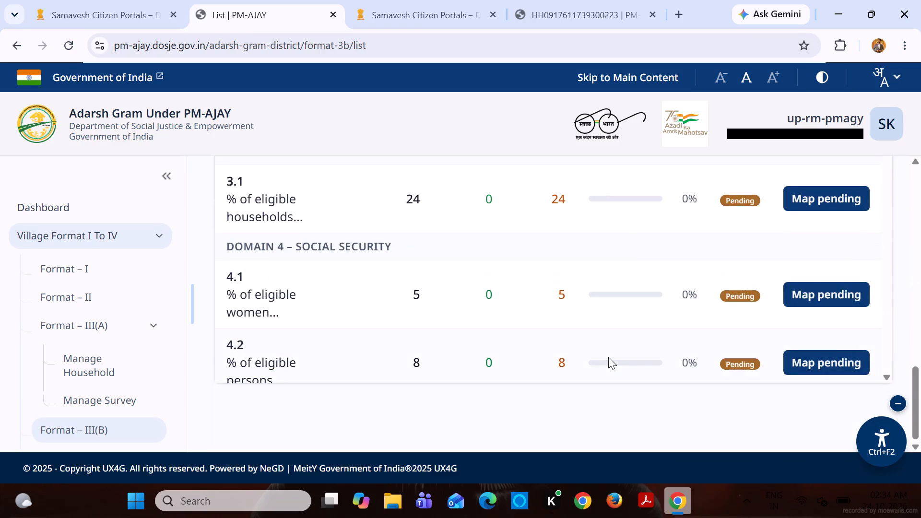
pyautogui.scroll(1, 608, 357)
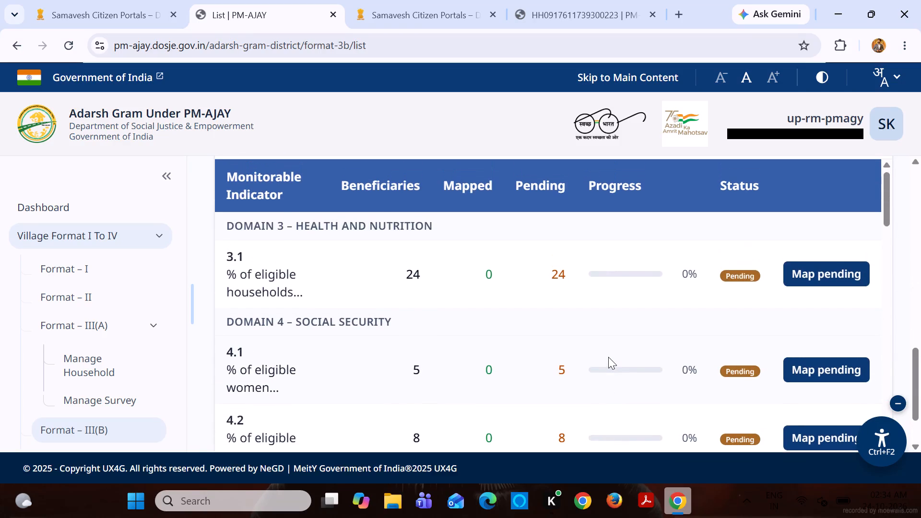
pyautogui.scroll(-2, 608, 357)
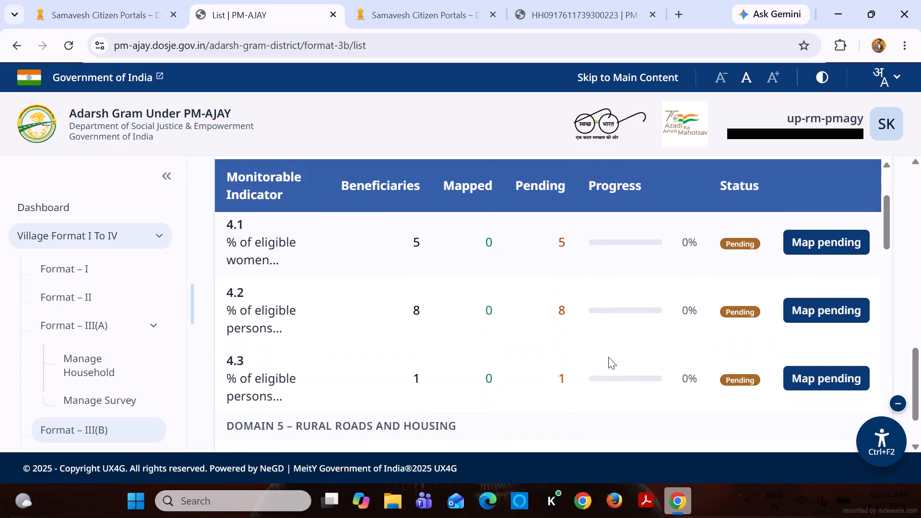
pyautogui.scroll(-5, 608, 357)
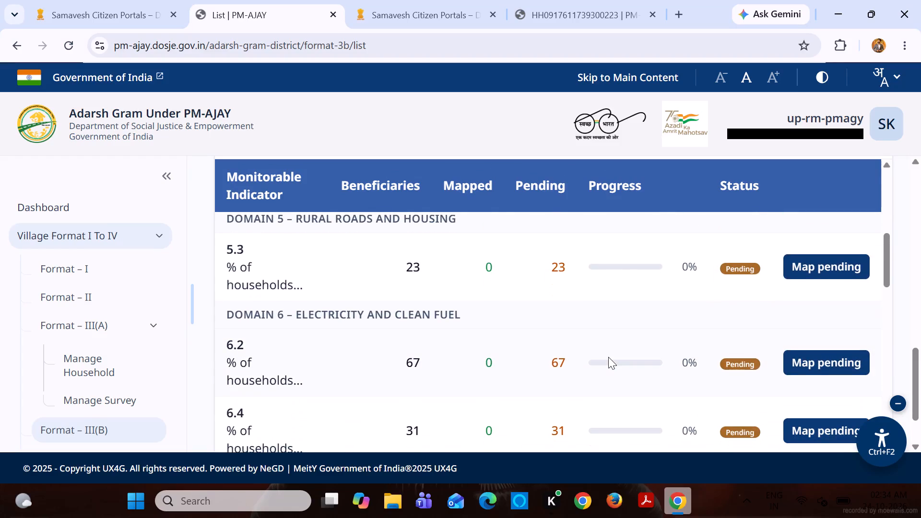
pyautogui.scroll(-3, 608, 350)
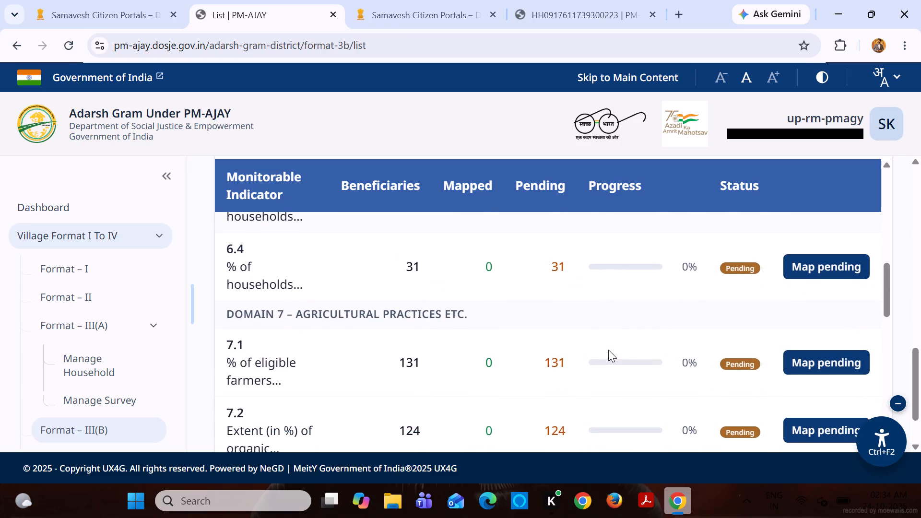
pyautogui.scroll(-2, 608, 350)
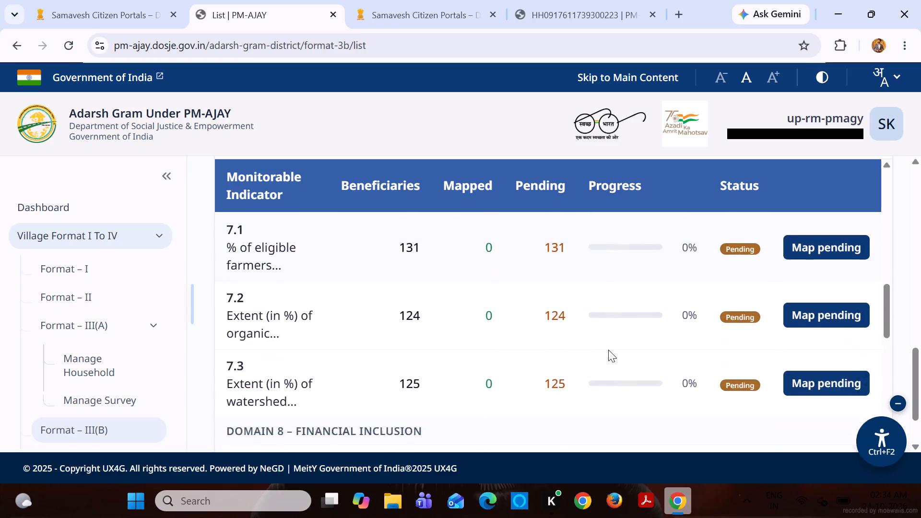
pyautogui.scroll(-5, 608, 350)
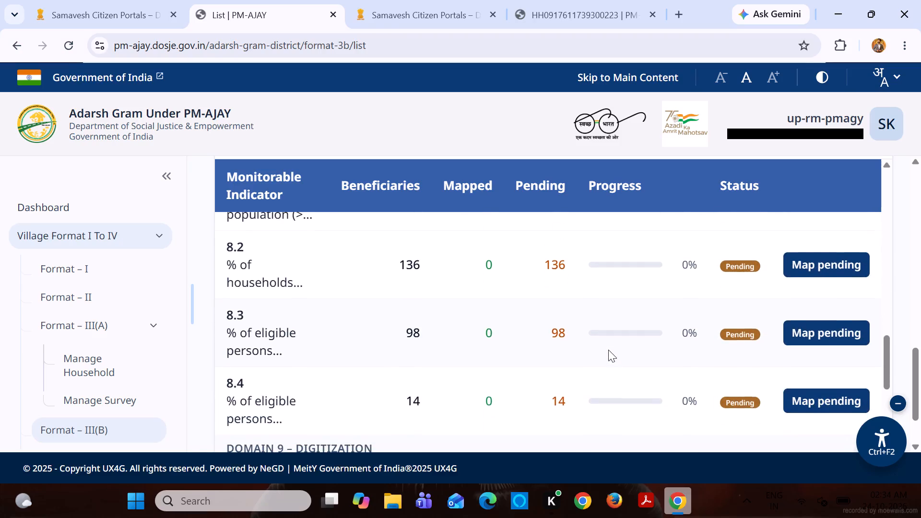
pyautogui.scroll(-2, 608, 350)
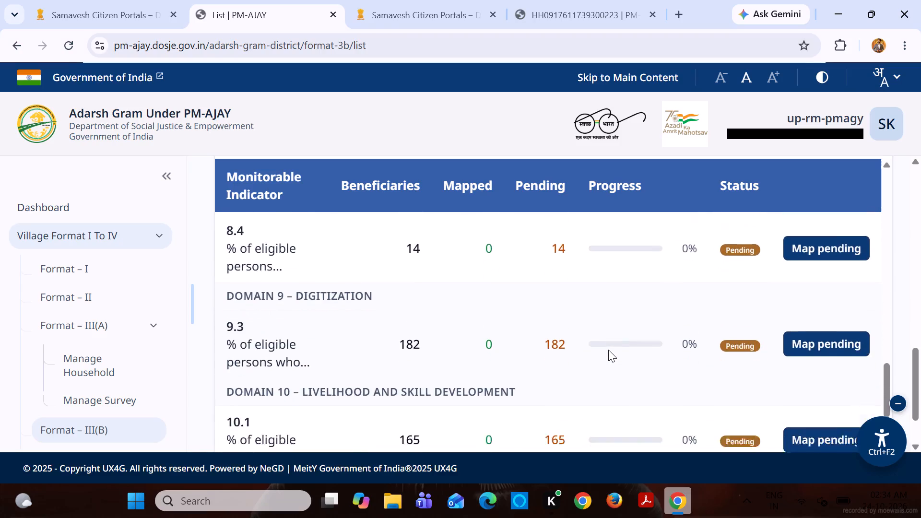
pyautogui.scroll(-5, 608, 350)
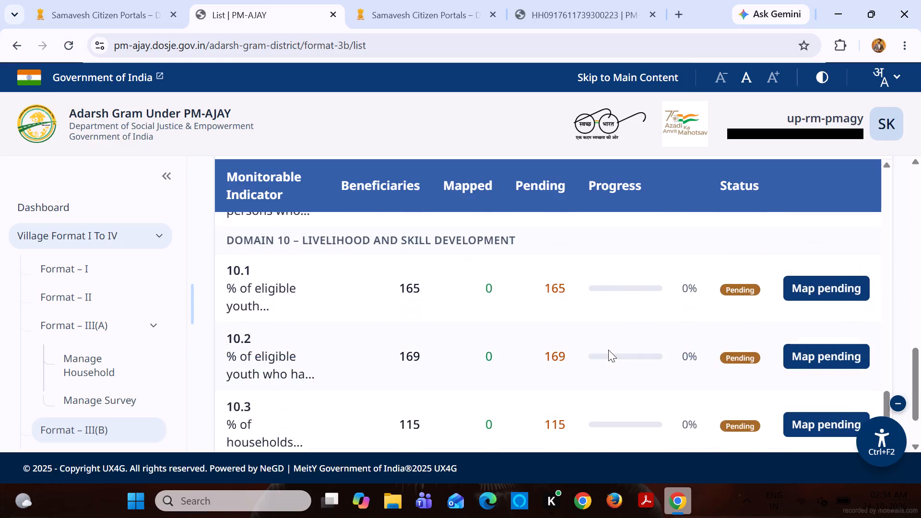
pyautogui.scroll(-4, 608, 350)
pyautogui.scroll(15, 608, 350)
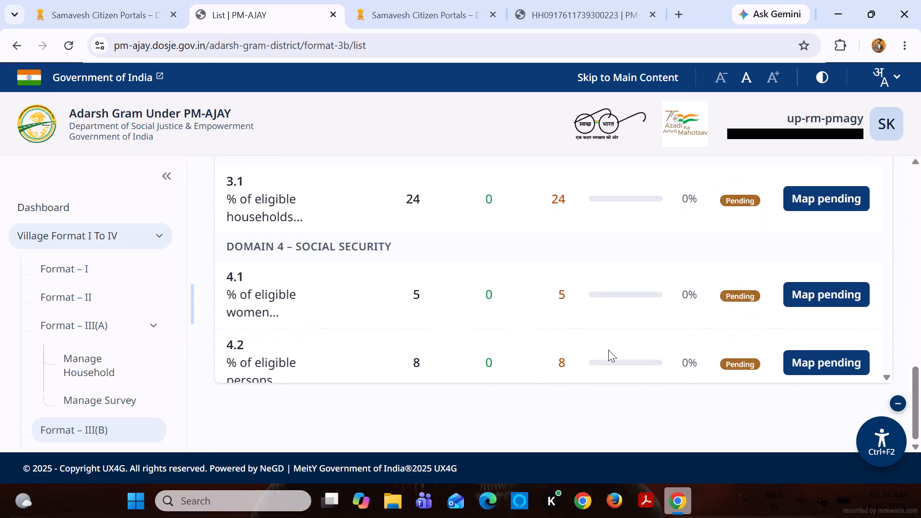
# Close the household survey, Format – III(B) list and both Samavesh Citizen Portals pages to end the browser session.
pyautogui.click(652, 8)
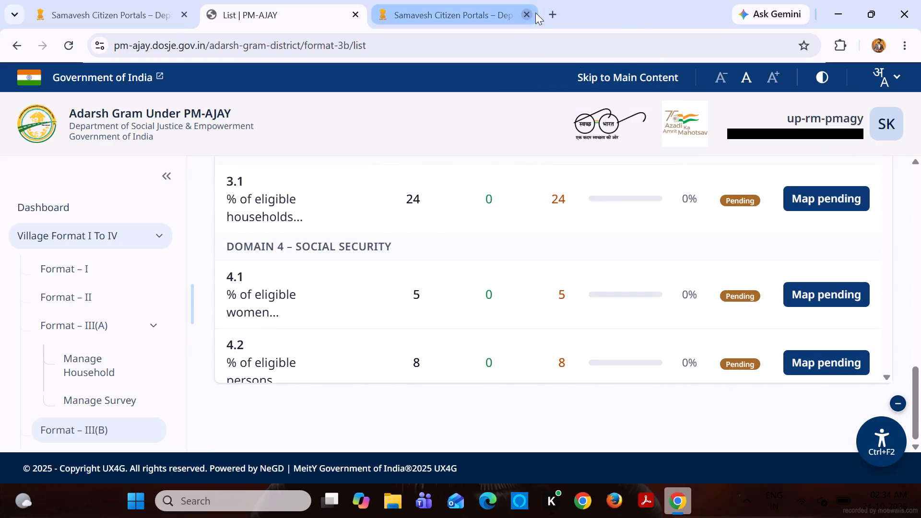
pyautogui.click(527, 15)
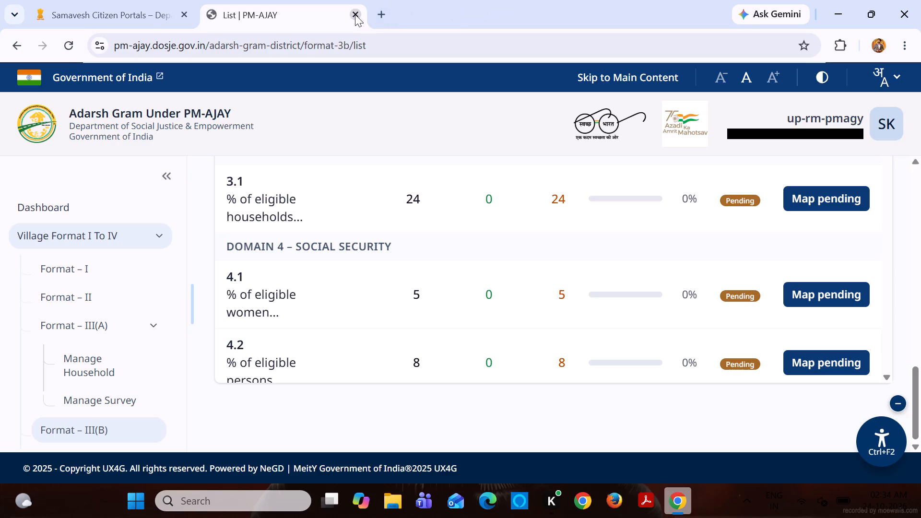
pyautogui.click(355, 14)
pyautogui.click(182, 17)
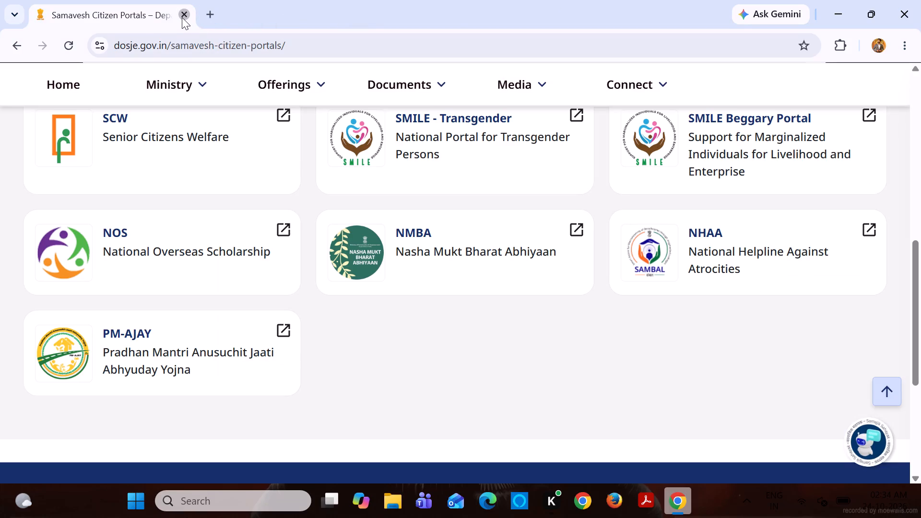
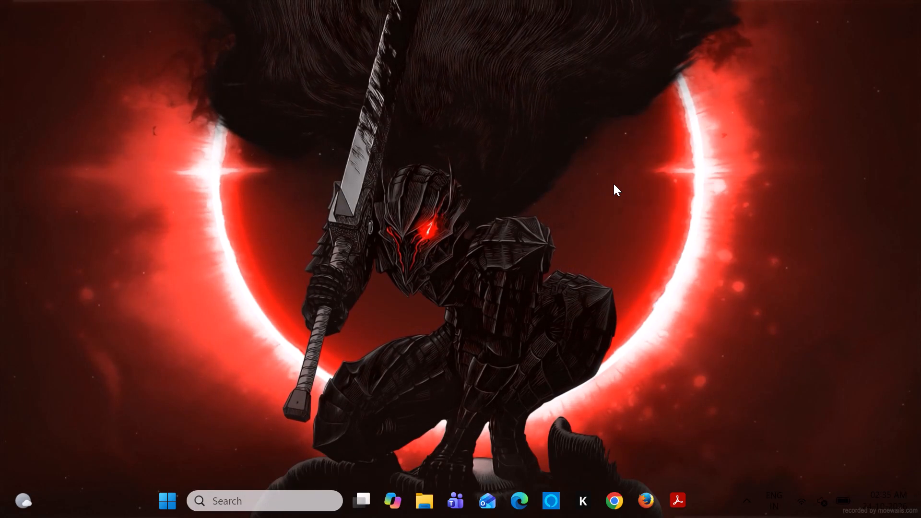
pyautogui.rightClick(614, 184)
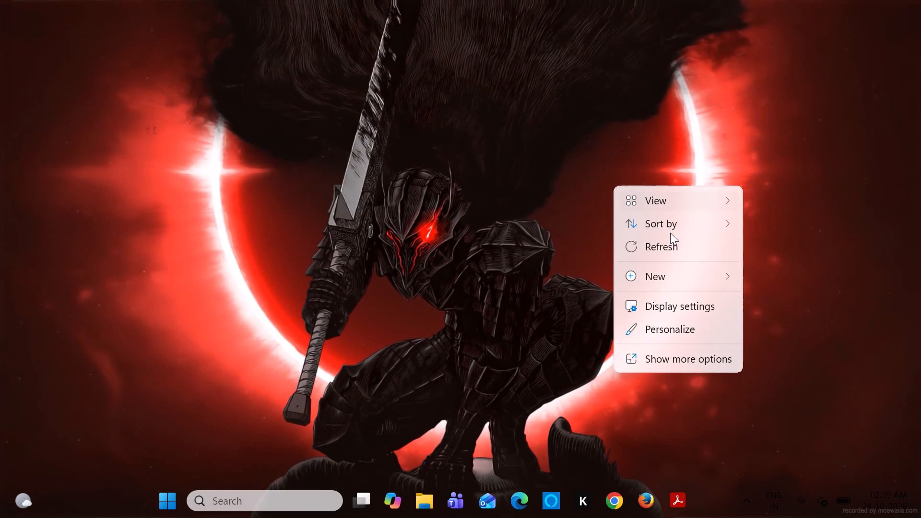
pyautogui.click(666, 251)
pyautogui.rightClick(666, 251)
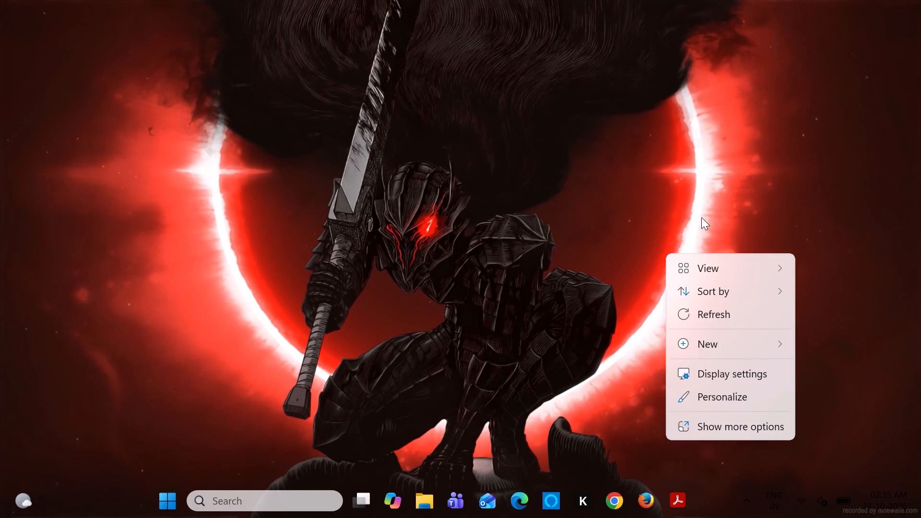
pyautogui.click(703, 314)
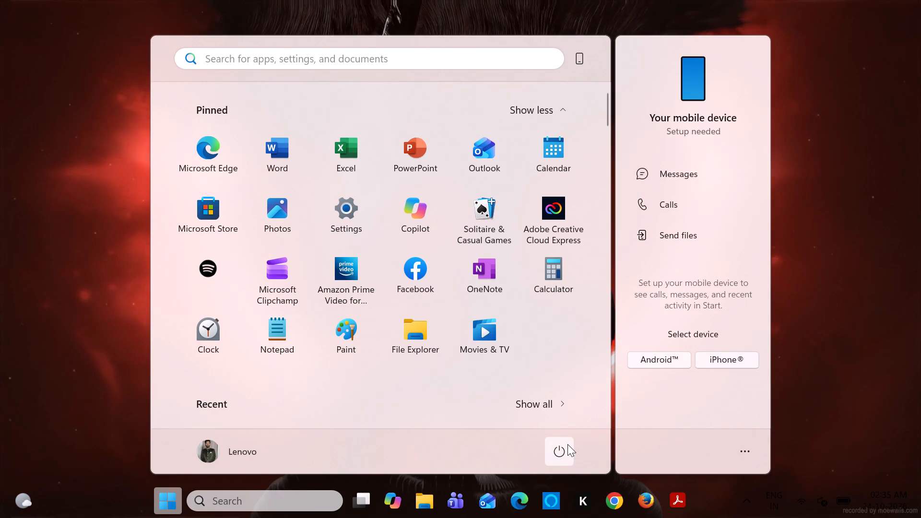
# Open the computer's power options and choose the one that ends the Windows session.
pyautogui.click(567, 444)
pyautogui.click(561, 395)
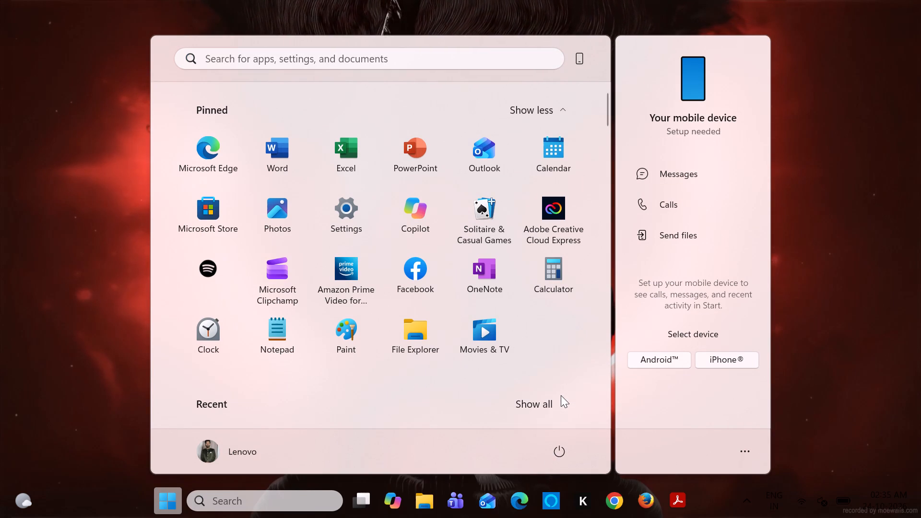